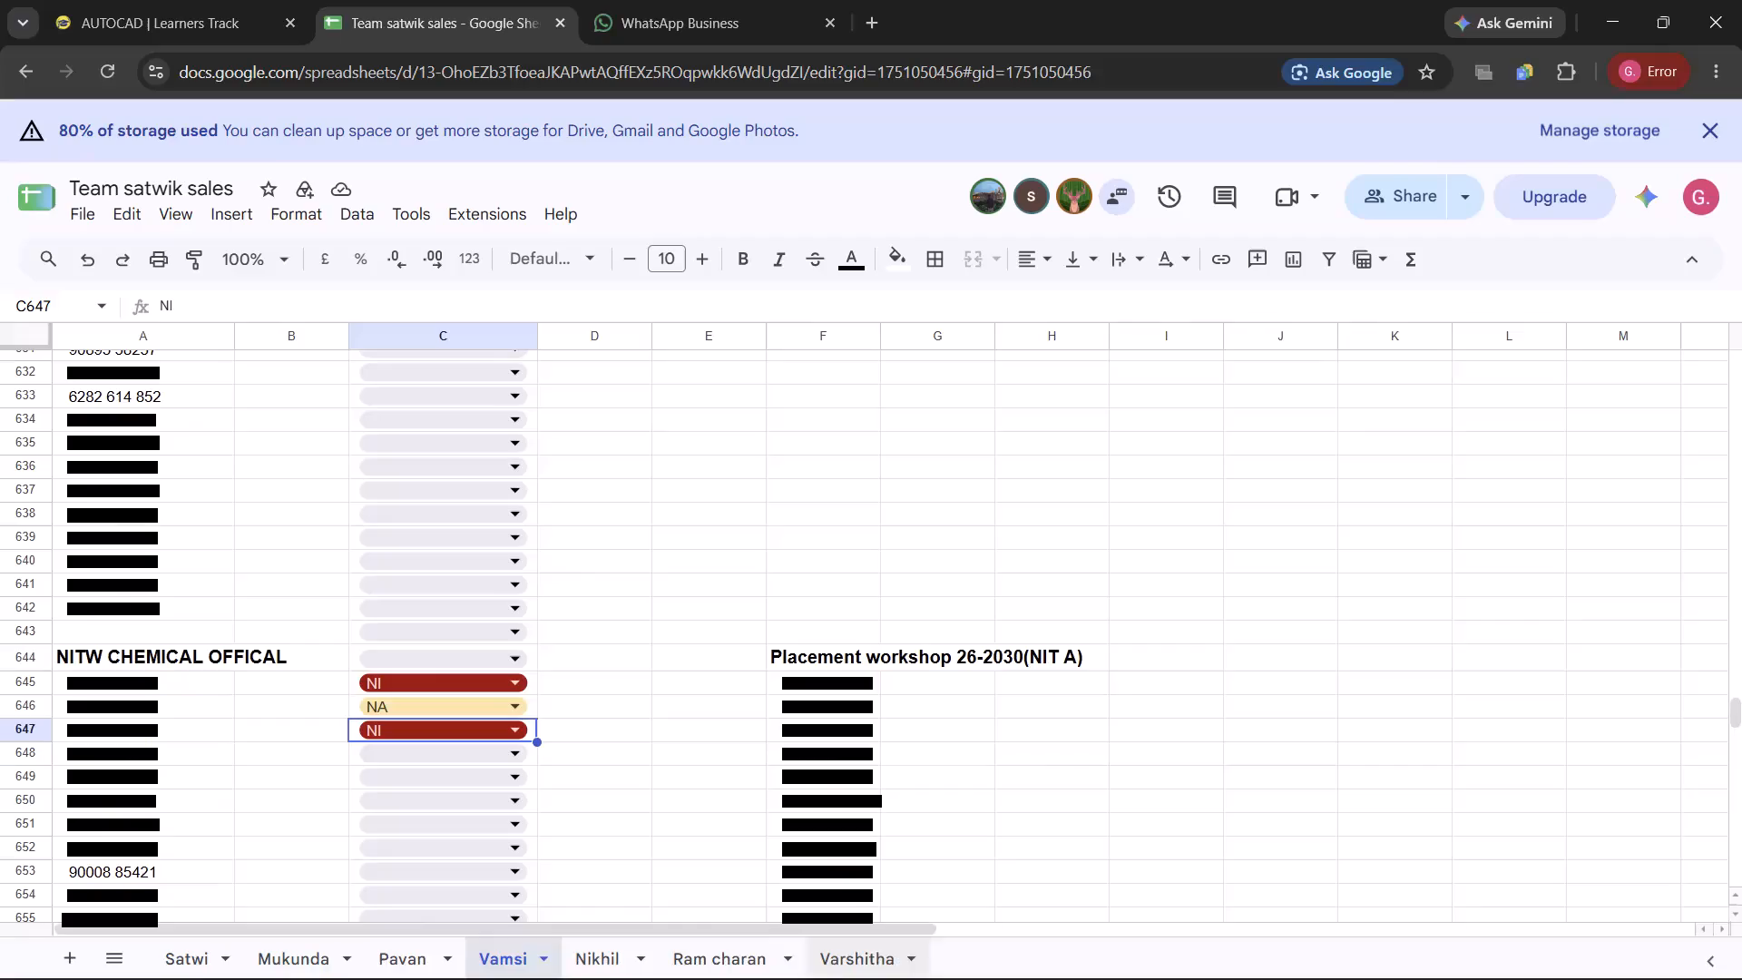
Open the Varshitha sheet and examine its first lead records, including their course, state, call status and remark columns.
left_click(845, 956)
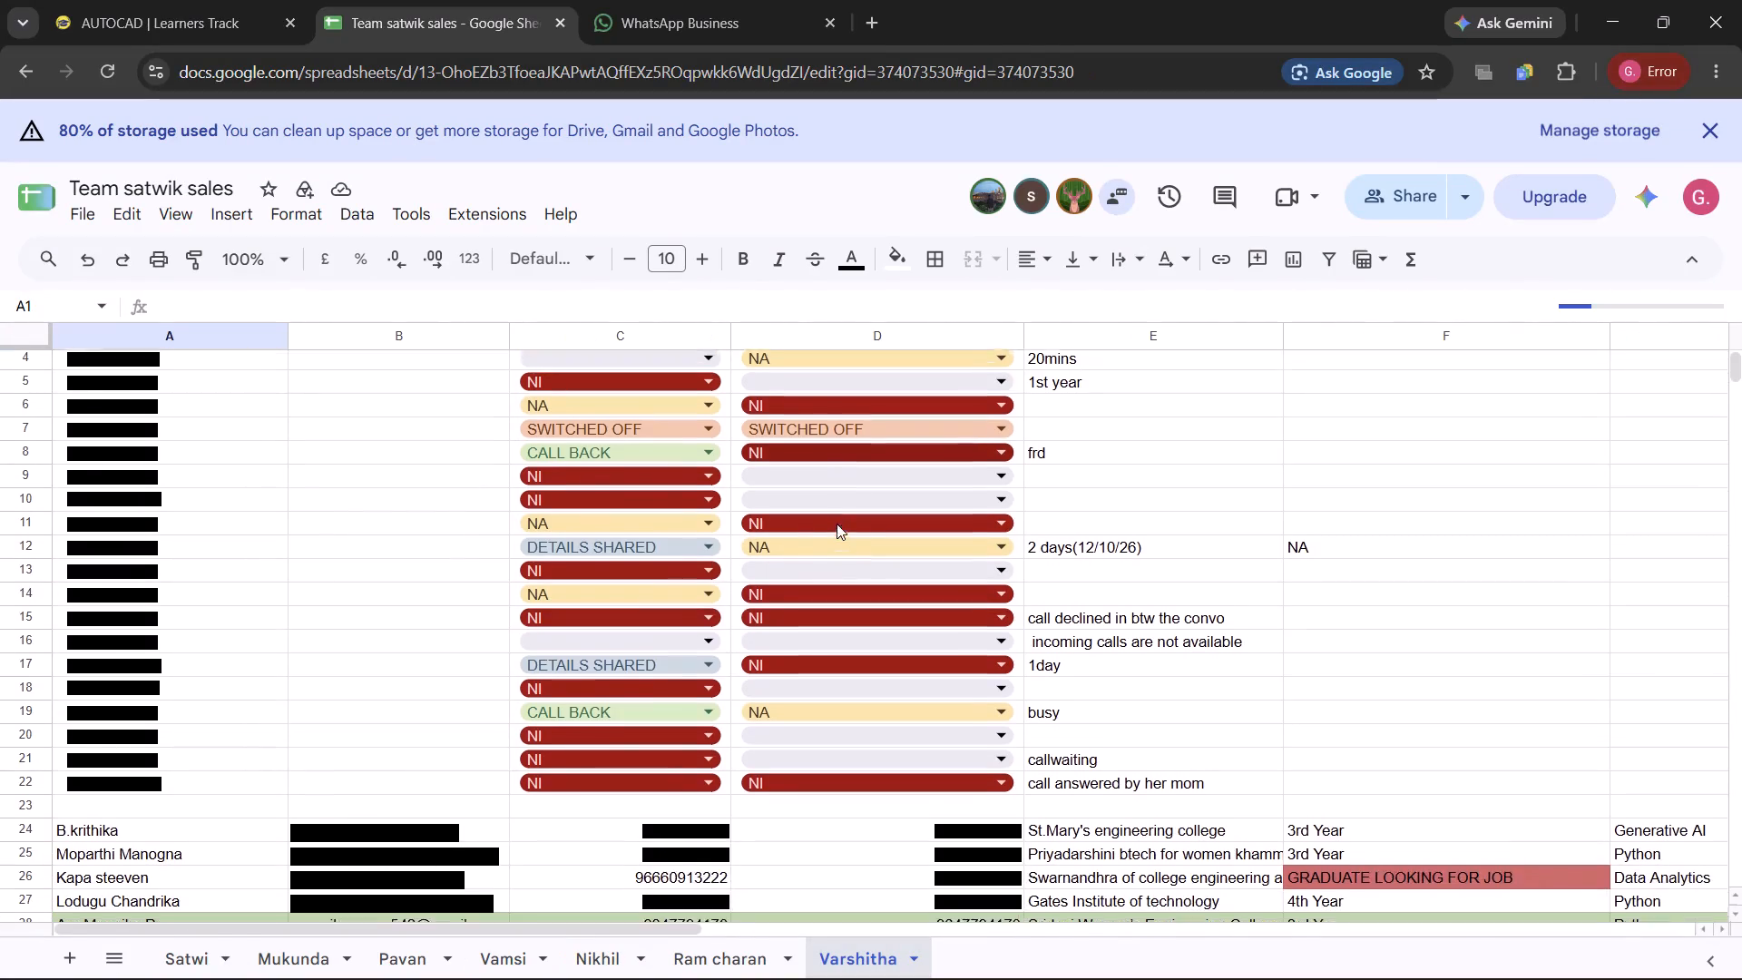
scroll(837, 524, "down", 2)
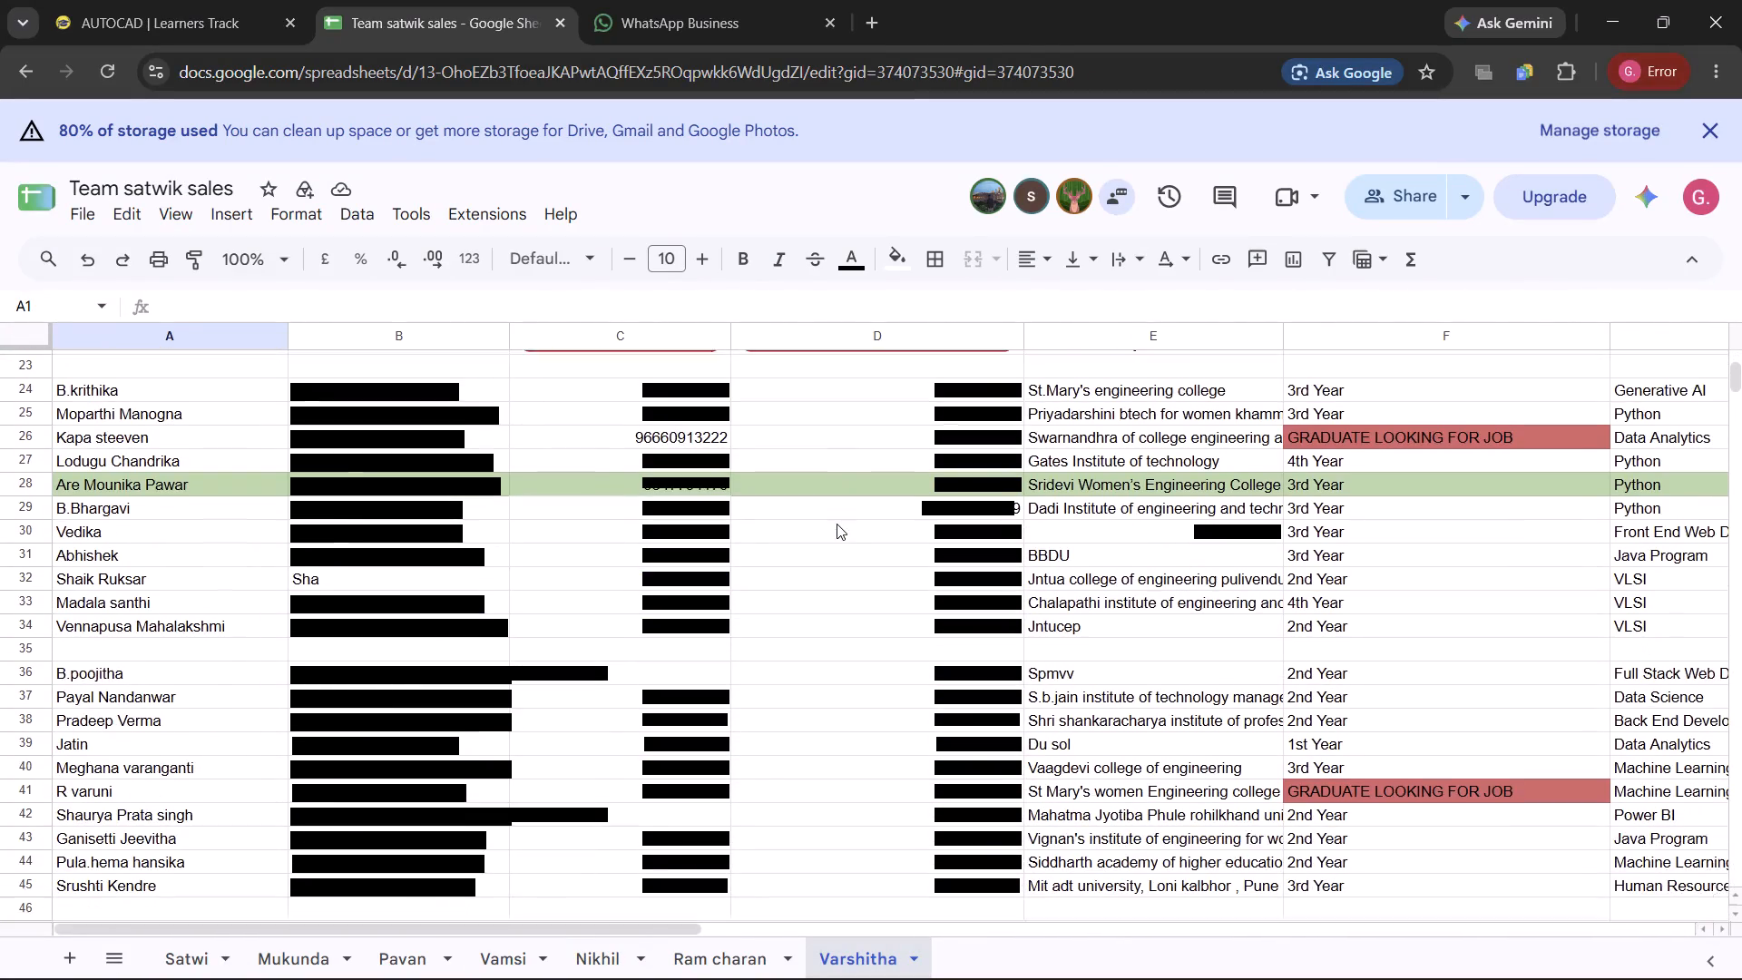
scroll(837, 524, "up", 1)
scroll(837, 524, "left", 1)
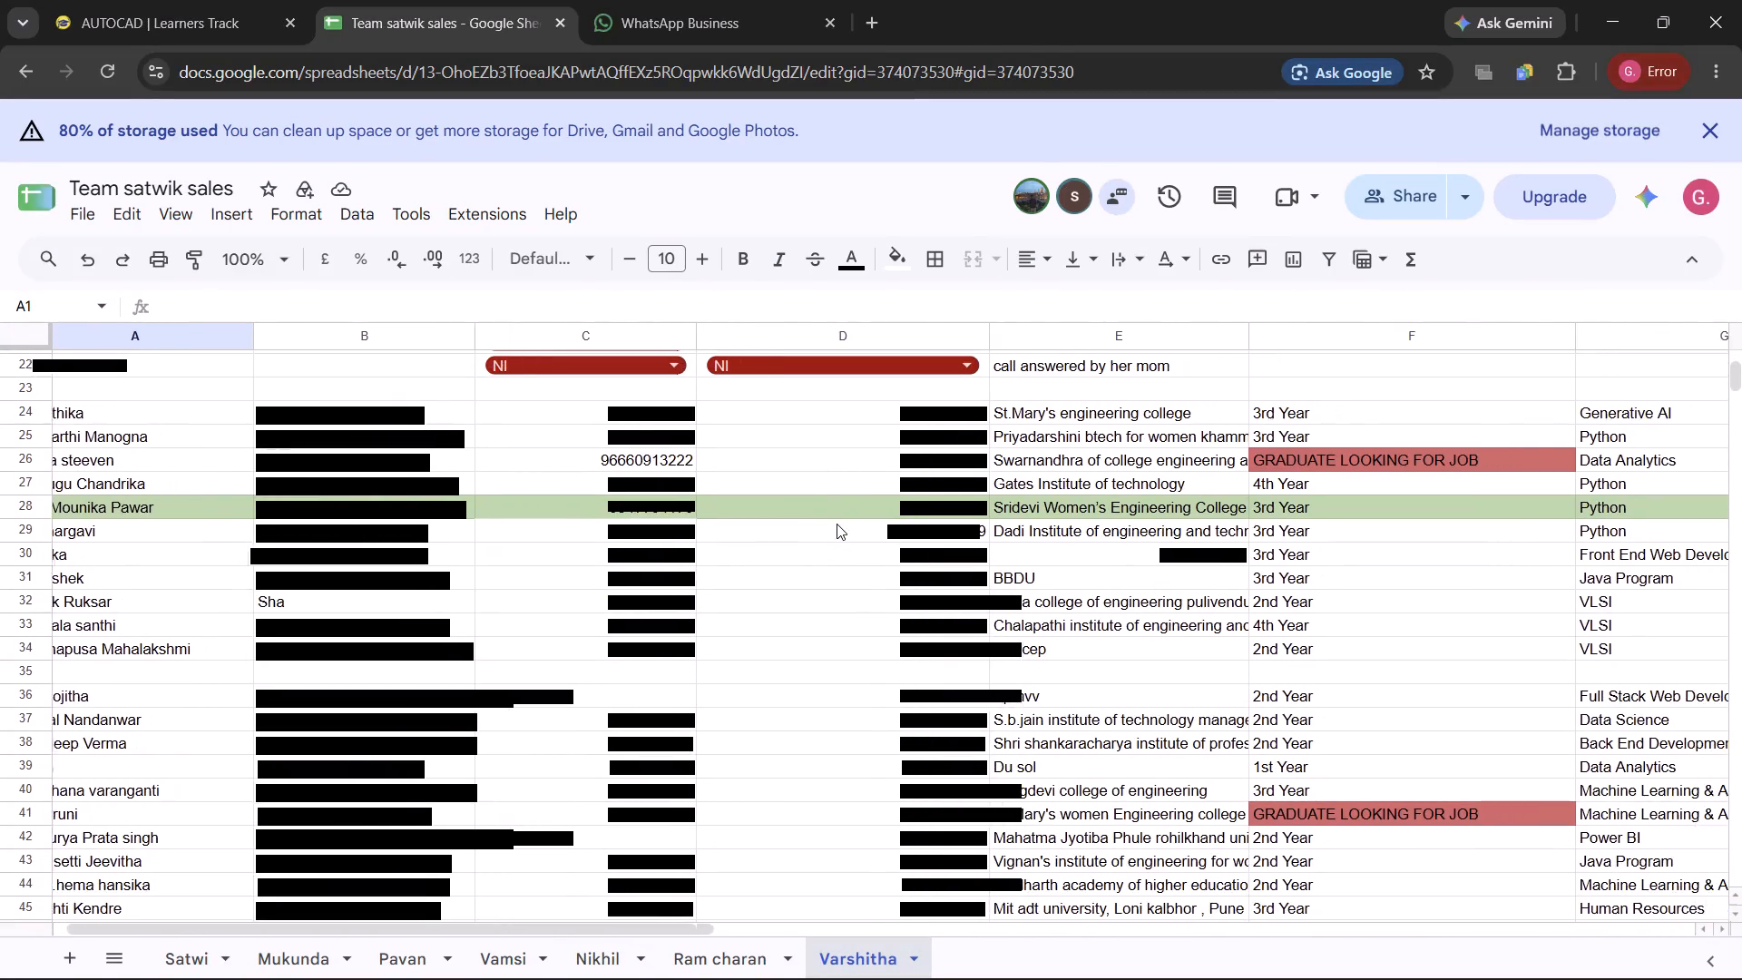
scroll(837, 524, "left", 4)
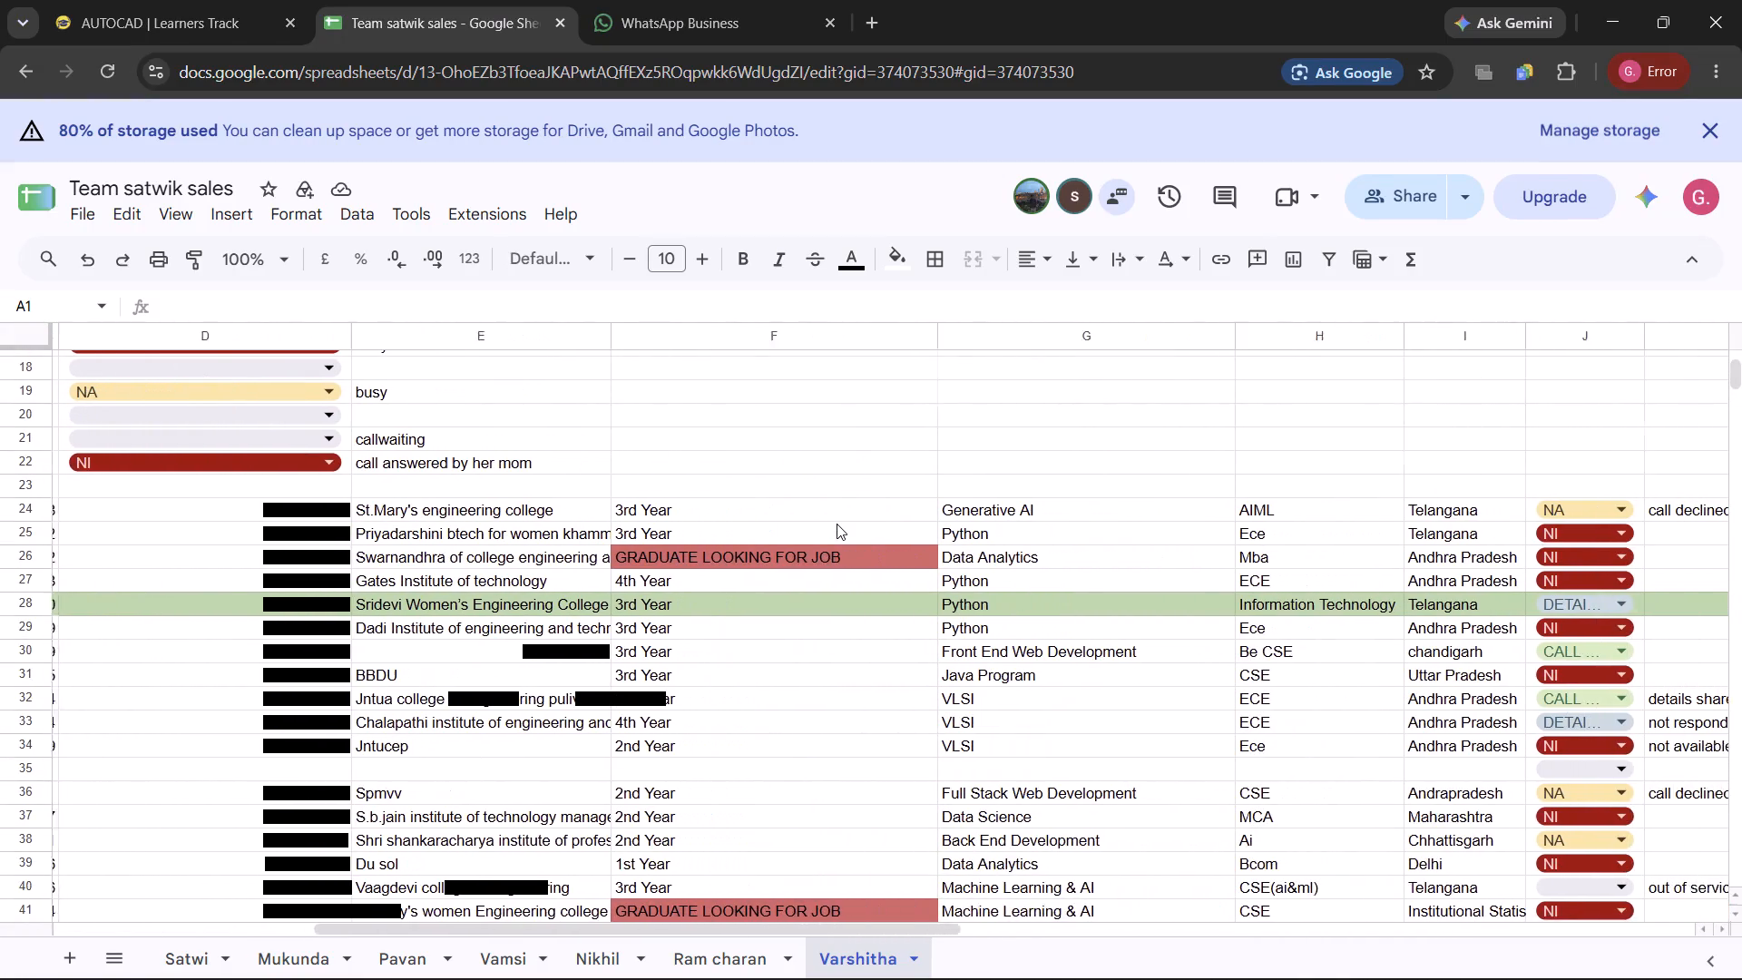
scroll(837, 524, "left", 2)
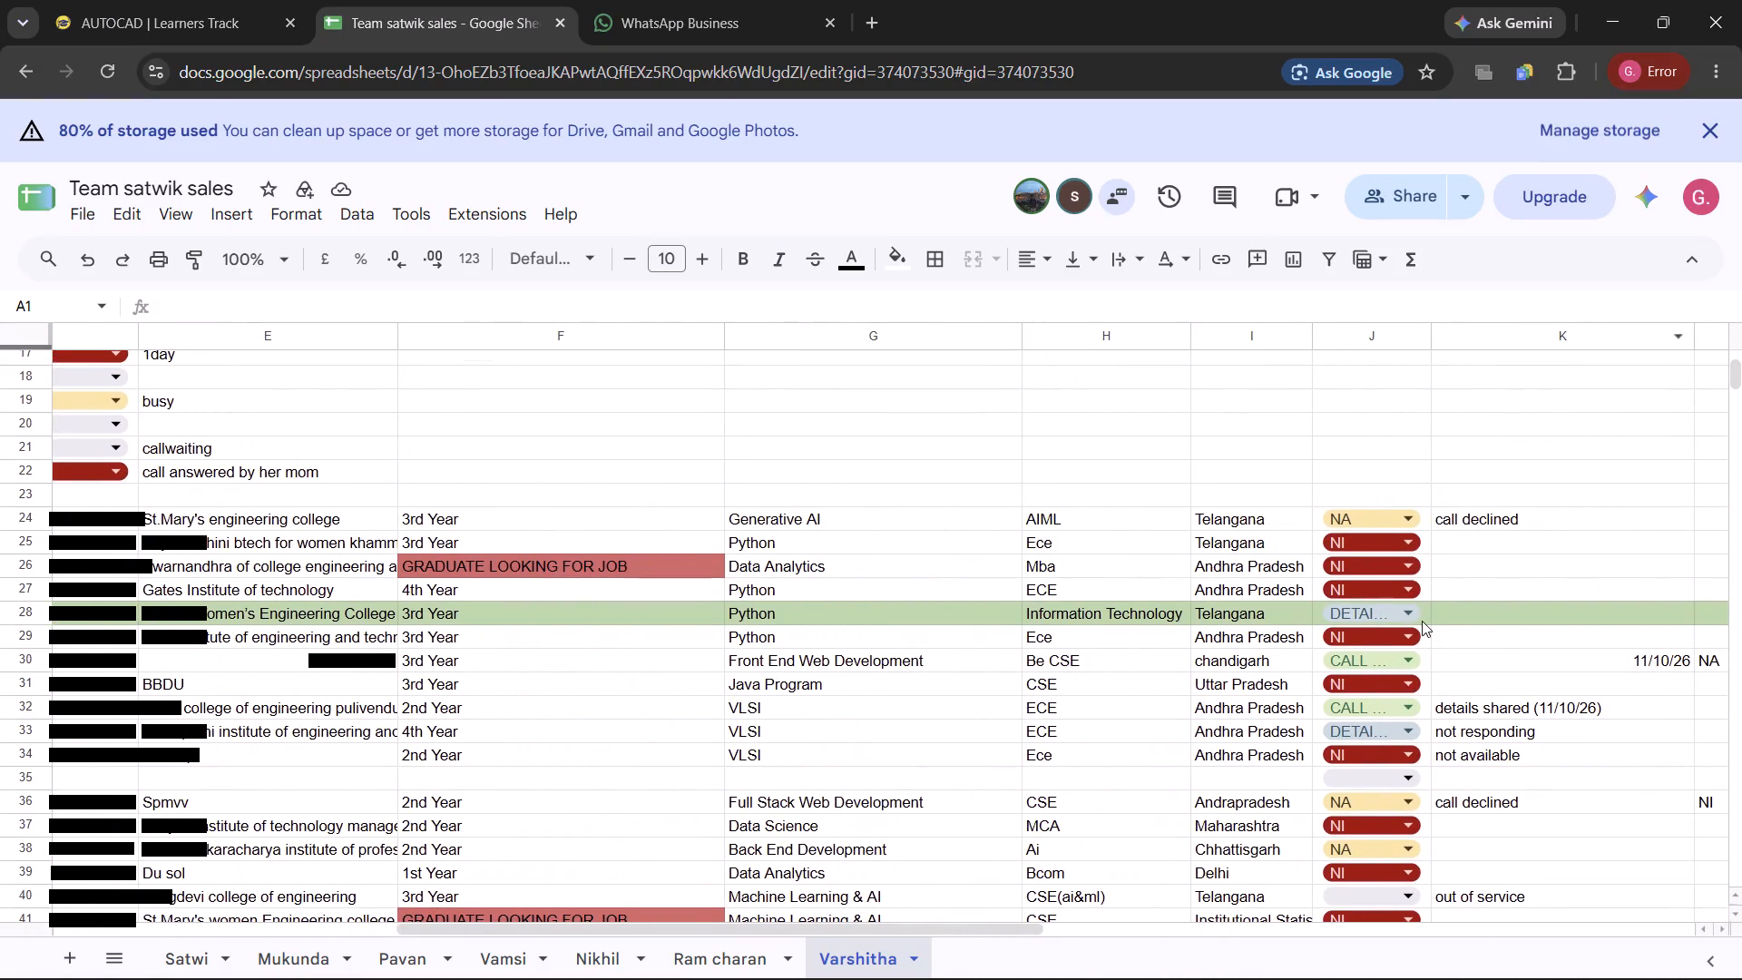
scroll(1422, 621, "down", 5)
scroll(1422, 621, "right", 1)
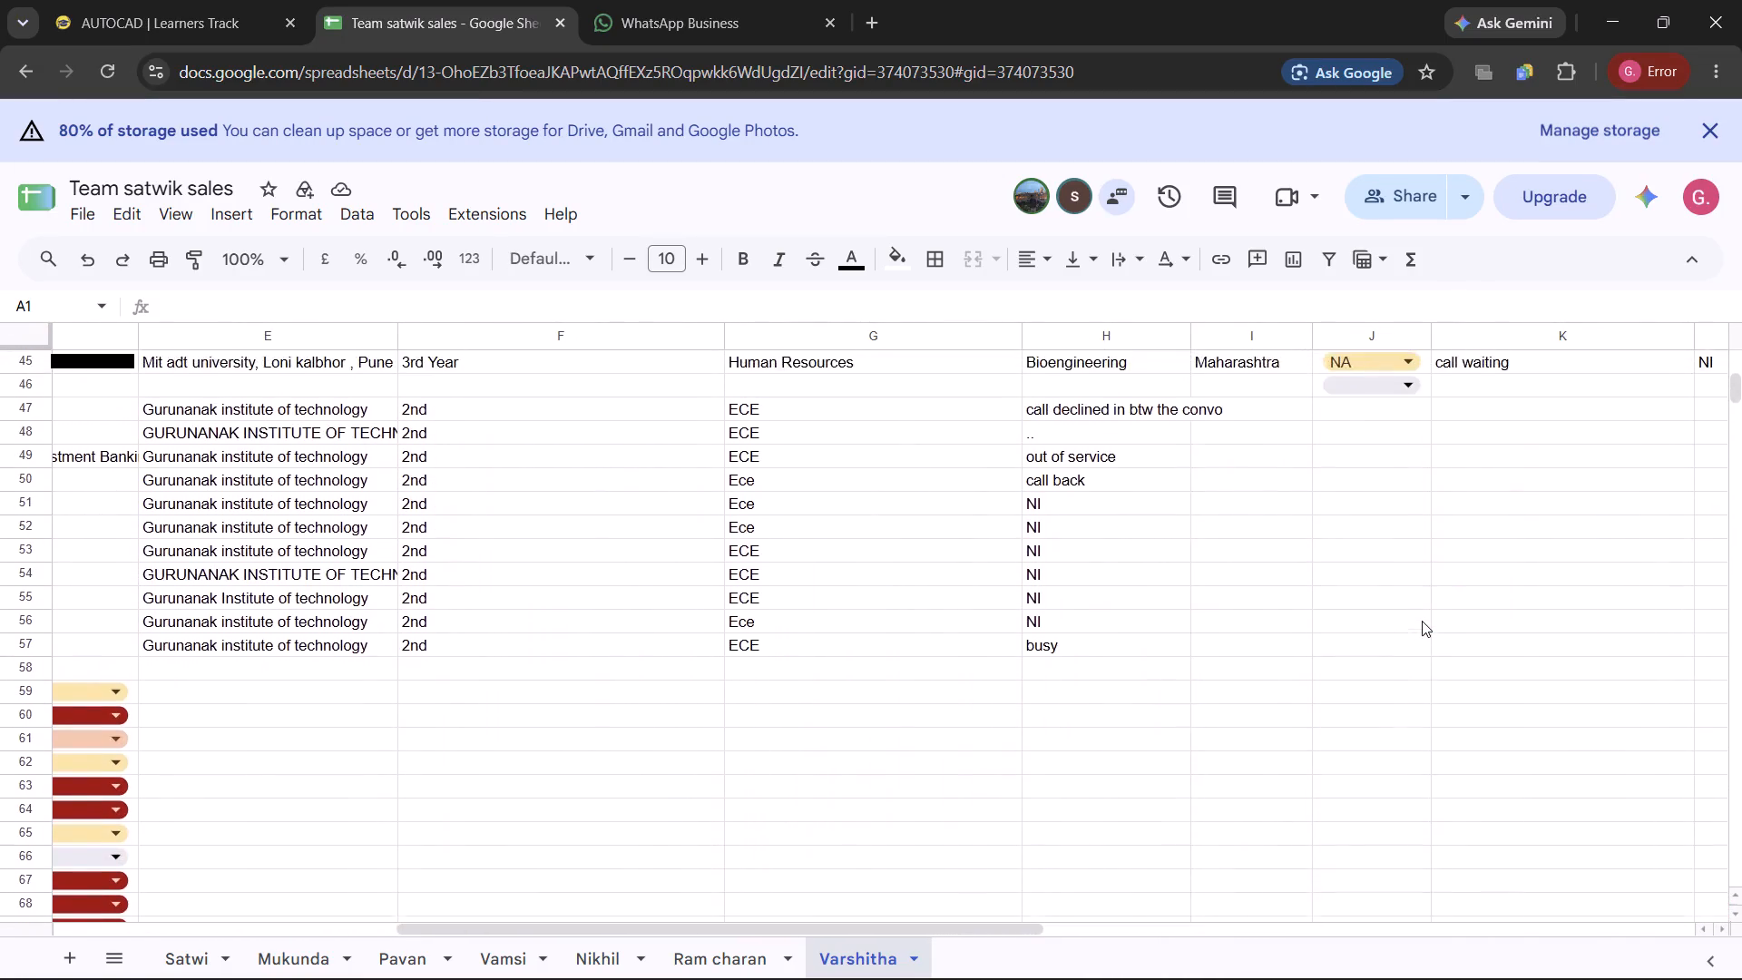
scroll(1422, 621, "right", 7)
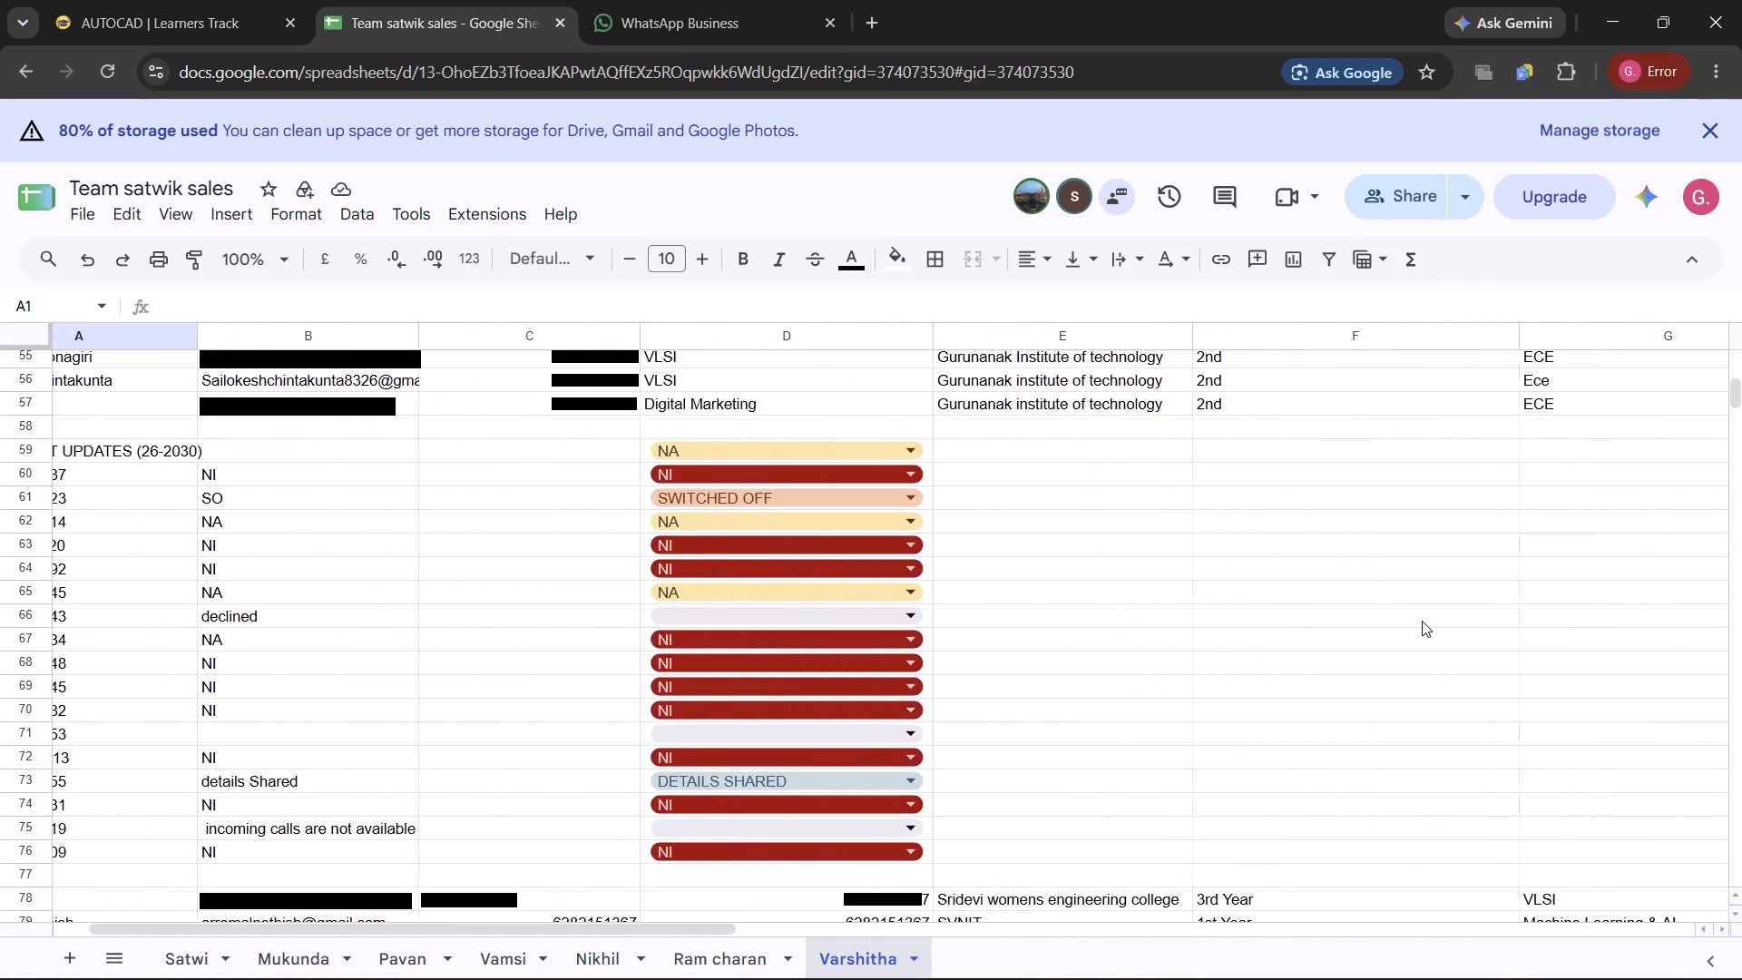
scroll(1422, 621, "right", 1)
scroll(1422, 621, "down", 4)
scroll(1422, 621, "left", 2)
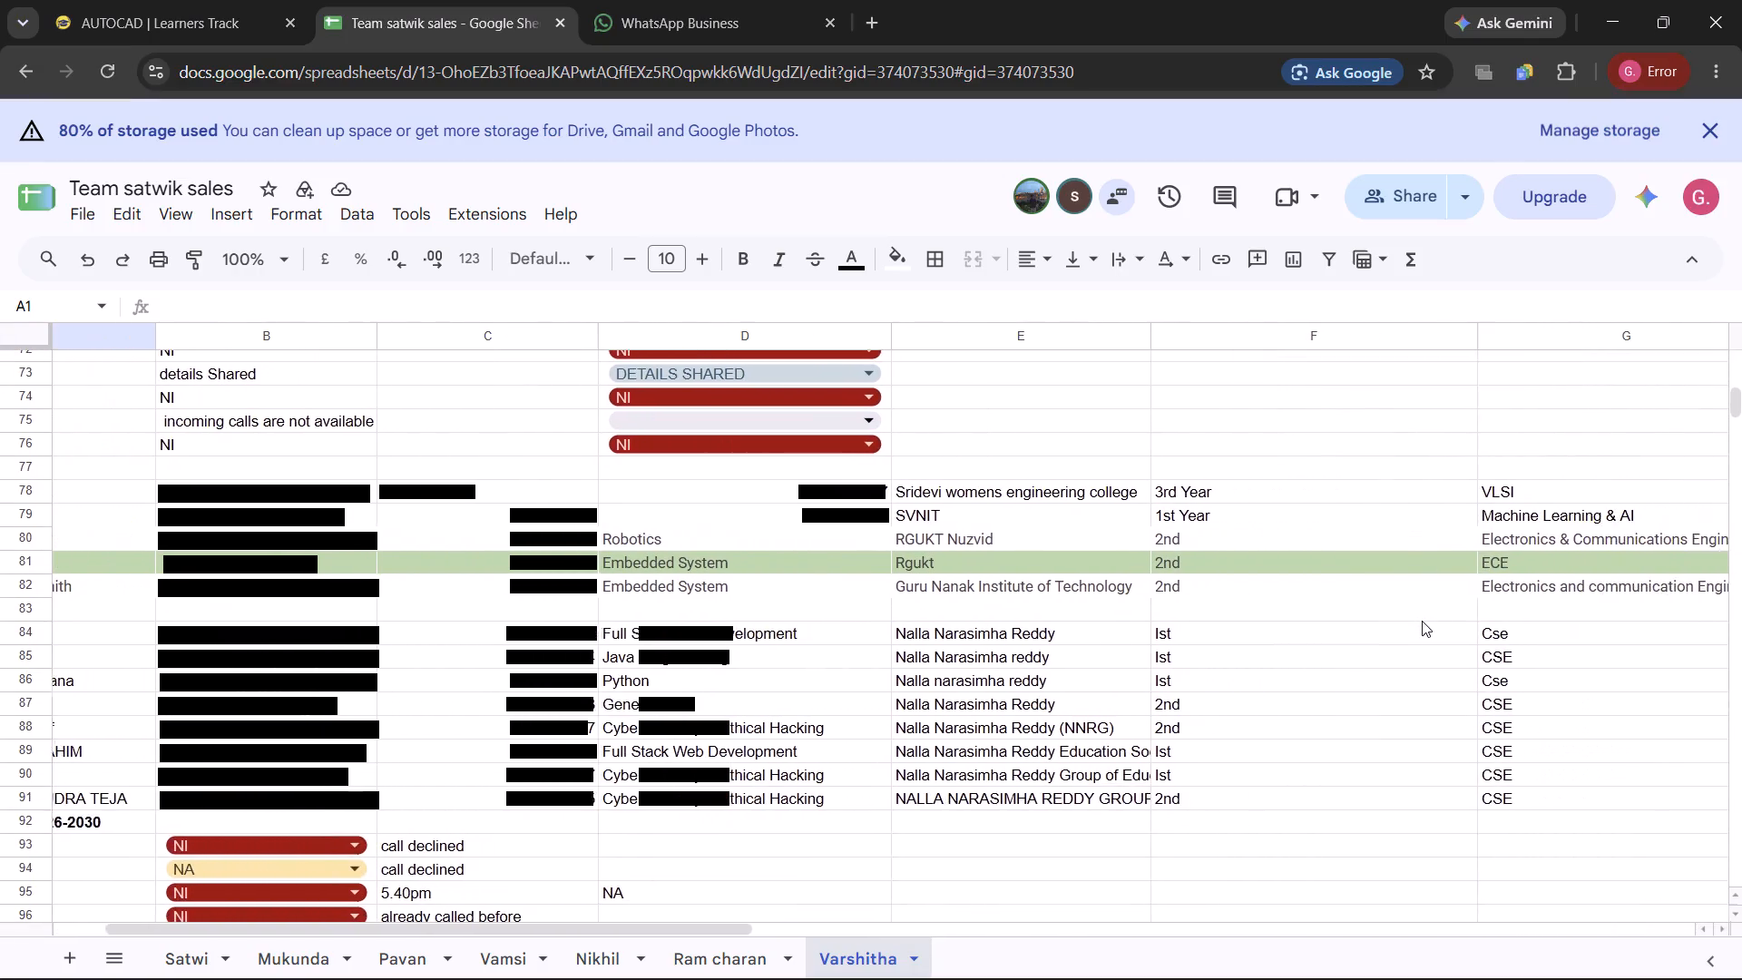
scroll(1422, 621, "left", 3)
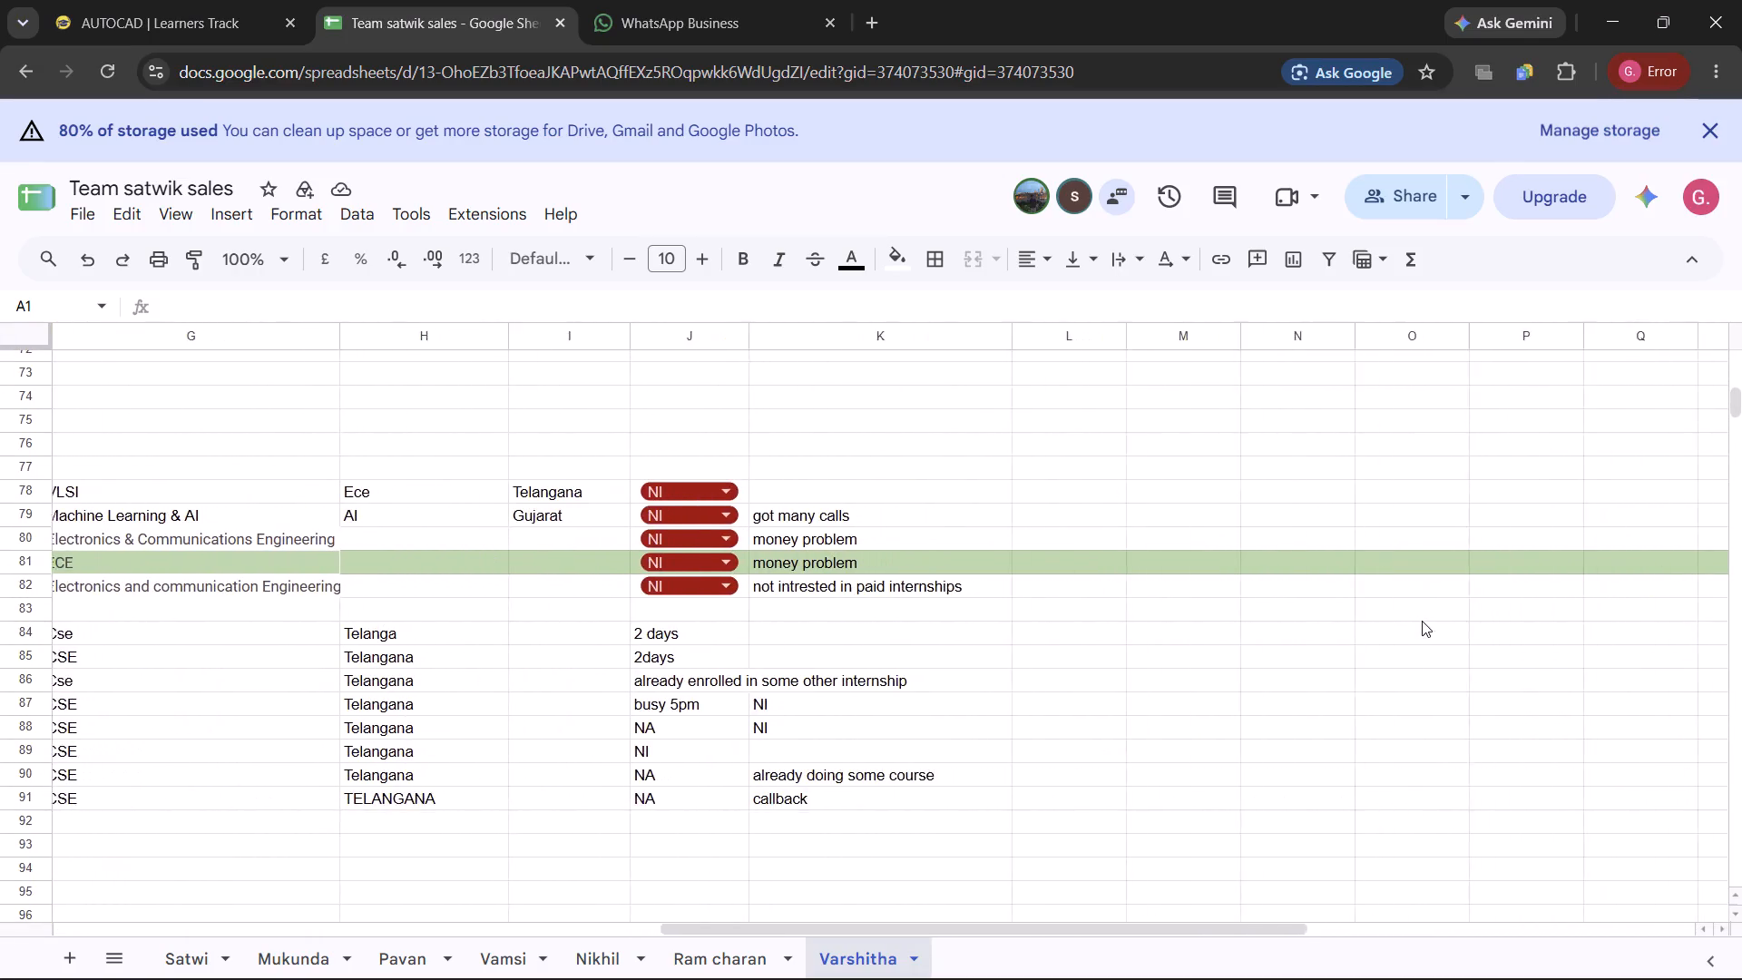
scroll(1422, 621, "right", 3)
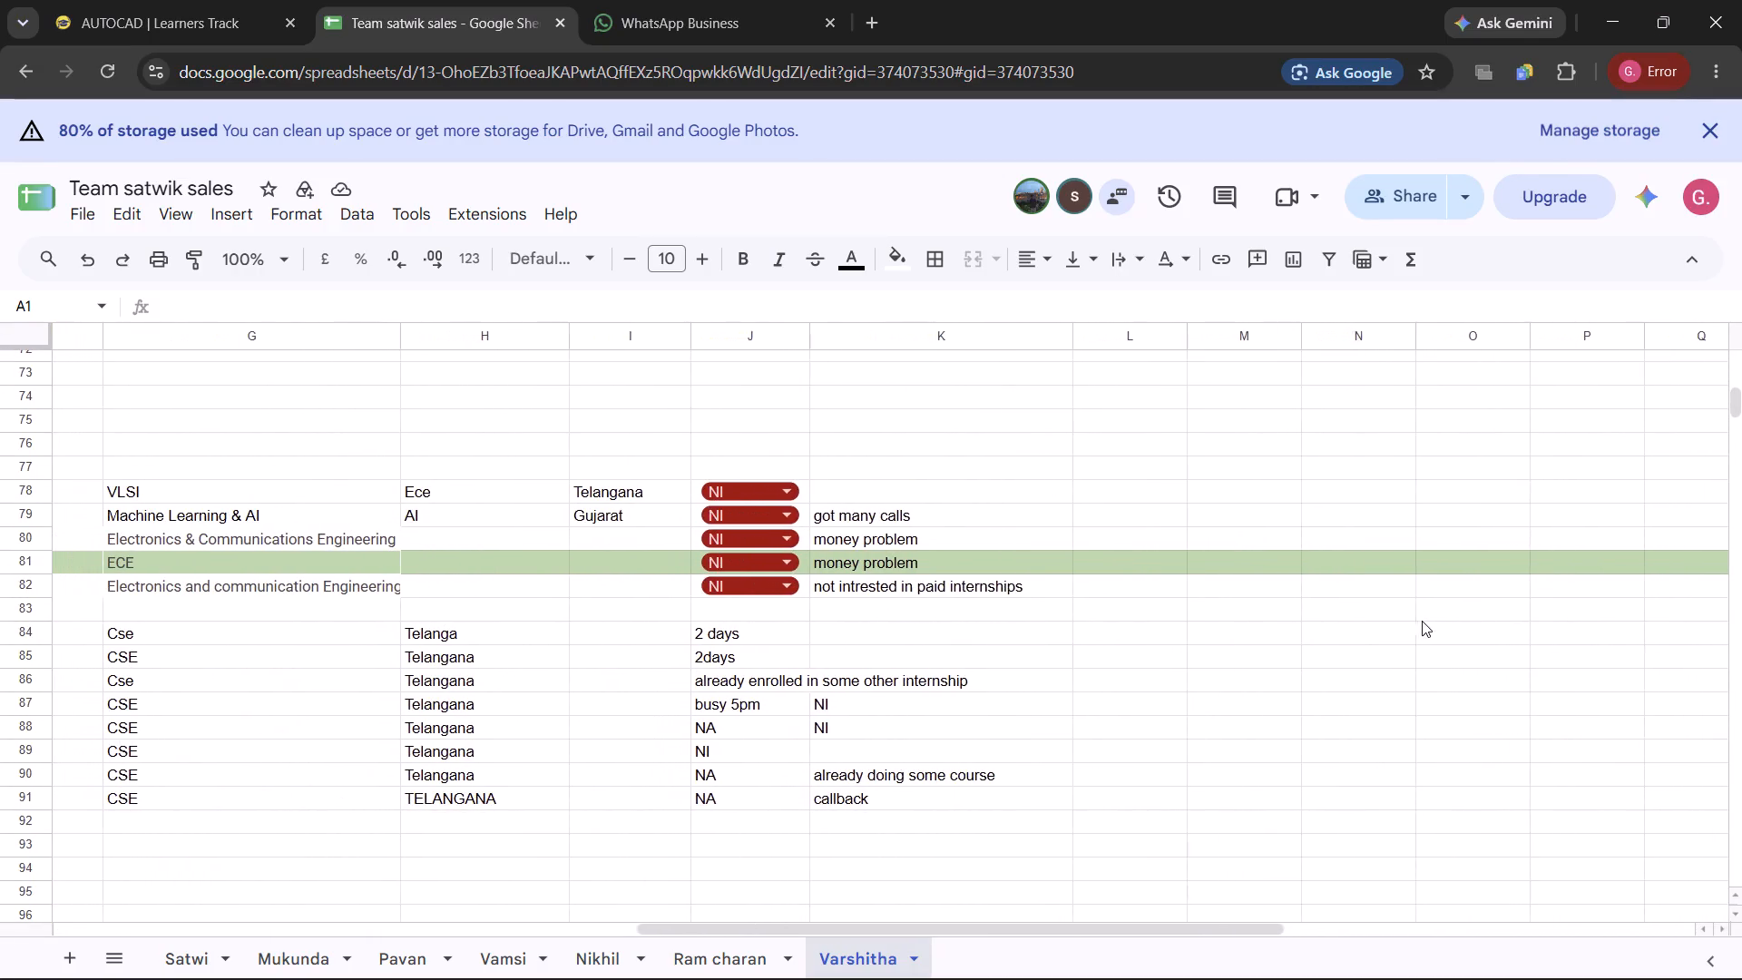
scroll(1422, 621, "right", 6)
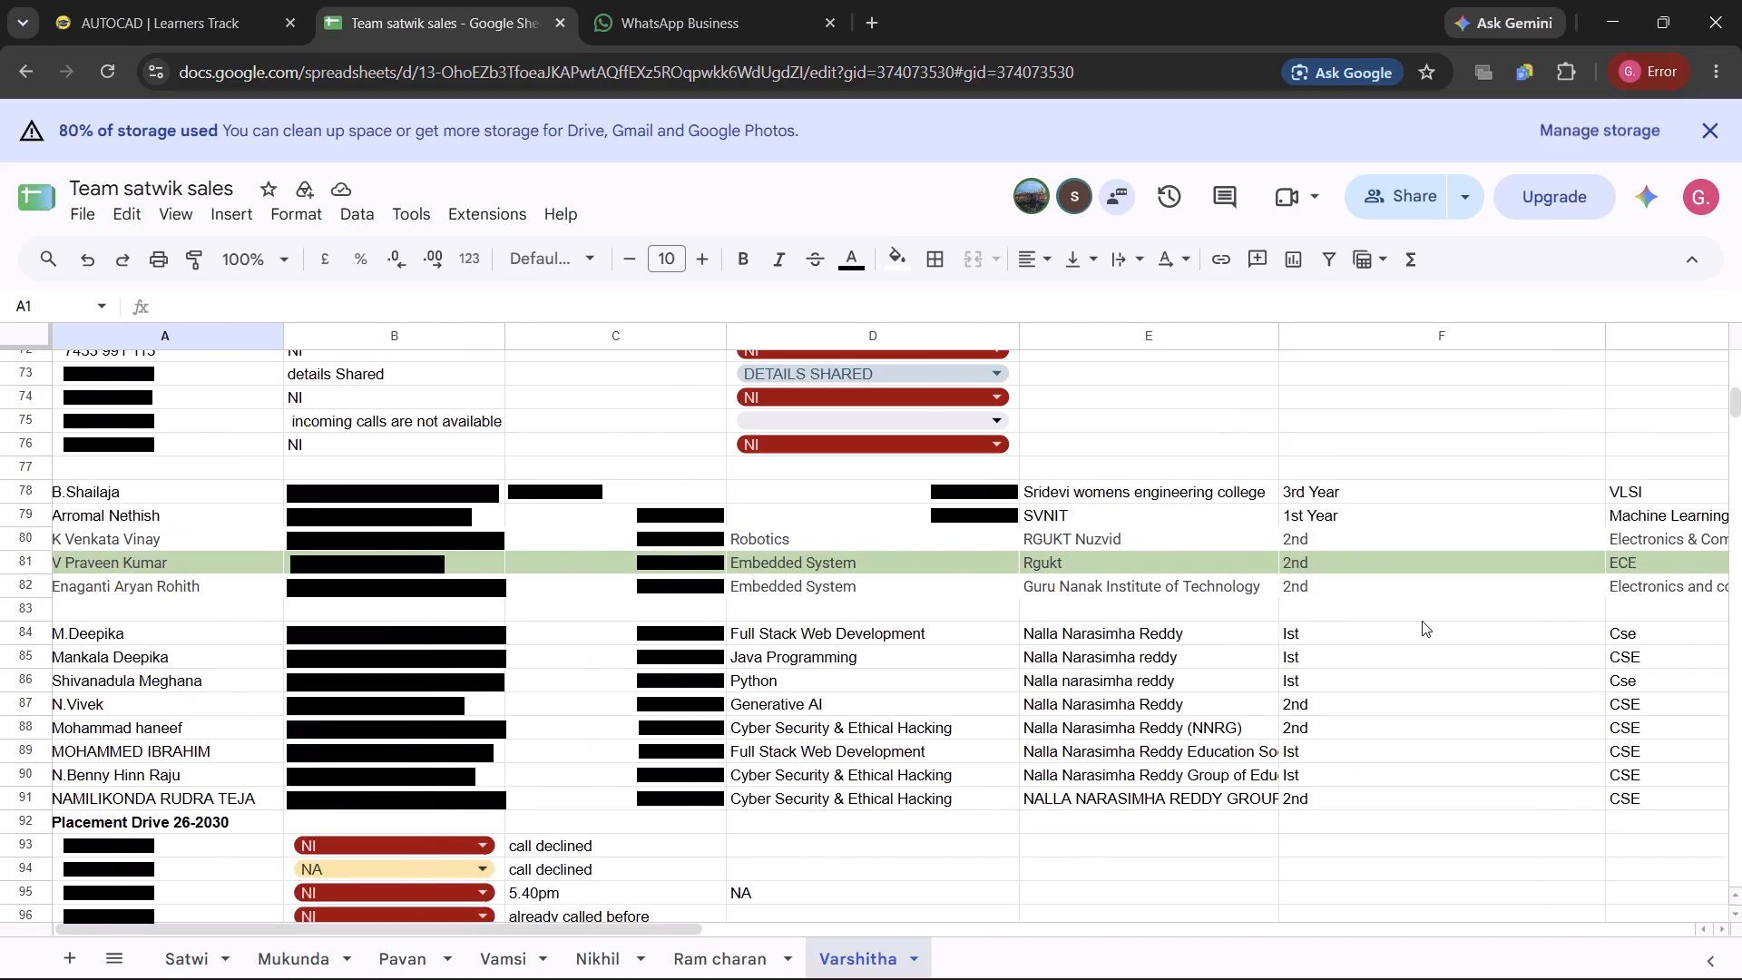
Look through the Placement Drive 26-2030, PLACEMENT WORKSHOP and BOOTCAMP@NSDC call lists down to the yellow-highlighted Sri Indu college leads.
scroll(1422, 621, "down", 2)
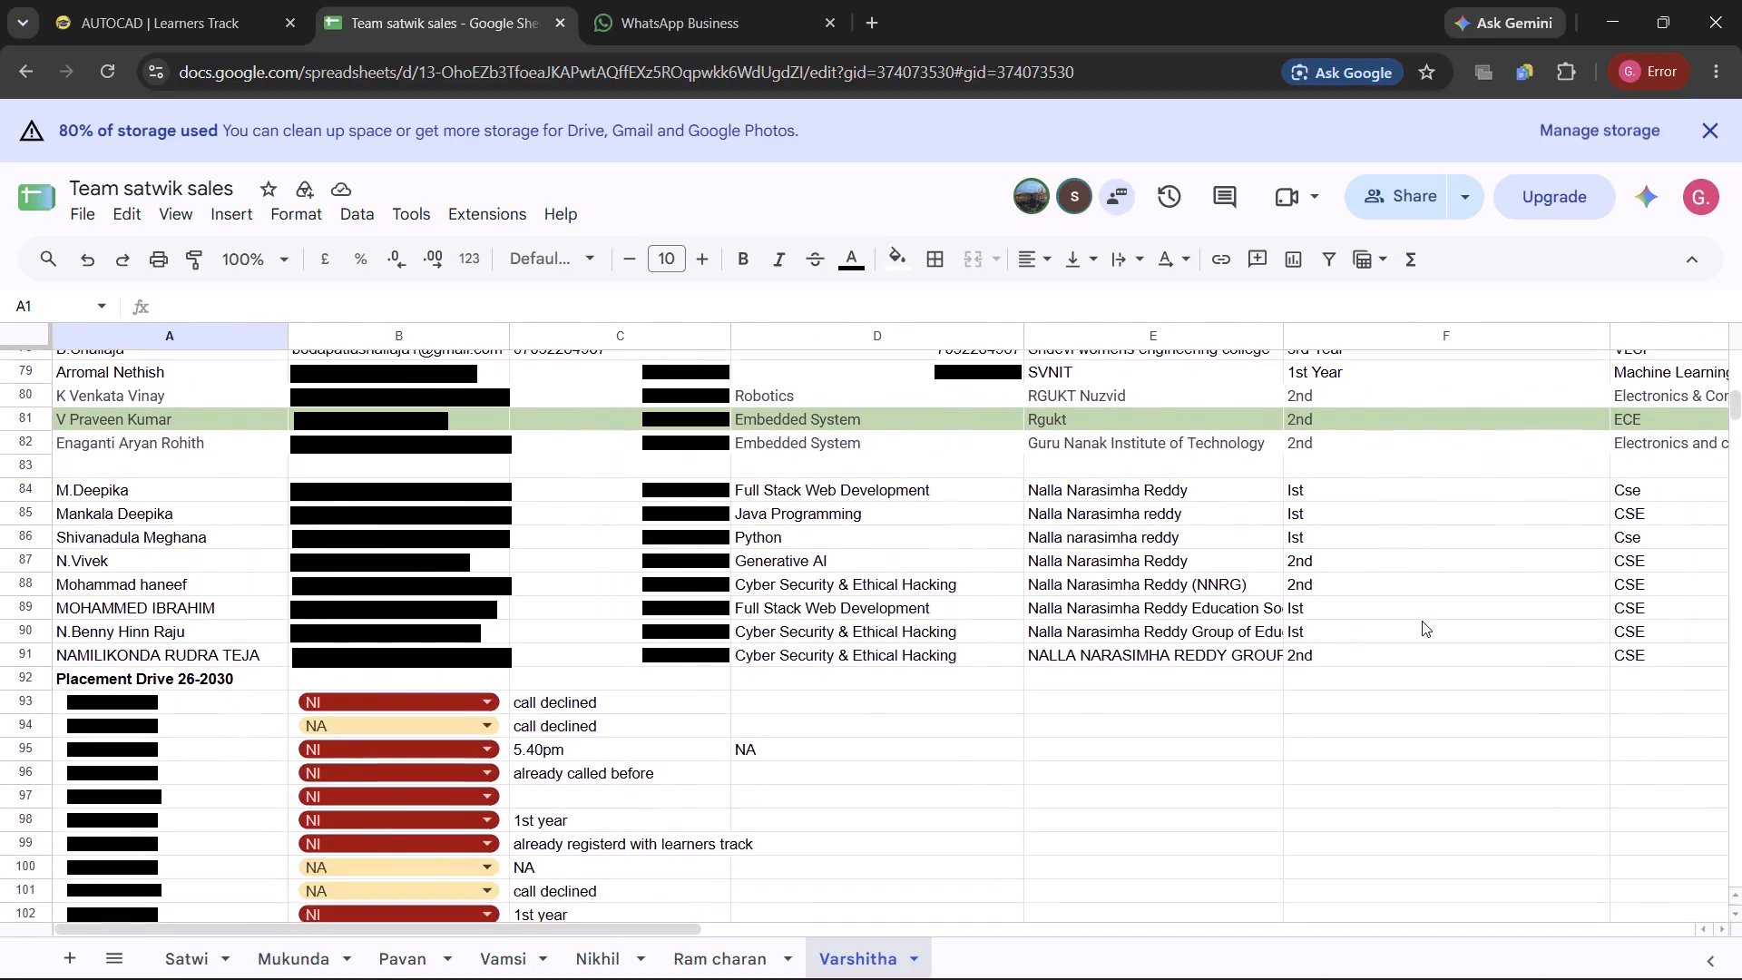
scroll(1422, 621, "down", 8)
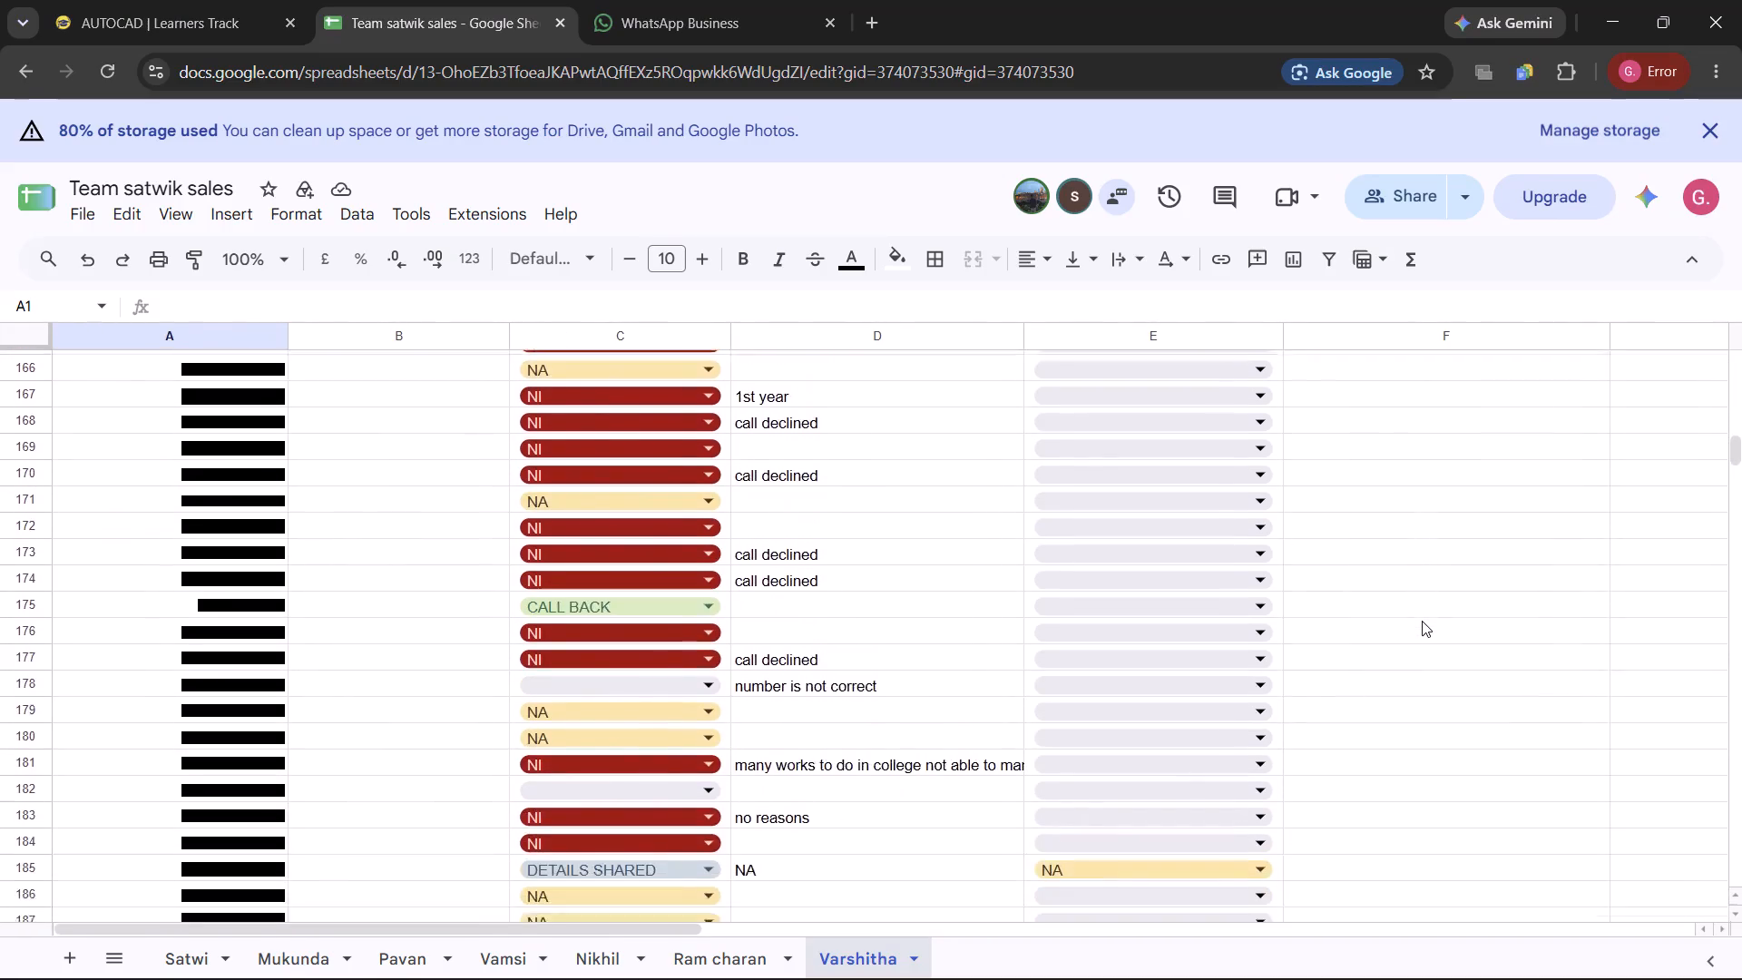
scroll(1422, 621, "down", 3)
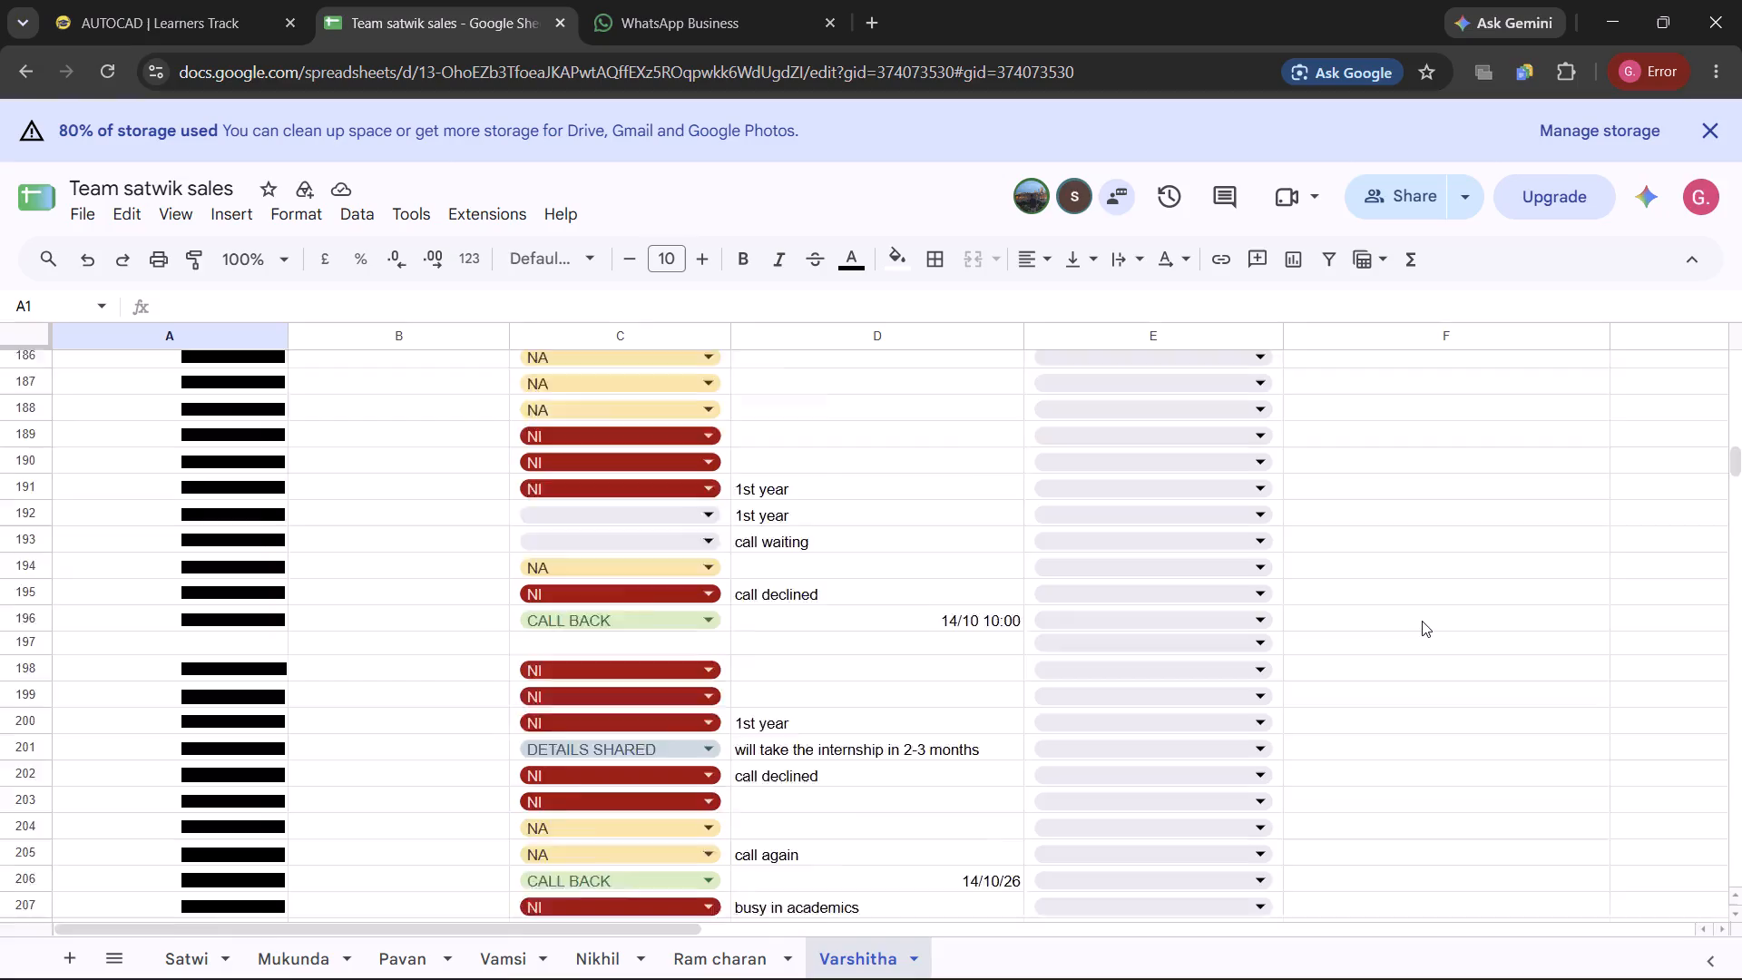
scroll(1422, 621, "down", 7)
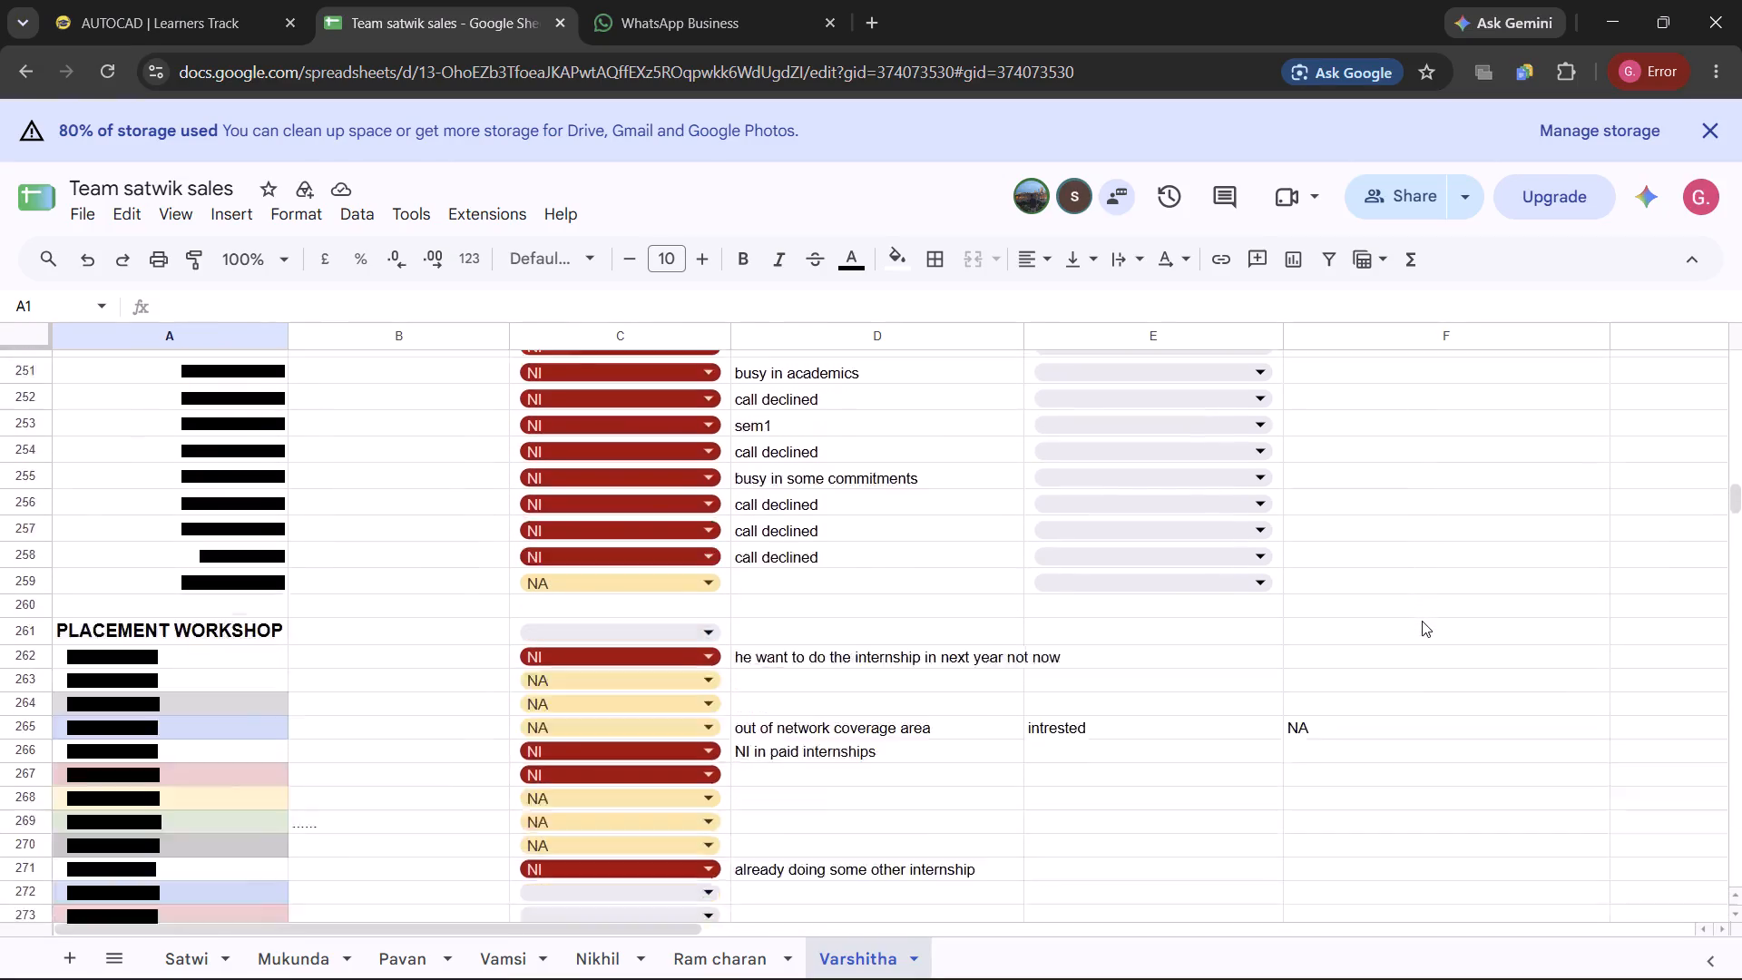
scroll(1422, 621, "down", 4)
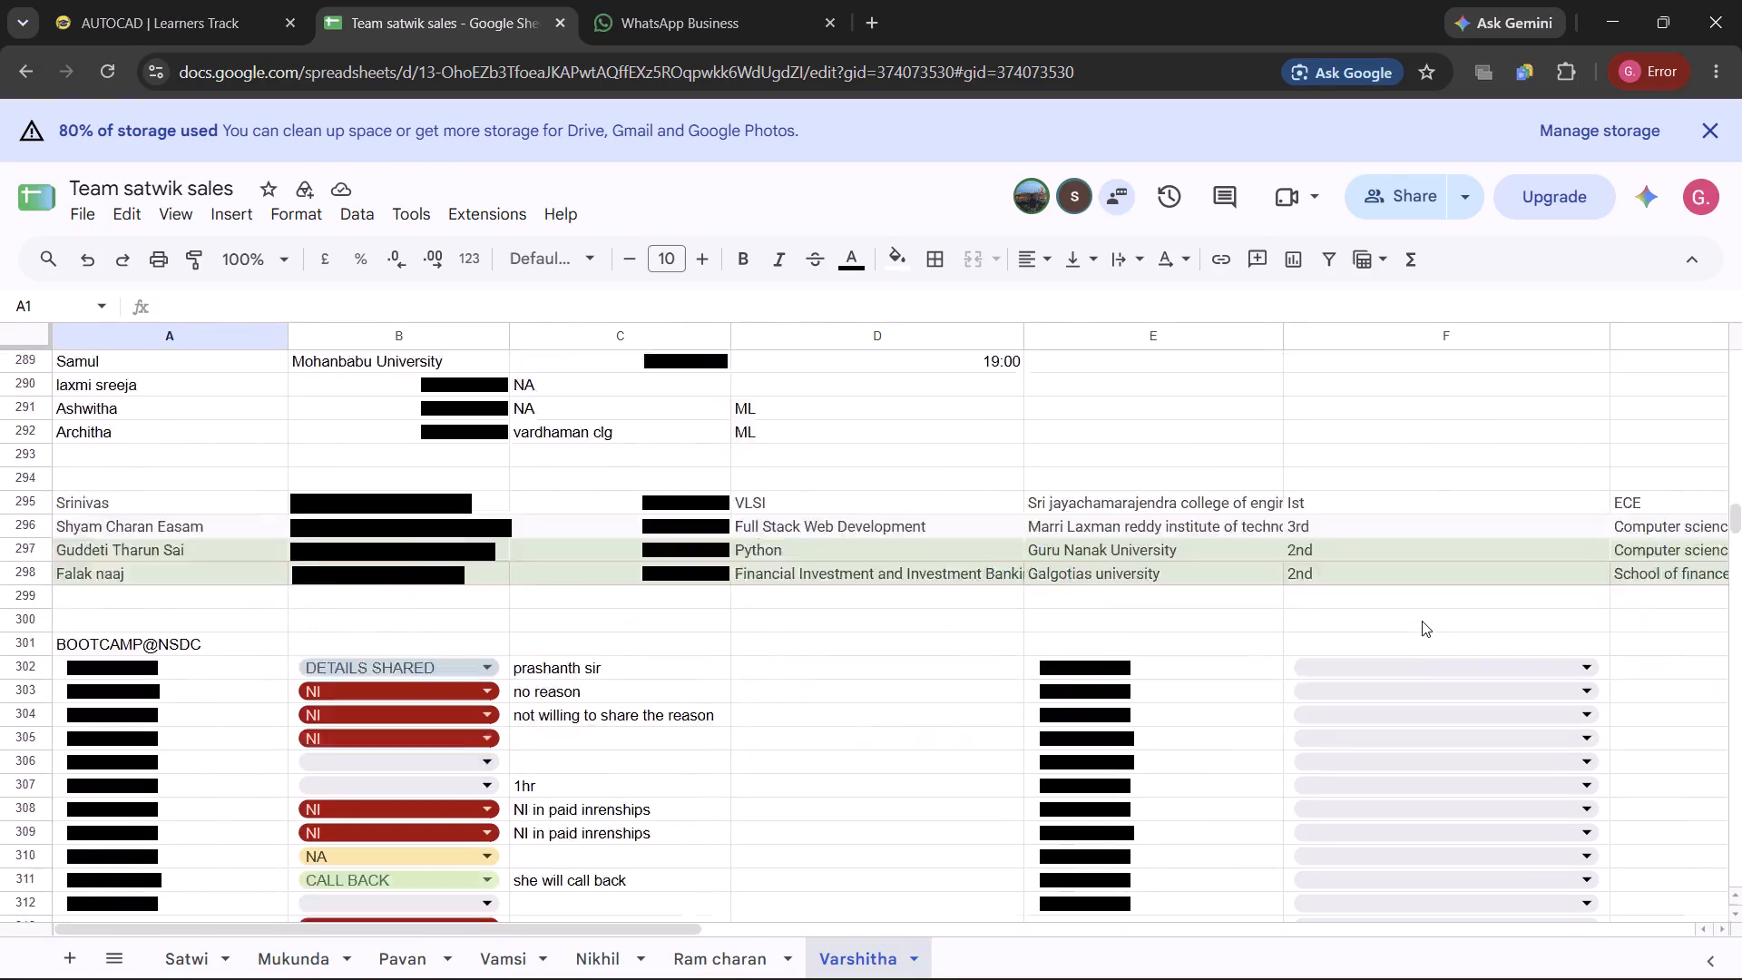
scroll(1422, 621, "down", 4)
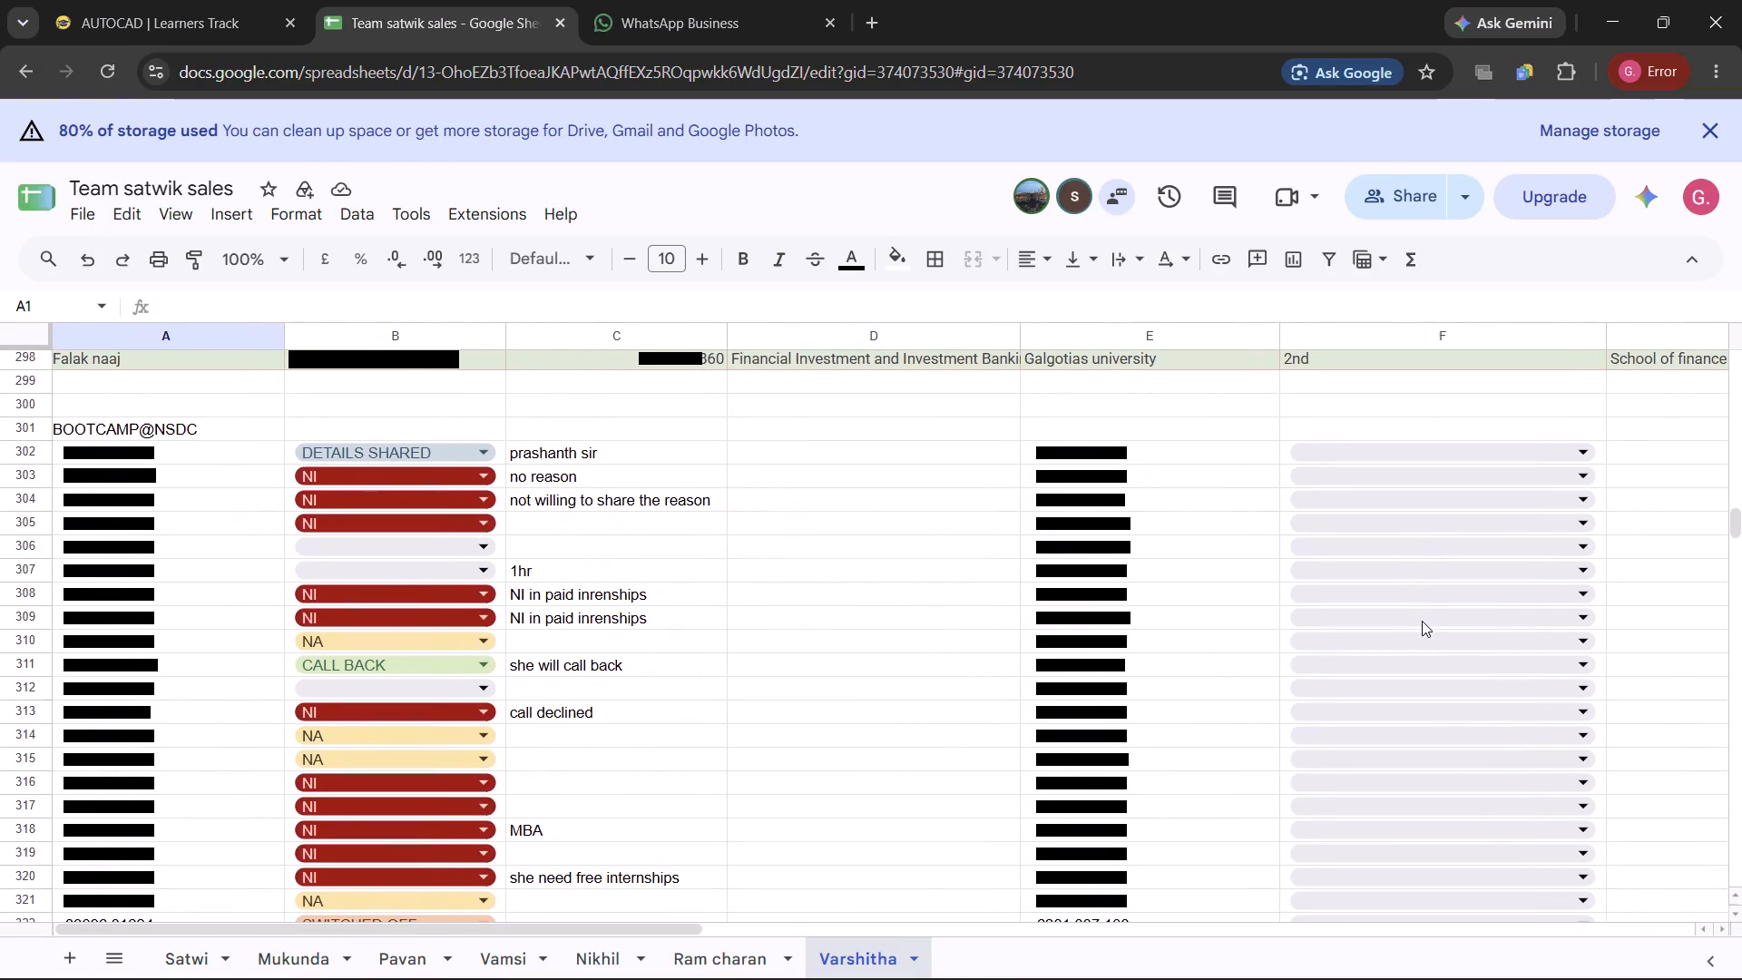
scroll(1422, 621, "down", 5)
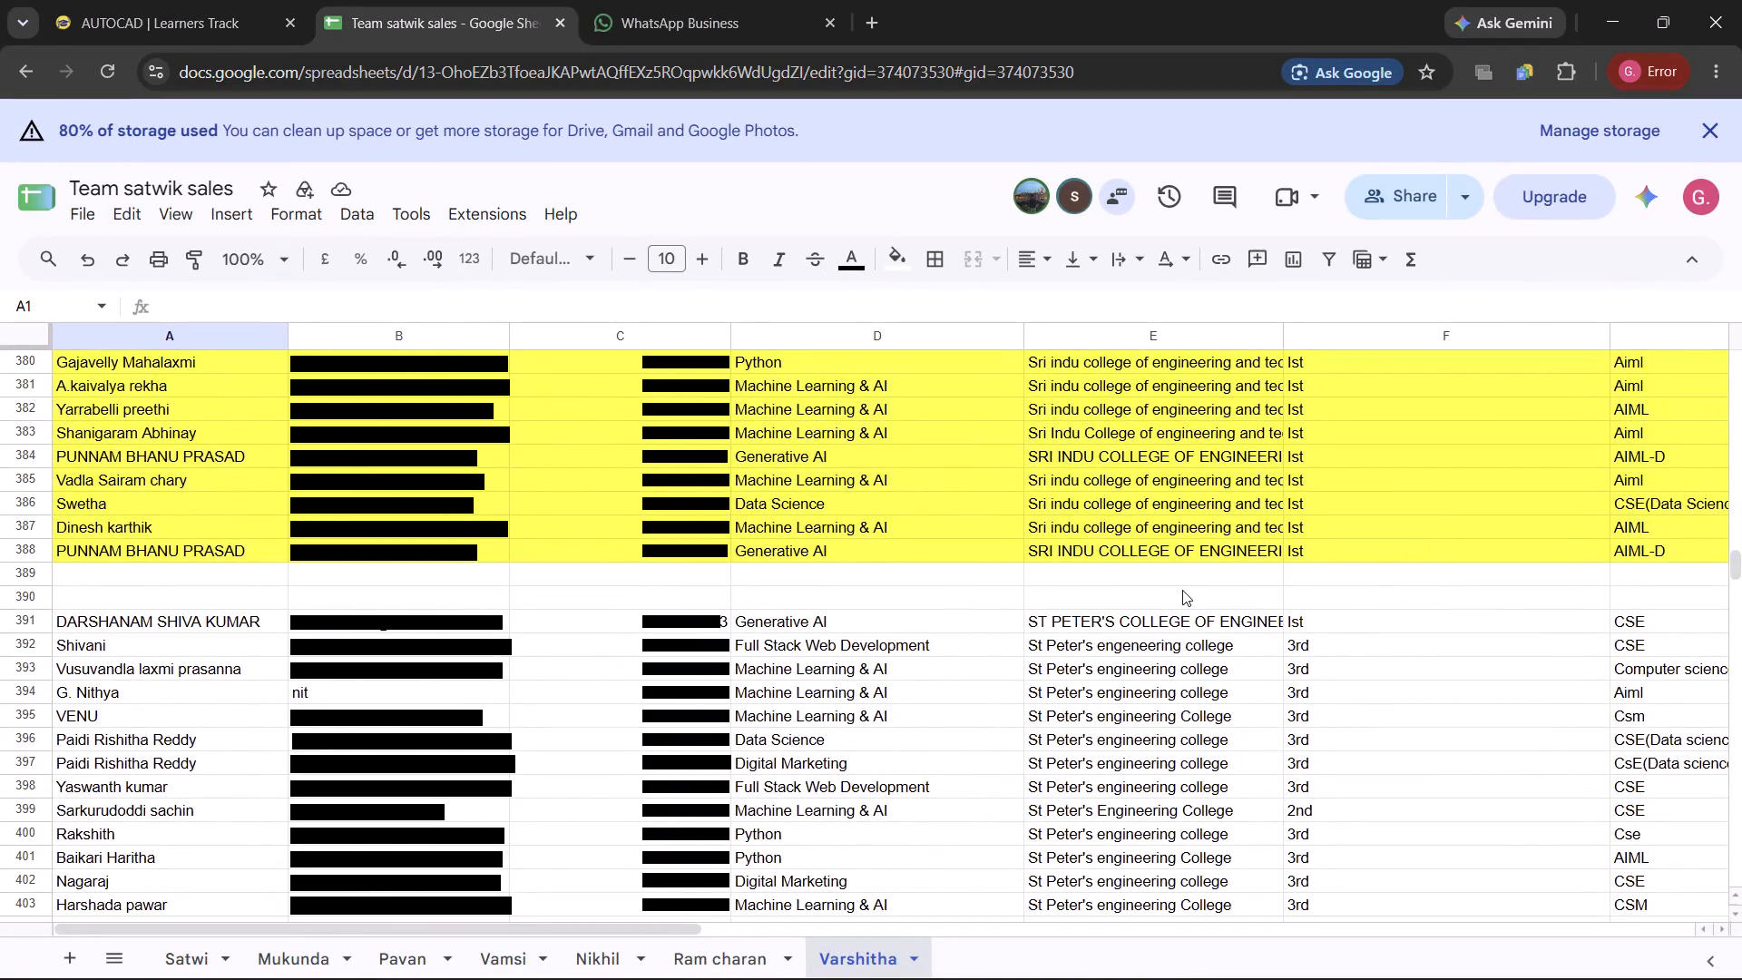
Examine the St Peter's engineering college and Anurag University leads along with their state and call remark columns.
scroll(1182, 590, "down", 1)
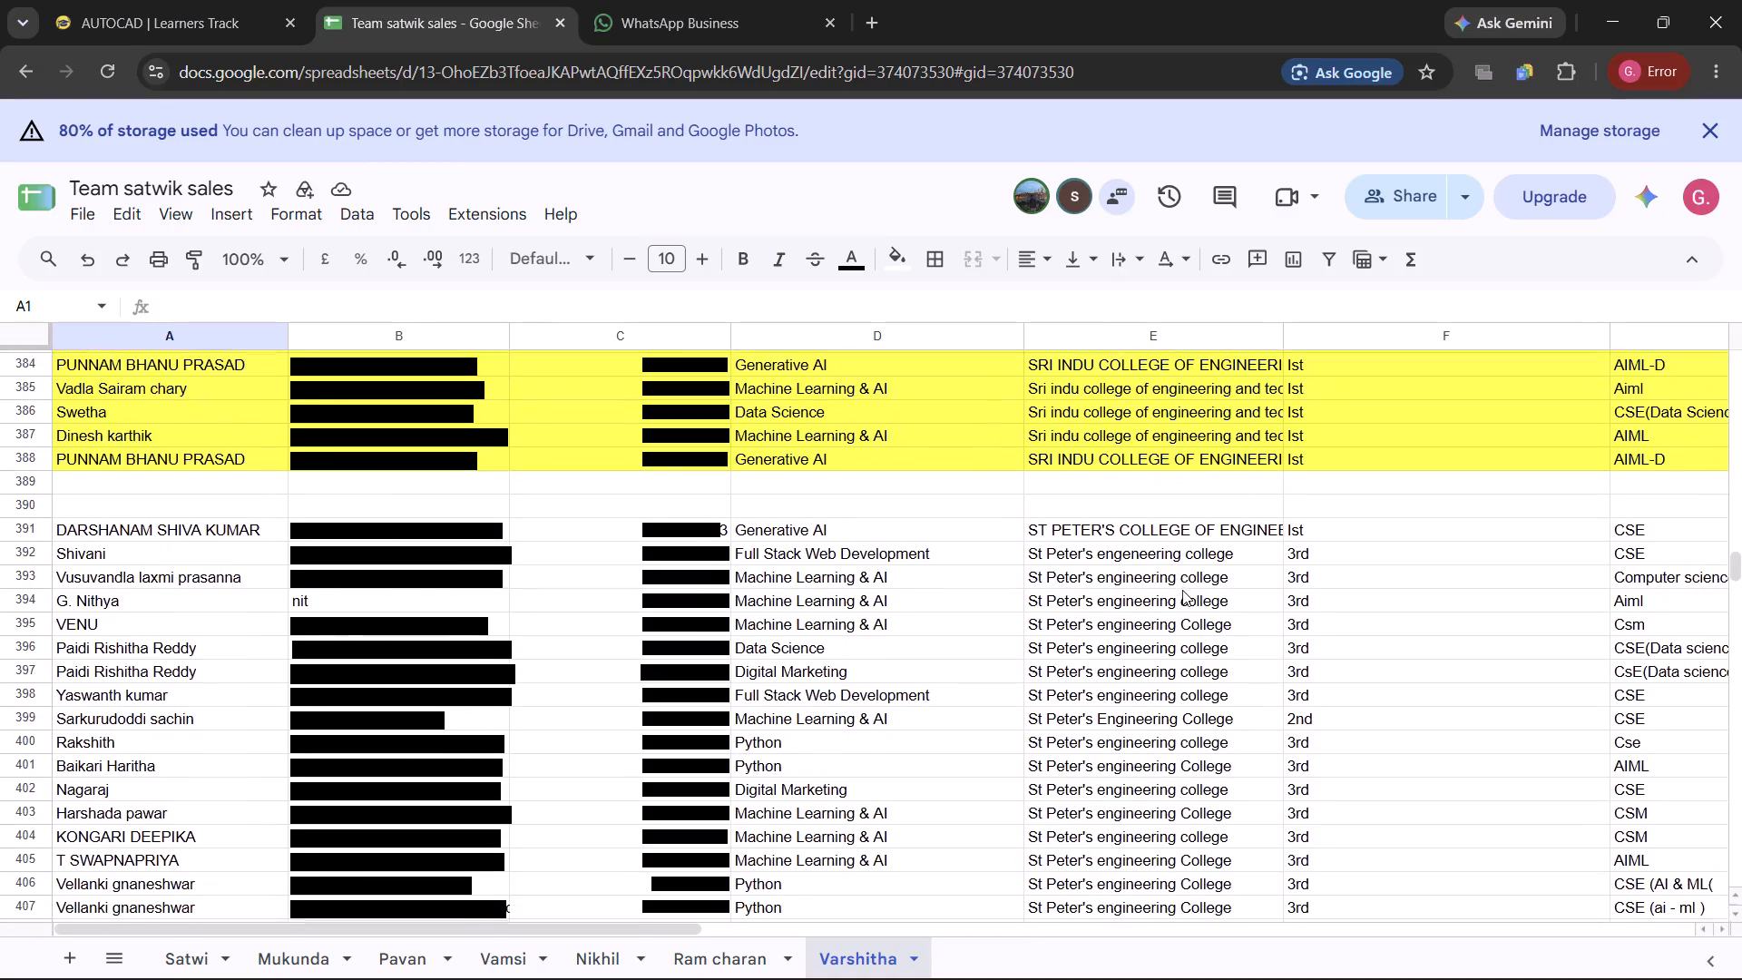
scroll(1182, 590, "down", 1)
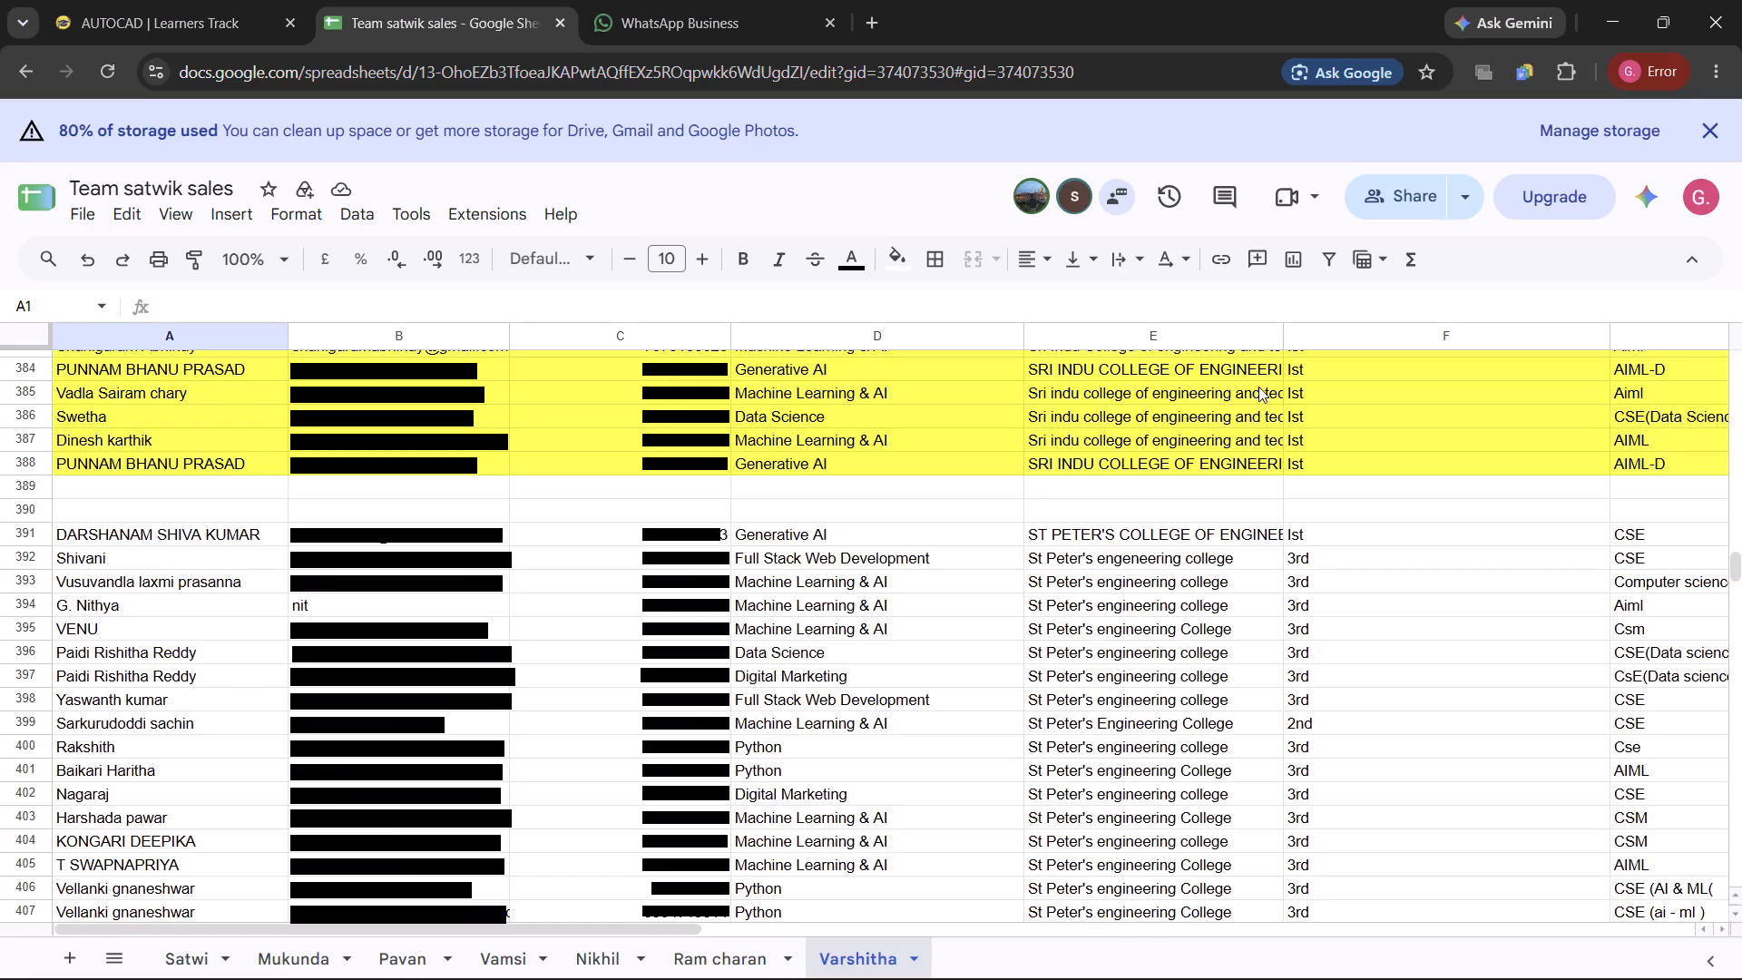
scroll(1060, 624, "left", 3)
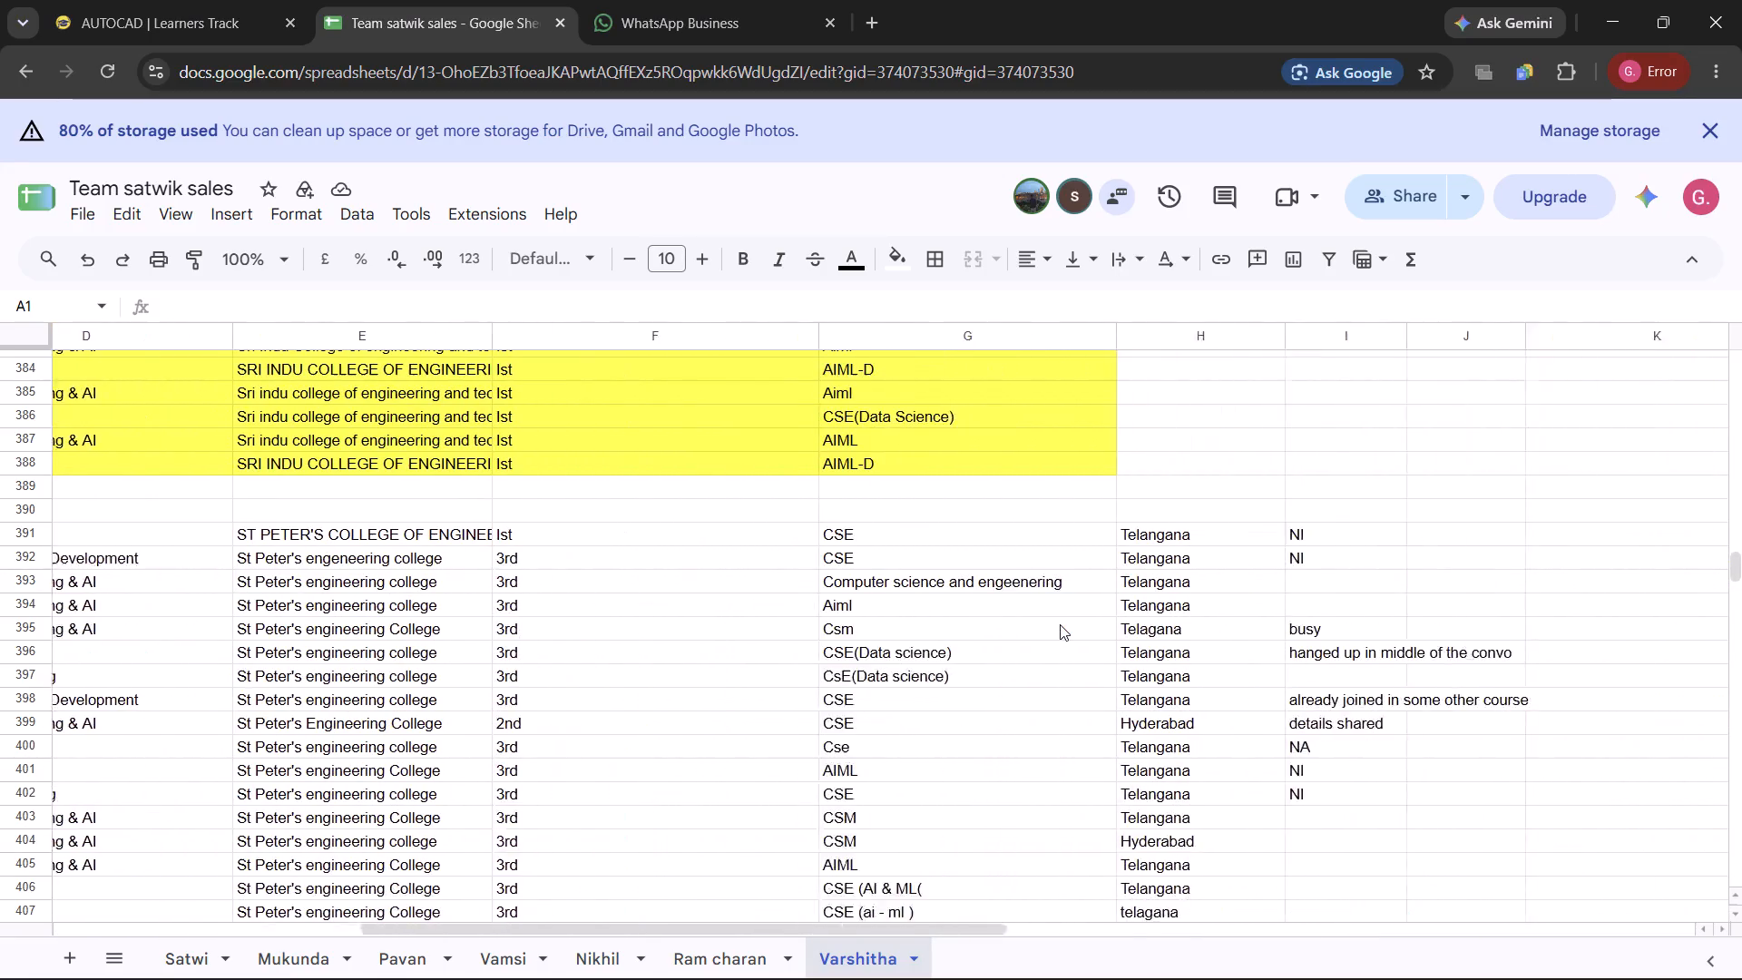
scroll(1060, 624, "right", 2)
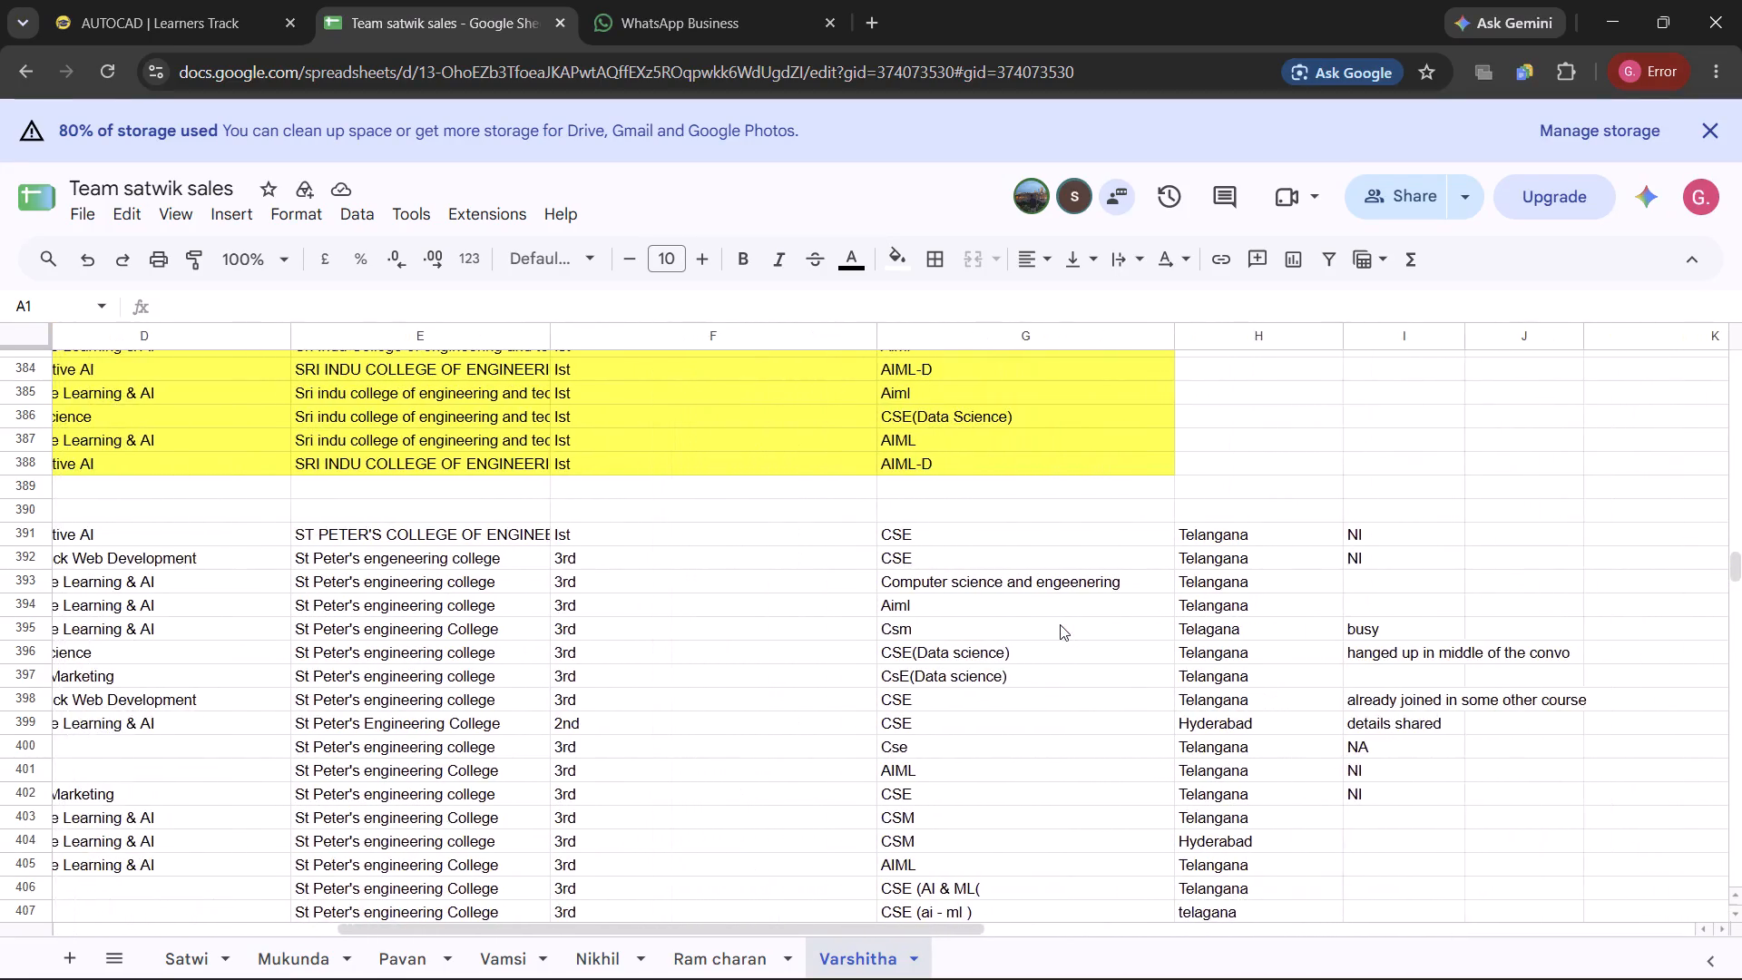
scroll(1060, 624, "down", 3)
scroll(1060, 624, "right", 1)
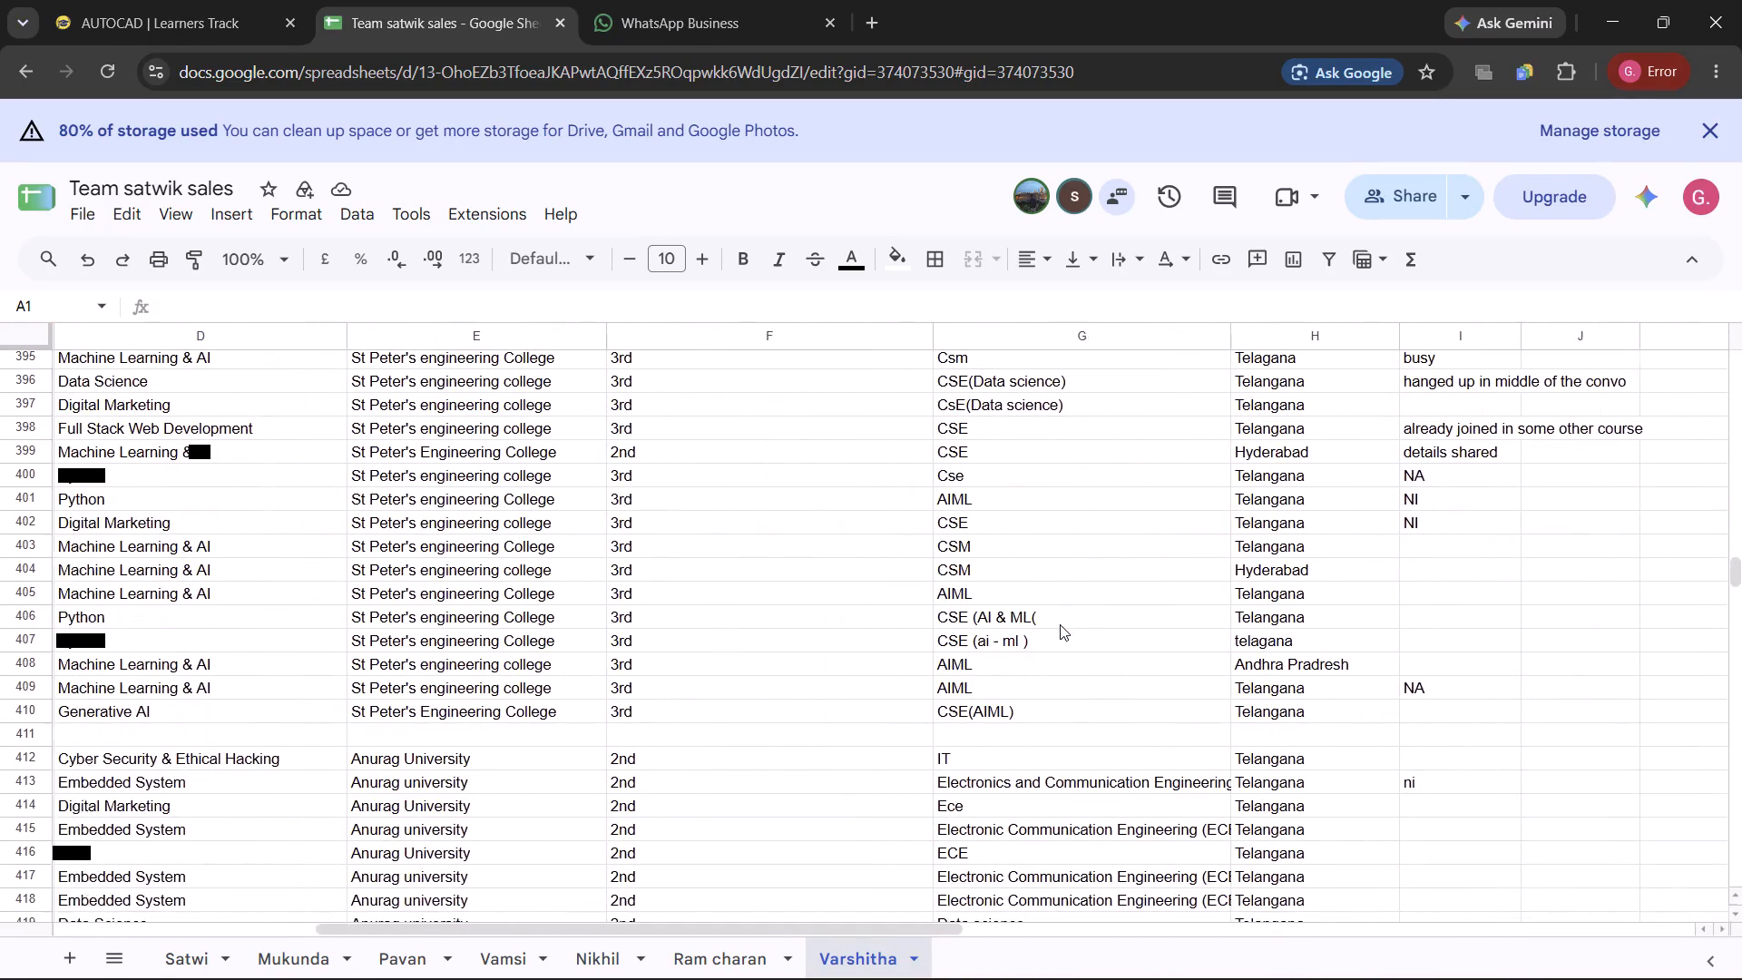
scroll(1060, 624, "right", 3)
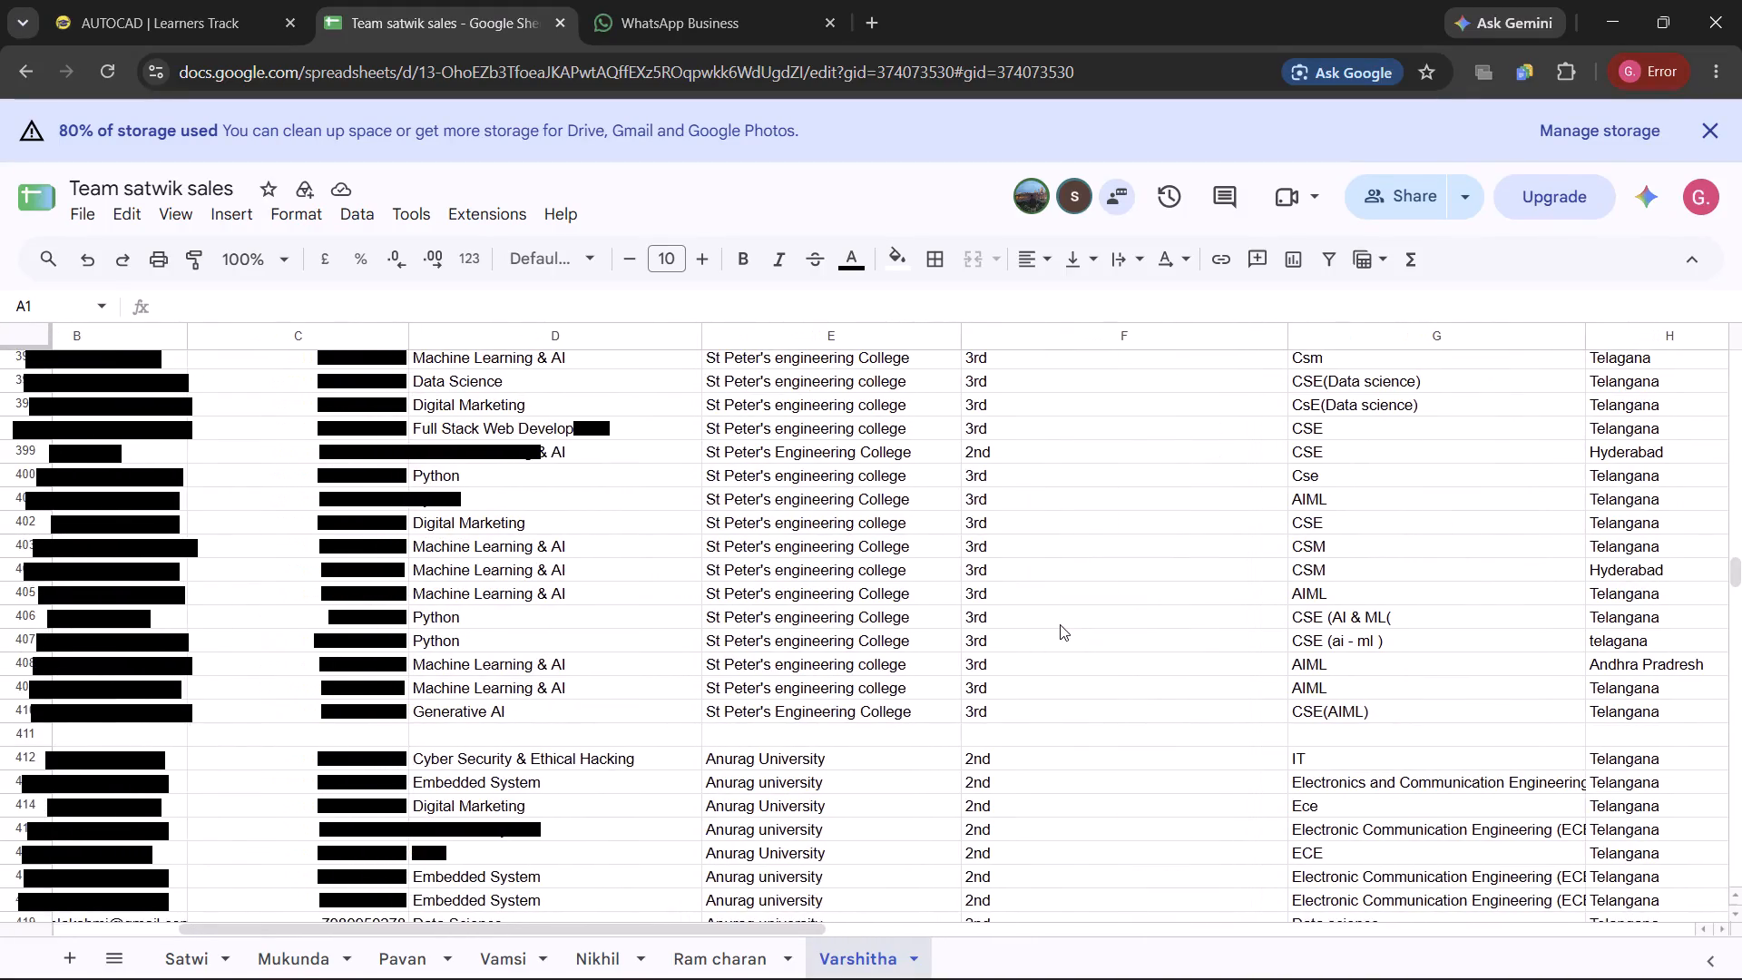
scroll(1060, 624, "right", 5)
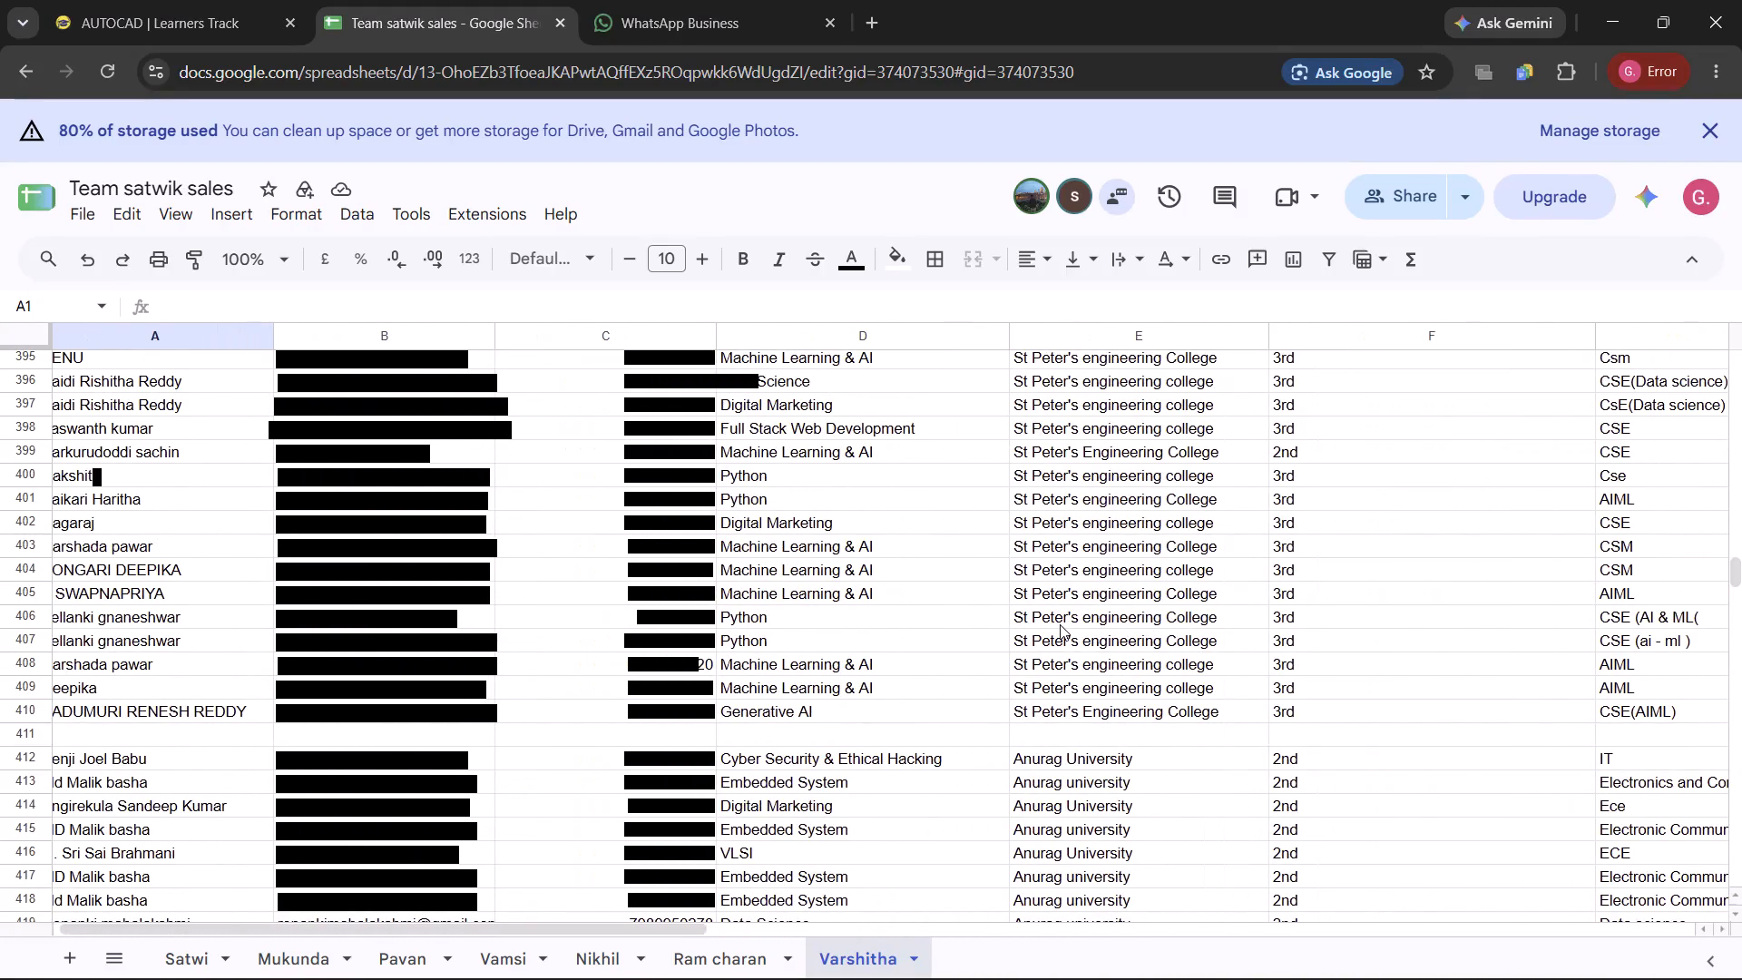
Recheck the St Peter's and Anurag University lead rows, and select the college cell E403.
scroll(1060, 624, "right", 1)
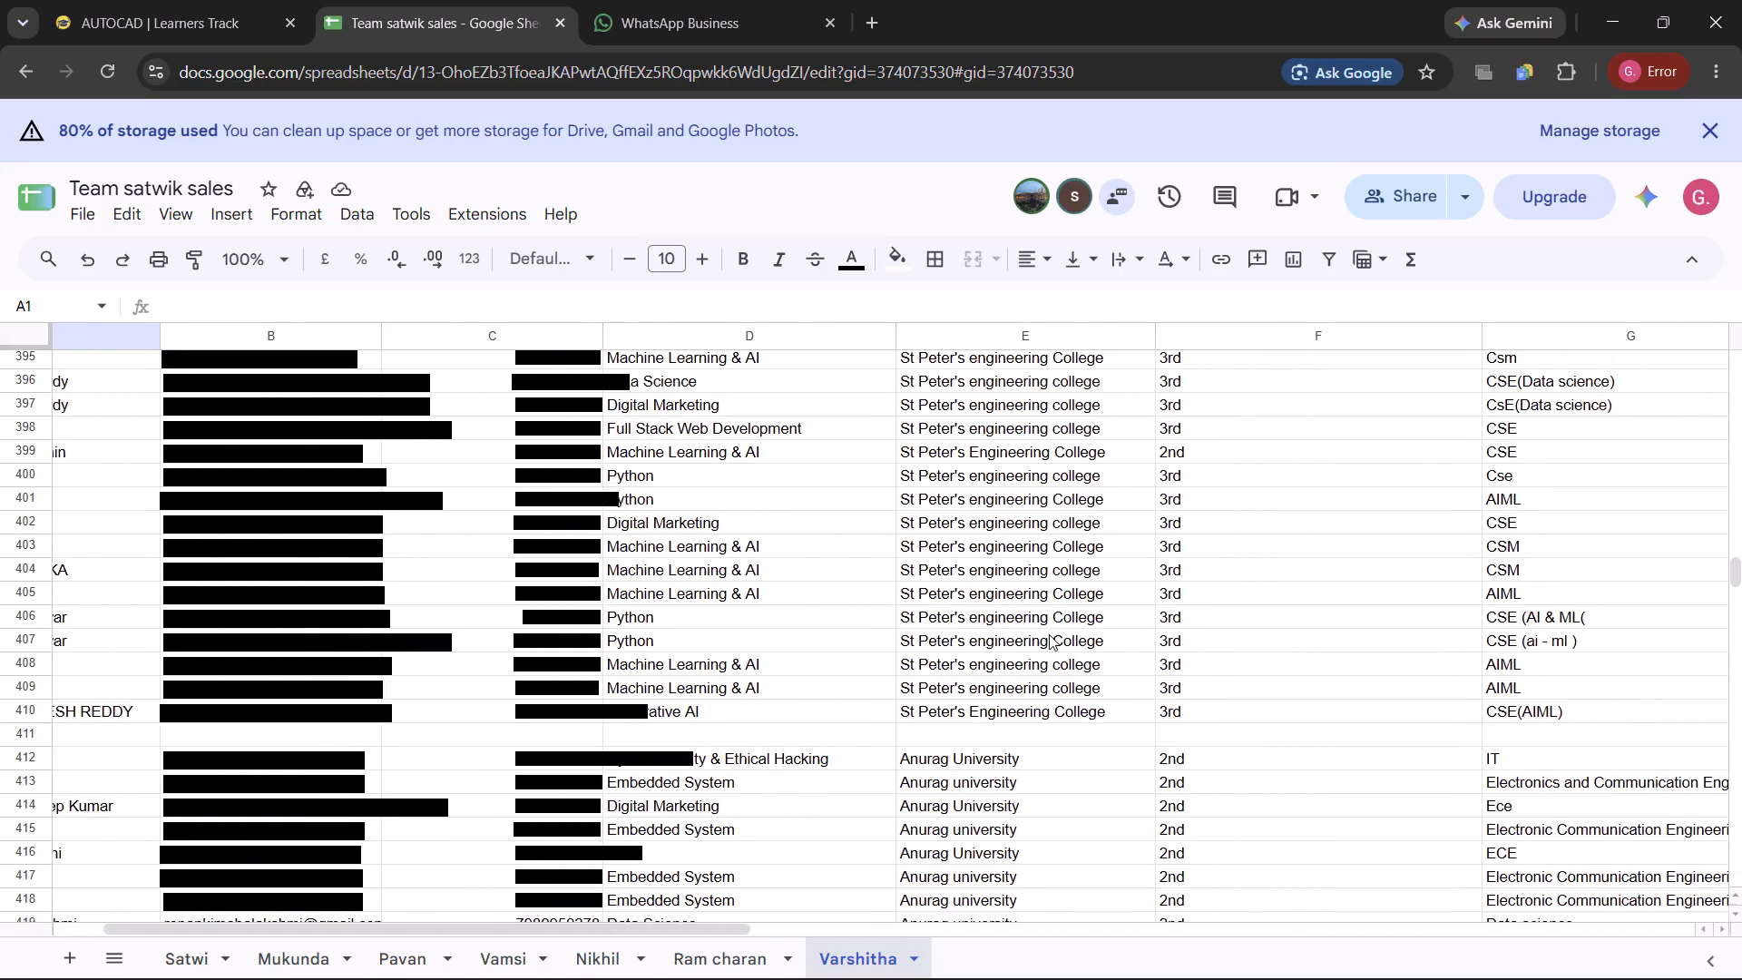
scroll(1049, 634, "right", 2)
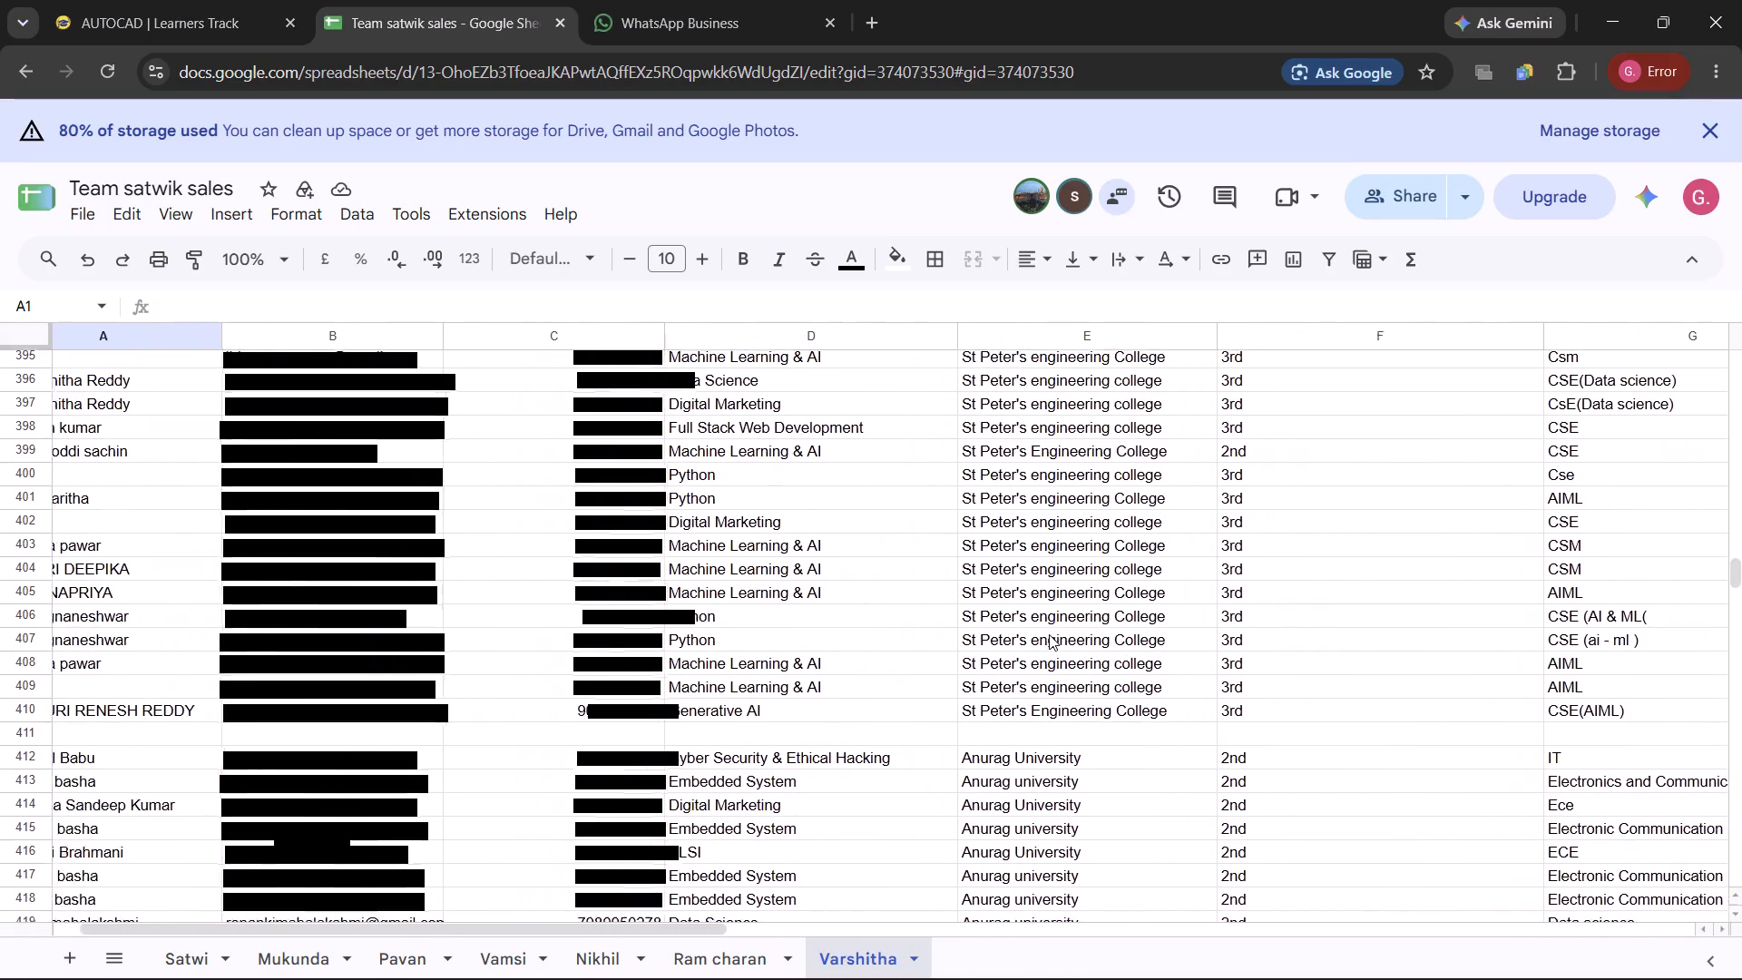
scroll(1049, 634, "right", 1)
scroll(1049, 634, "down", 1)
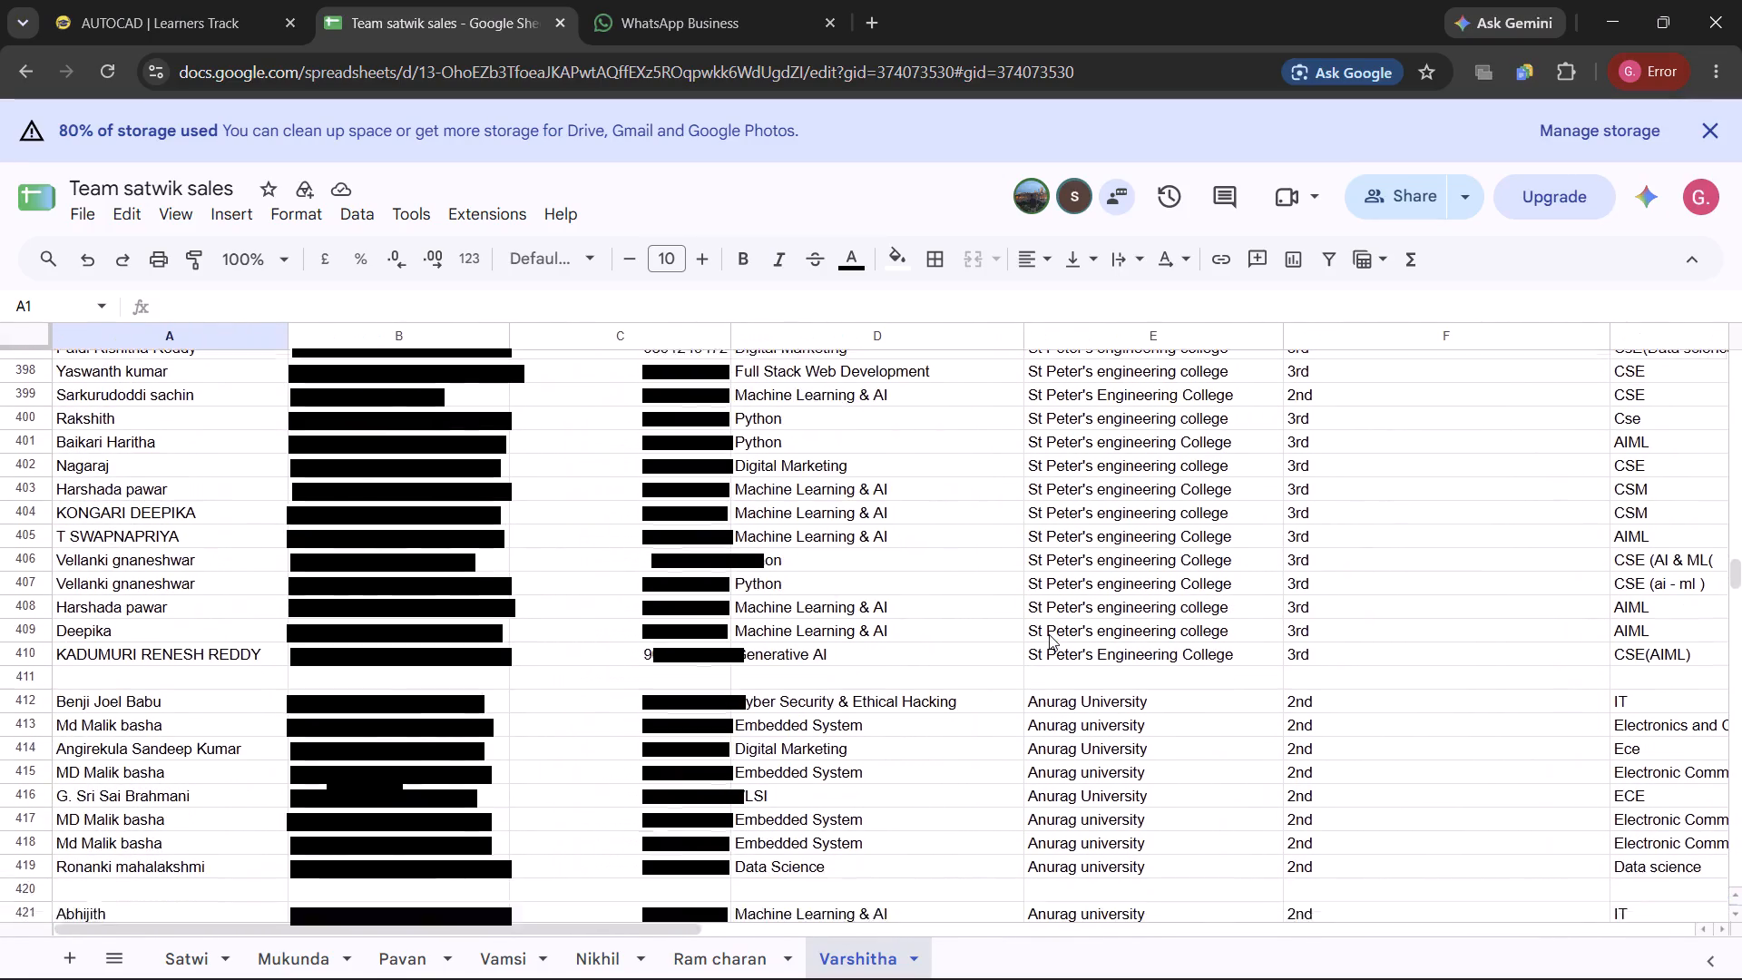
scroll(1049, 634, "up", 1)
scroll(1049, 634, "left", 1)
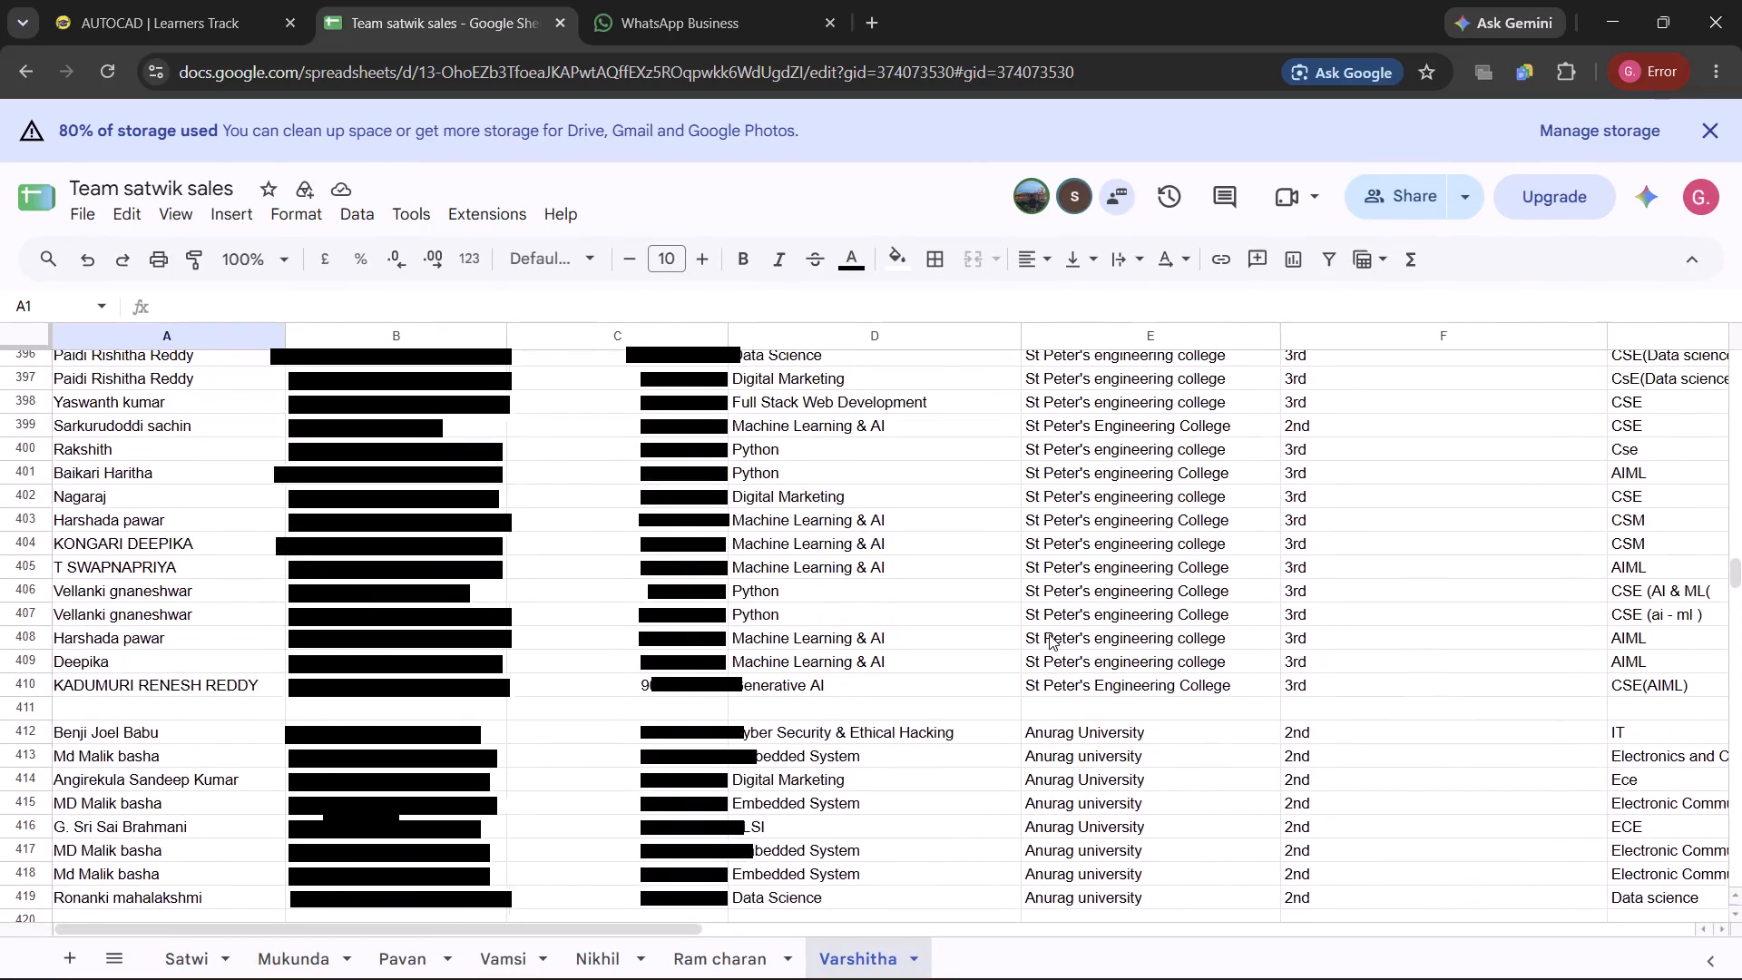
scroll(1049, 634, "left", 1)
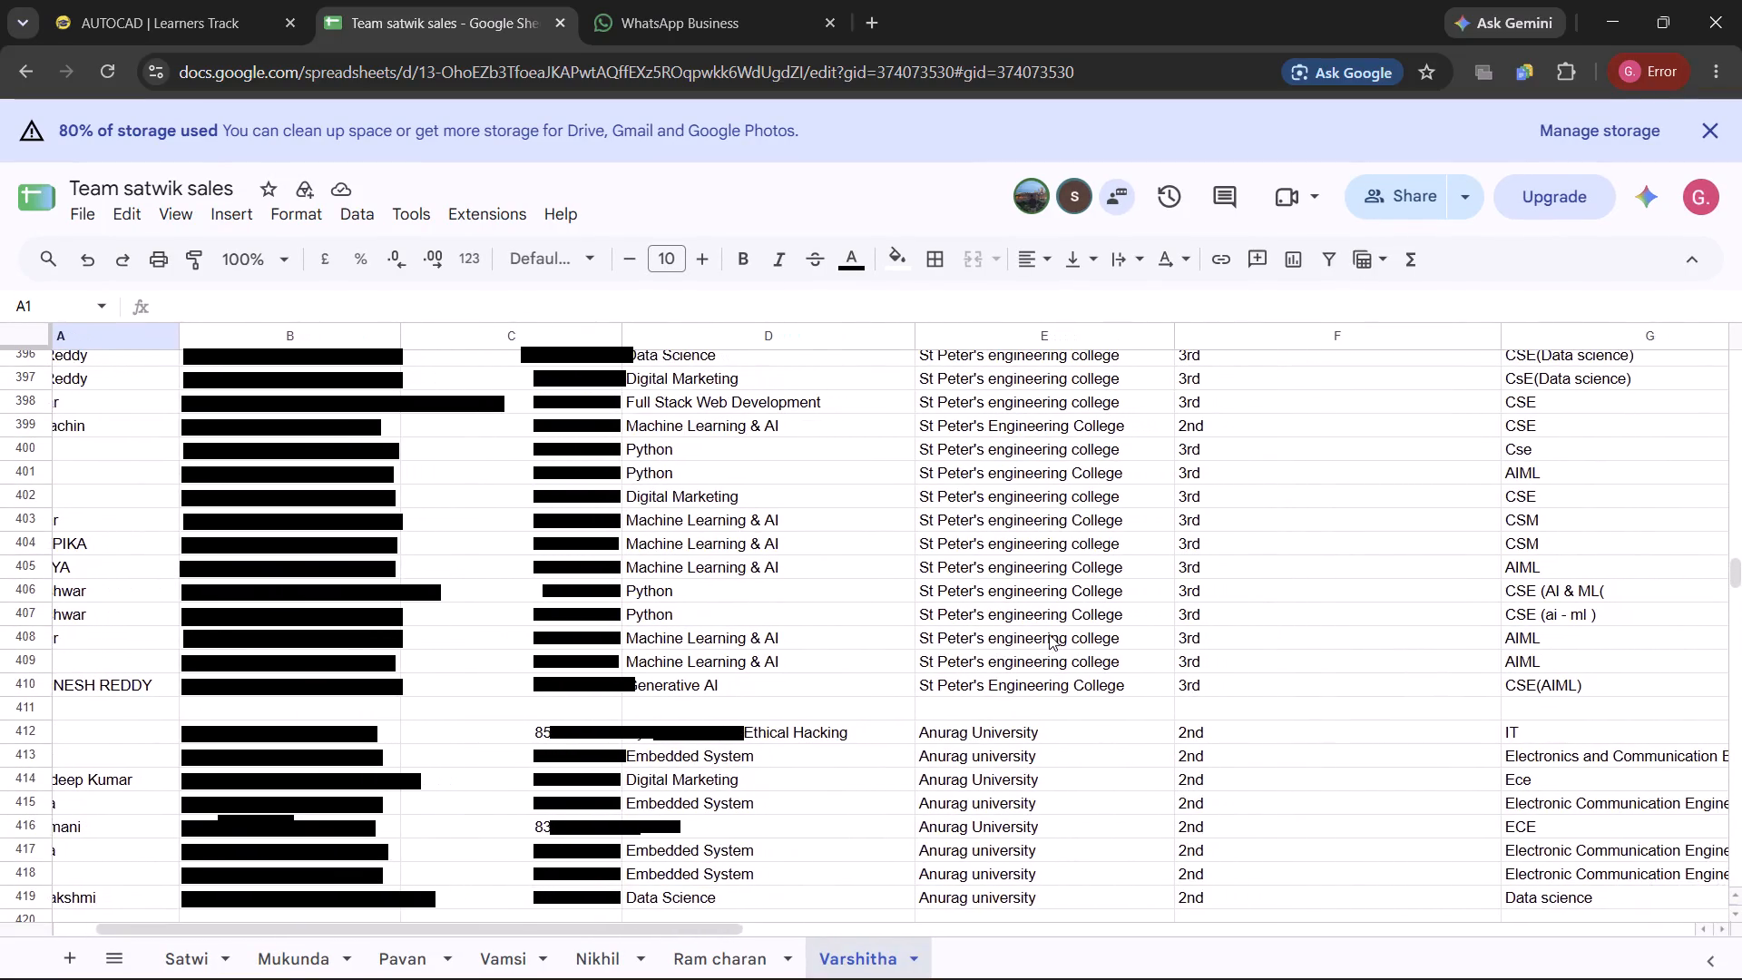
scroll(1049, 634, "right", 1)
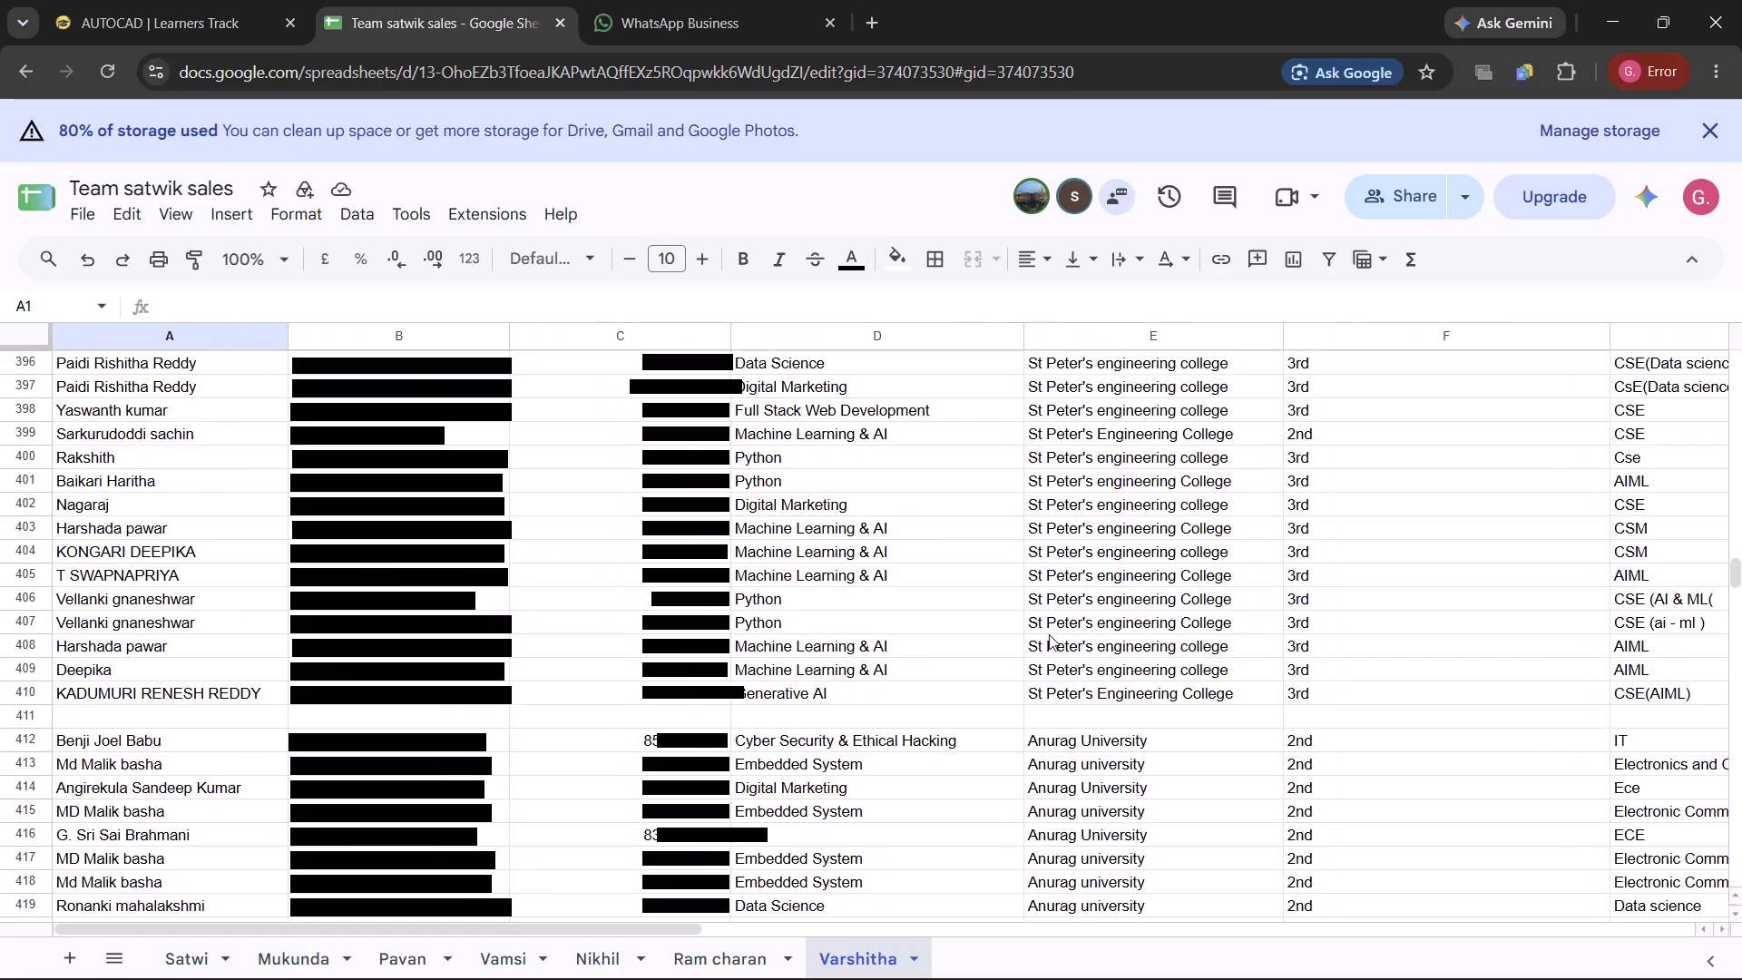
scroll(1049, 634, "down", 1)
scroll(1049, 634, "up", 1)
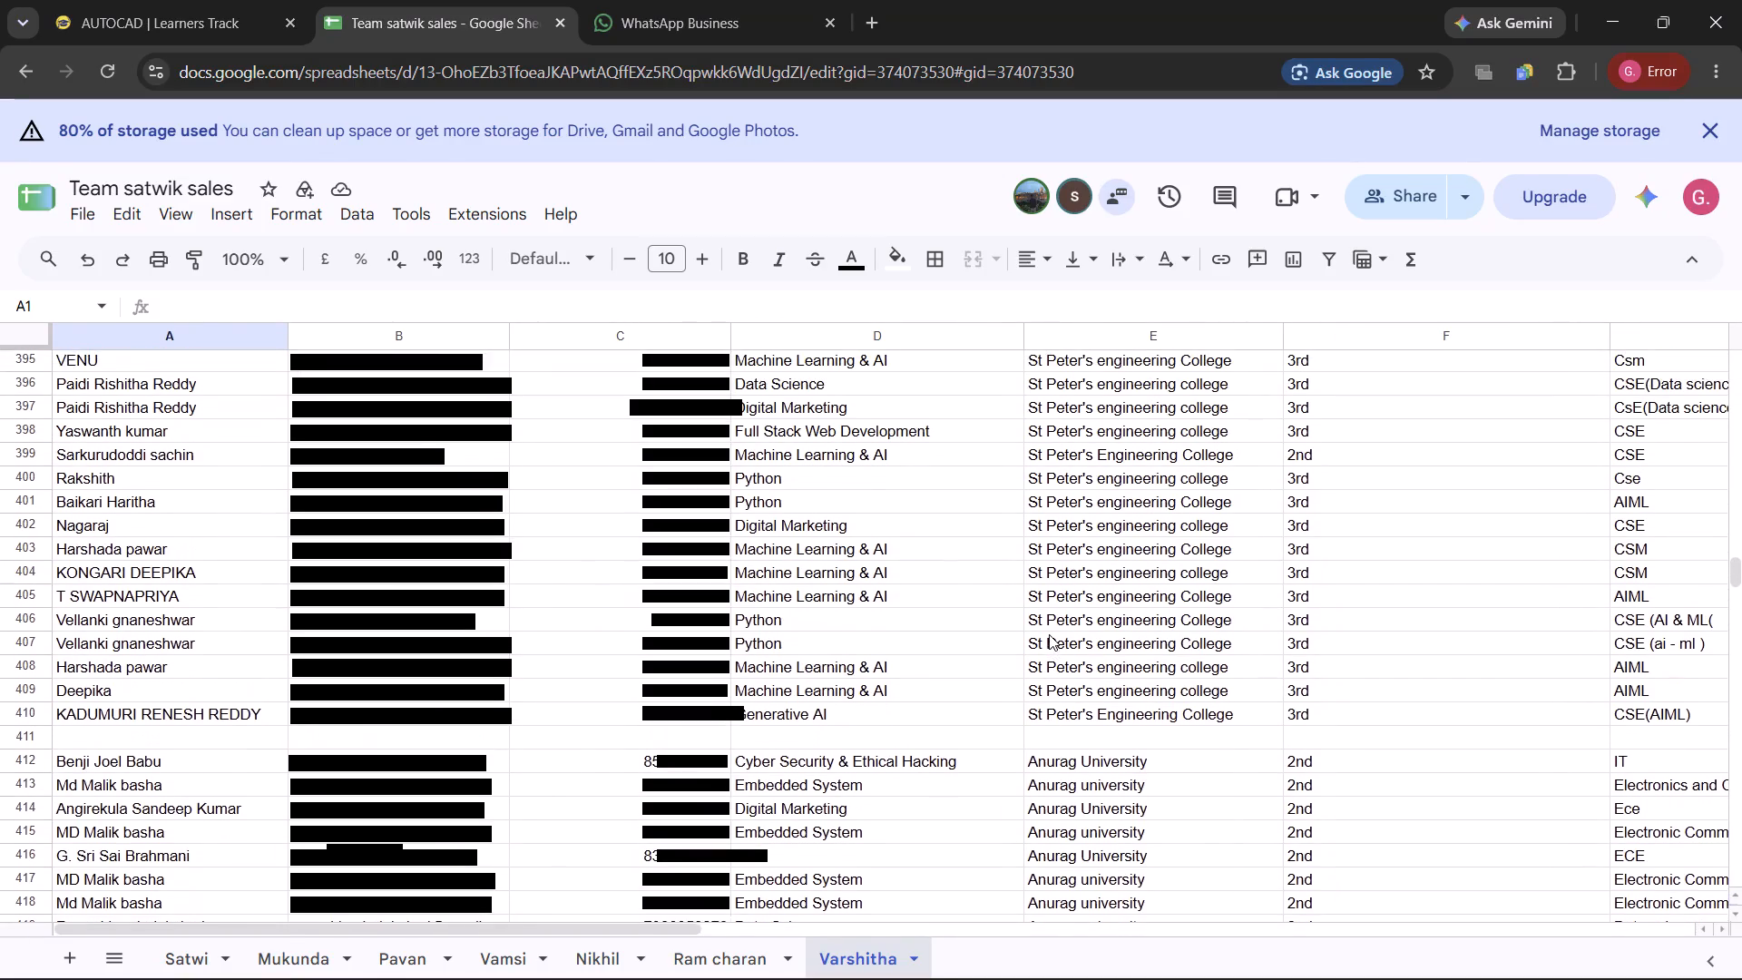
scroll(1049, 634, "up", 1)
scroll(1049, 634, "left", 2)
scroll(1049, 634, "right", 1)
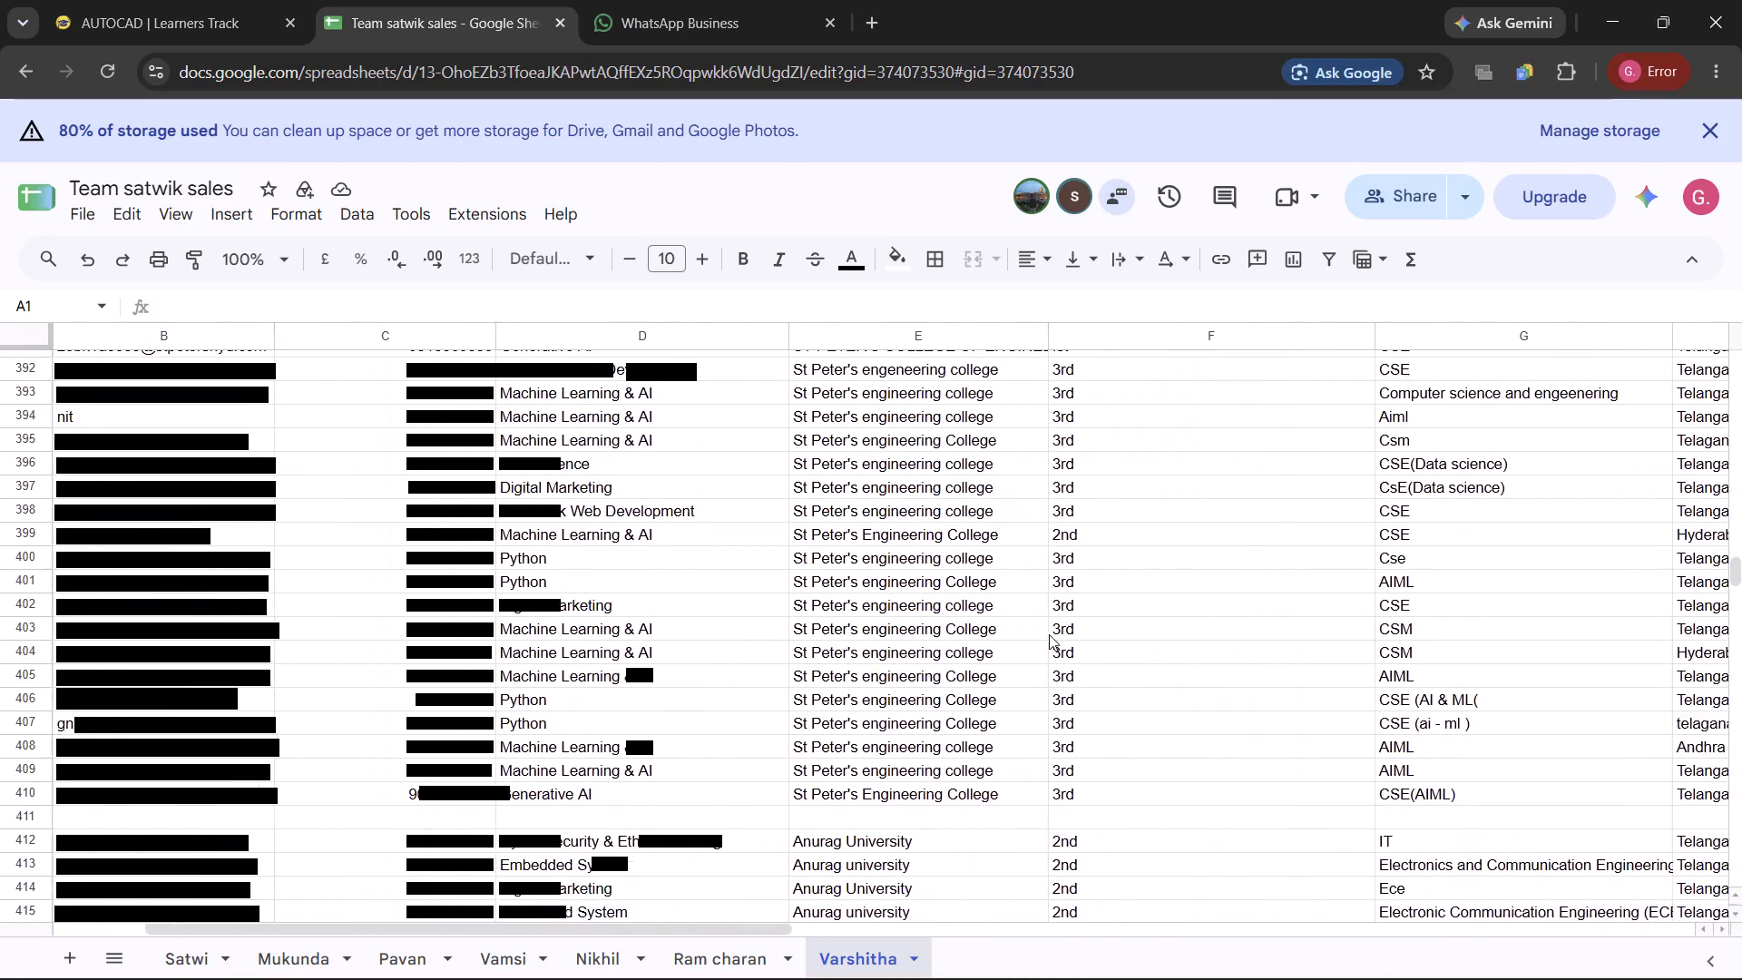
scroll(1049, 634, "right", 3)
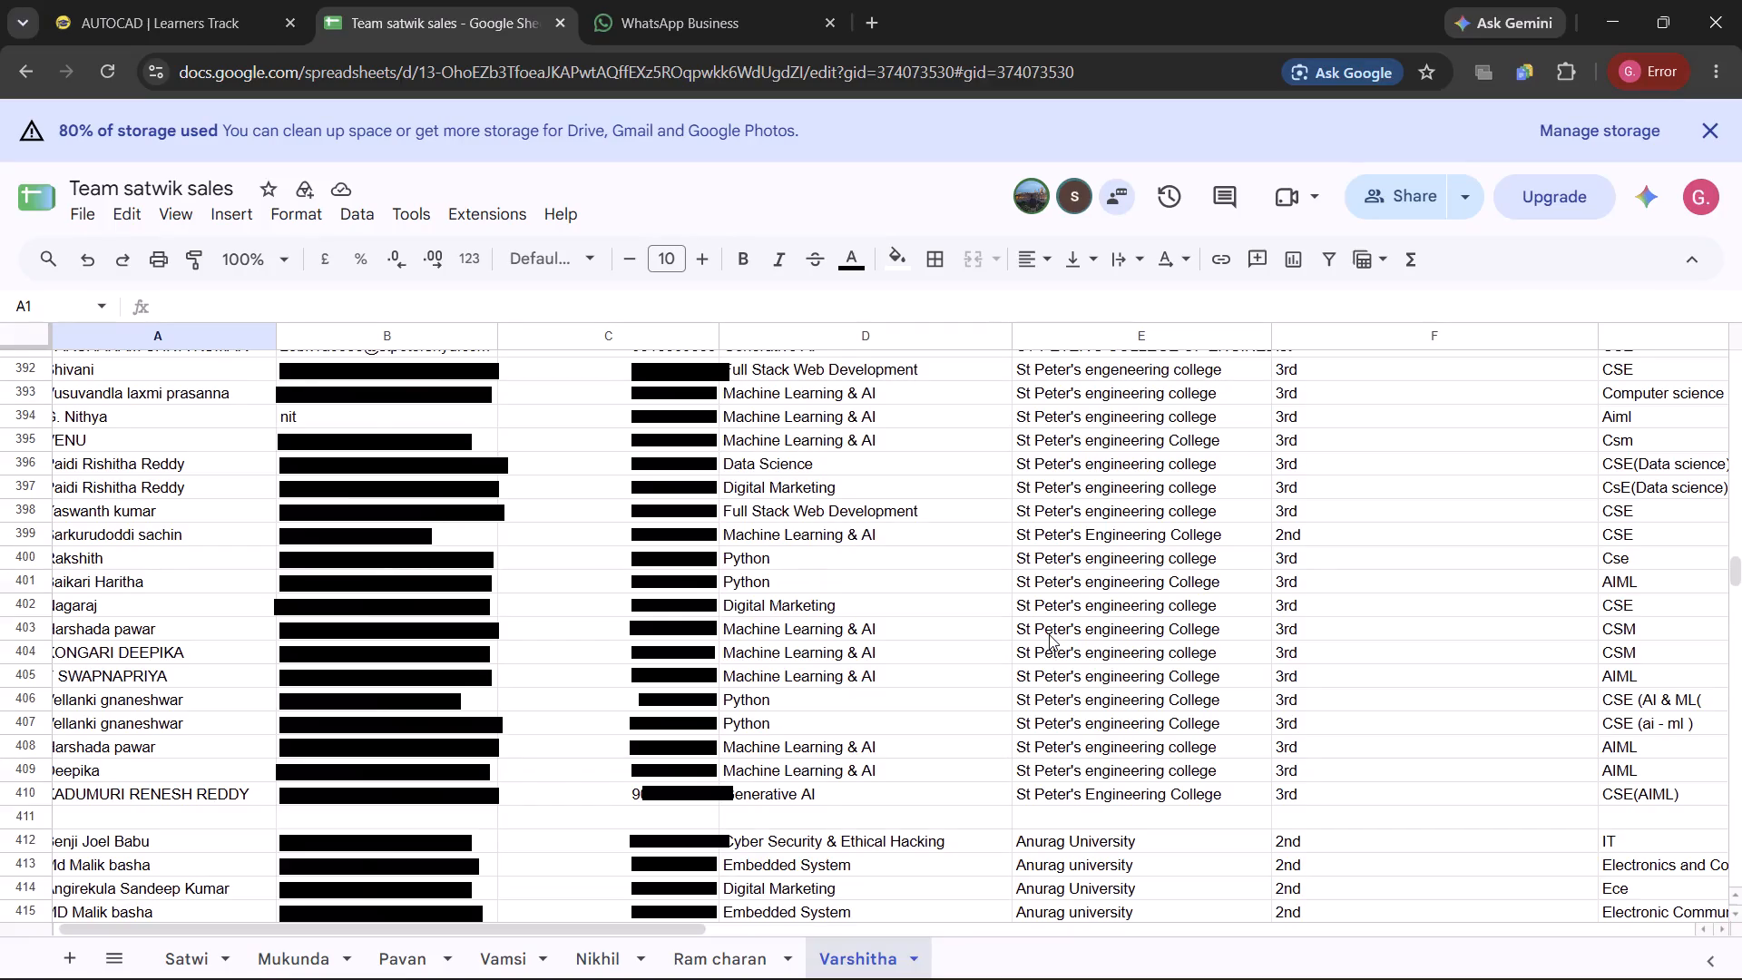
left_click(1049, 634)
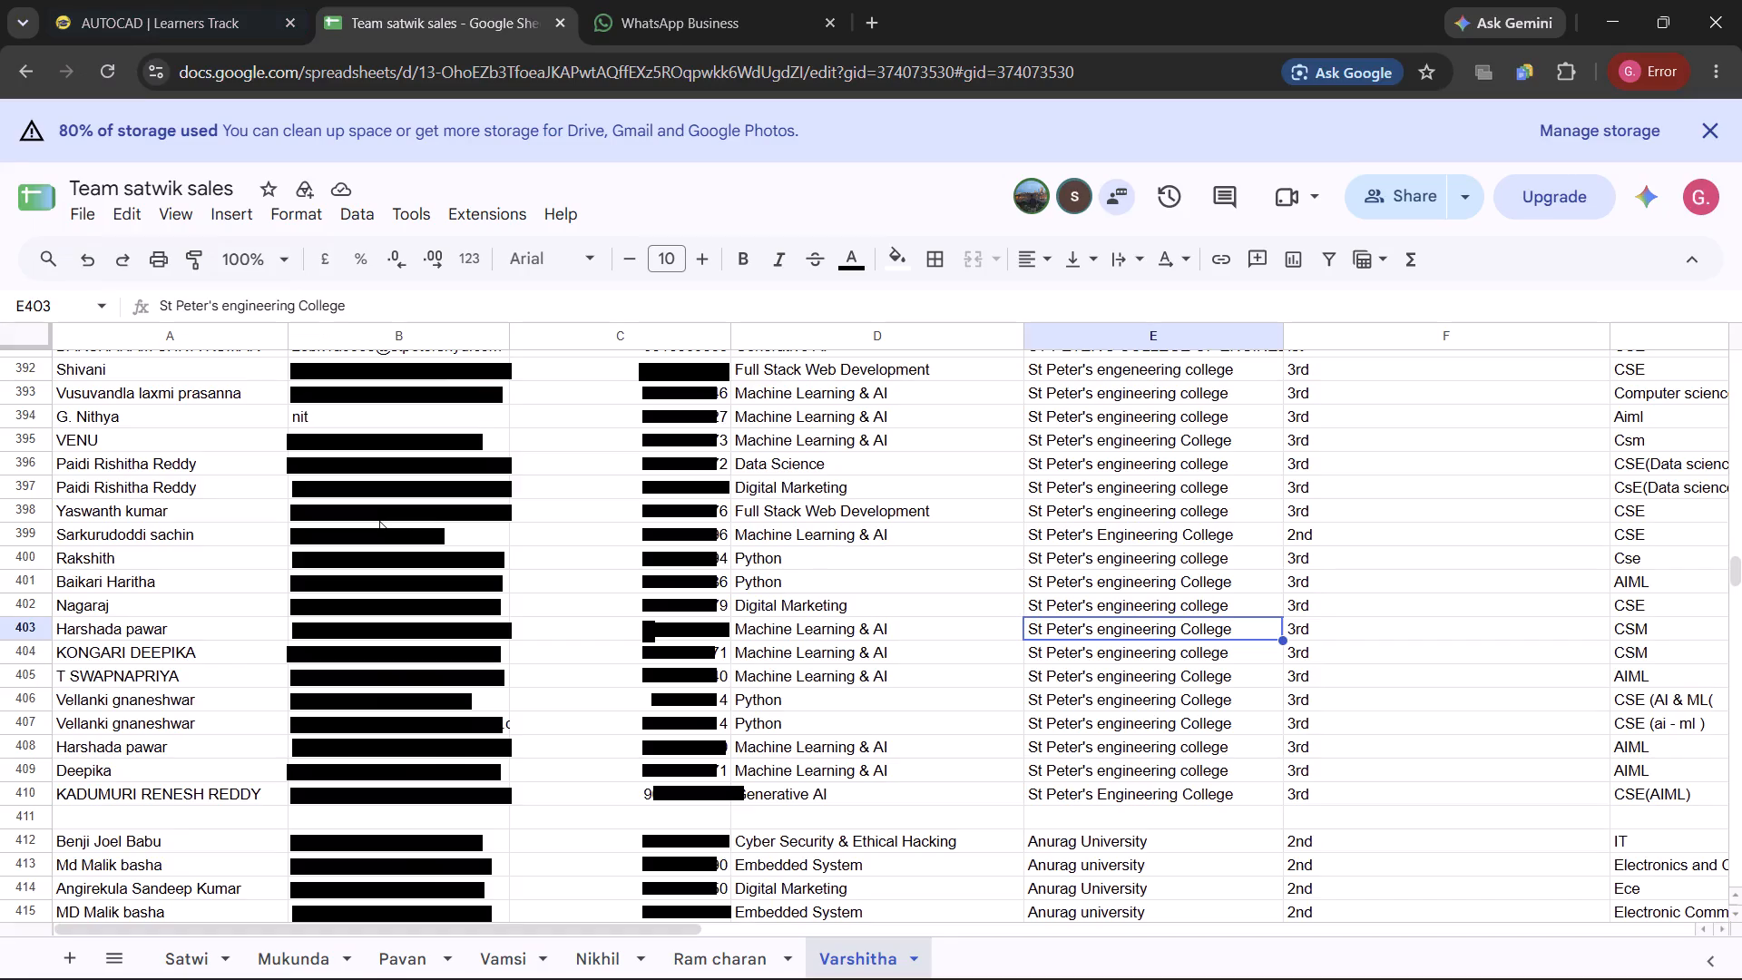
Compare the names, contact details and courses of the St Peter's engineering college leads with their state and call remark columns.
scroll(379, 521, "left", 5)
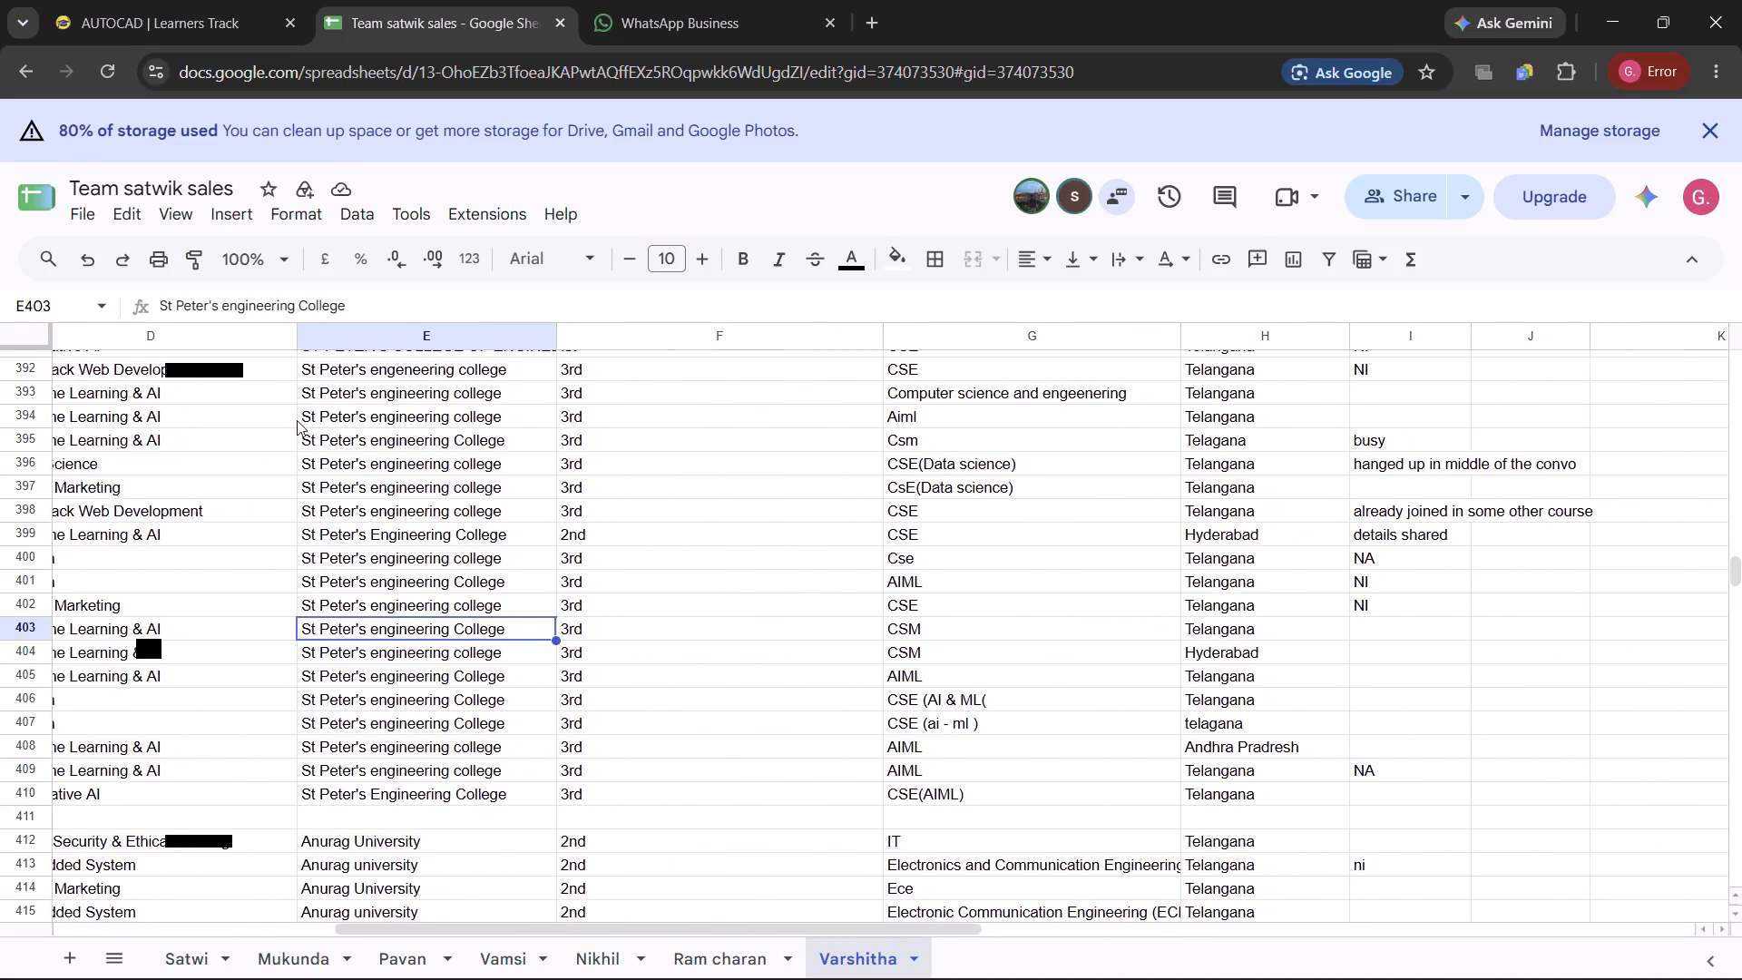
scroll(504, 509, "right", 6)
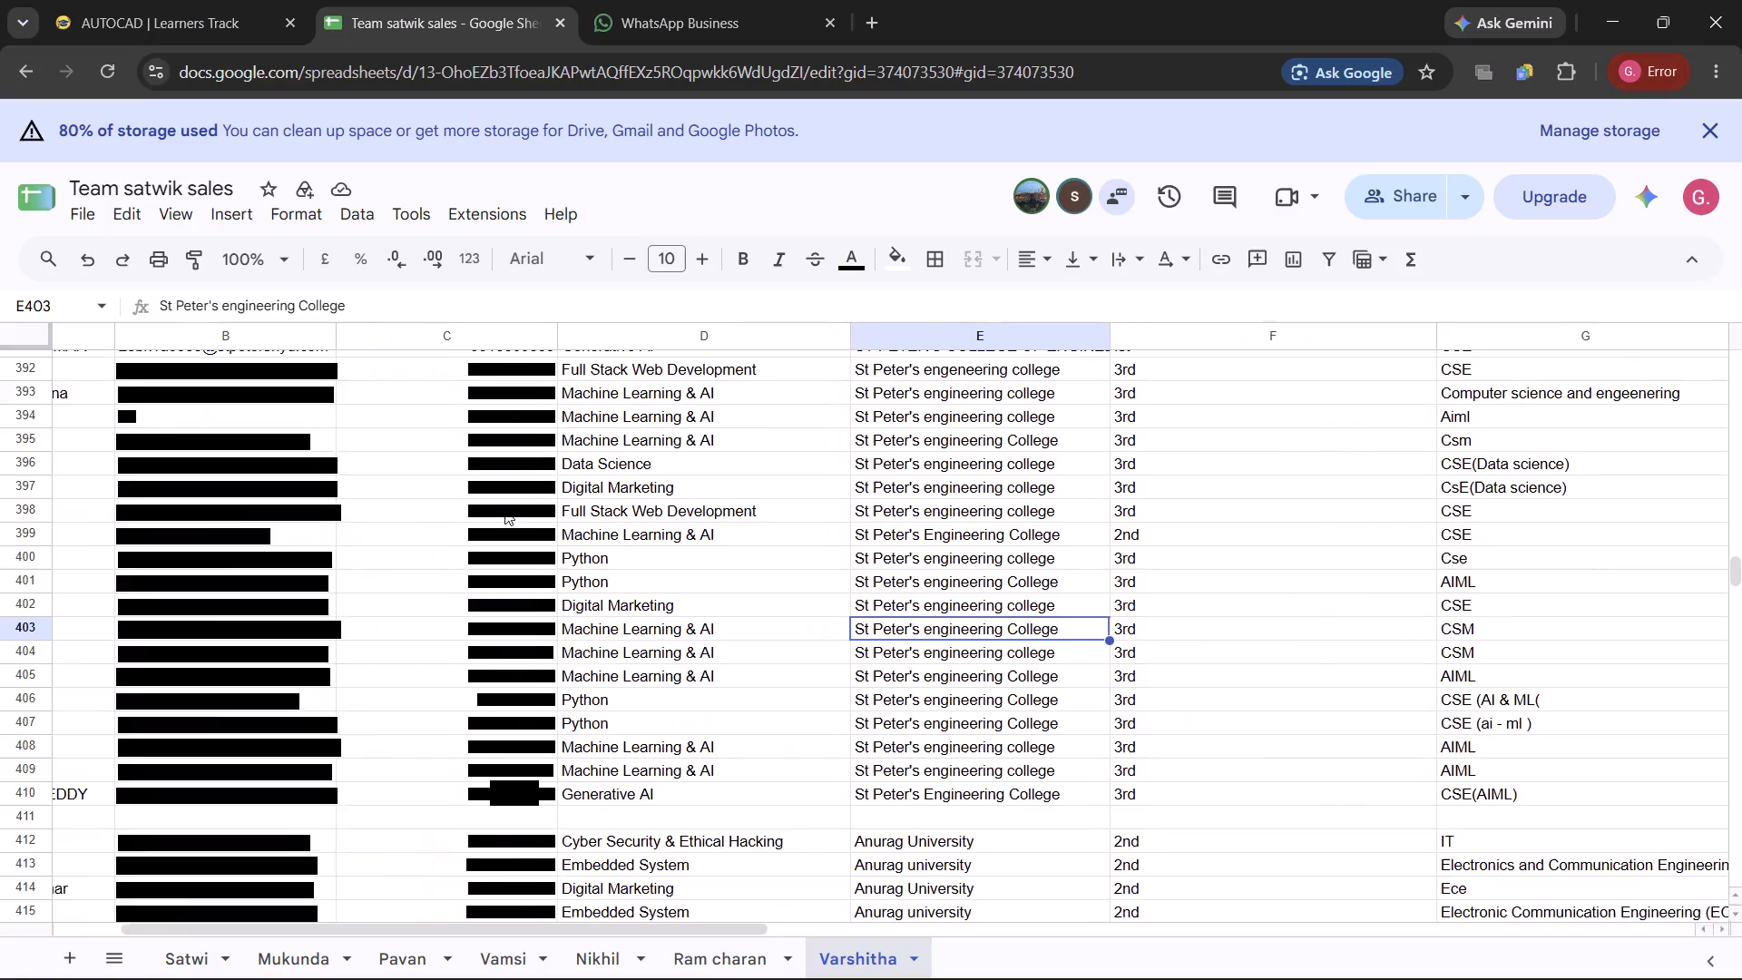
scroll(504, 509, "right", 1)
scroll(658, 640, "right", 1)
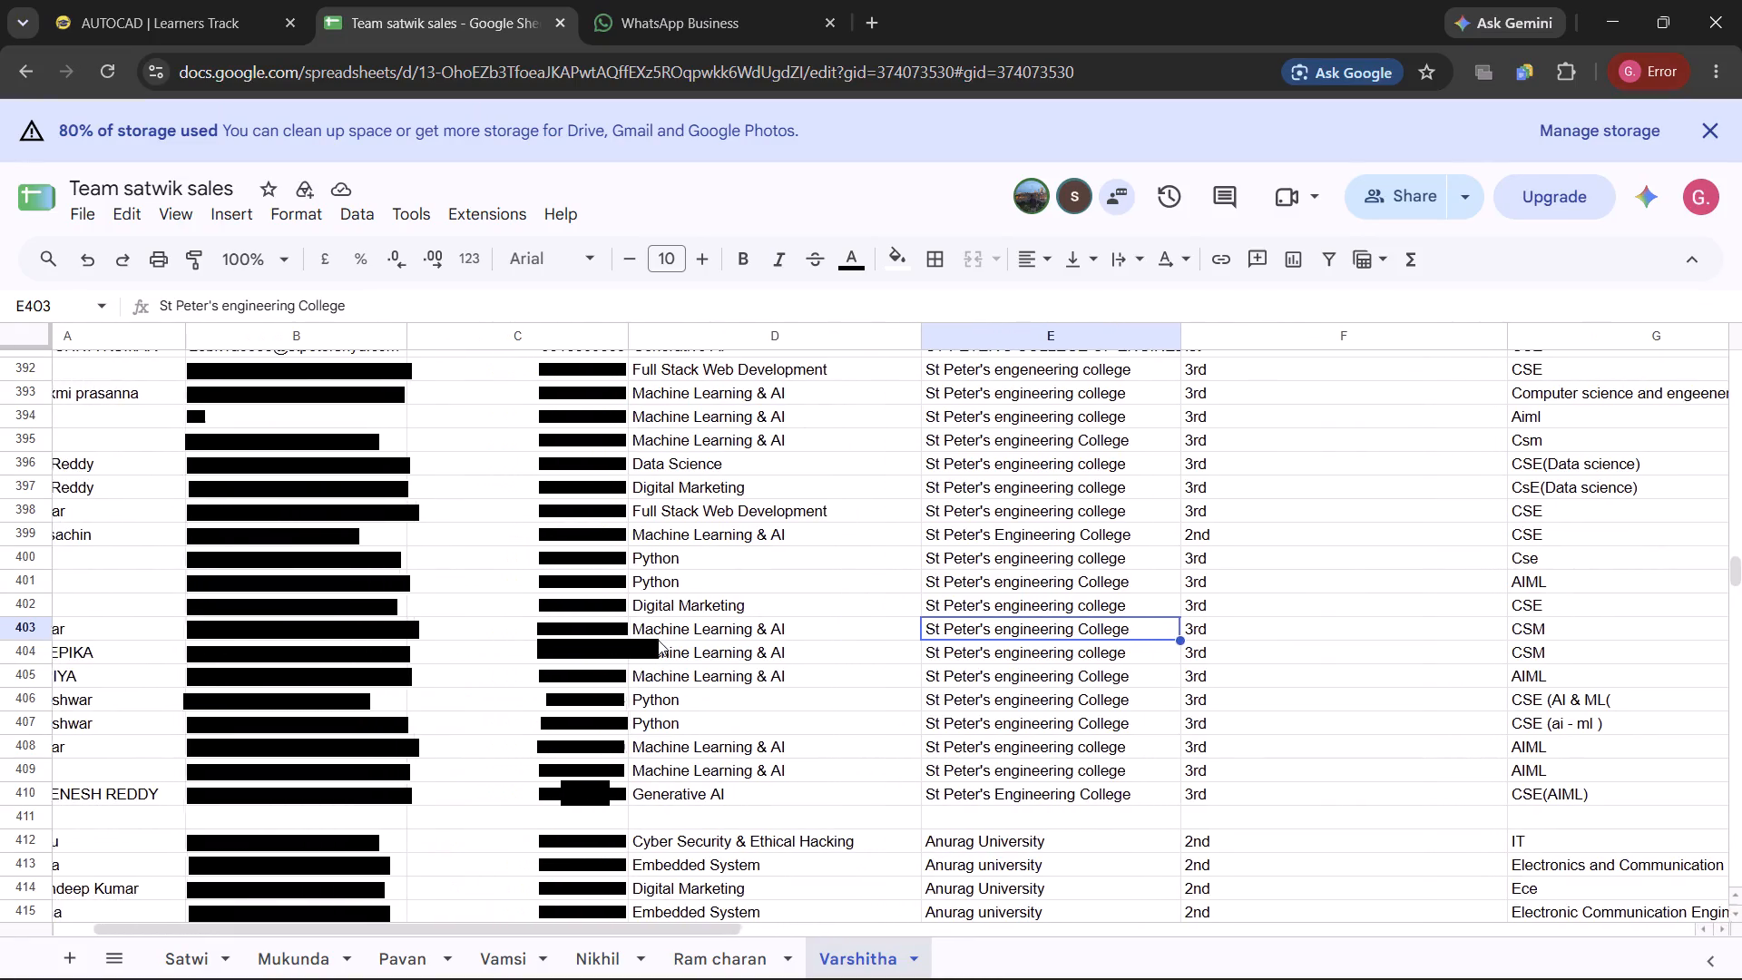
scroll(658, 640, "right", 2)
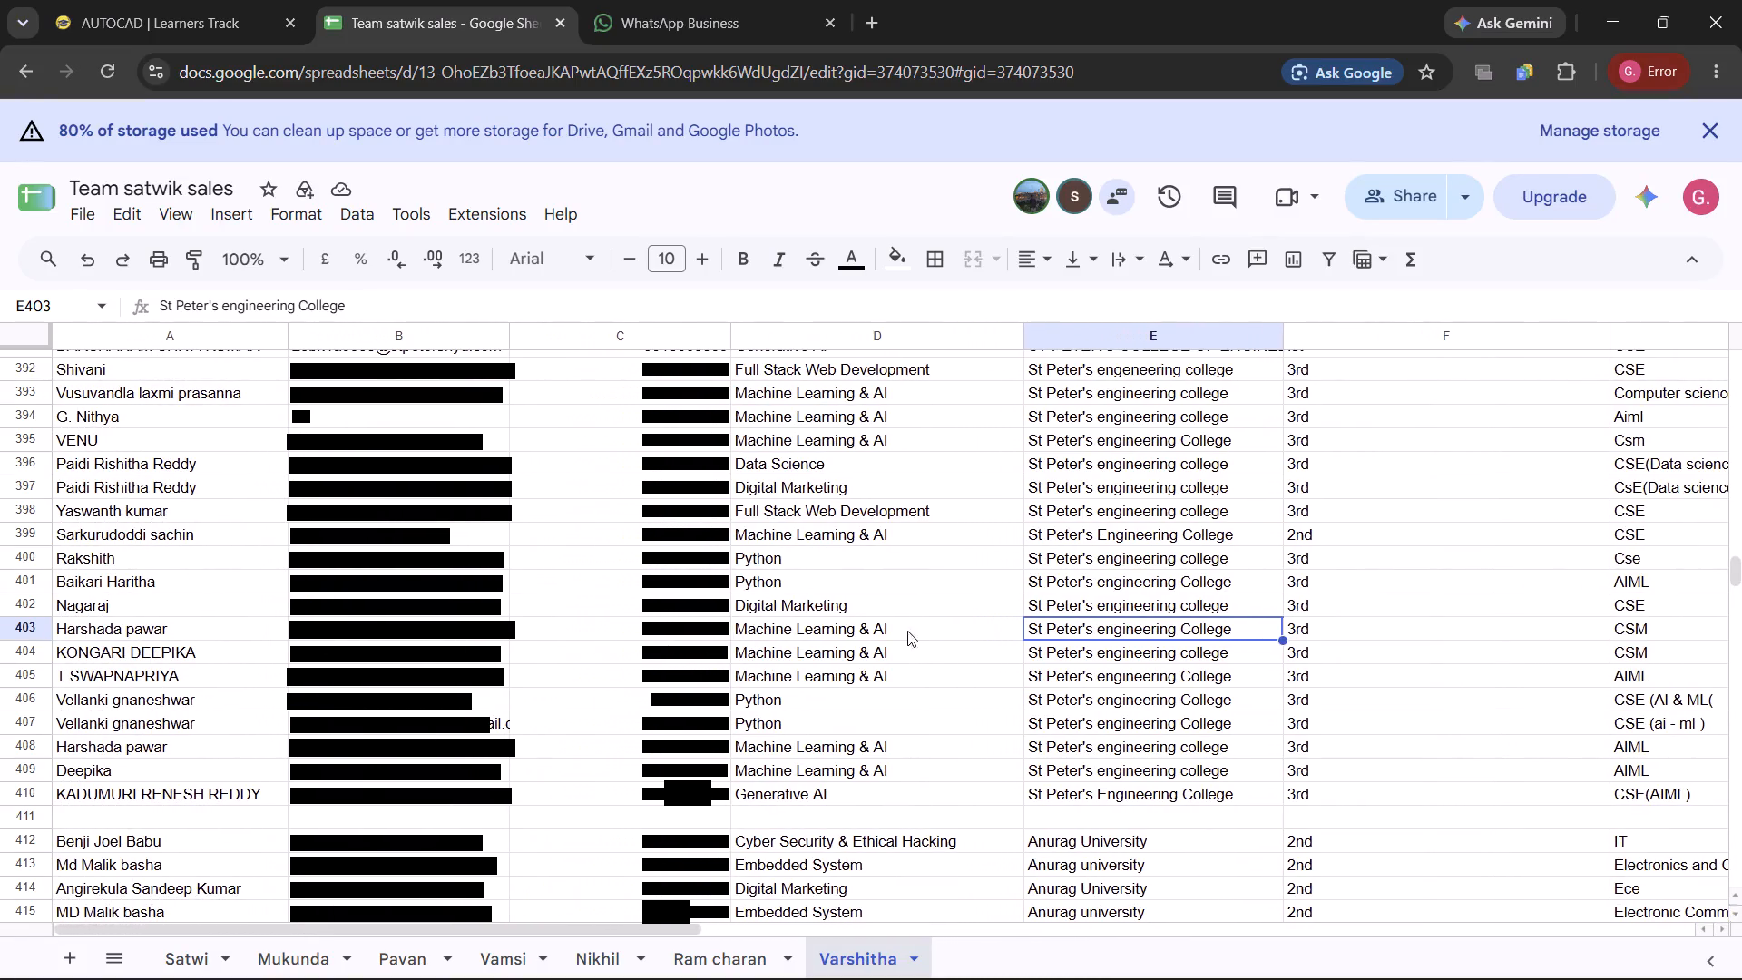
scroll(1092, 662, "left", 3)
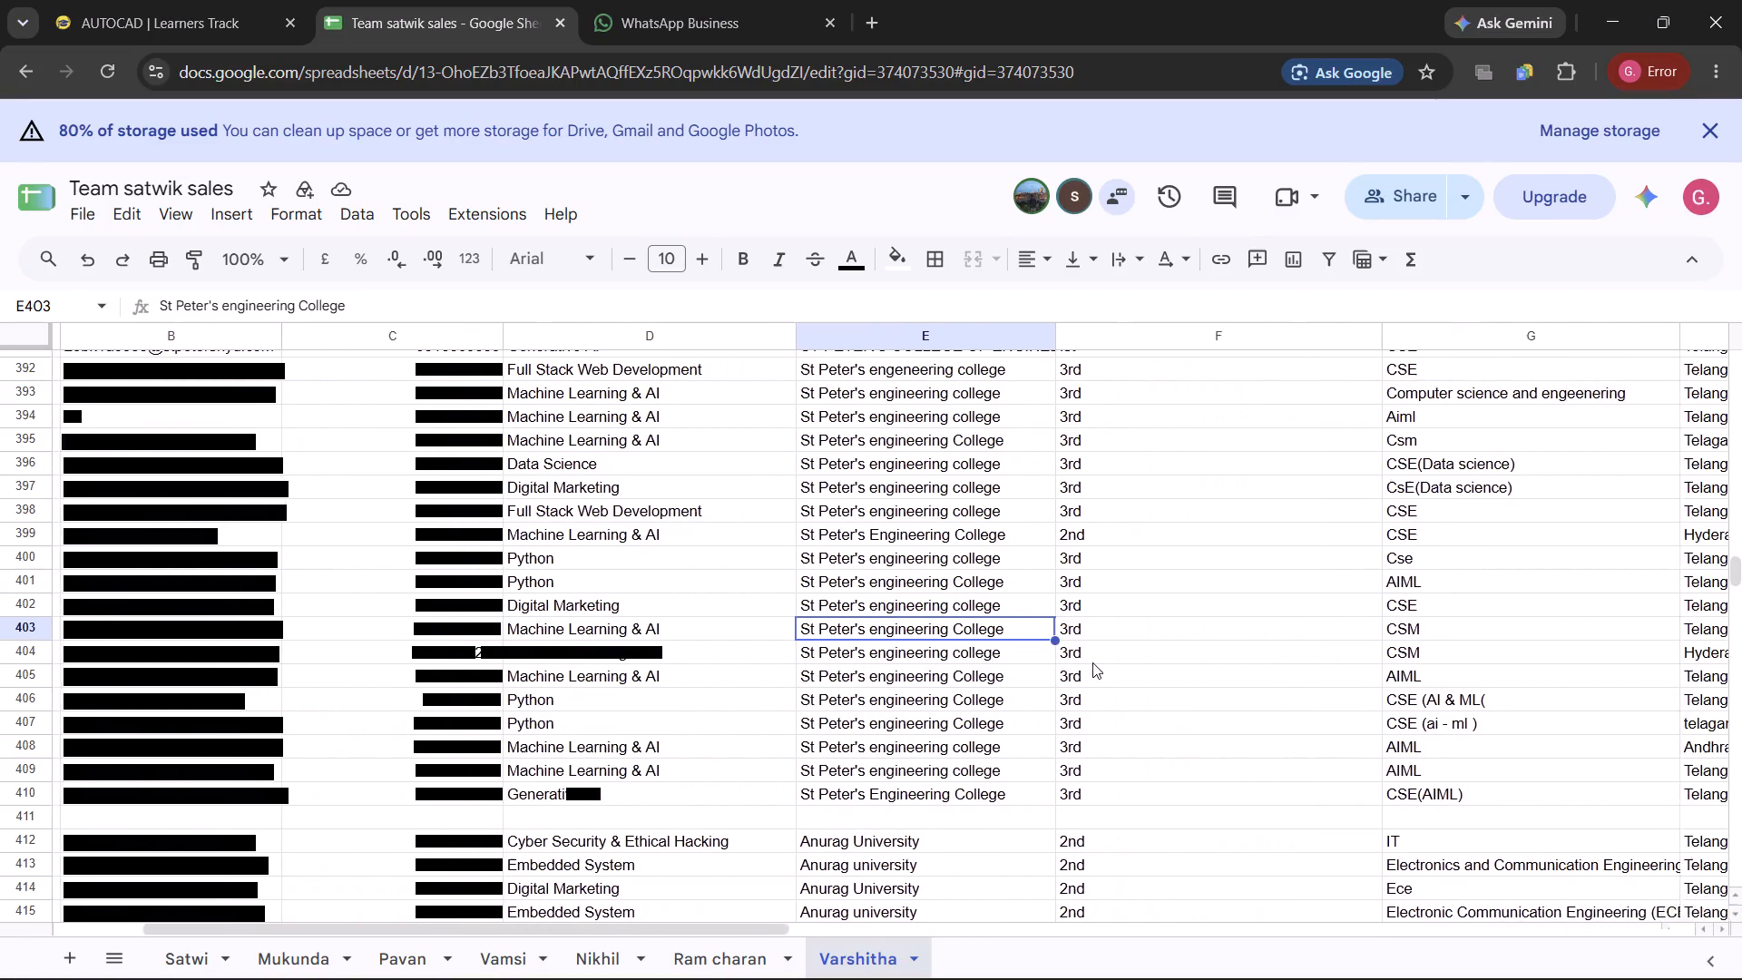
scroll(1092, 662, "left", 3)
scroll(1092, 662, "right", 1)
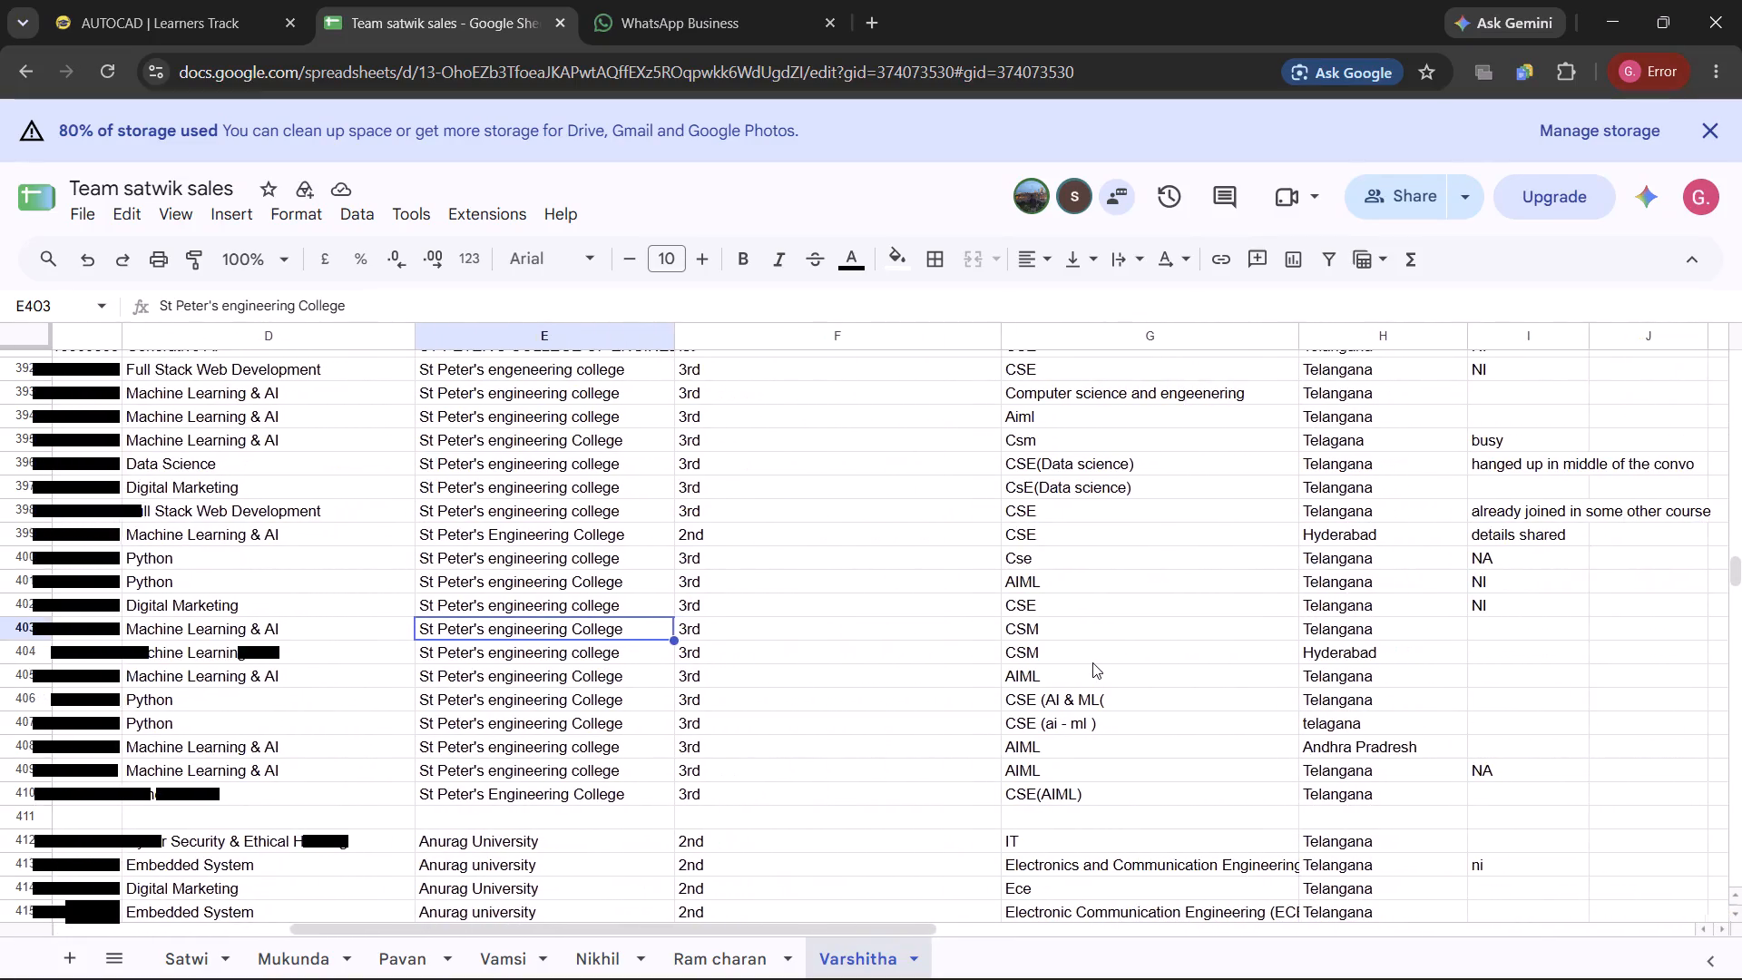
Check the remark, state and branch cells of the St Peter's leads in rows 404 and 405, ending on branch cell G405.
left_click(1490, 672)
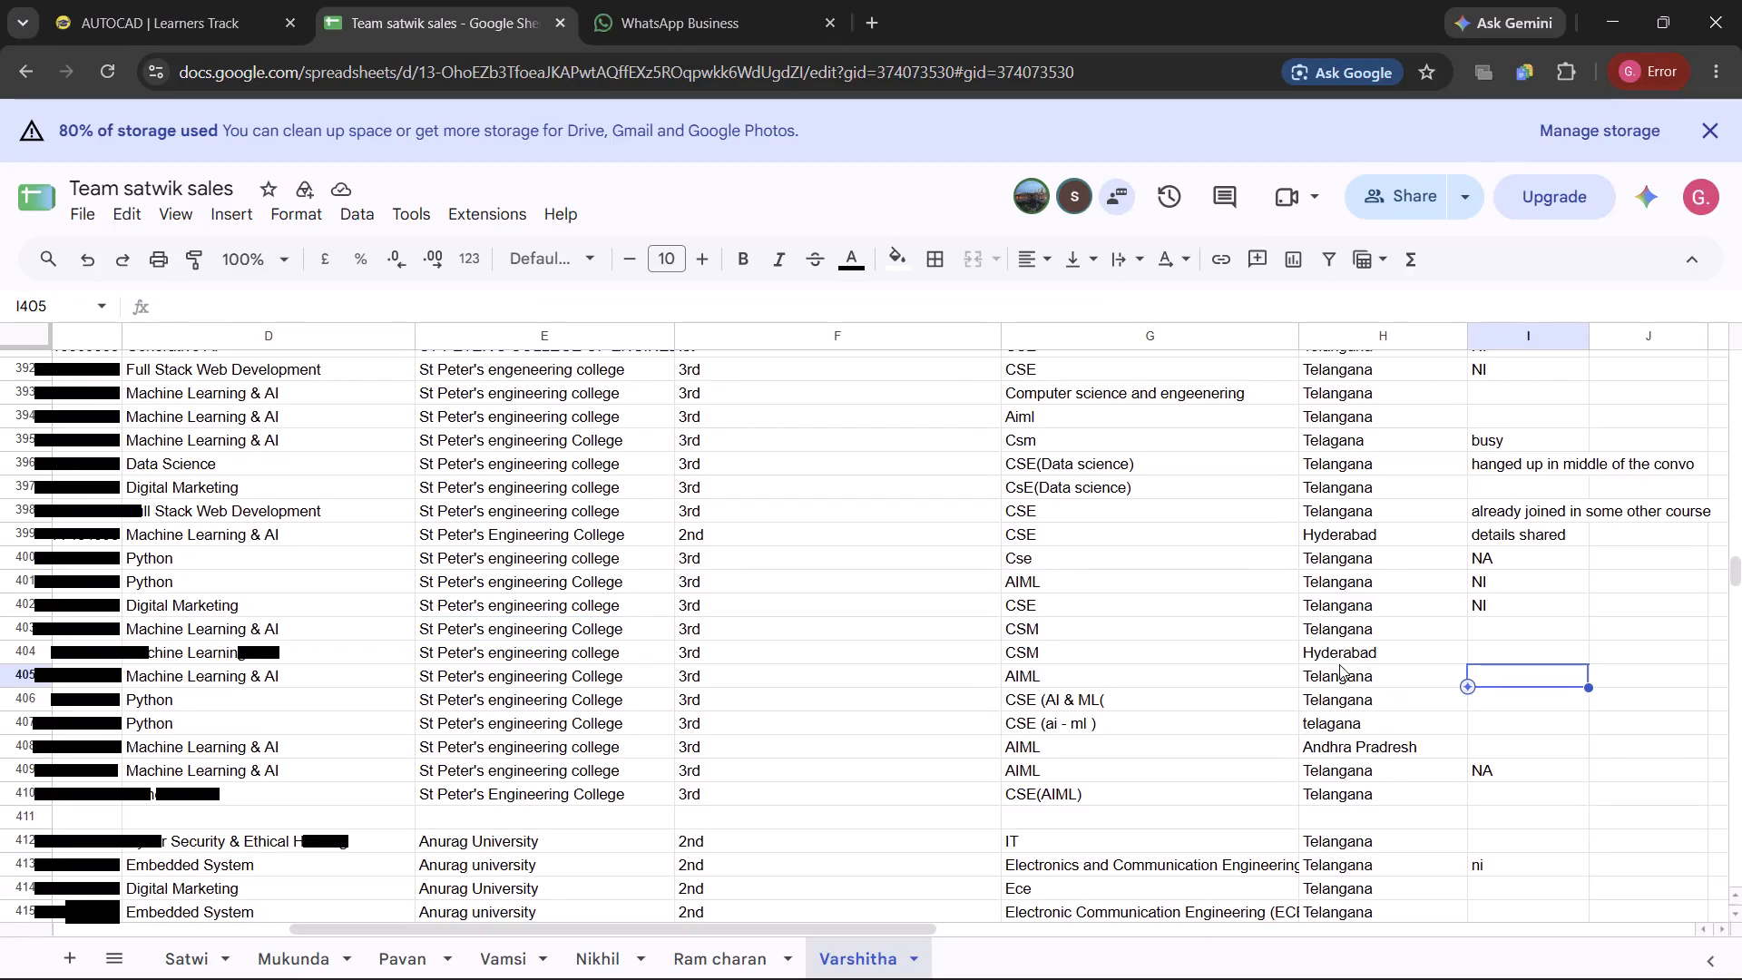
left_click(1339, 664)
left_click(1063, 653)
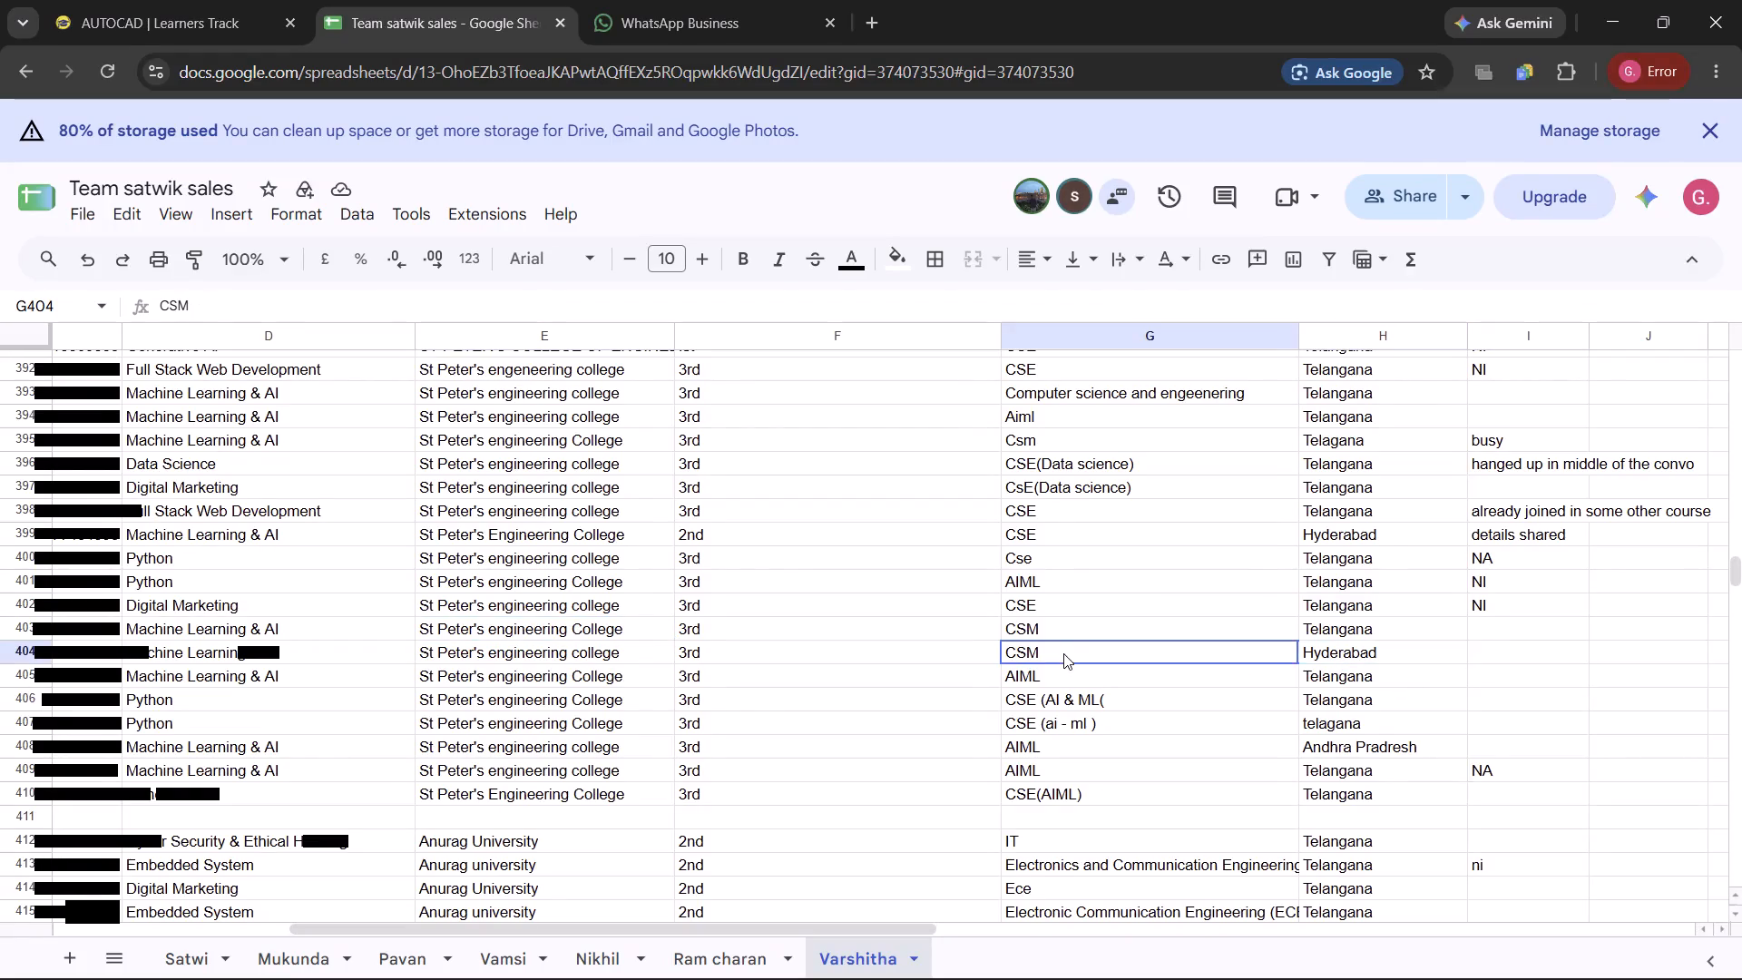
scroll(1063, 653, "right", 1)
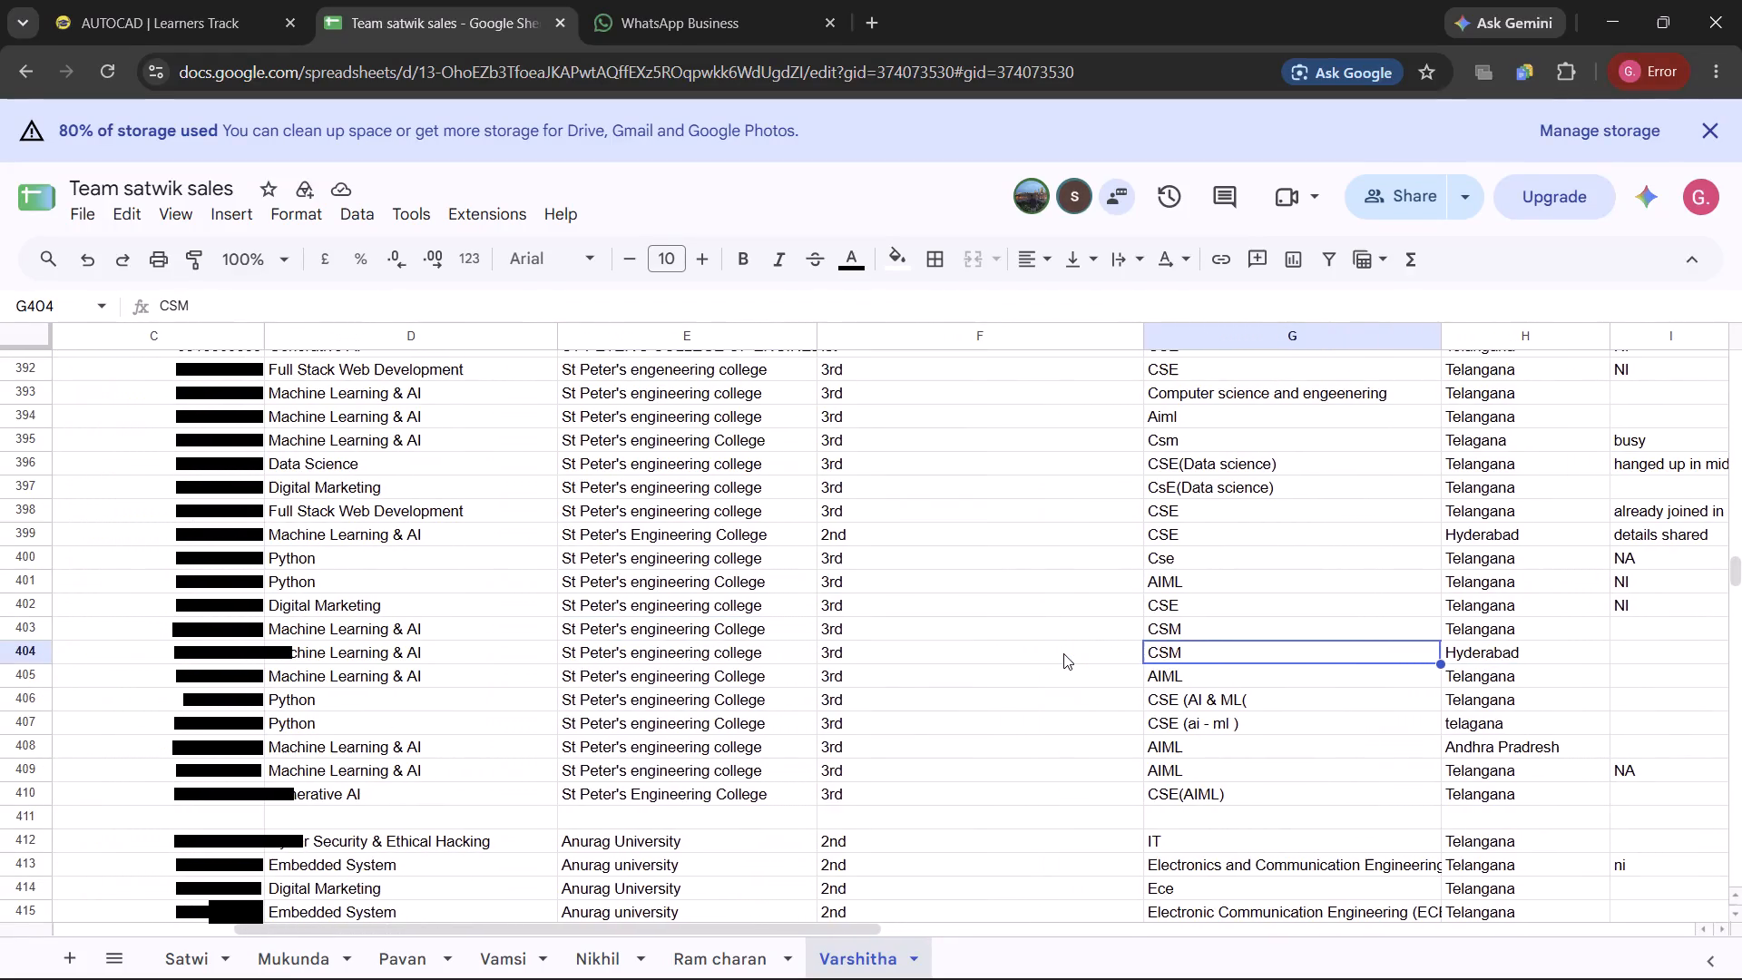
scroll(1063, 653, "right", 2)
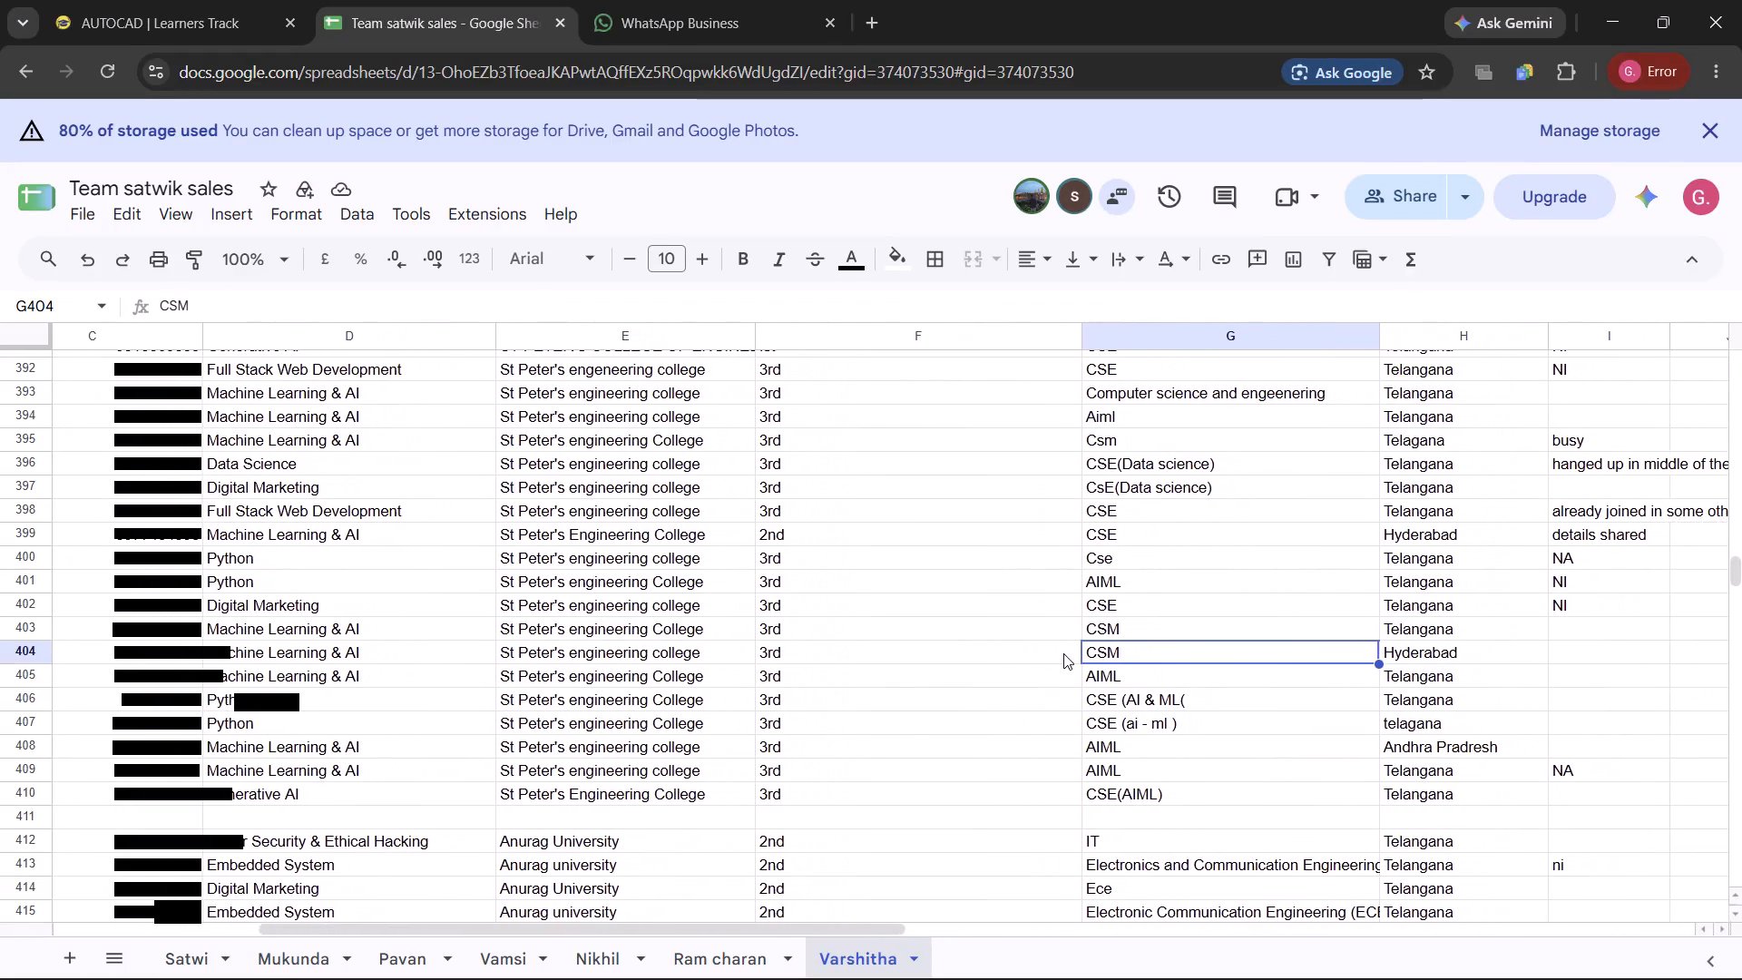
scroll(1063, 653, "right", 1)
left_click(1176, 678)
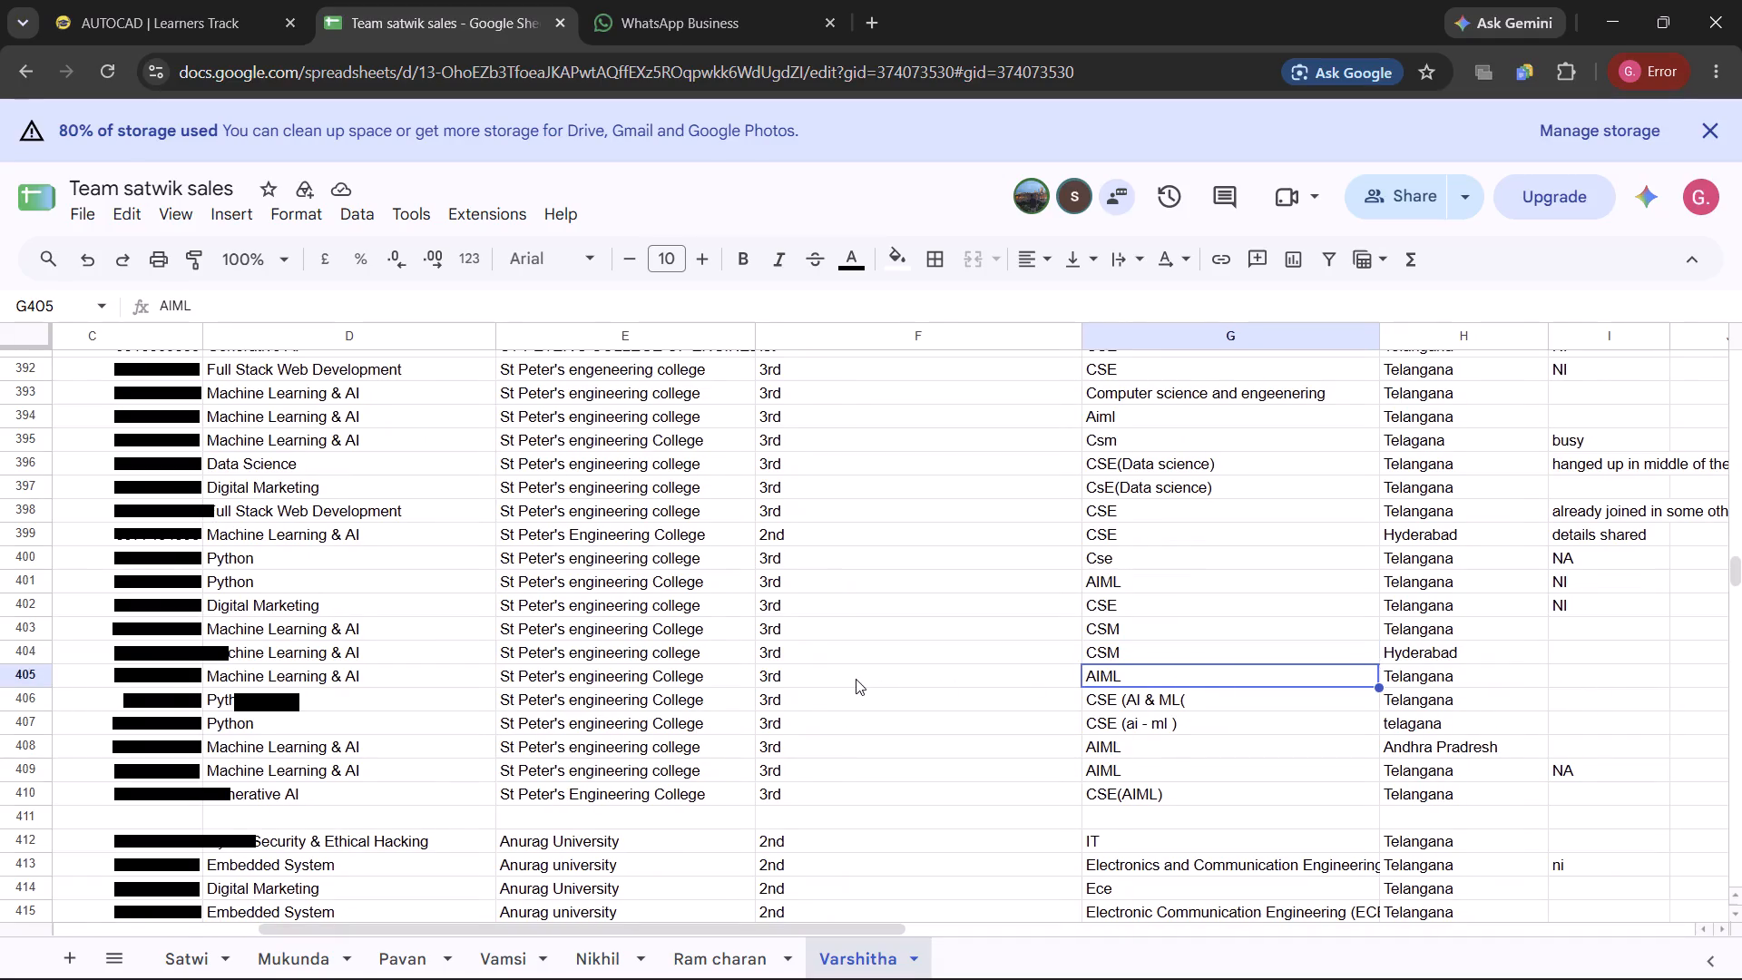
Select the course cell D405 and trace its row back to the lead's name and contact columns.
scroll(856, 679, "right", 3)
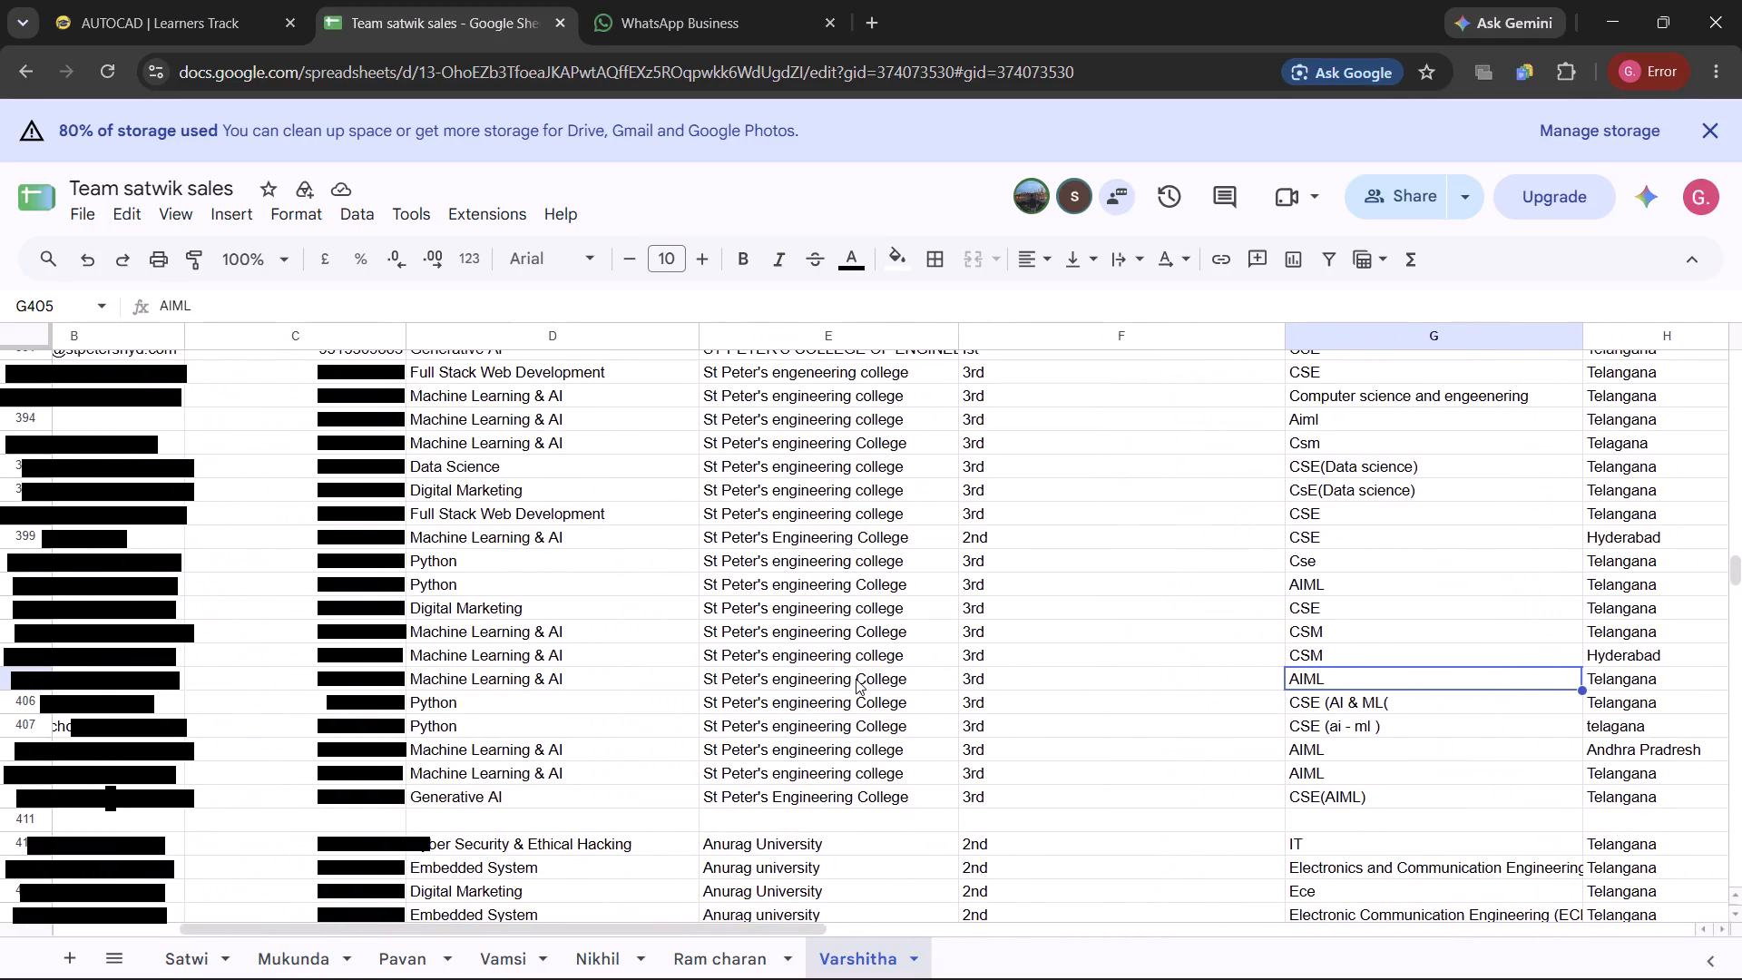
left_click(629, 674)
scroll(629, 674, "right", 2)
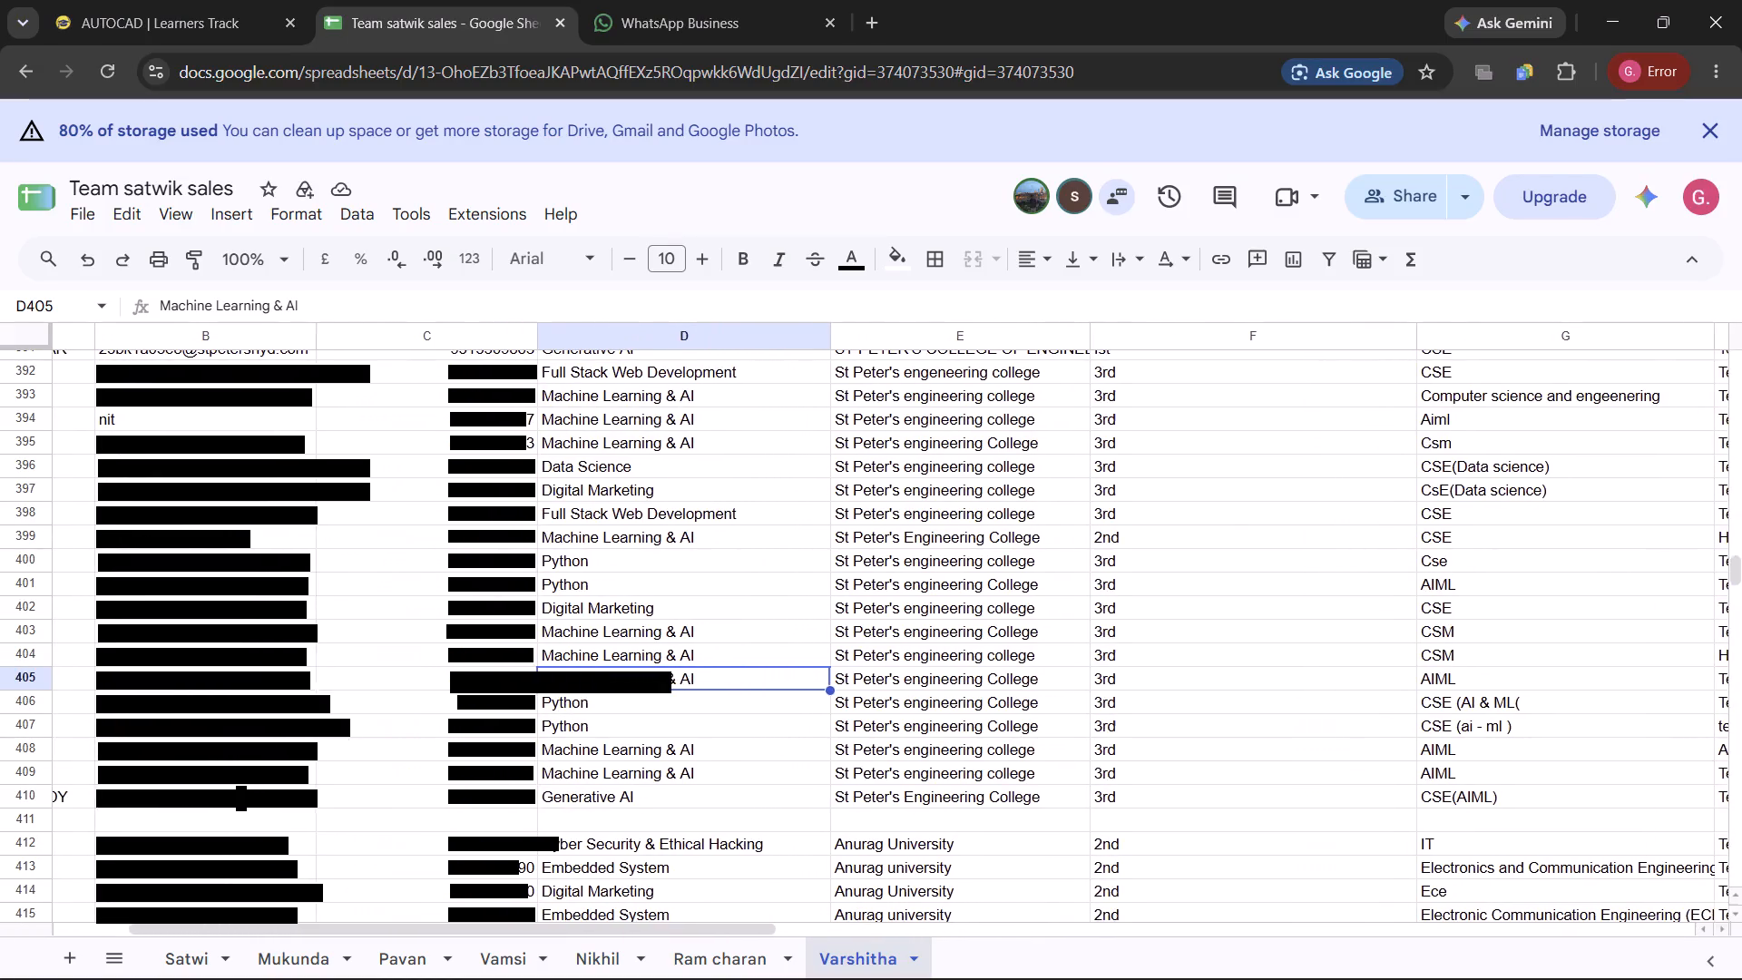
scroll(629, 674, "right", 4)
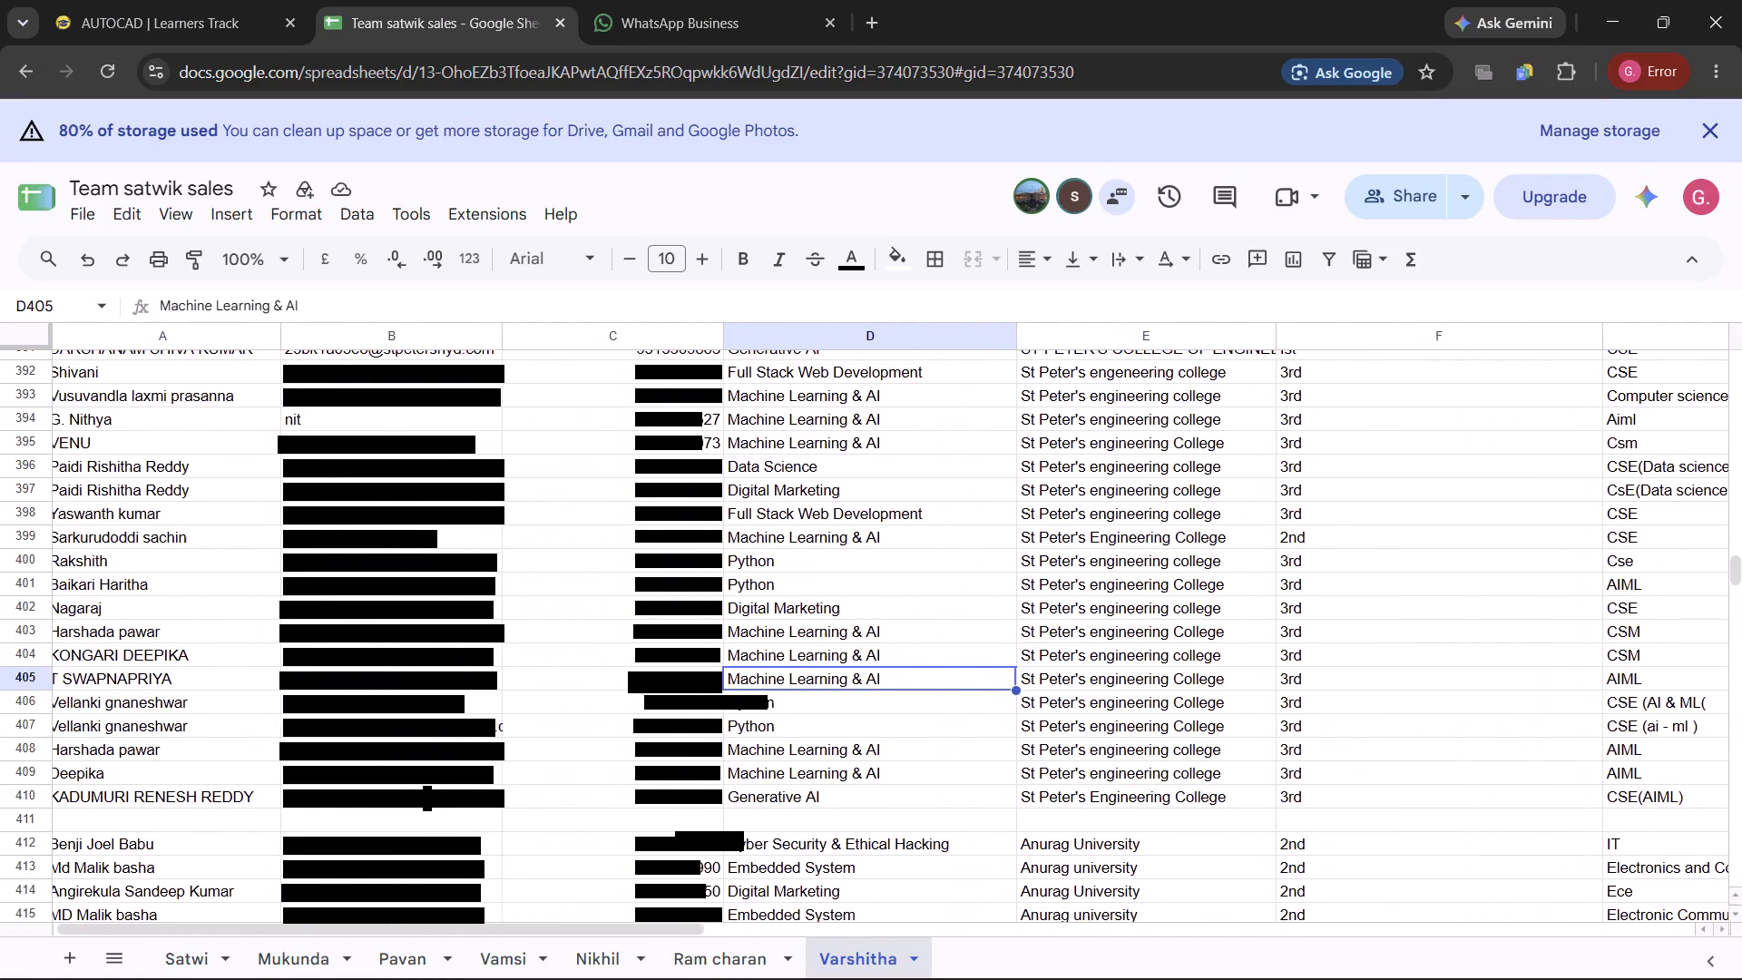
scroll(629, 674, "right", 1)
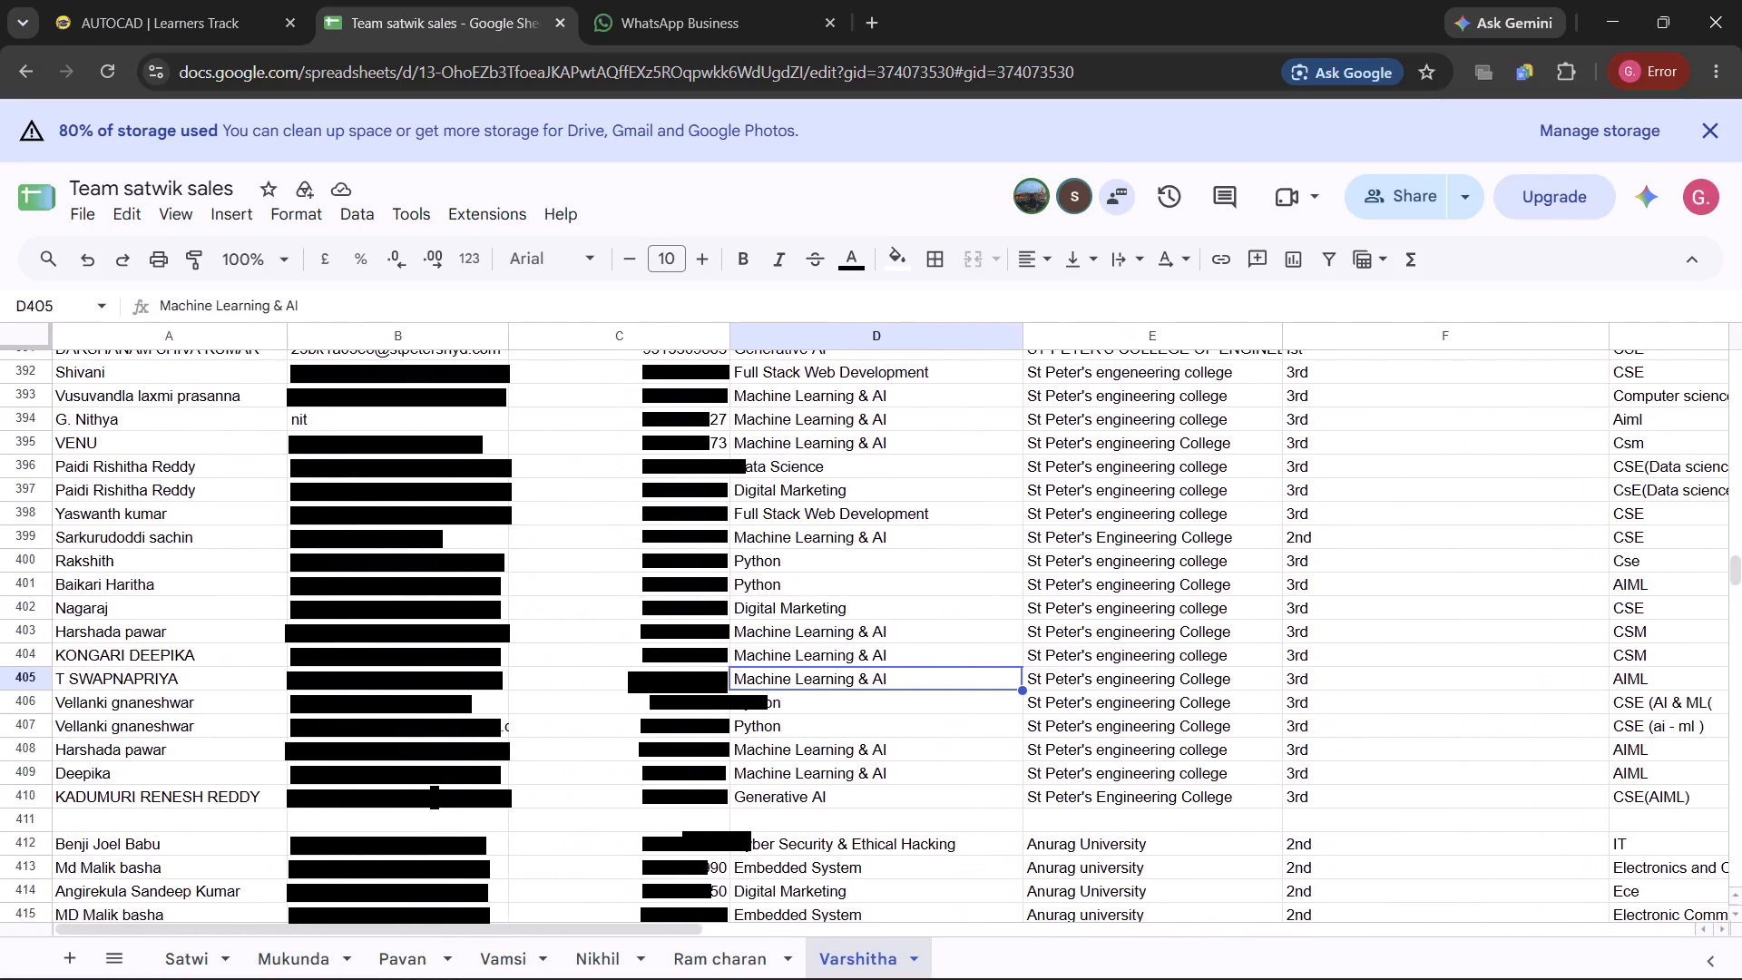
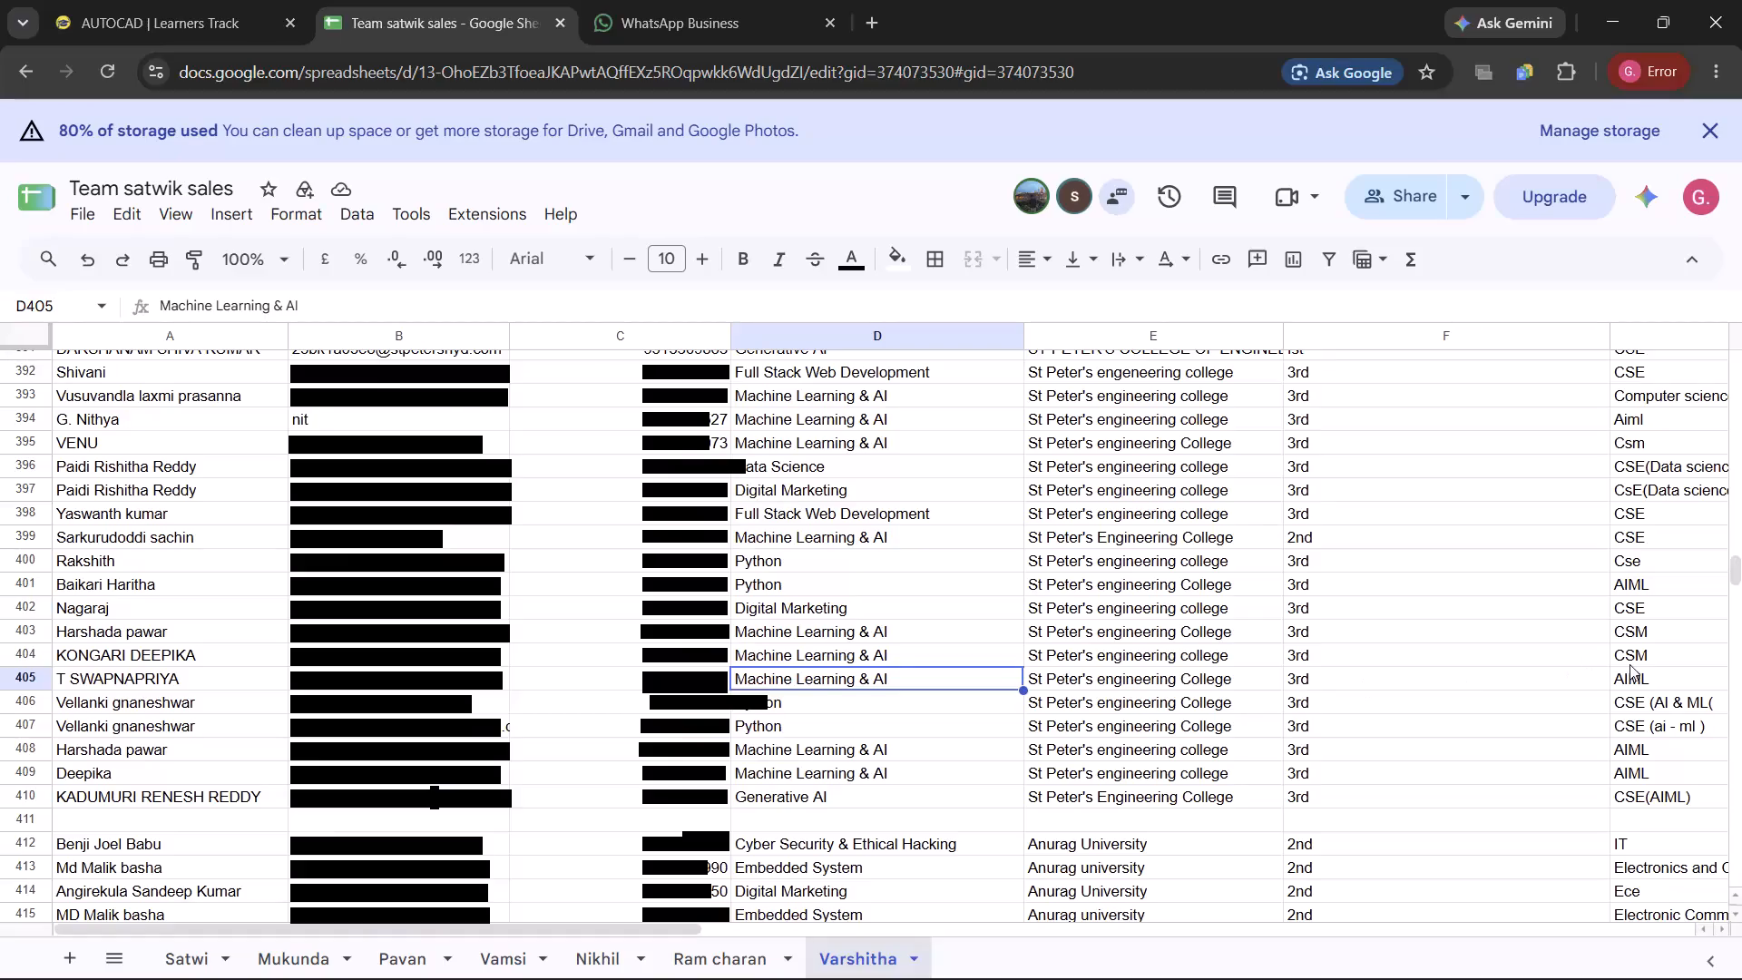
Enter the call remark NA in column I for the St Peter's lead in row 405.
left_click(1438, 676)
left_click(1277, 691)
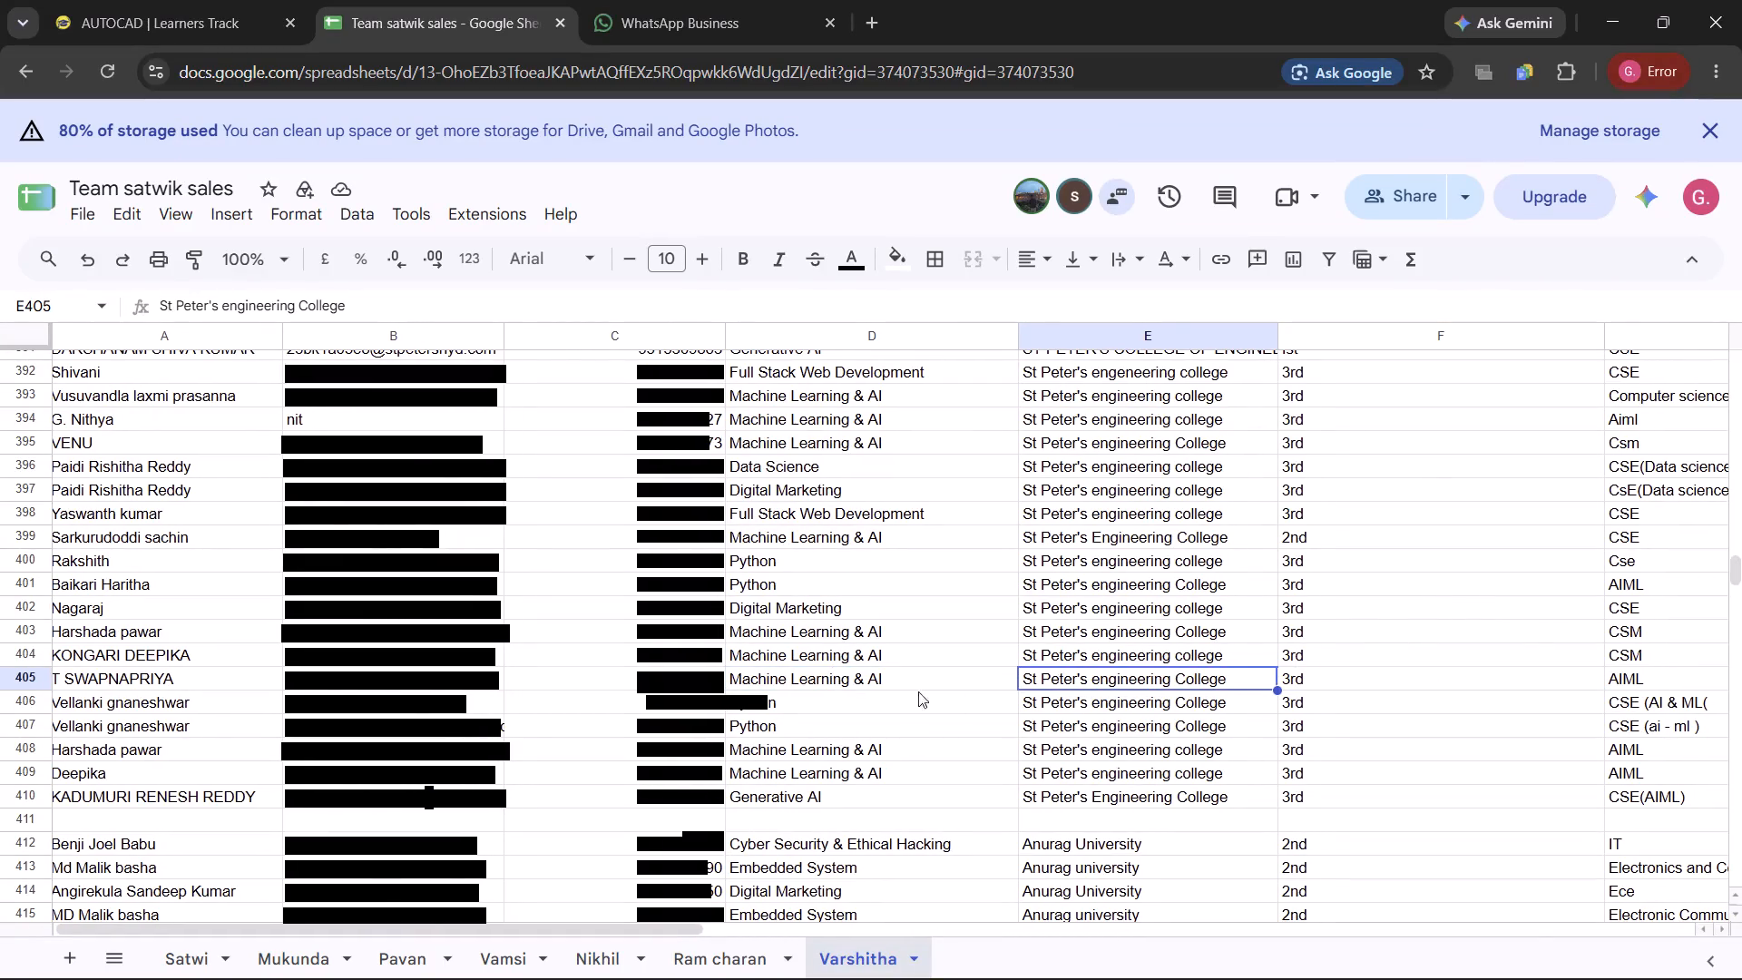
left_click(1388, 679)
scroll(1388, 679, "left", 3)
left_click(1388, 679)
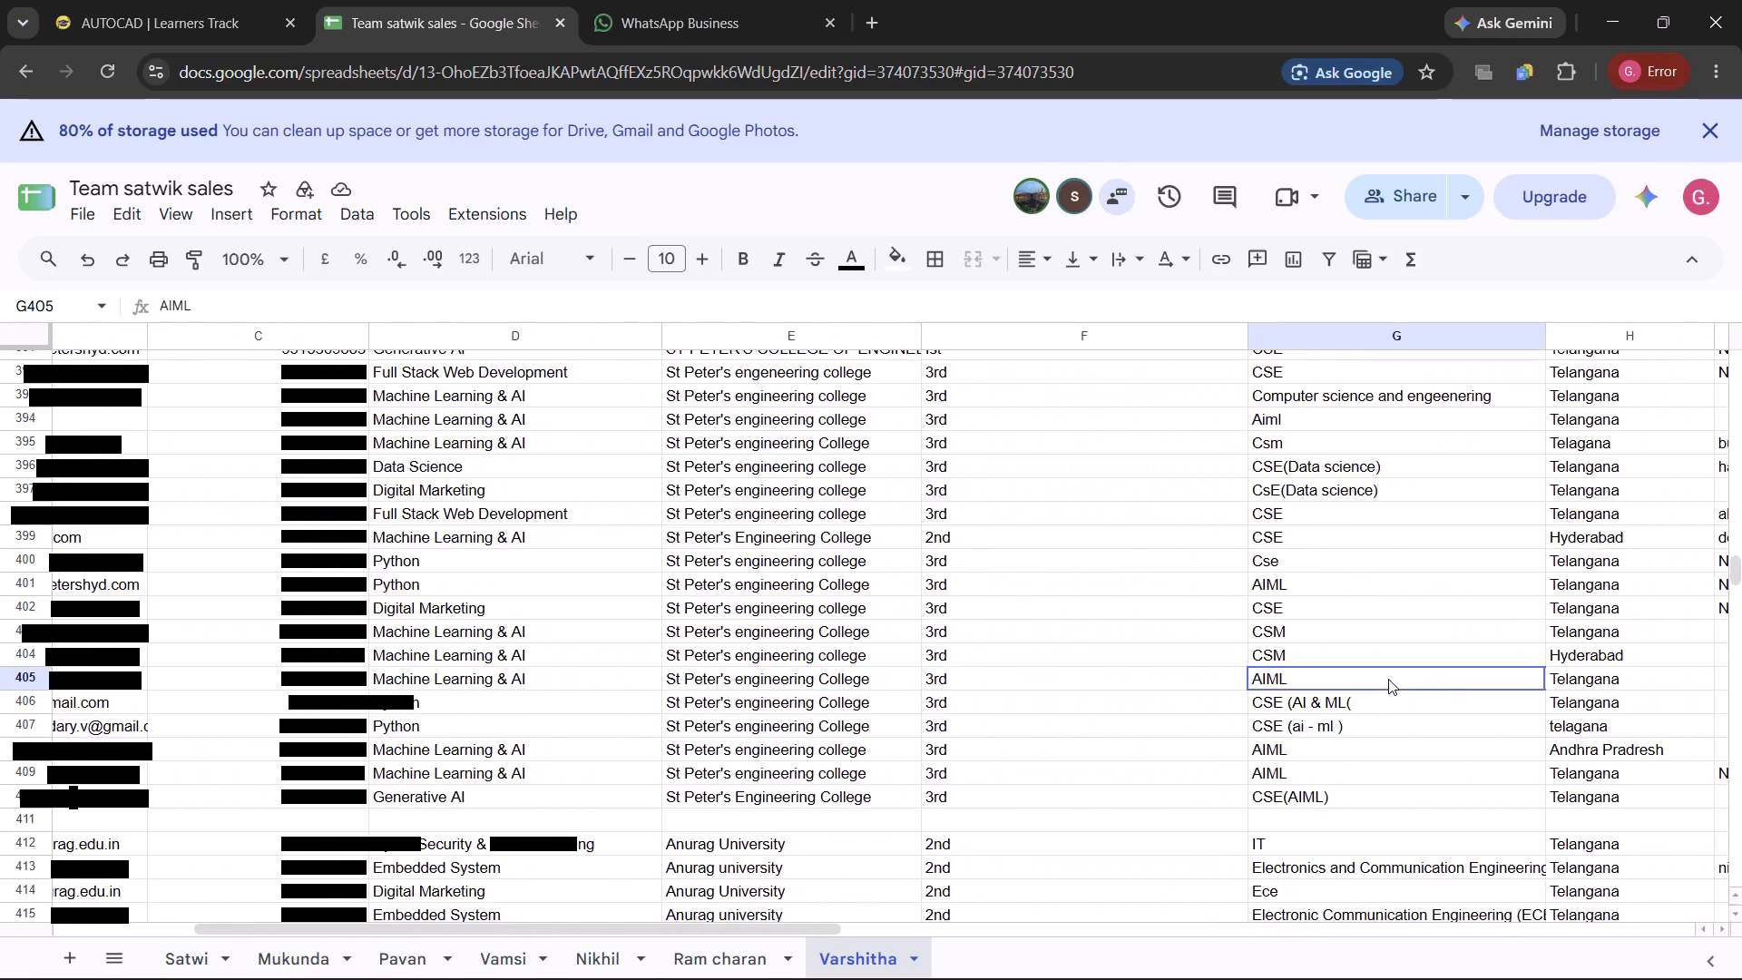
left_click(1622, 683)
scroll(1485, 675, "left", 1)
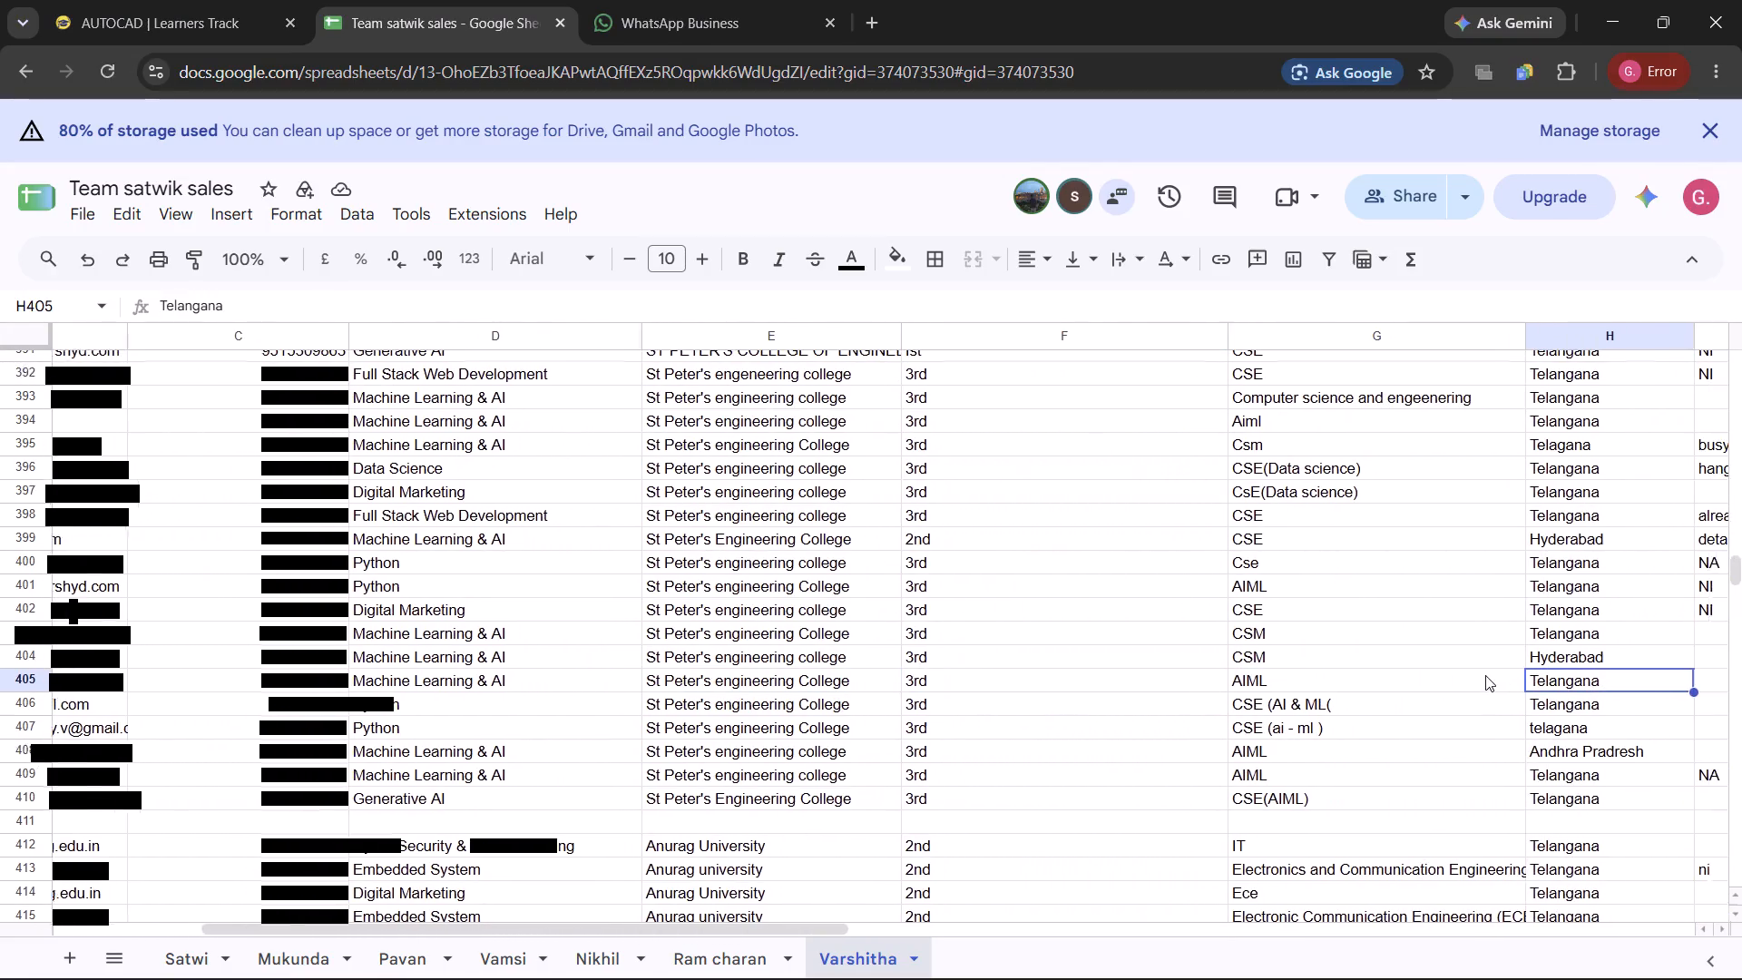
scroll(1485, 675, "left", 1)
left_click(1636, 681)
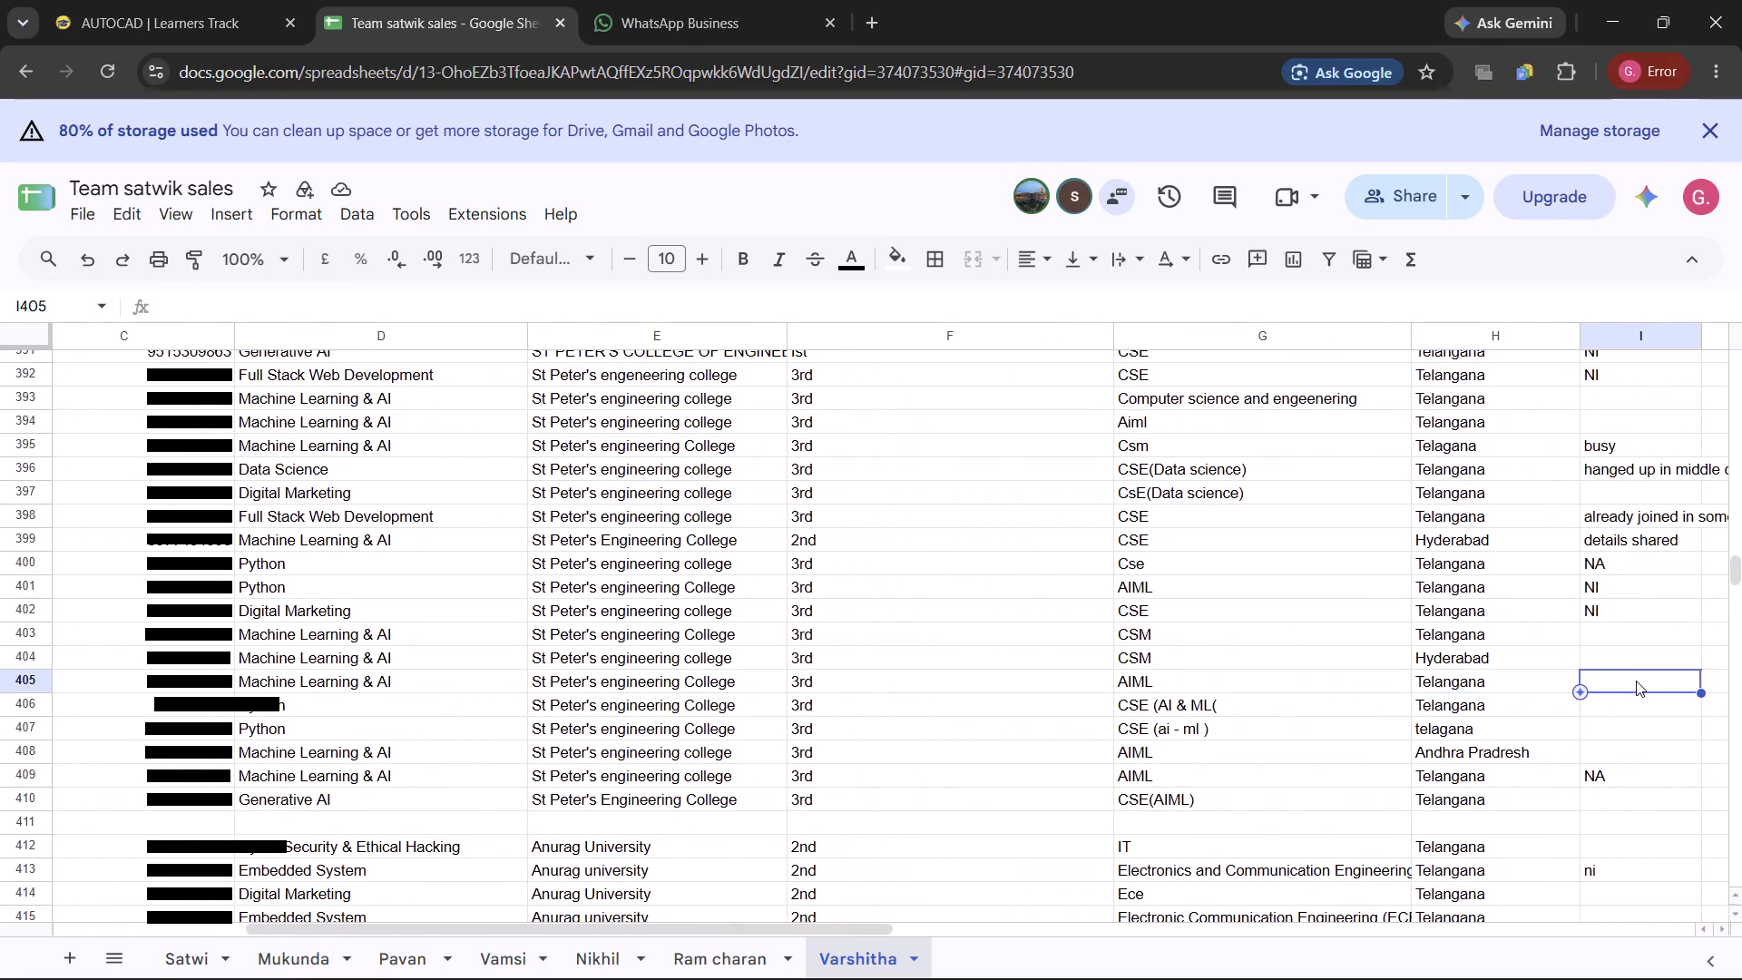
type("NA")
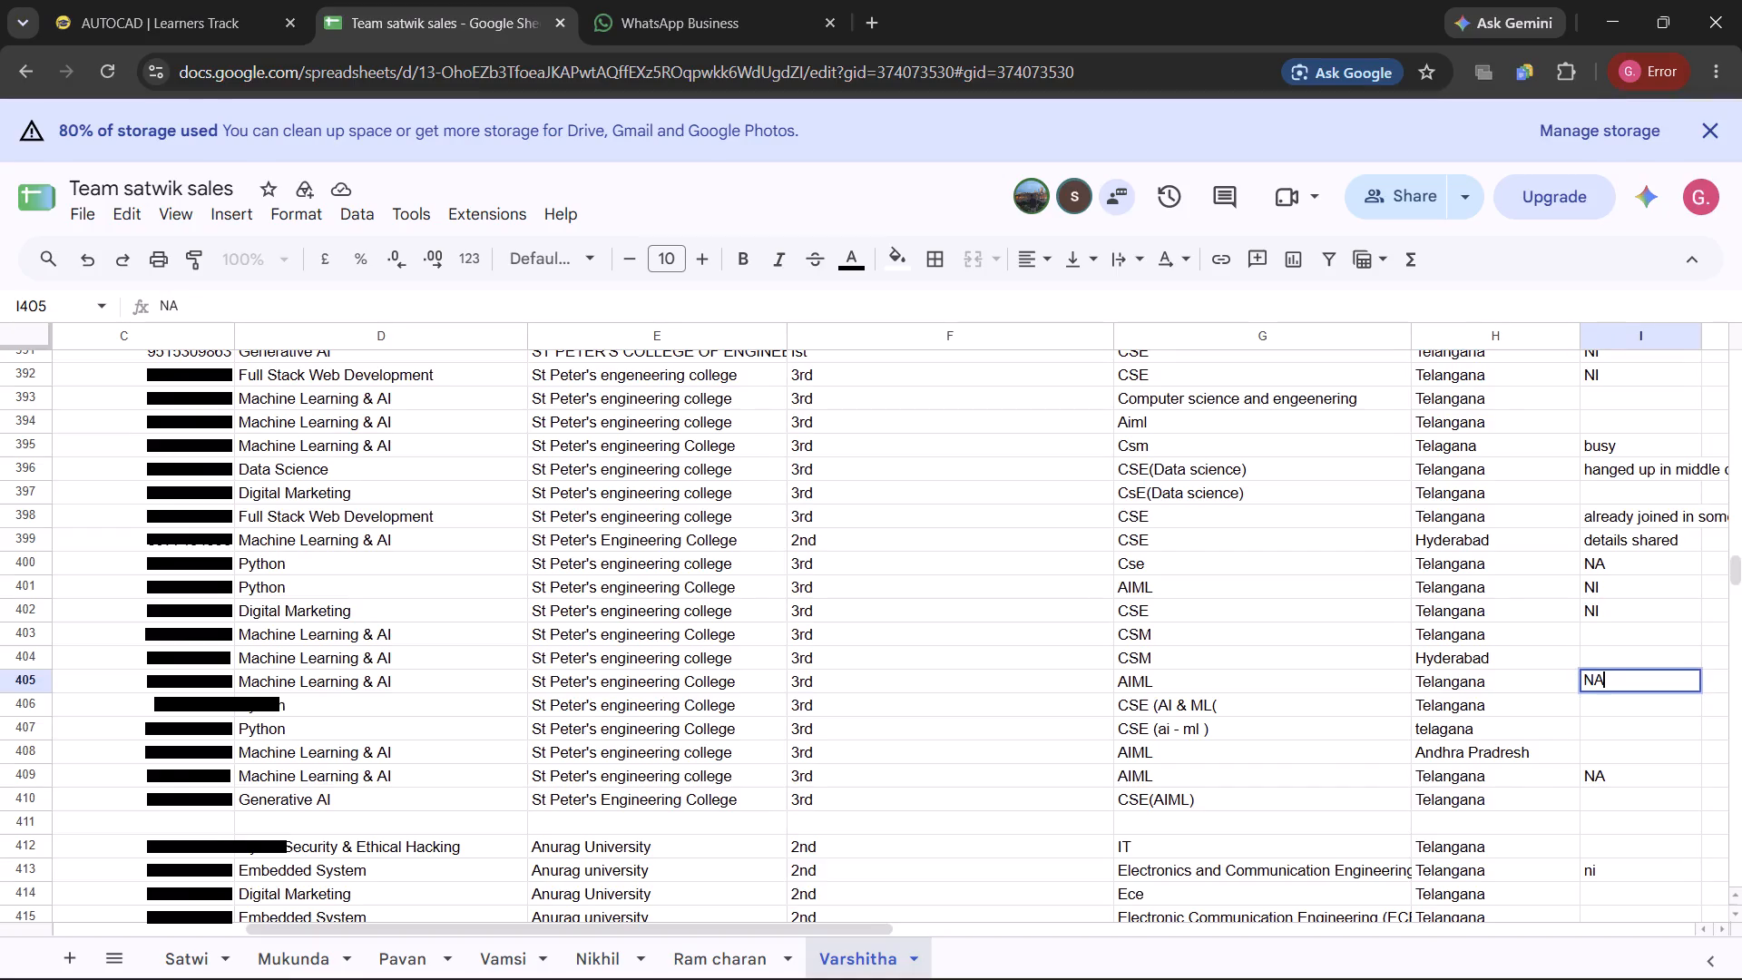
left_click(1660, 721)
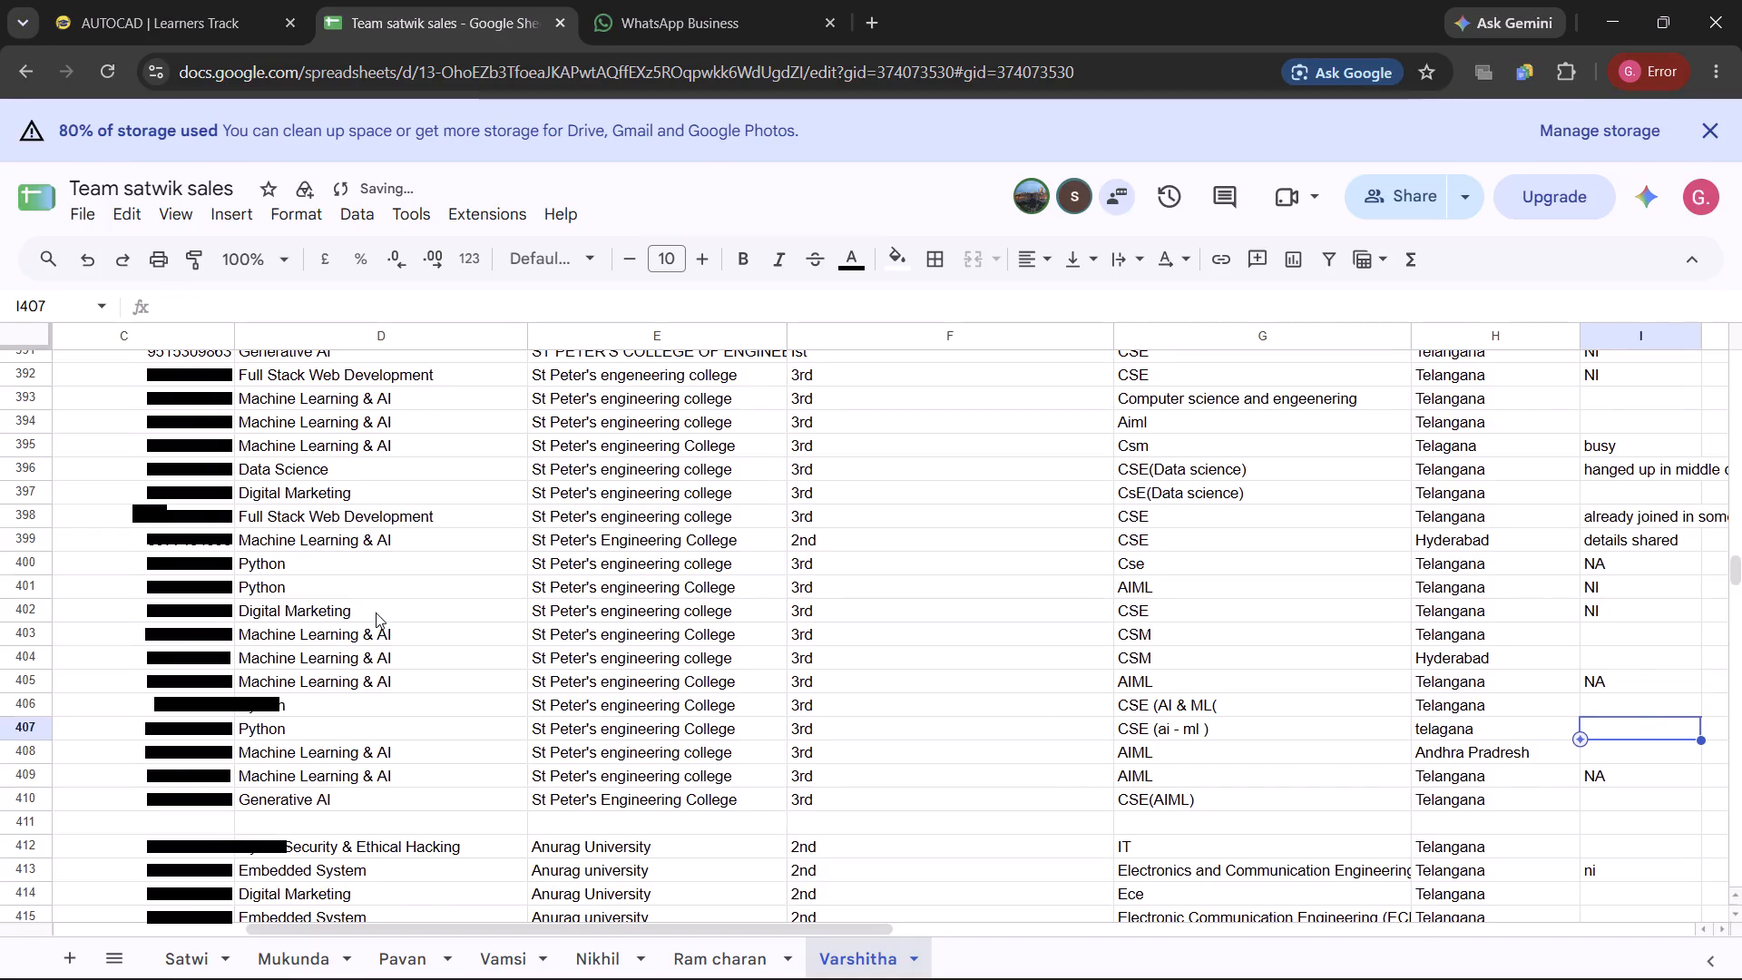
Check the remark, contact and course columns of the St Peter's leads around rows 407 and 408, ending on course cell D408.
scroll(376, 612, "right", 6)
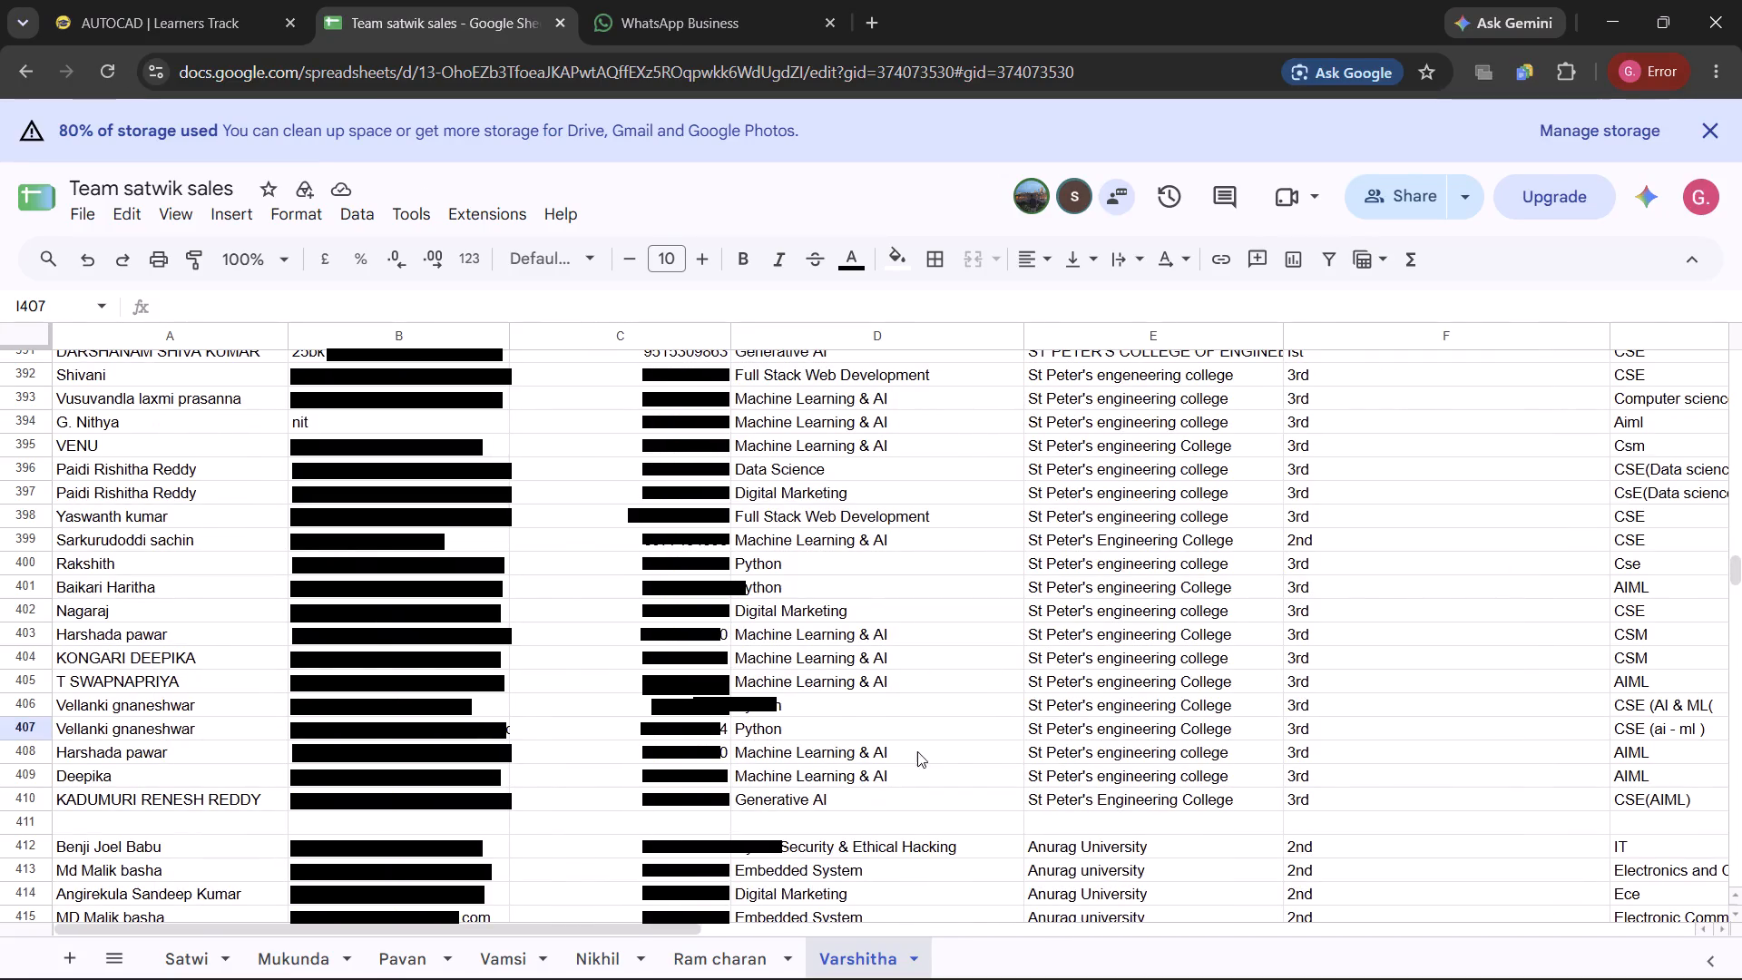
scroll(963, 747, "left", 4)
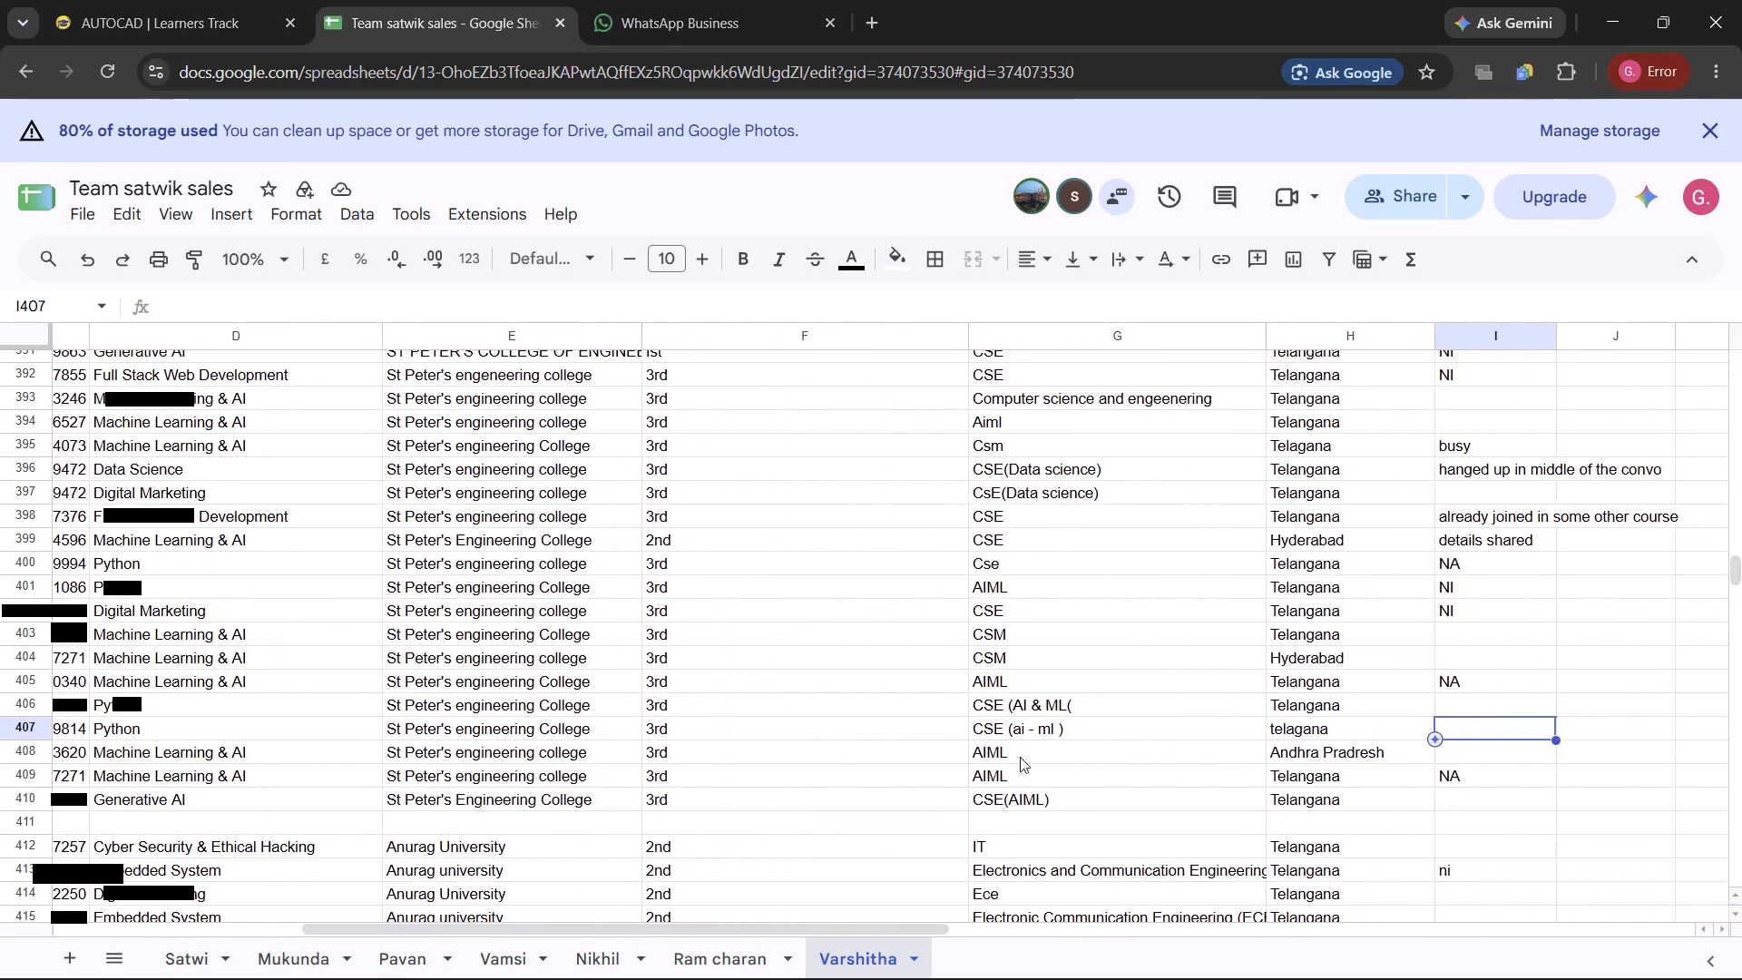
left_click(820, 742)
scroll(820, 742, "right", 1)
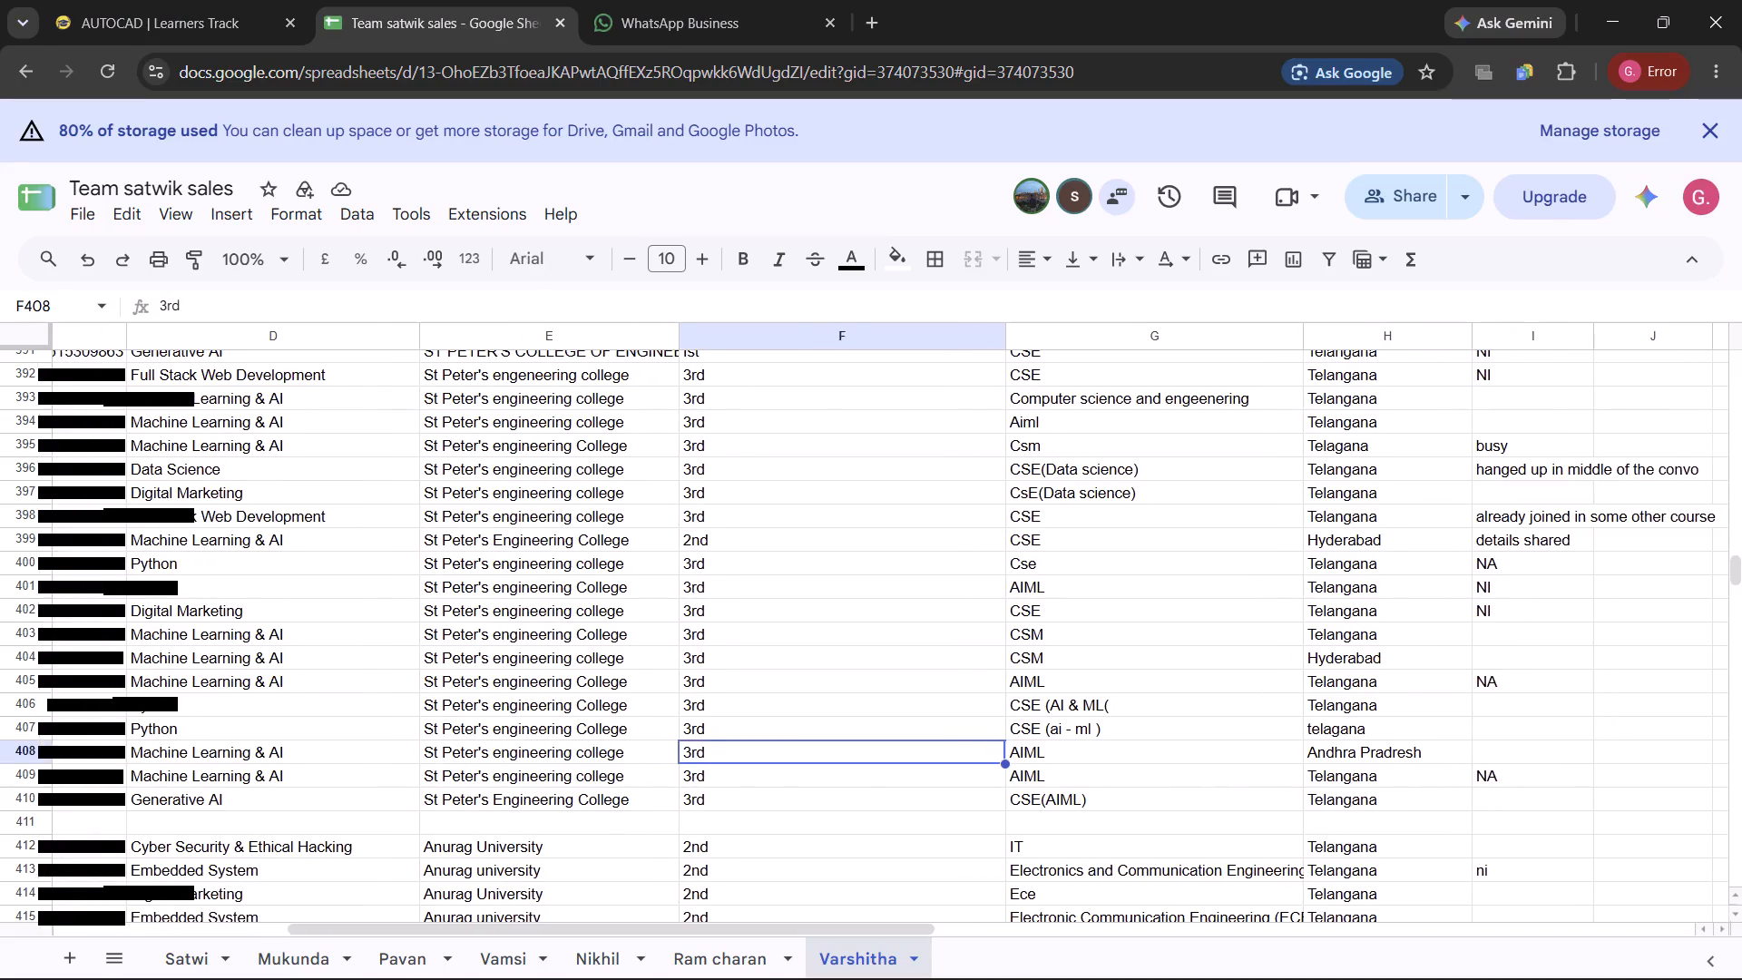
scroll(820, 742, "right", 3)
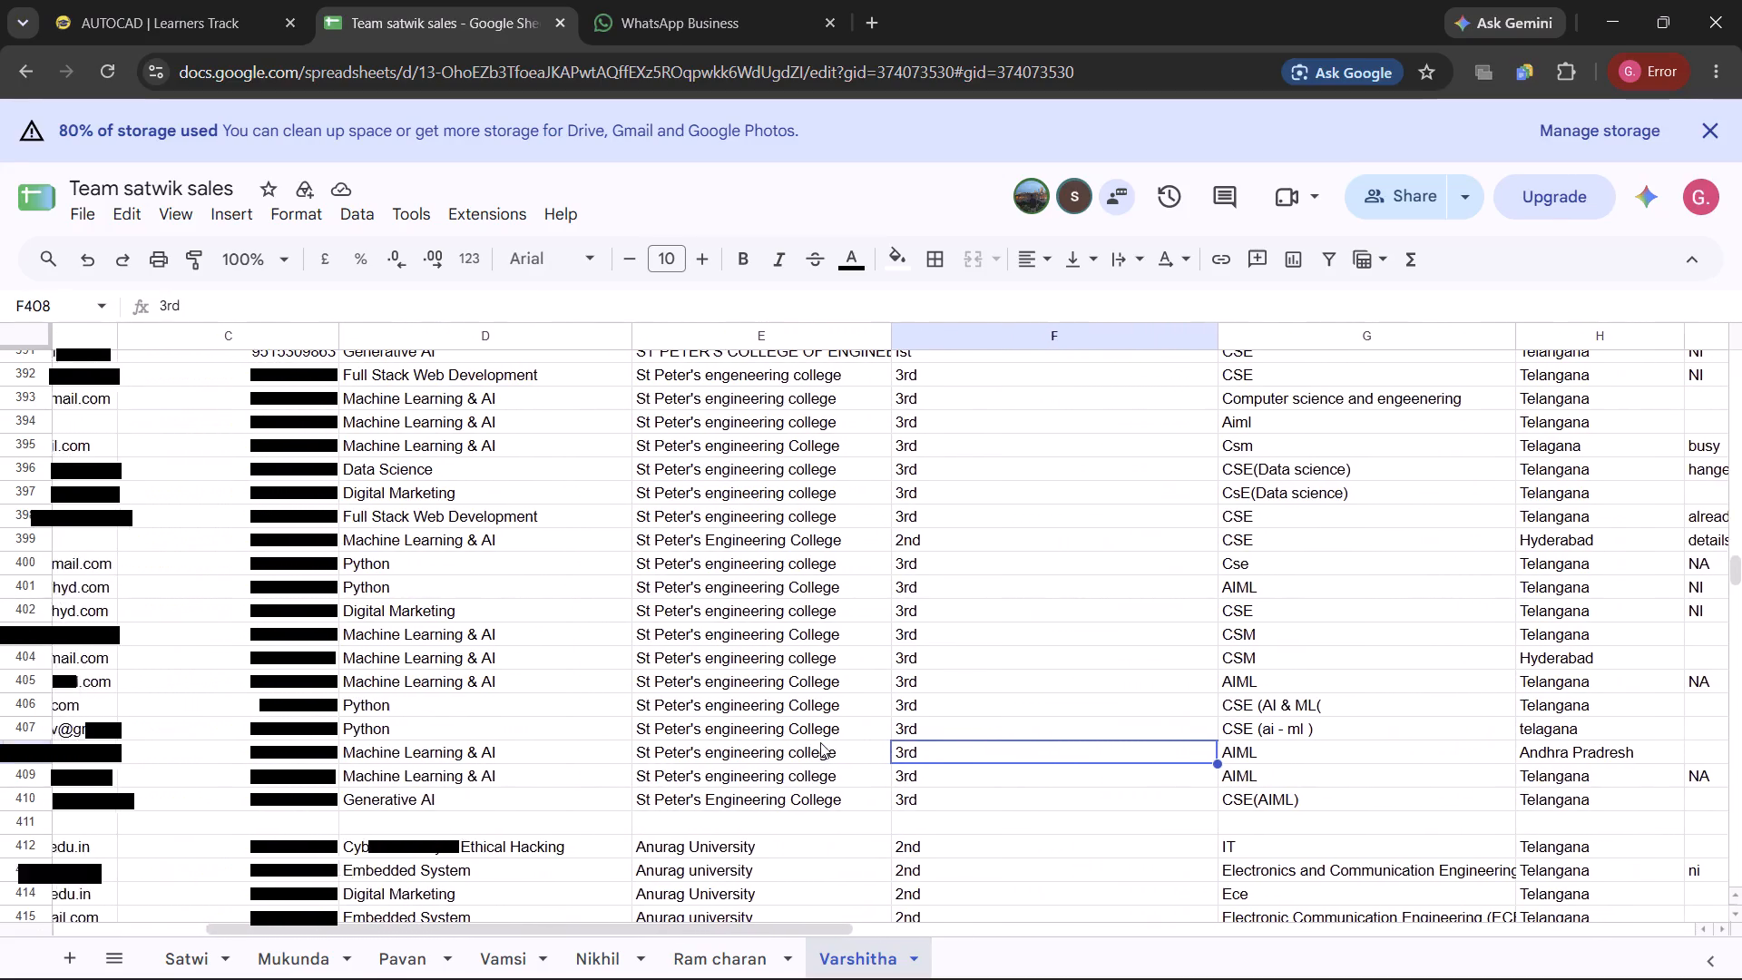
scroll(820, 742, "right", 4)
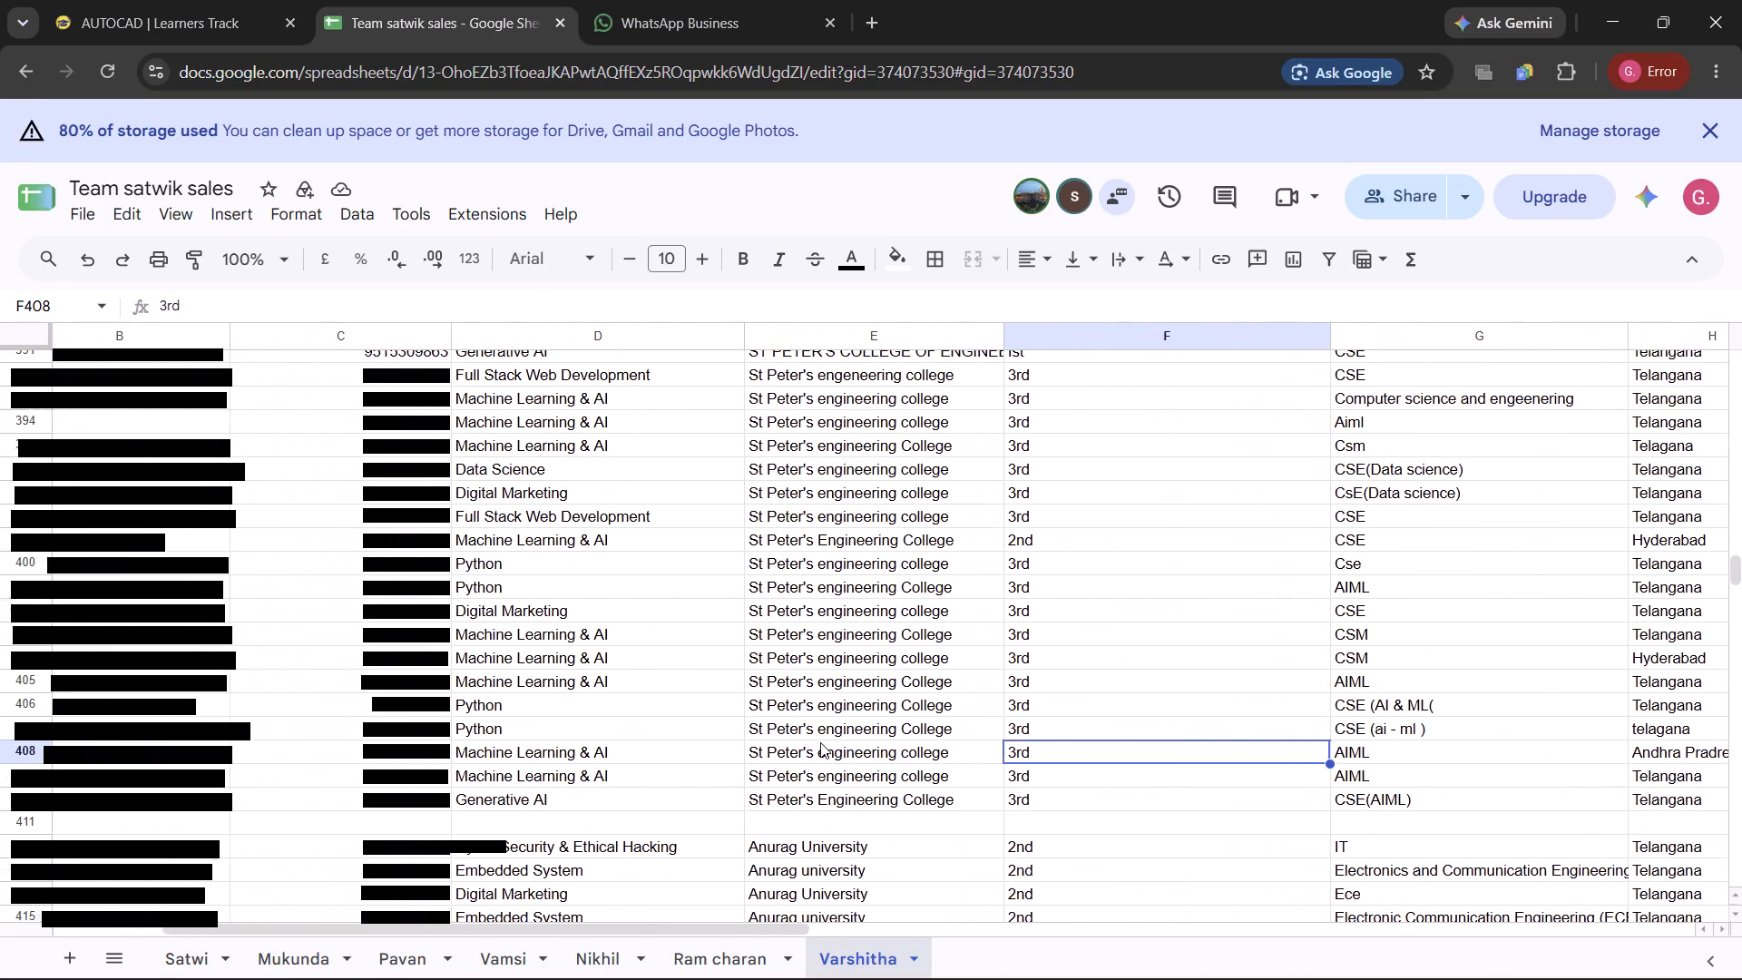
scroll(820, 742, "right", 2)
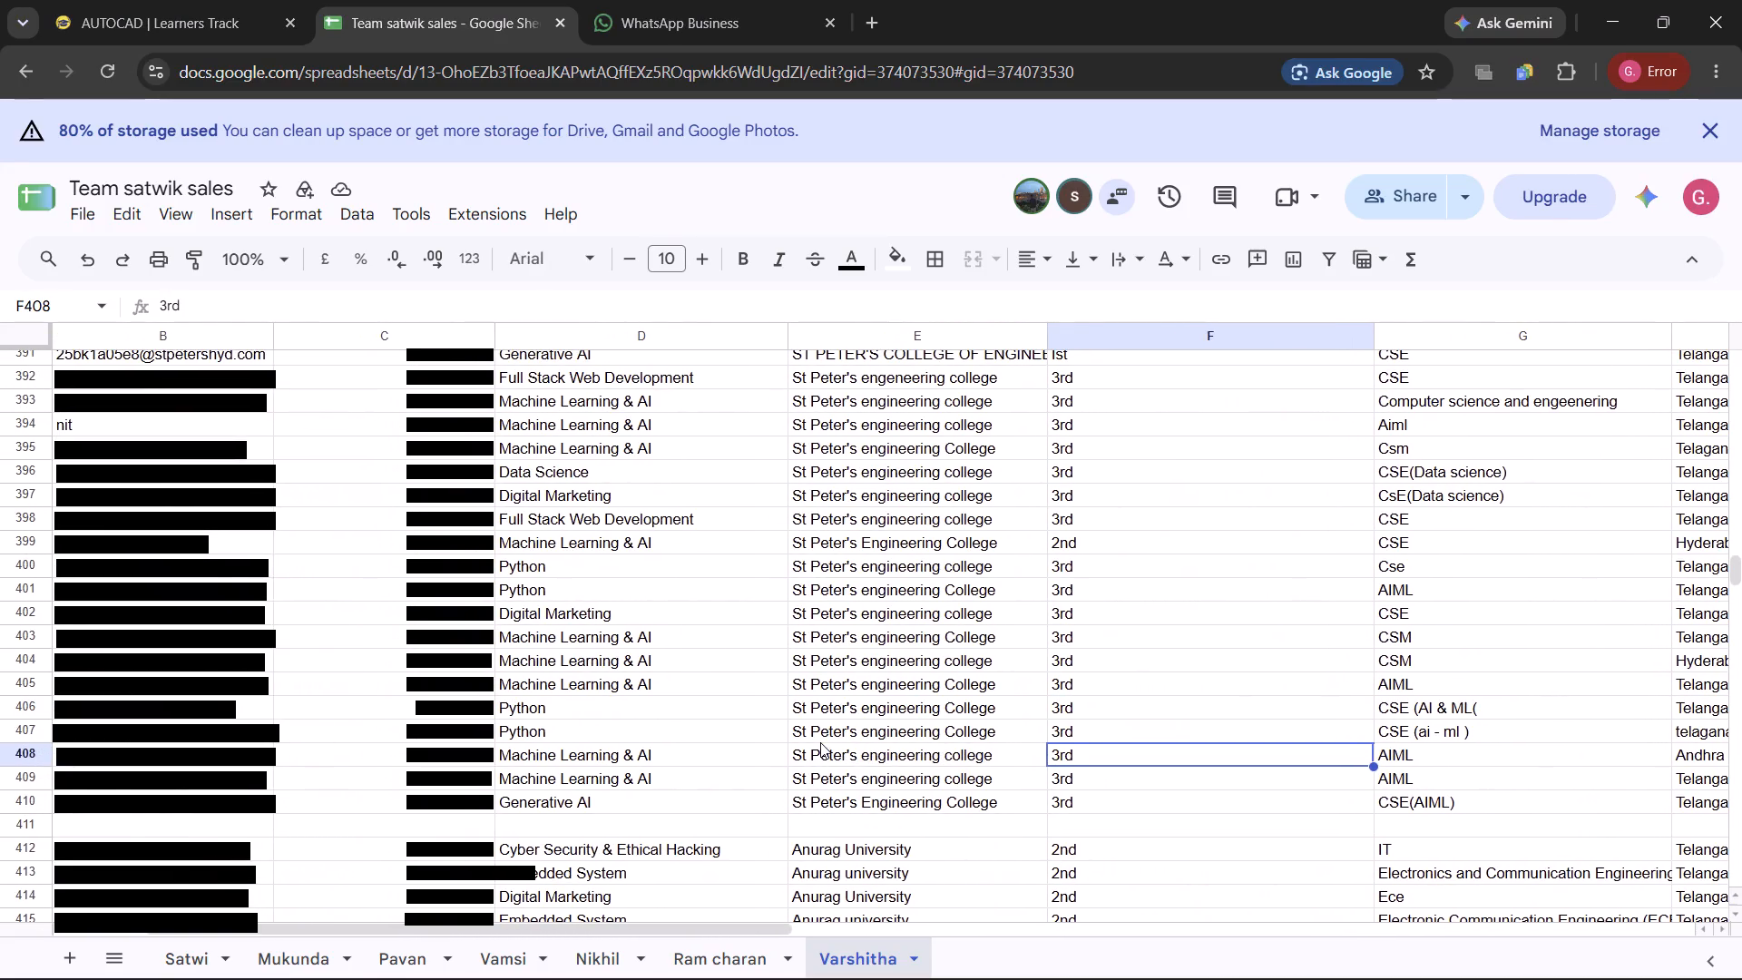
scroll(820, 742, "right", 1)
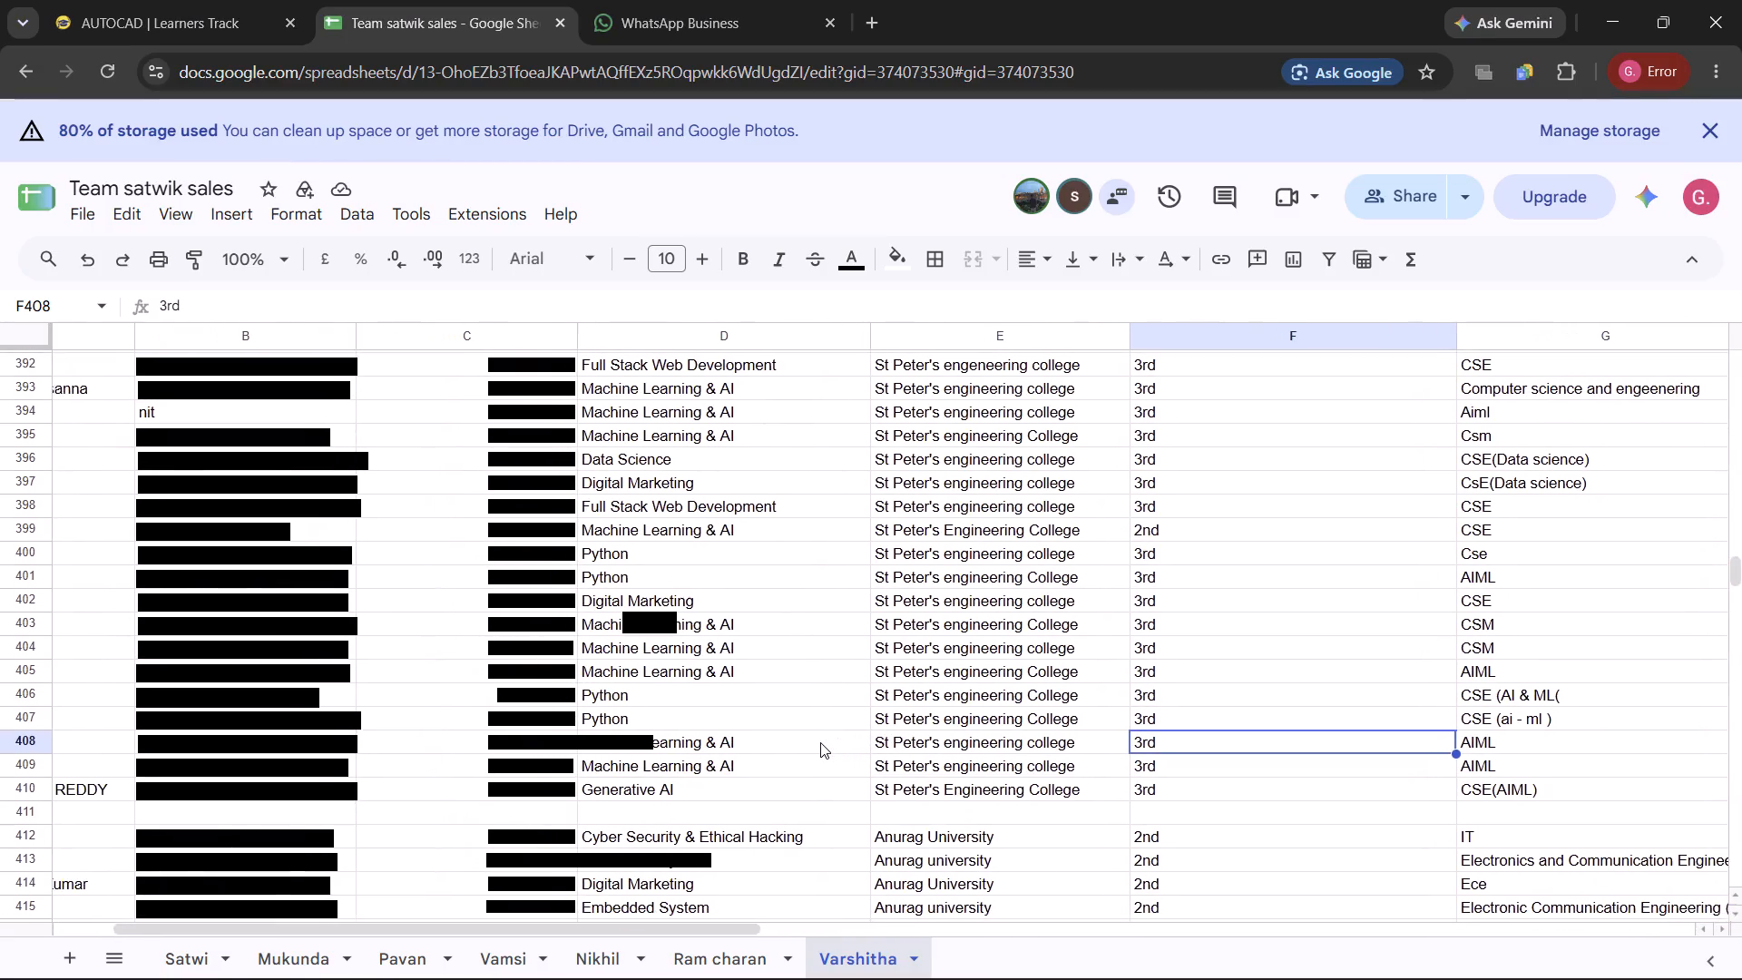
scroll(820, 742, "right", 2)
left_click(820, 742)
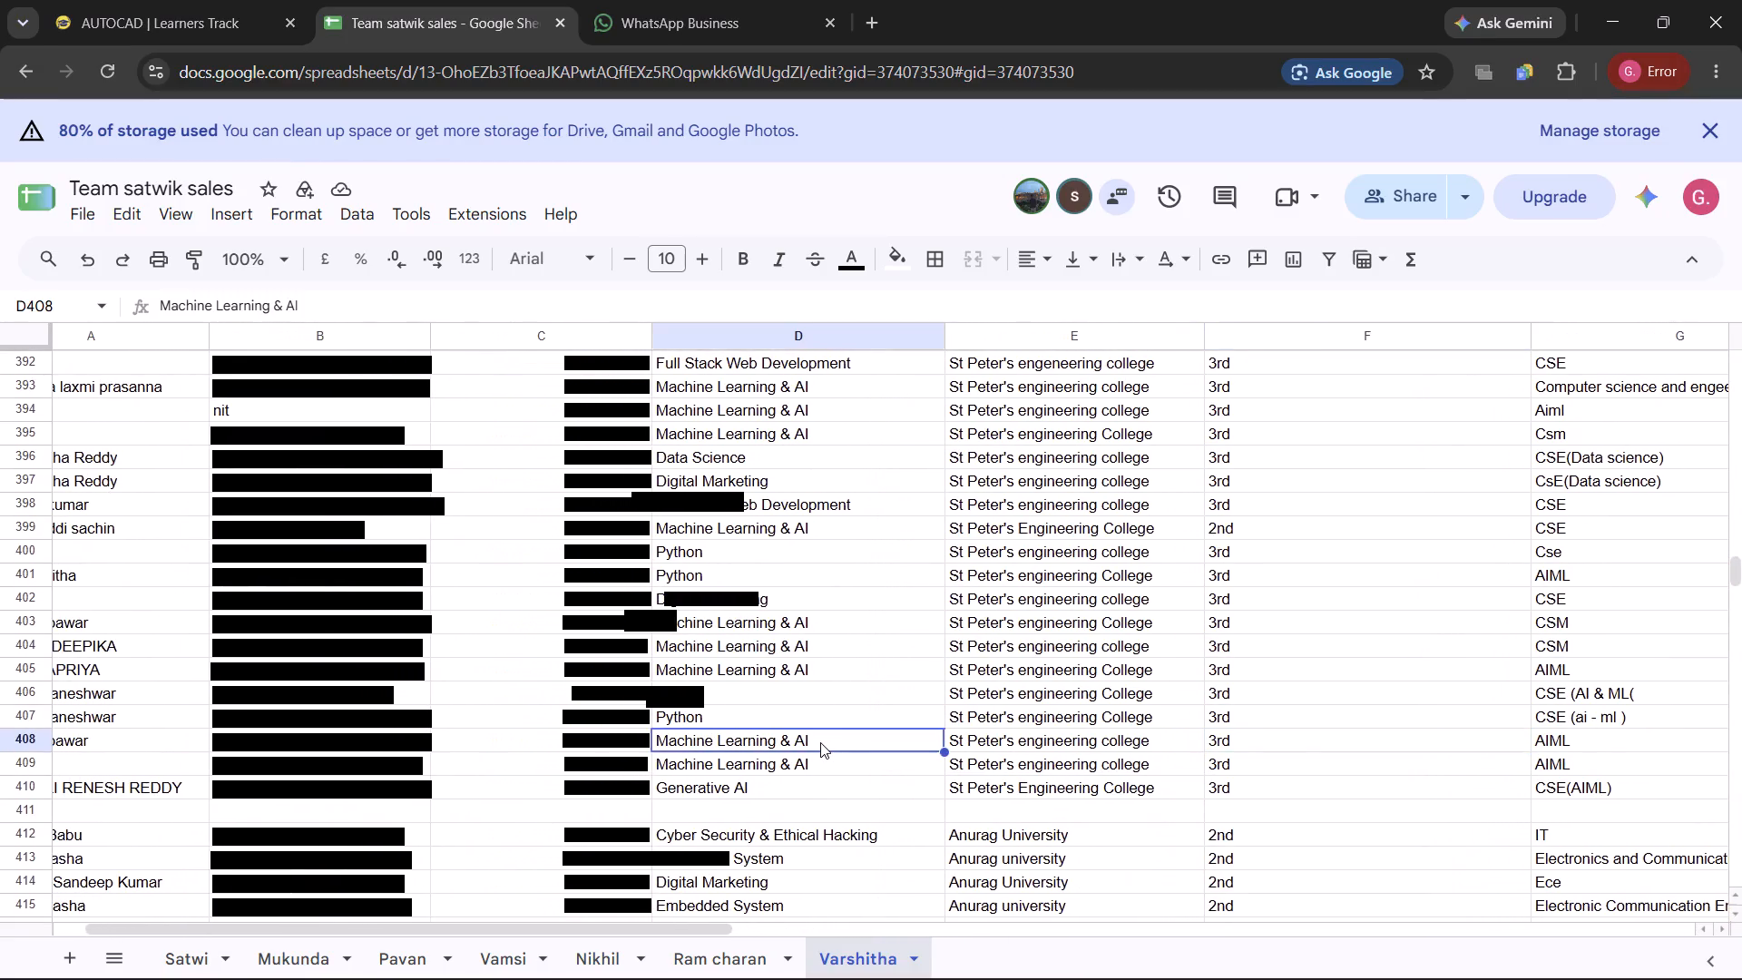
scroll(820, 742, "right", 3)
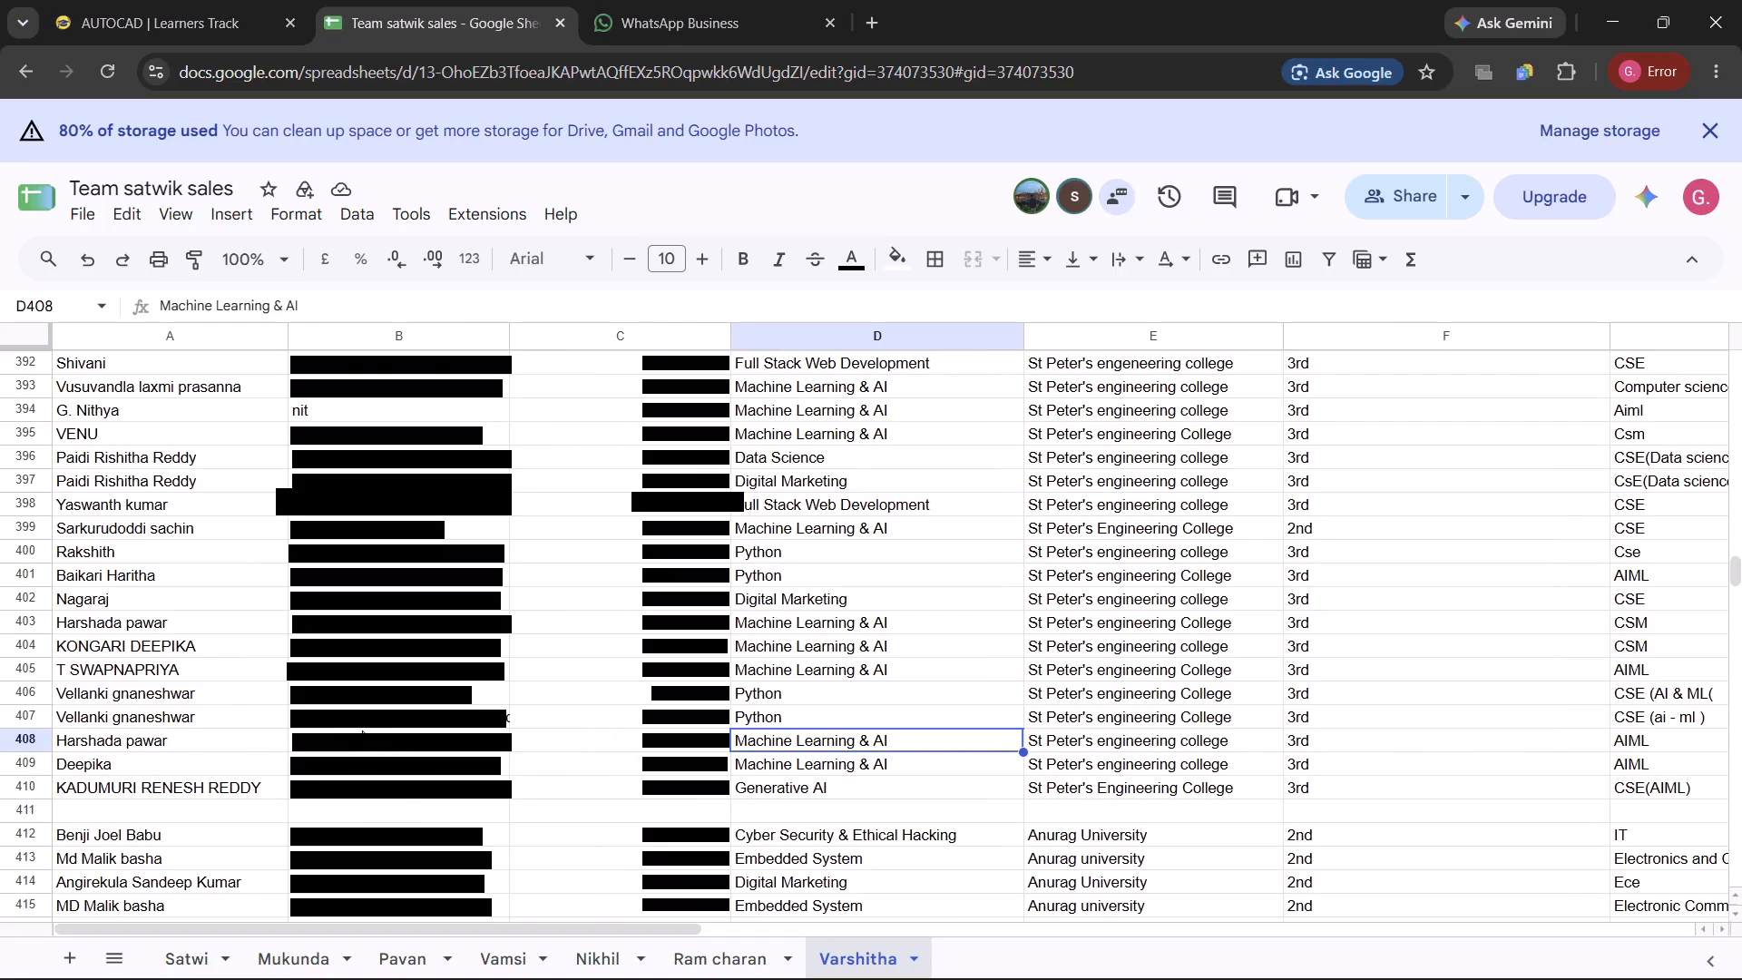
Compare the Anurag University leads from row 412 onward with their state and call remark columns, returning to the names and contact details.
scroll(362, 730, "down", 3)
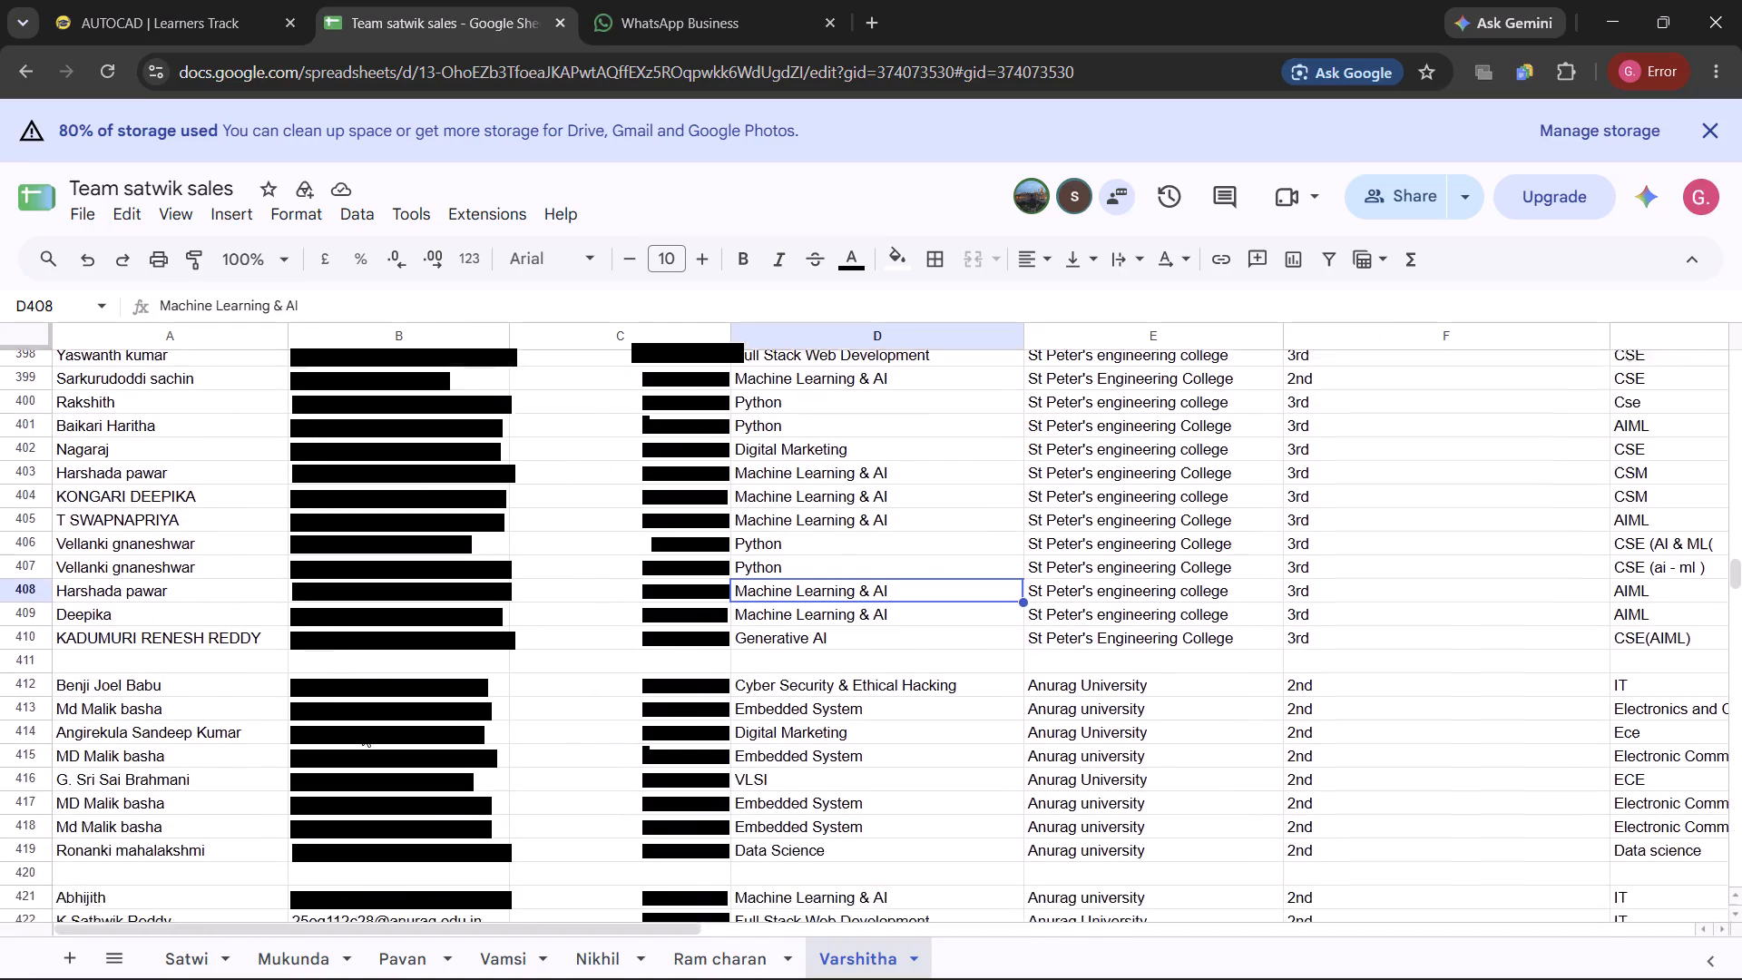
scroll(362, 730, "down", 1)
scroll(362, 730, "left", 1)
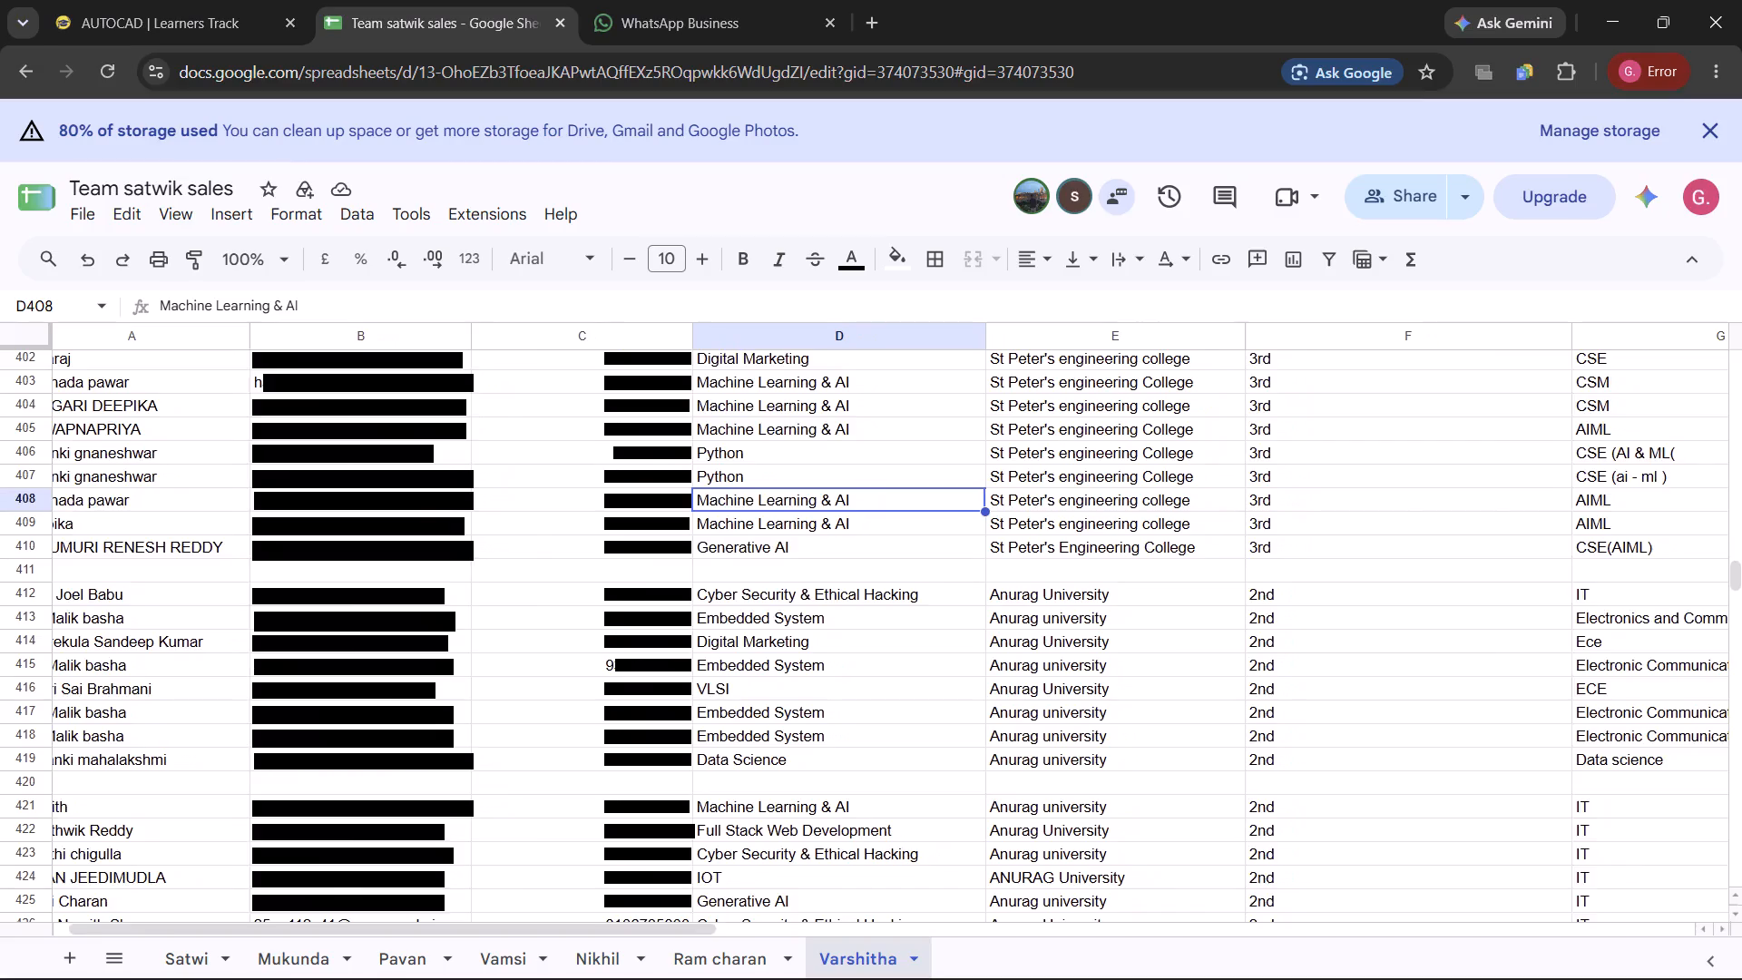
scroll(362, 730, "left", 2)
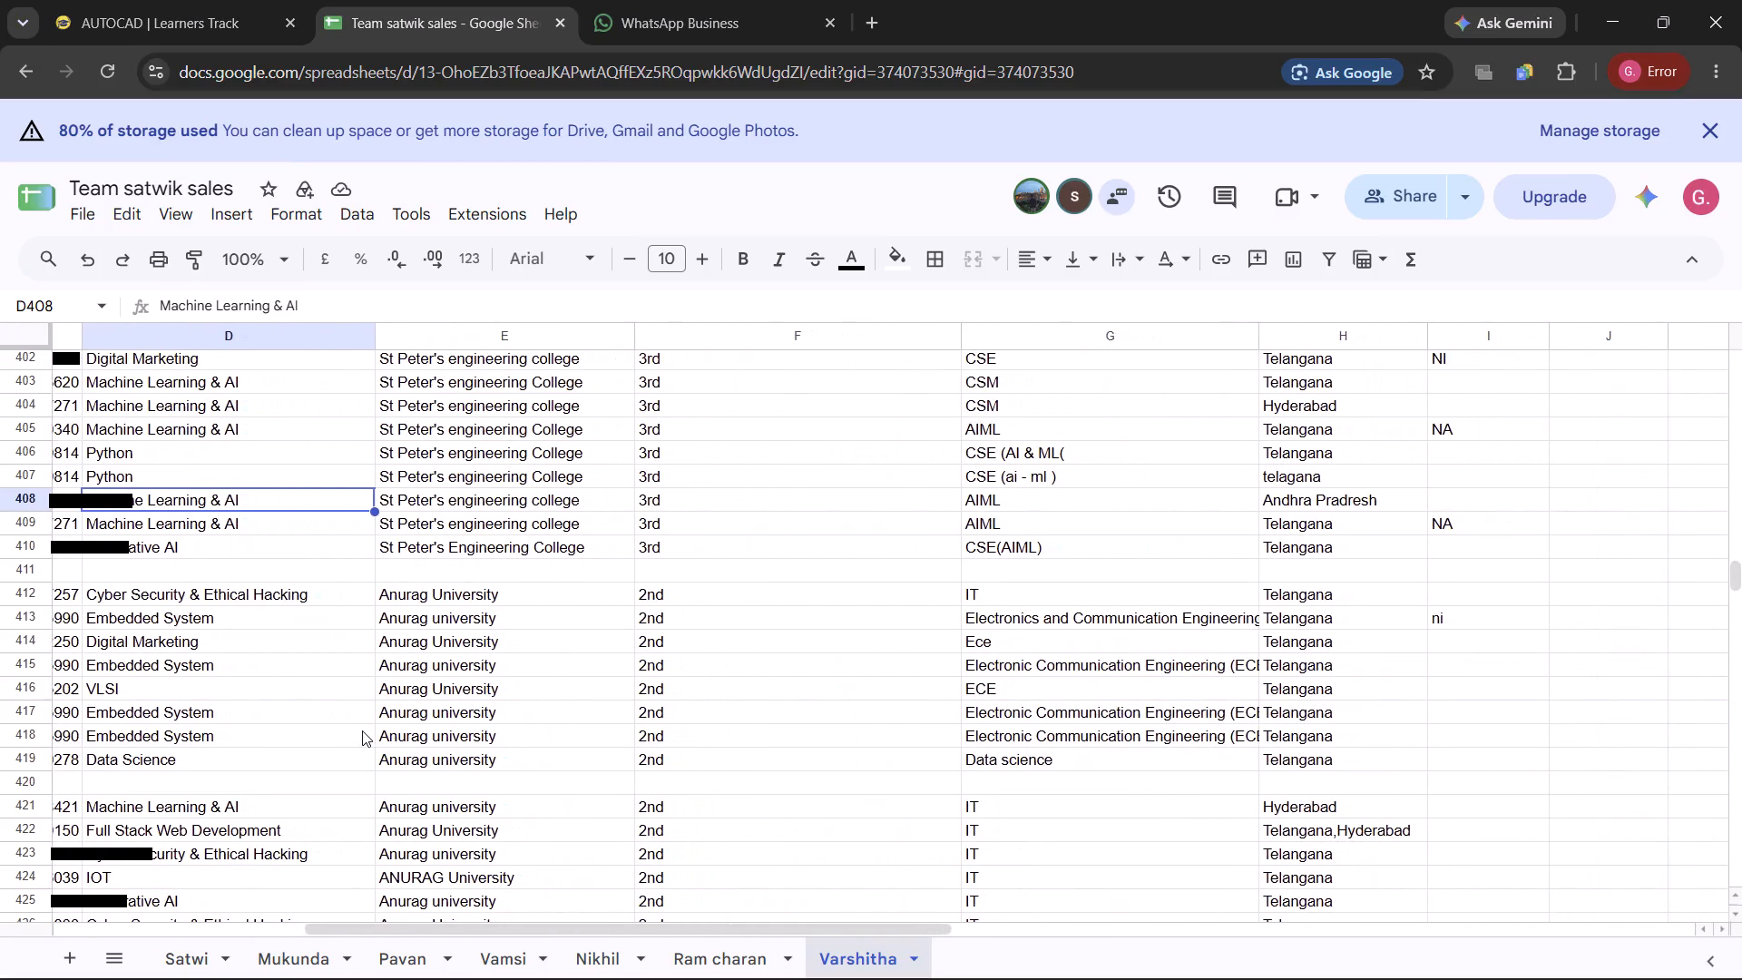
scroll(362, 730, "right", 3)
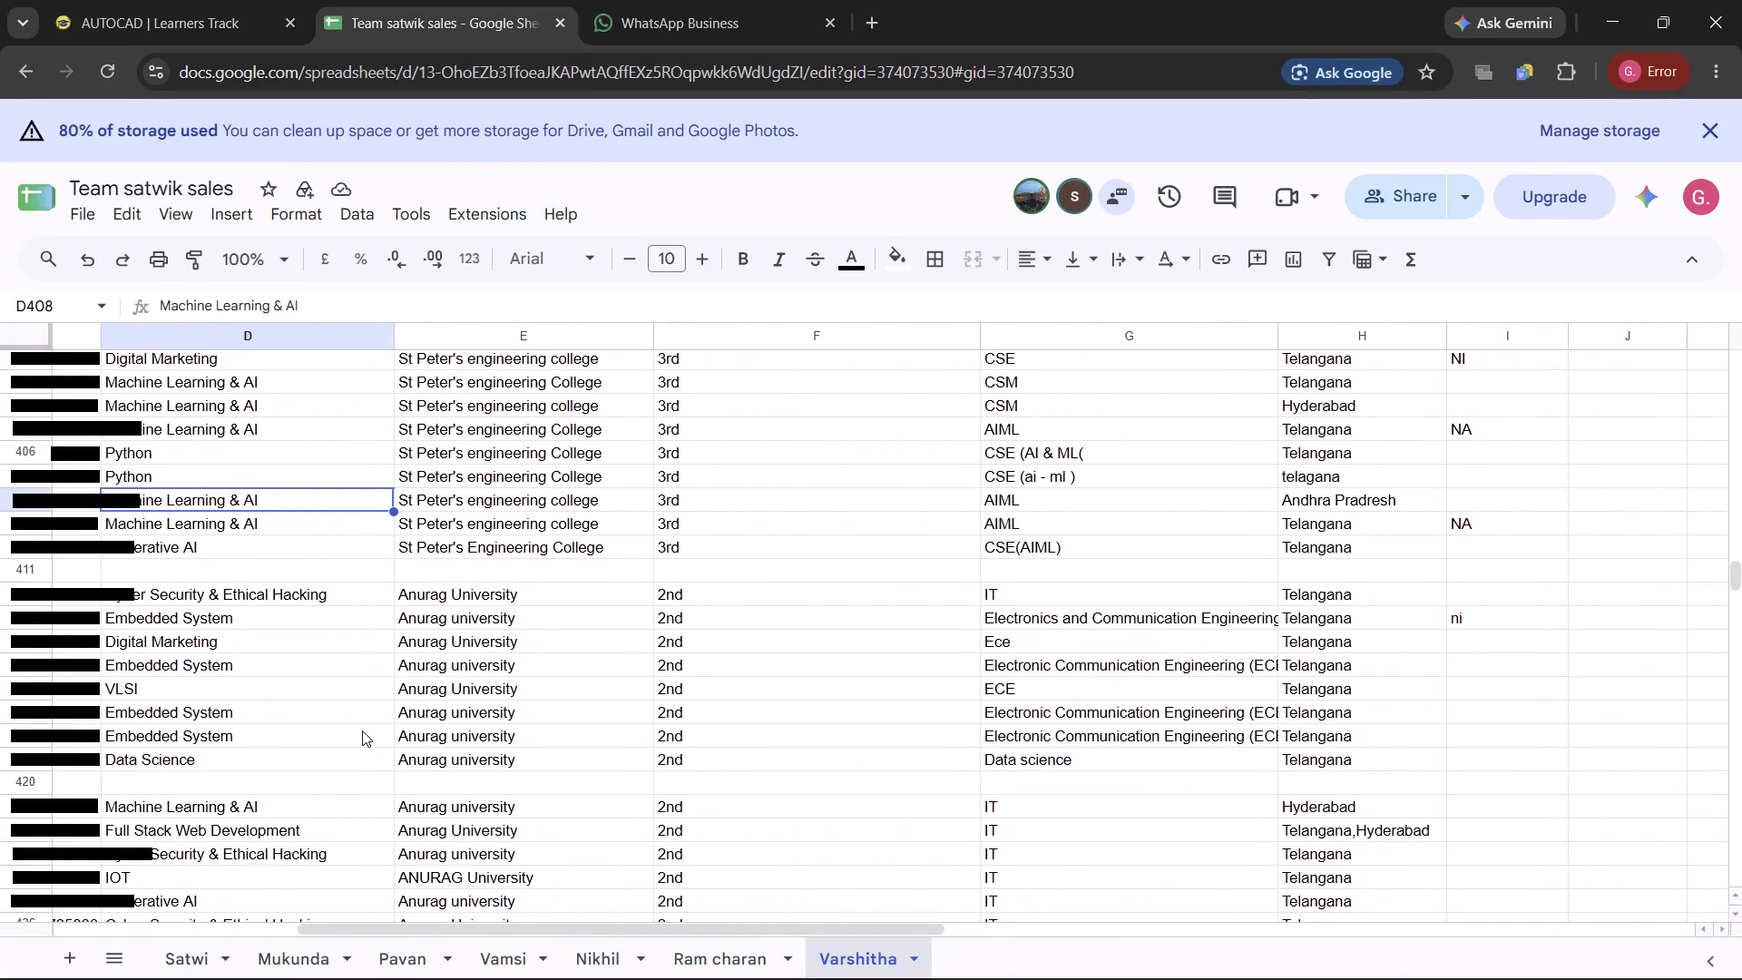
scroll(362, 730, "right", 3)
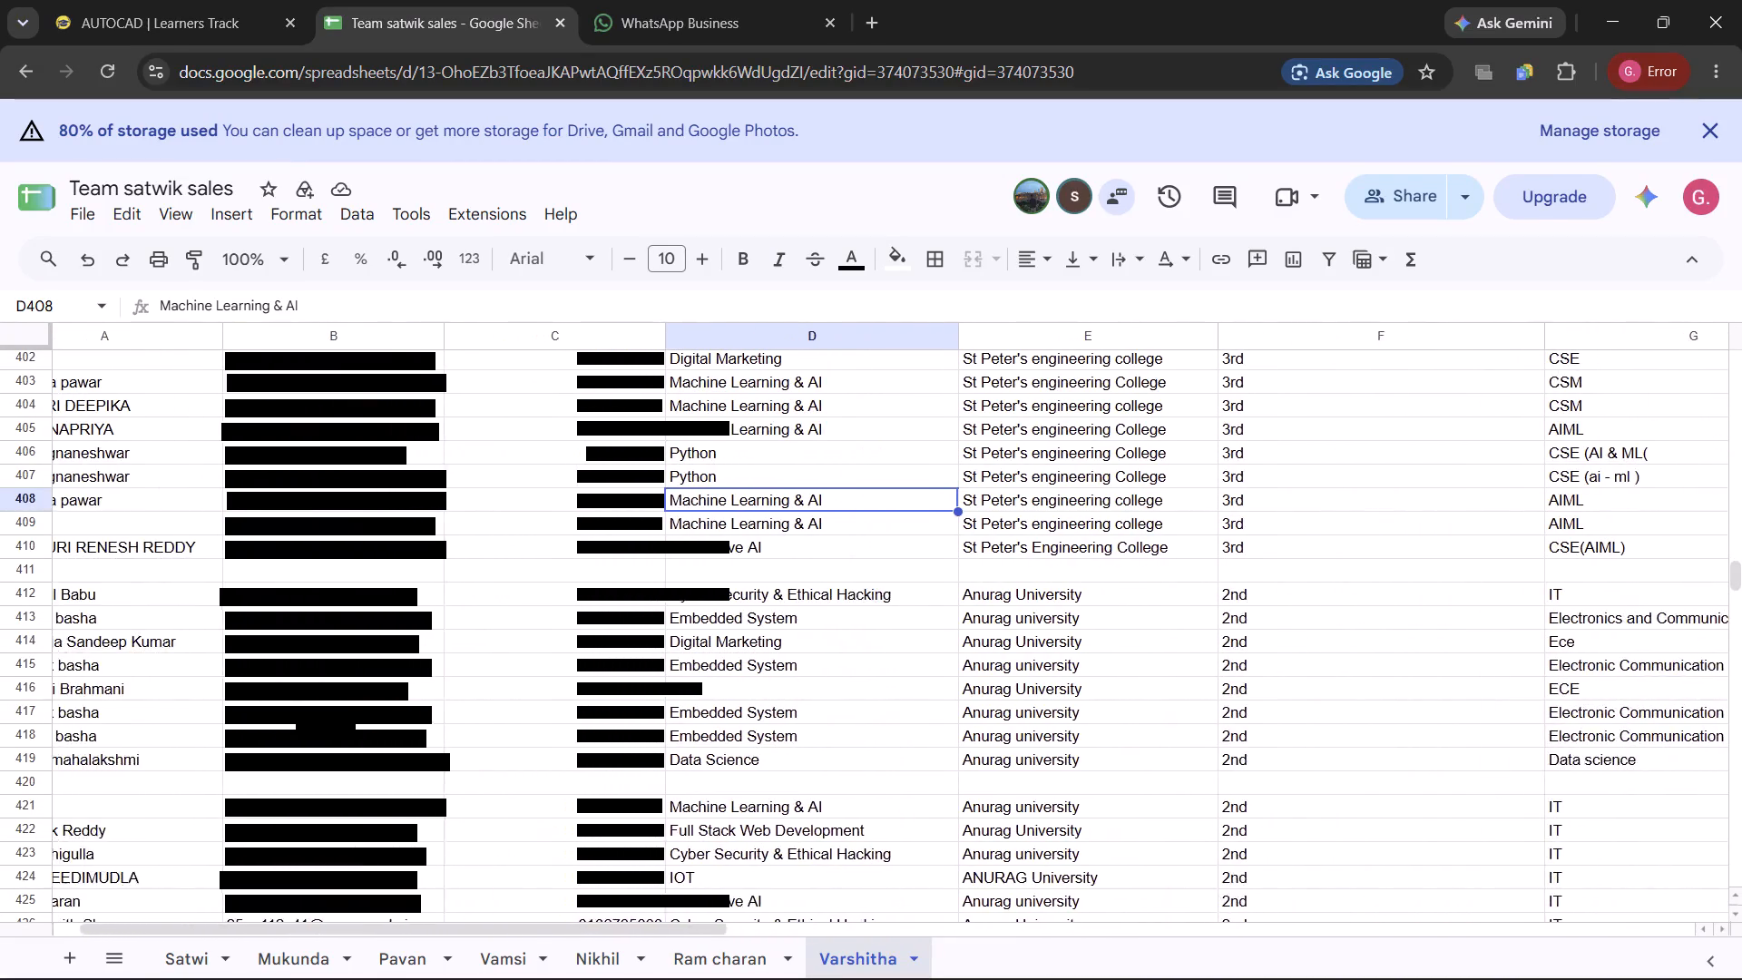
scroll(362, 730, "right", 2)
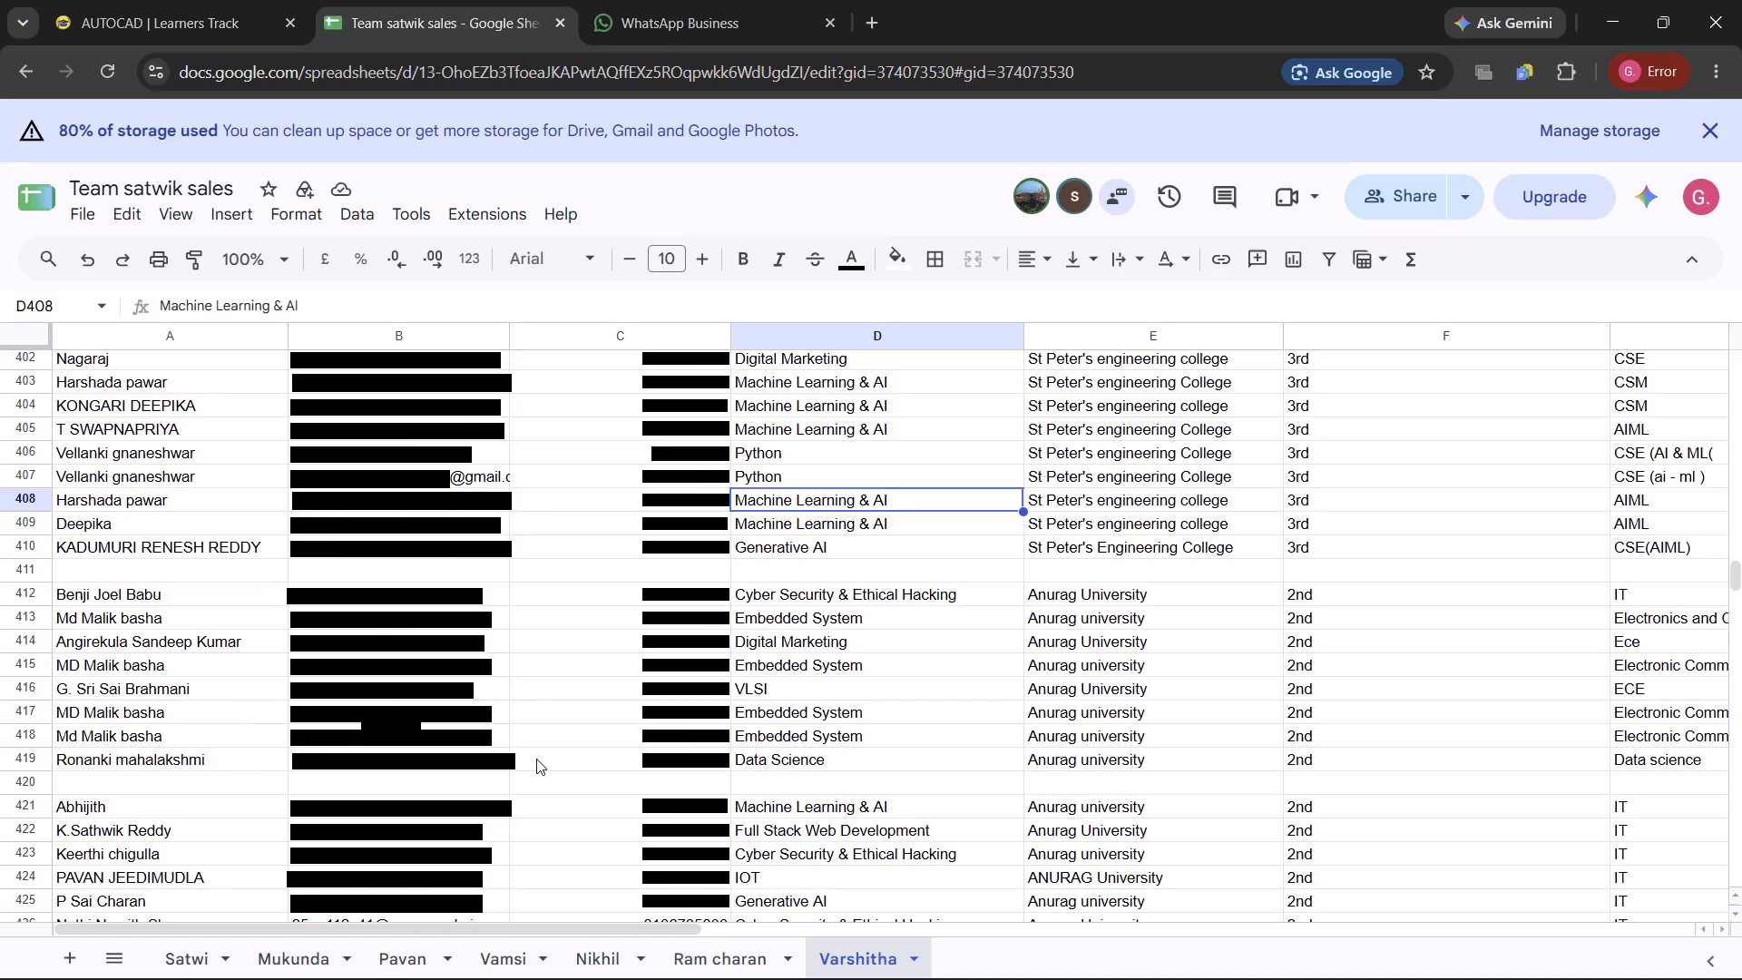
Review the remaining Anurag University leads through row 429, including their remark column, and select course cell D421.
scroll(536, 759, "down", 1)
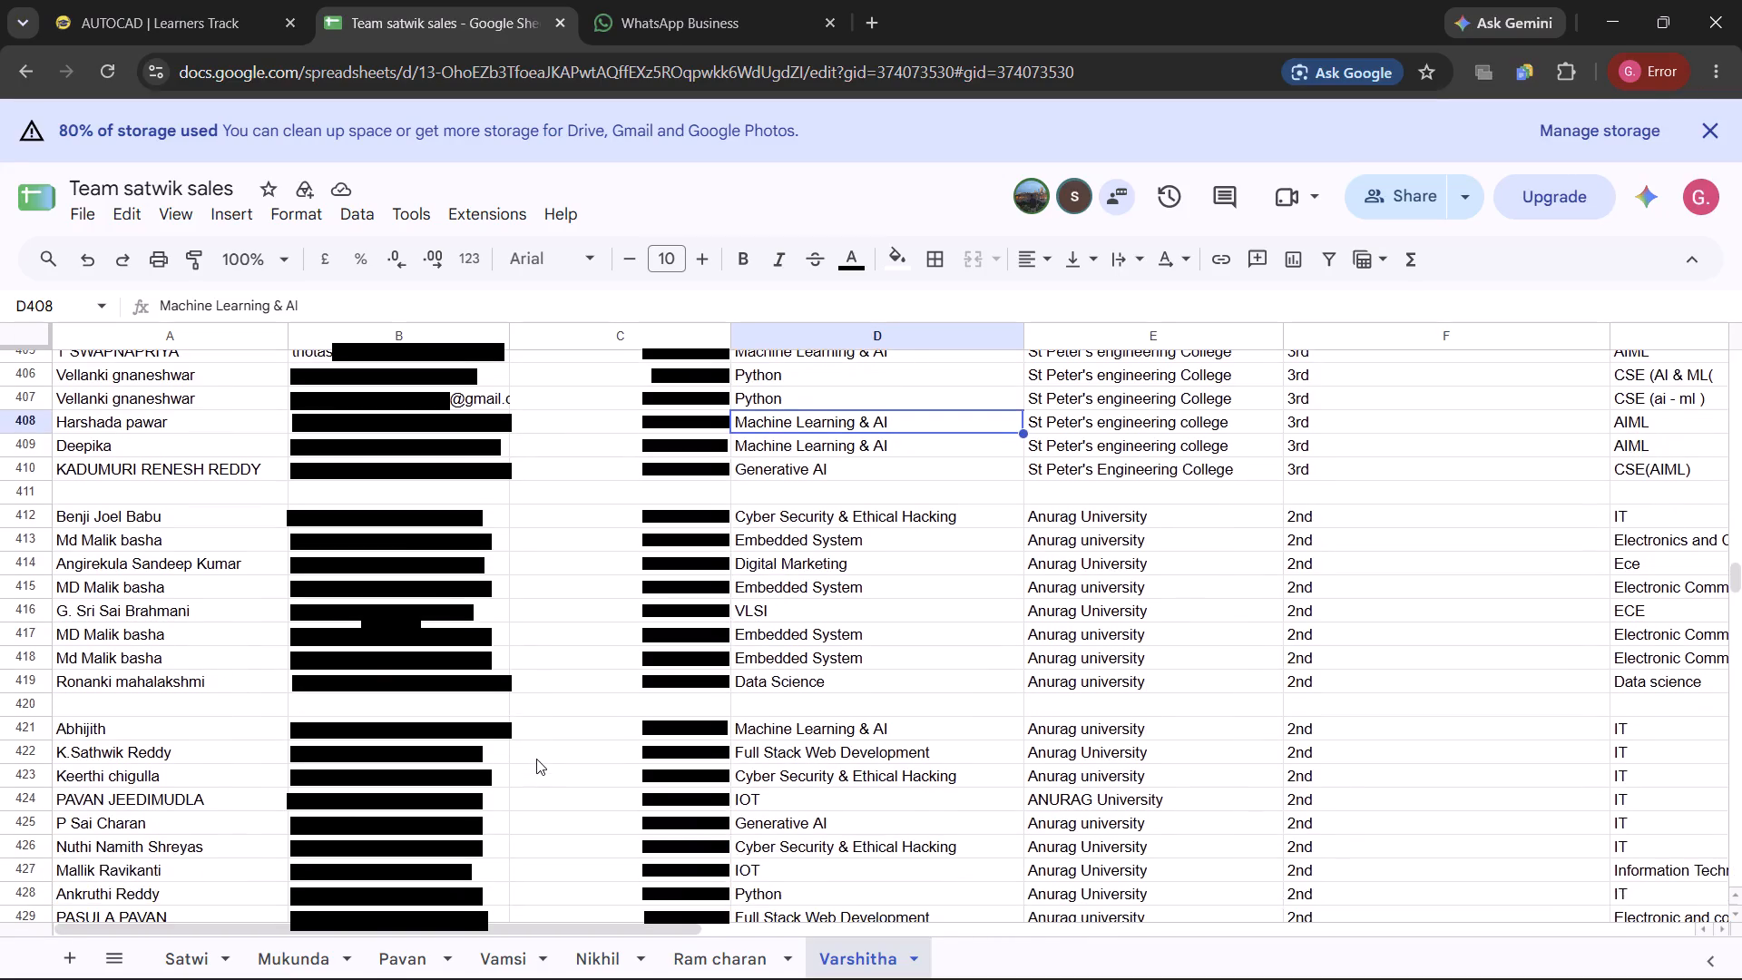
scroll(536, 759, "left", 4)
scroll(536, 759, "right", 2)
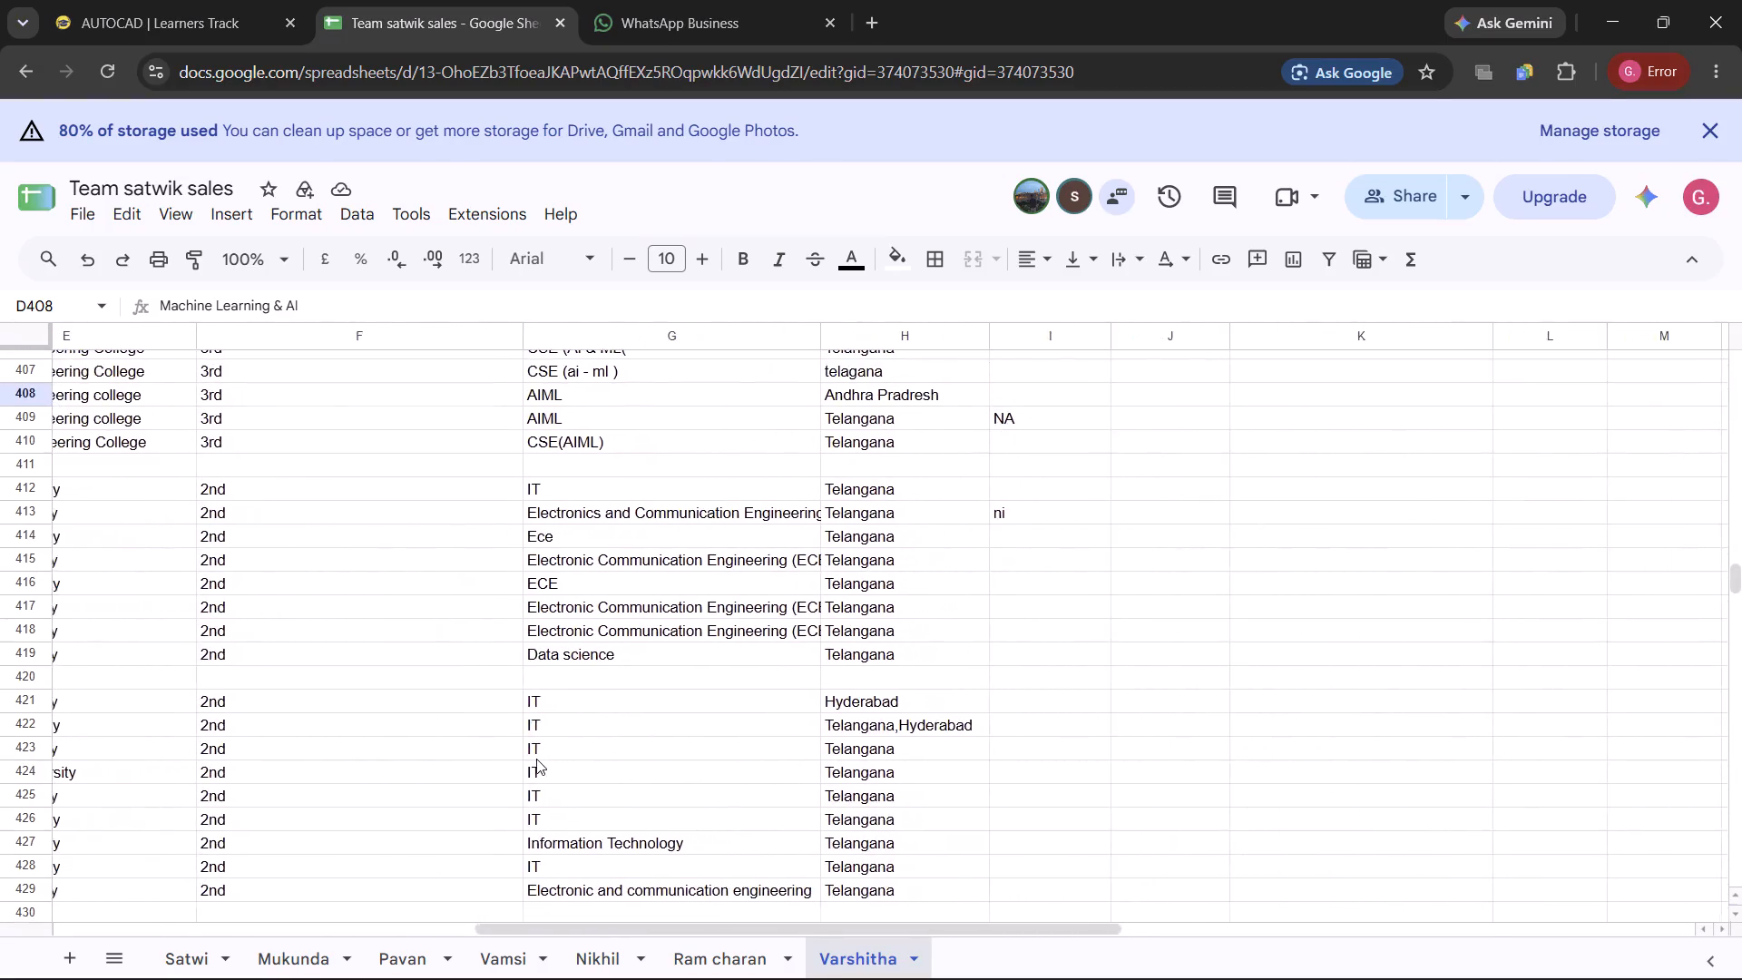
scroll(536, 759, "right", 6)
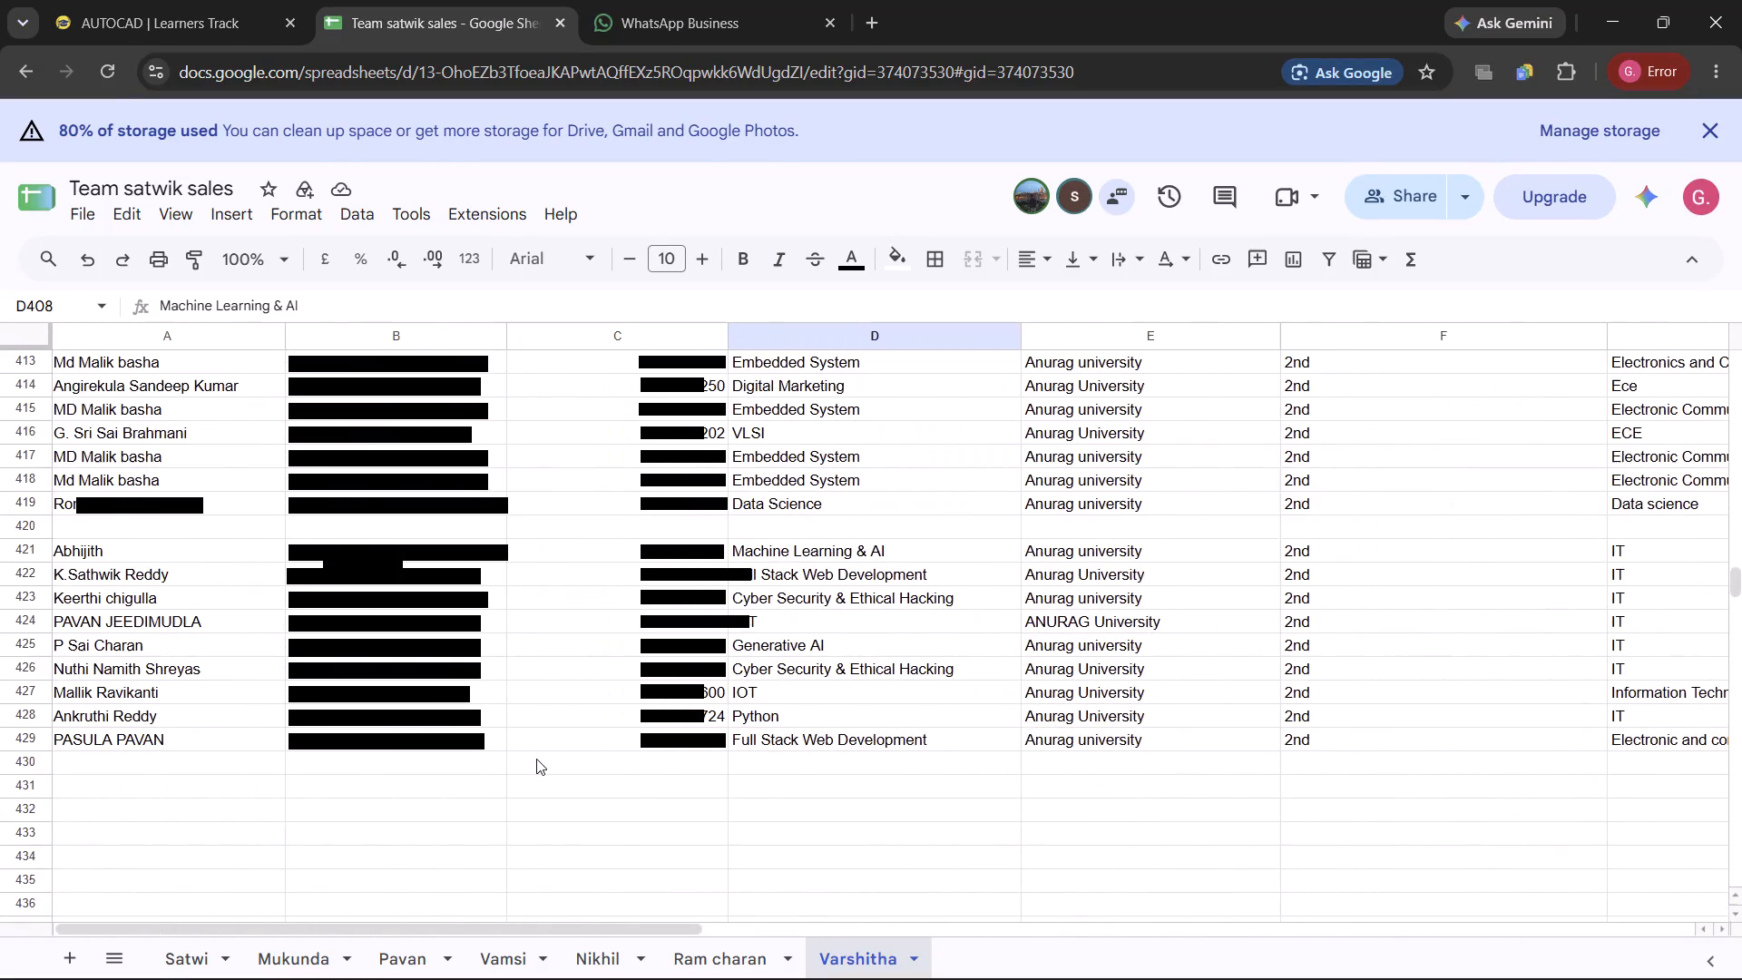
scroll(536, 759, "right", 2)
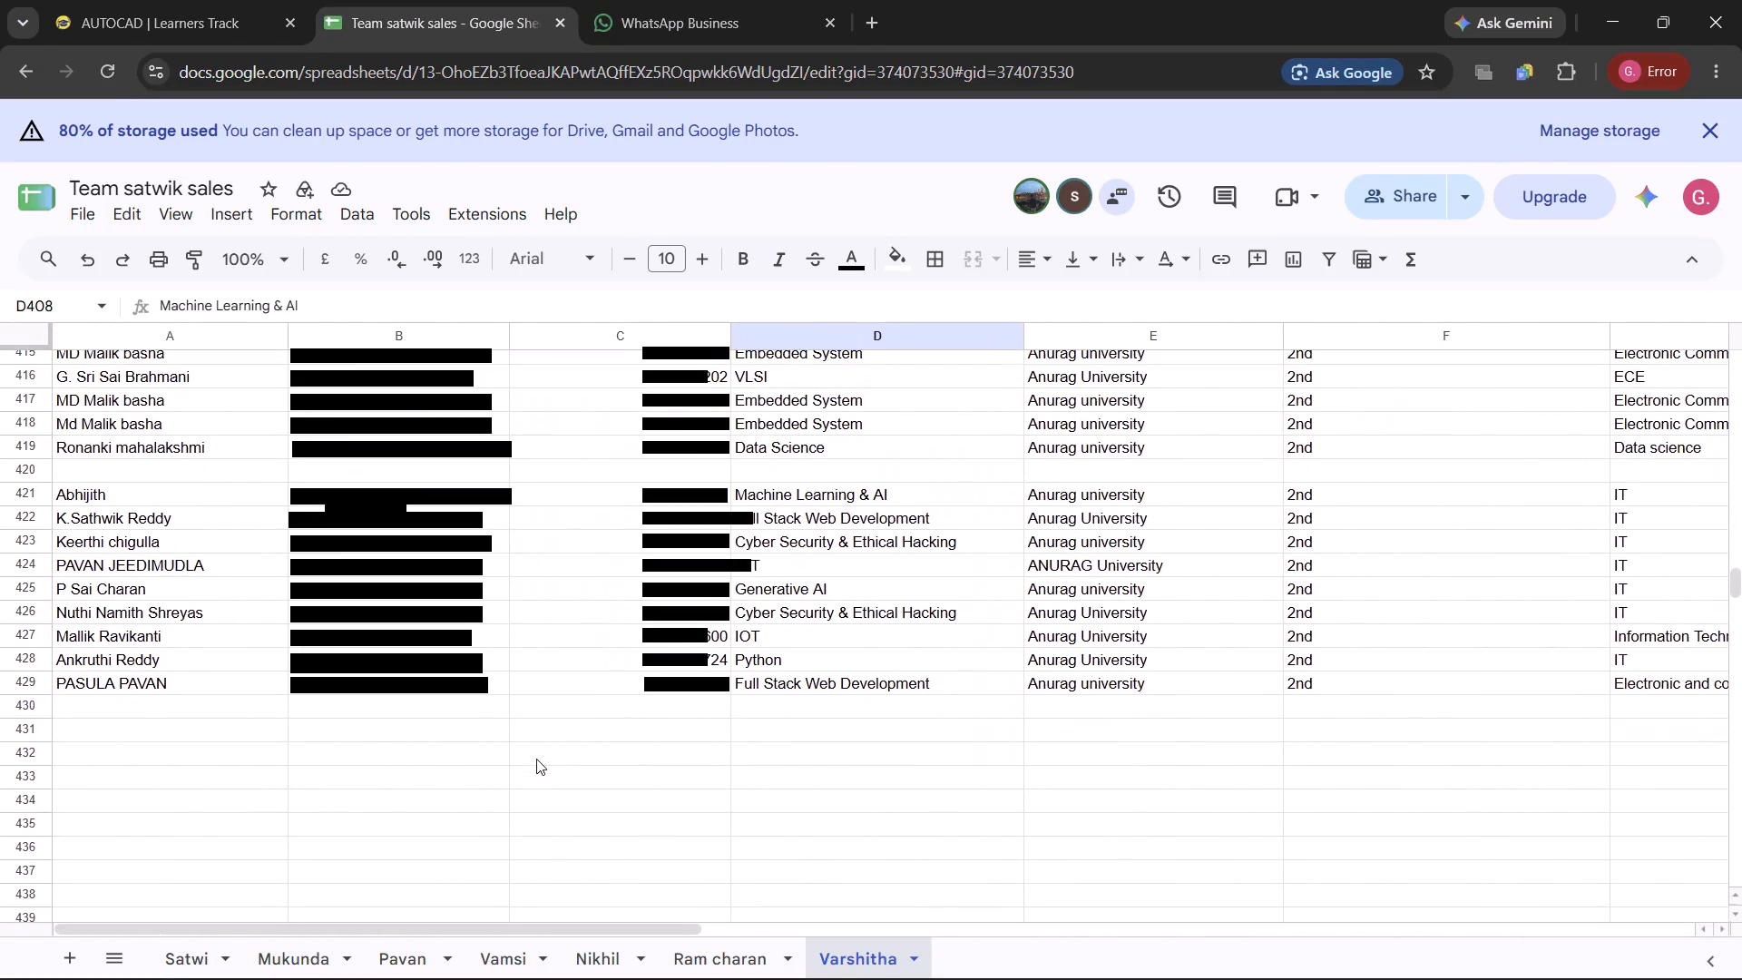
scroll(536, 759, "right", 3)
scroll(536, 759, "up", 2)
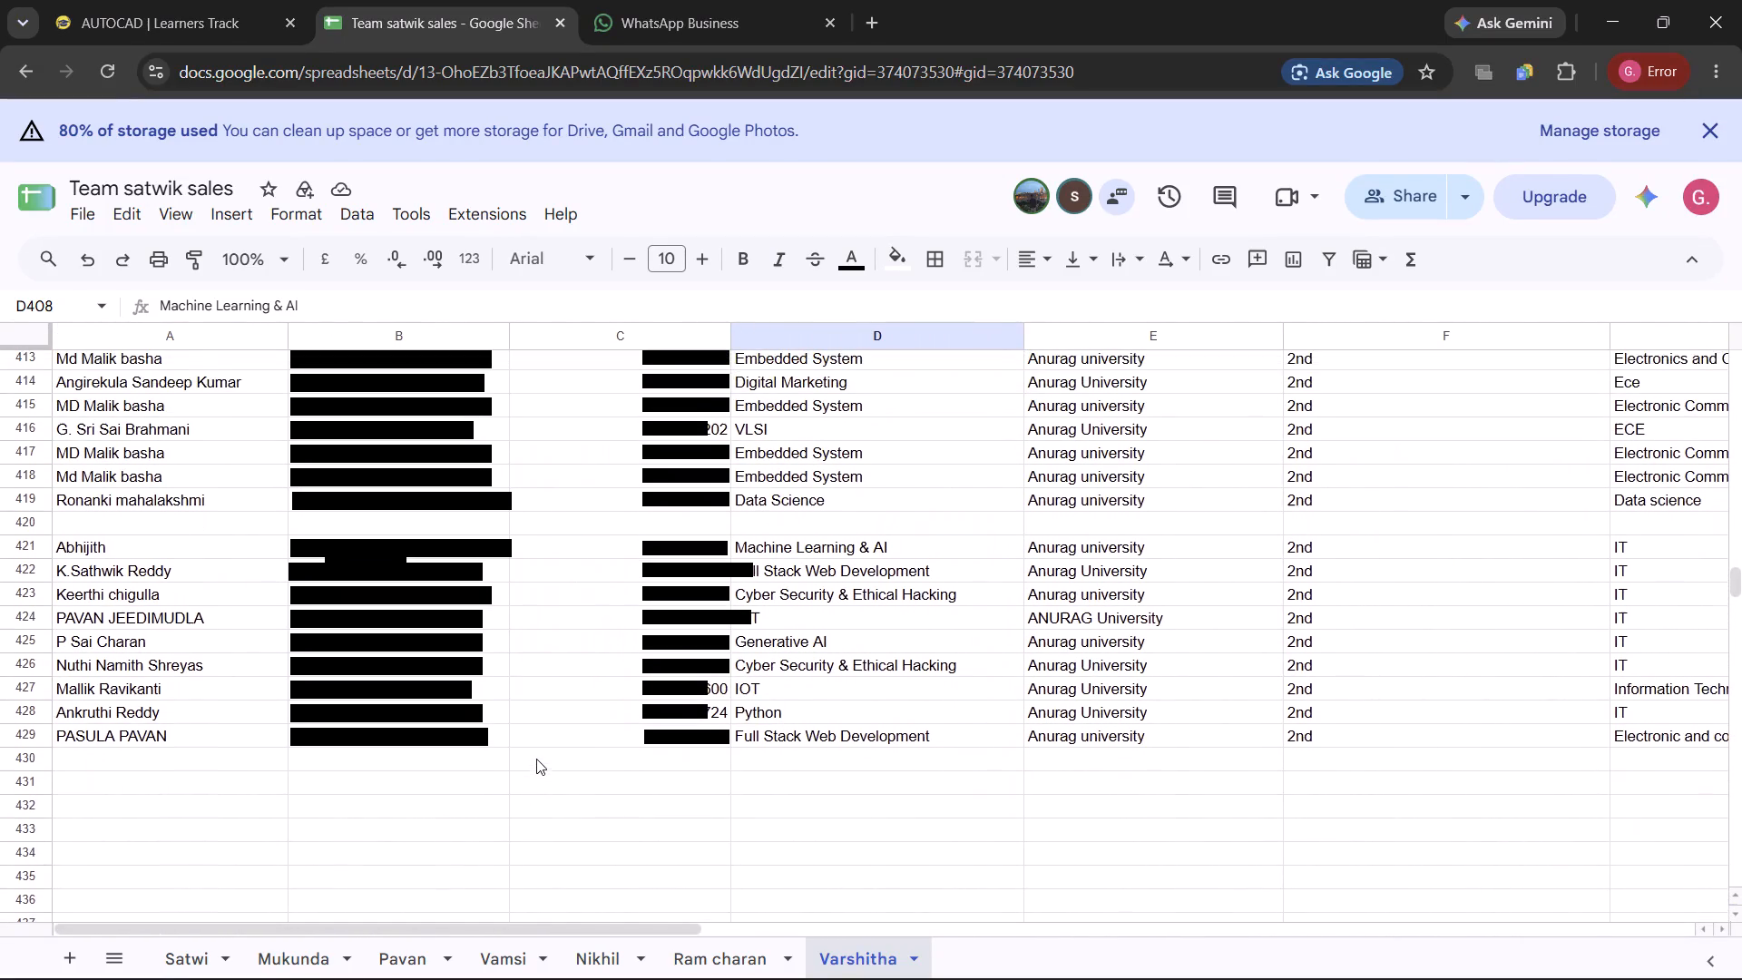
scroll(536, 759, "up", 1)
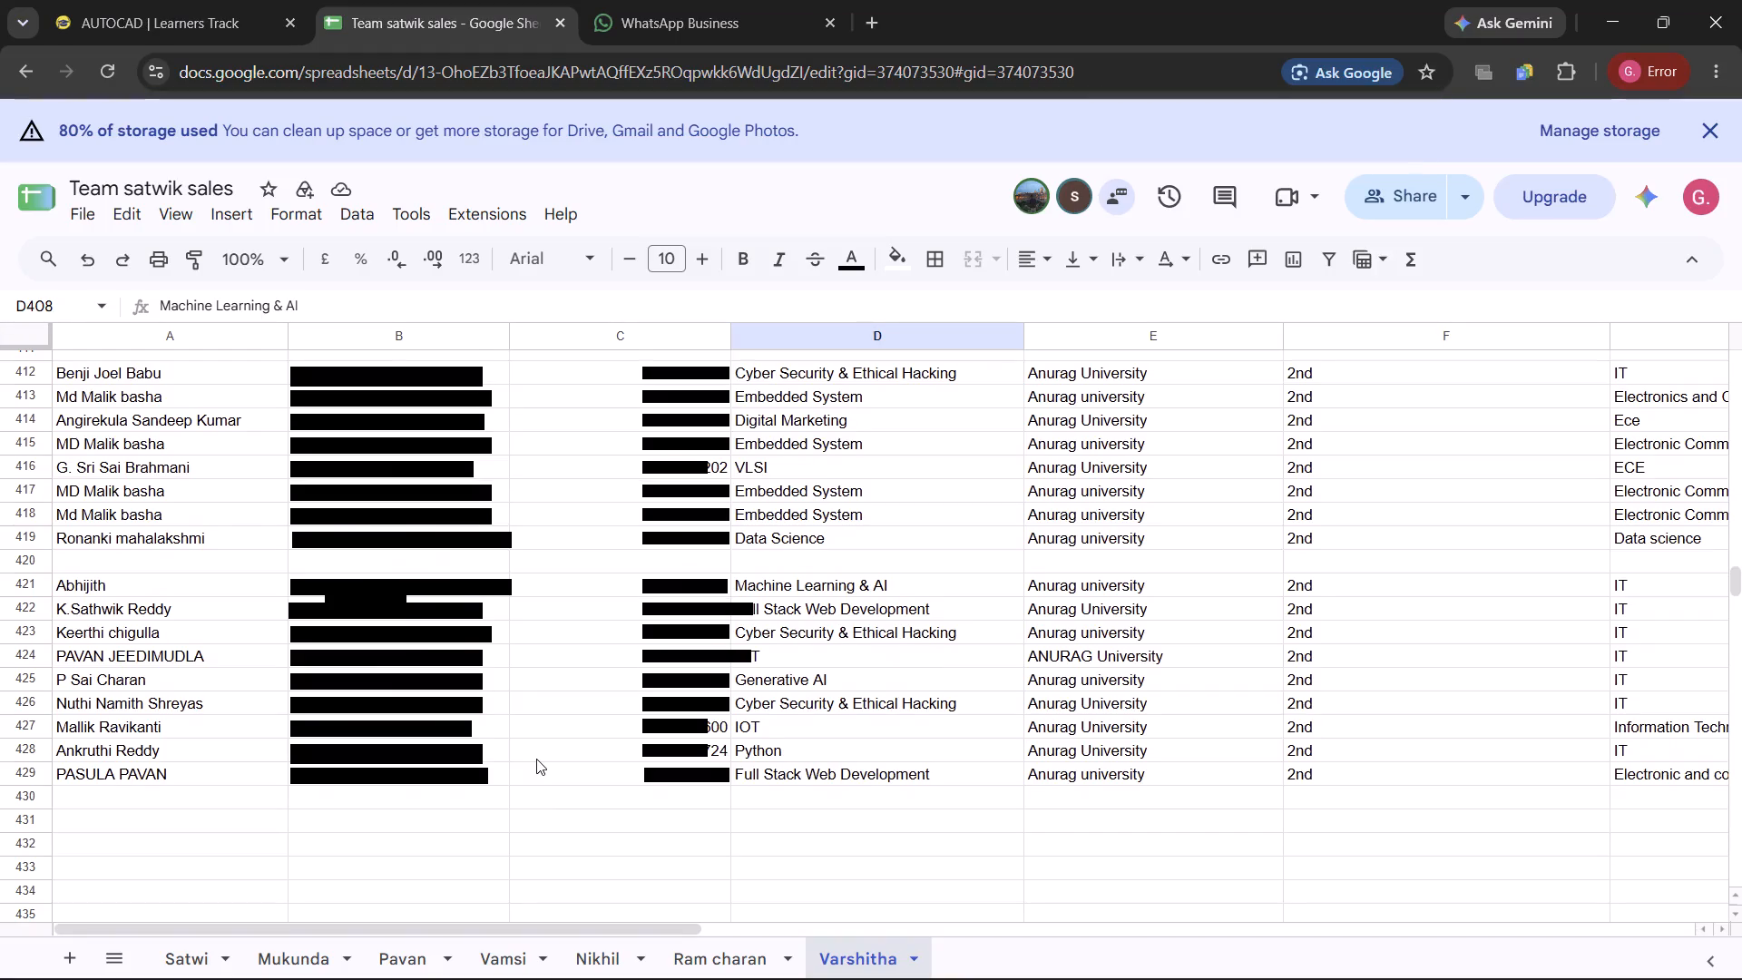
scroll(536, 759, "up", 1)
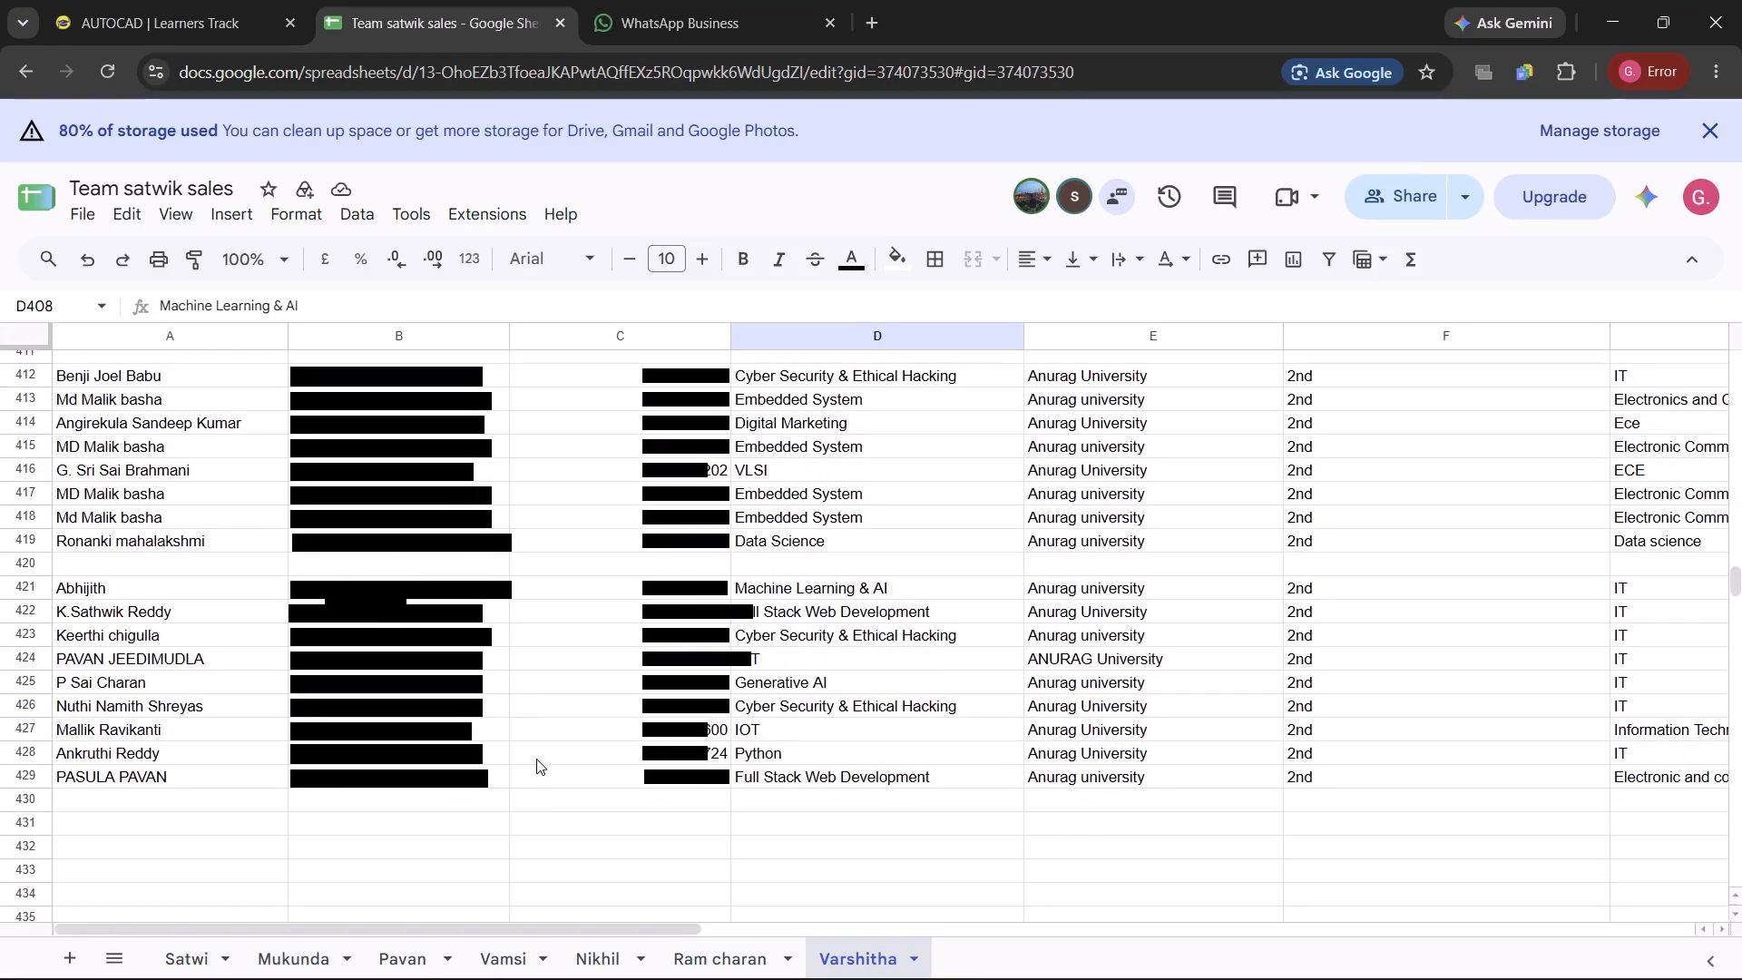
scroll(536, 759, "up", 2)
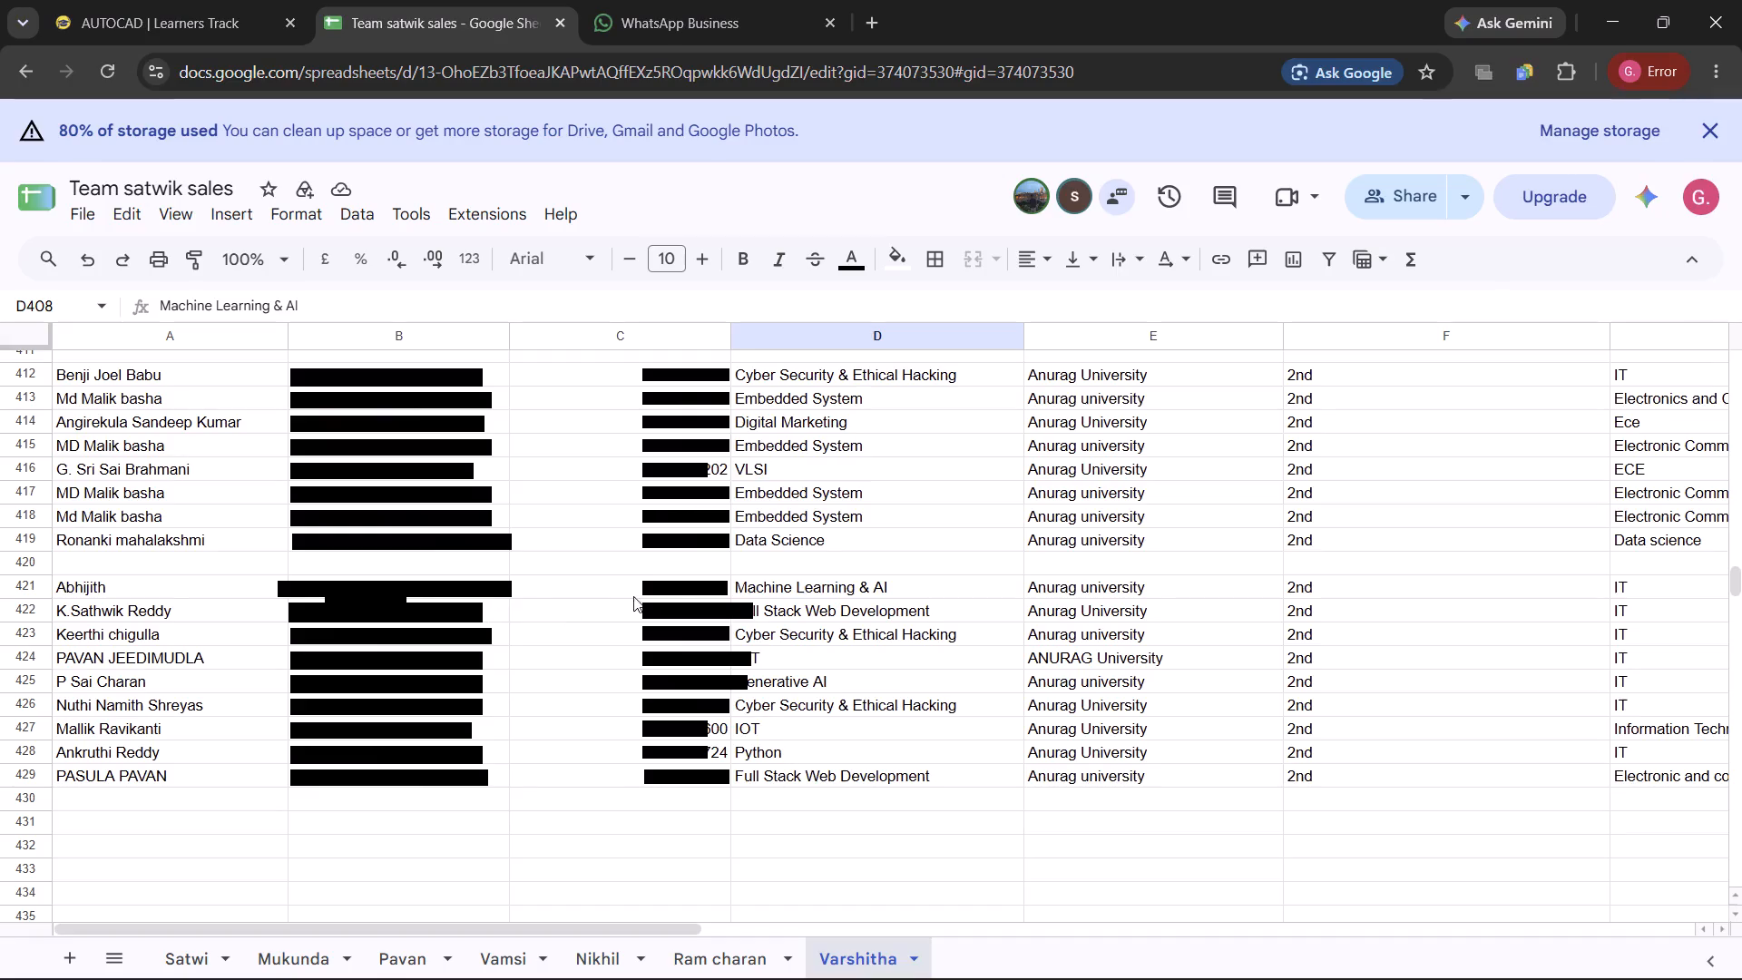
left_click(883, 581)
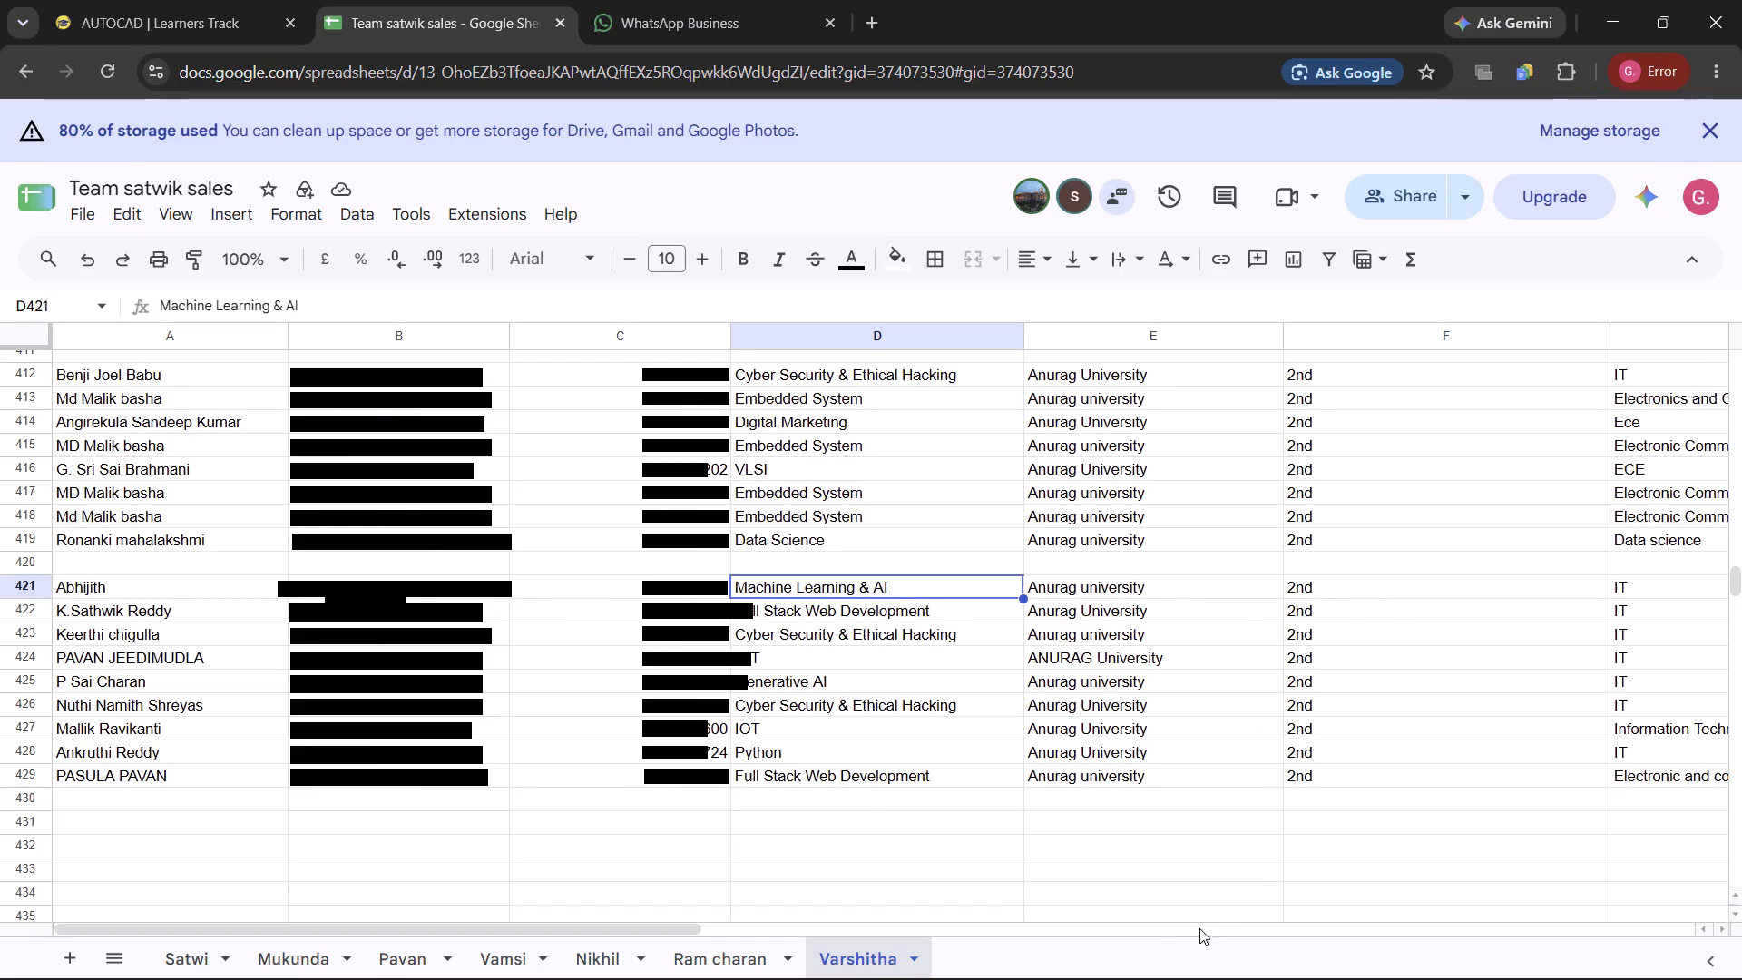
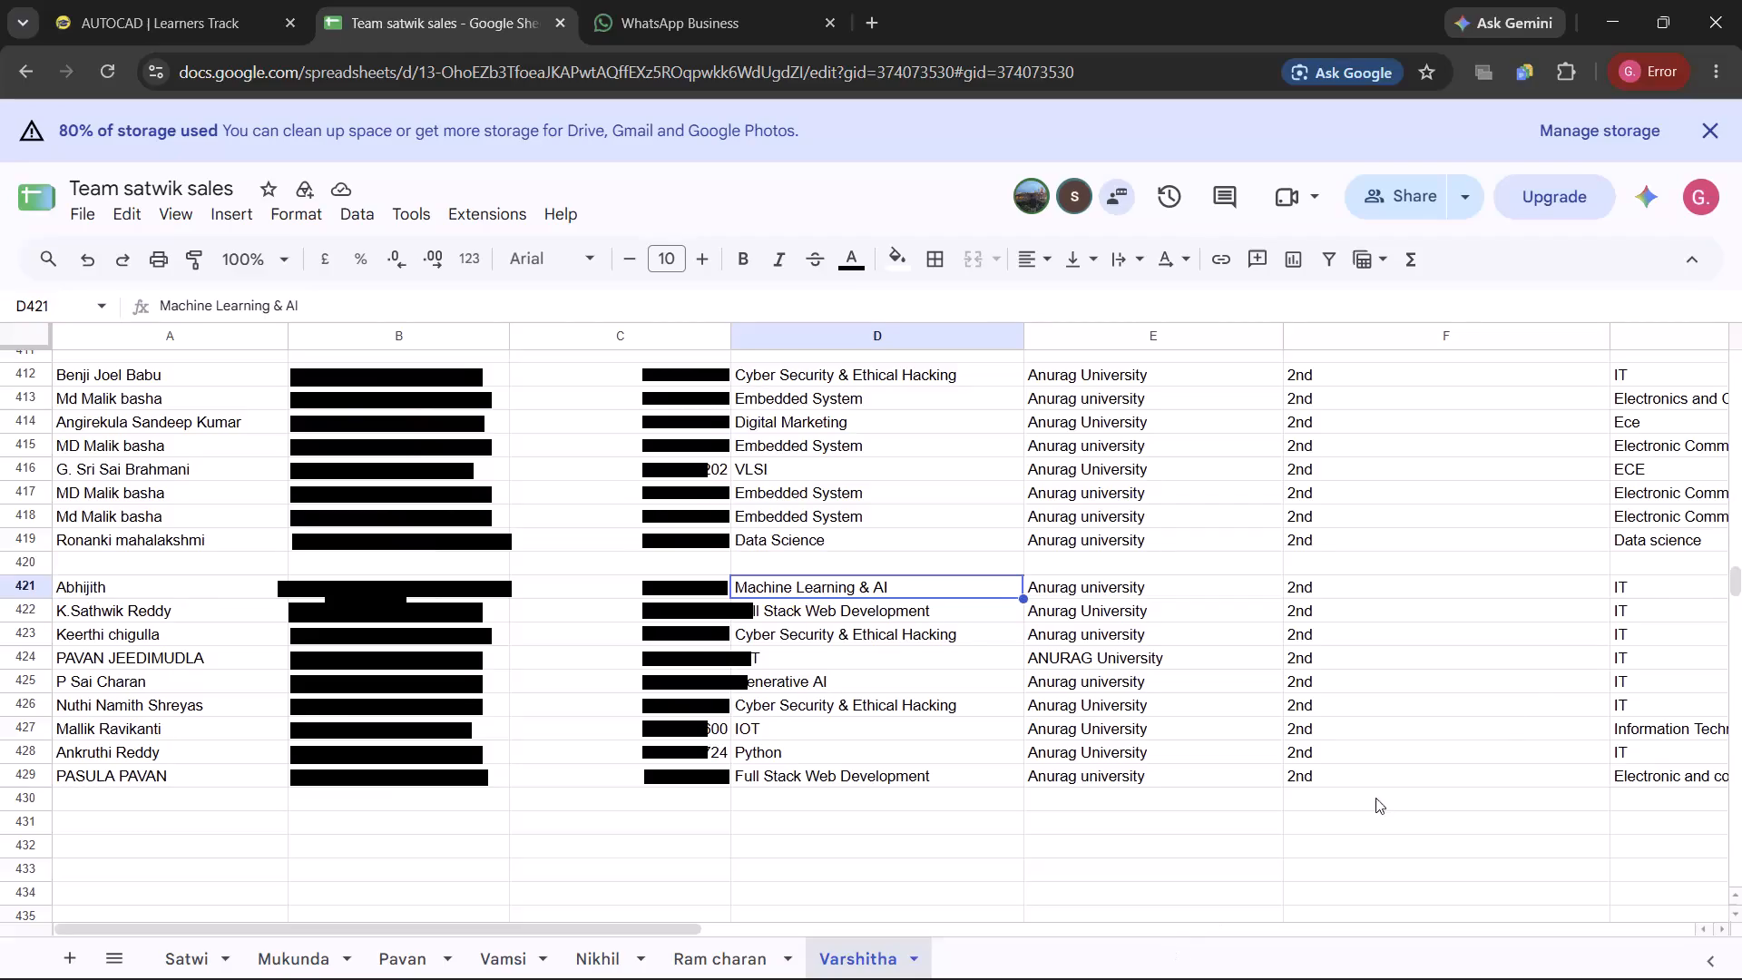
Enter the call remark NA in column I for the Anurag University Machine Learning & AI lead in row 421.
scroll(1649, 642, "left", 6)
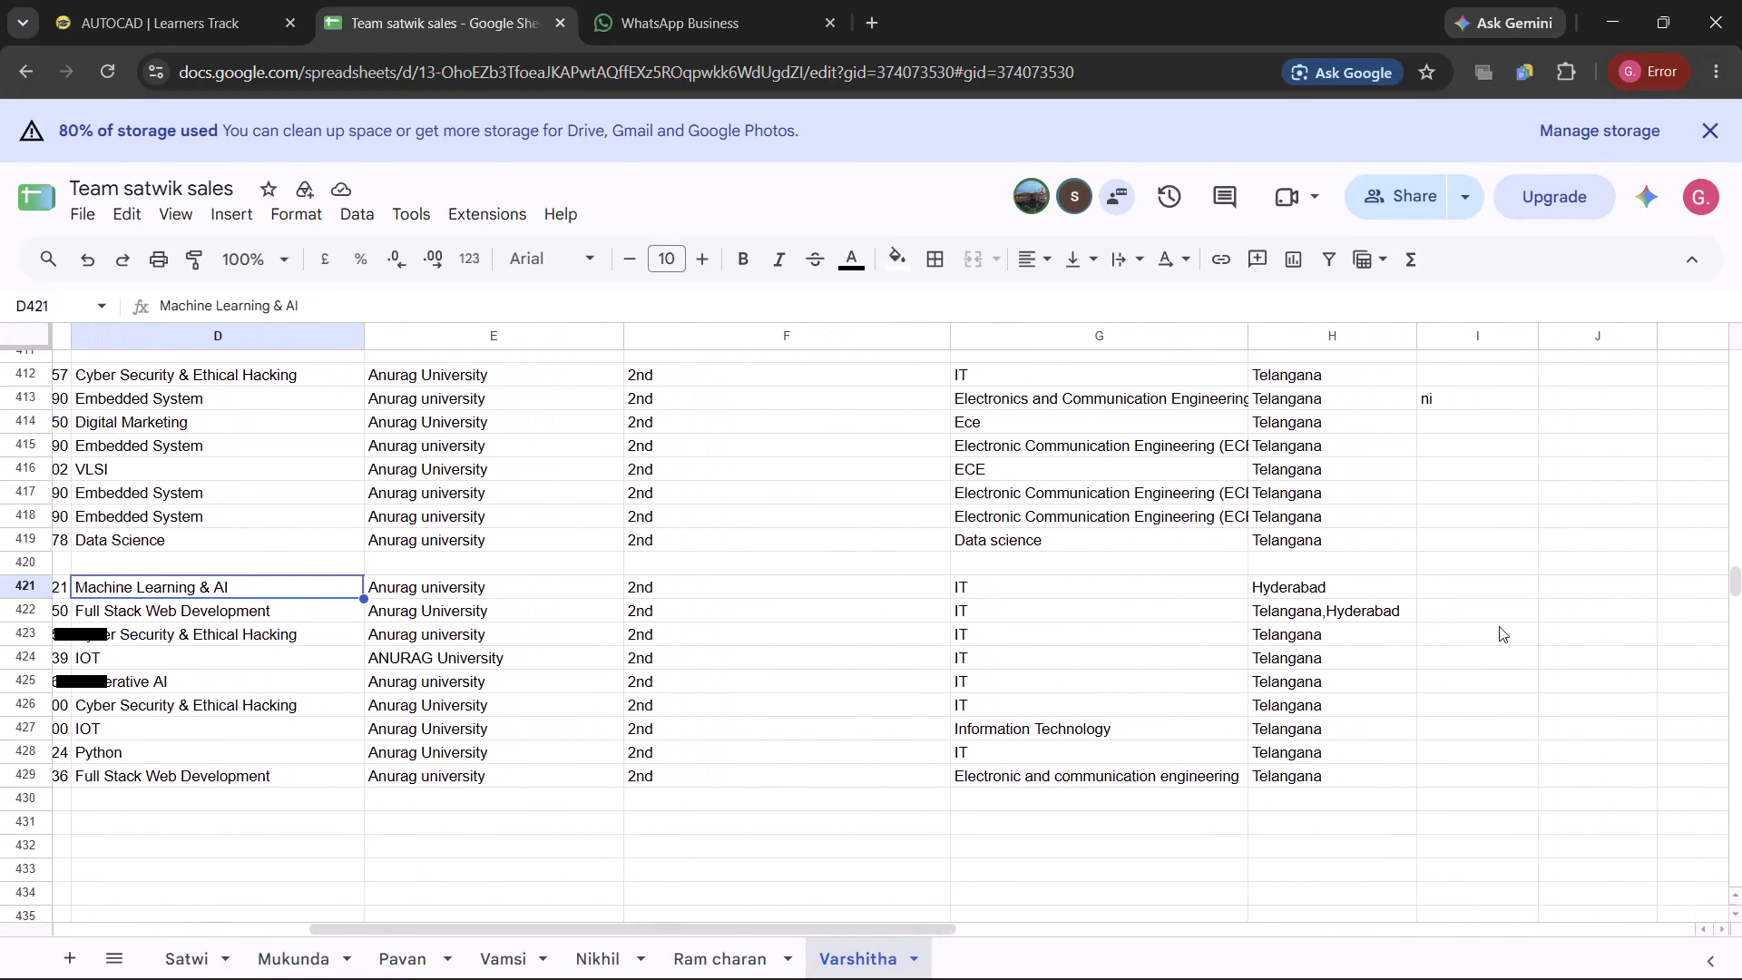
left_click(1473, 589)
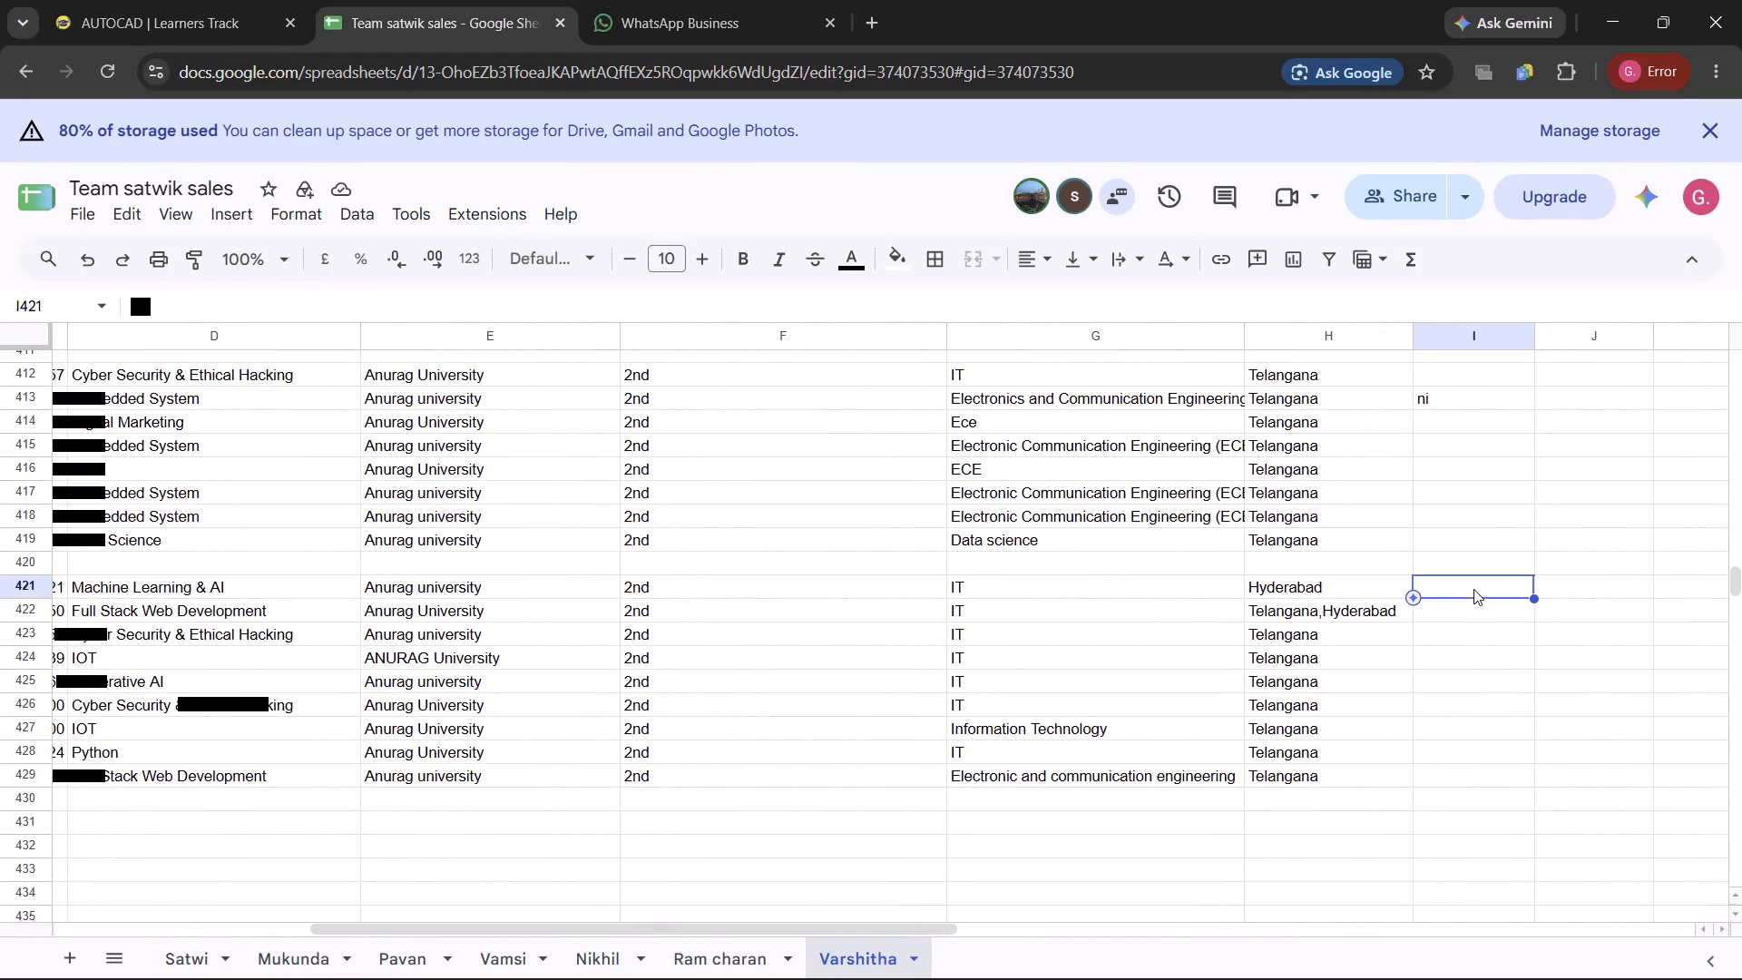
type("NA")
left_click(1659, 749)
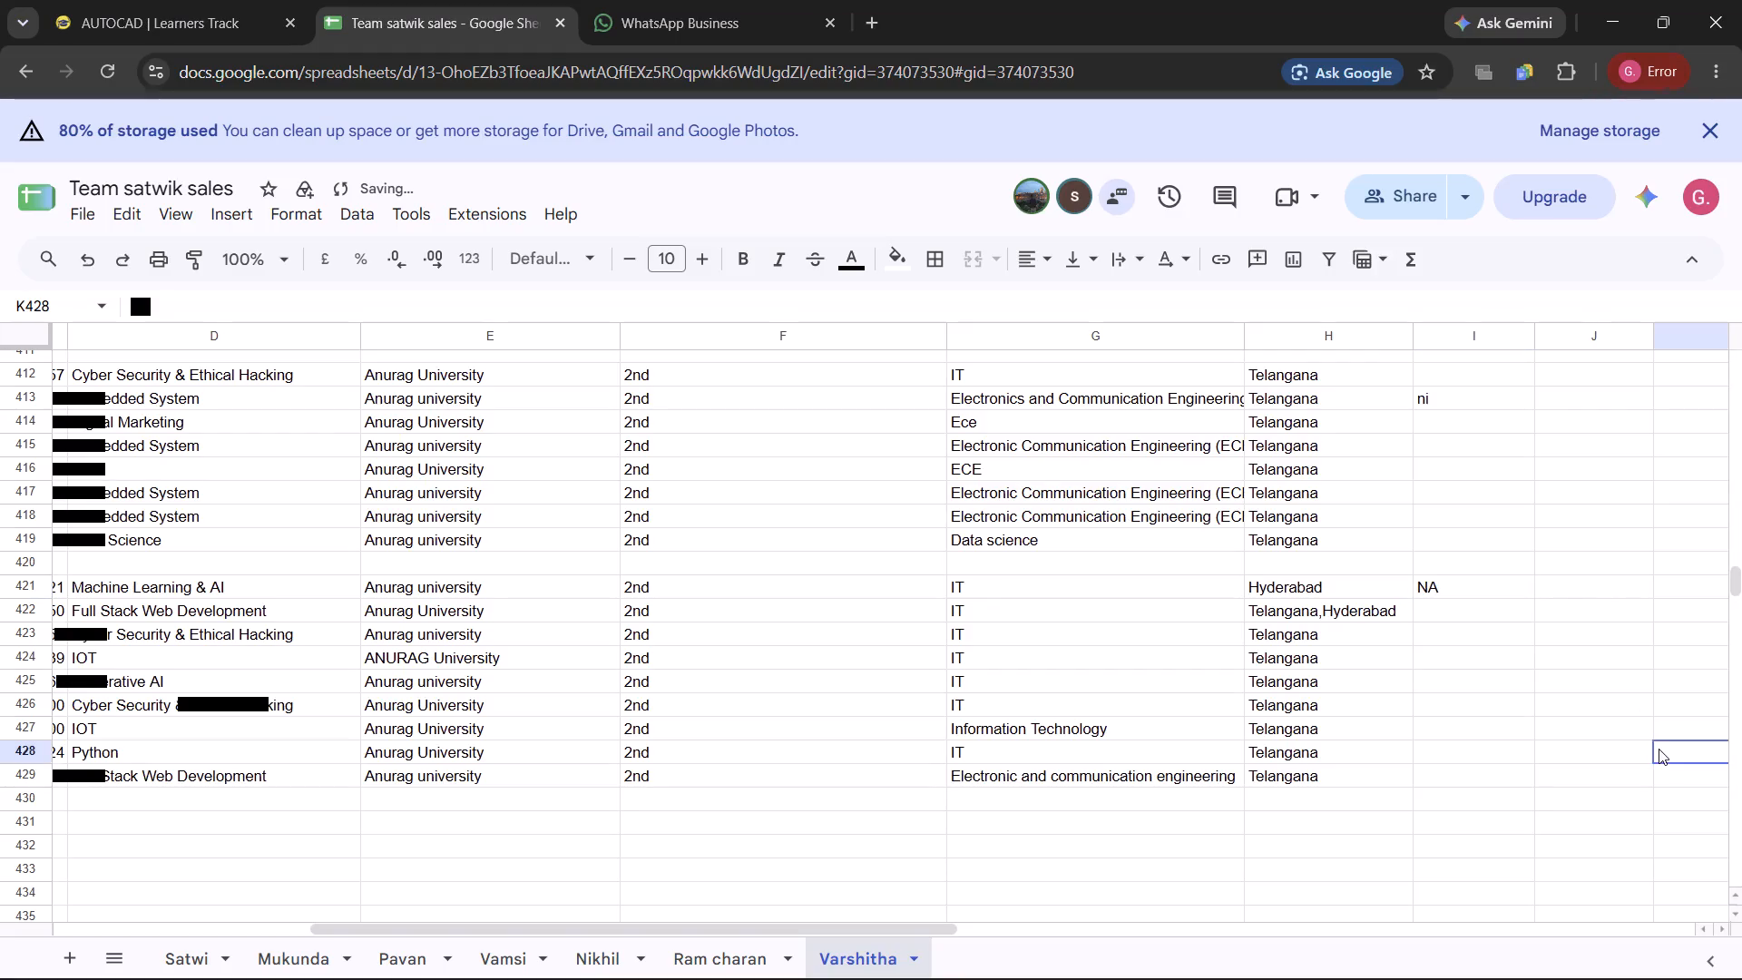
Review the contact, course and remark columns of the Anurag University leads in rows 422 to 429, ending on contact cell C422.
scroll(904, 779, "right", 3)
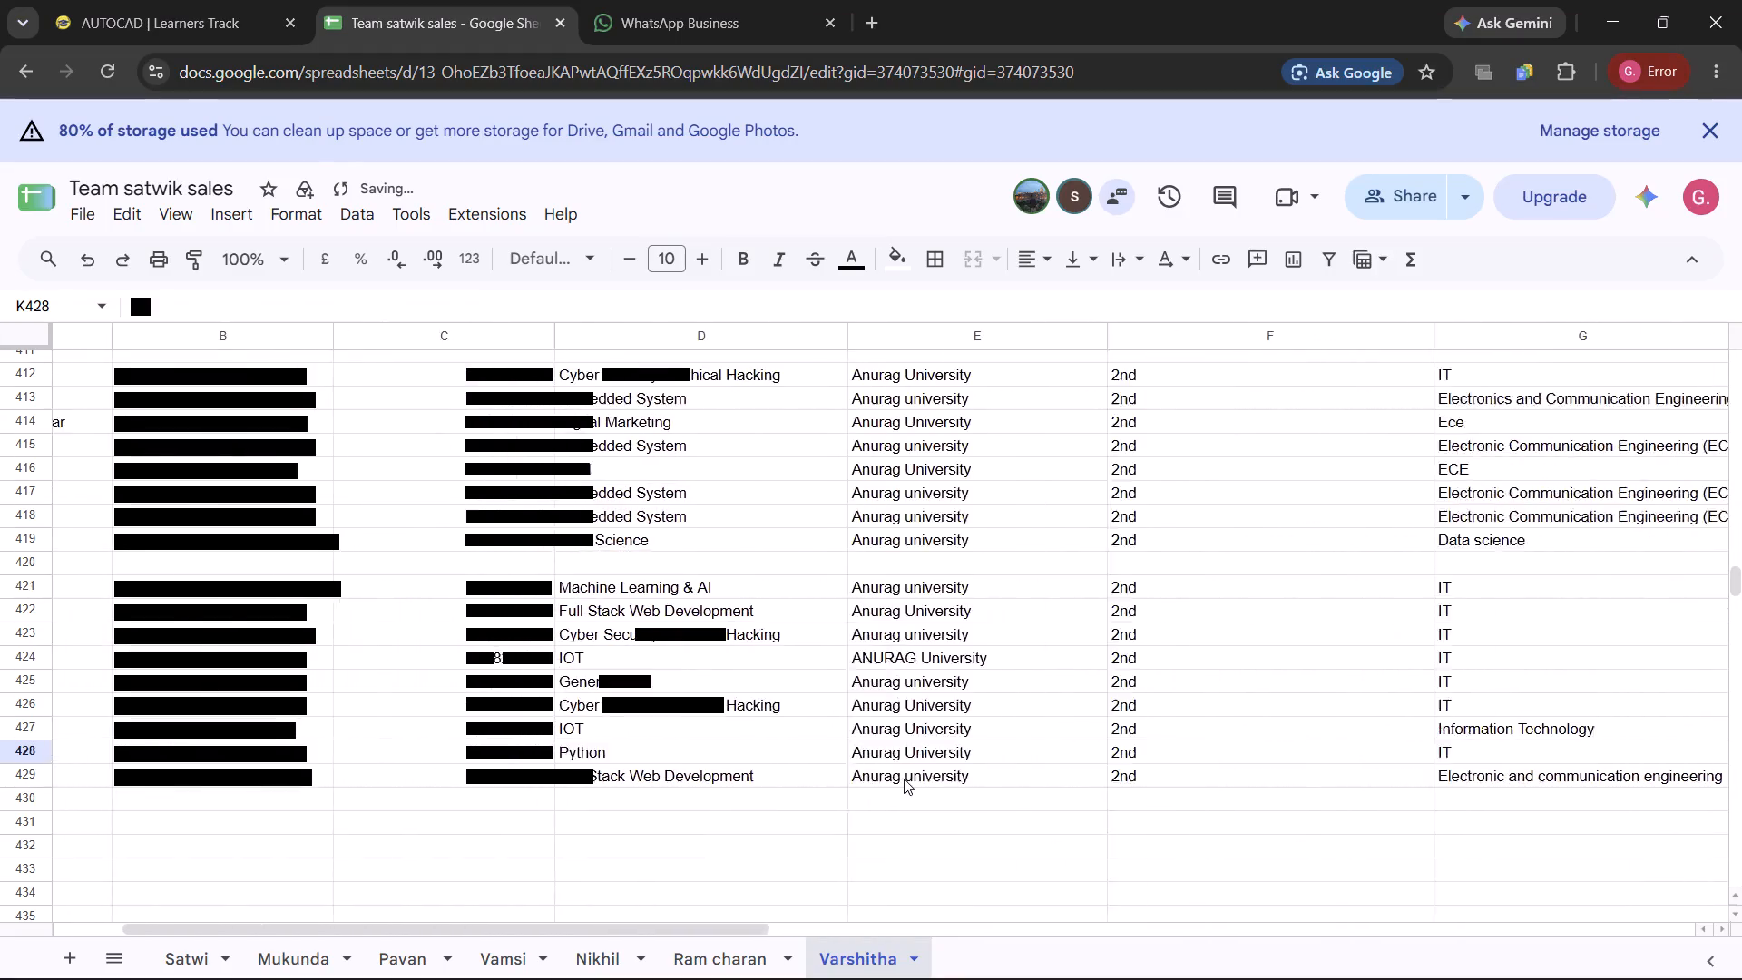
scroll(904, 779, "right", 2)
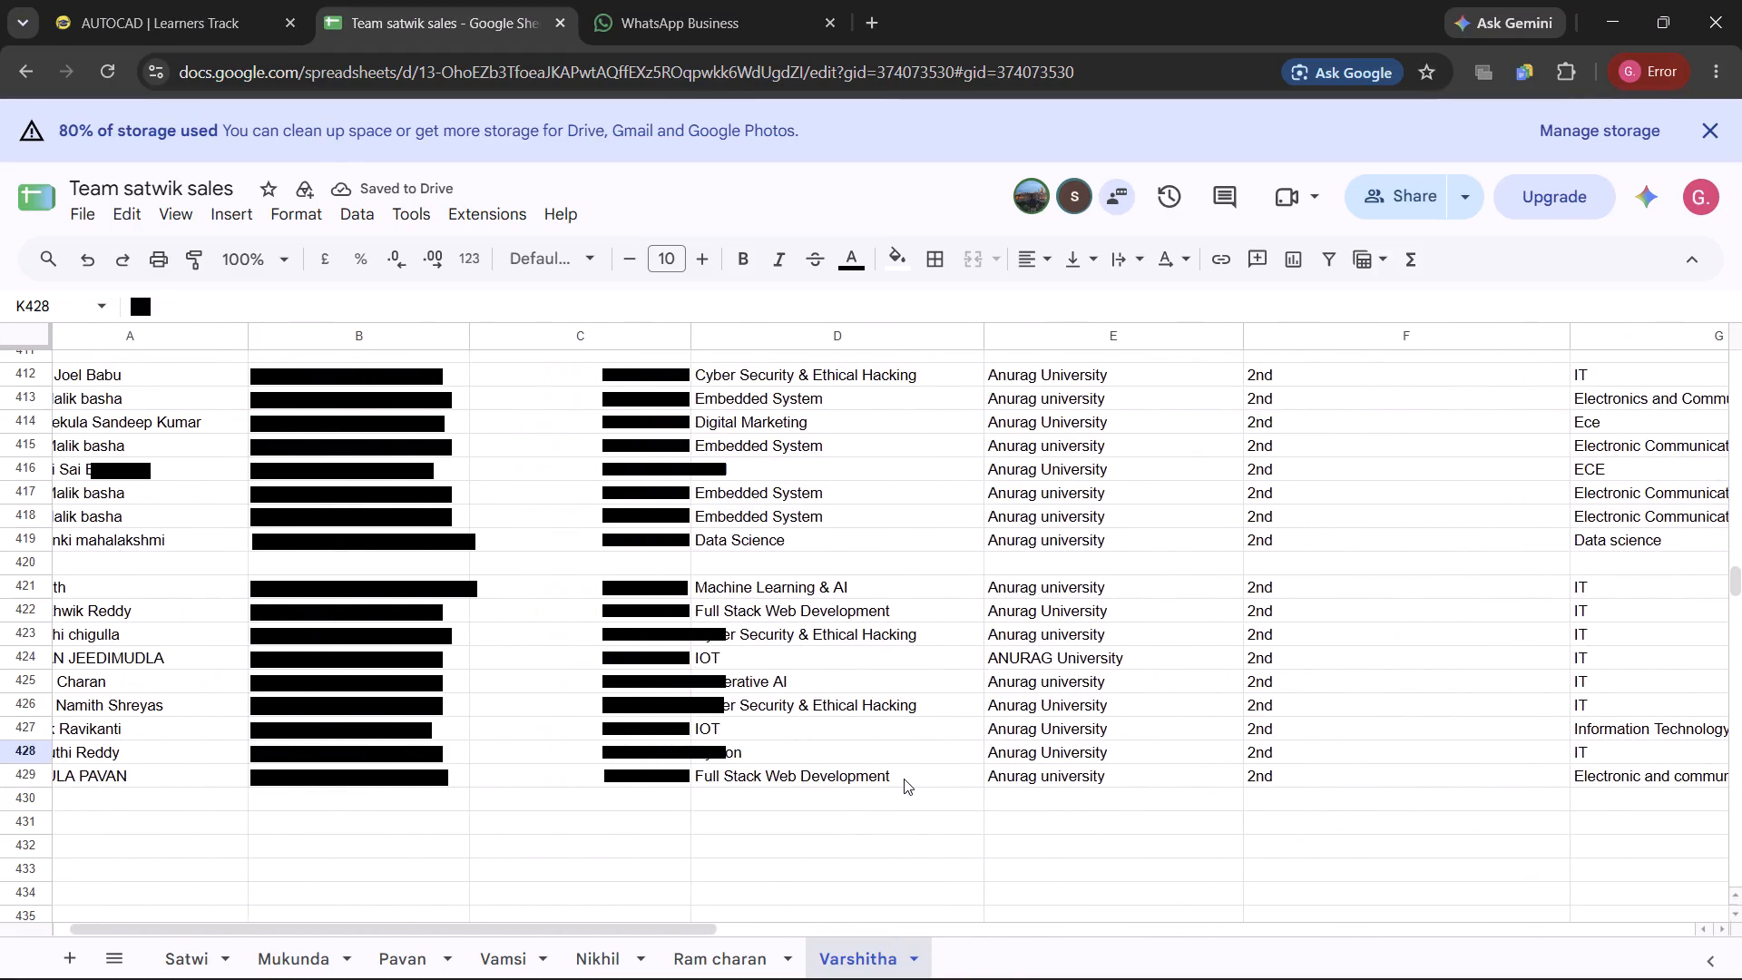
scroll(1013, 612, "left", 4)
scroll(1013, 612, "right", 1)
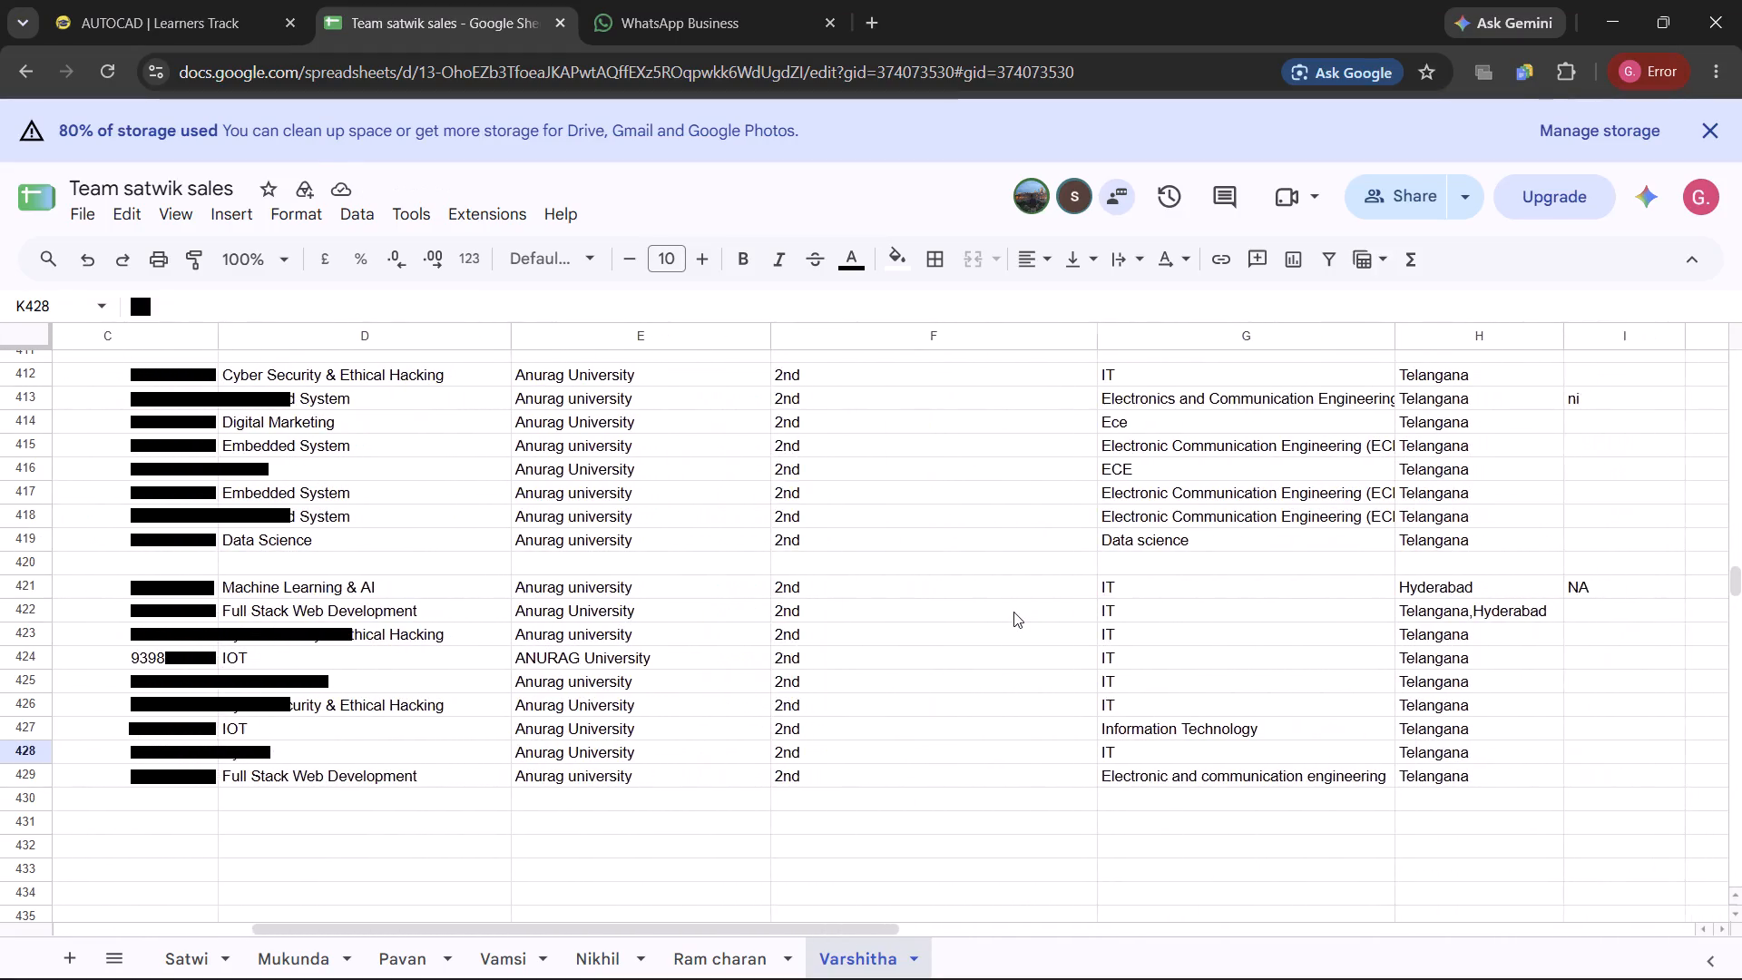
scroll(1013, 612, "right", 1)
left_click(546, 671)
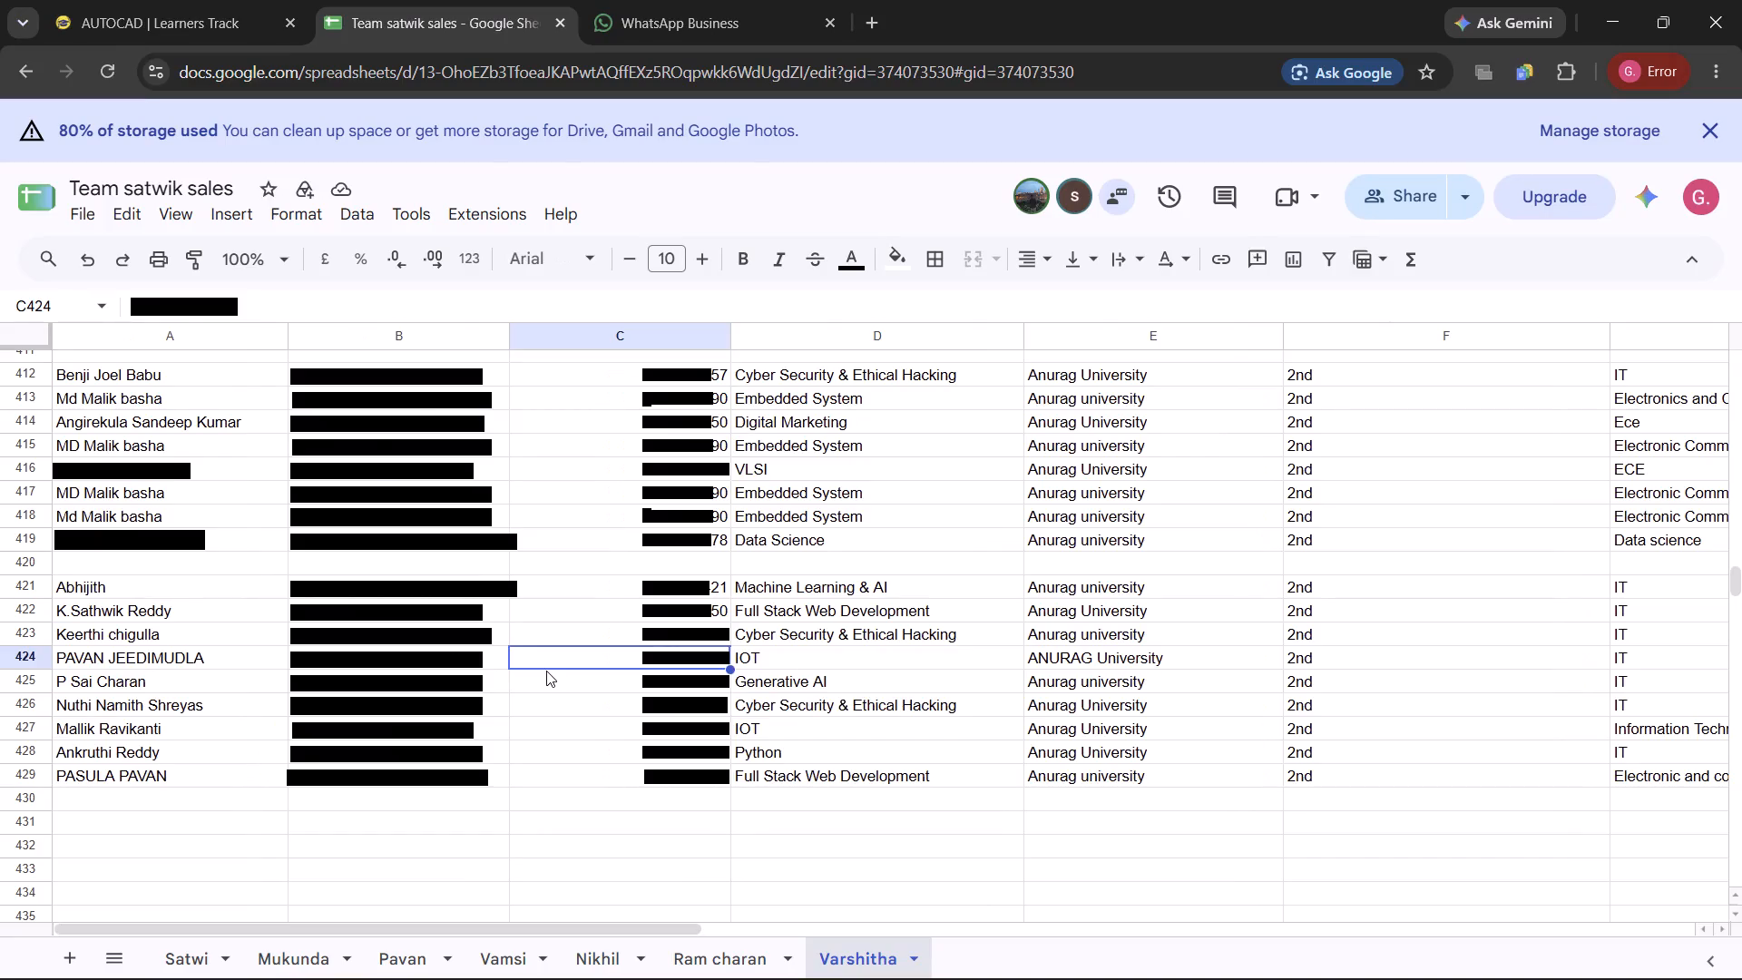
scroll(546, 671, "left", 4)
scroll(546, 671, "right", 7)
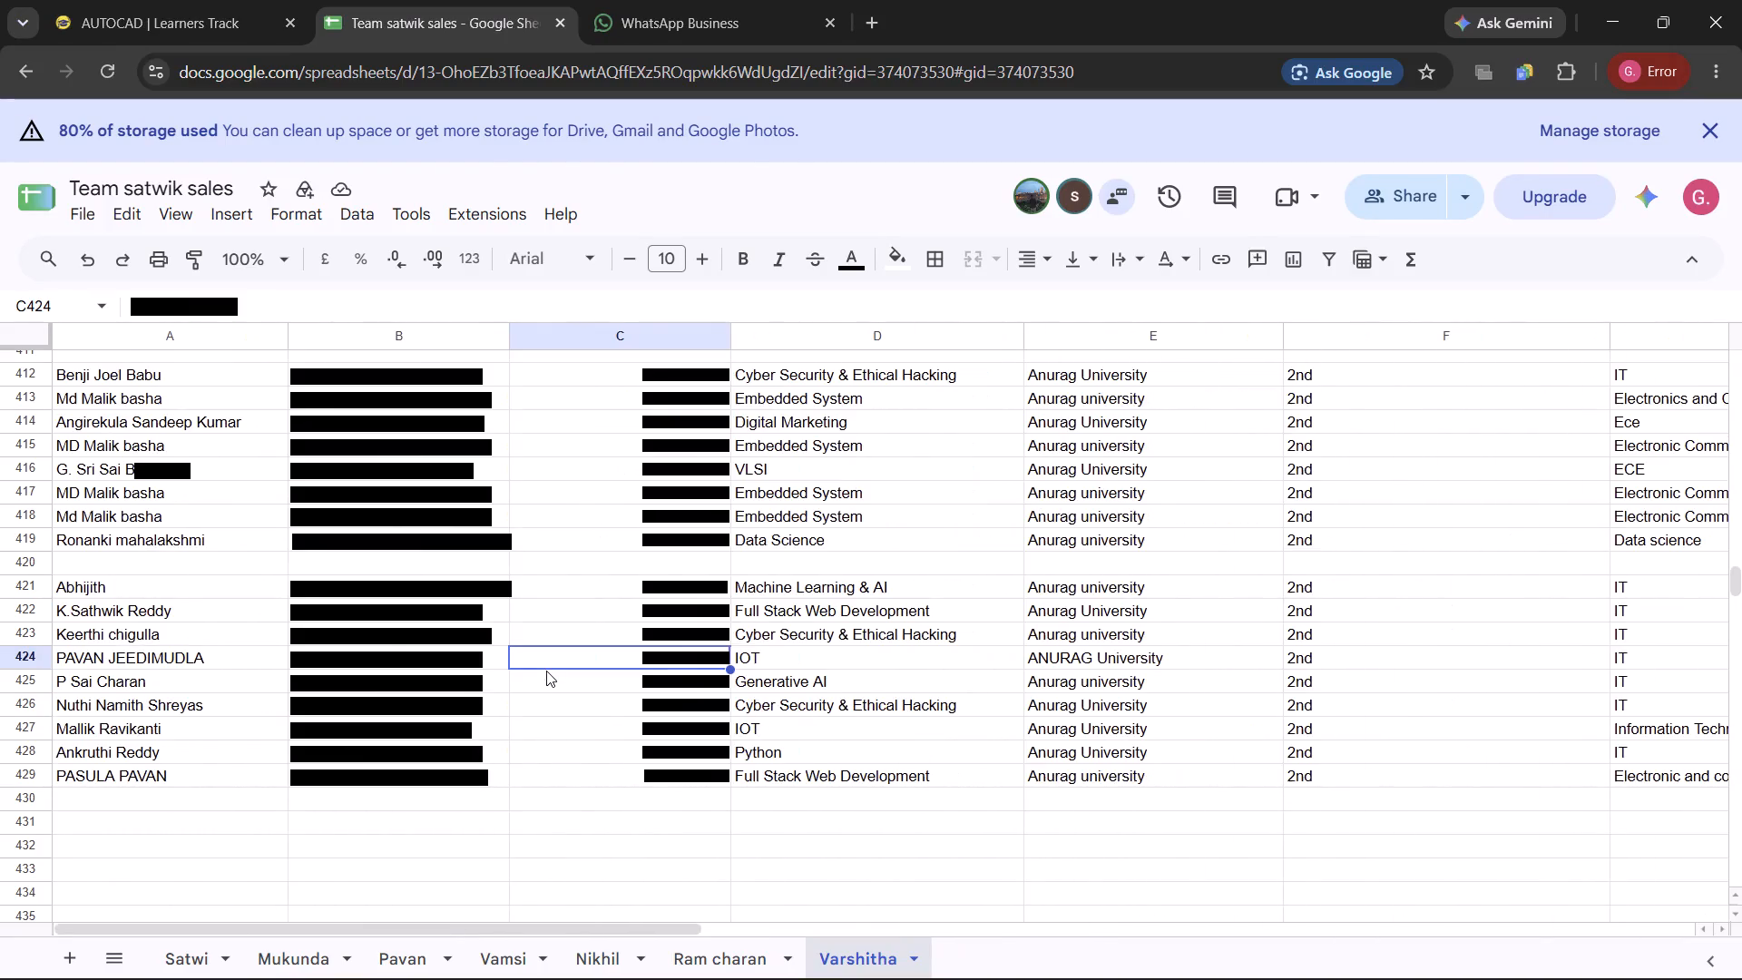
left_click(614, 609)
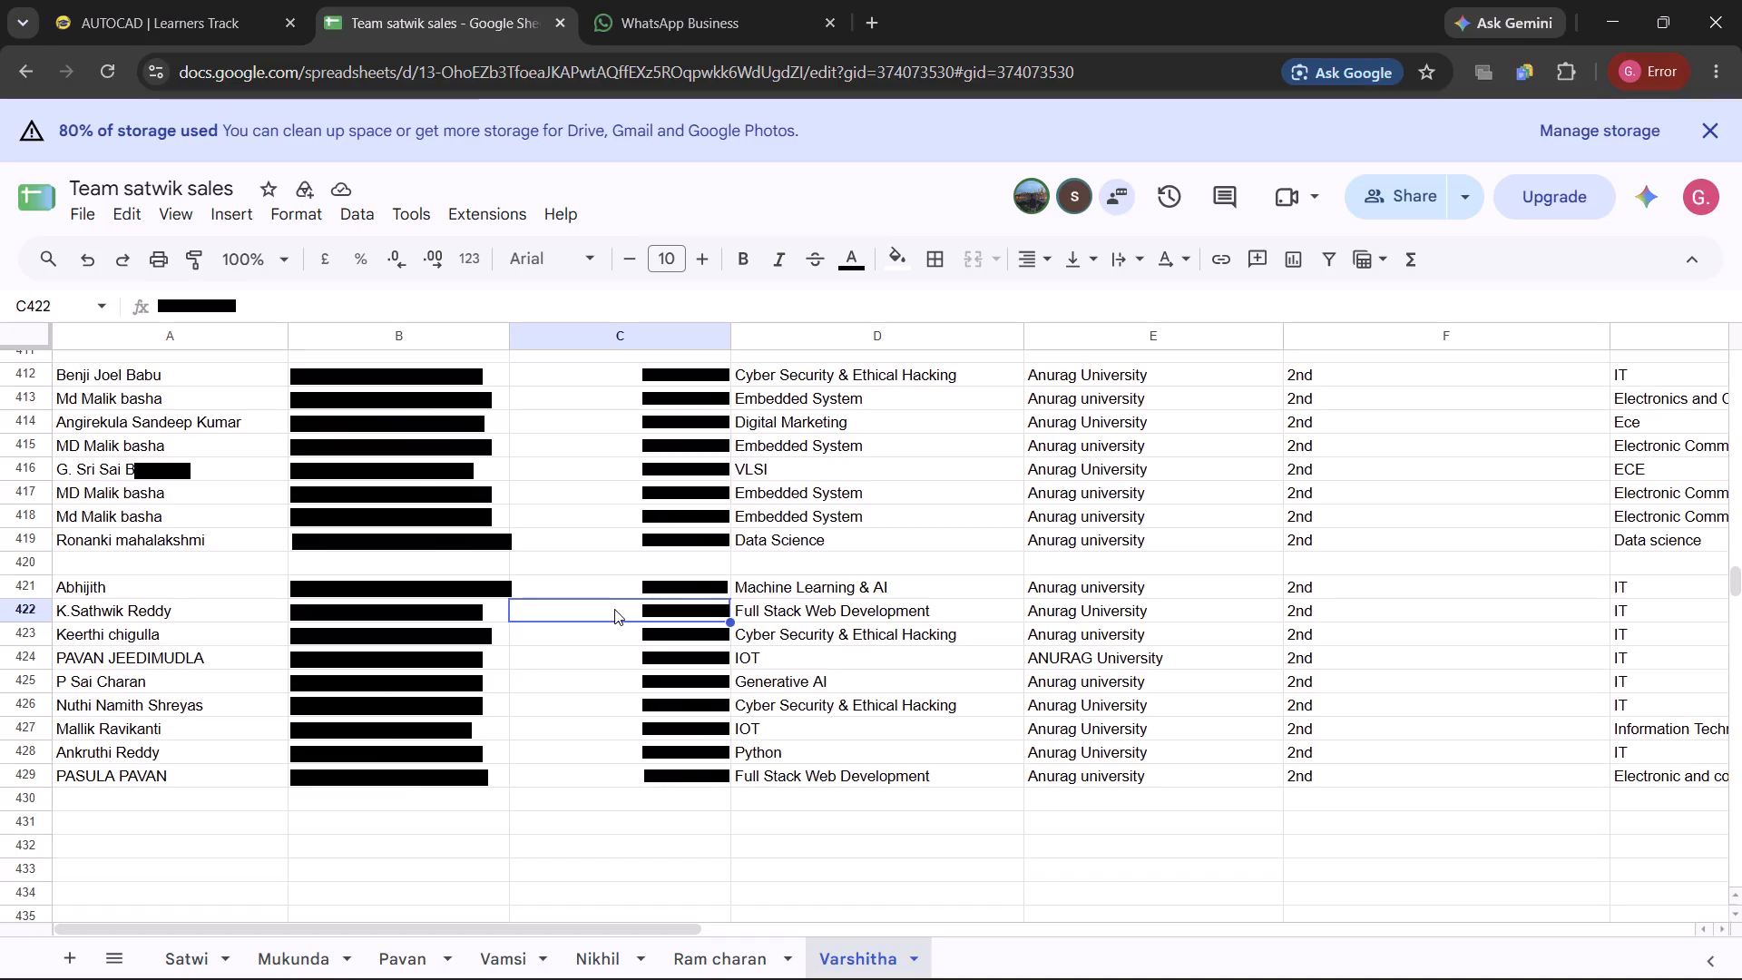
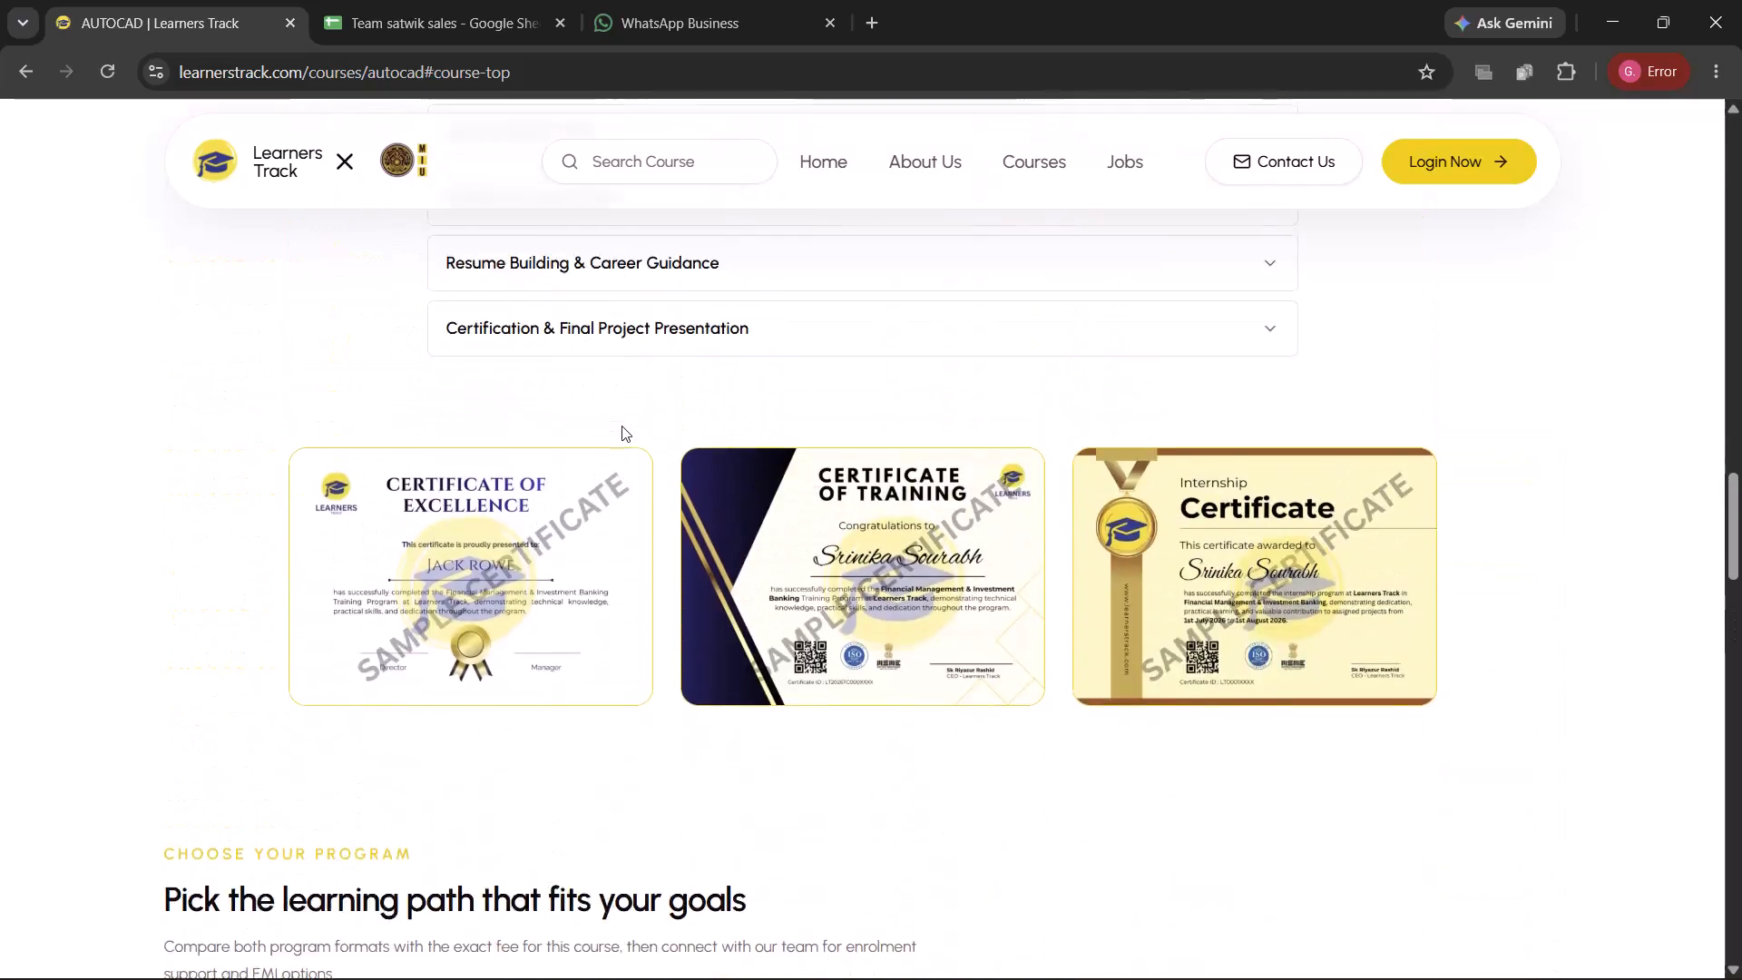
Switch to the Team satwik sales sheet and enter the remark NI in column I for the Full Stack Web Development lead in row 422.
scroll(621, 426, "up", 3)
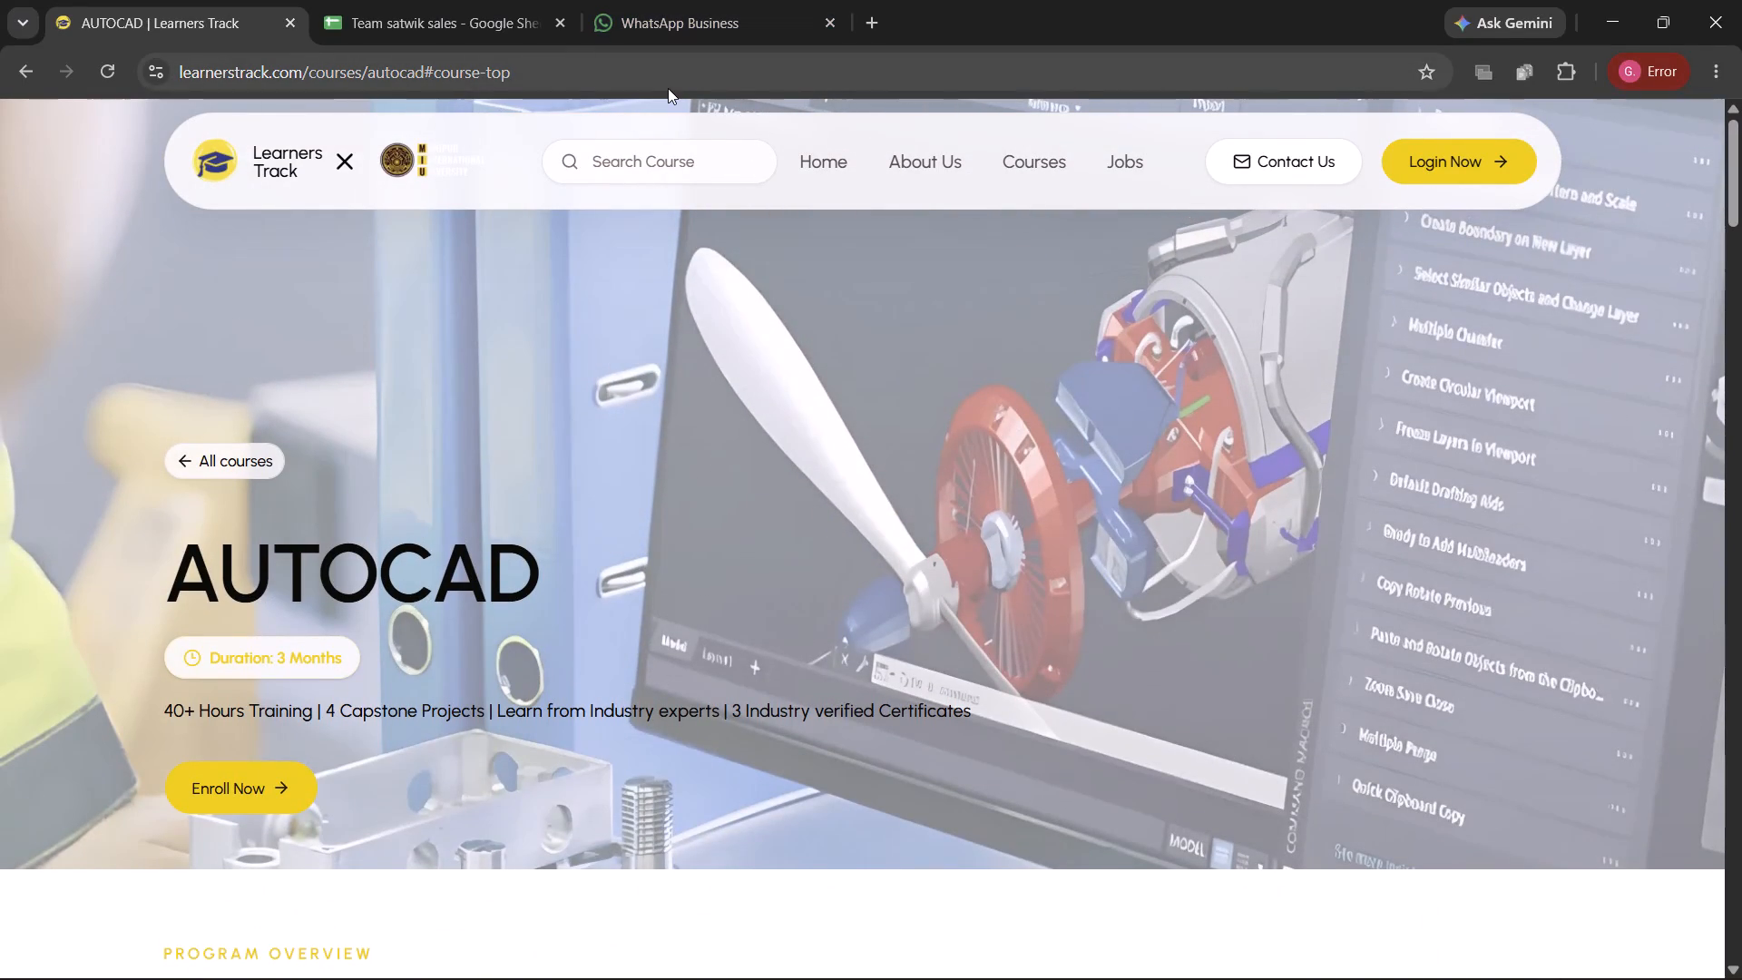
key("ctrl+Tab")
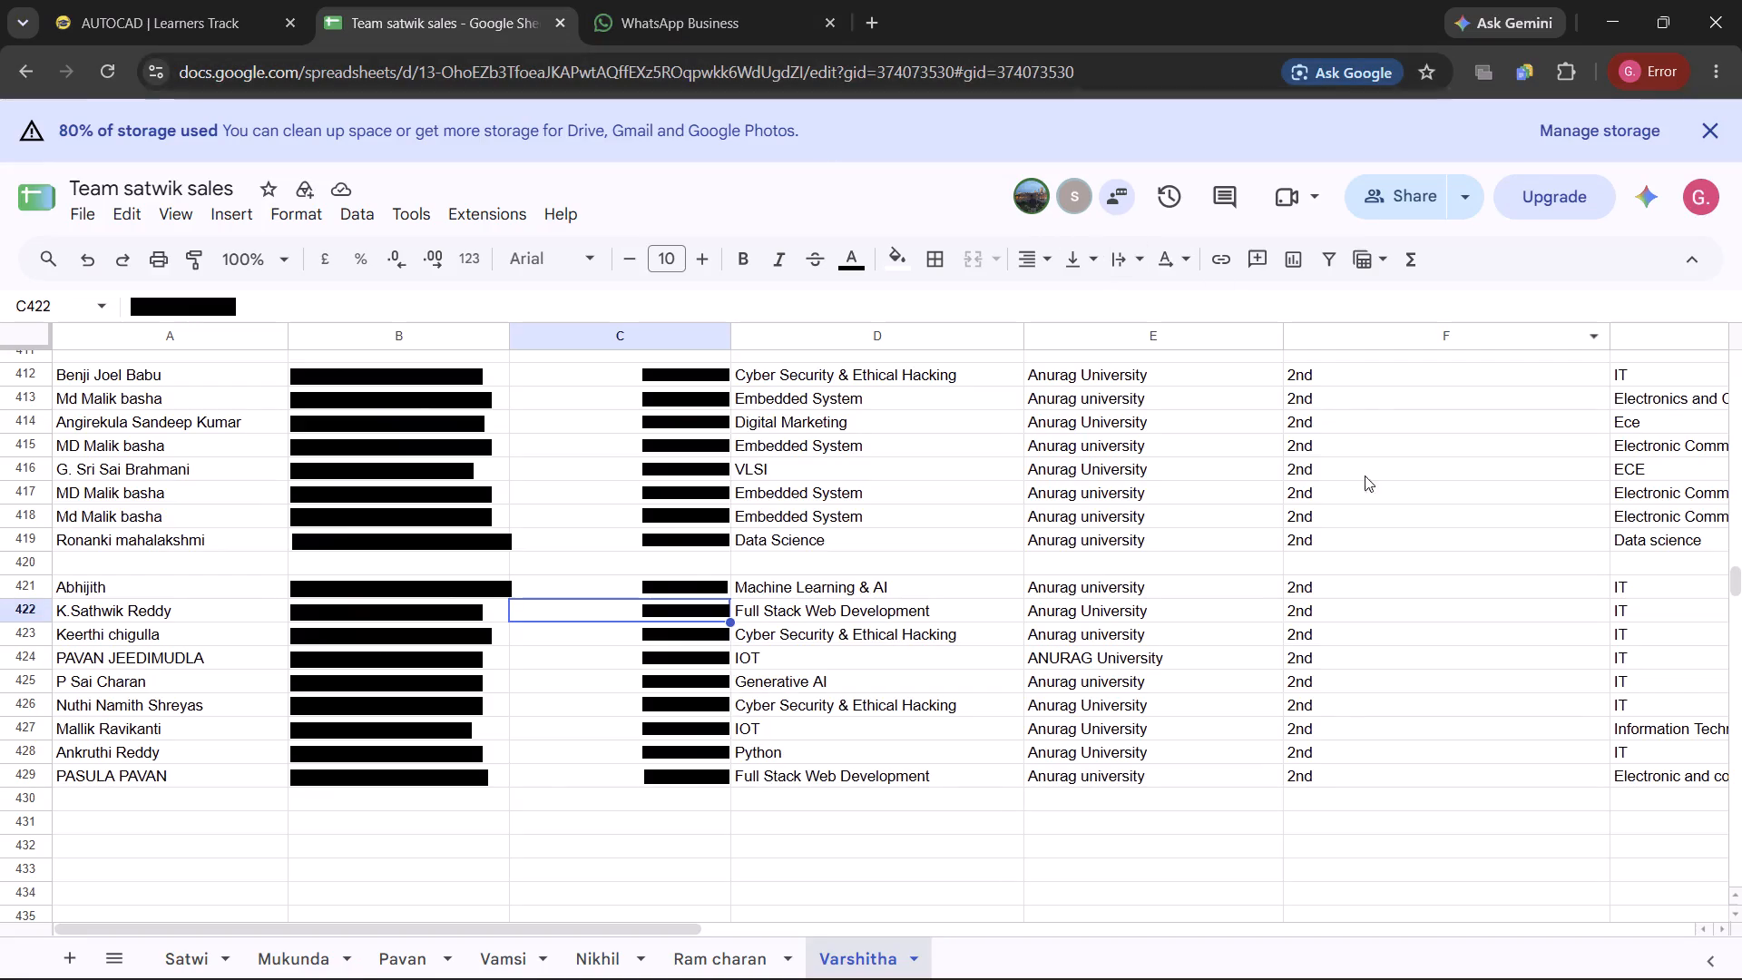
scroll(1336, 723, "left", 5)
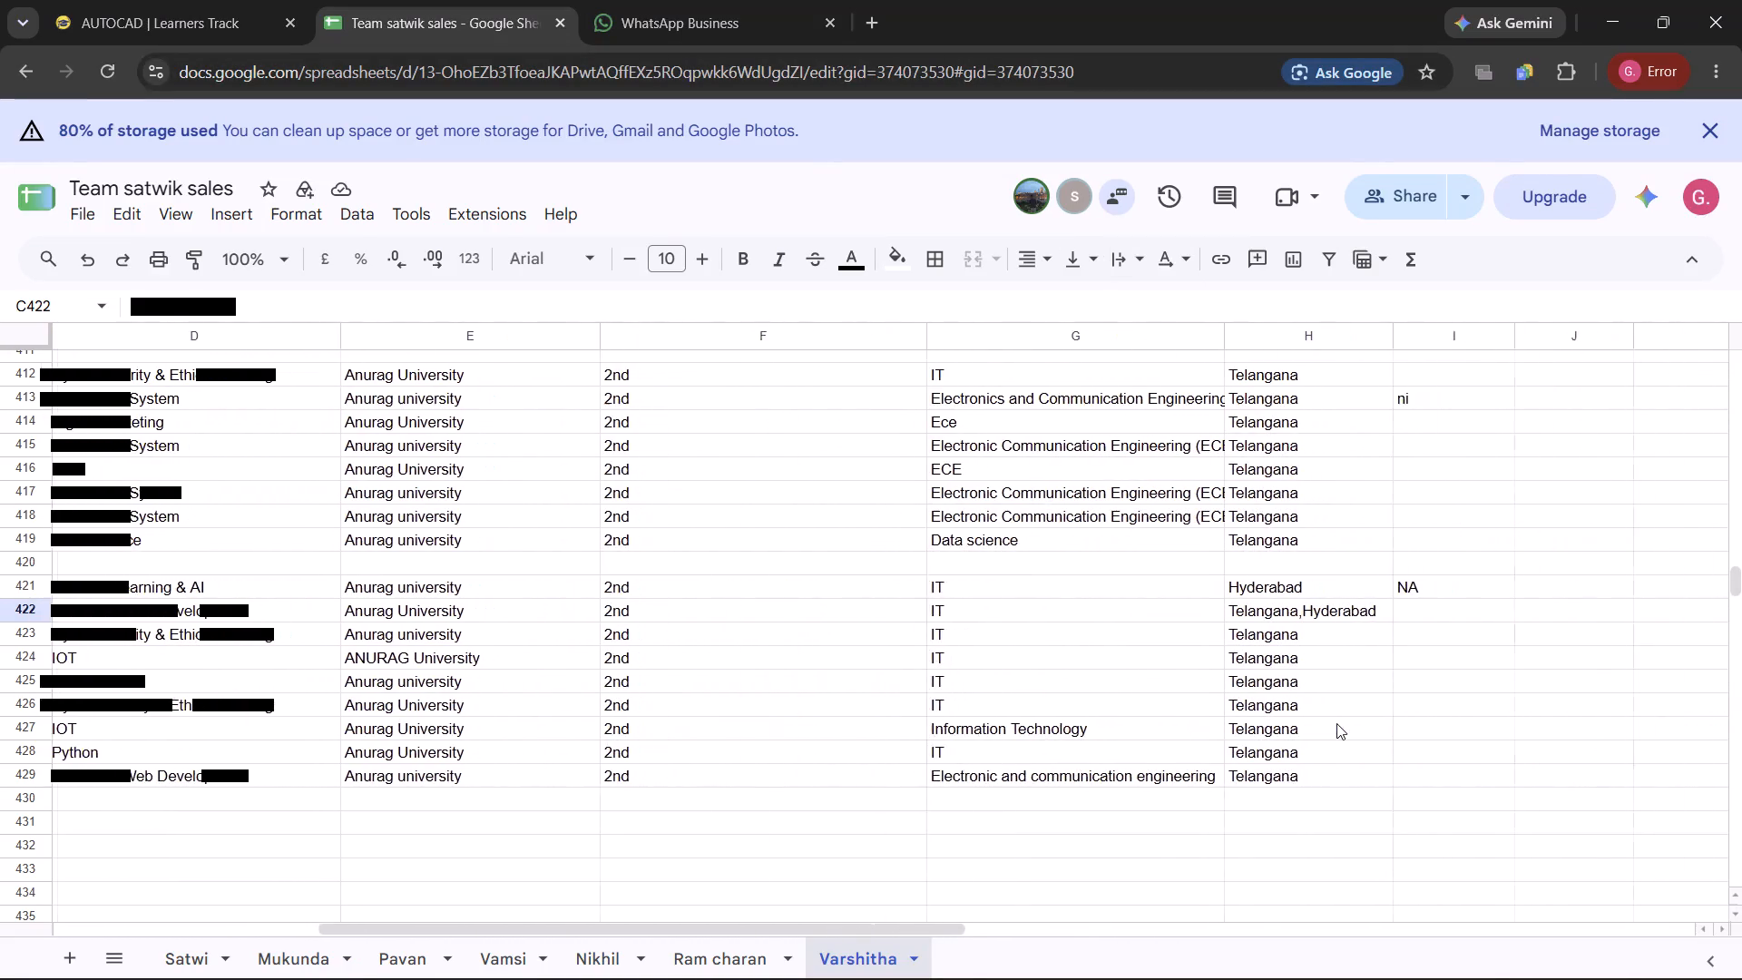
left_click(1450, 610)
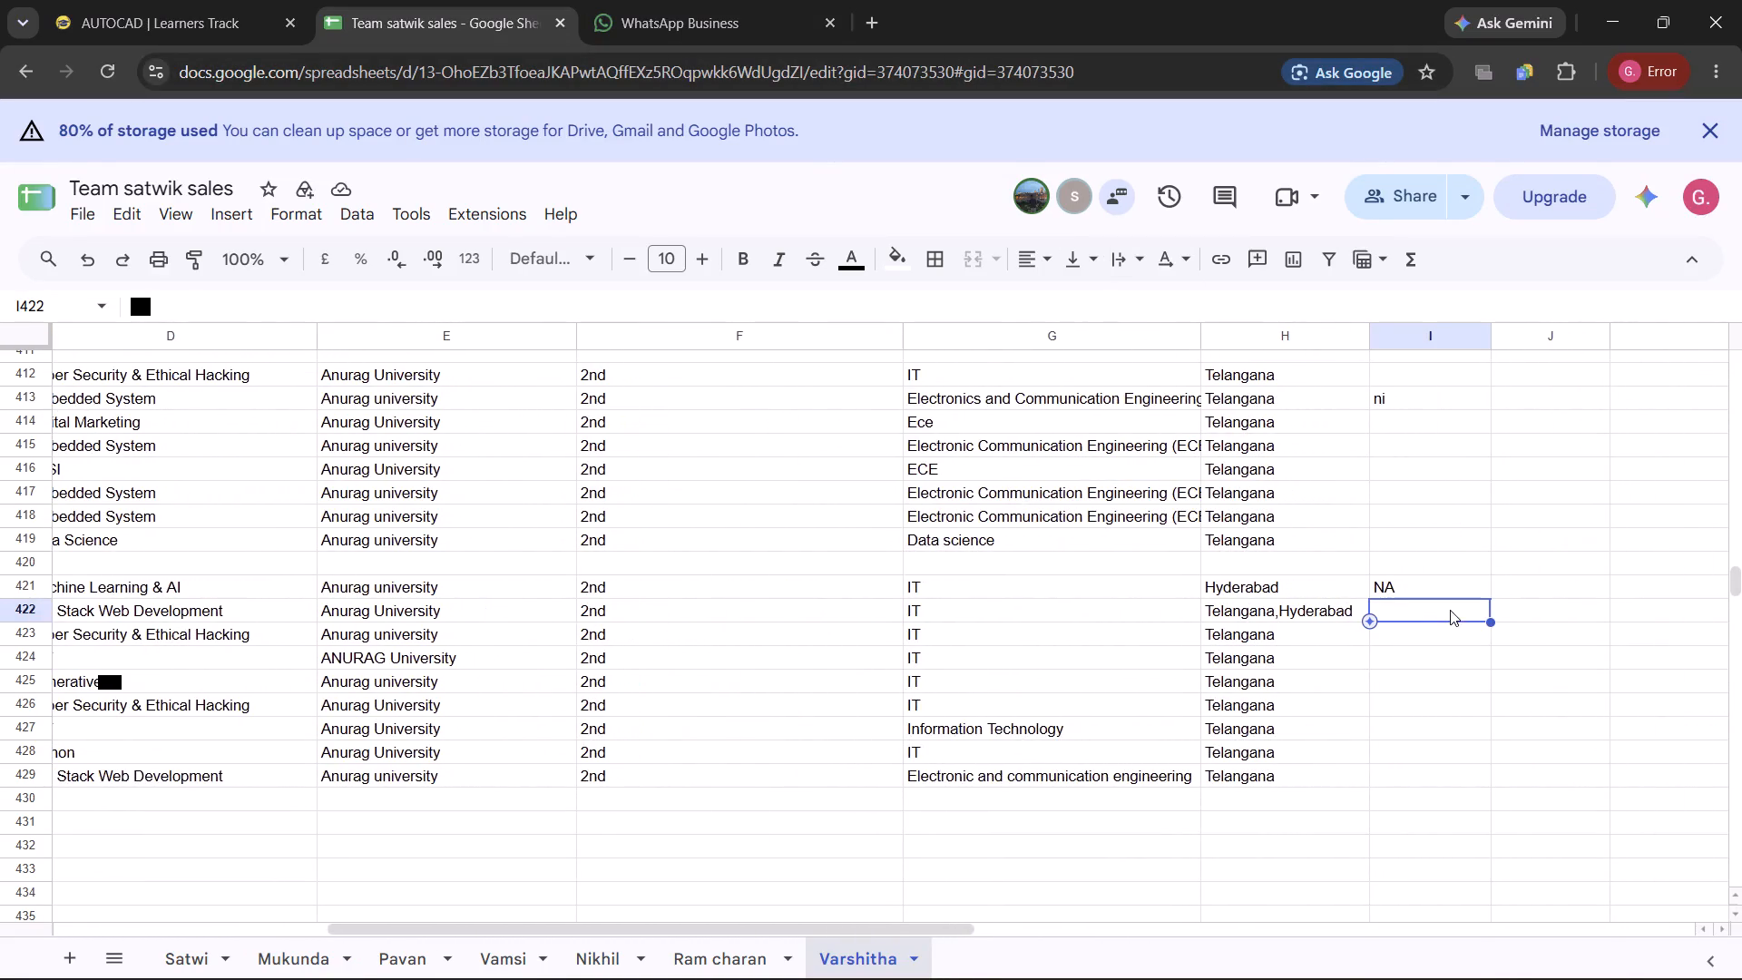
type("NI")
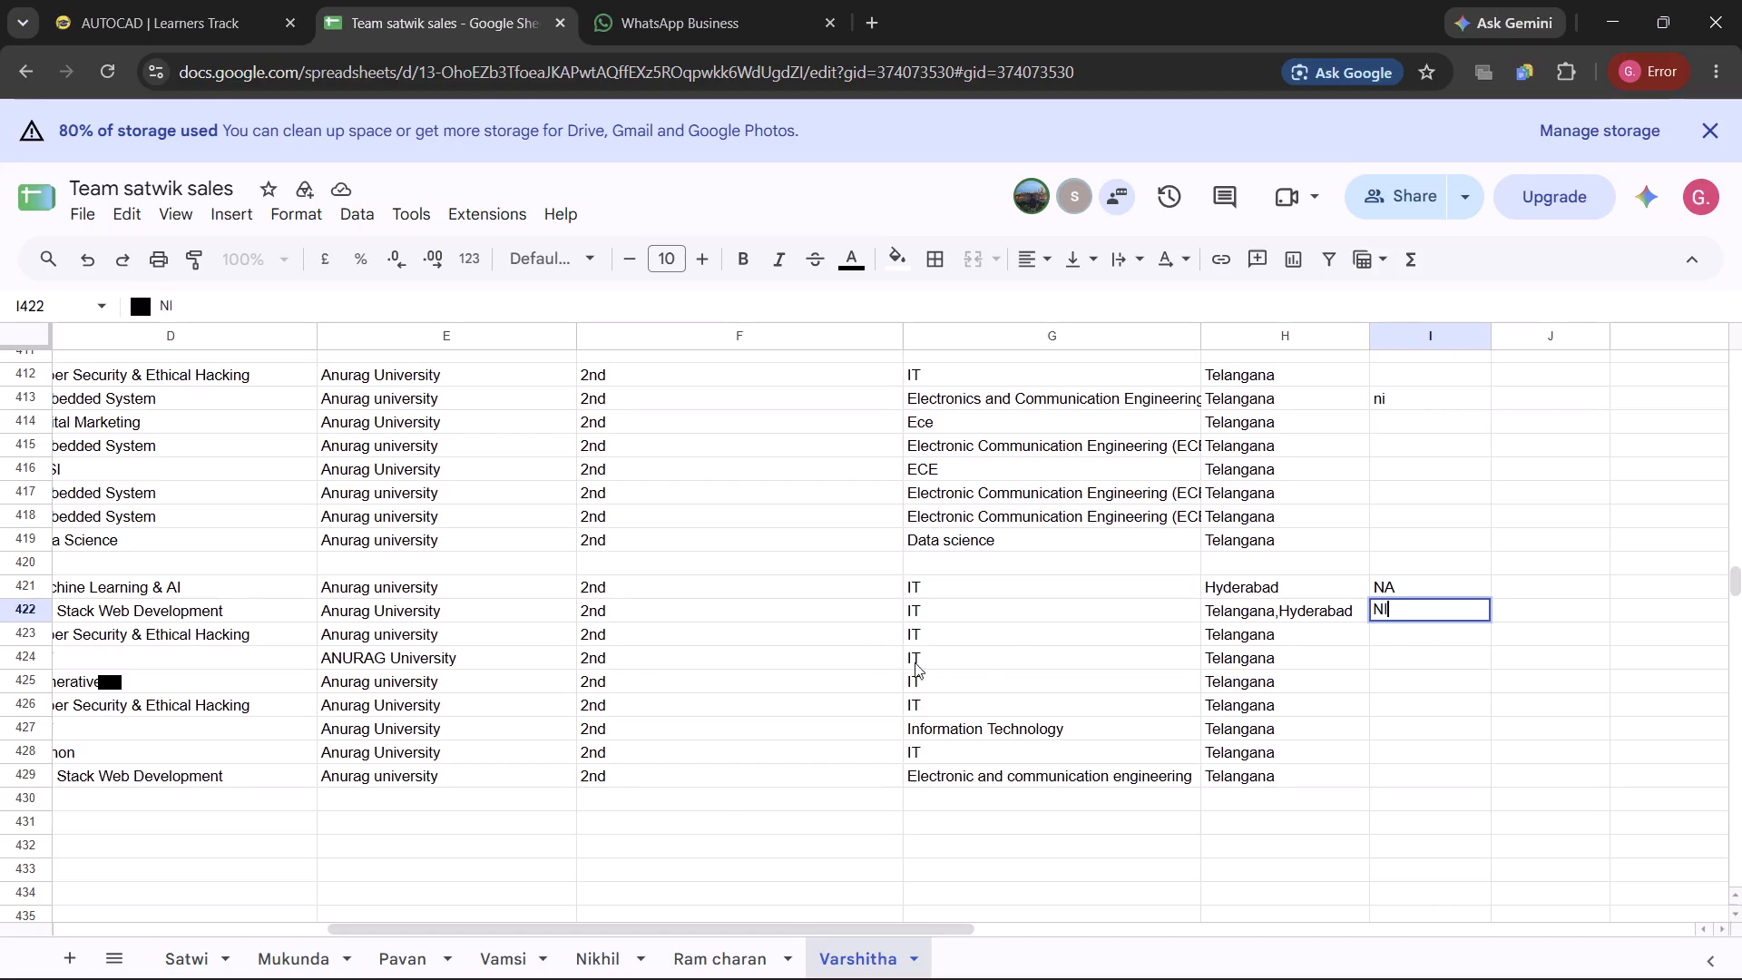
left_click(882, 641)
Select contact cell C423 of the Anurag University Cyber Security & Ethical Hacking lead to view the number.
scroll(882, 641, "right", 7)
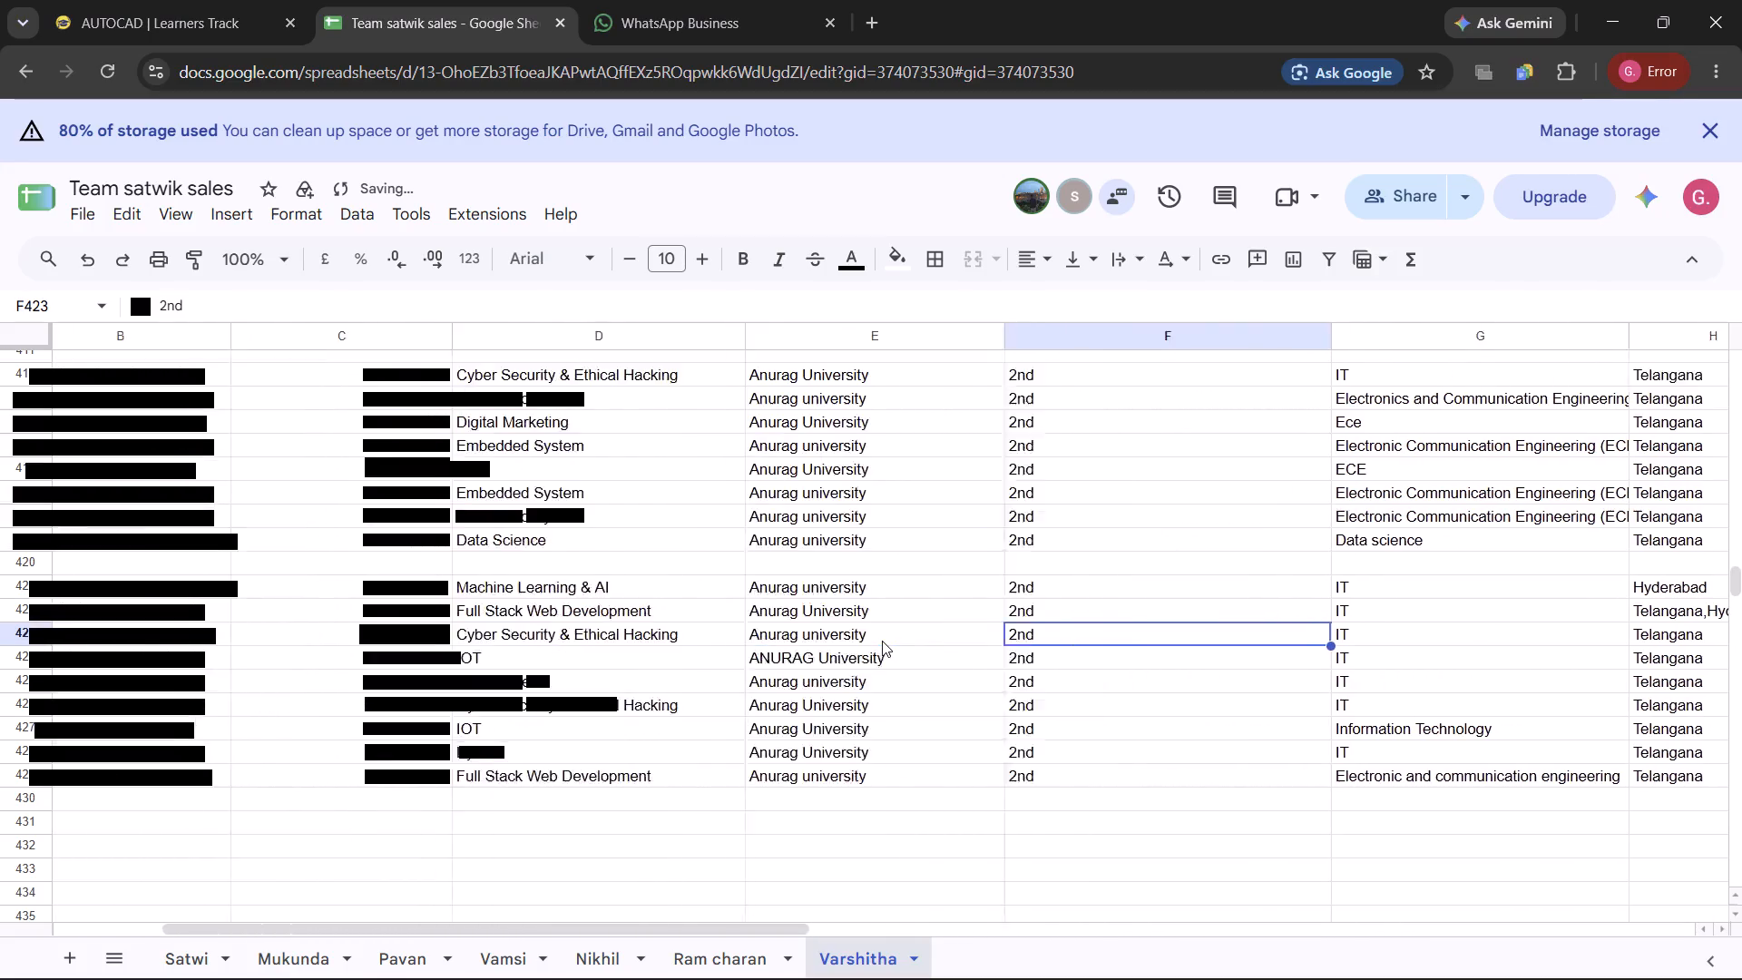
scroll(882, 641, "right", 3)
left_click(641, 626)
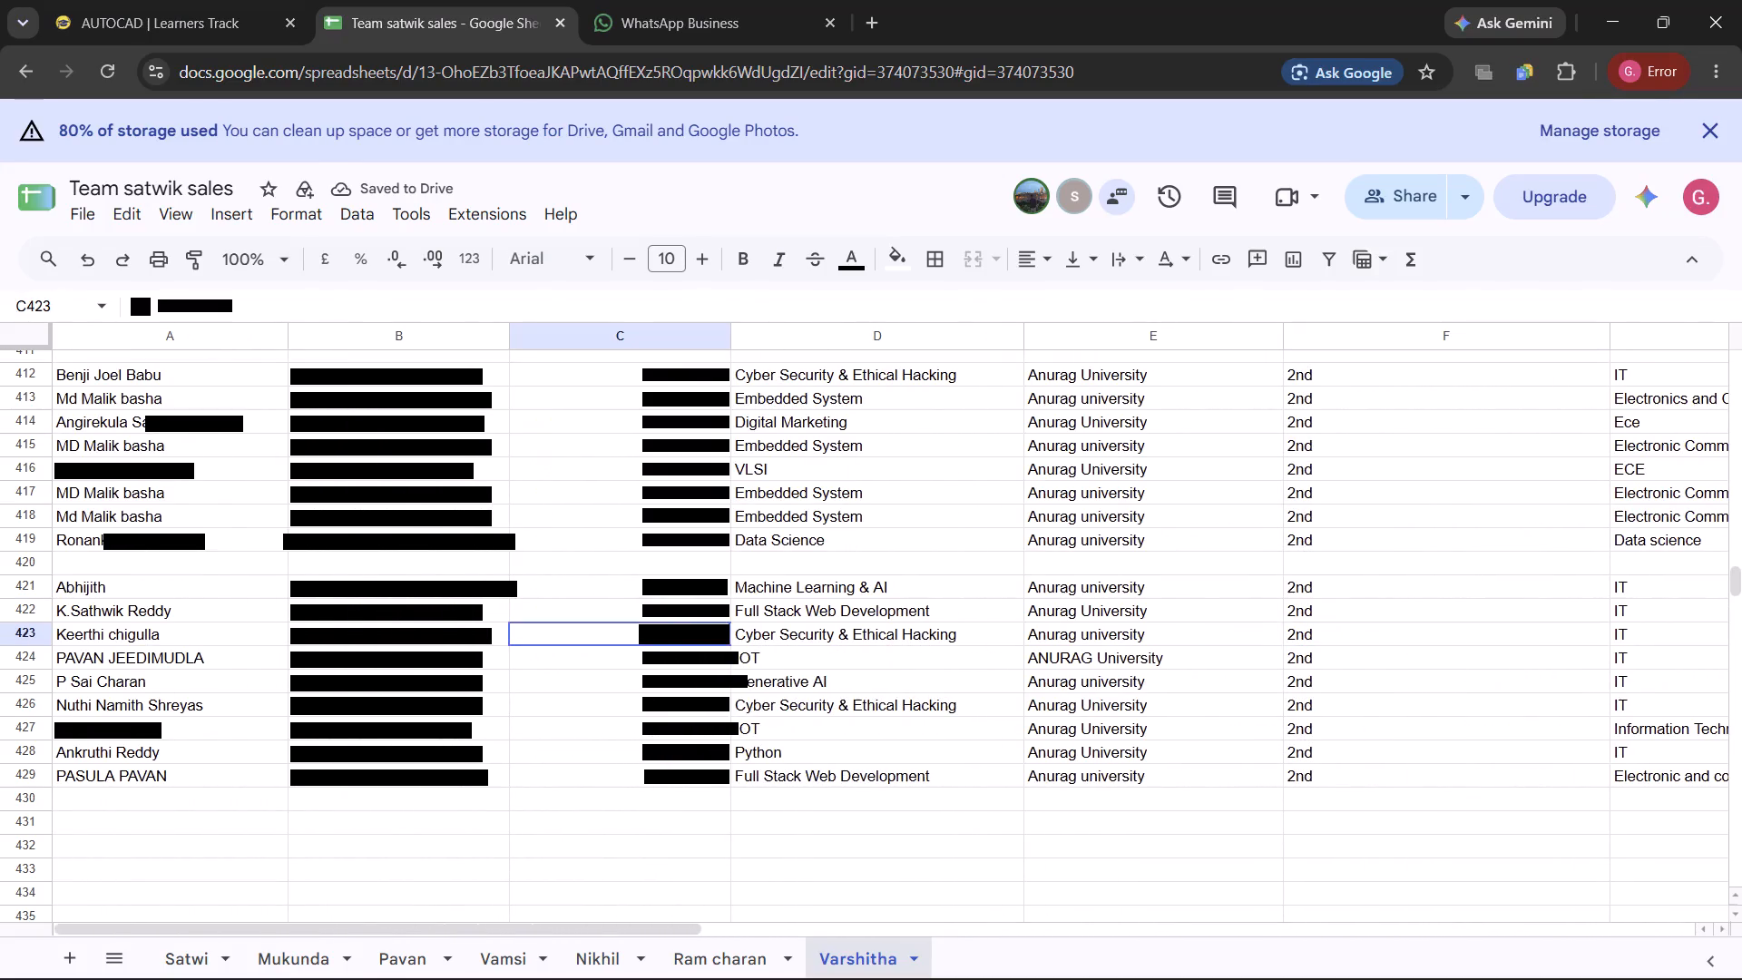
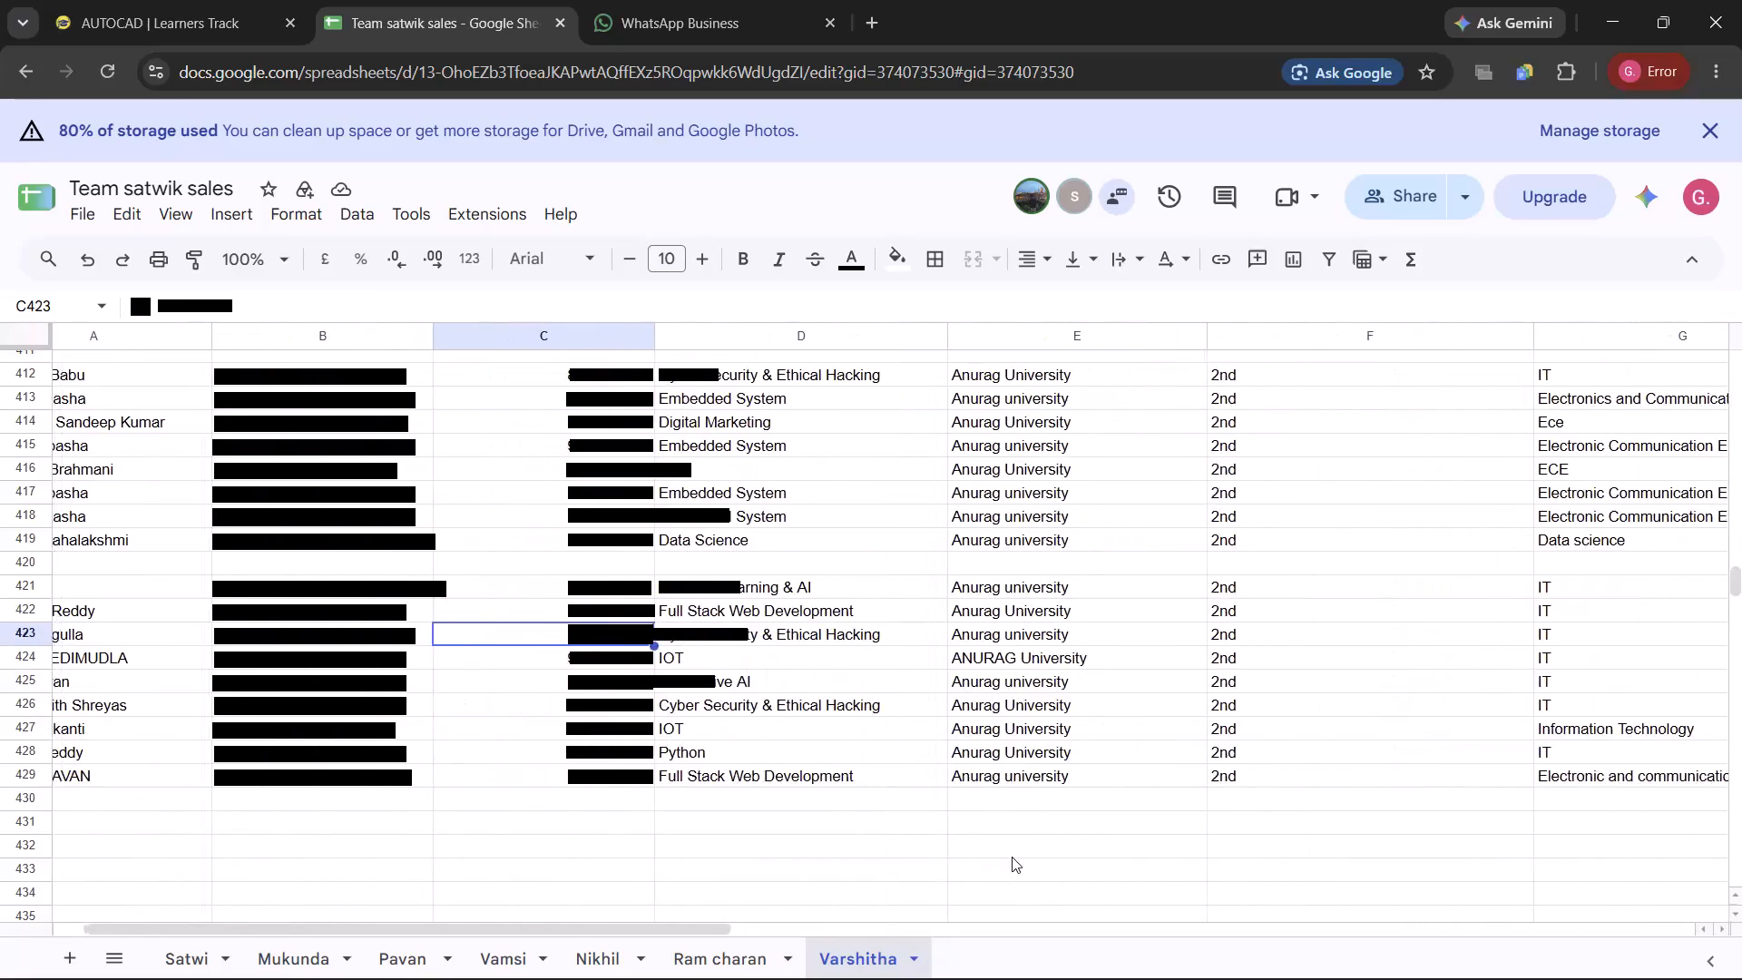
Review the Anurag University lead rows on the Varshitha sheet, including the column I remarks, and the St Peter's rows above them.
scroll(1012, 857, "right", 2)
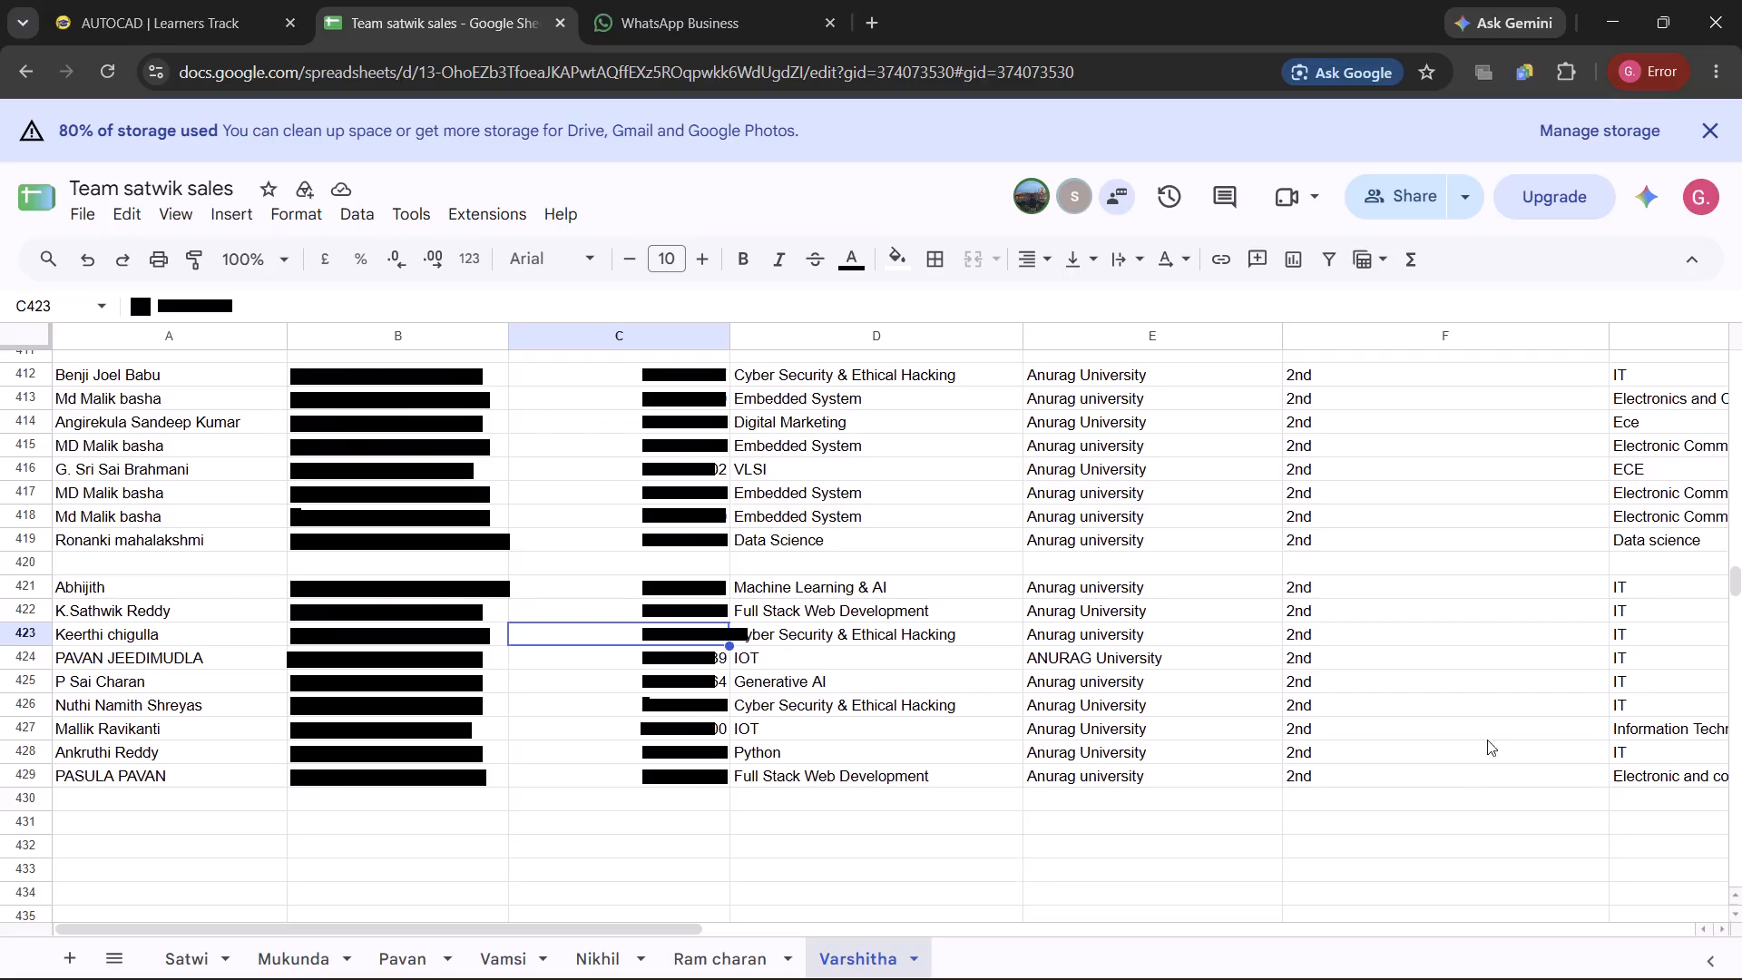
scroll(1607, 663, "left", 2)
scroll(1671, 624, "left", 2)
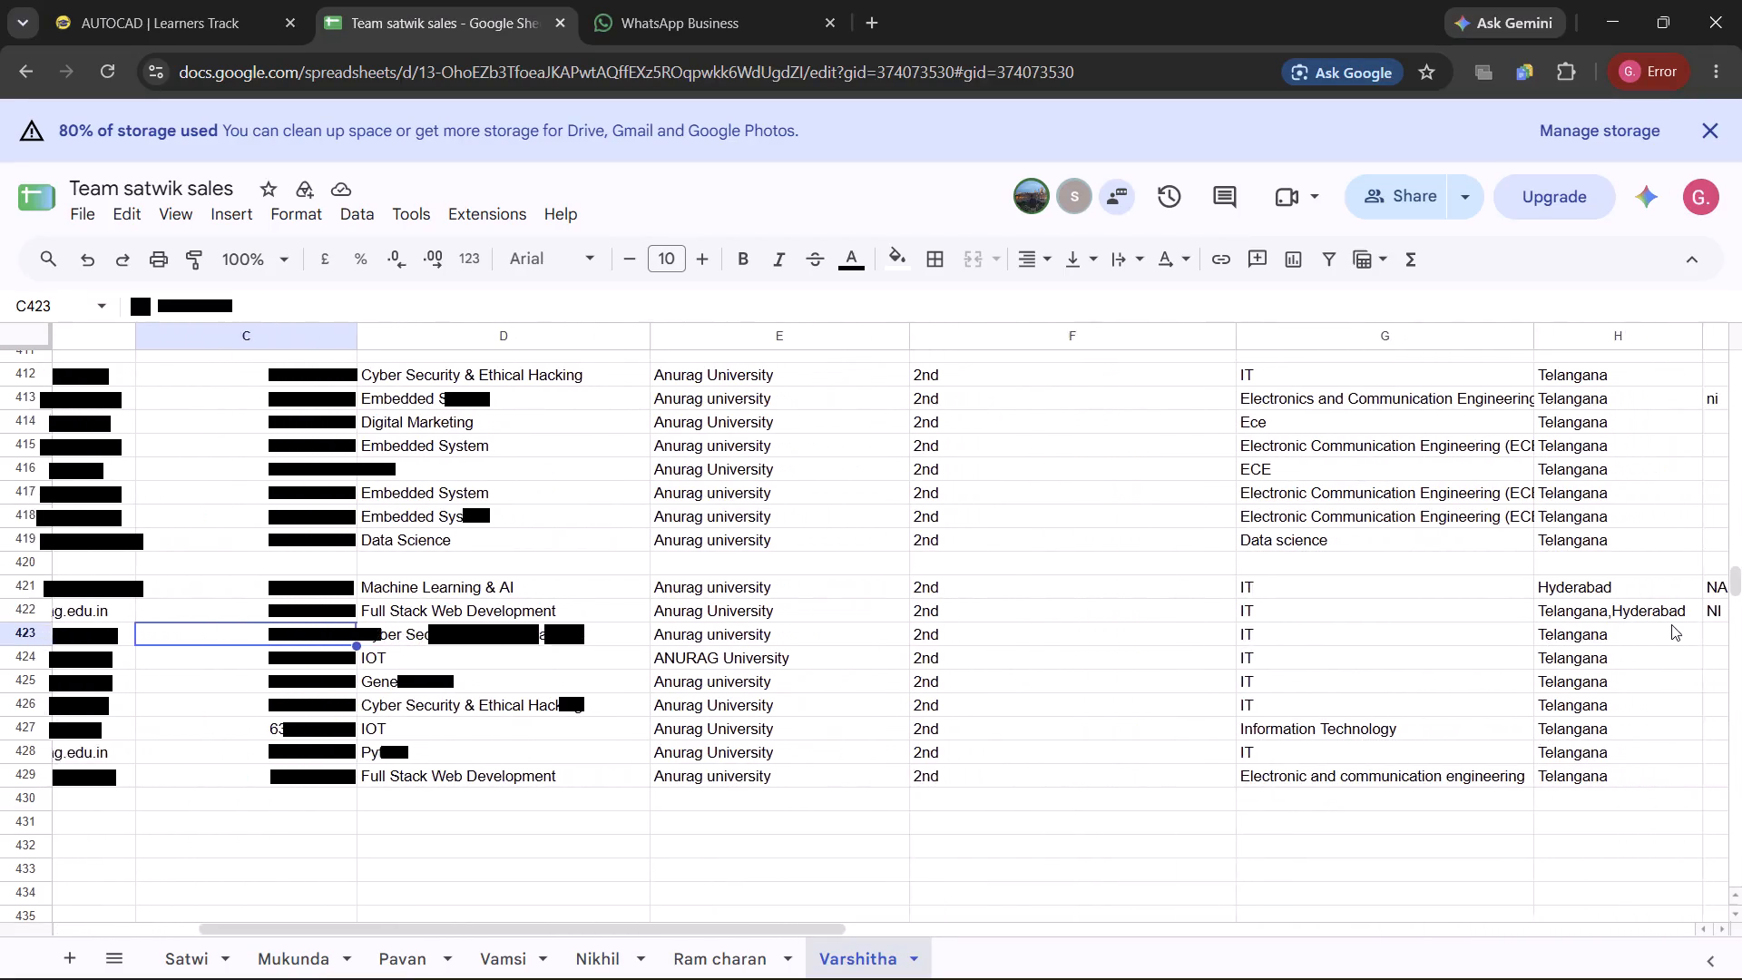
scroll(1671, 624, "right", 5)
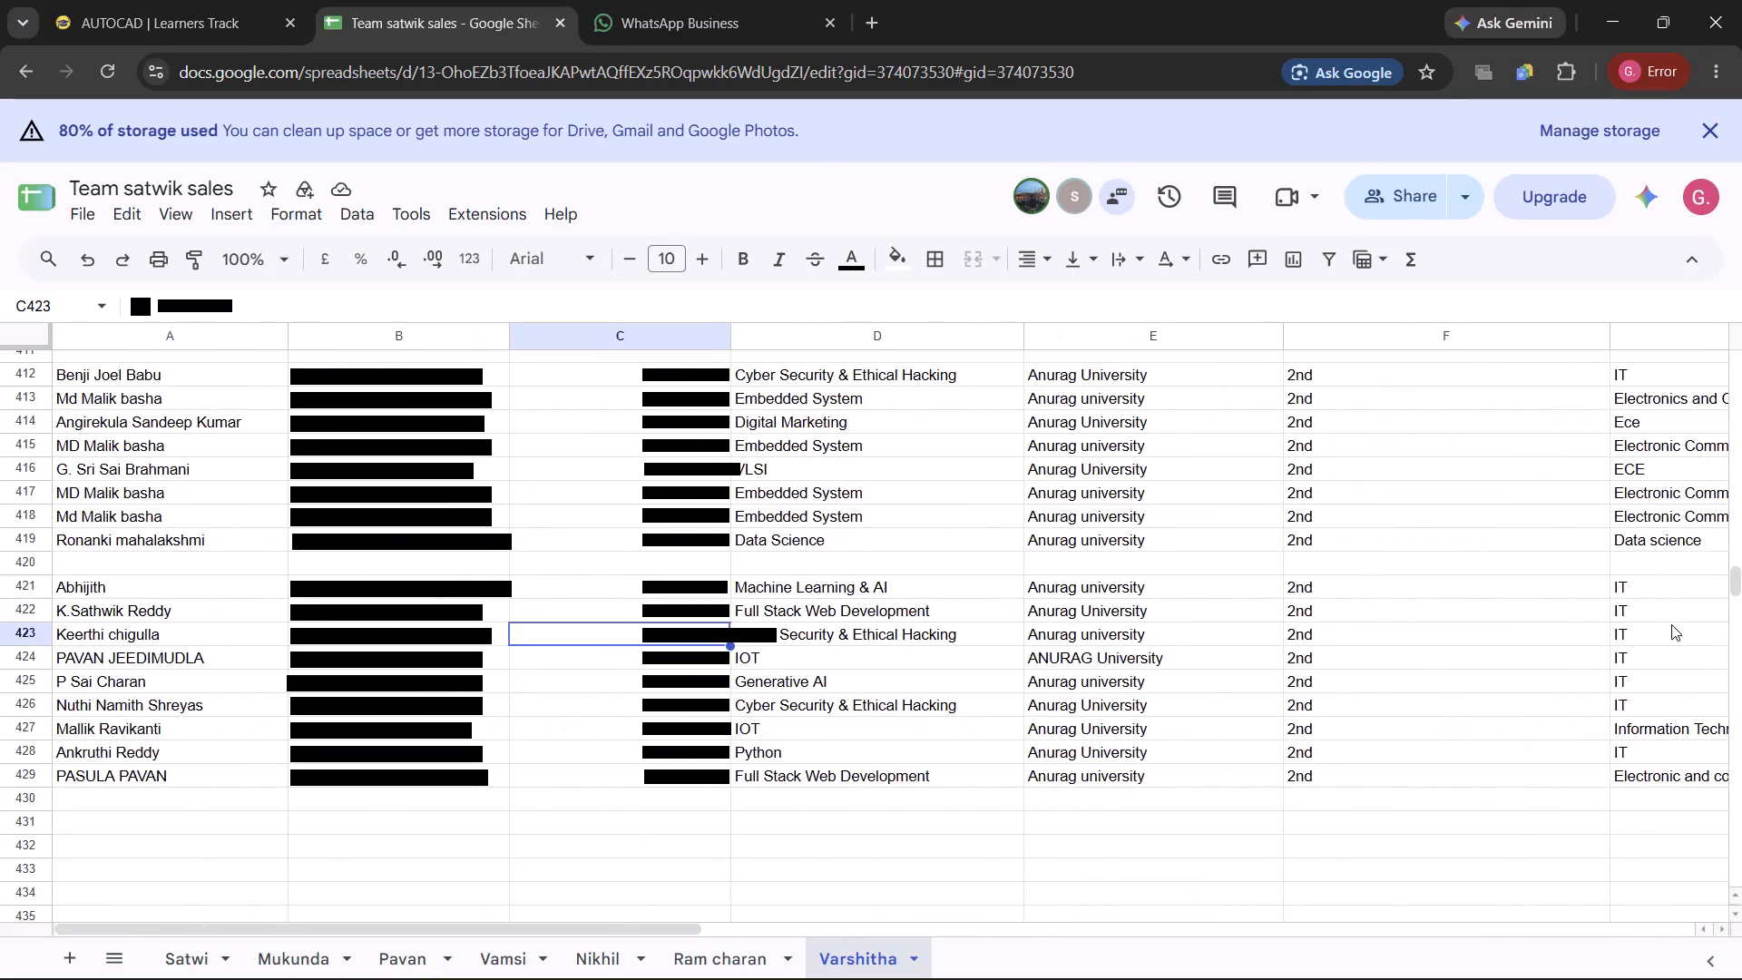
scroll(1671, 624, "right", 1)
scroll(722, 622, "up", 1)
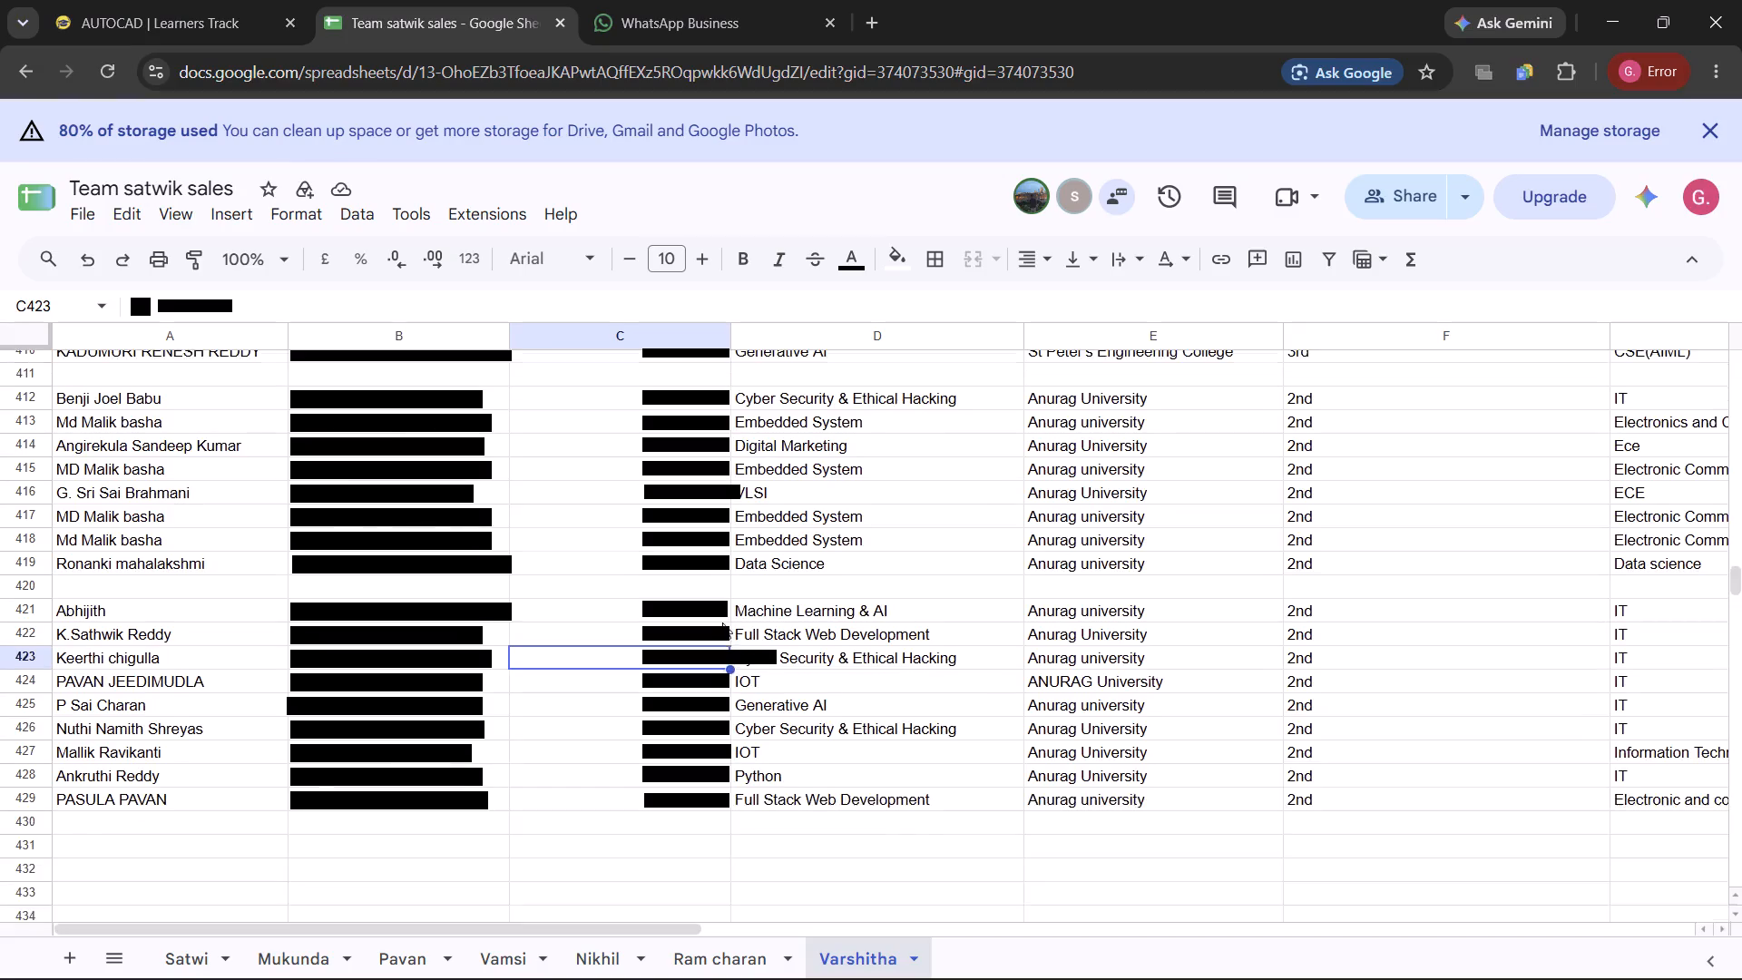
scroll(722, 622, "up", 2)
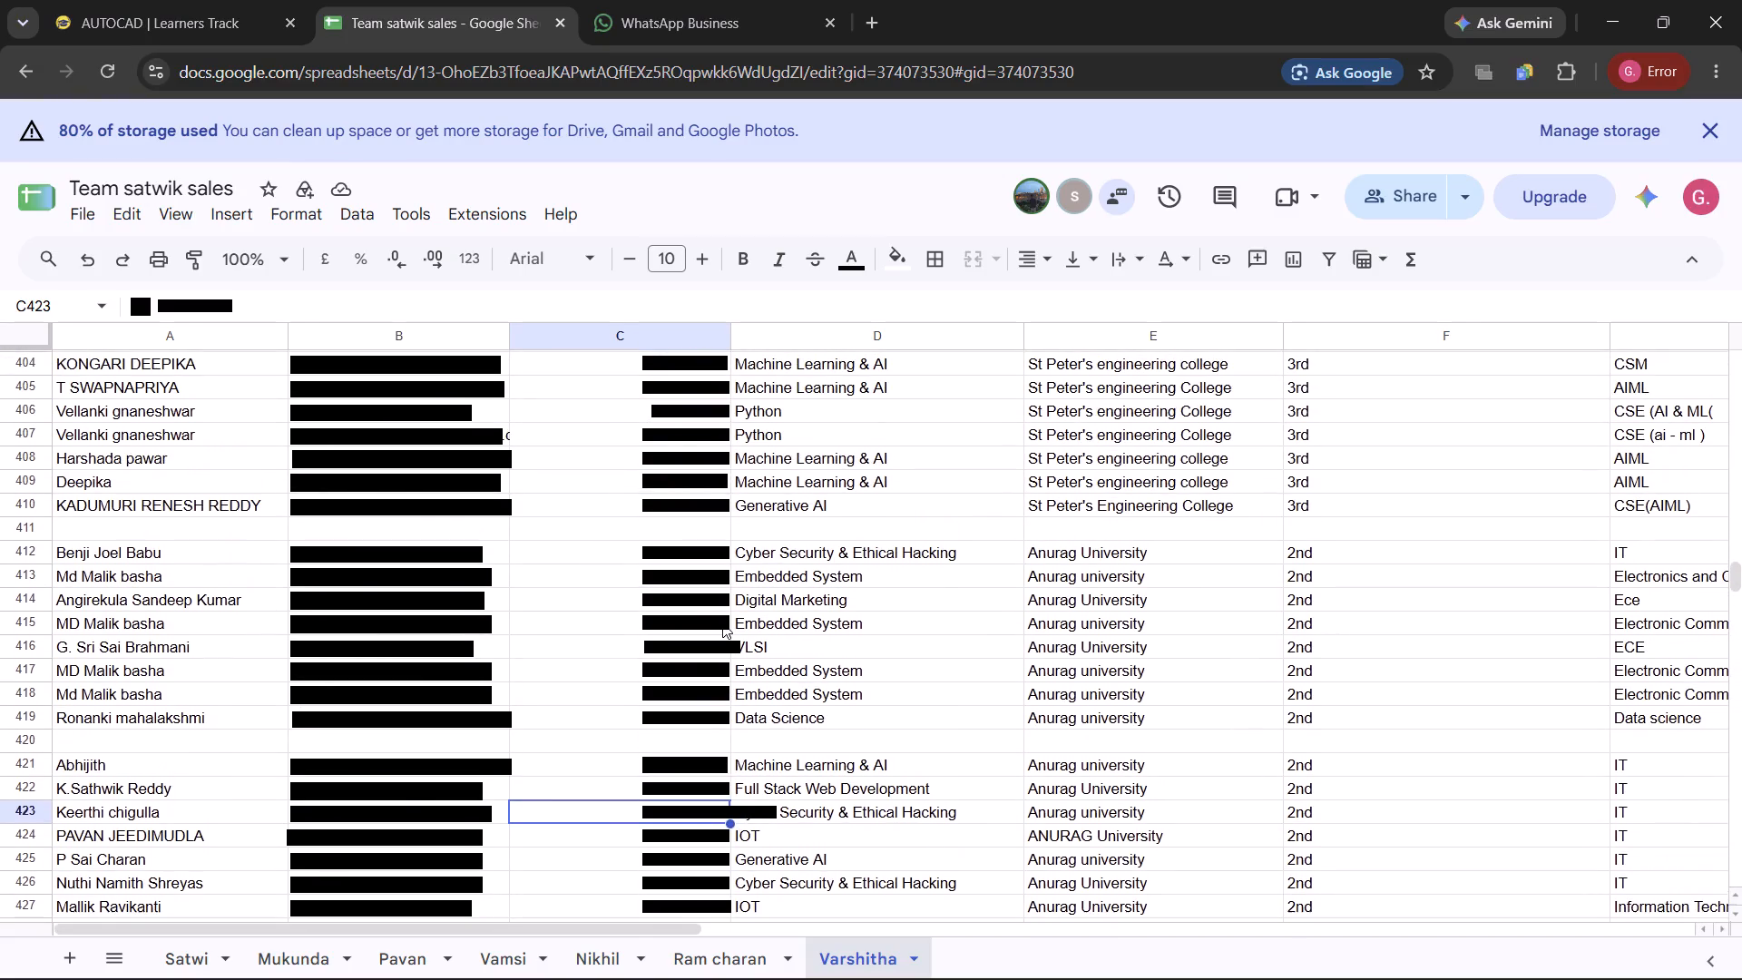
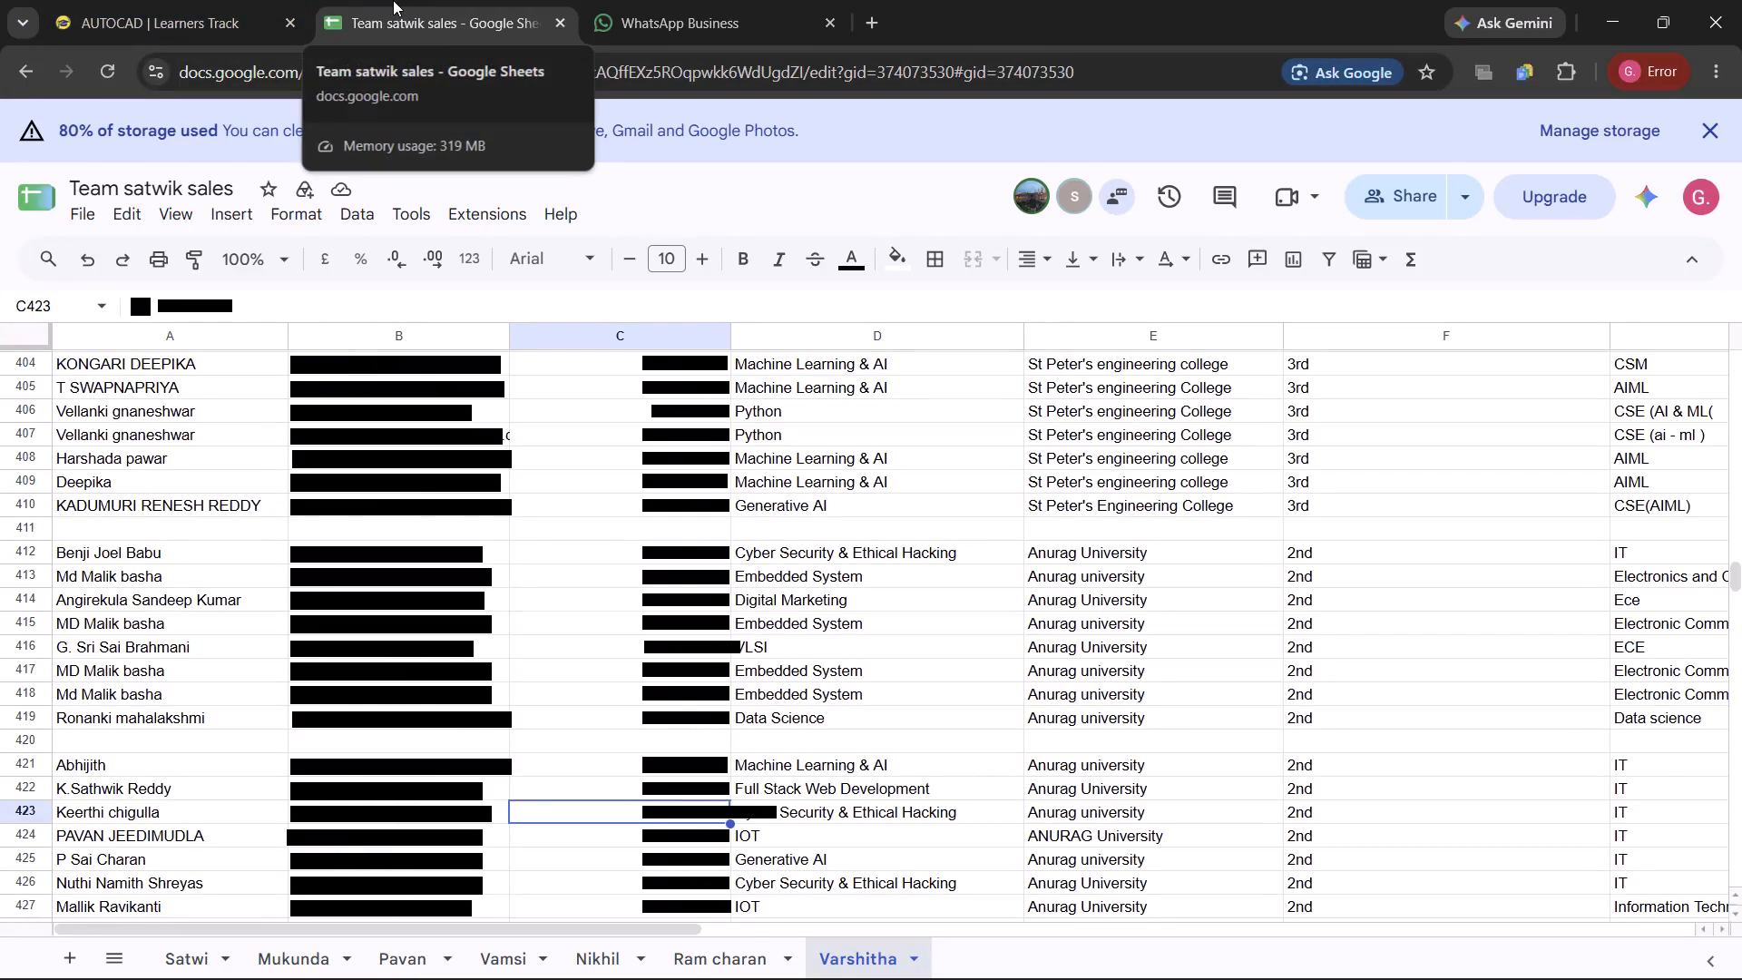
Switch to the Learners Track site, search its courses for "mach" and open the Machine Learning & AI course page.
scroll(909, 448, "down", 2)
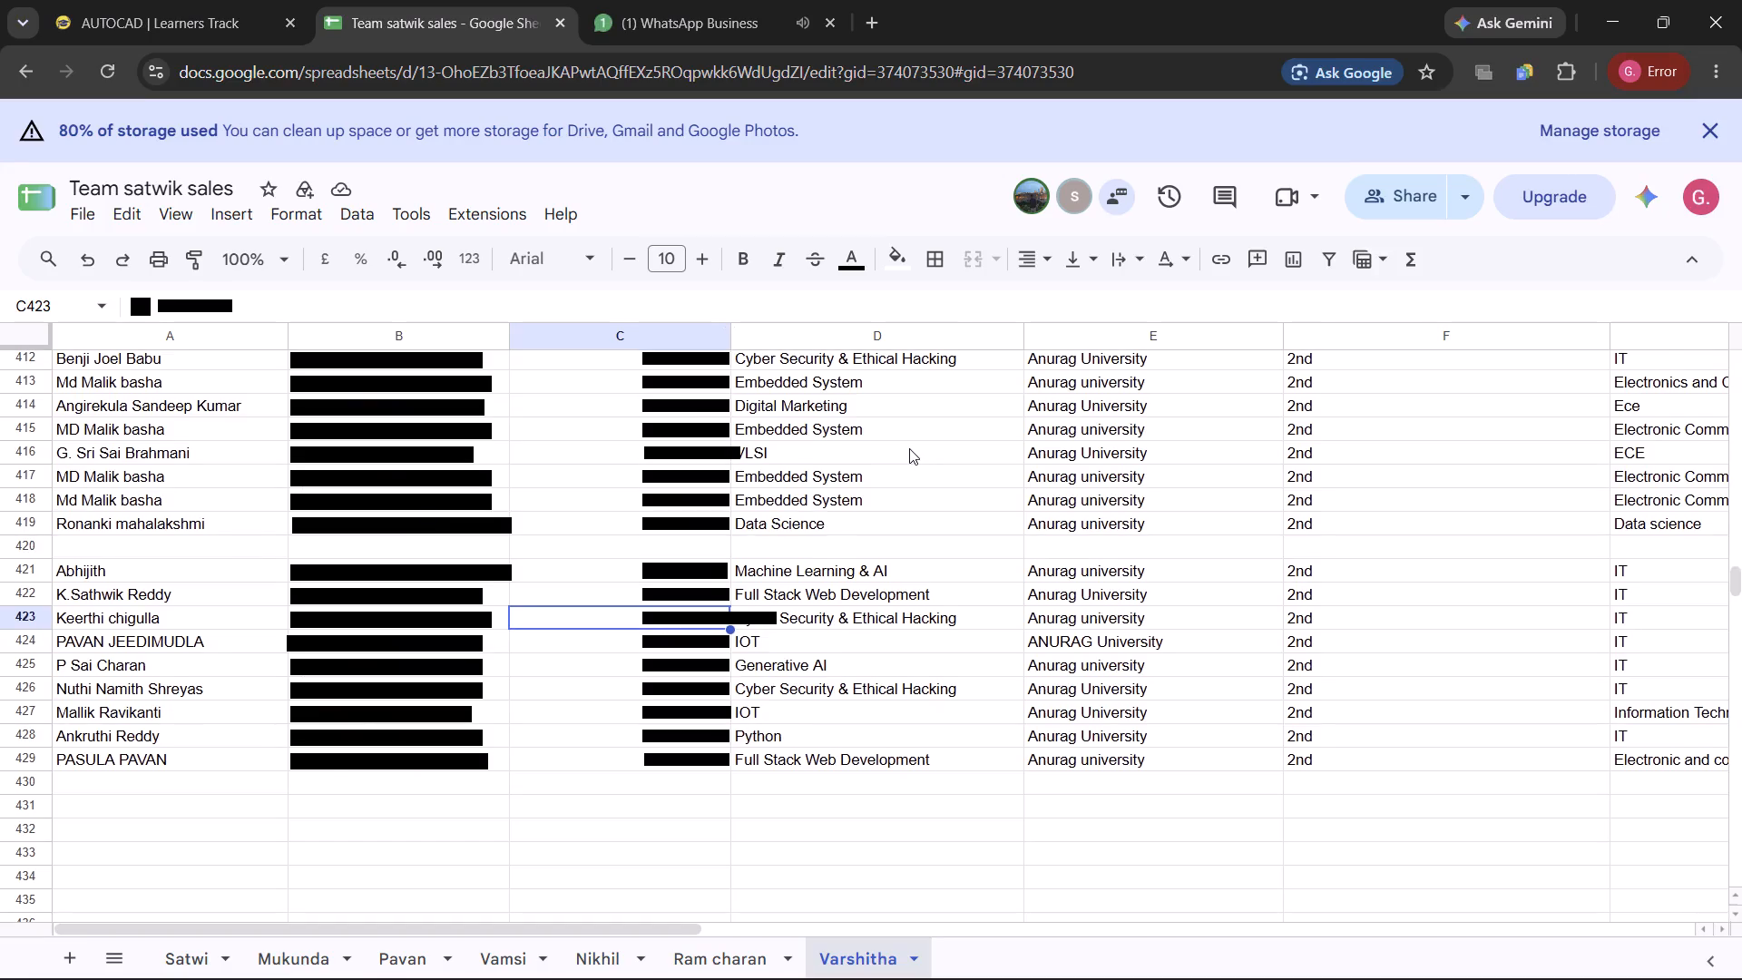
left_click(123, 2)
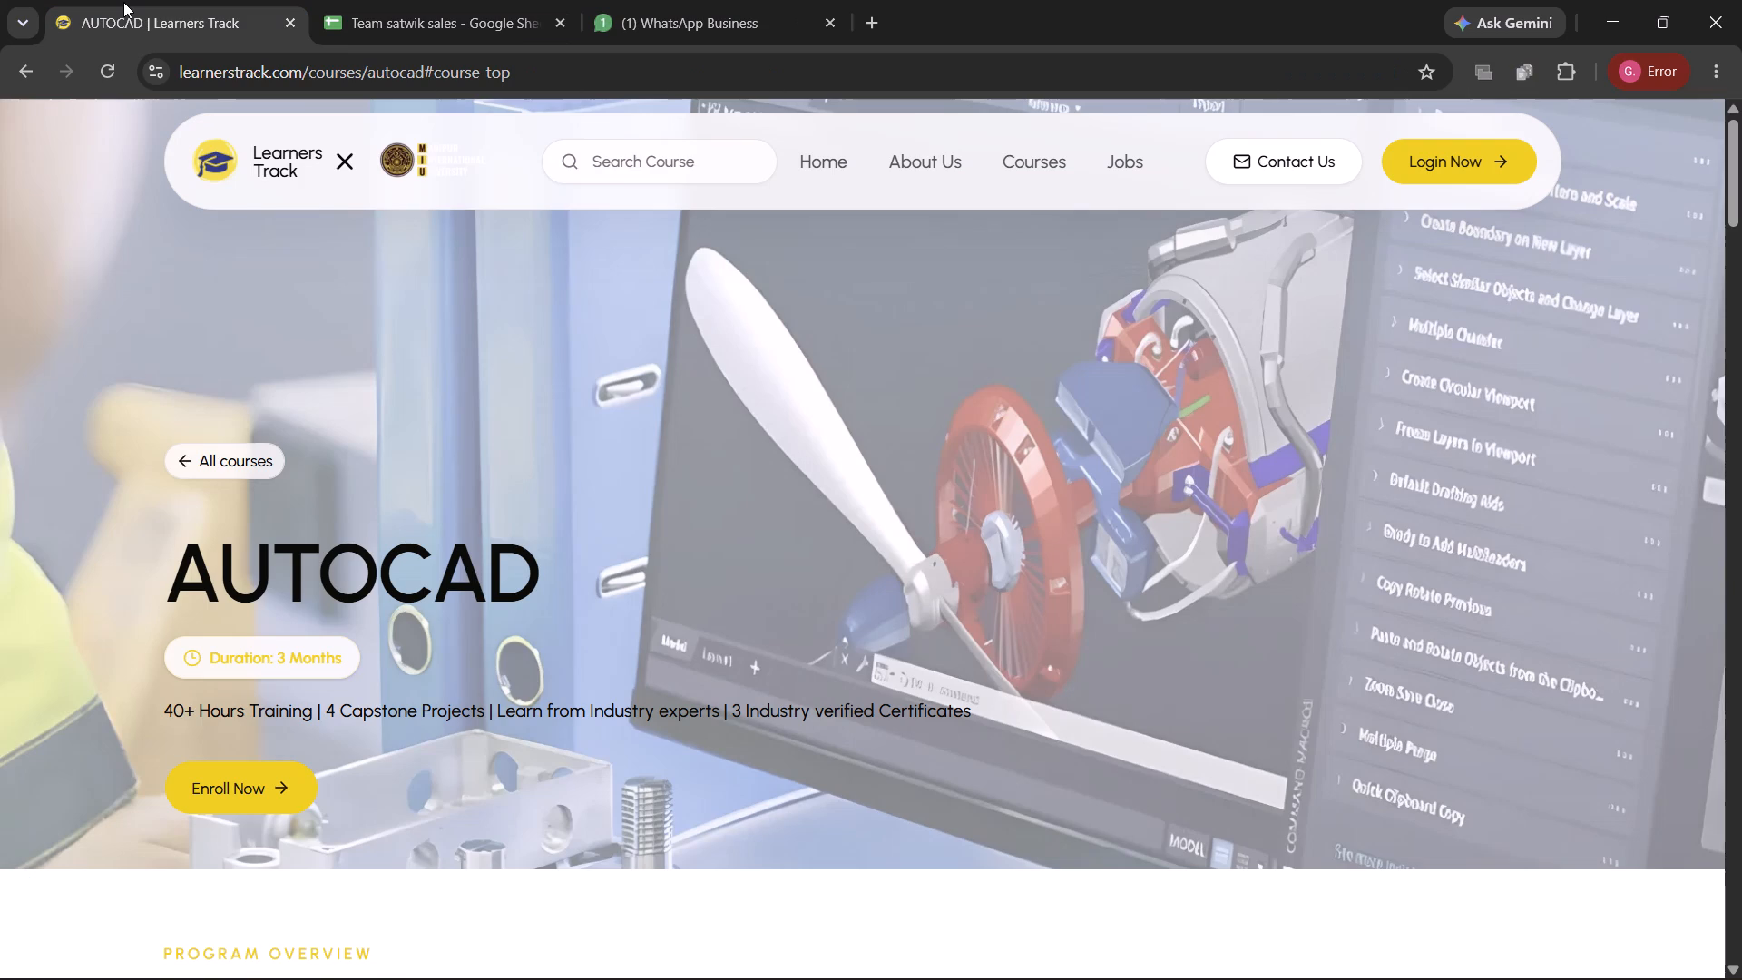
left_click(681, 140)
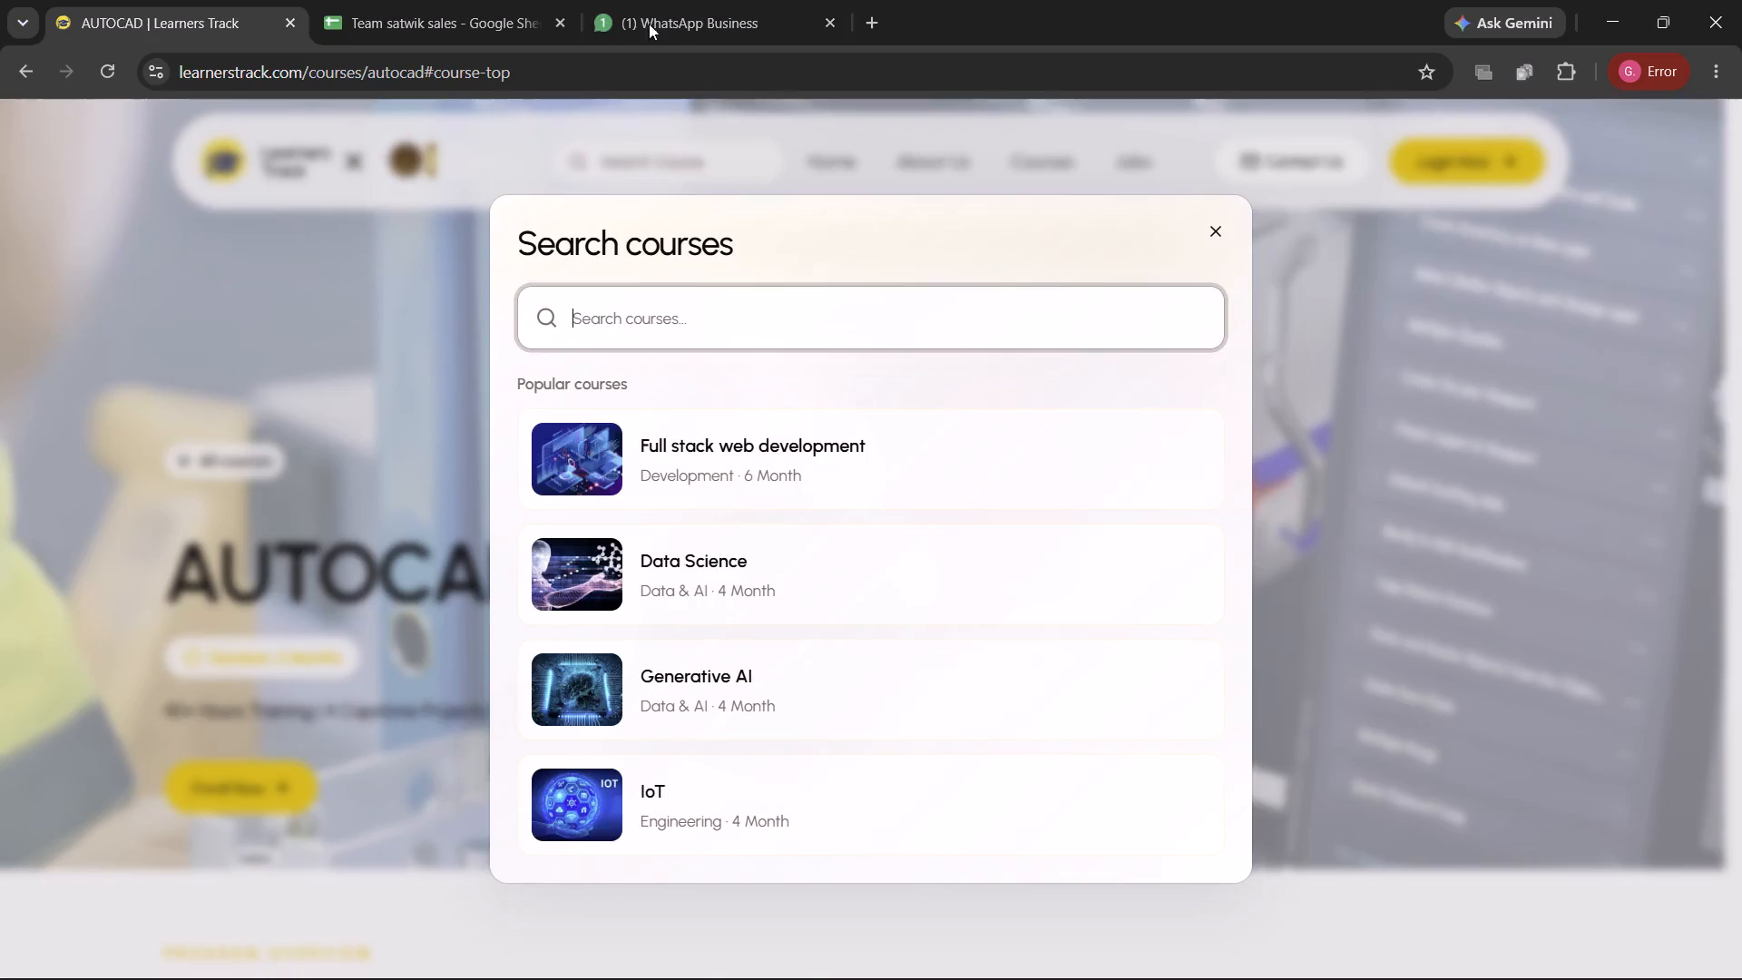
left_click(524, 16)
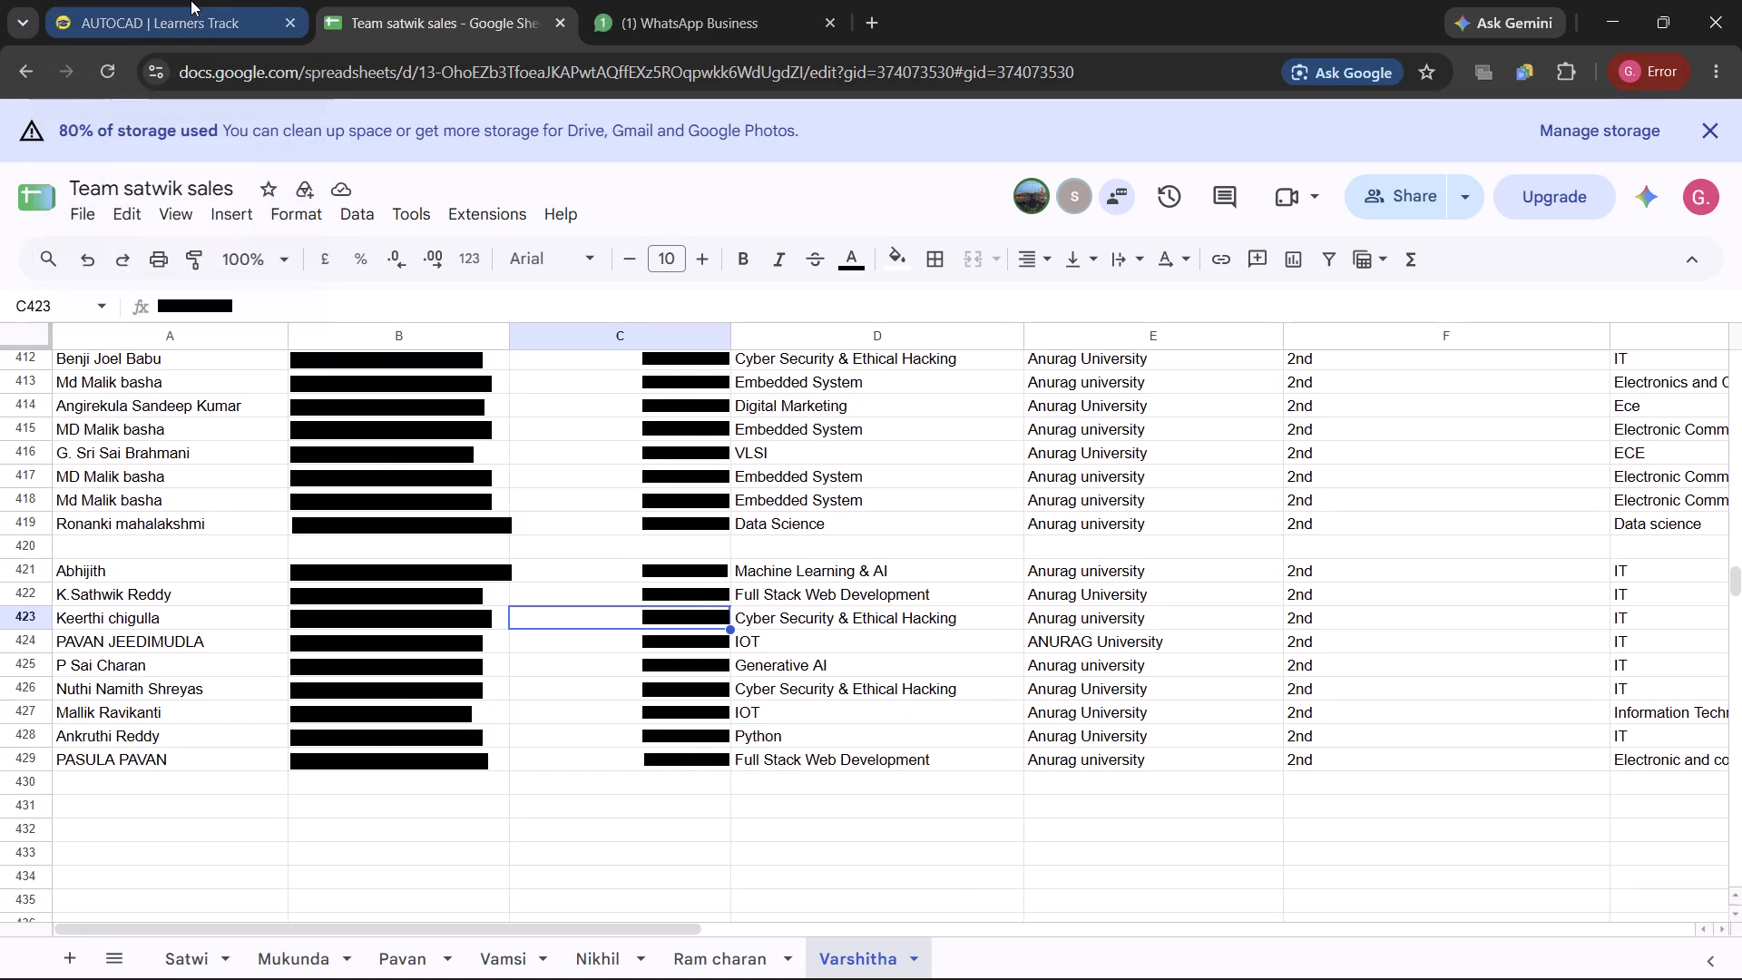
left_click(168, 8)
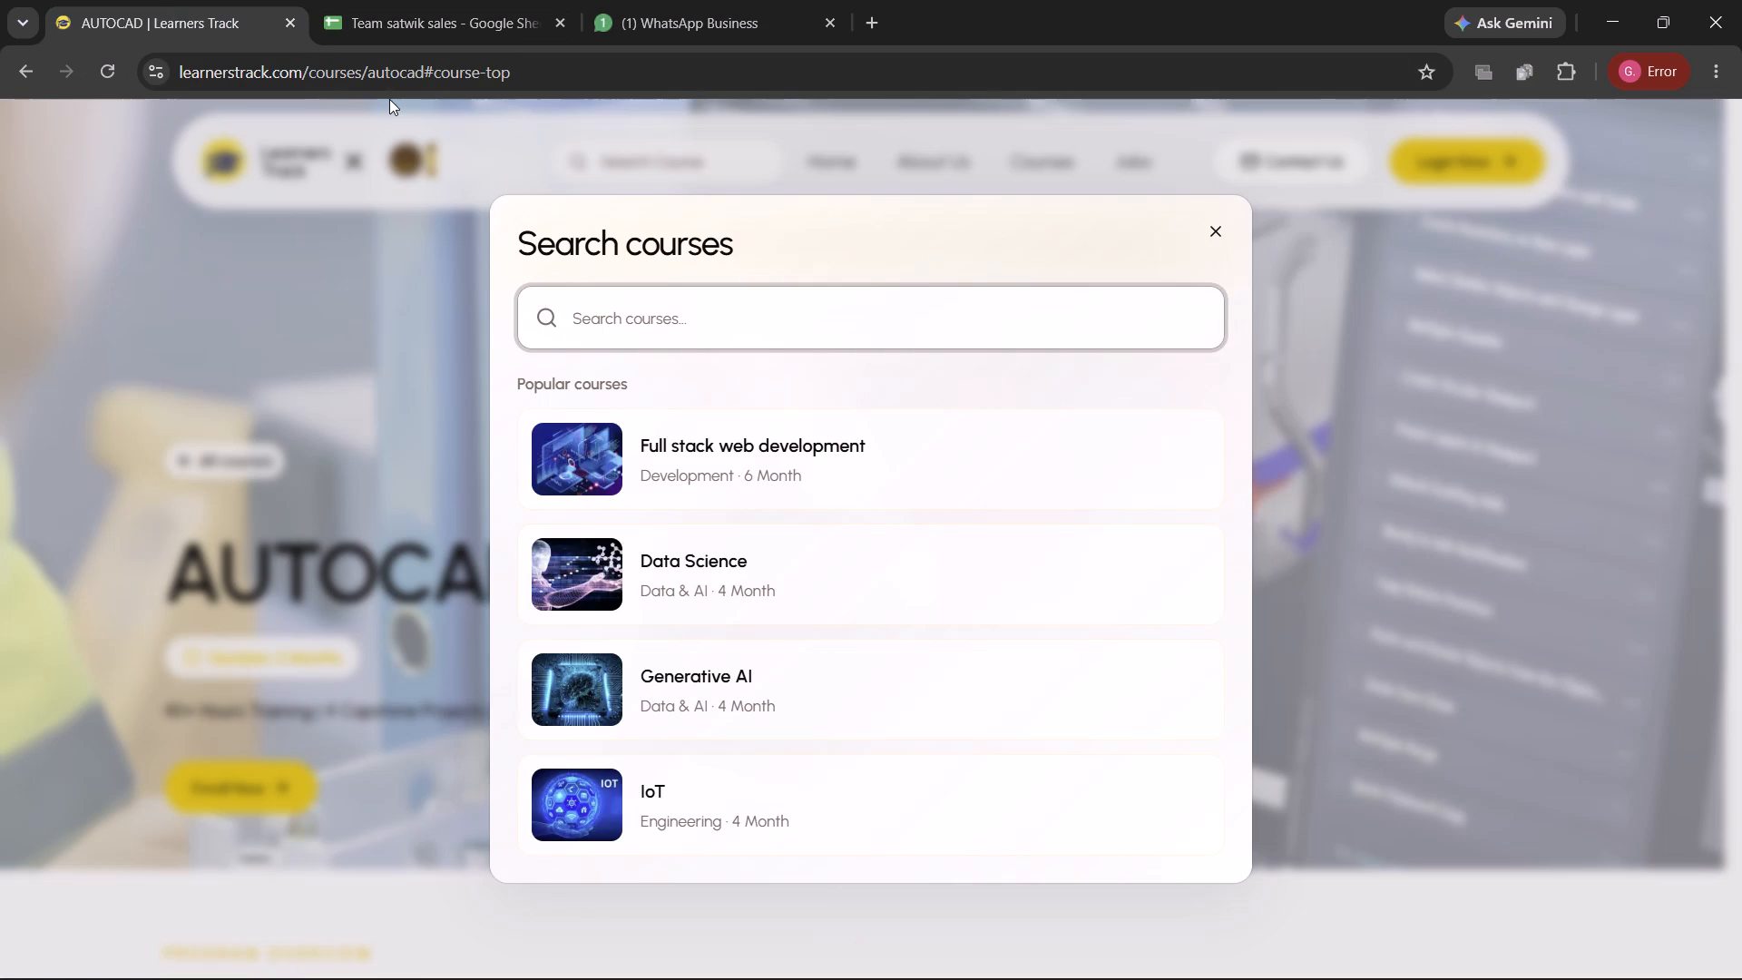
key("a")
key("BackSpace")
key("BackSpace")
type("mach")
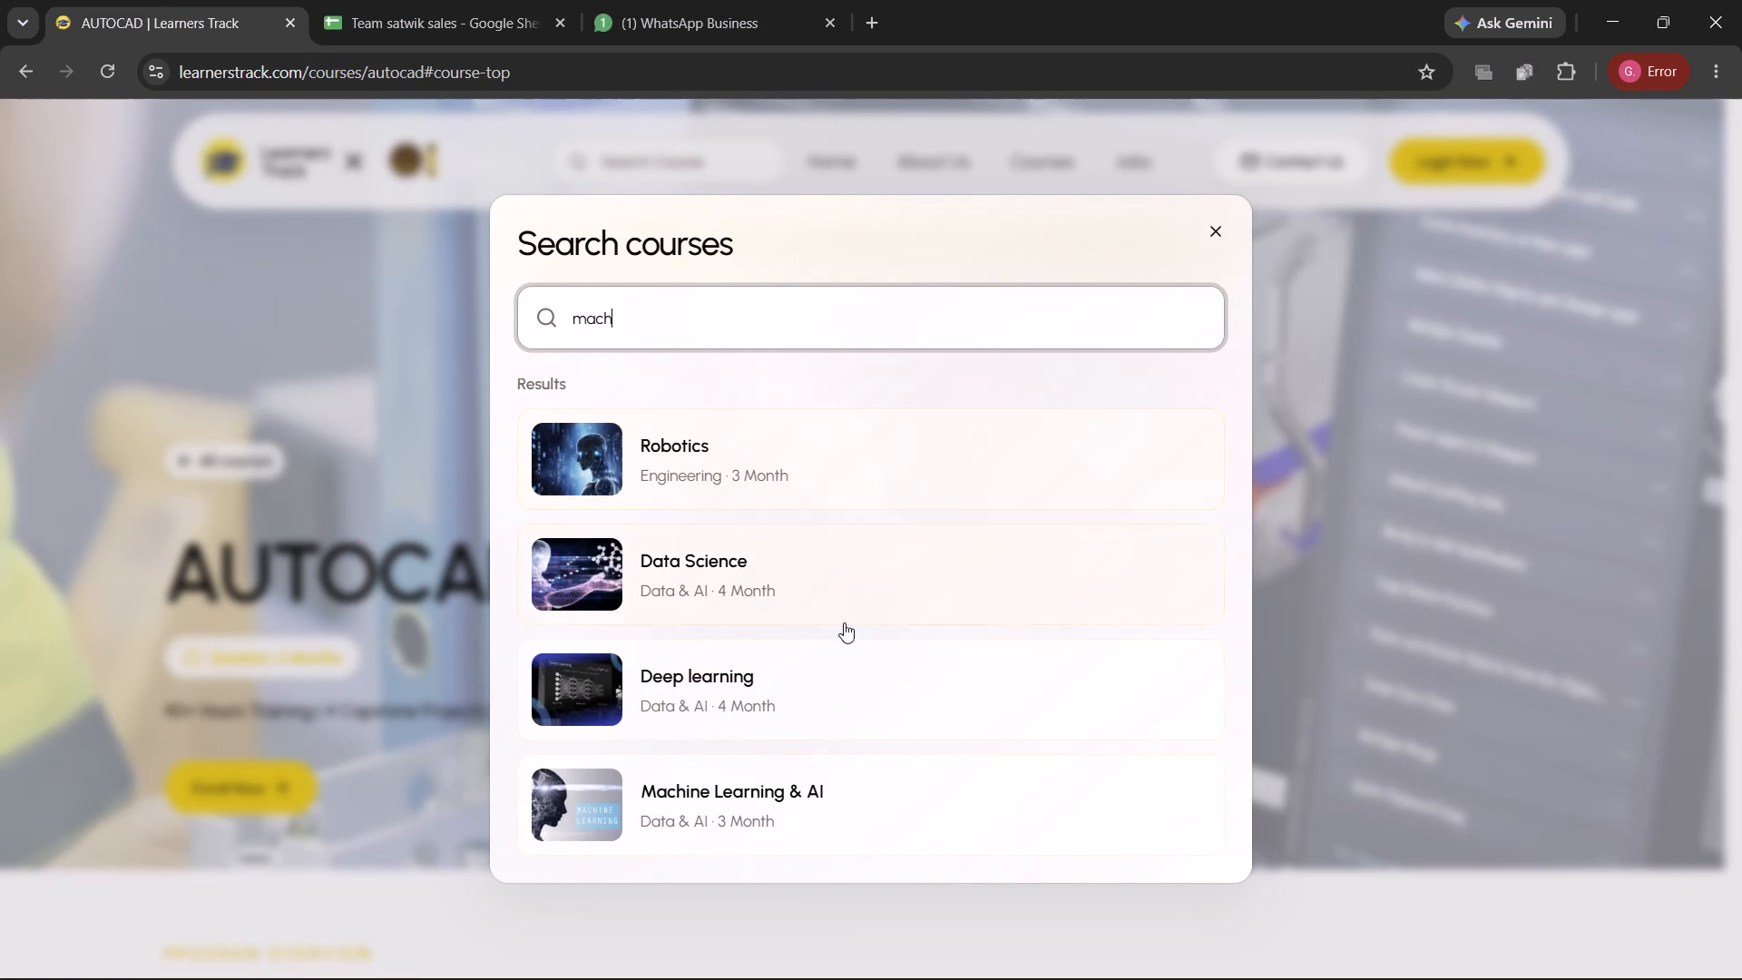
left_click(840, 820)
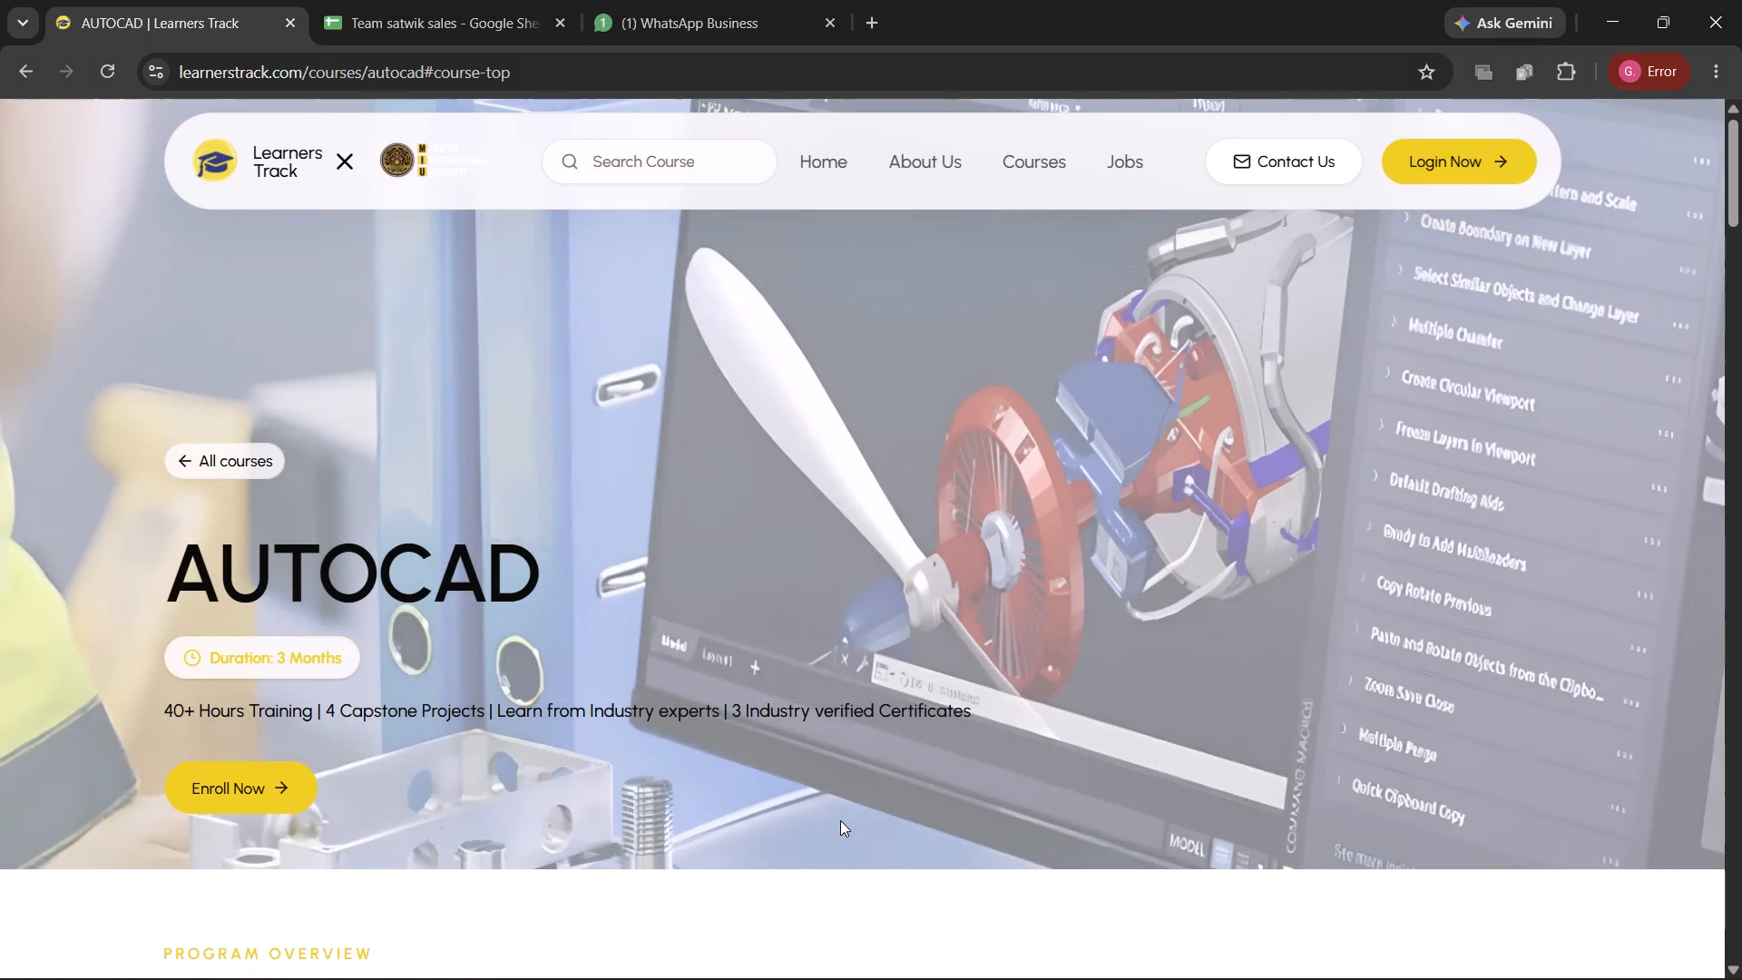
Review the Machine Learning & AI course's real-time industry projects, key highlights and curriculum outline.
scroll(705, 576, "down", 1)
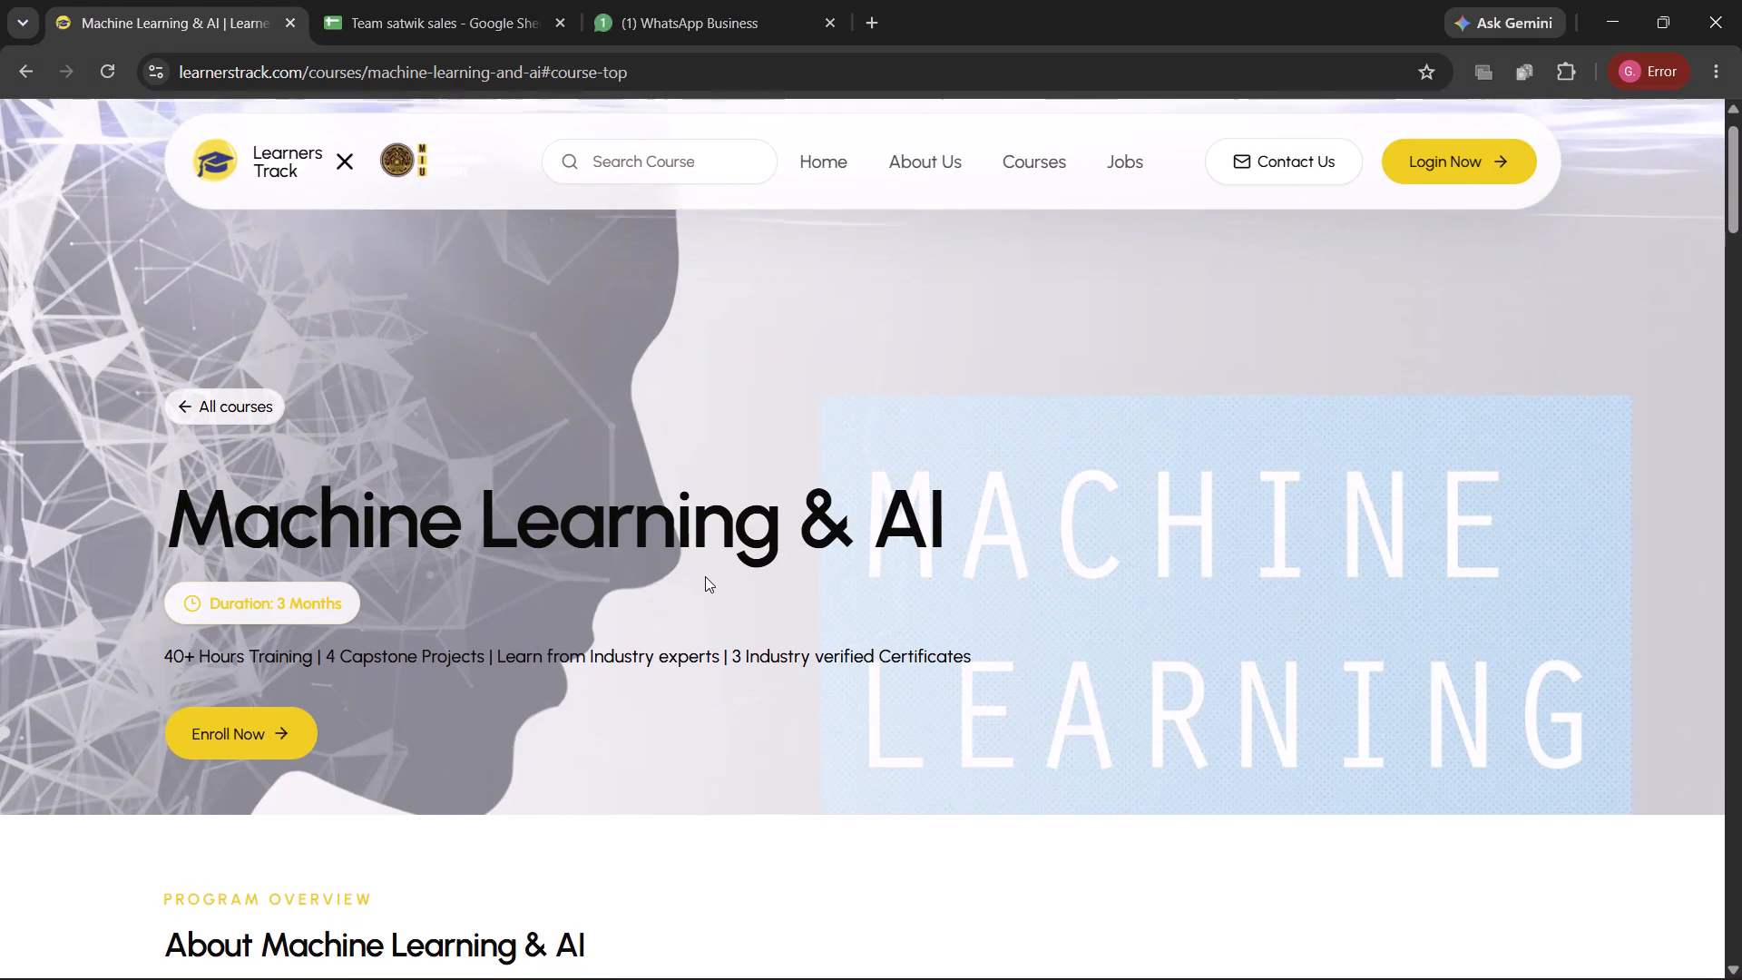
scroll(705, 576, "down", 2)
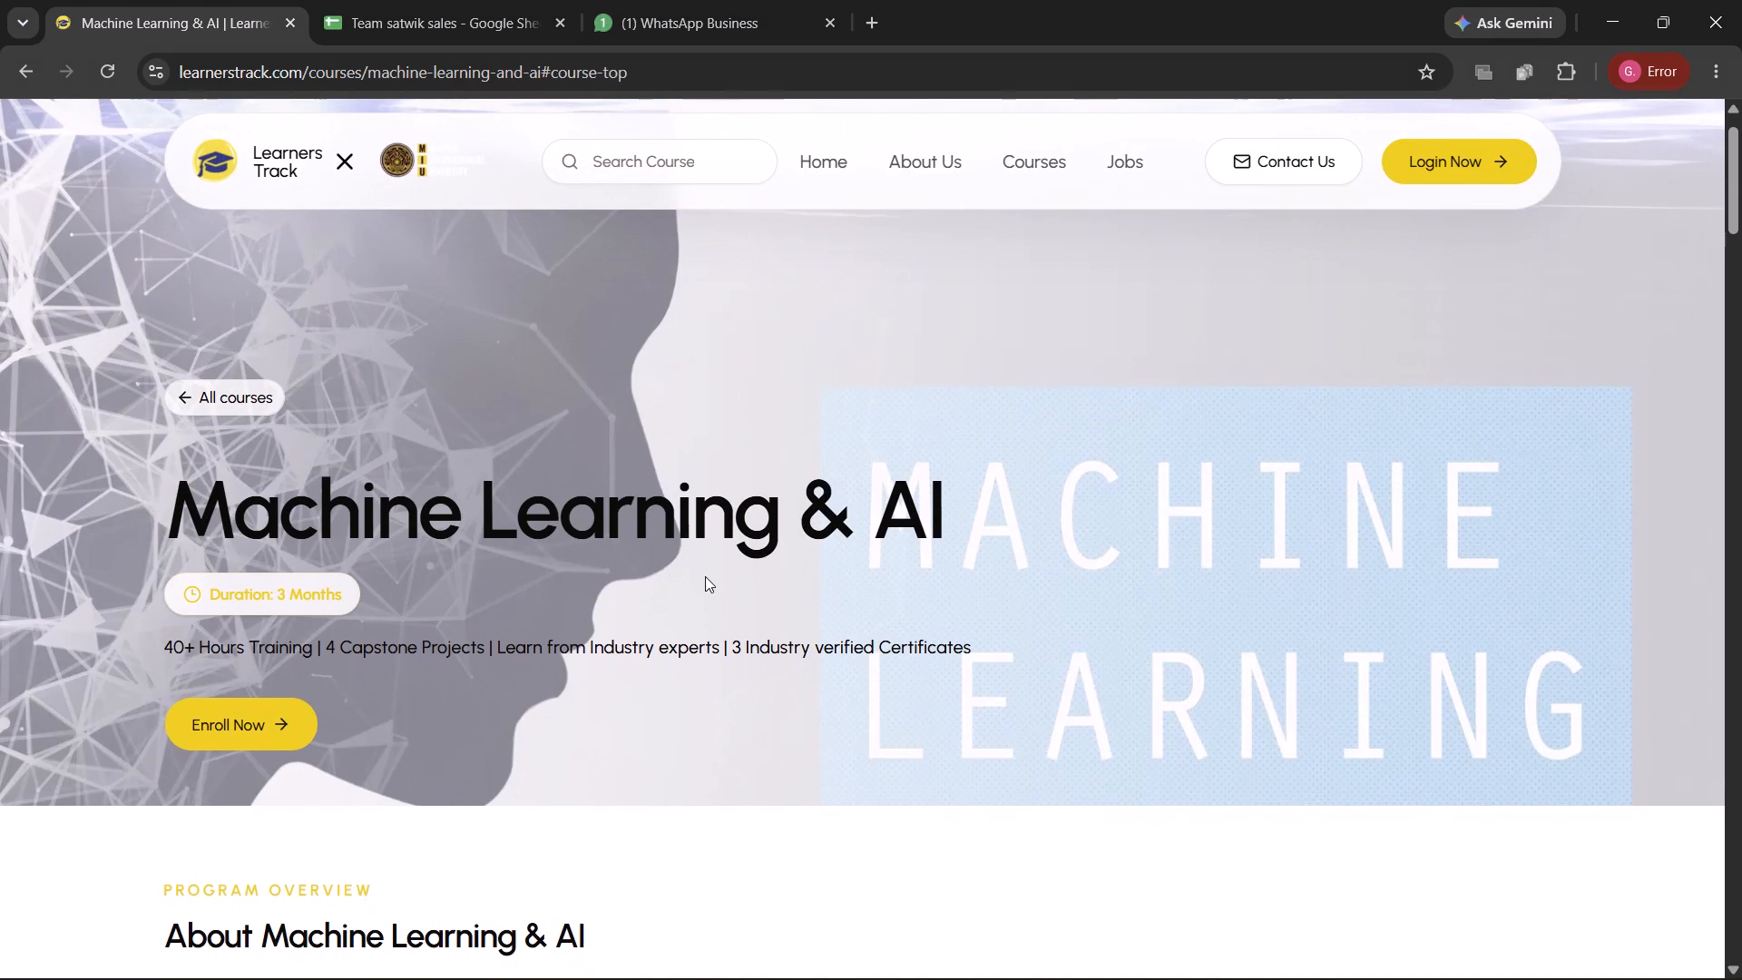
scroll(705, 576, "down", 5)
scroll(705, 576, "up", 1)
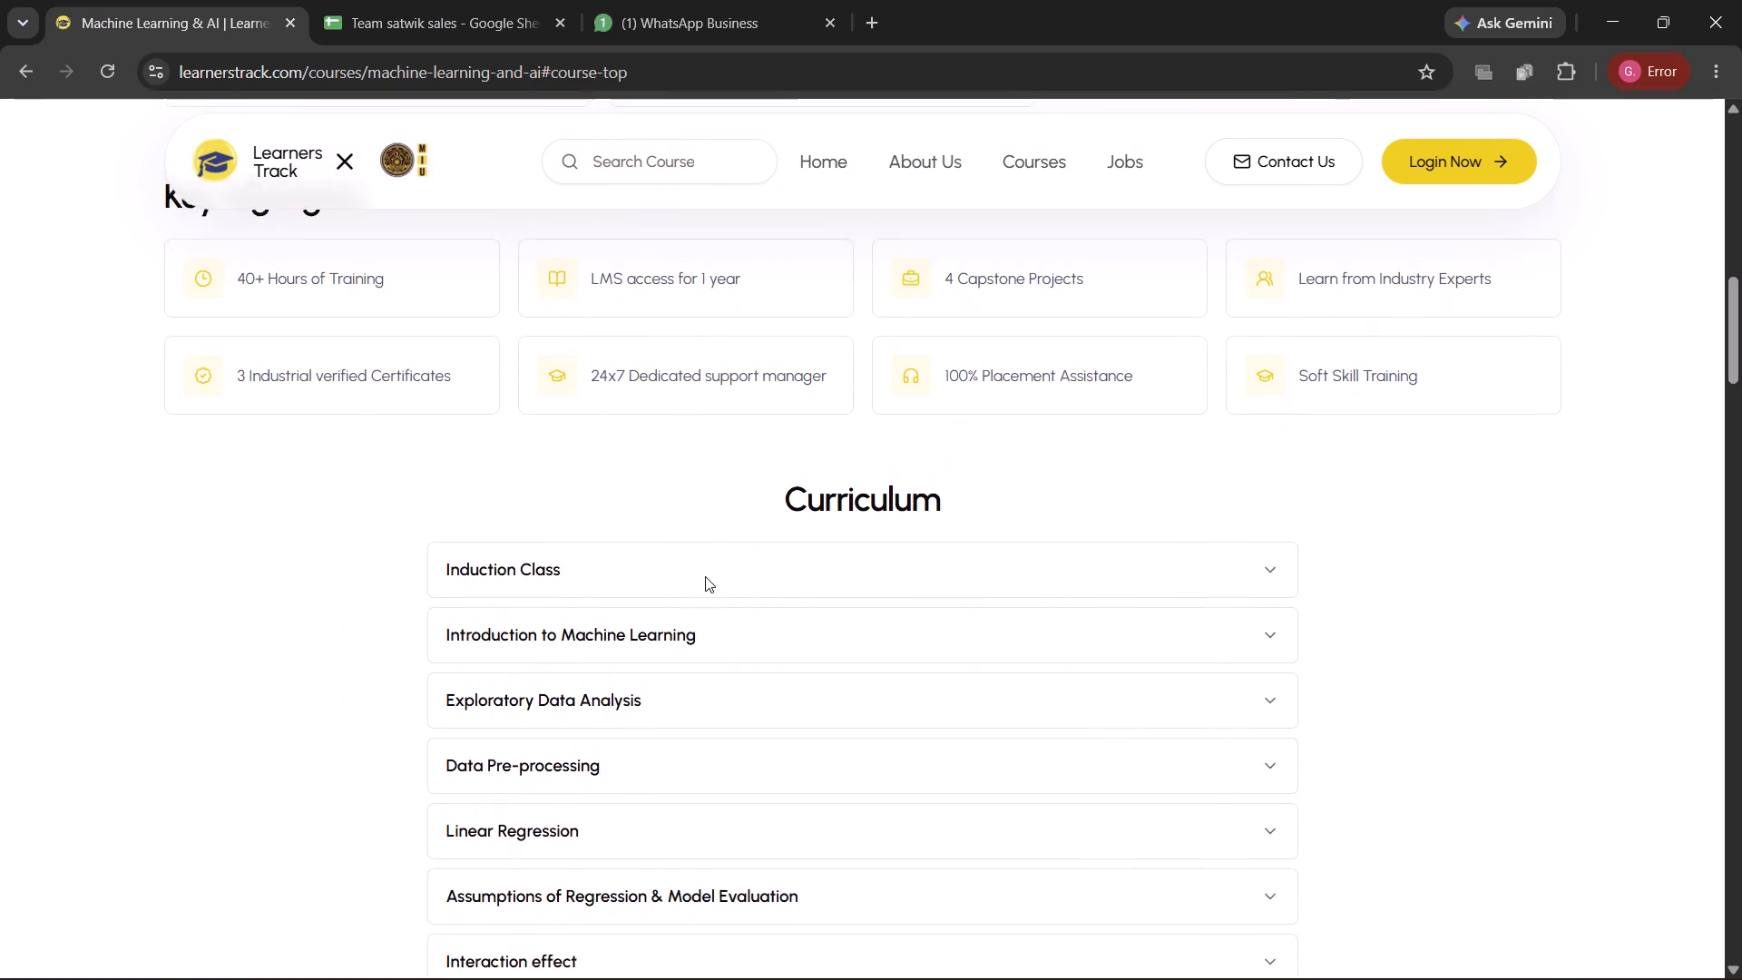
scroll(705, 576, "up", 1)
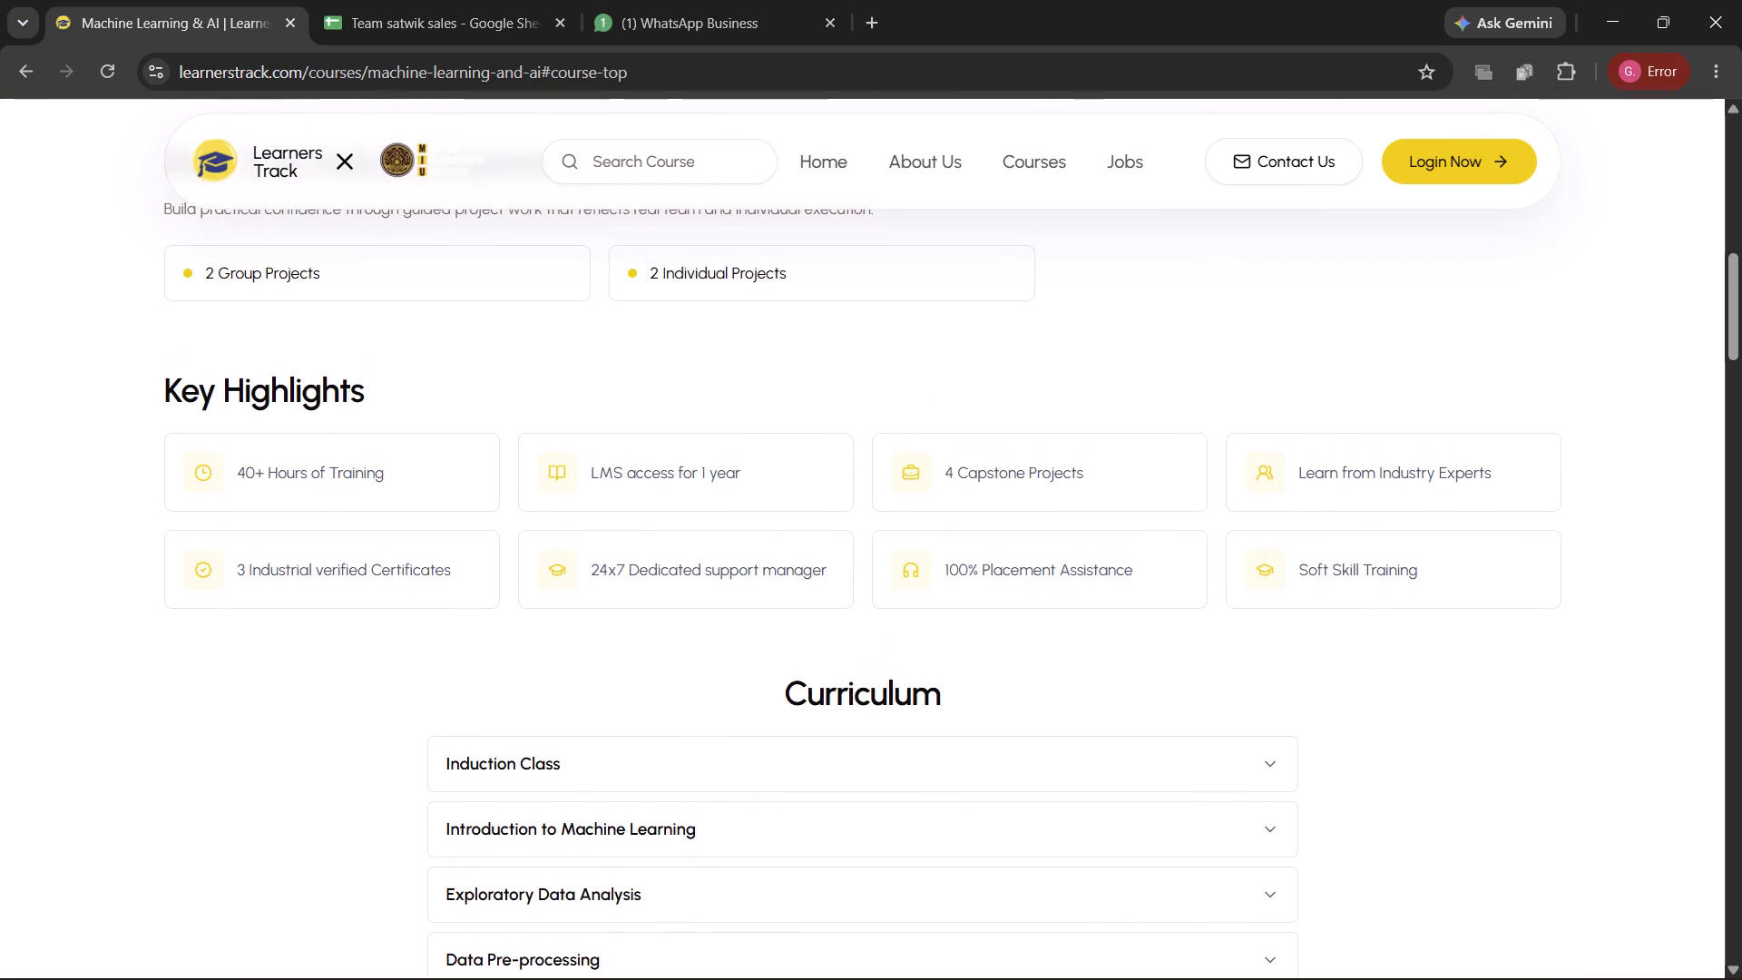
scroll(705, 576, "up", 2)
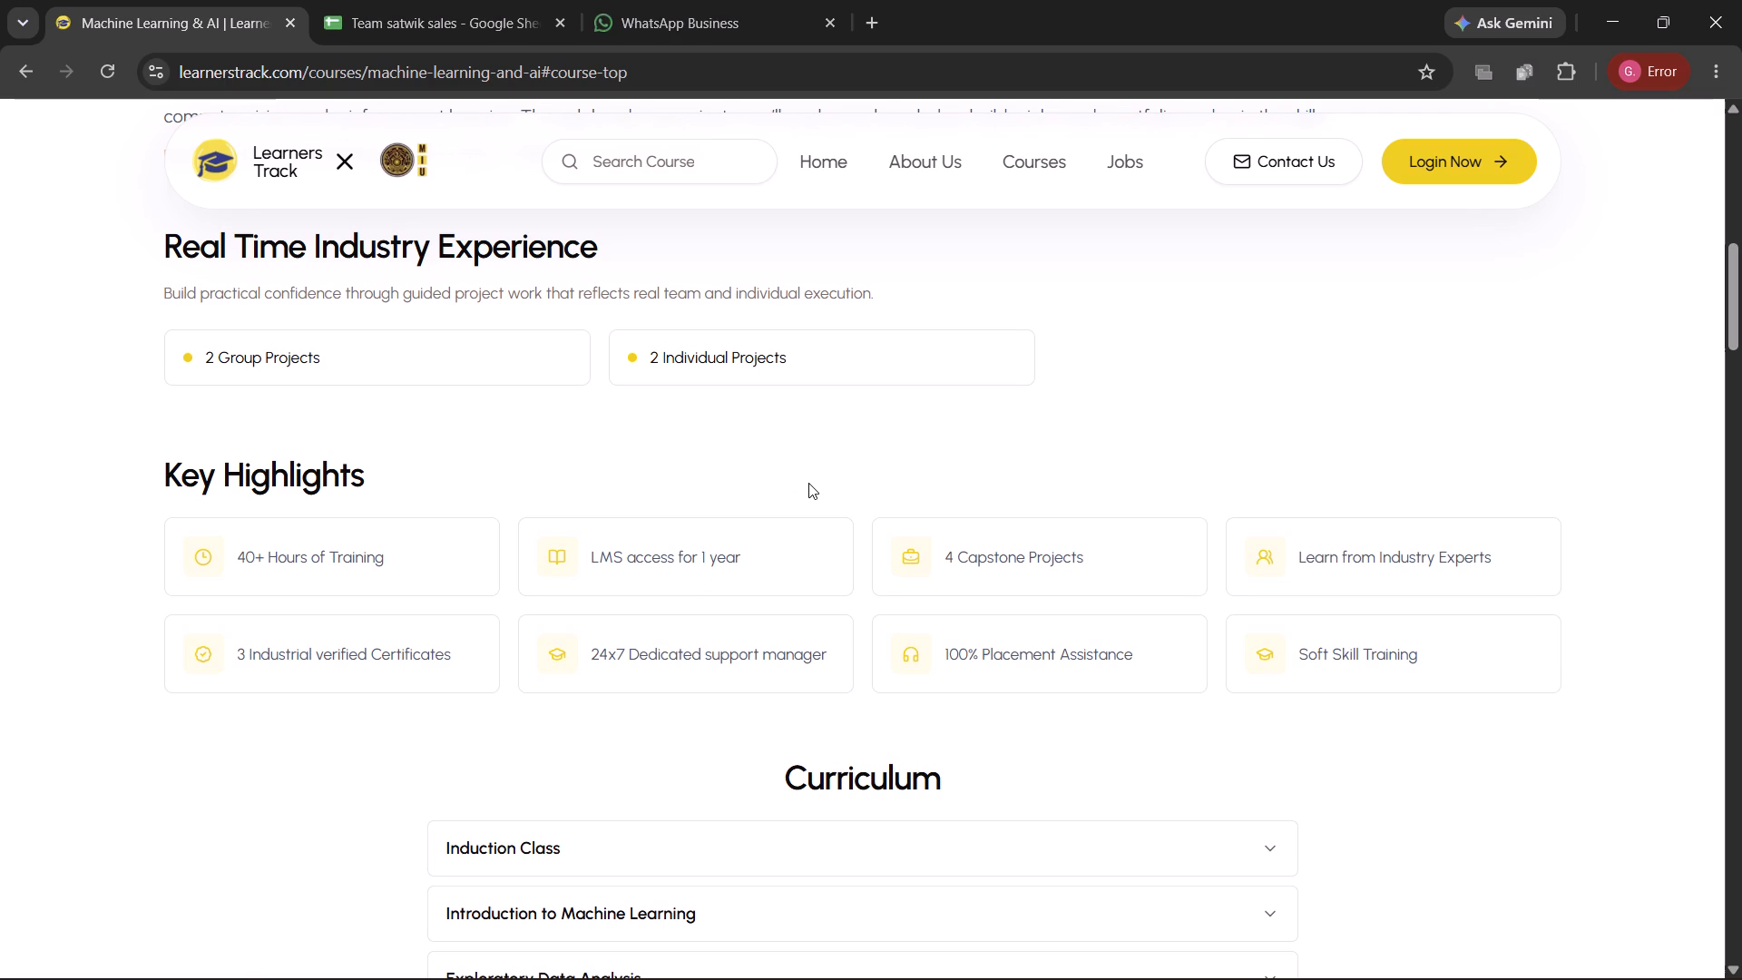
scroll(808, 483, "up", 1)
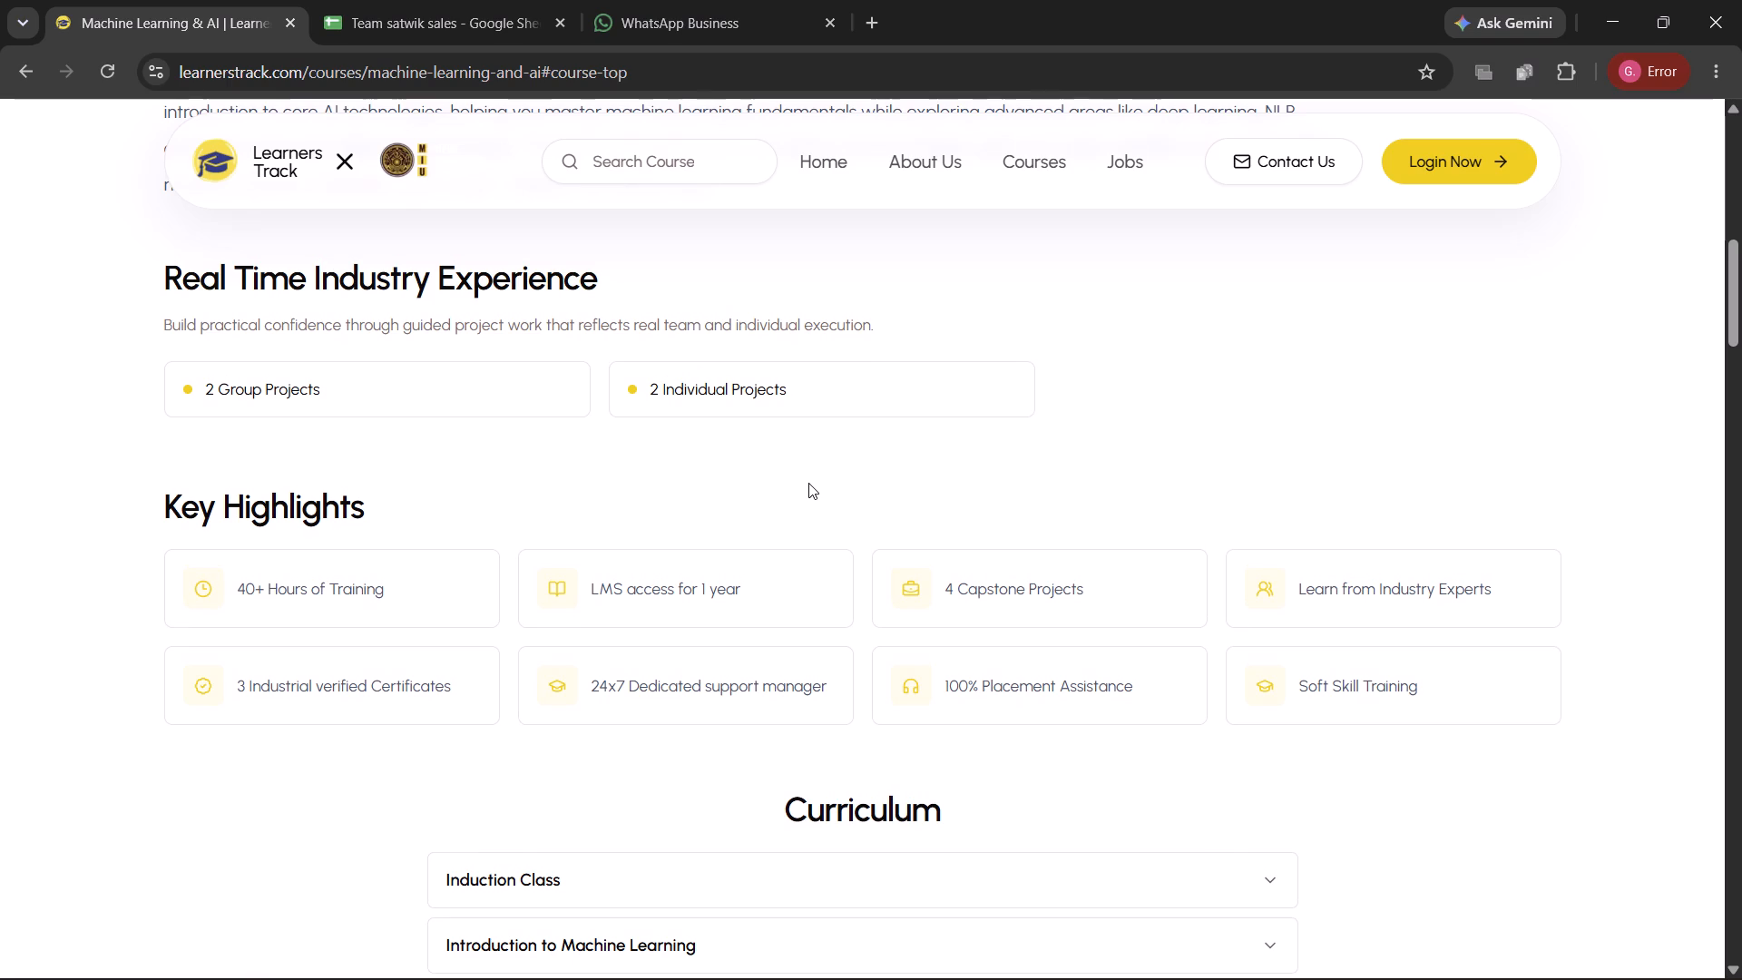
scroll(808, 483, "down", 1)
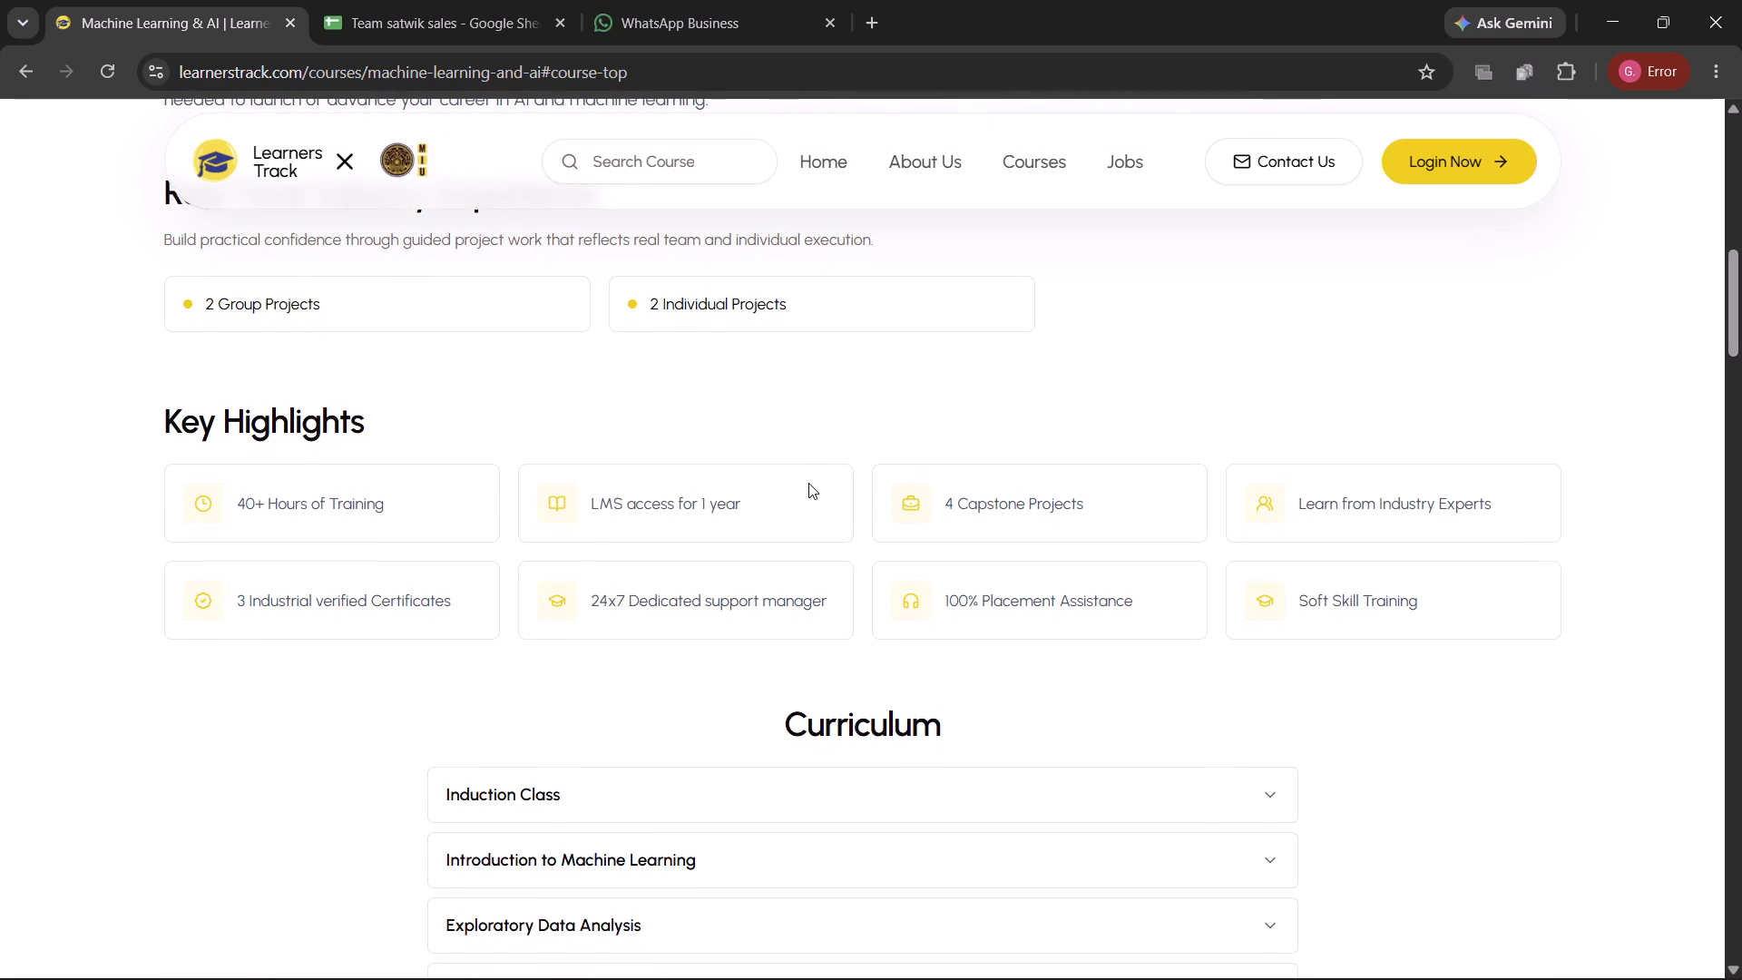
scroll(808, 483, "down", 1)
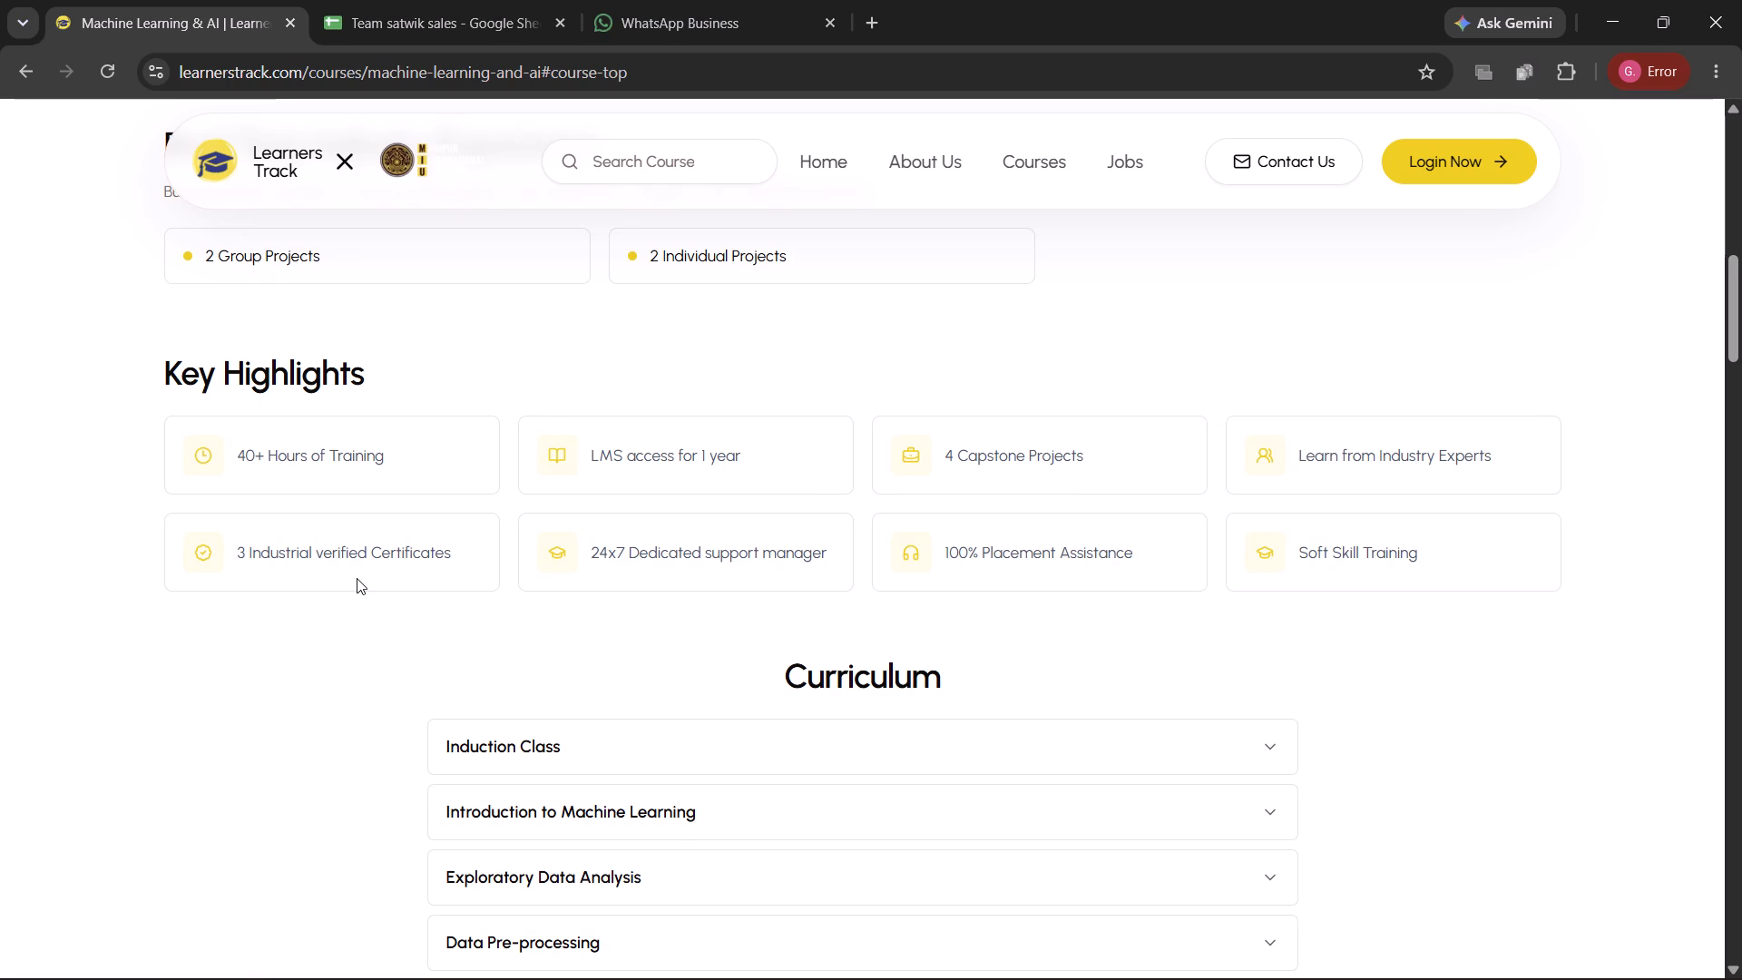
scroll(357, 578, "down", 4)
scroll(357, 578, "up", 2)
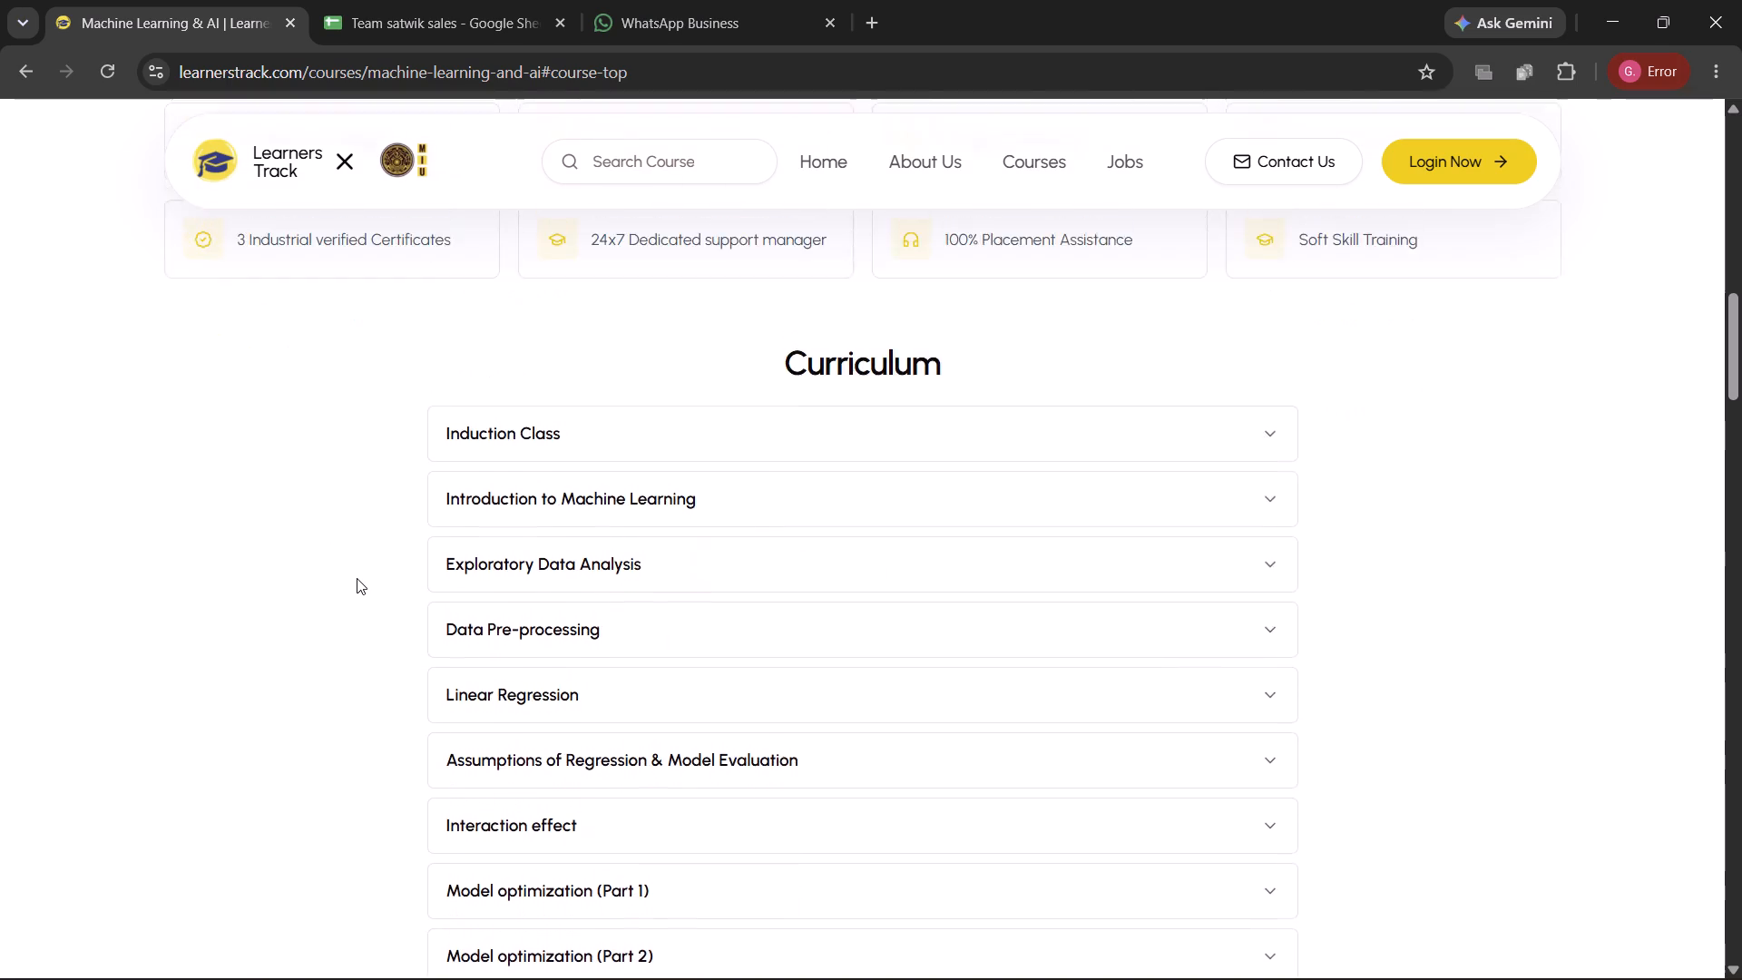
scroll(357, 578, "up", 1)
scroll(357, 578, "down", 3)
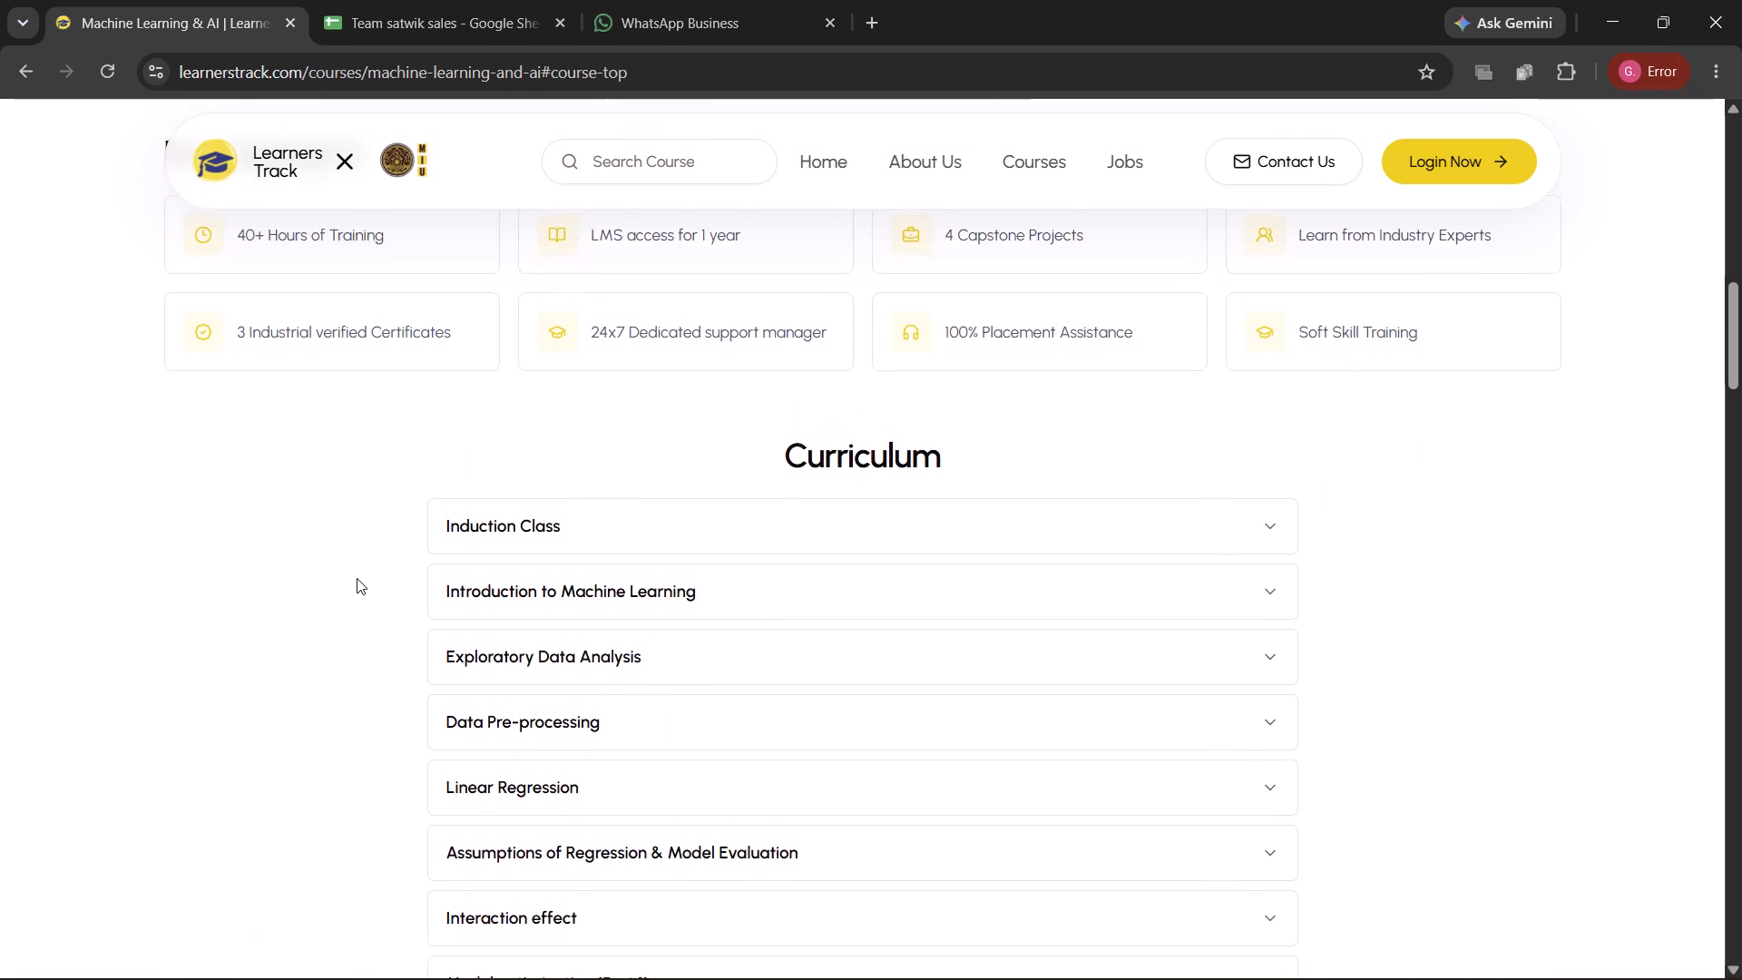
Compare the fees and included features of the Smart Learning and Advance Learning plans for Machine Learning & AI.
scroll(357, 578, "down", 6)
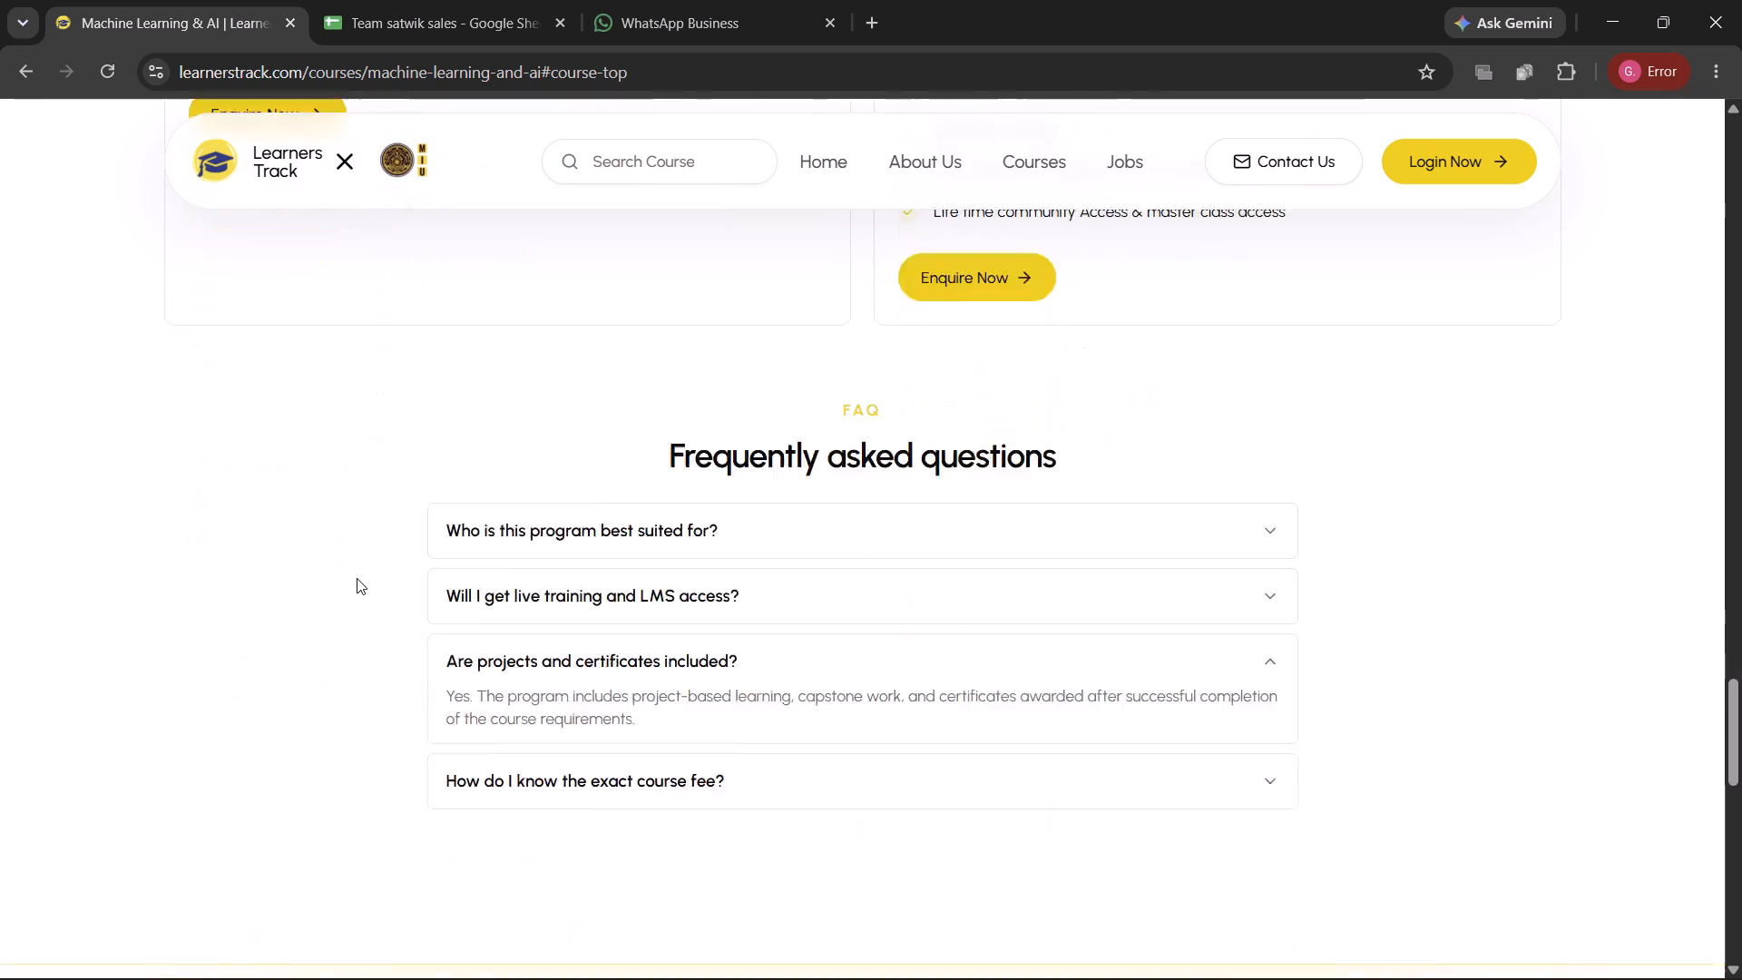
scroll(357, 578, "up", 3)
scroll(357, 578, "down", 1)
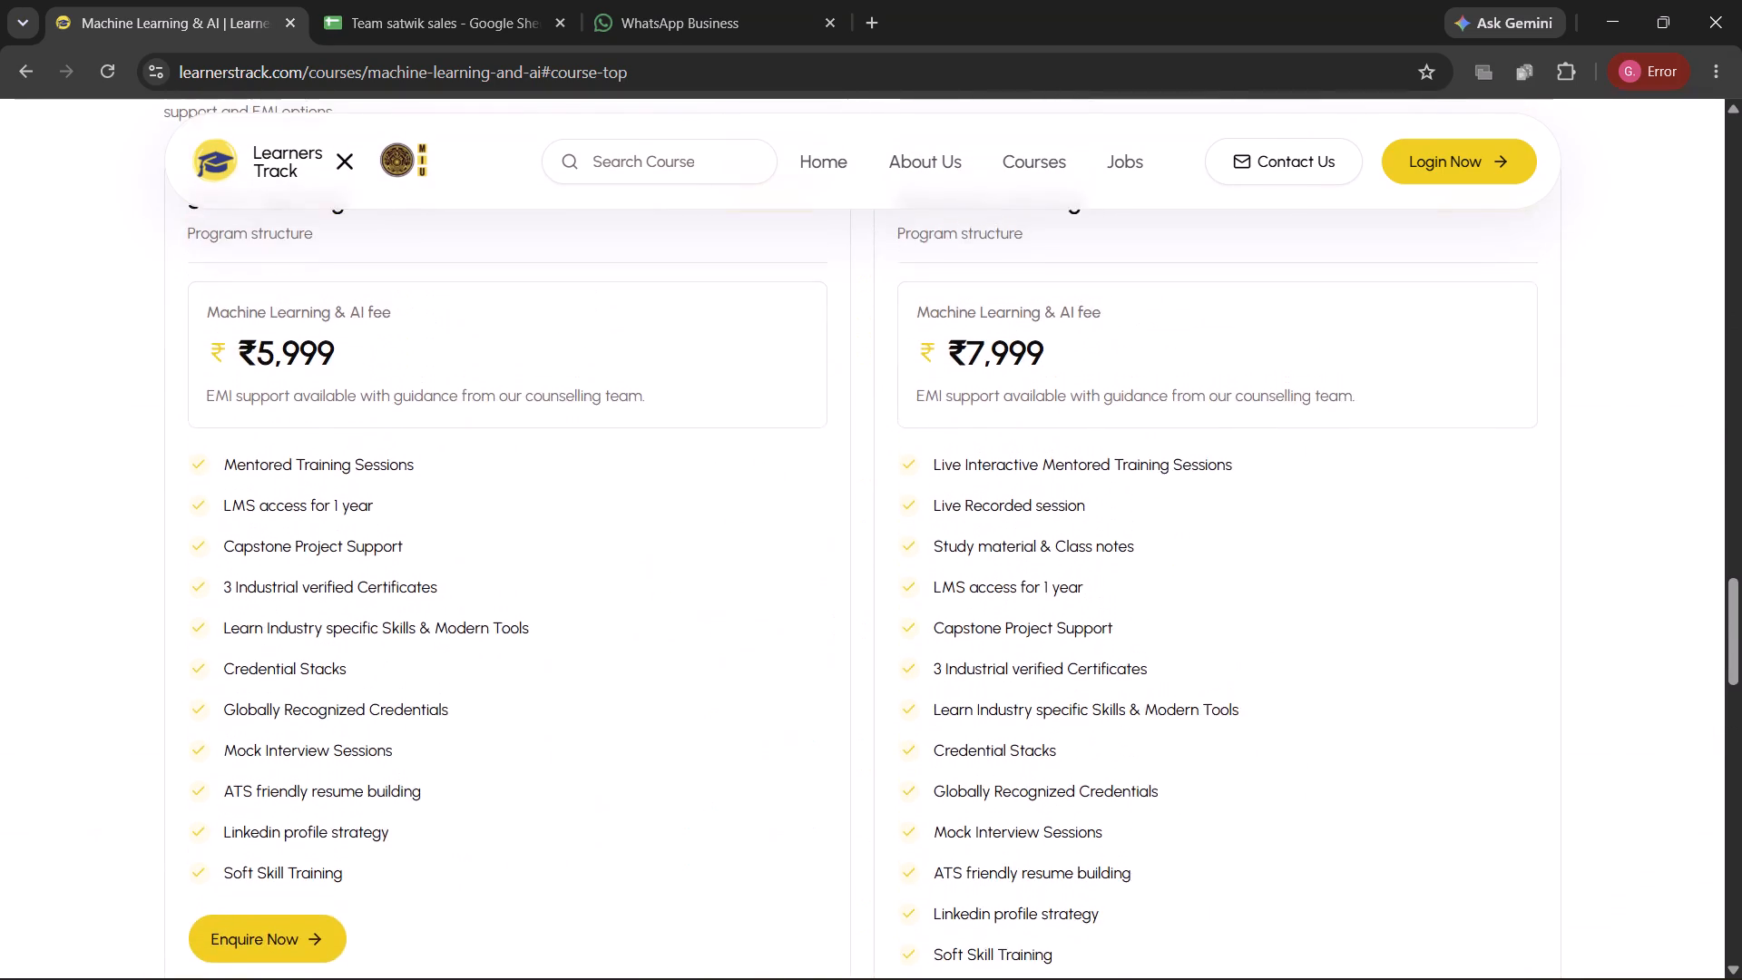
scroll(357, 578, "down", 2)
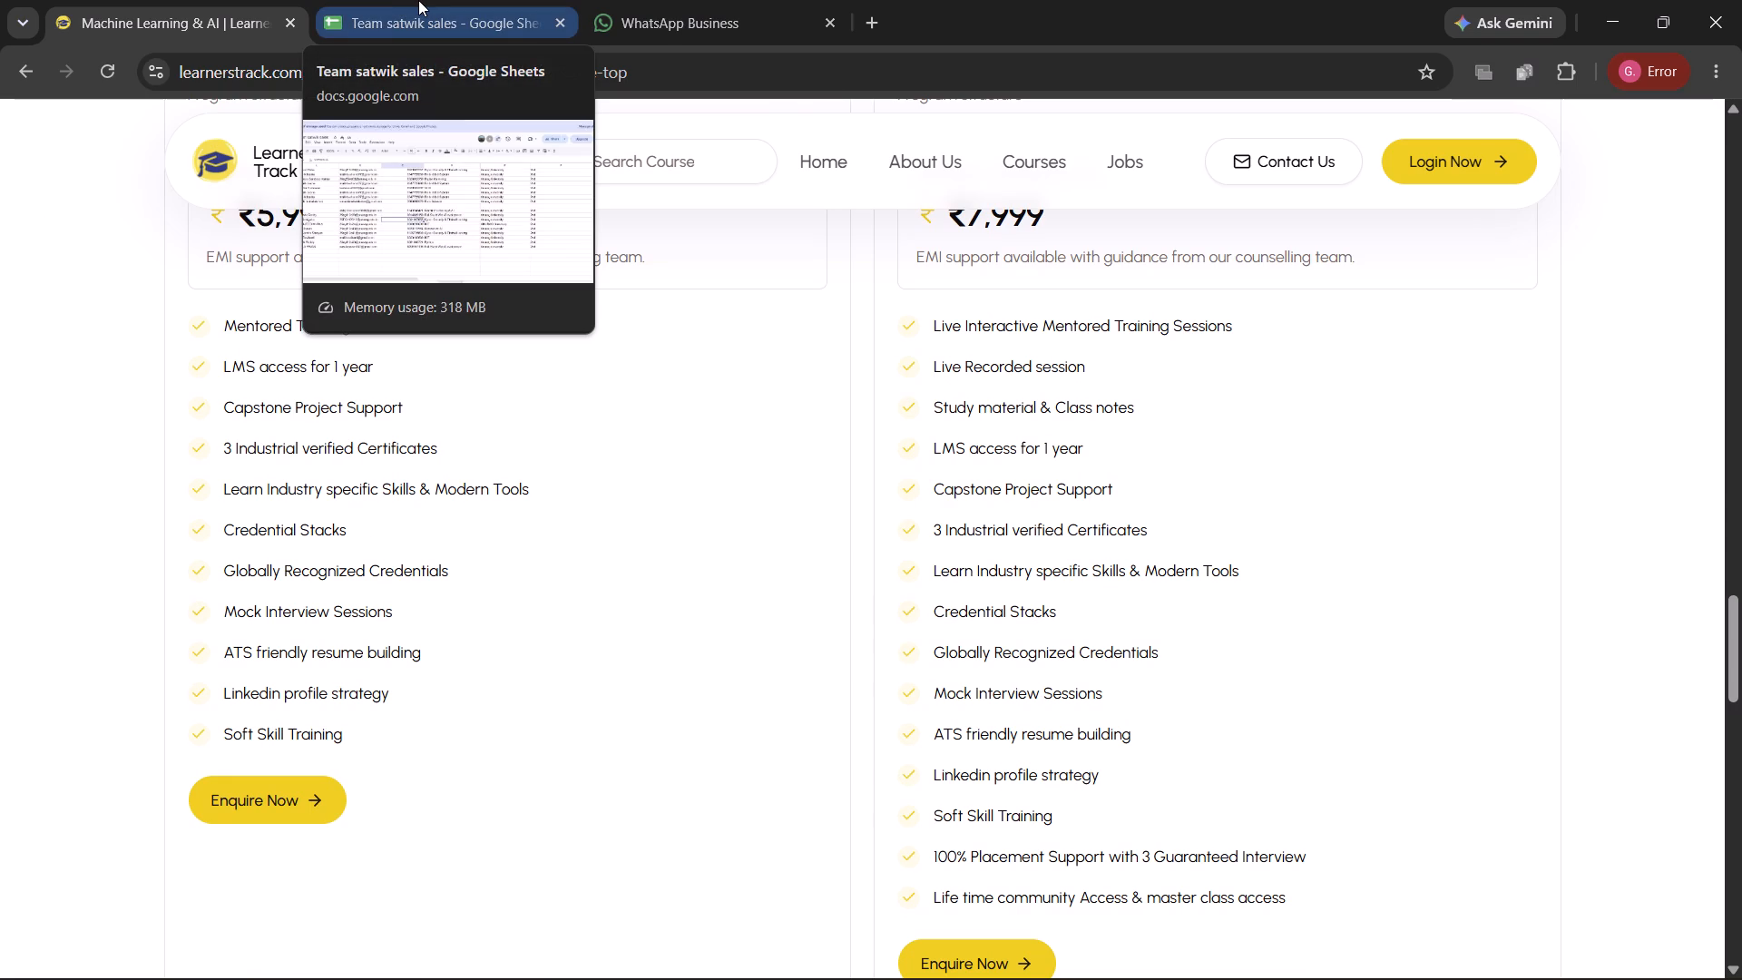
scroll(759, 290, "up", 1)
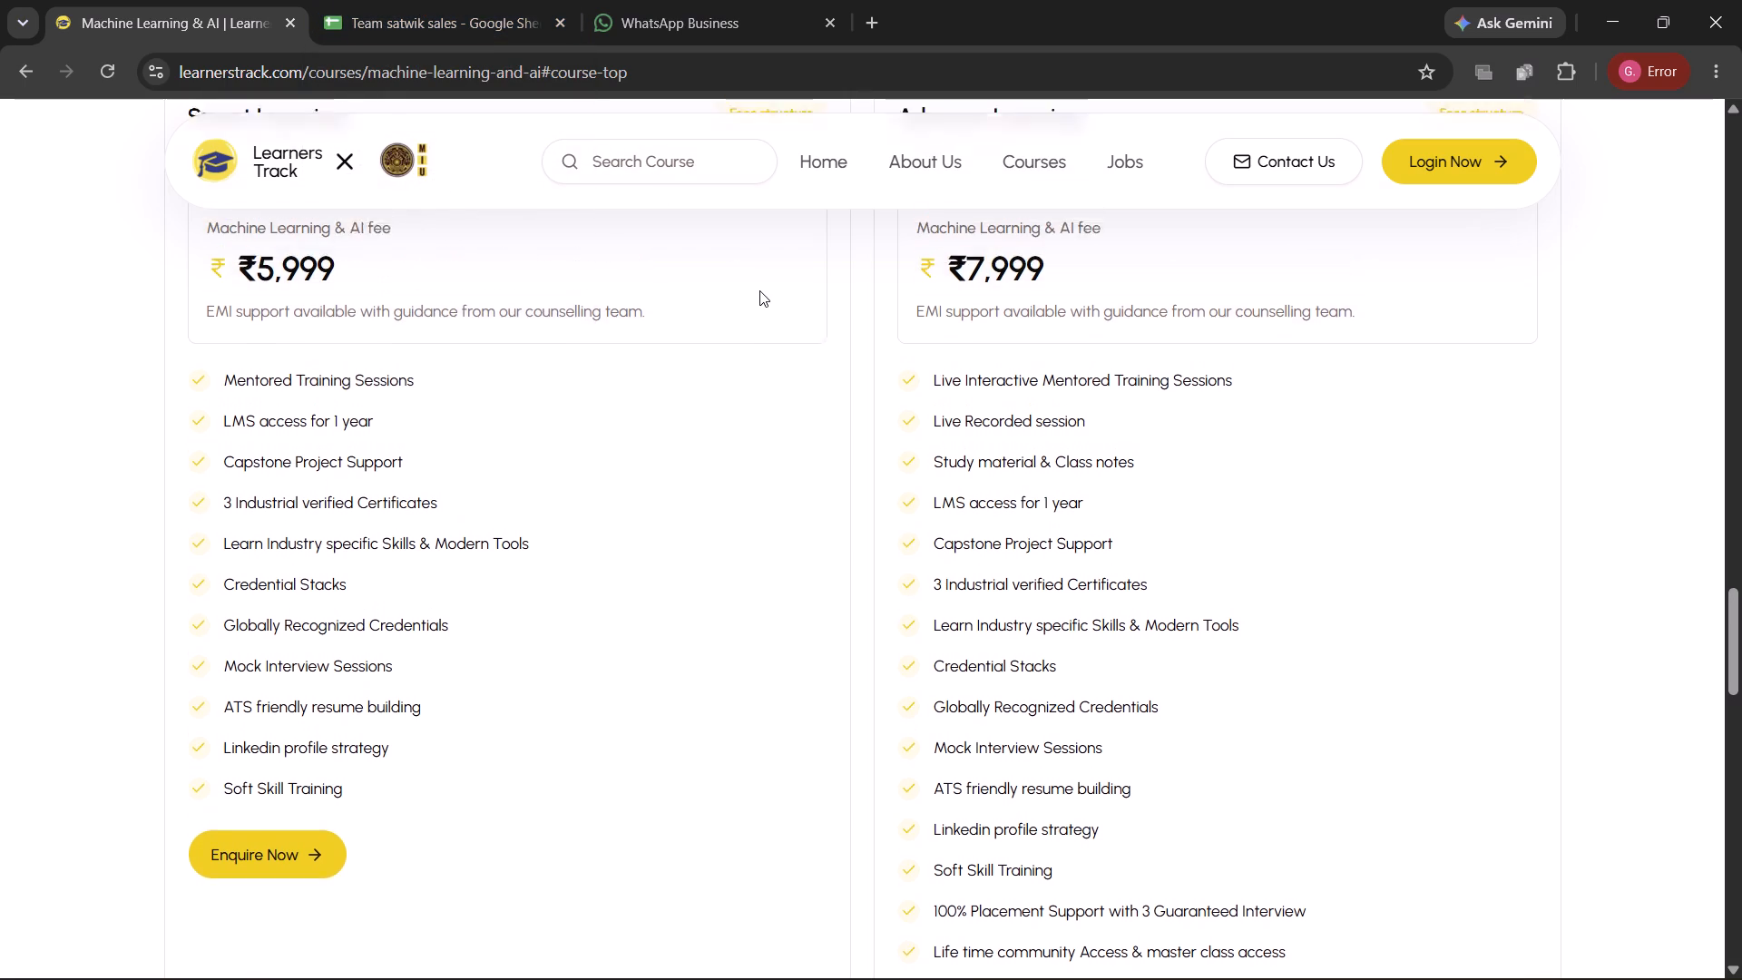
scroll(759, 290, "up", 2)
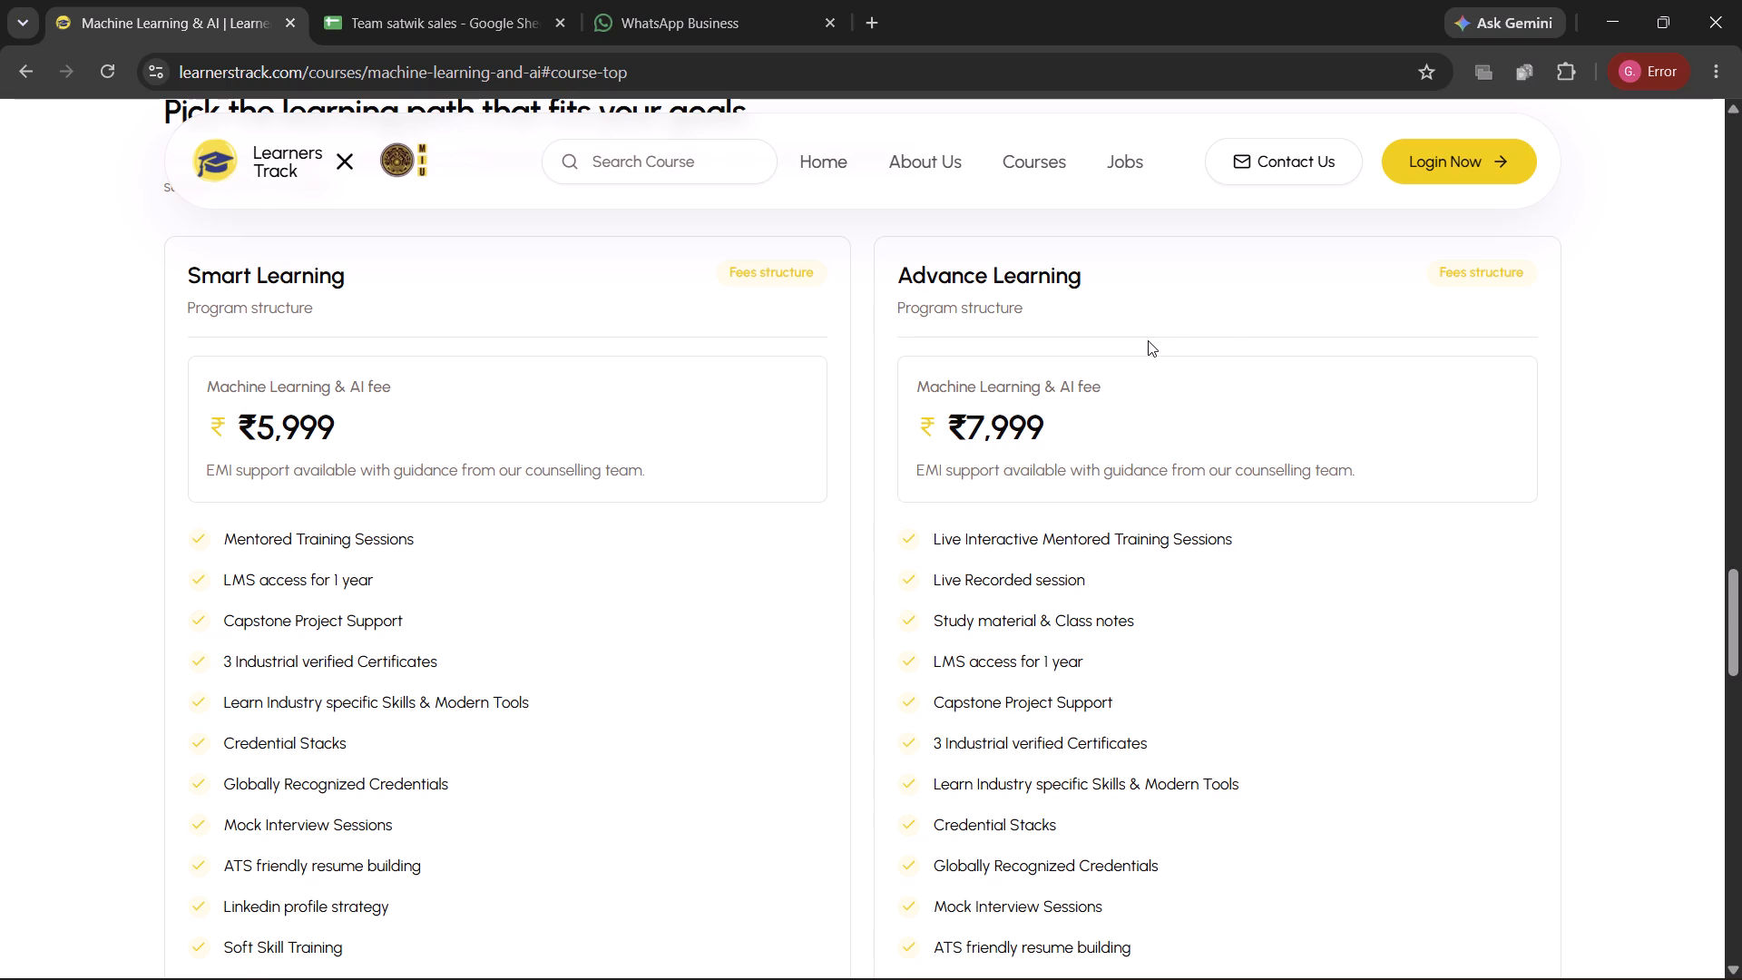
scroll(1148, 340, "down", 1)
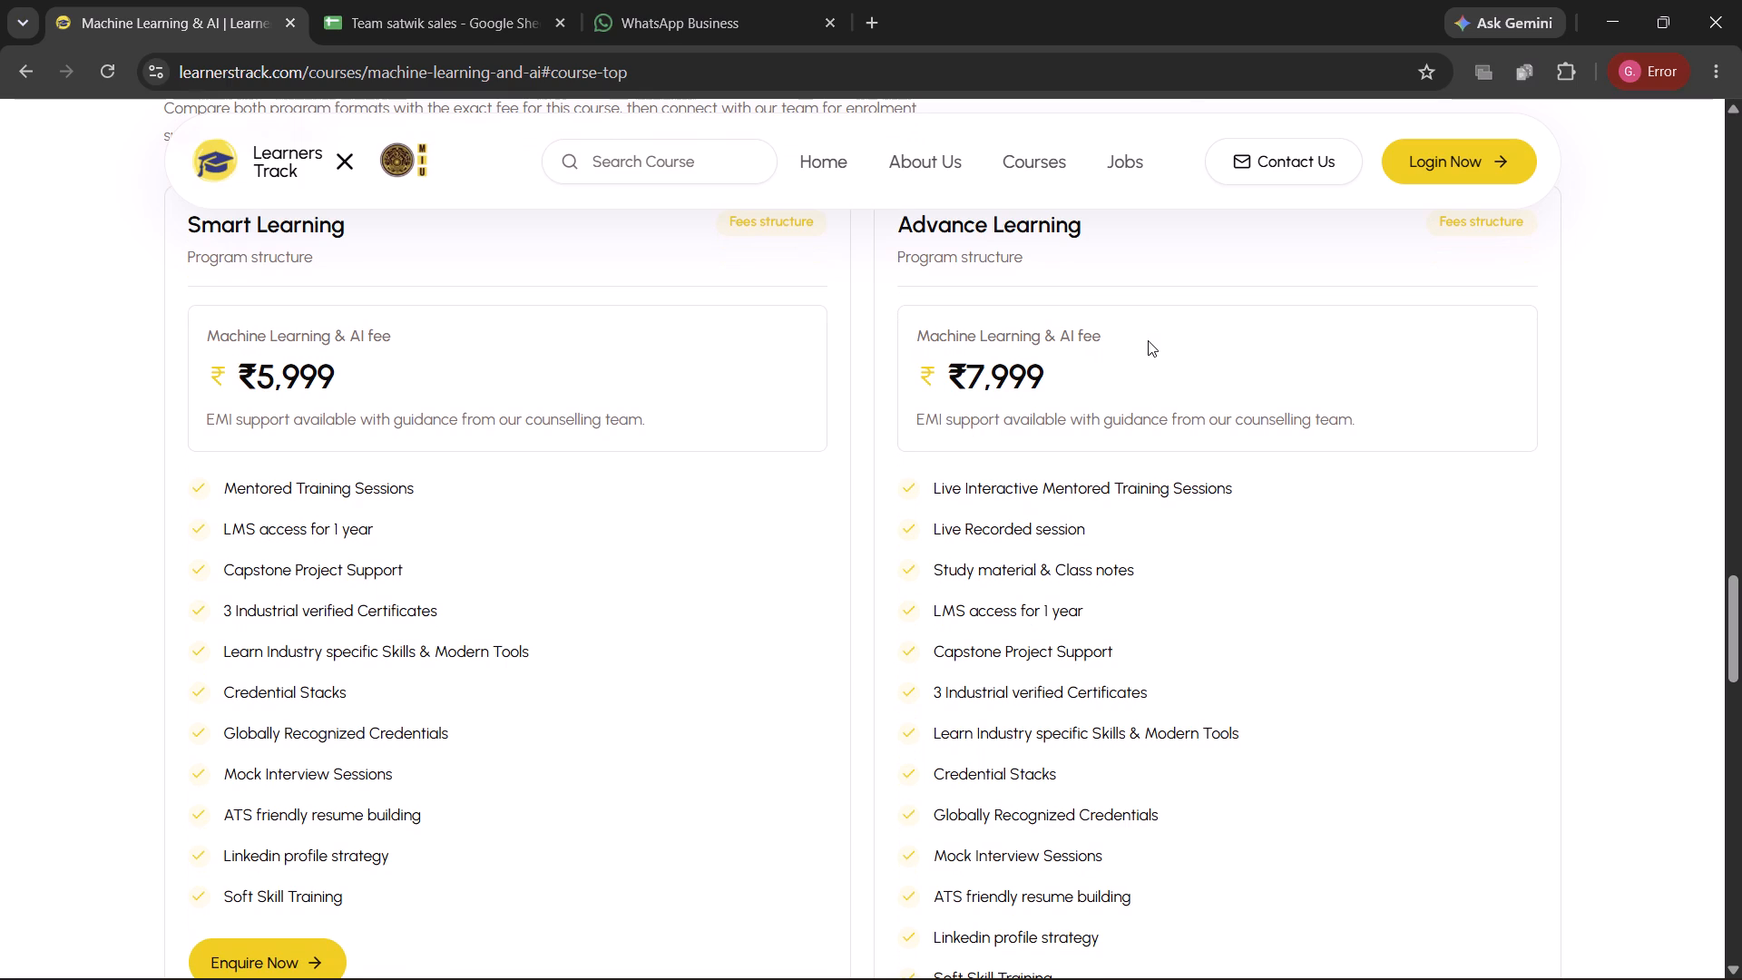
left_click(295, 0)
left_click(295, 0)
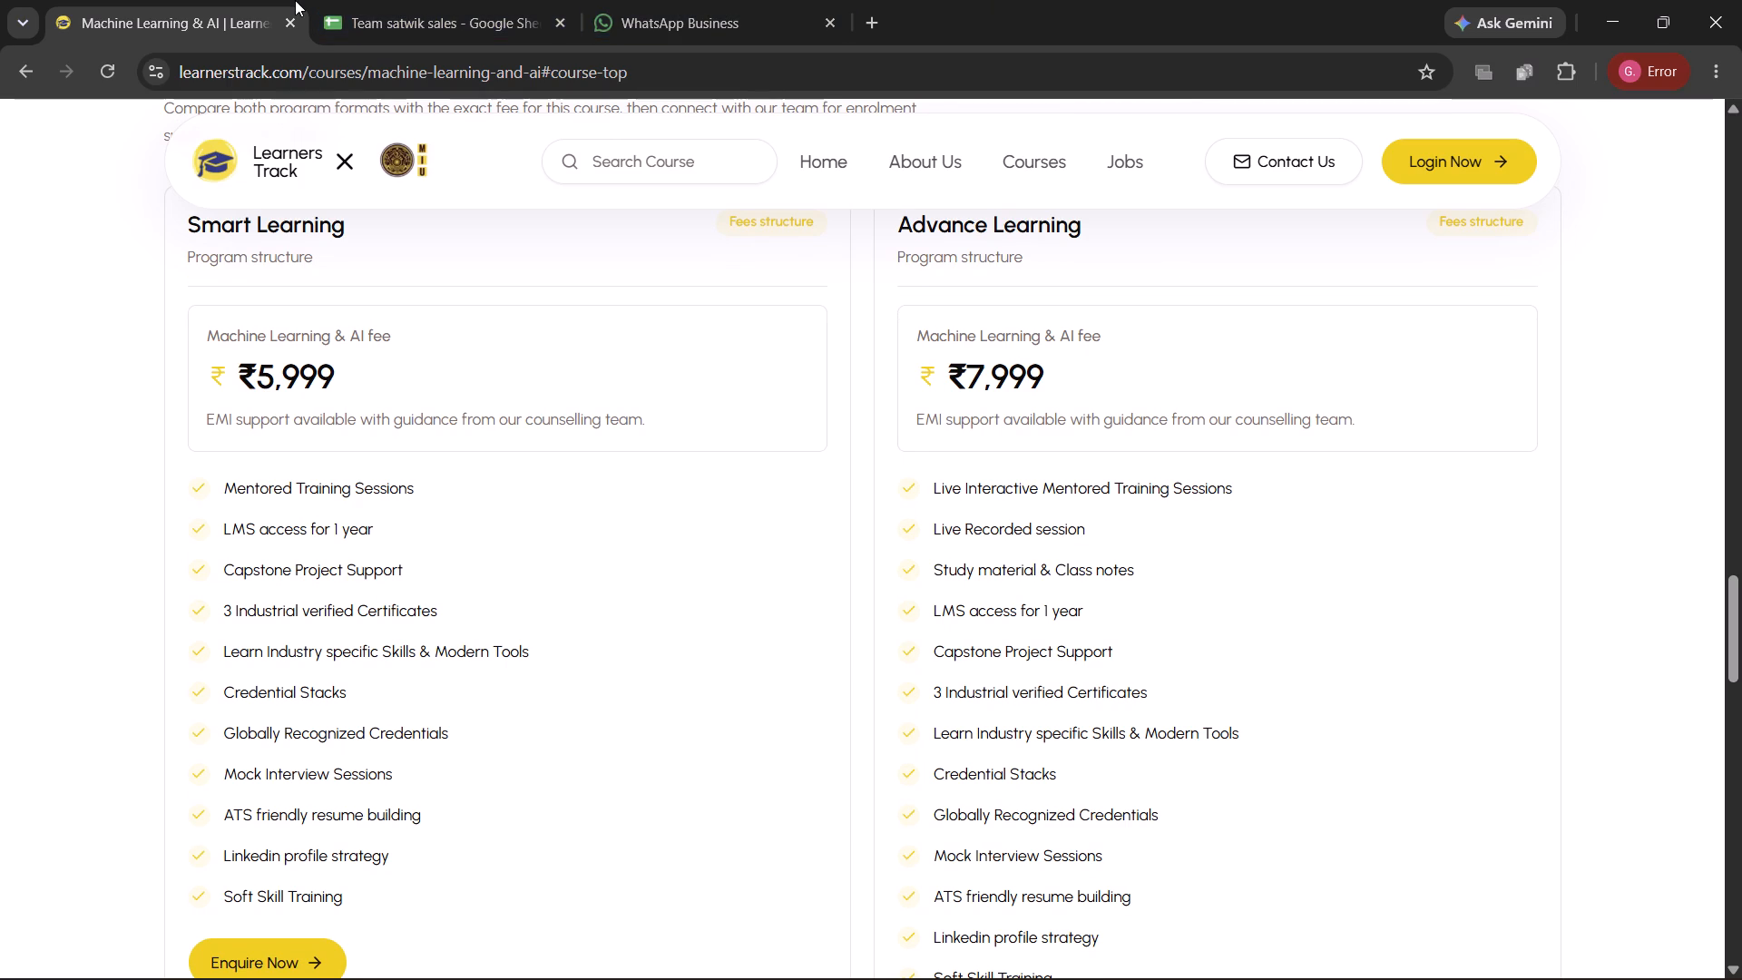
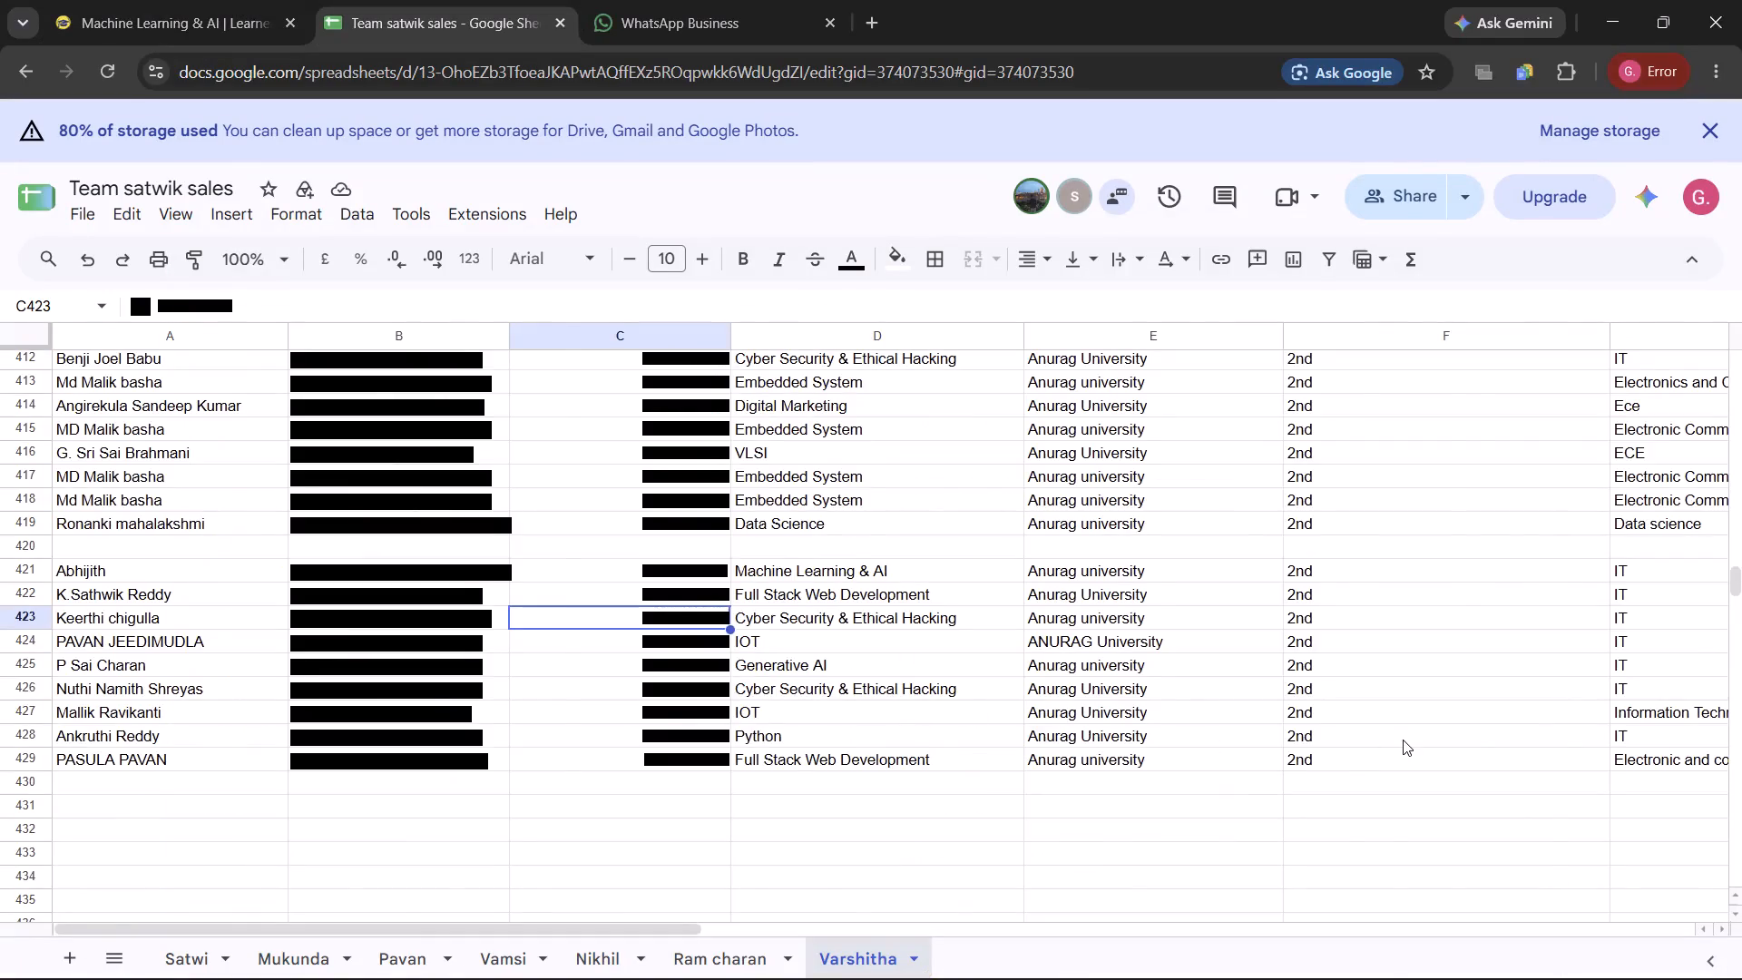
Record the call status NA in column I for the Anurag University Python lead in row 428.
scroll(1403, 740, "left", 6)
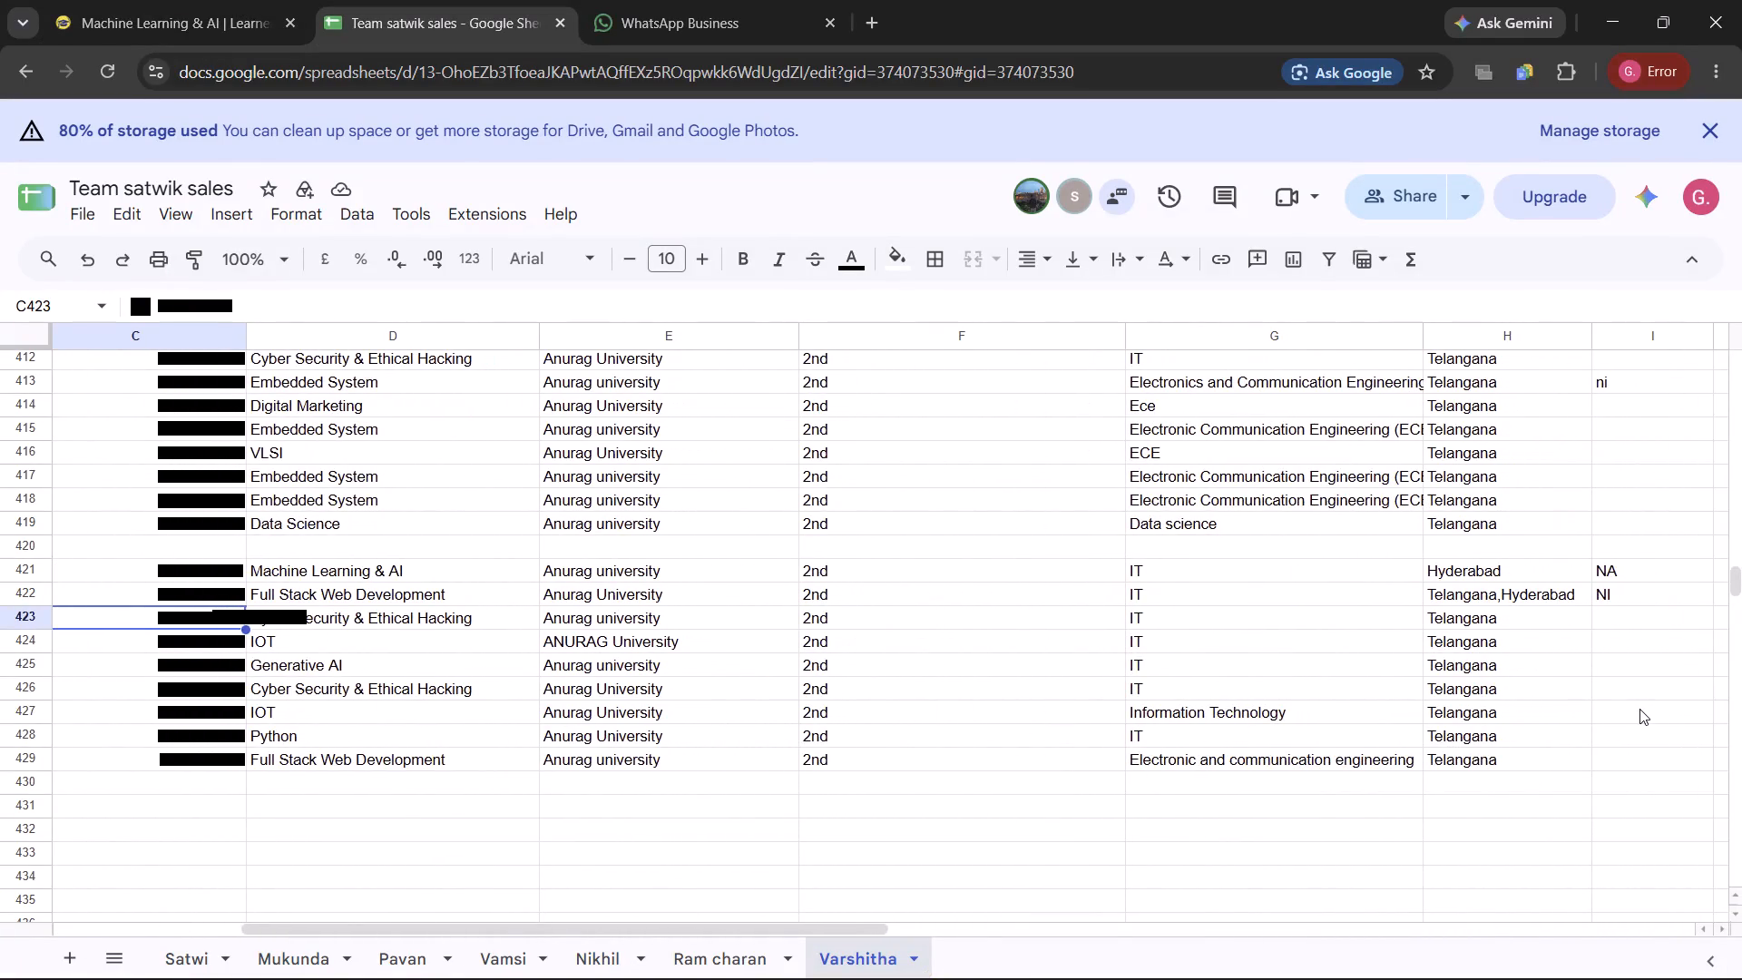
left_click(1636, 739)
double_click(1636, 739)
type("na")
key("BackSpace")
key("backslash")
key("BackSpace")
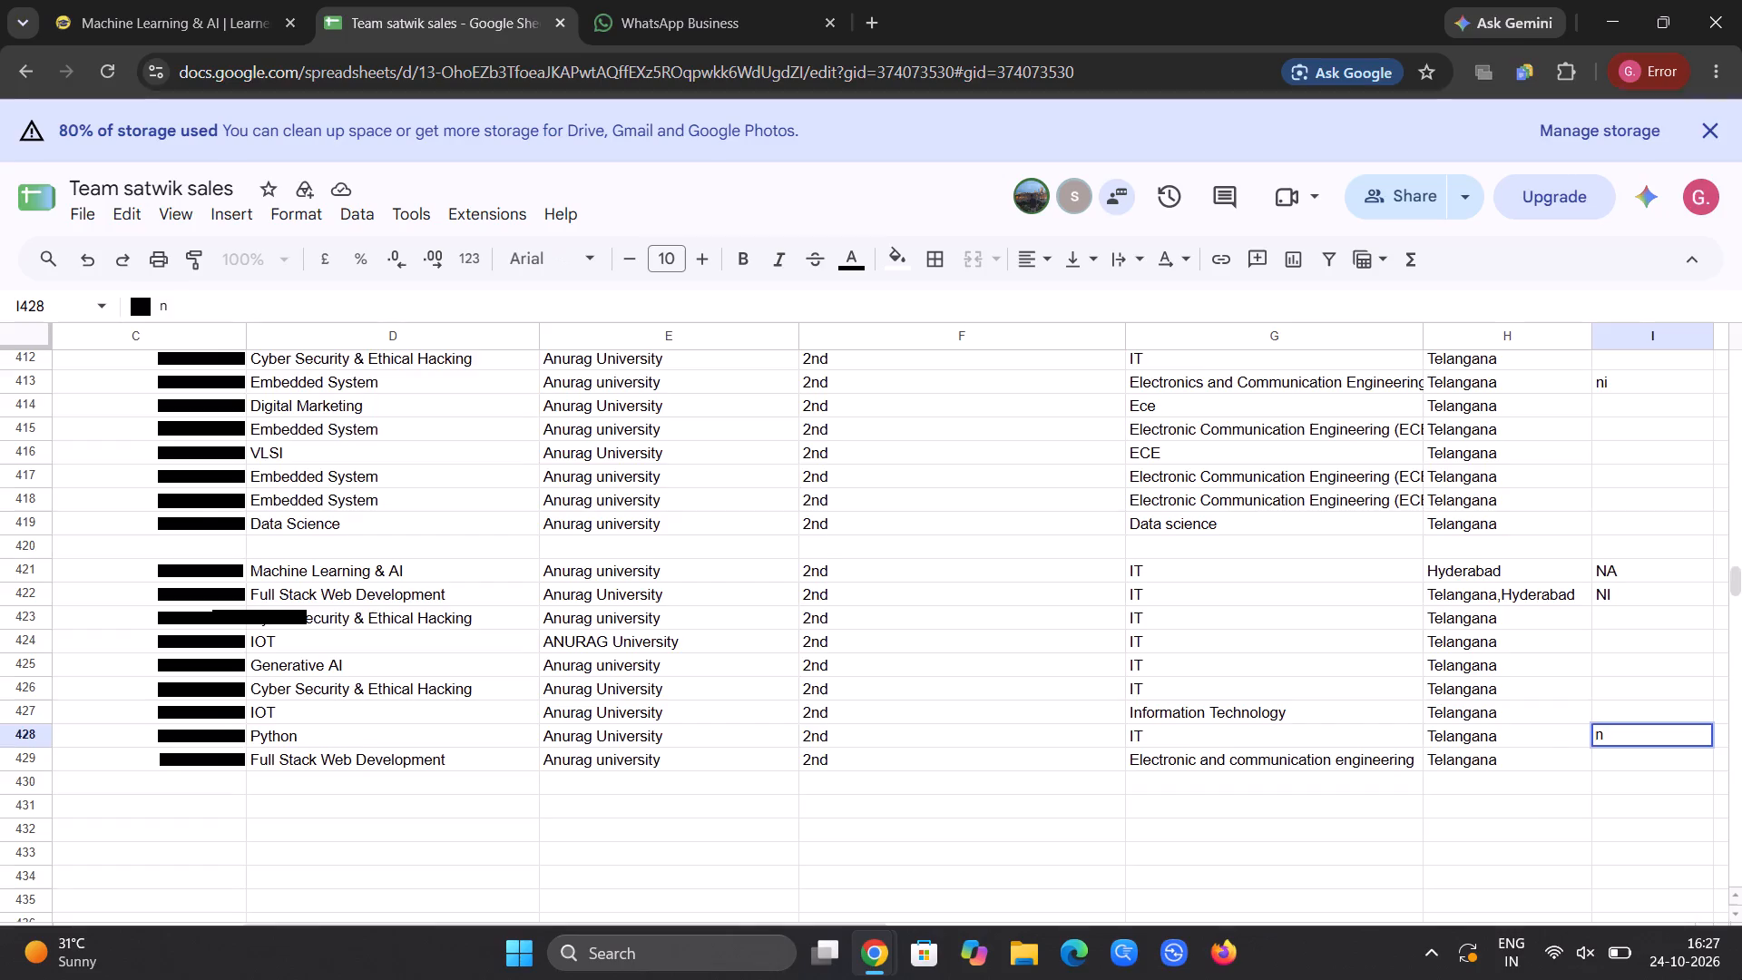
key("BackSpace")
key("shift+n")
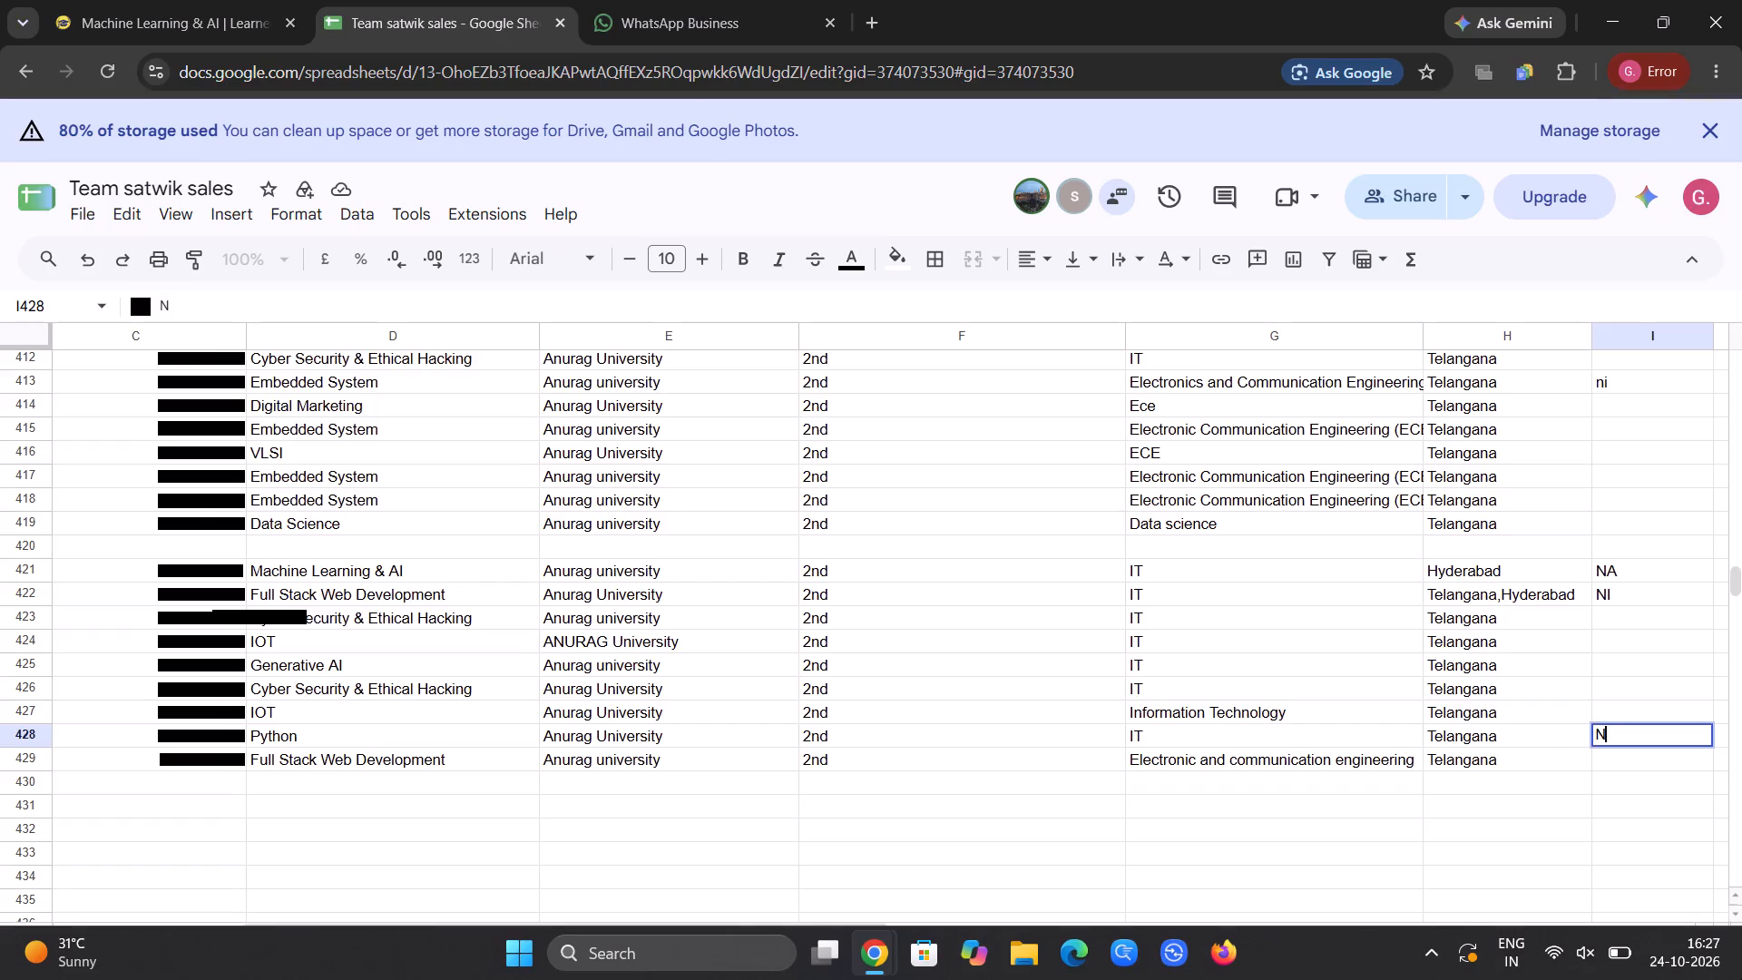
key("shift+a")
scroll(1741, 979, "right", 9)
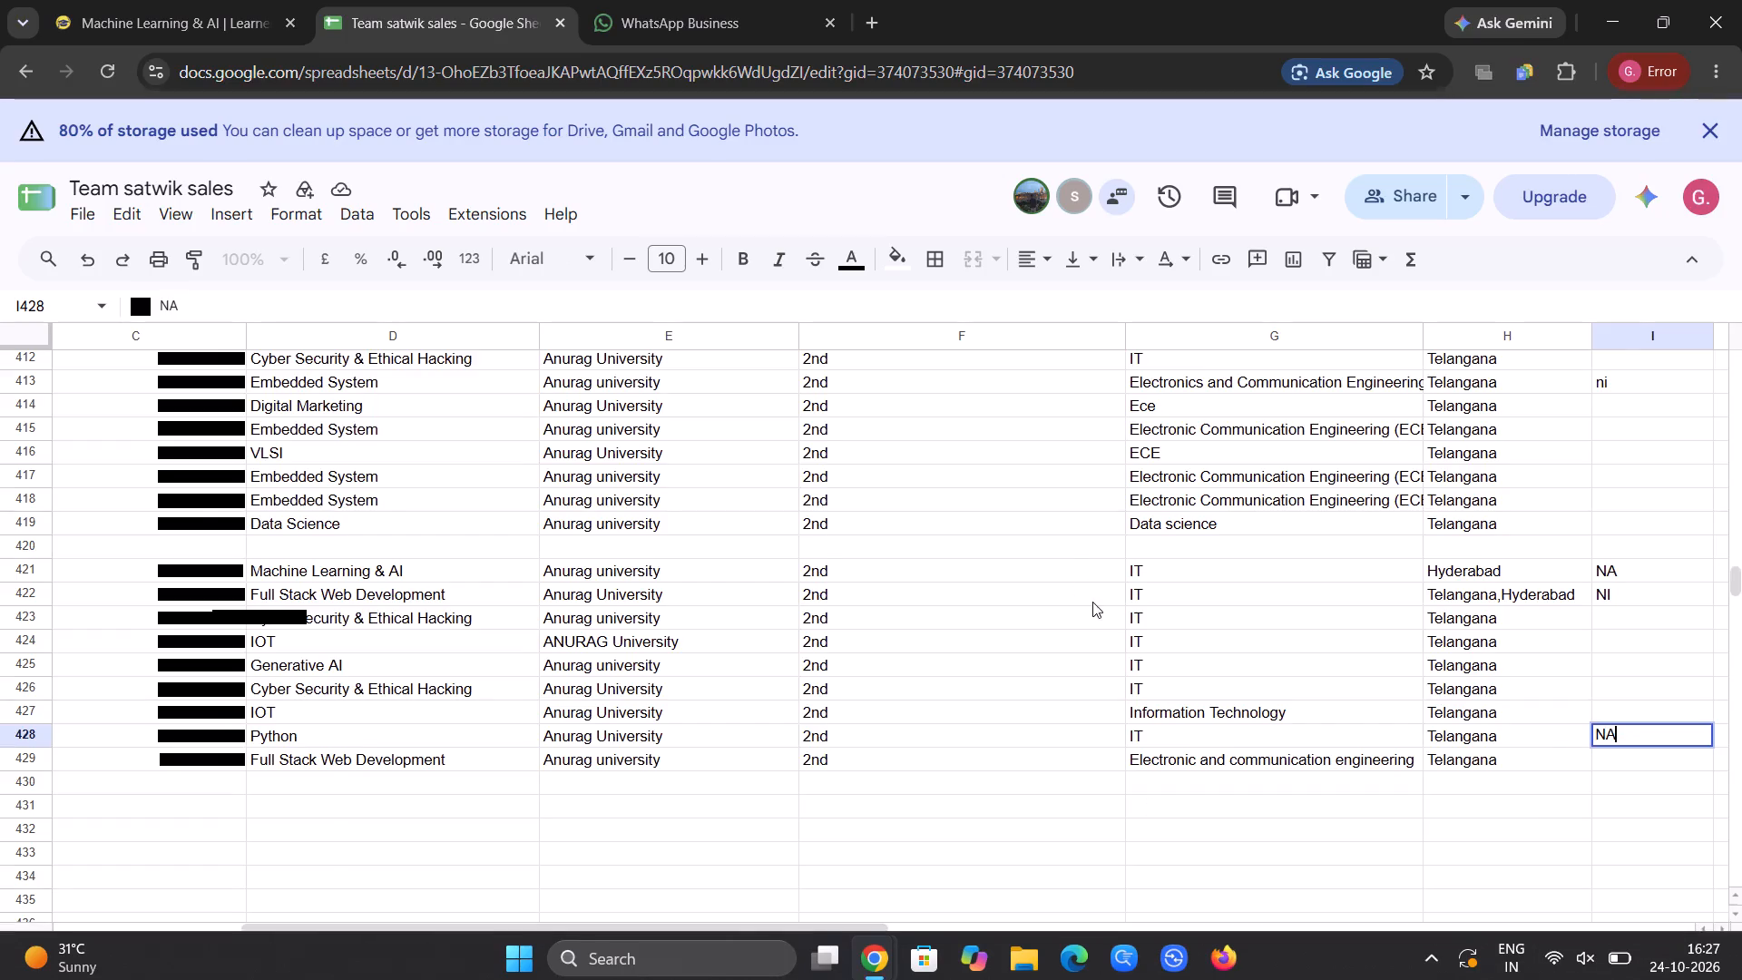
scroll(1092, 602, "right", 6)
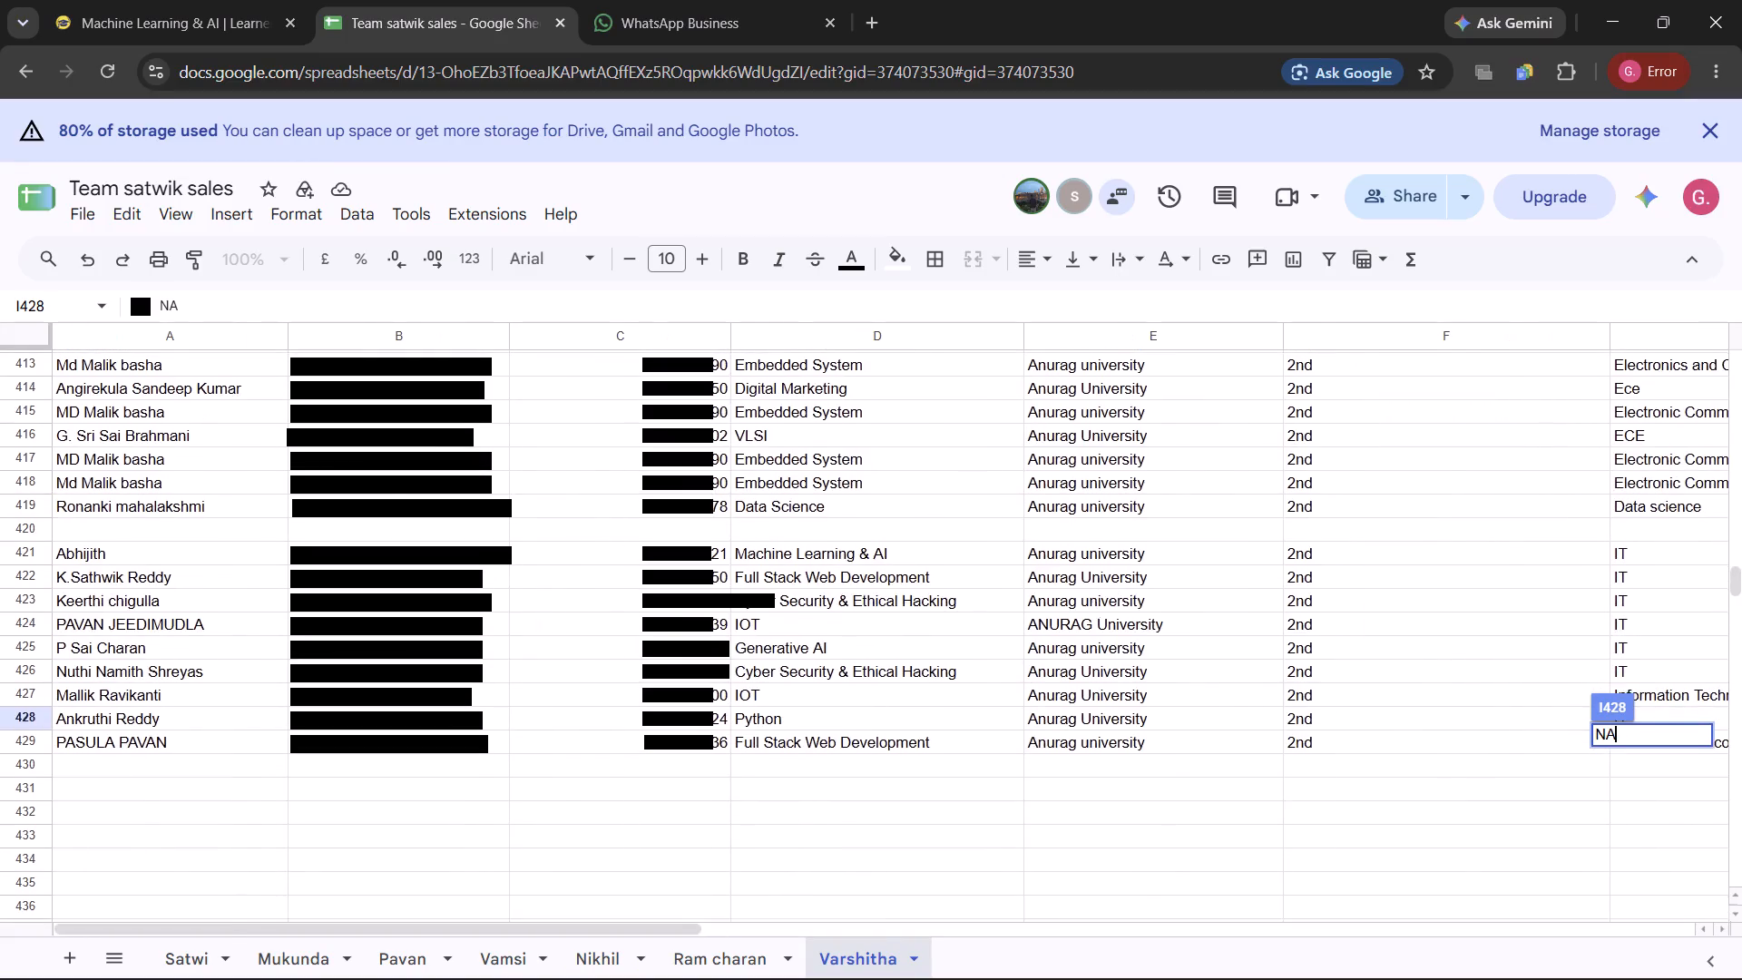
key("Return")
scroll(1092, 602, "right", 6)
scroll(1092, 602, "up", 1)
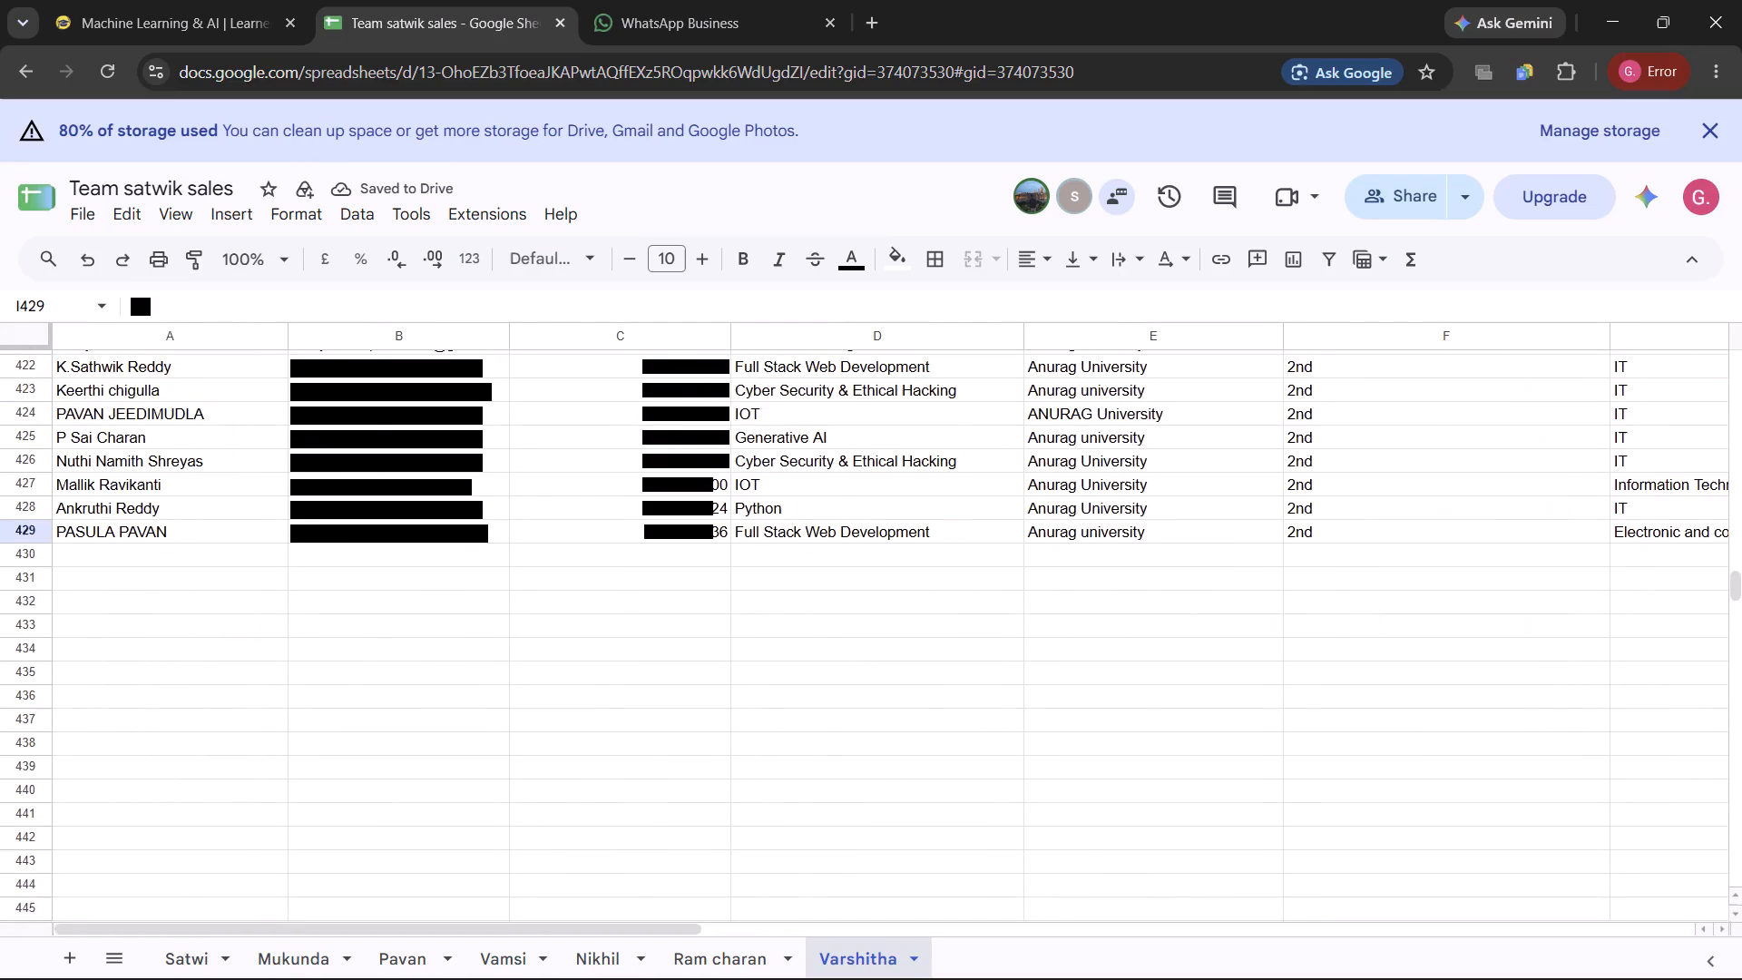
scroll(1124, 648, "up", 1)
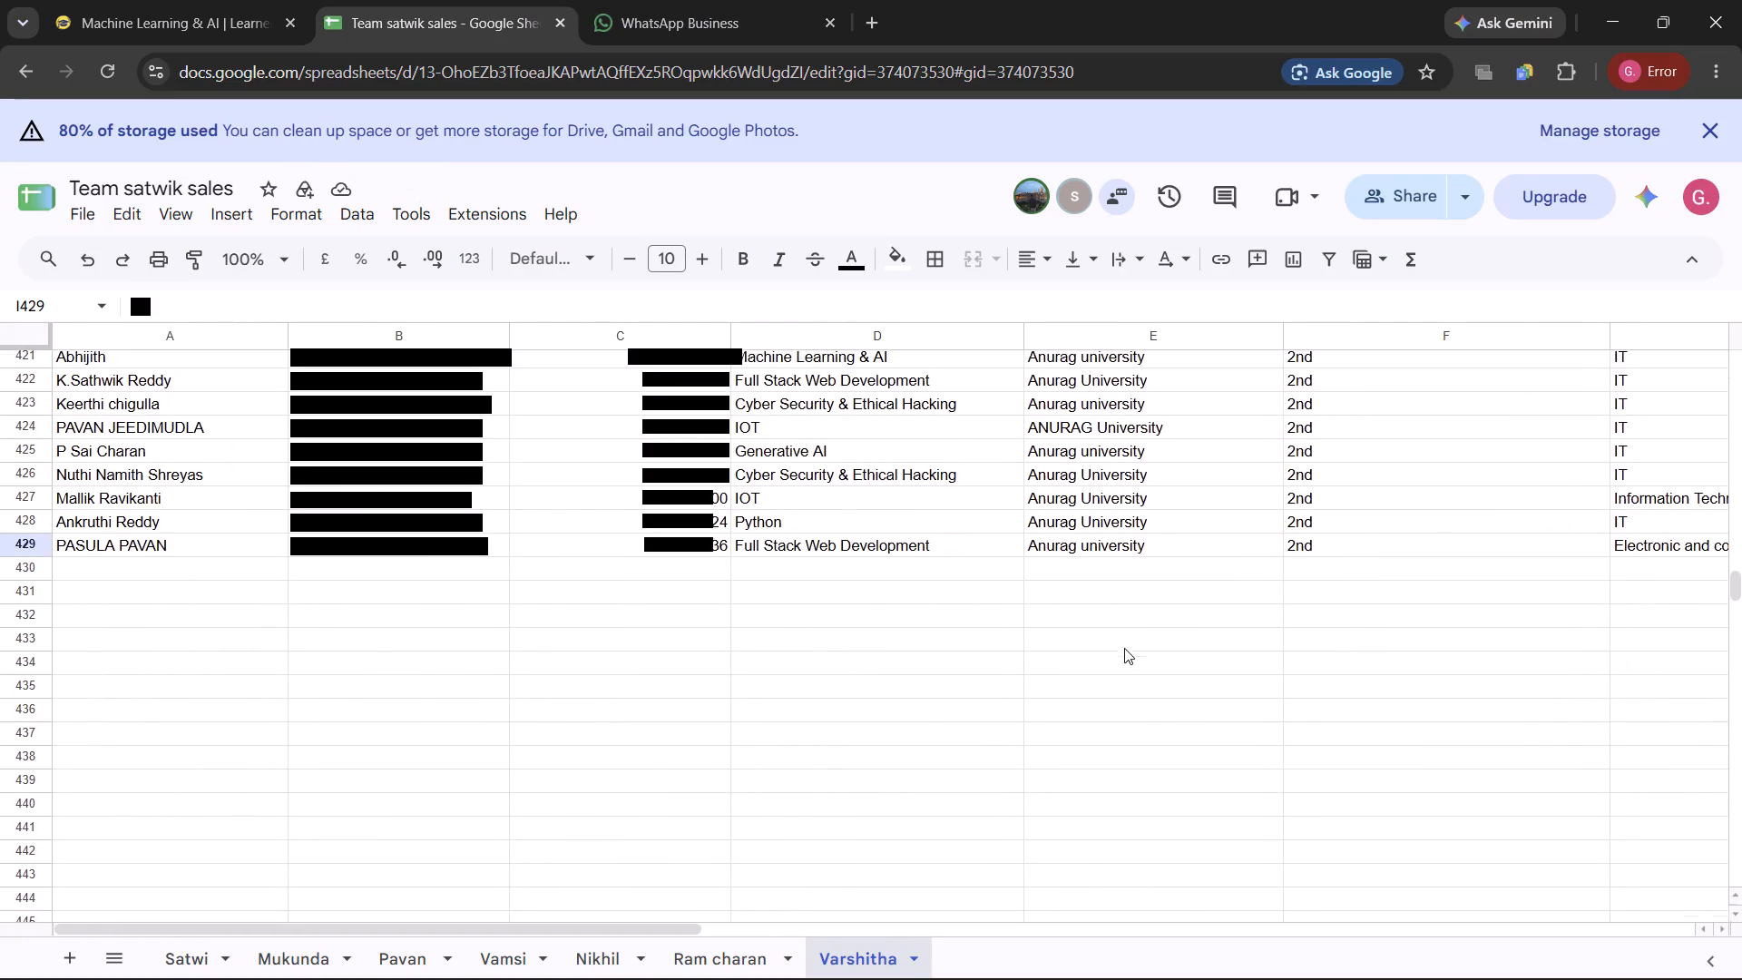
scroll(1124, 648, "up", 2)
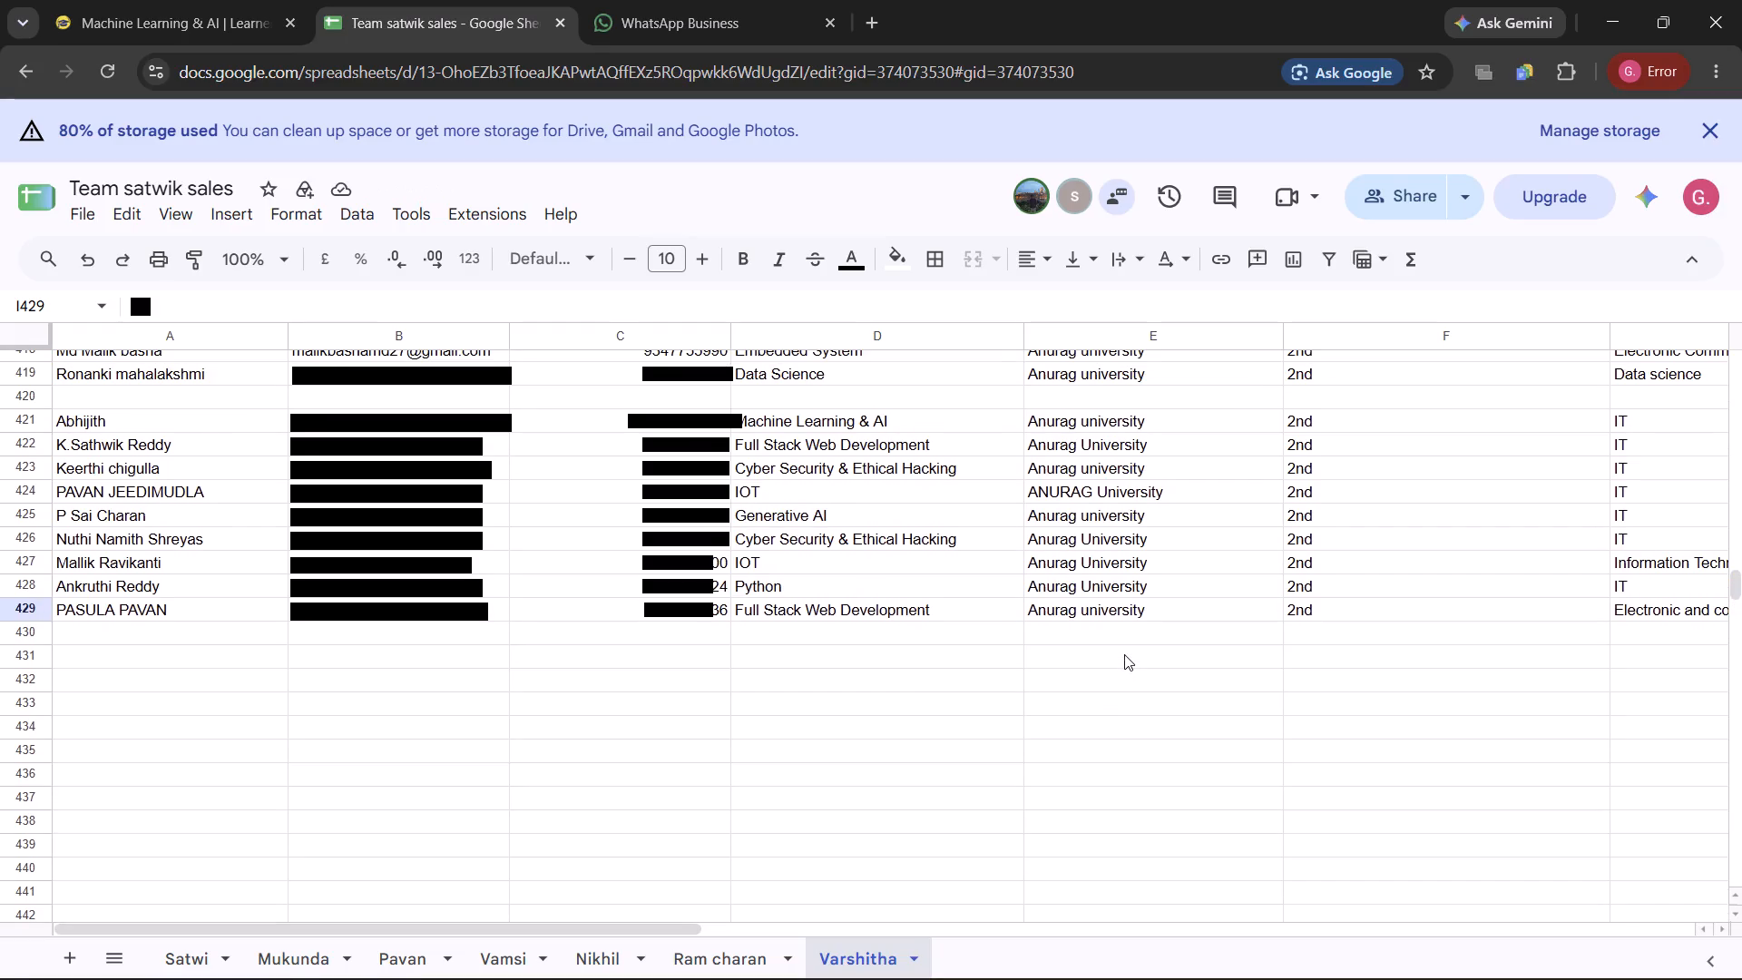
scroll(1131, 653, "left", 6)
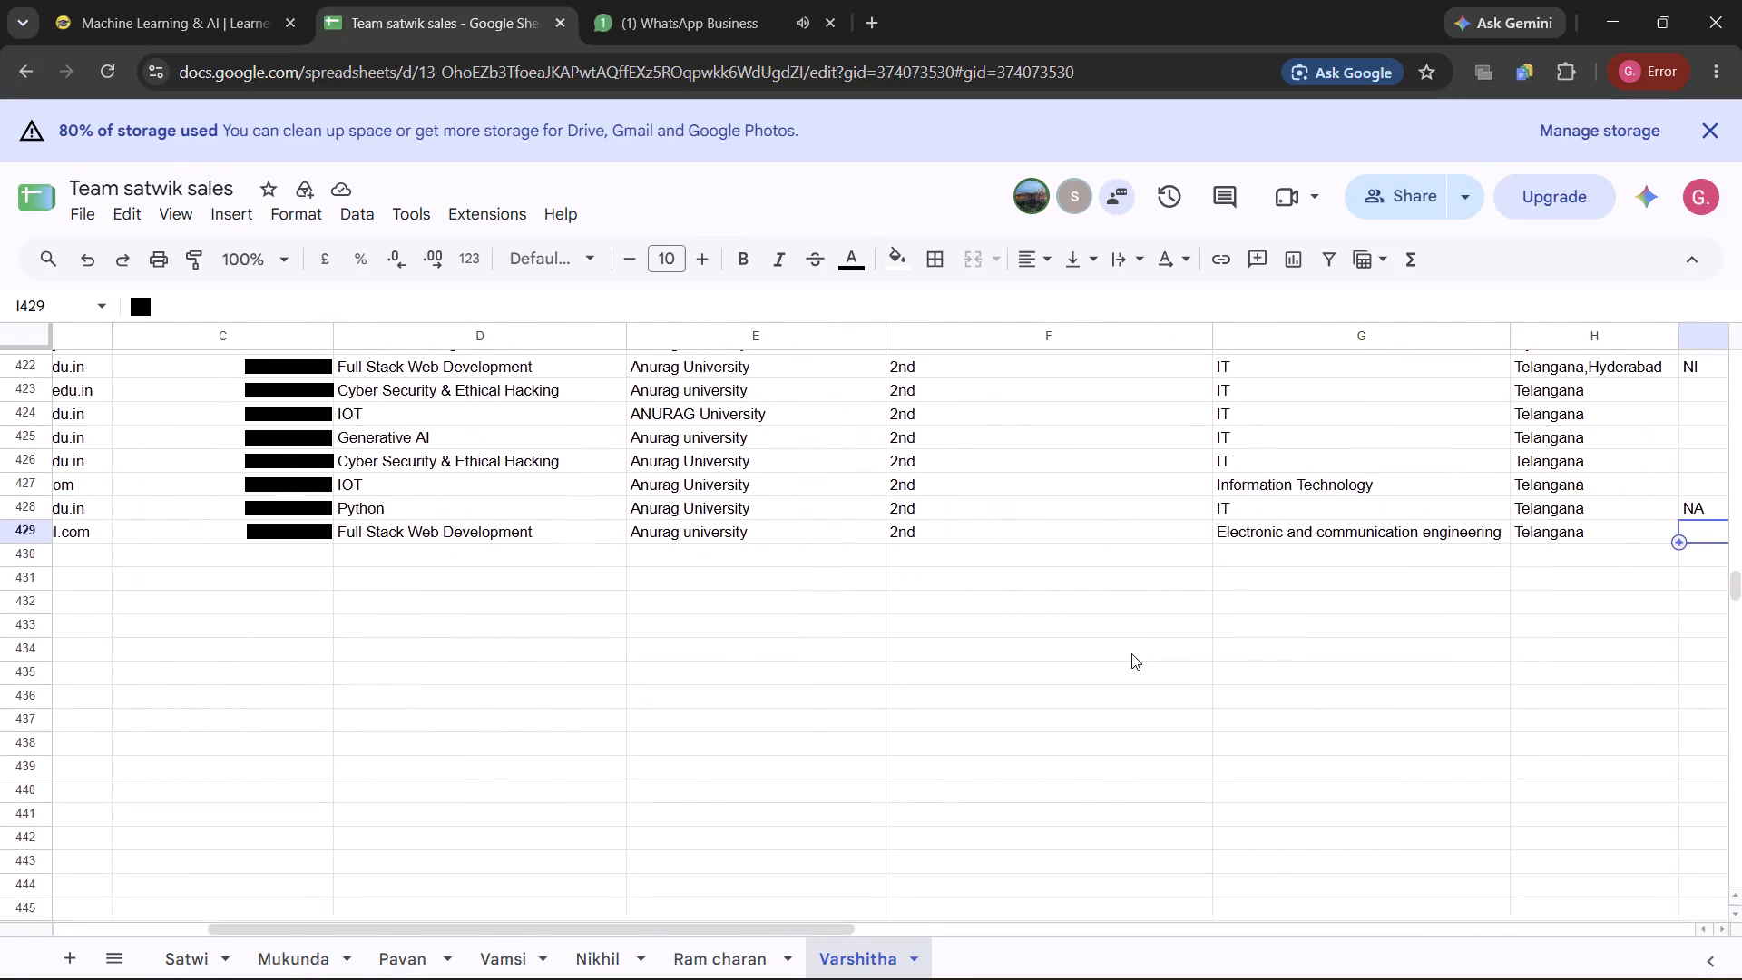
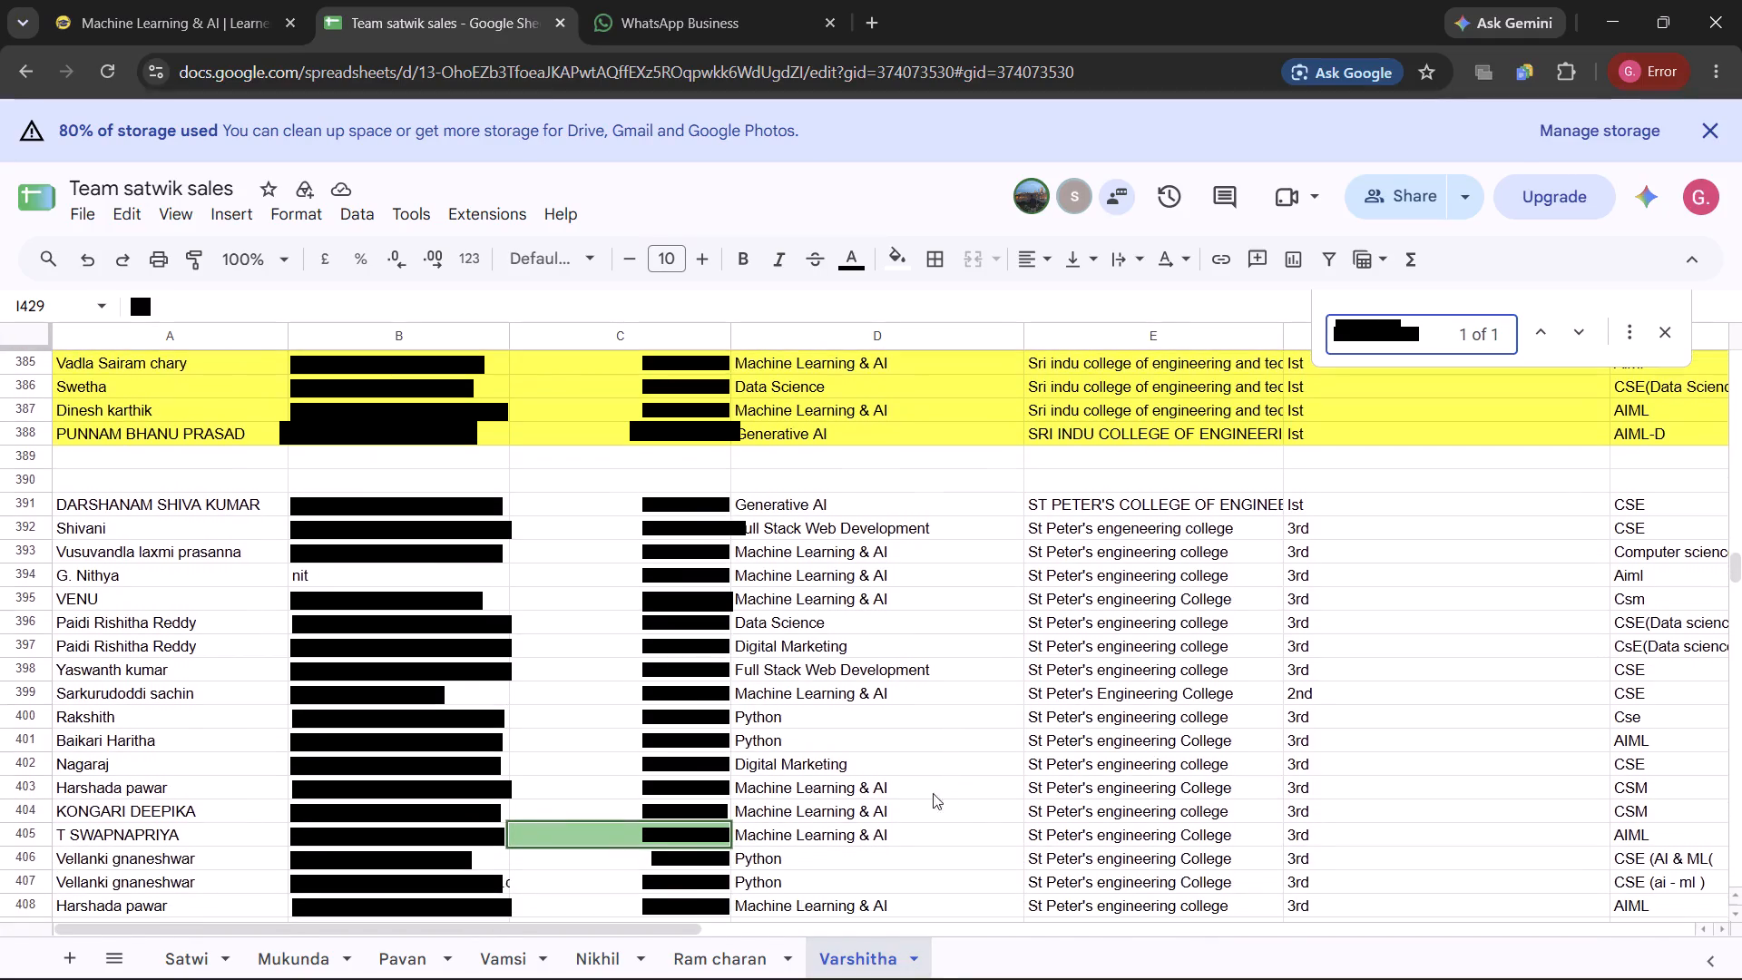
Clear the call status in column I for the St Peter's Machine Learning & AI lead in row 405.
left_click(911, 837)
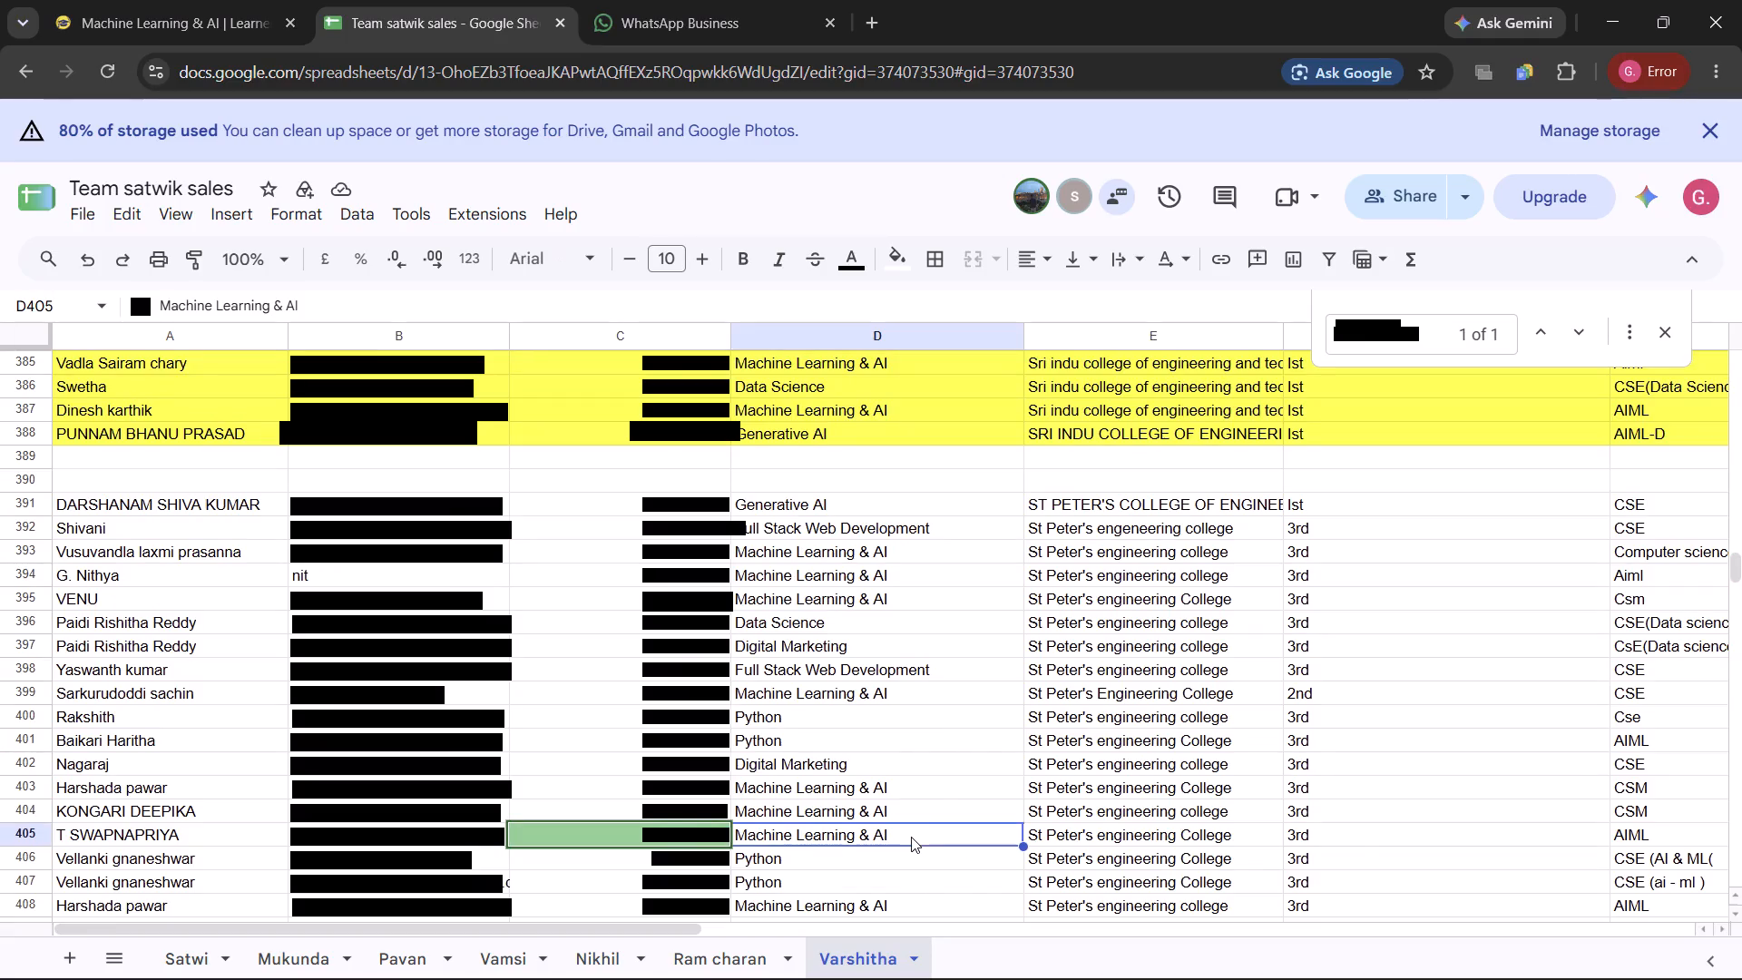
left_click(1343, 828)
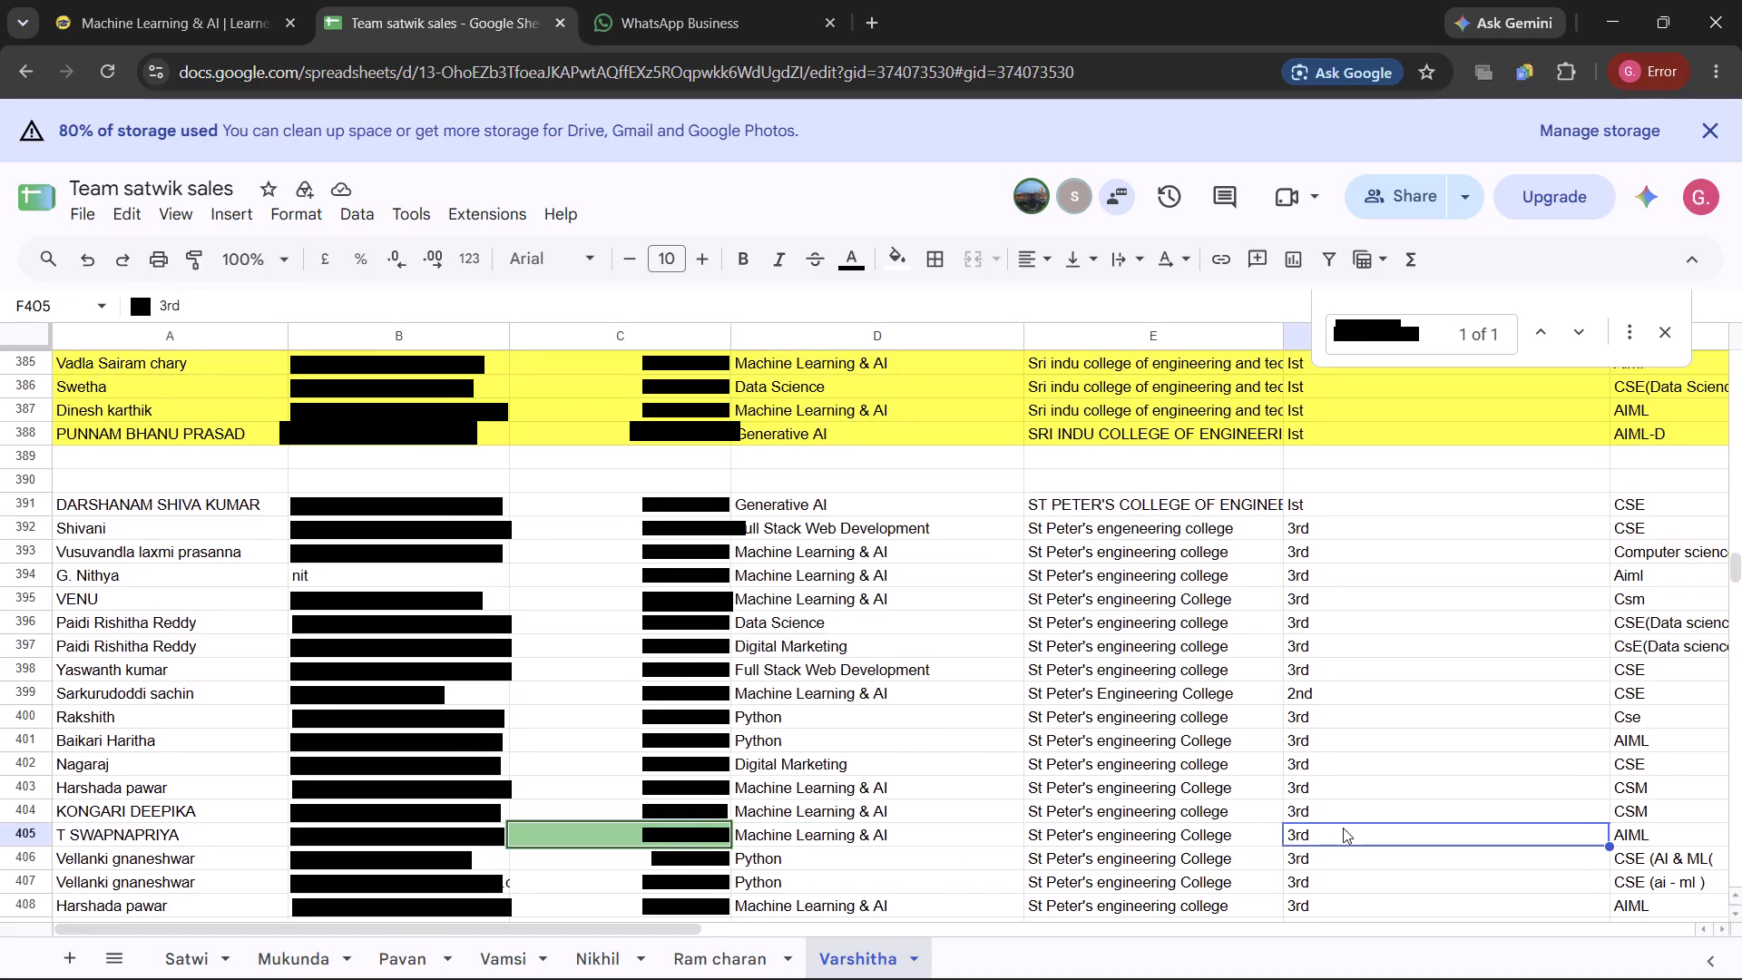
scroll(1343, 828, "left", 5)
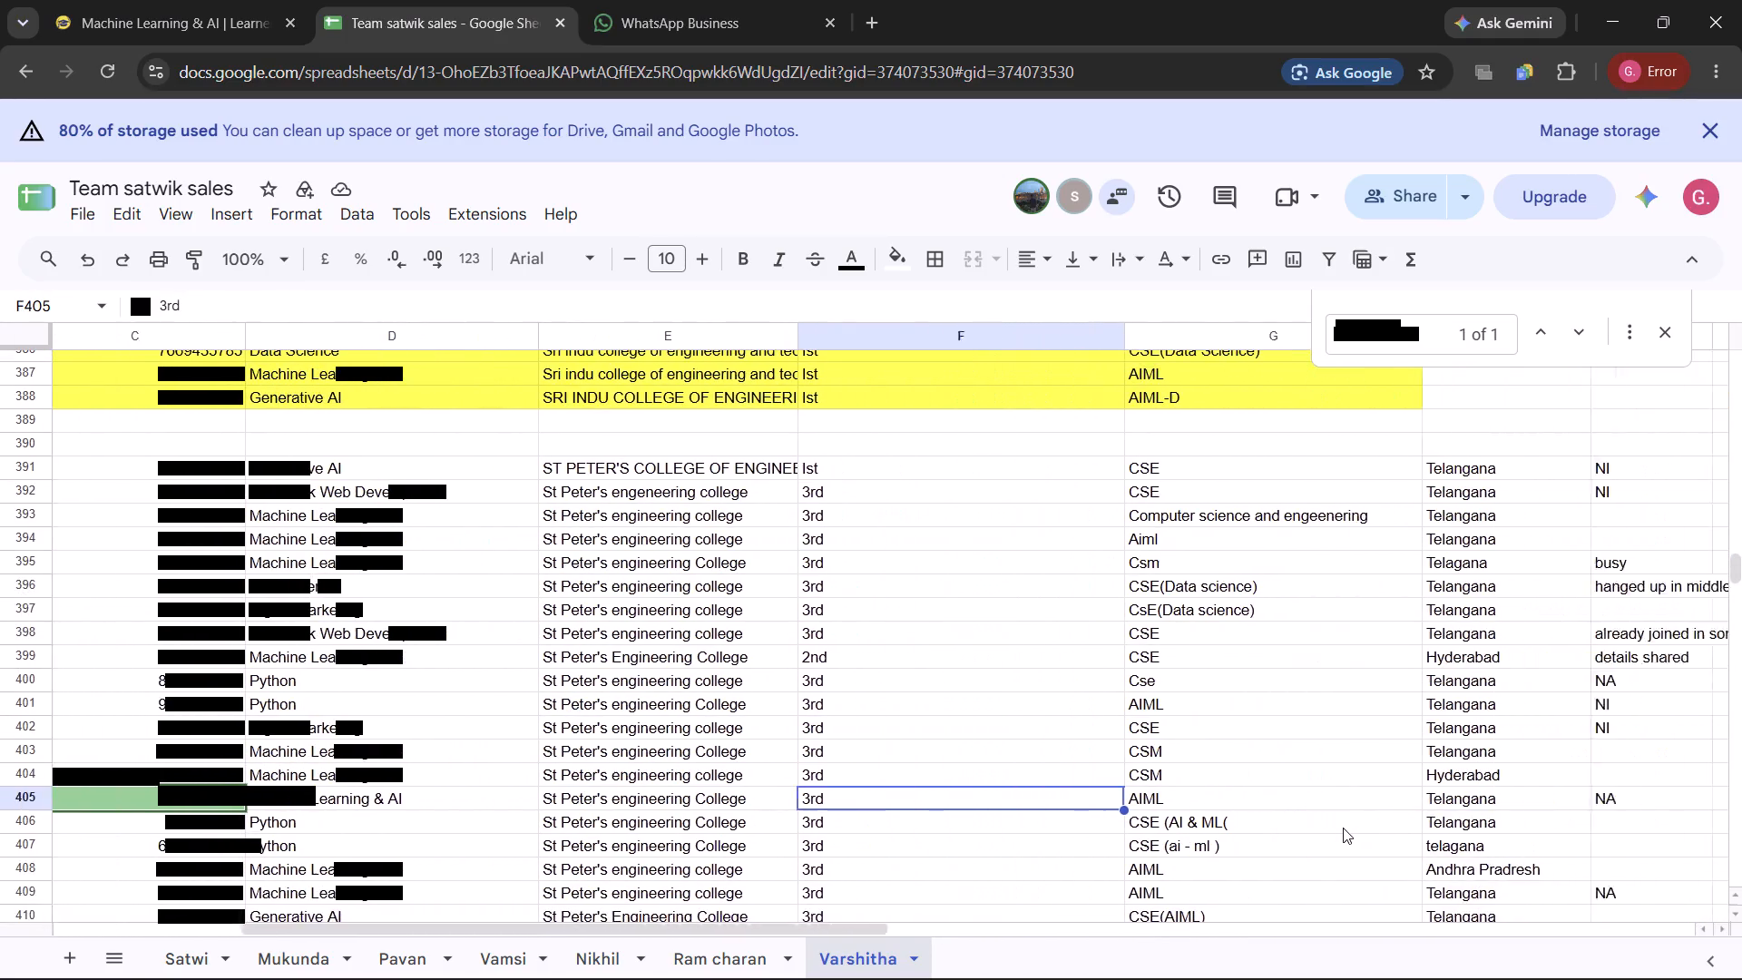
scroll(1343, 828, "left", 1)
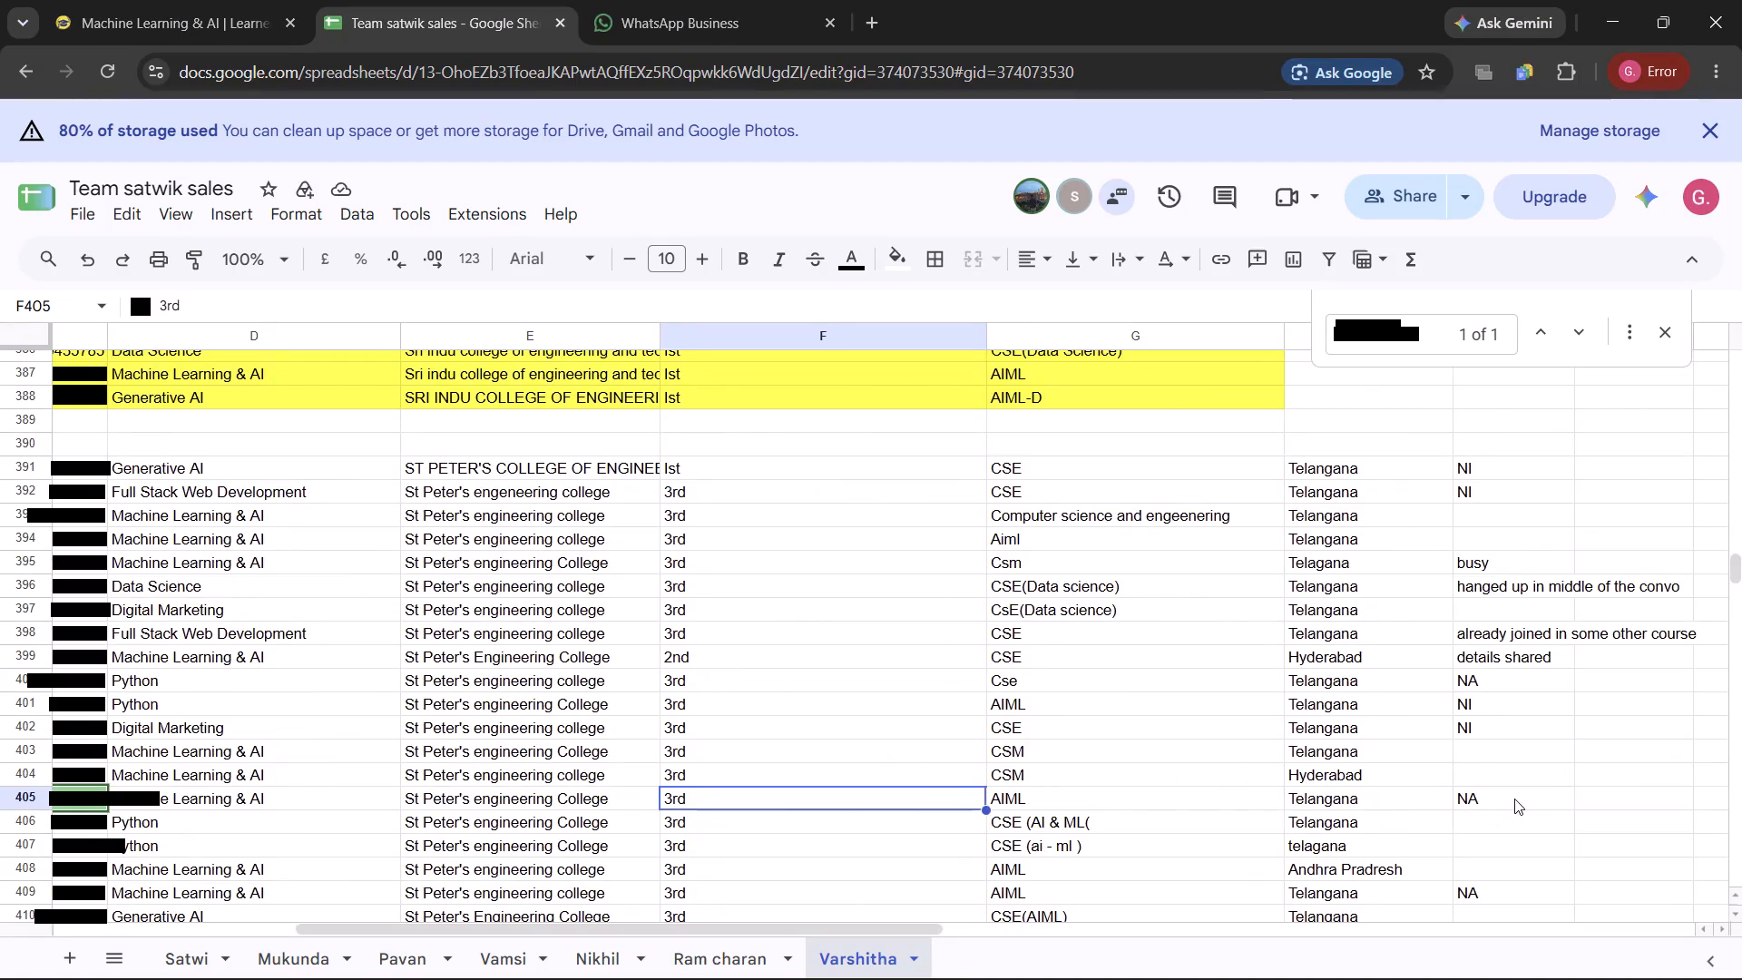
left_click(1514, 799)
key("BackSpace")
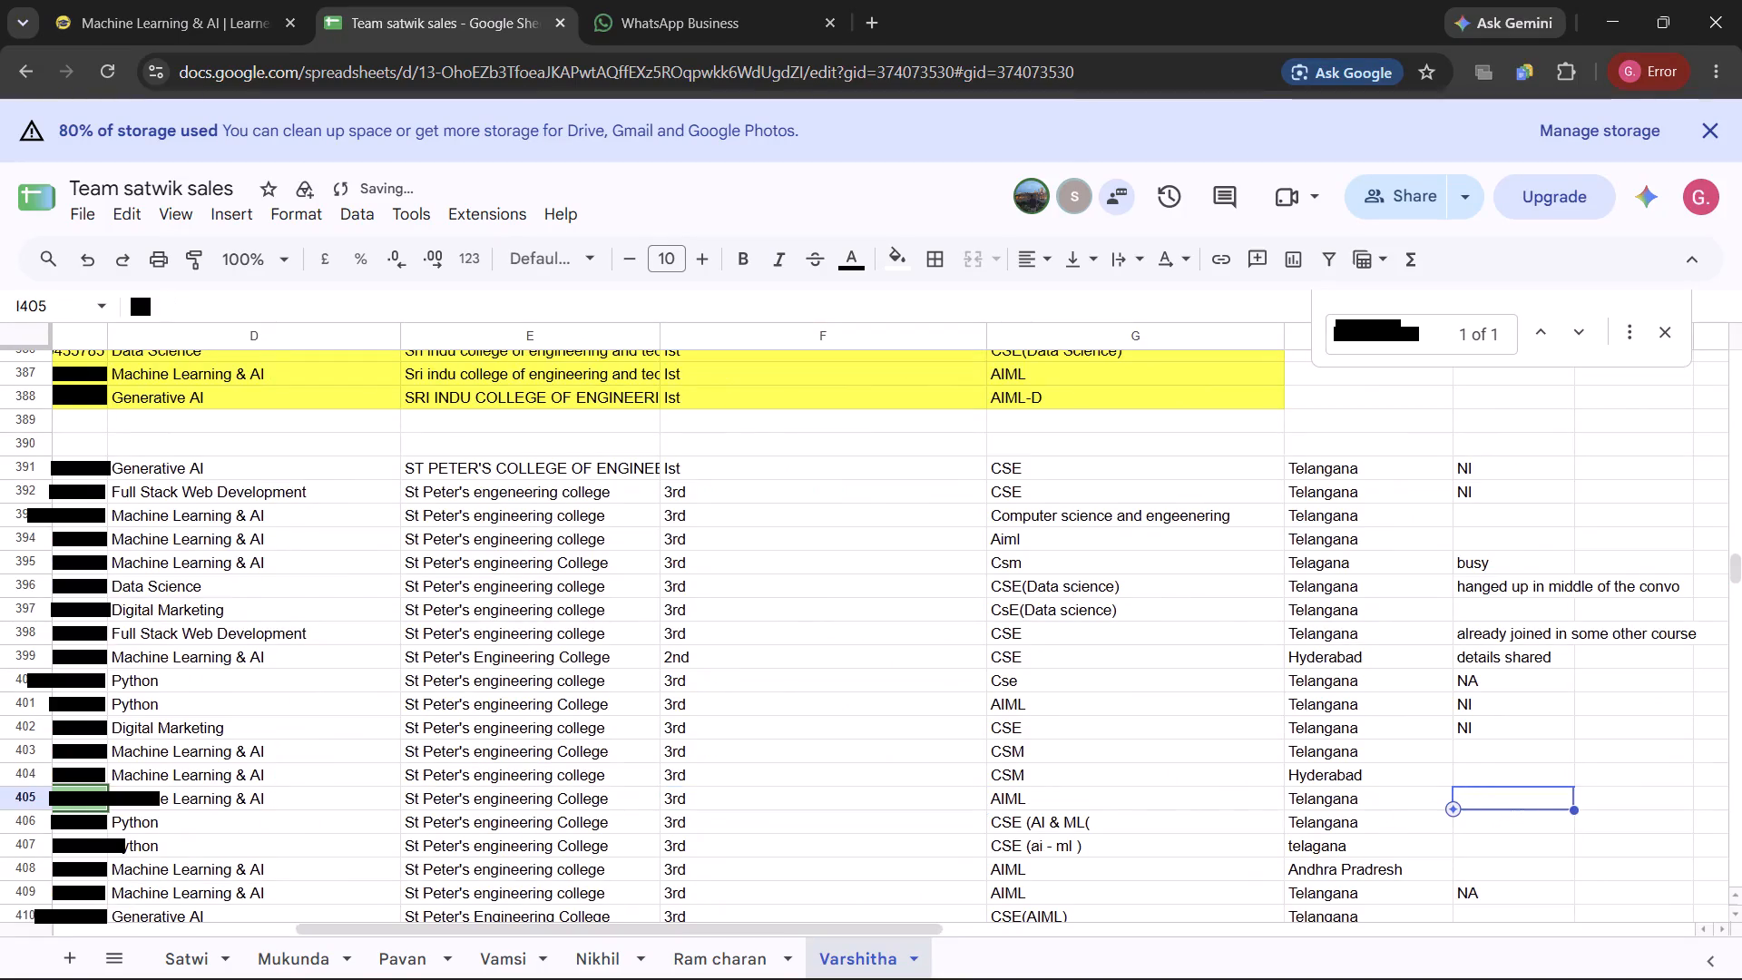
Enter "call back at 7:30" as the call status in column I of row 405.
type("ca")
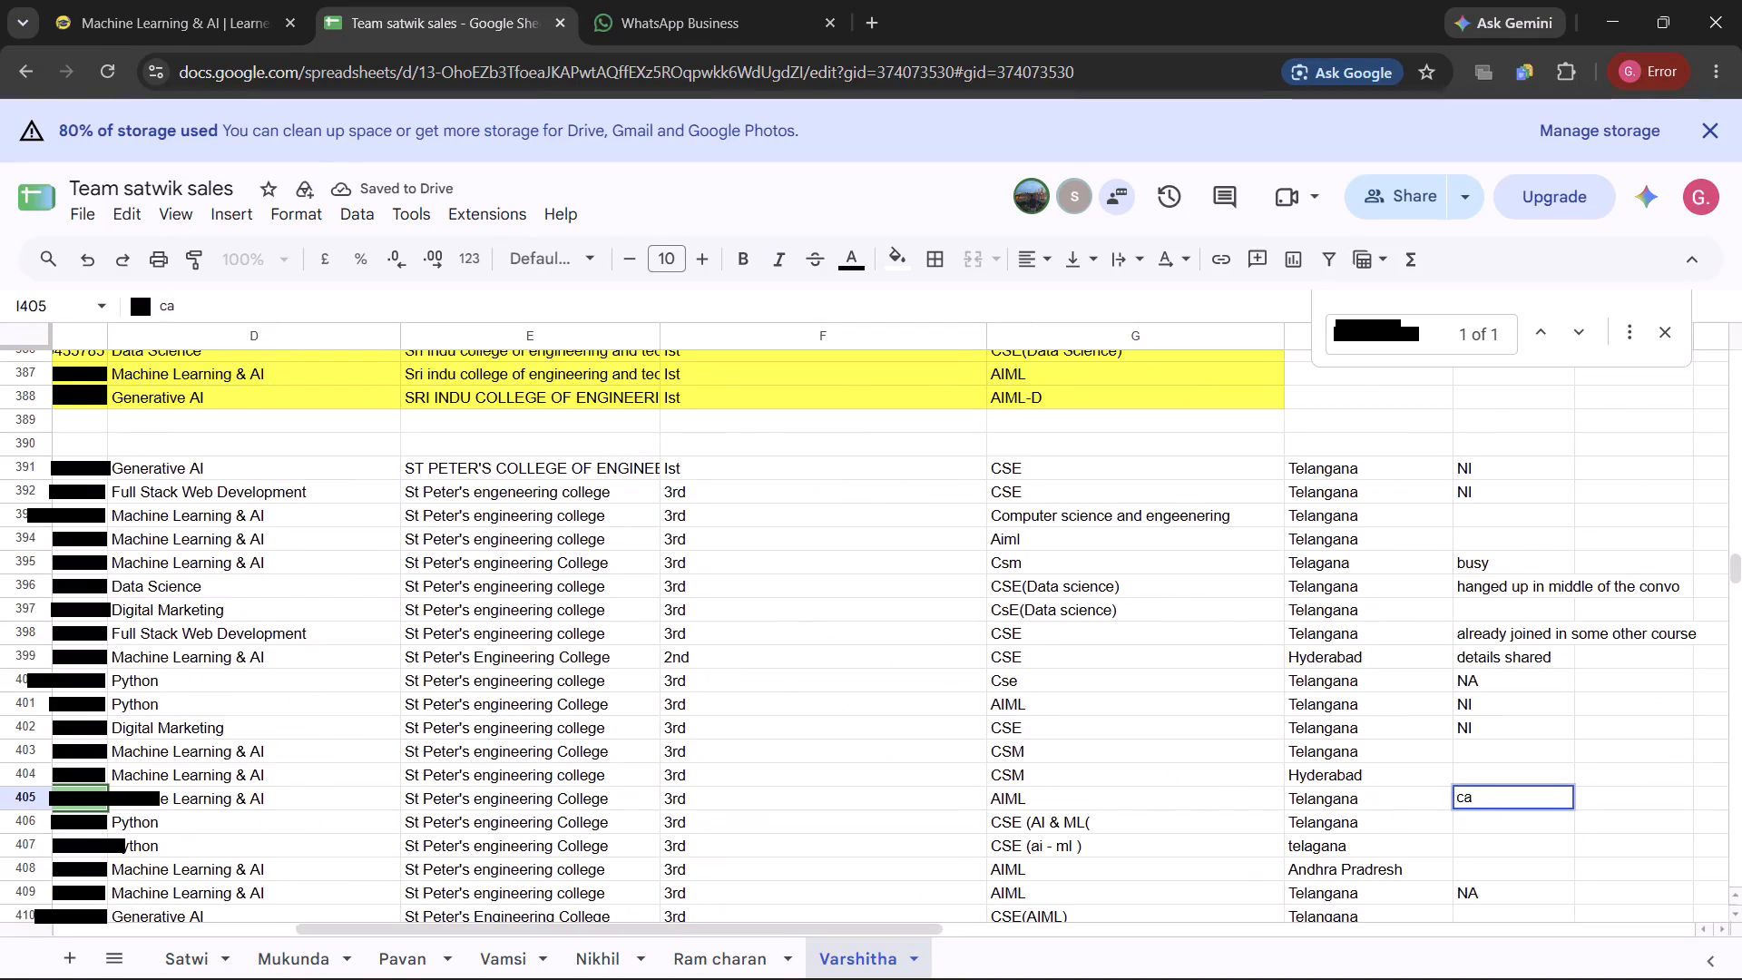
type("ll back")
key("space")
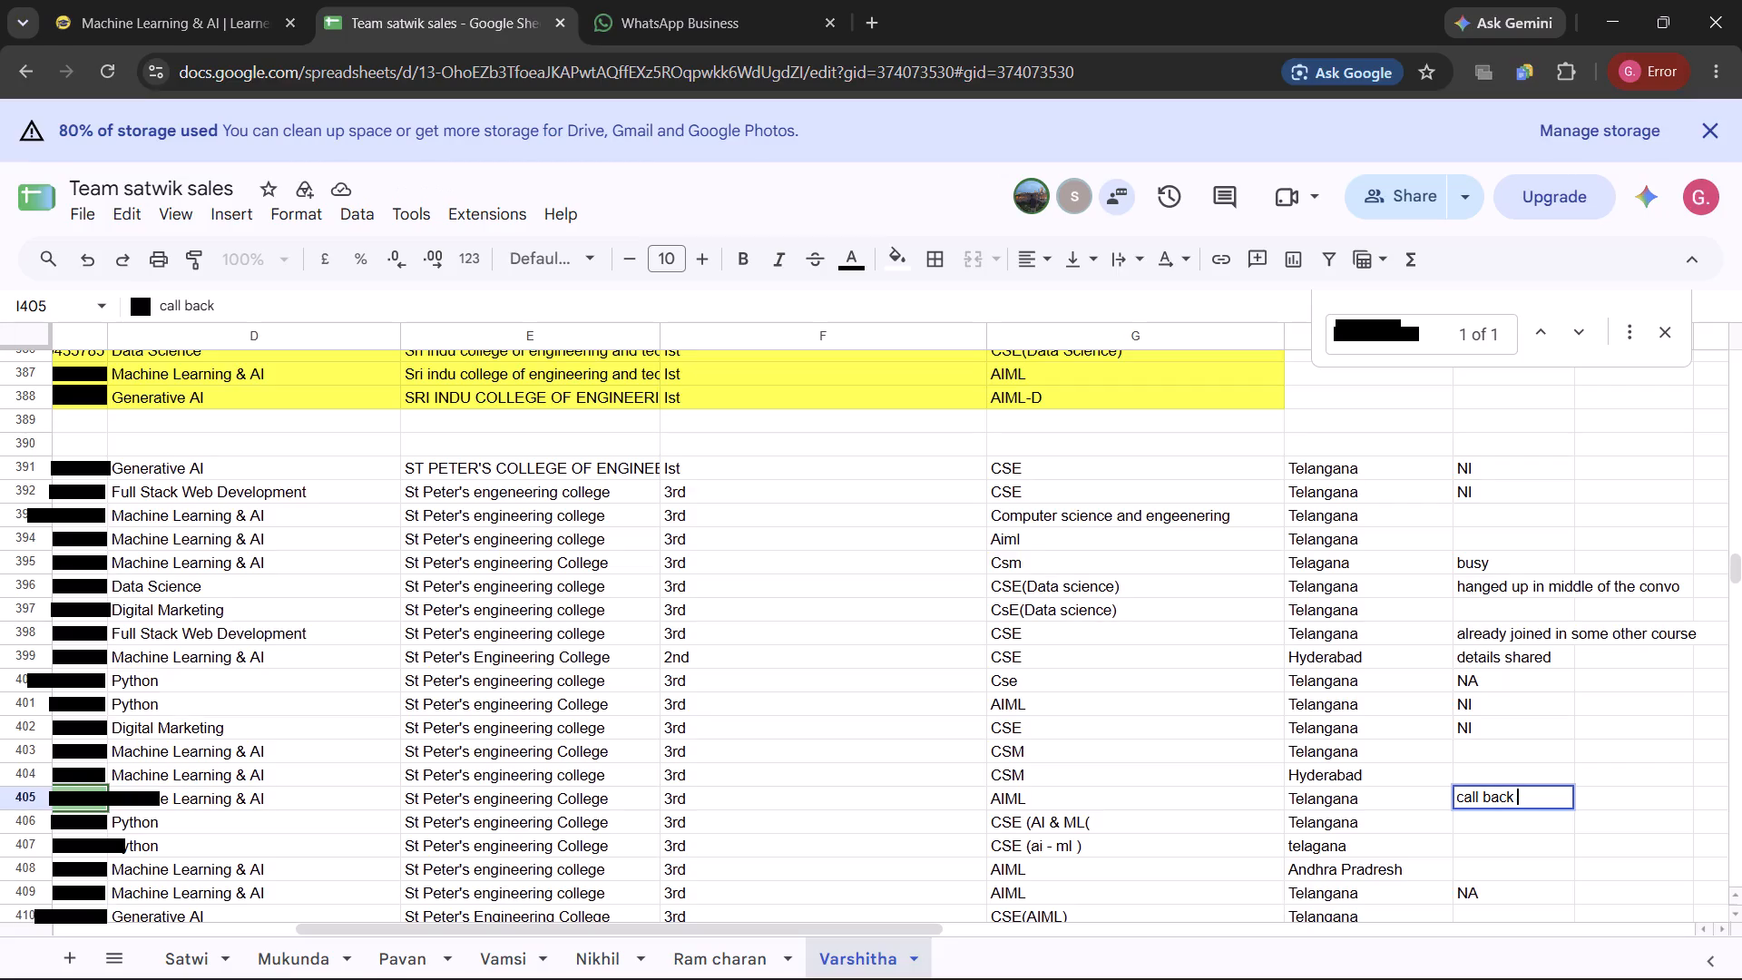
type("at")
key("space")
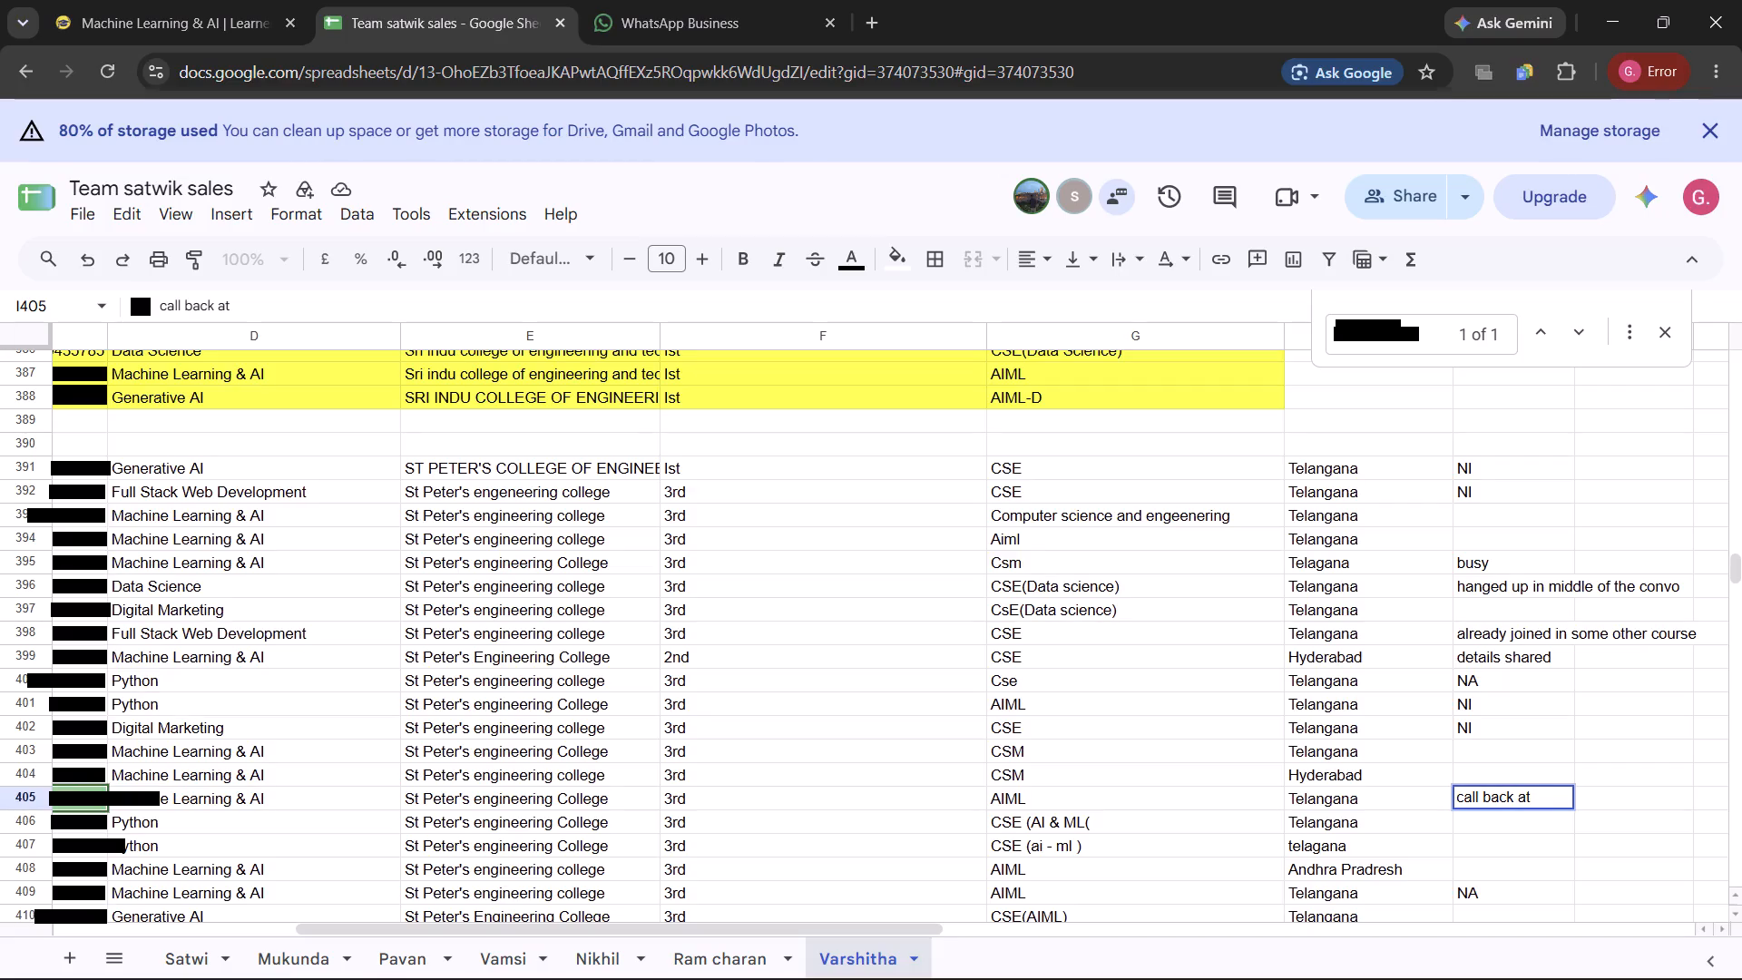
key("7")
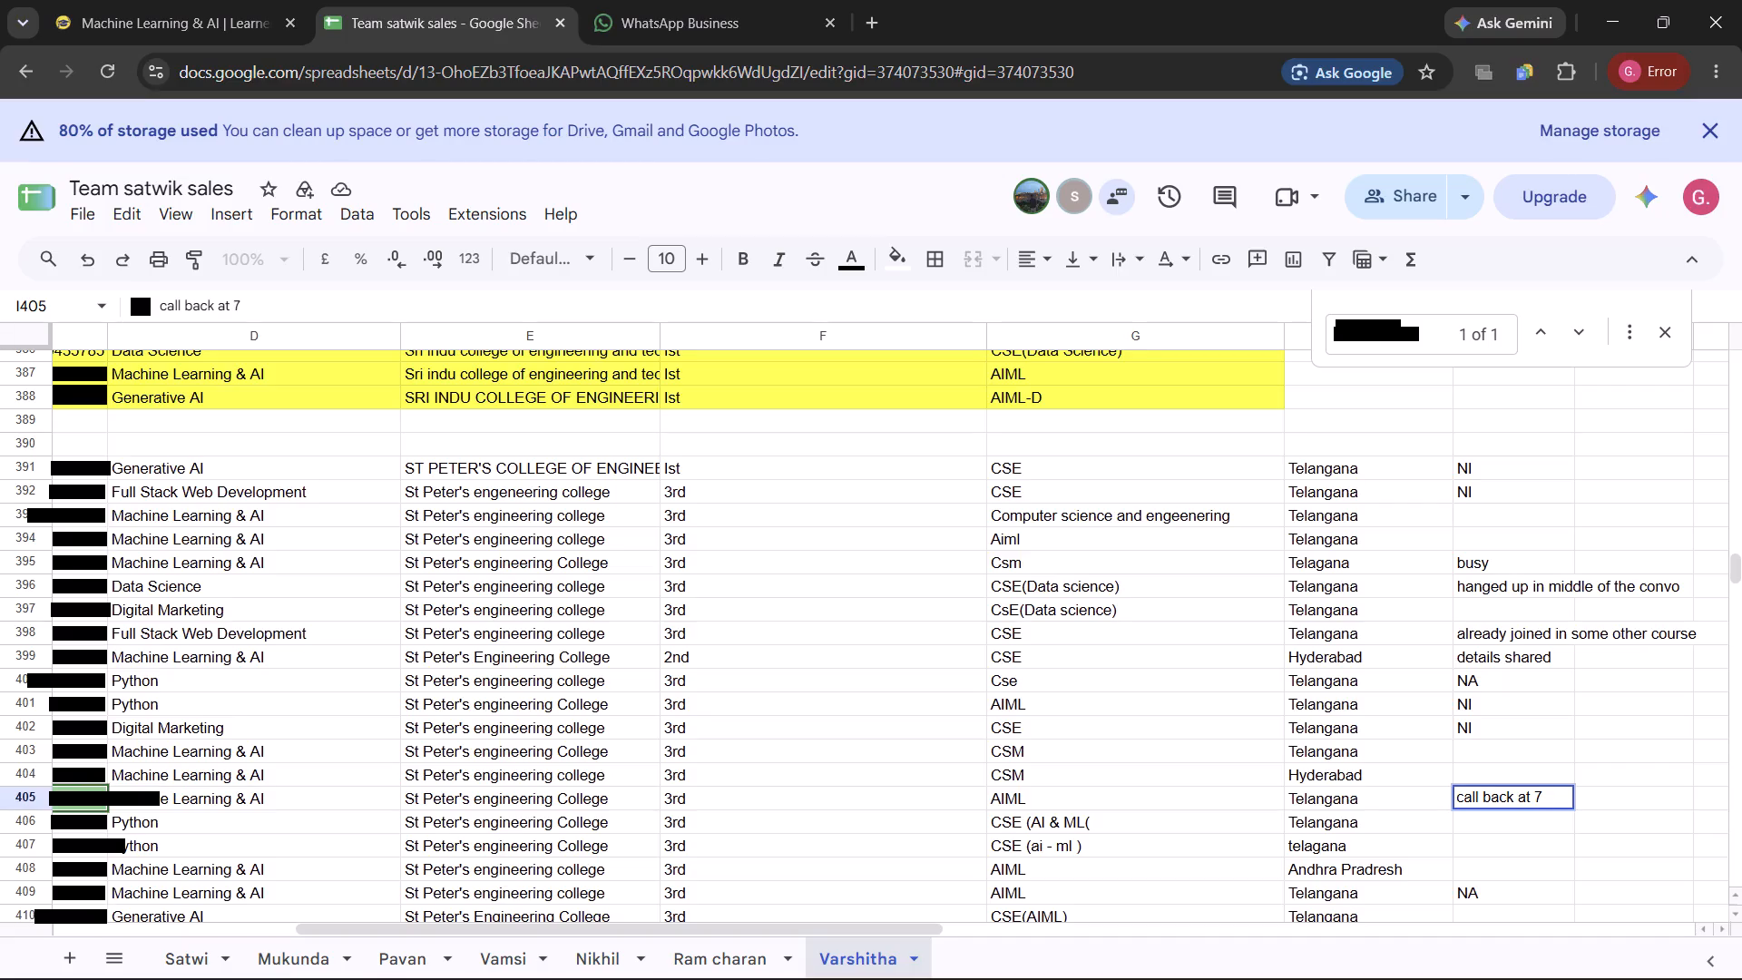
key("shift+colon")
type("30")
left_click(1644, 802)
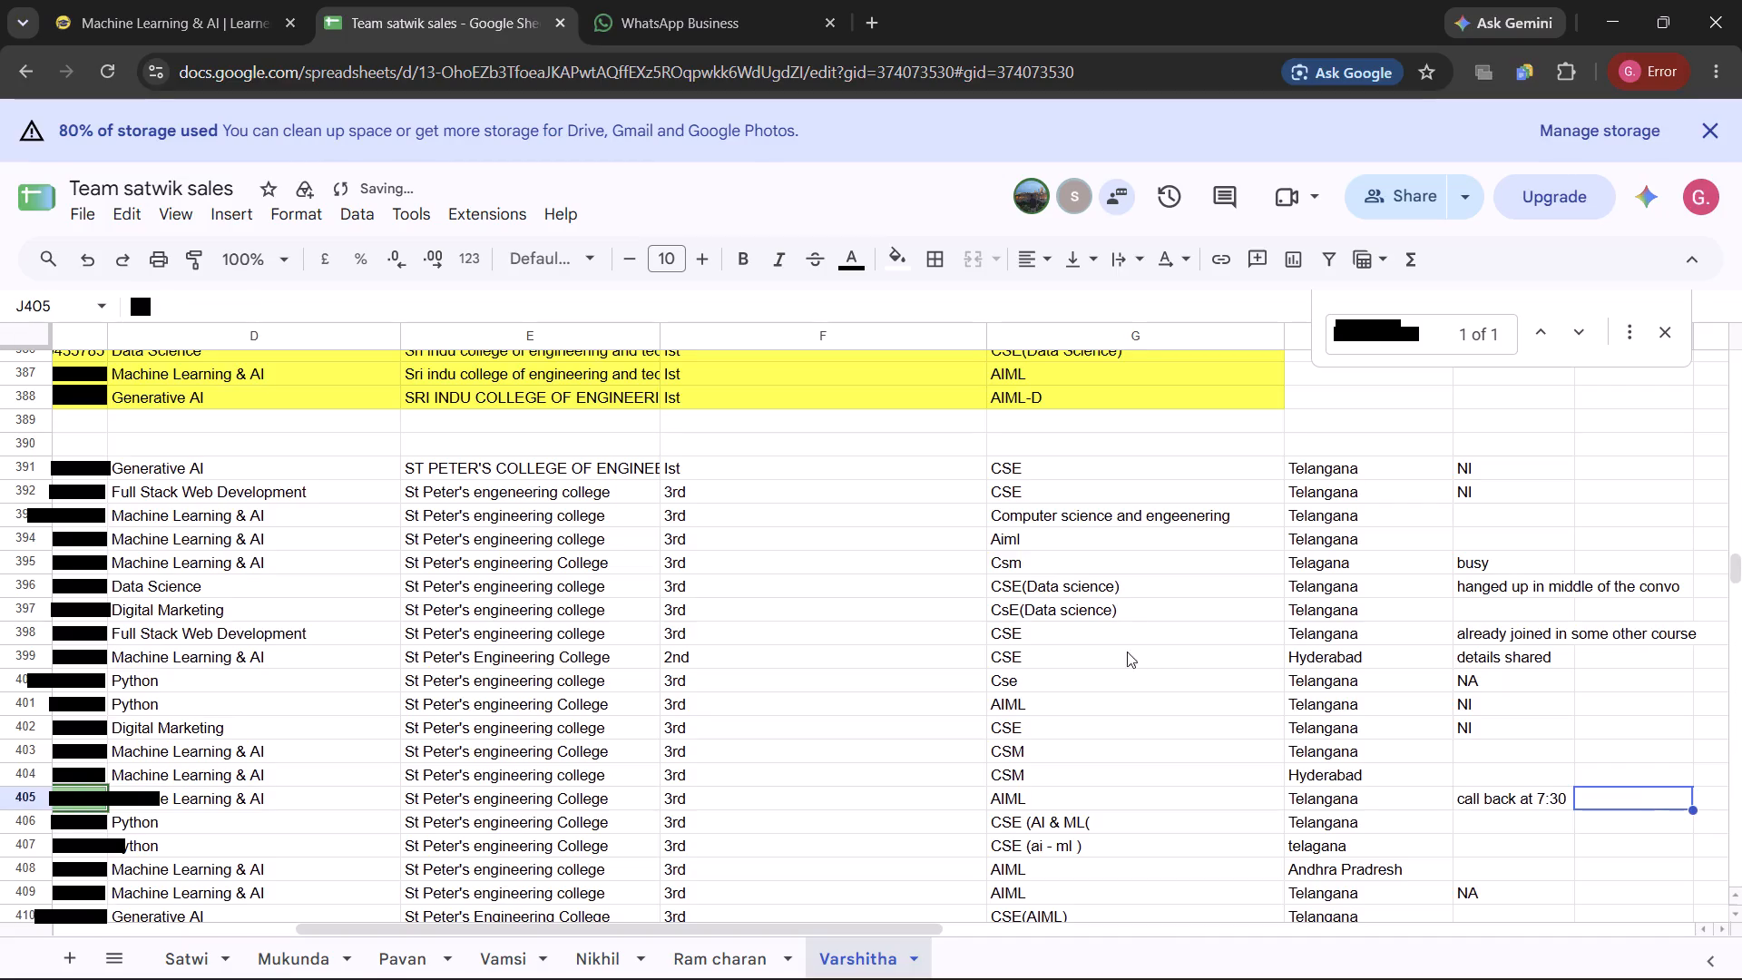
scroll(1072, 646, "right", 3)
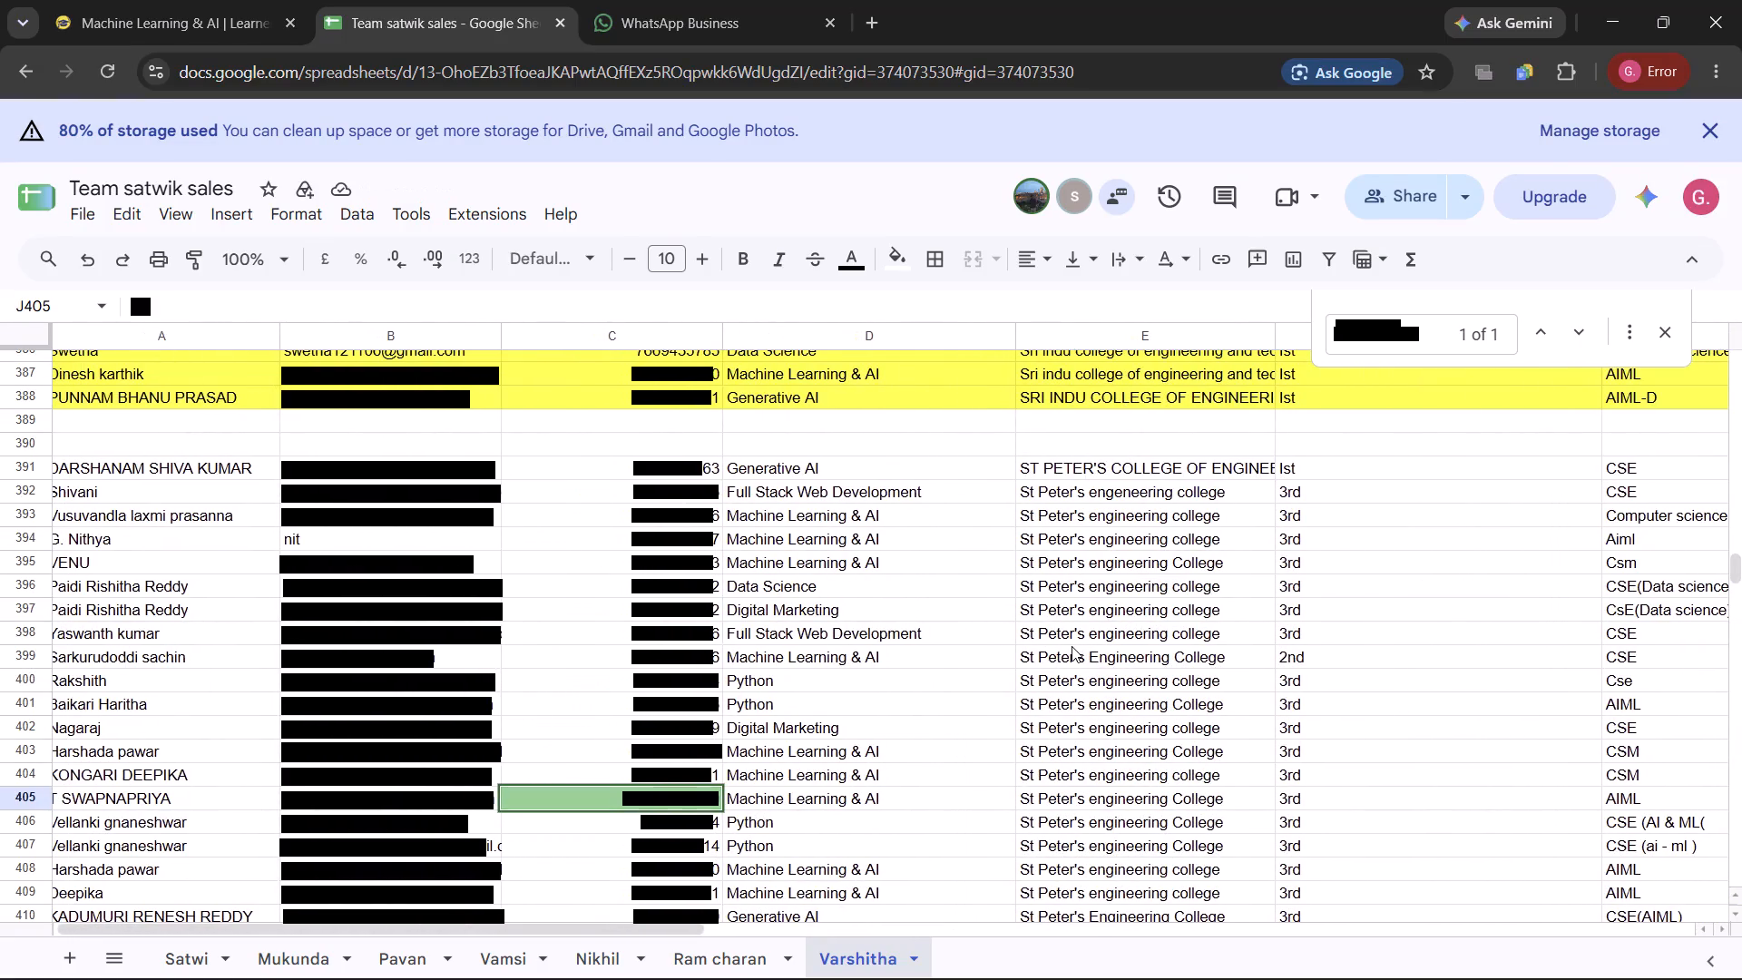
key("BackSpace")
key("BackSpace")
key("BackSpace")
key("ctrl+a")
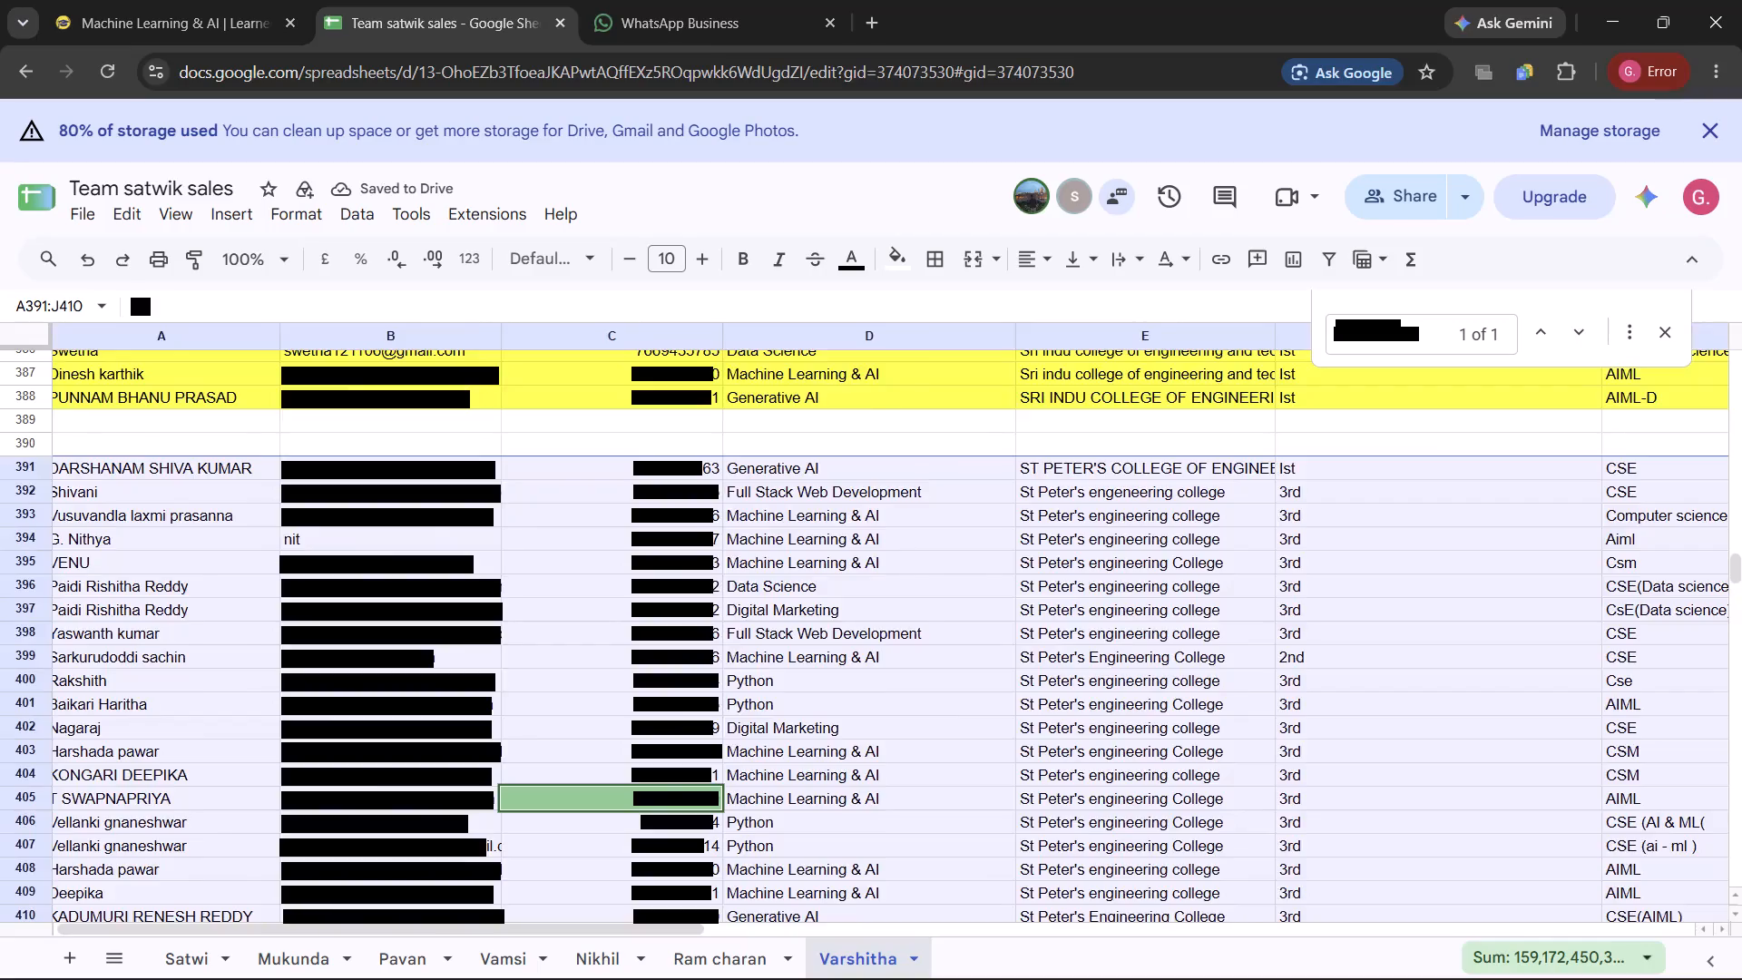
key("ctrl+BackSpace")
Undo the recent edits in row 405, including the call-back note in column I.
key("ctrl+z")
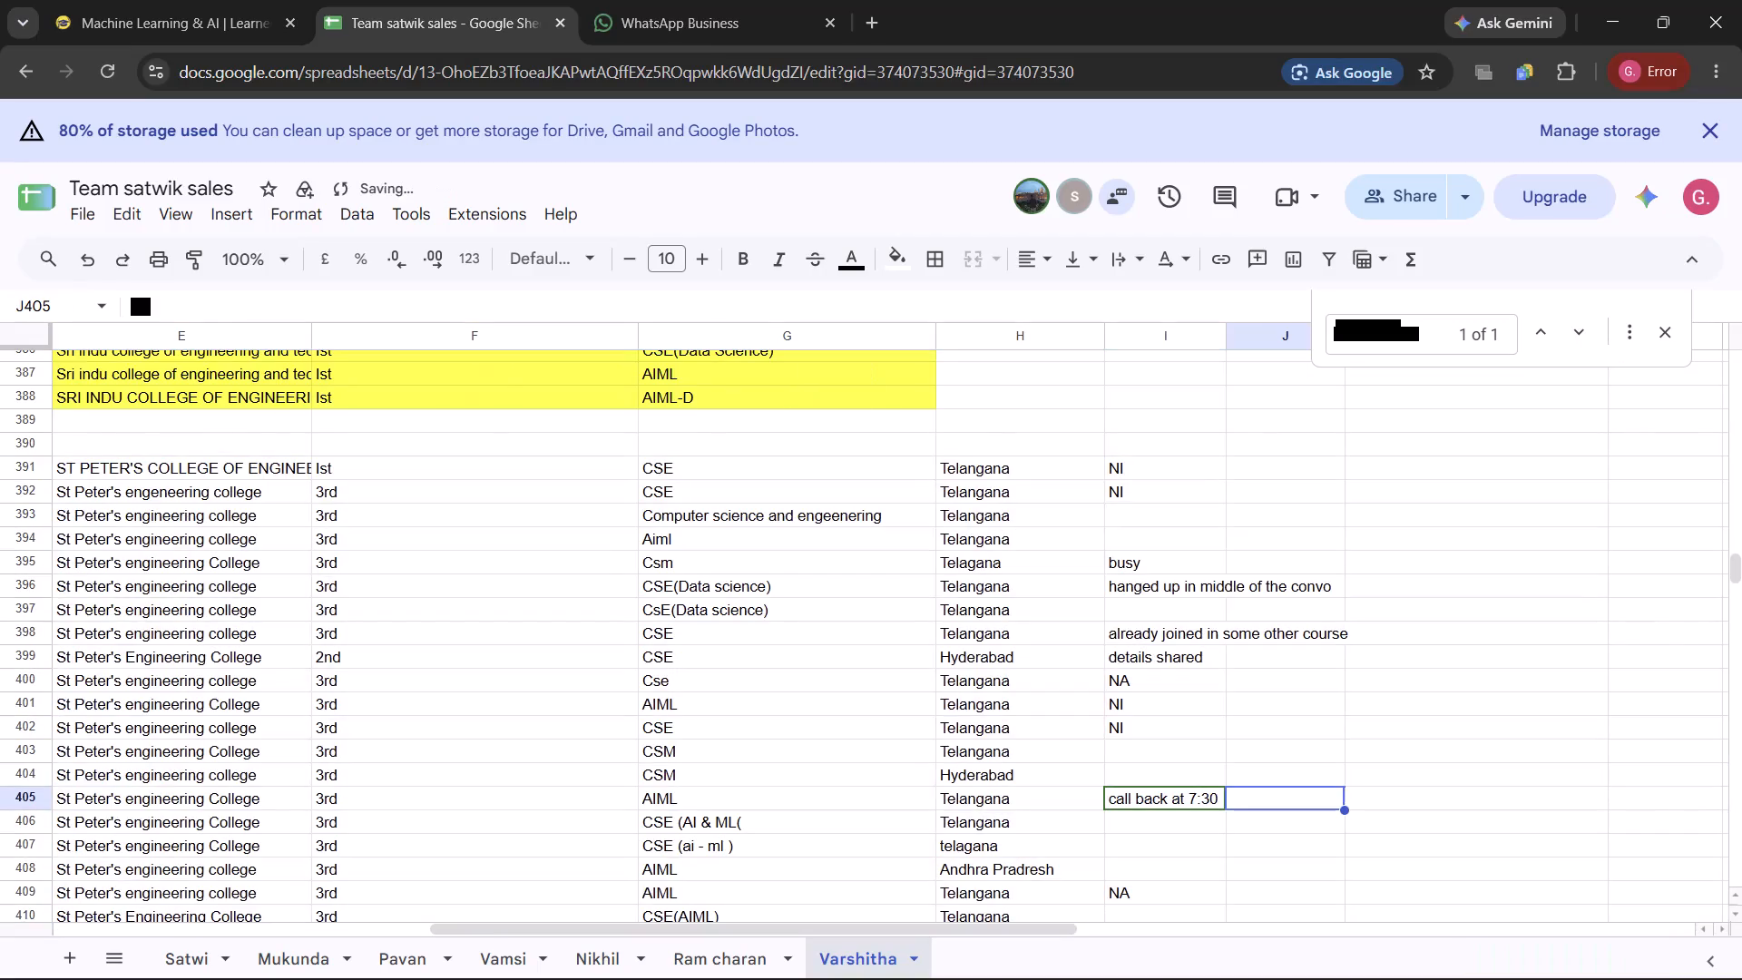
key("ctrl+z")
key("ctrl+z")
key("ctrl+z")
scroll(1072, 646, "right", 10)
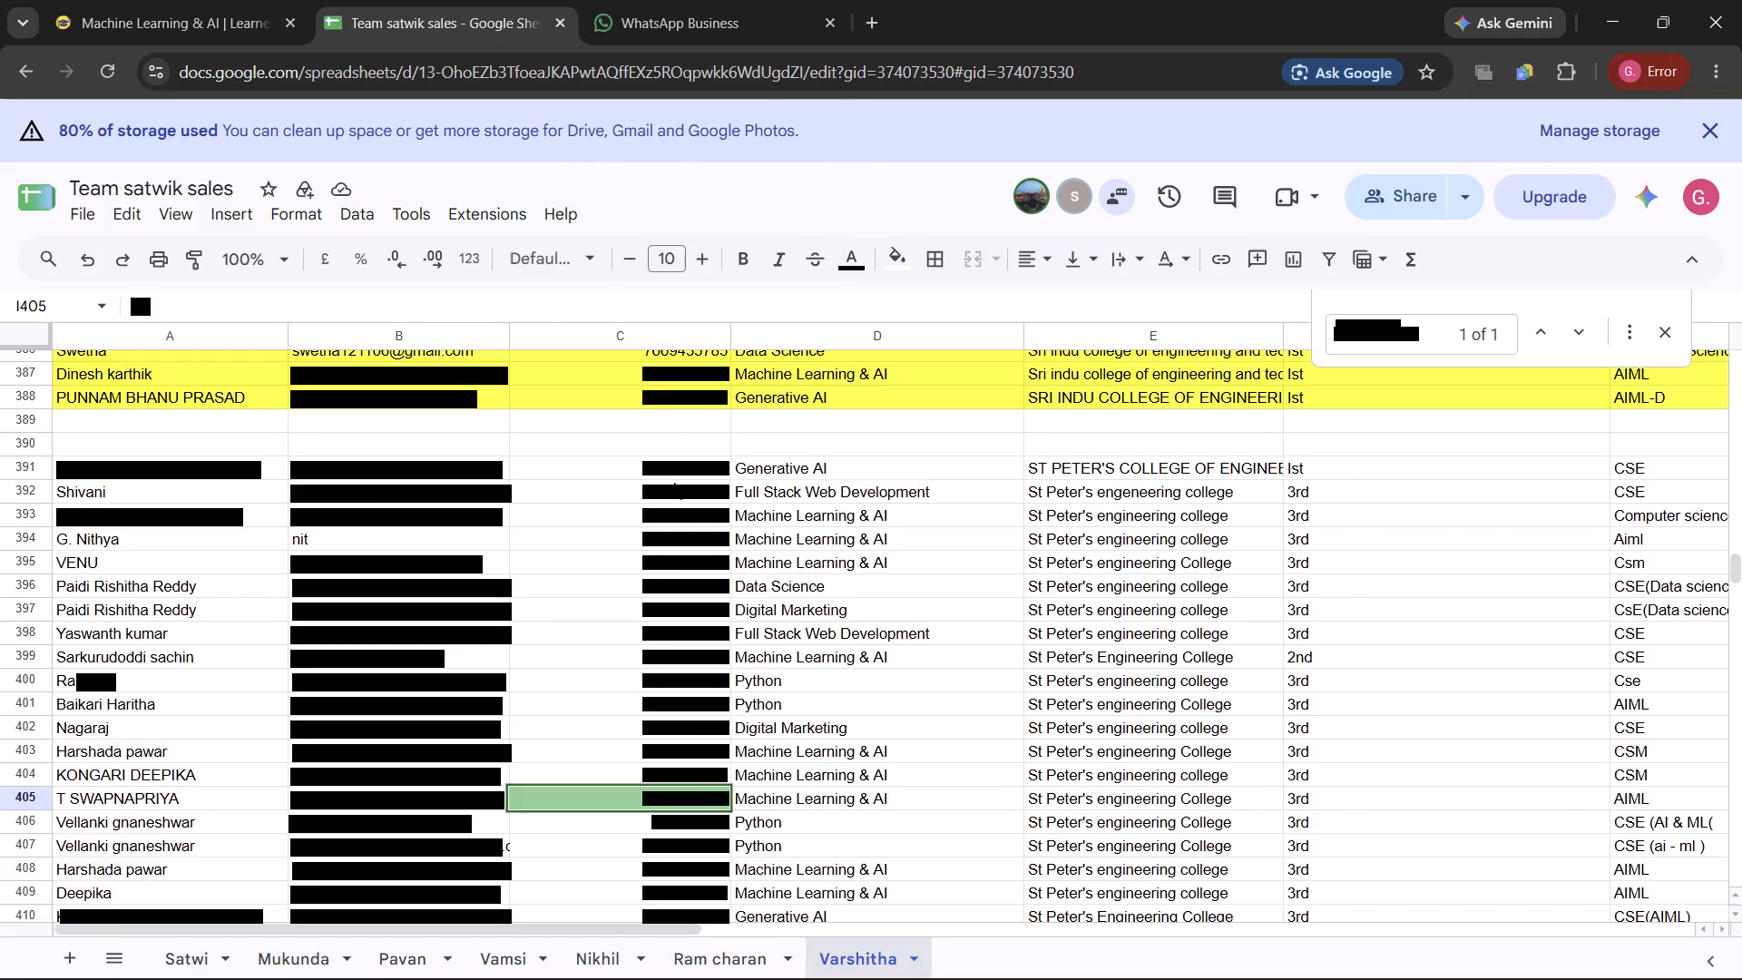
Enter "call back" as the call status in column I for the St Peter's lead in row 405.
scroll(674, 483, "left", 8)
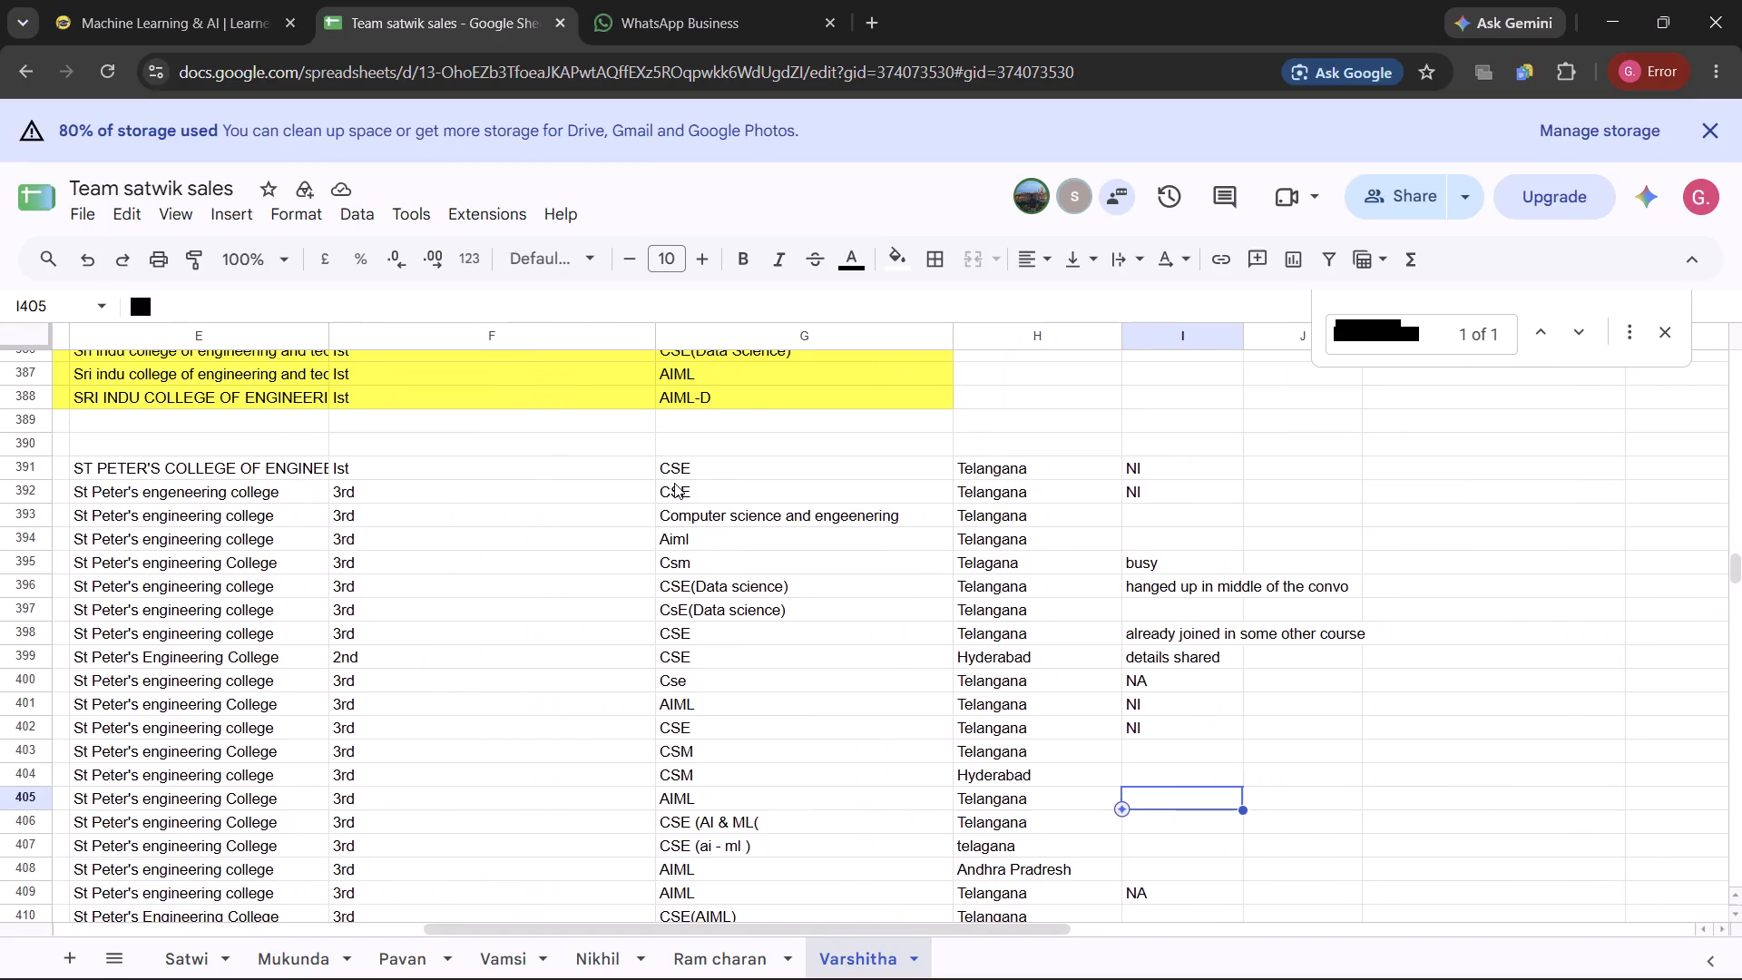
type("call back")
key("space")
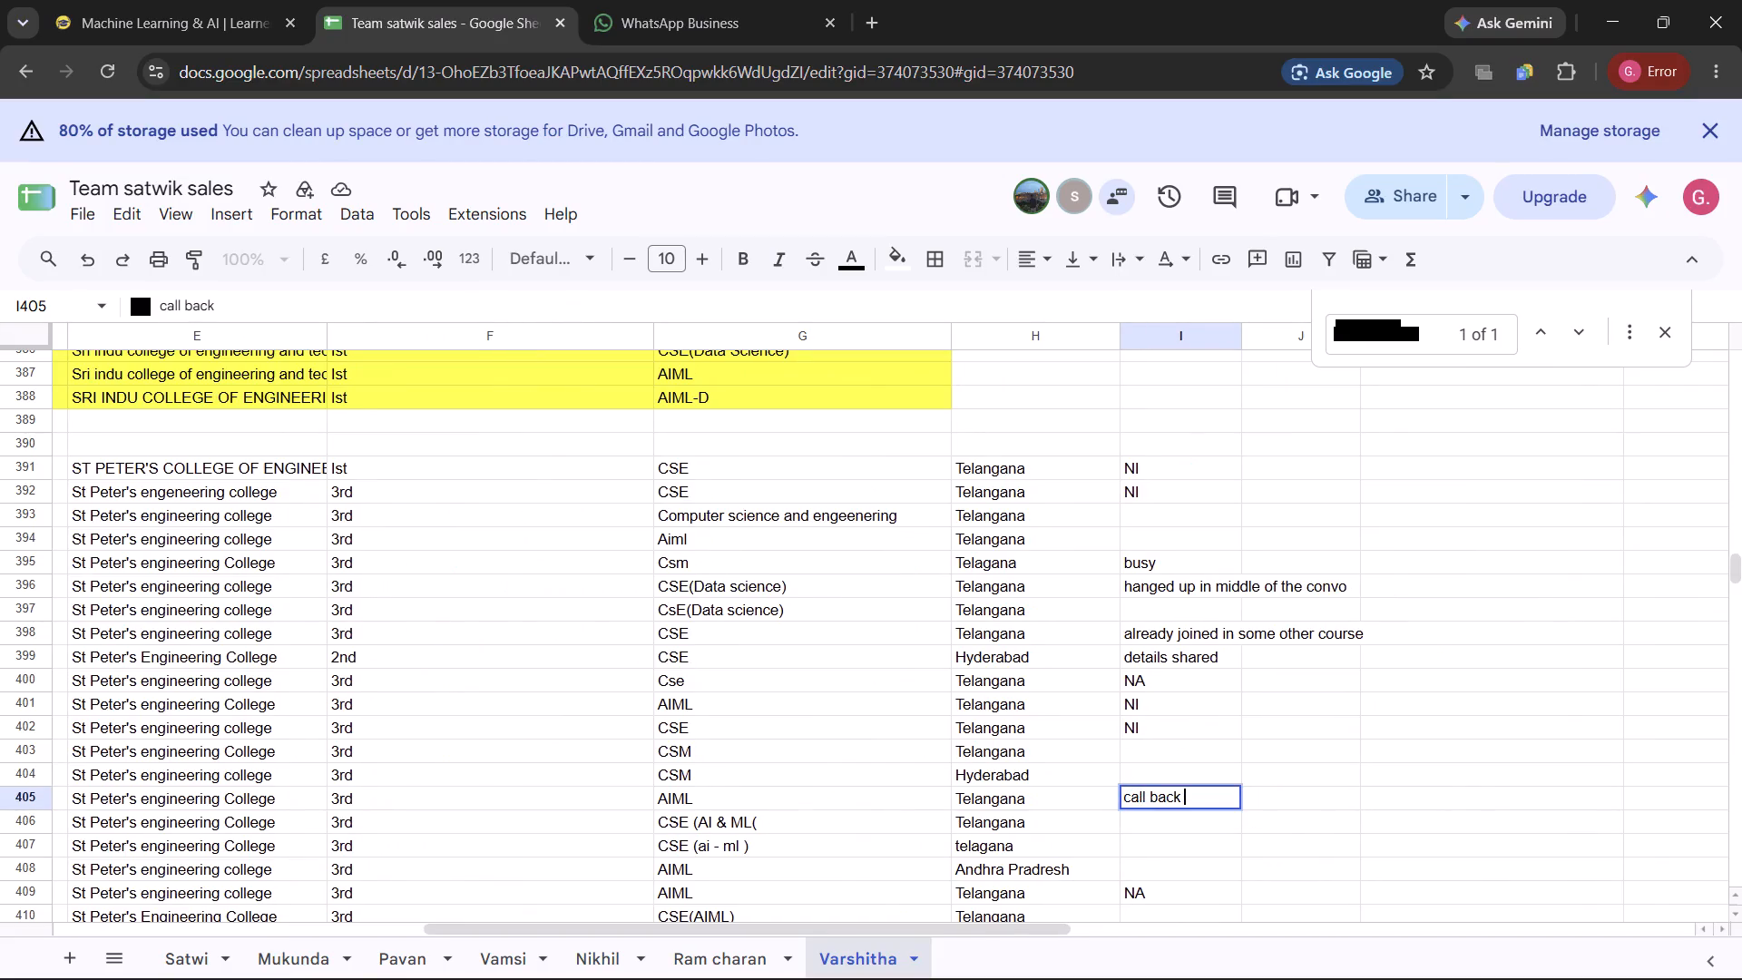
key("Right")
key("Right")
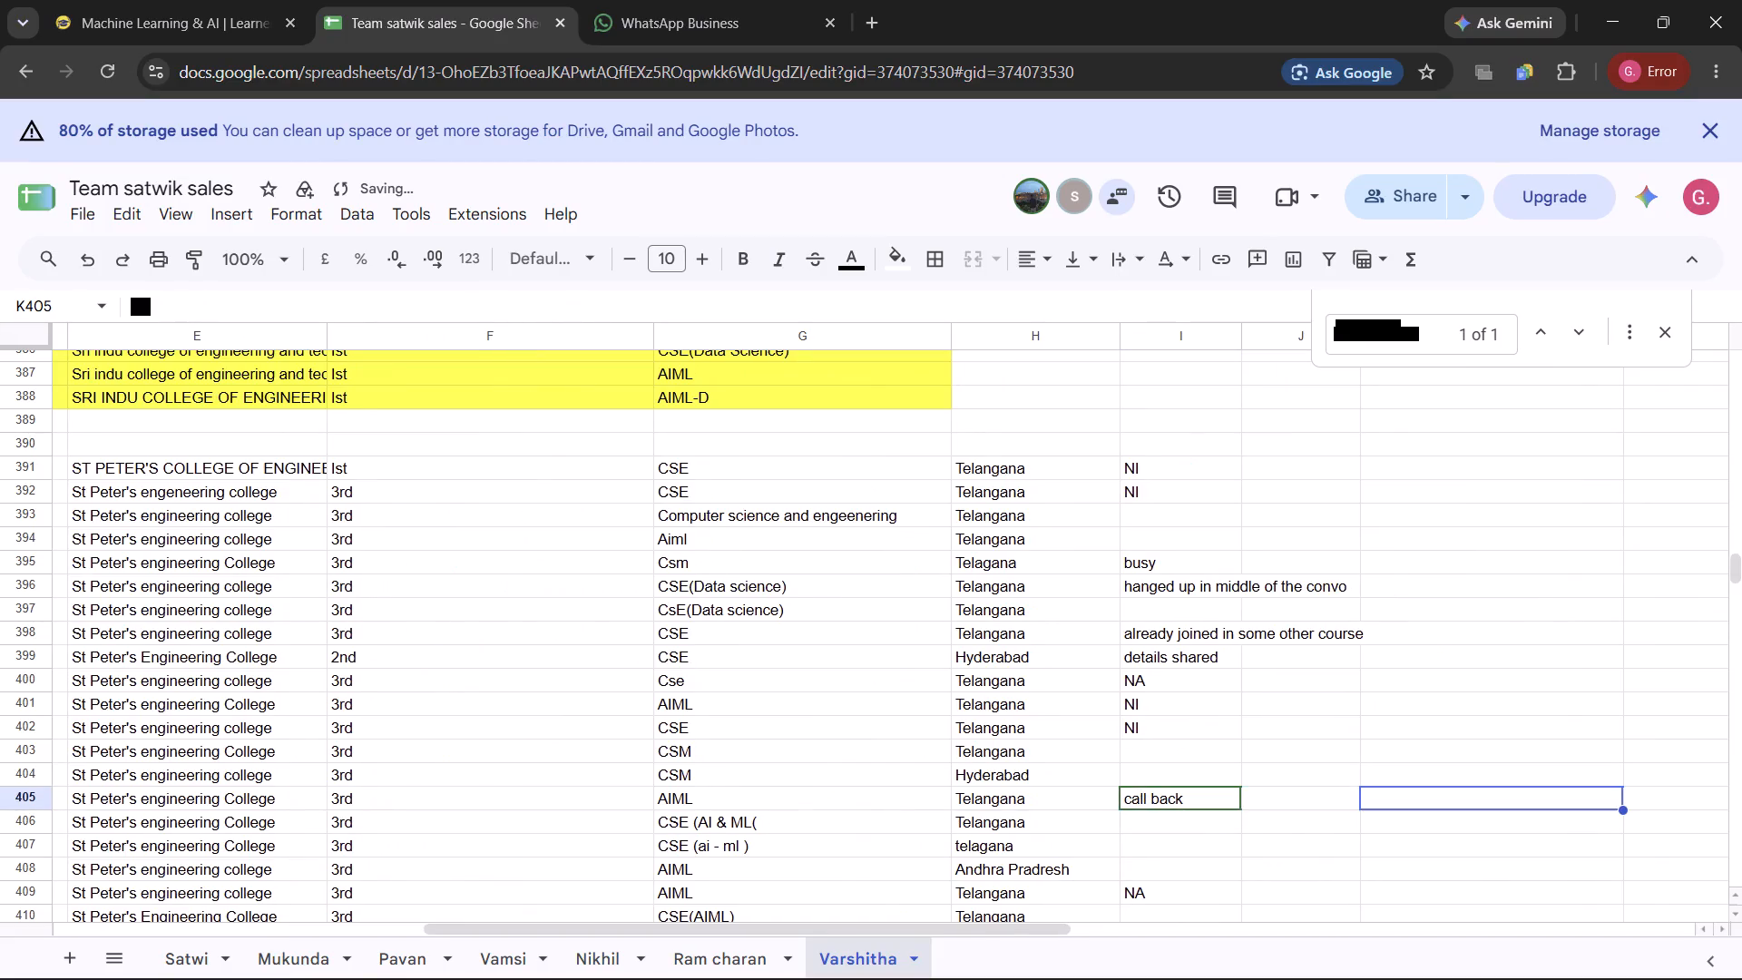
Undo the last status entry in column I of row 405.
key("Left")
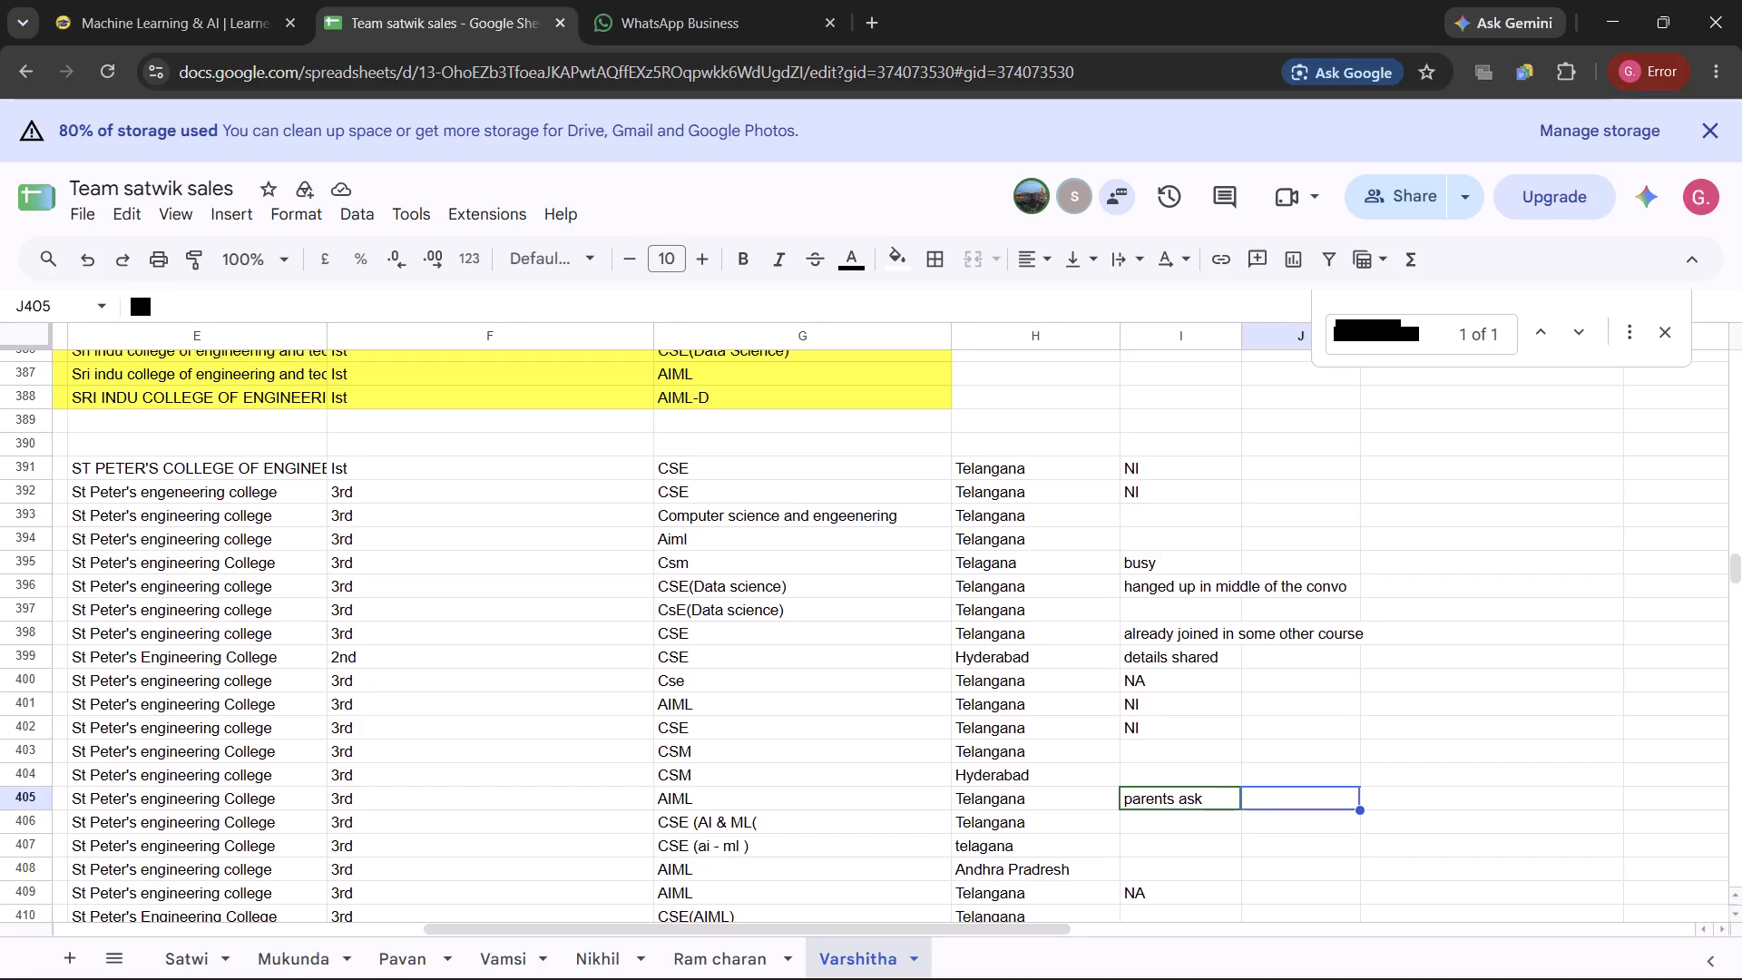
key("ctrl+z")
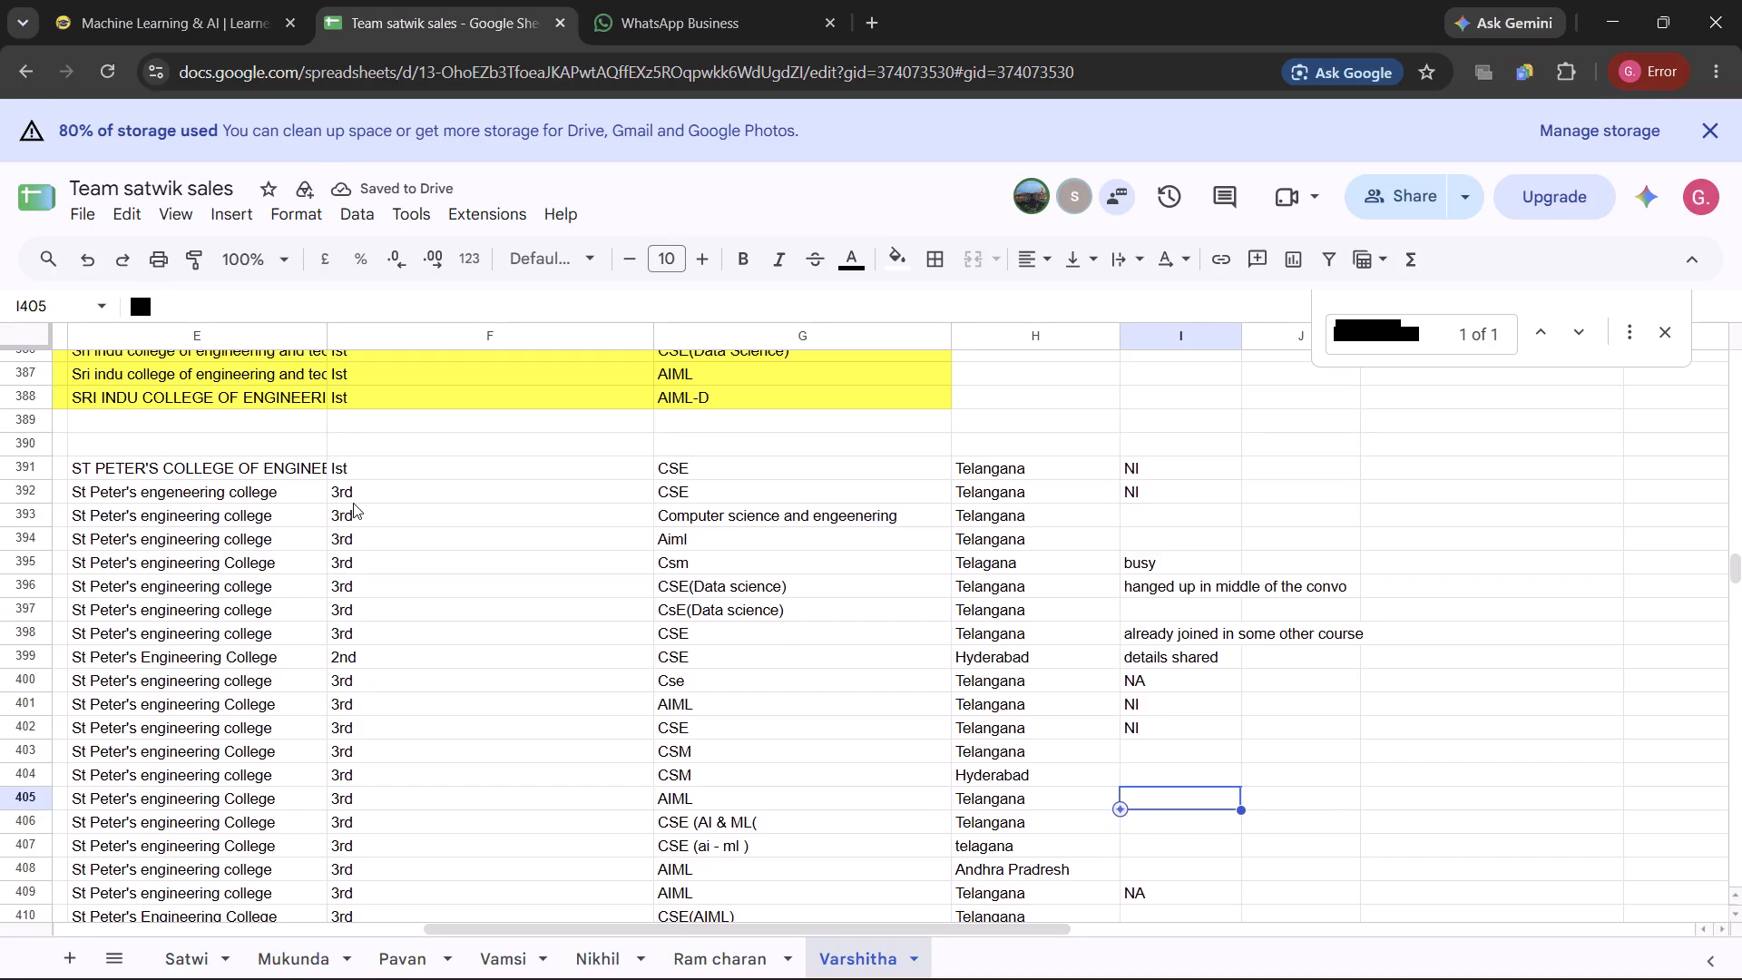
Look through the Vamsi sheet's lead lists and call statuses, from the NITW Chemical block up to the B.Tech Skill Hub 2026 list.
left_click(521, 956)
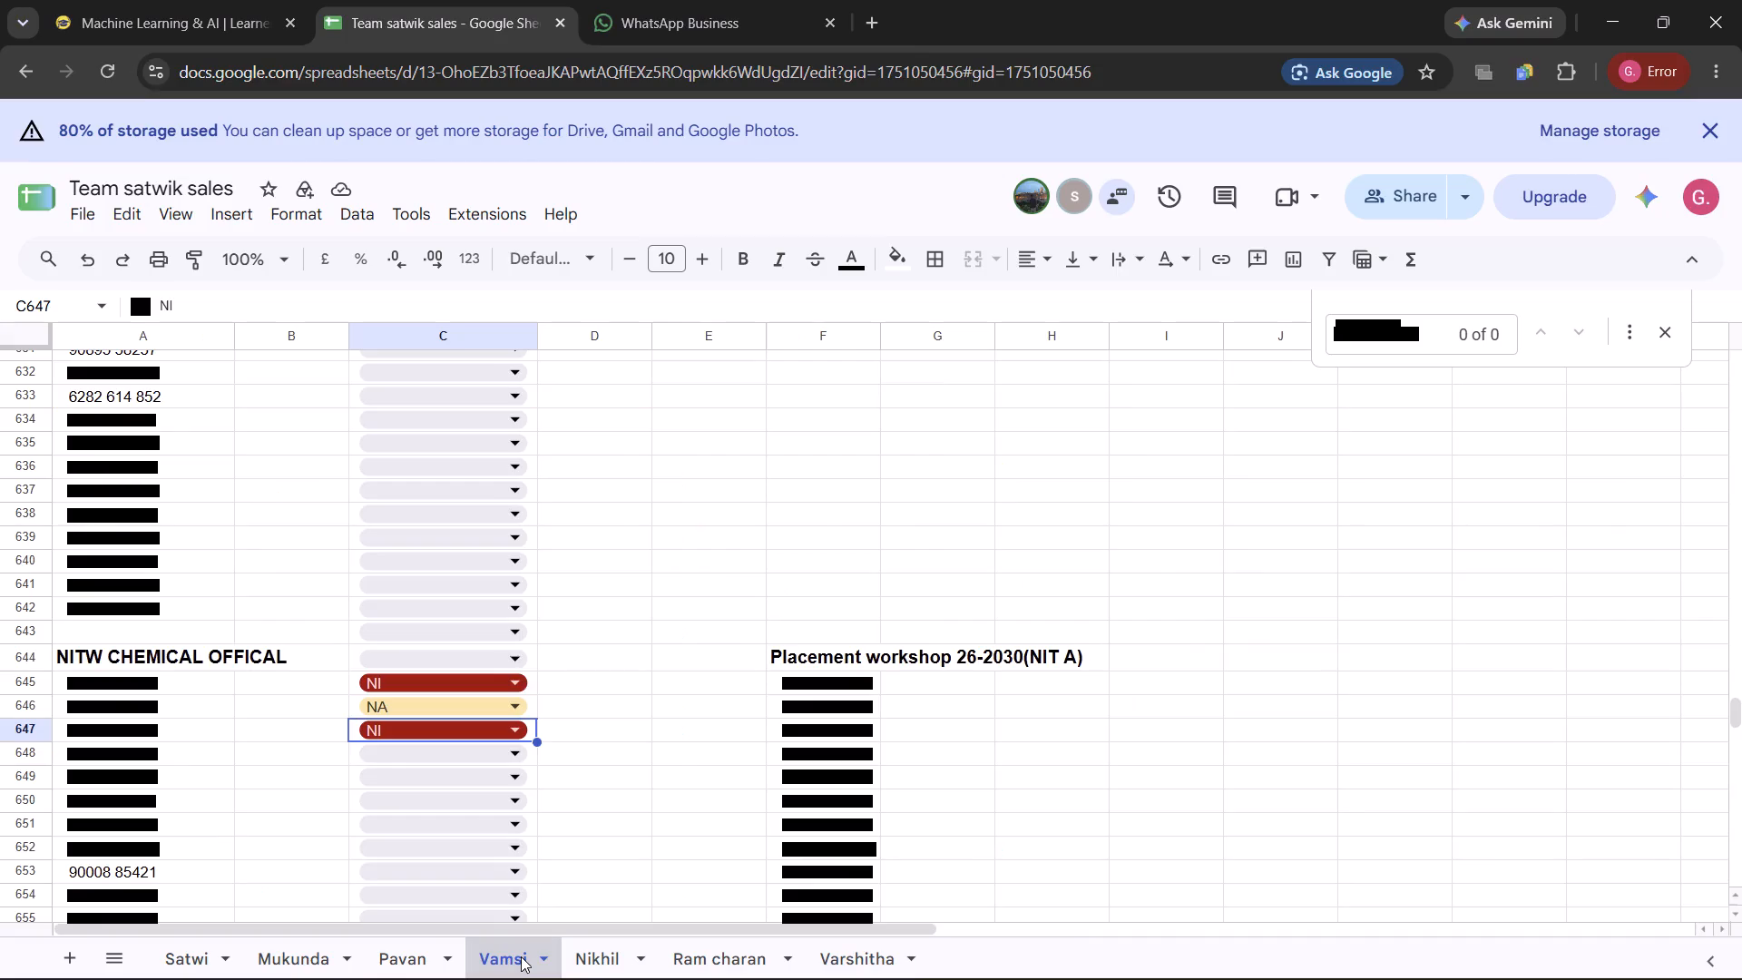
scroll(521, 956, "down", 3)
scroll(499, 842, "up", 8)
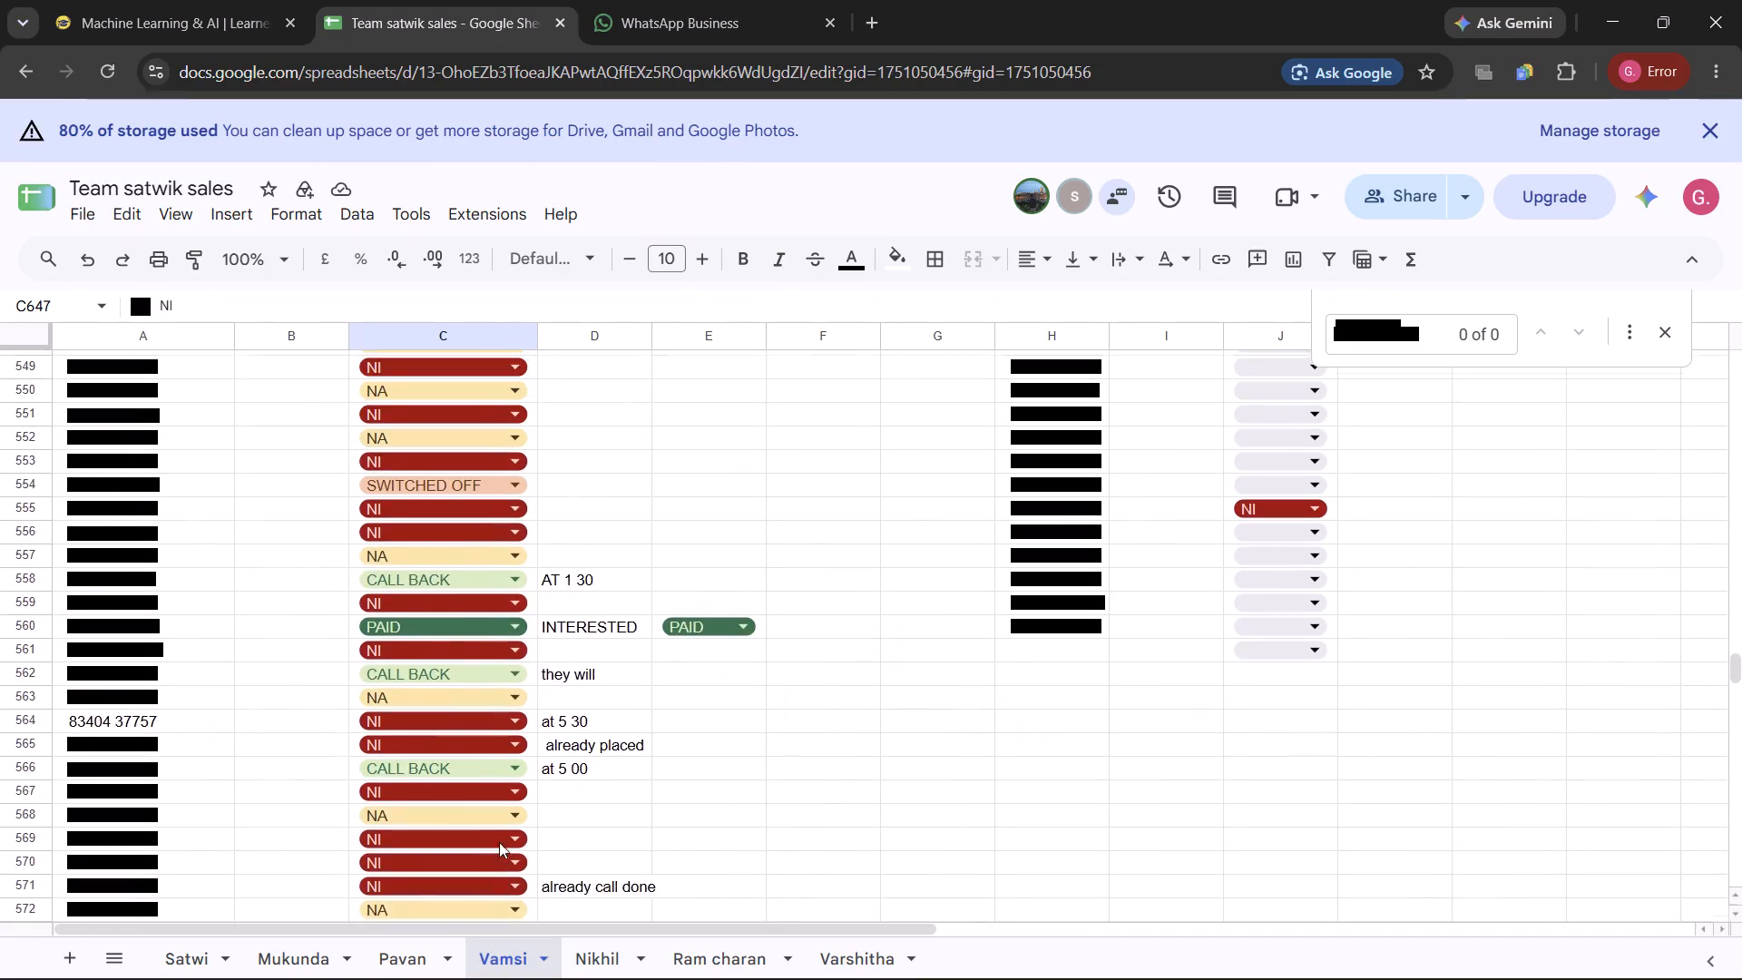
scroll(499, 842, "up", 5)
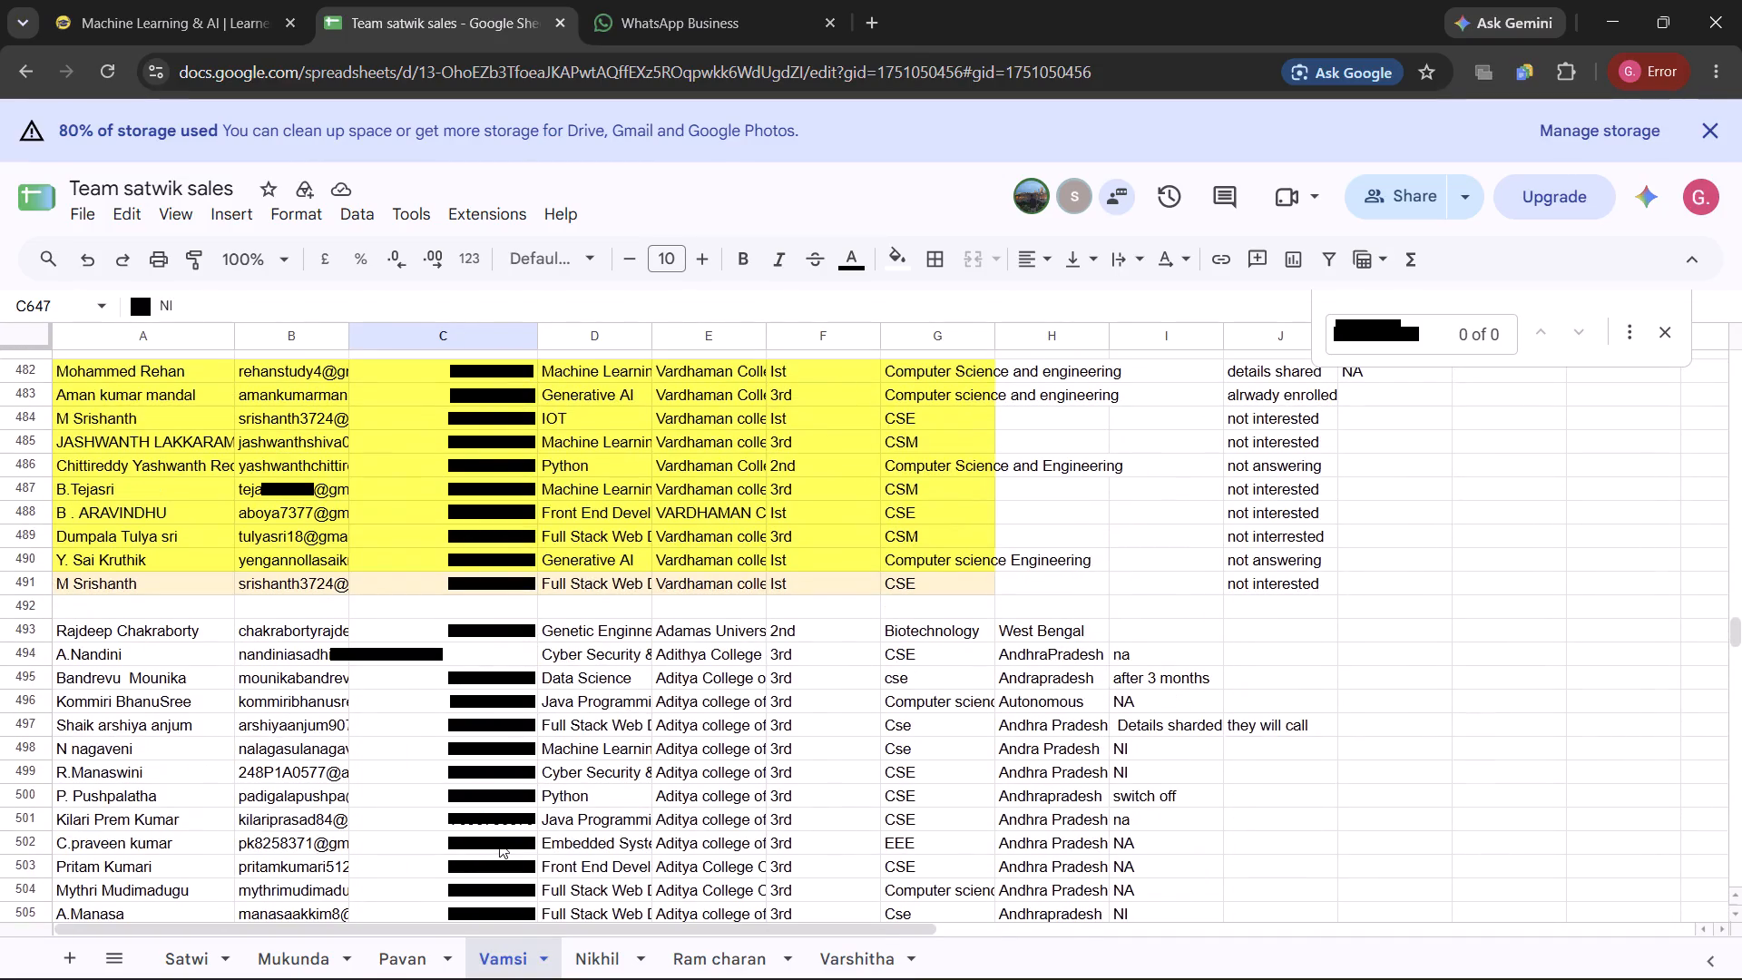
scroll(499, 842, "up", 3)
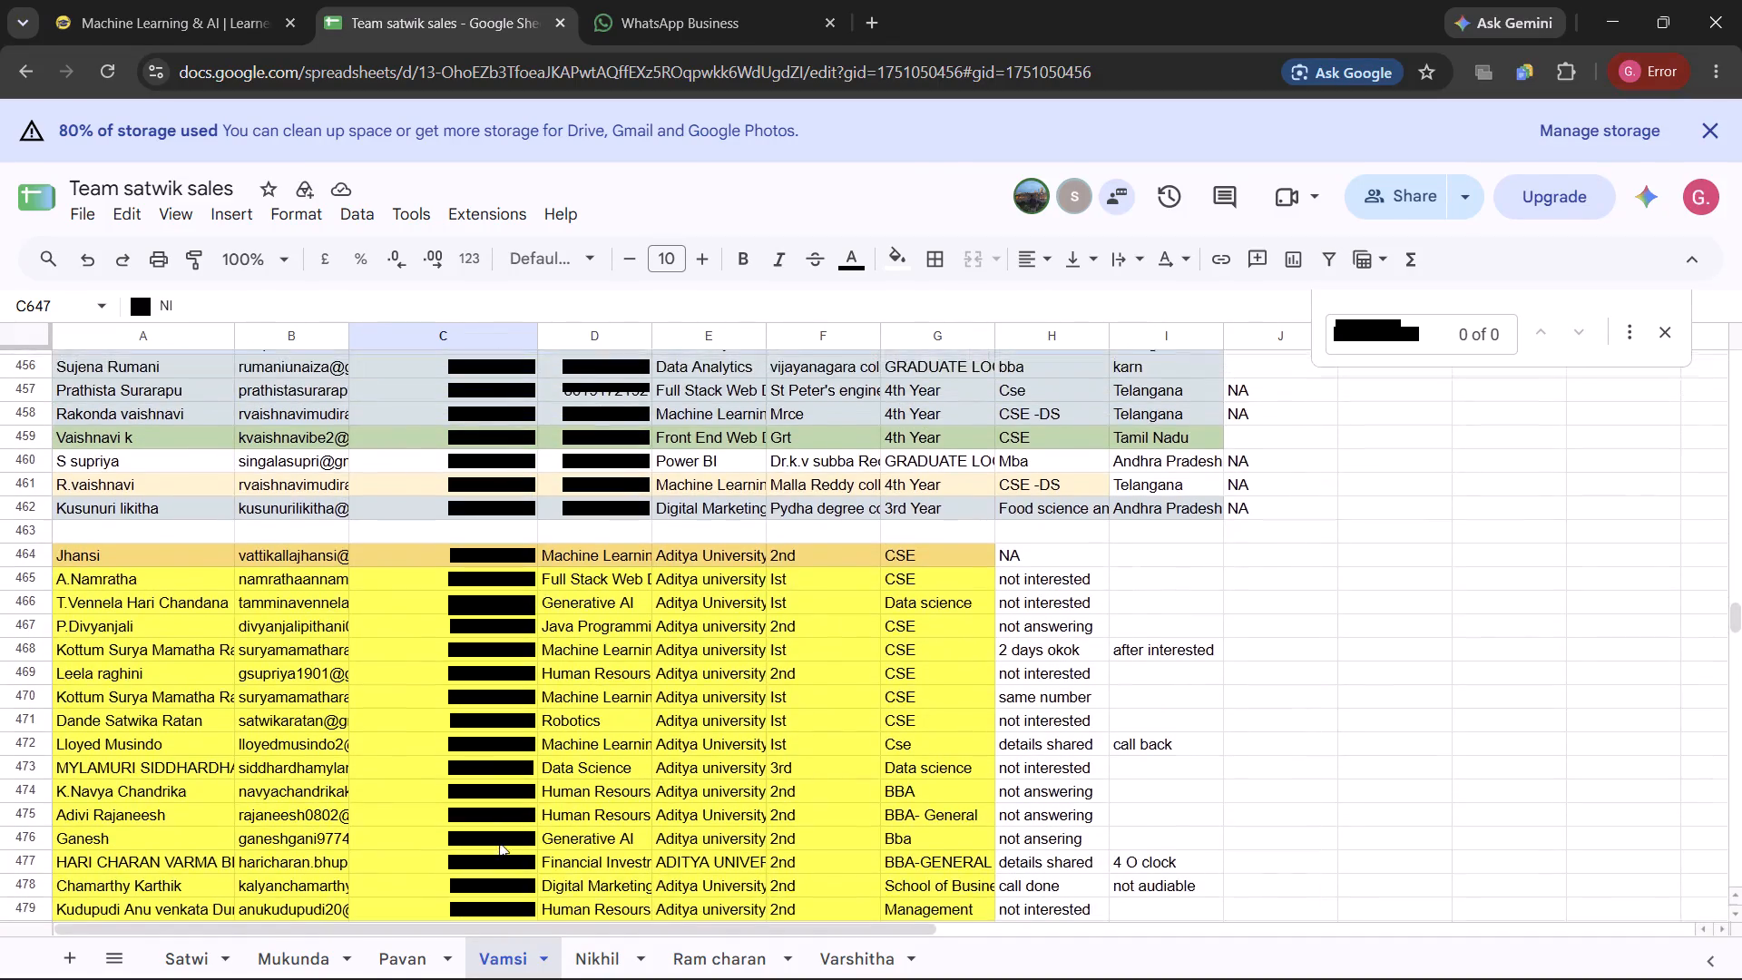
scroll(499, 842, "up", 4)
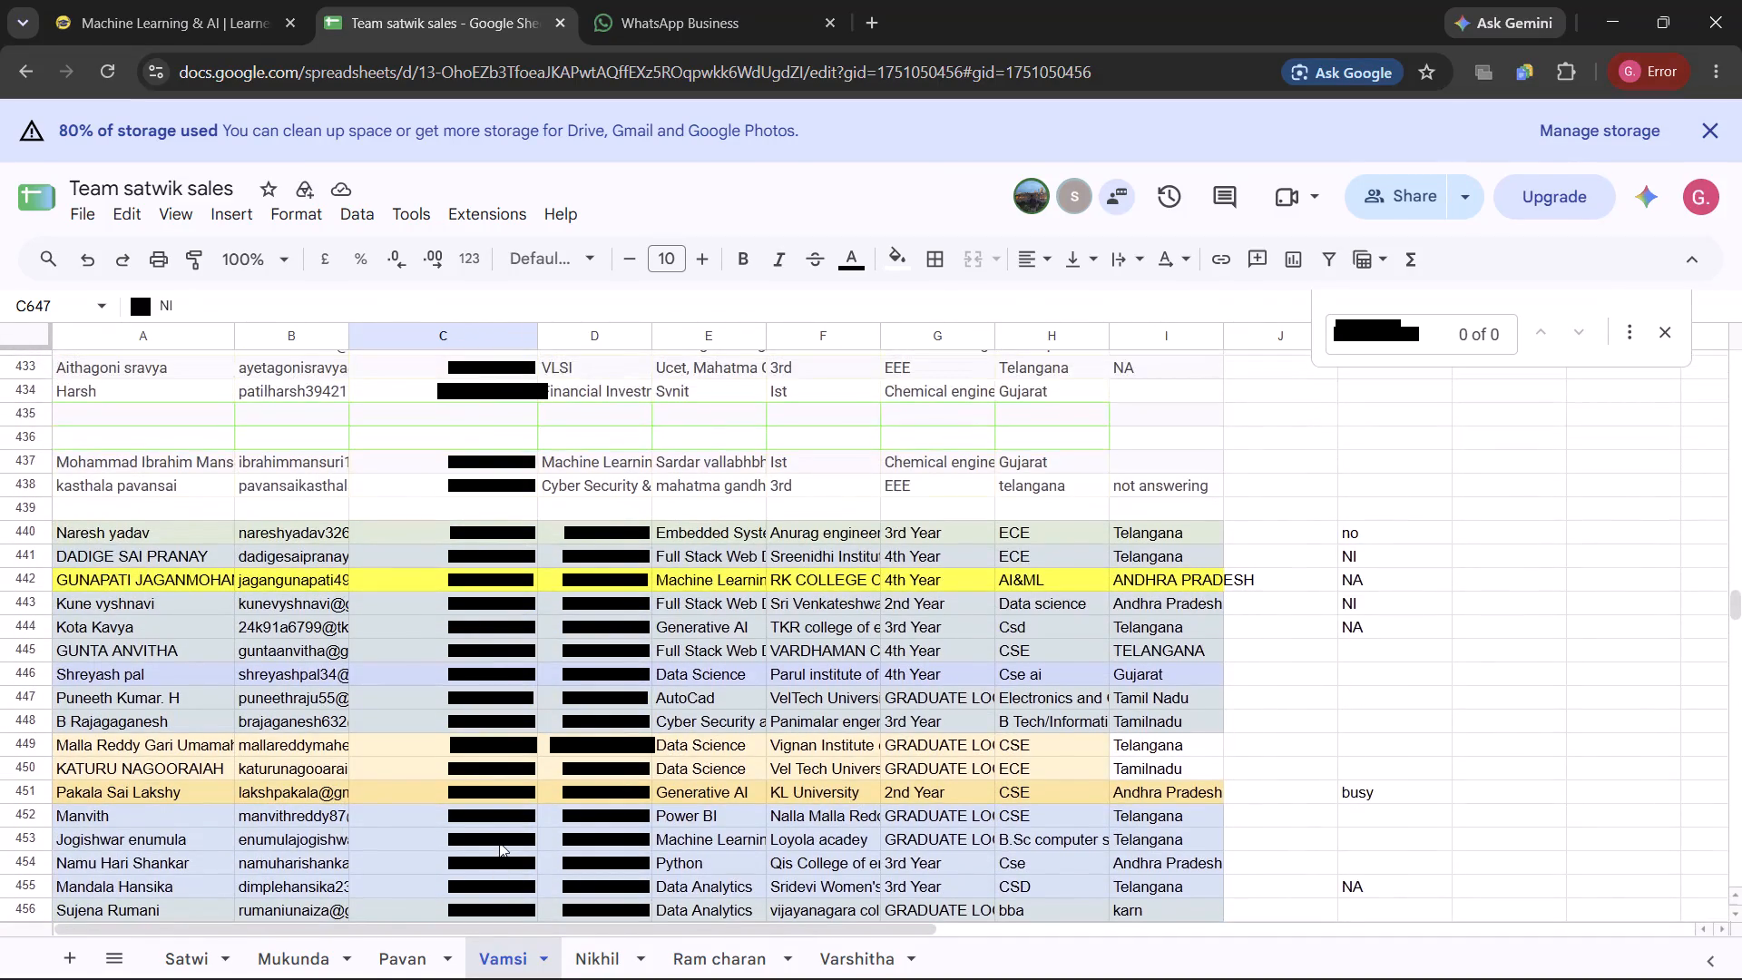
scroll(499, 842, "up", 6)
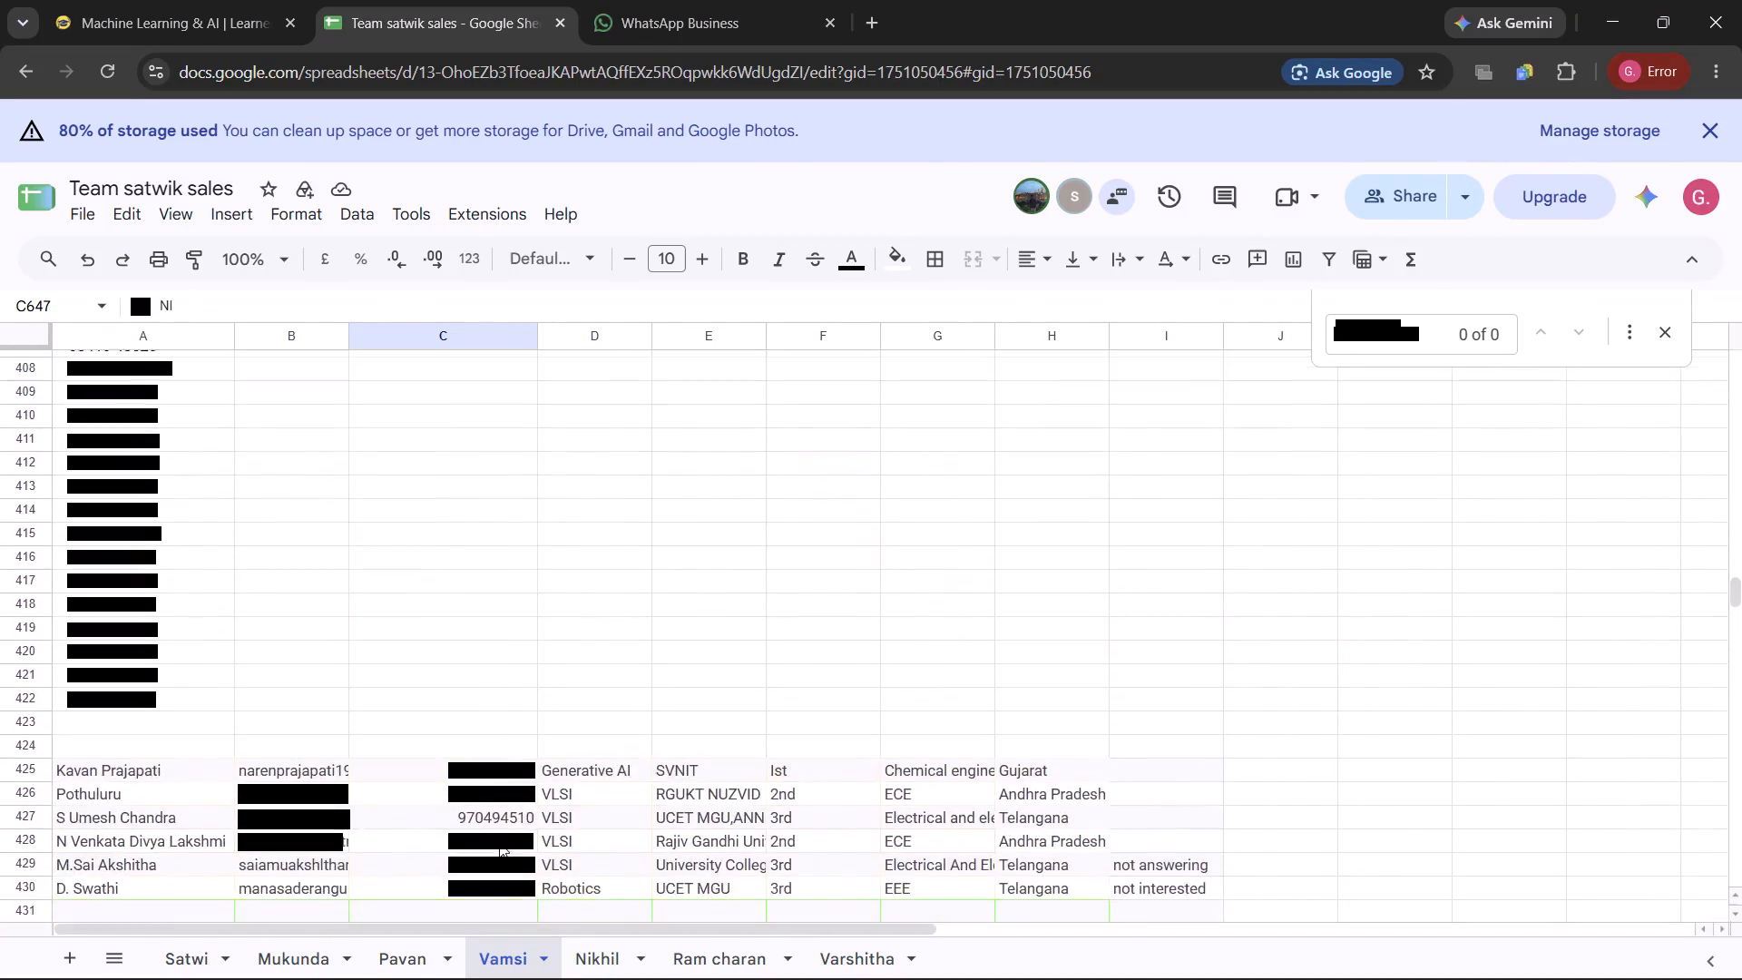
scroll(499, 842, "up", 8)
scroll(499, 842, "down", 1)
scroll(499, 842, "up", 6)
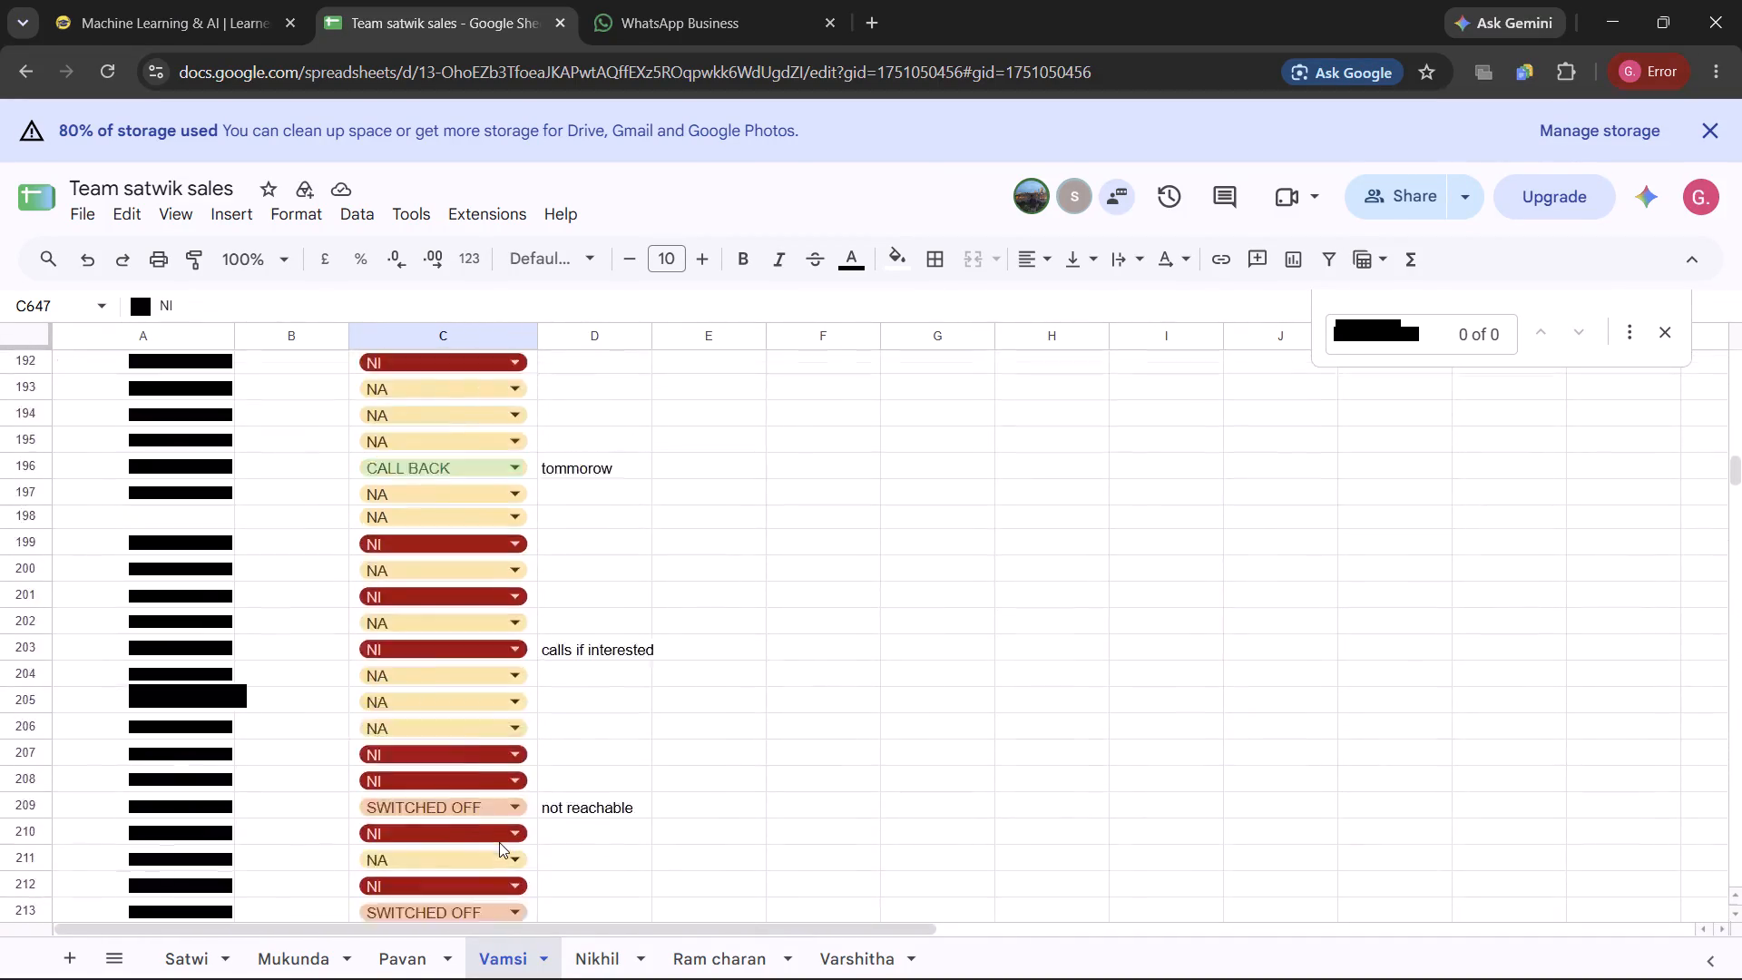
scroll(499, 842, "up", 2)
scroll(499, 842, "down", 2)
scroll(499, 842, "up", 2)
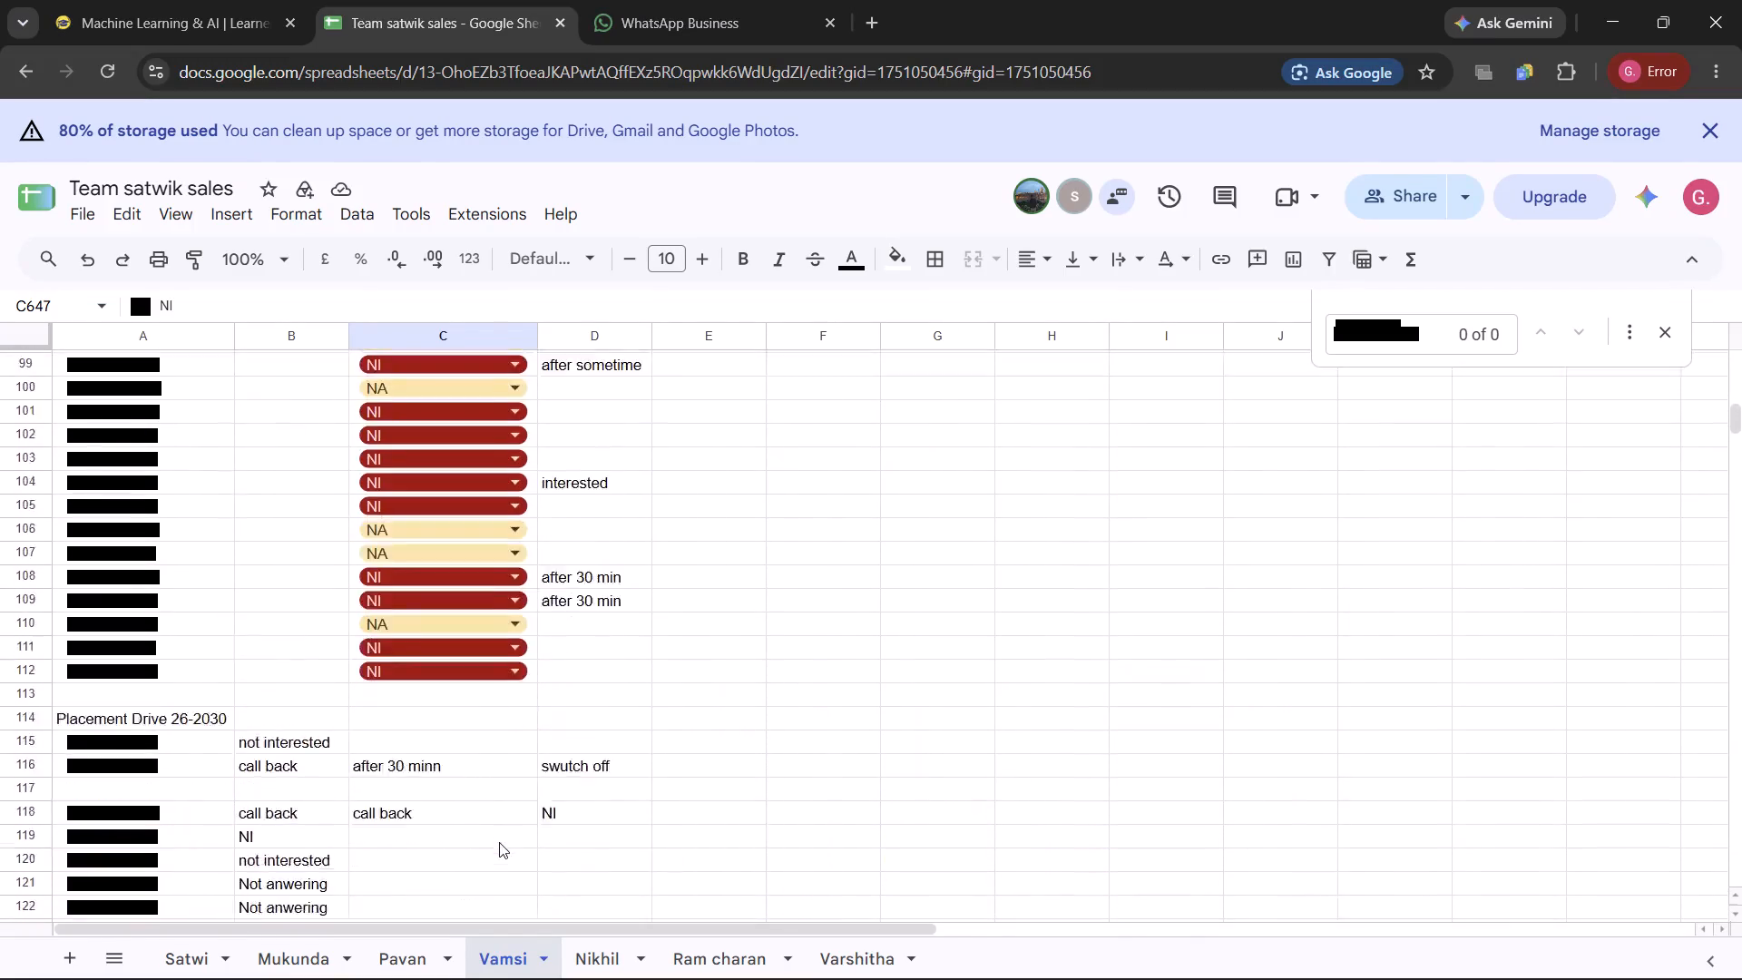
scroll(499, 842, "up", 3)
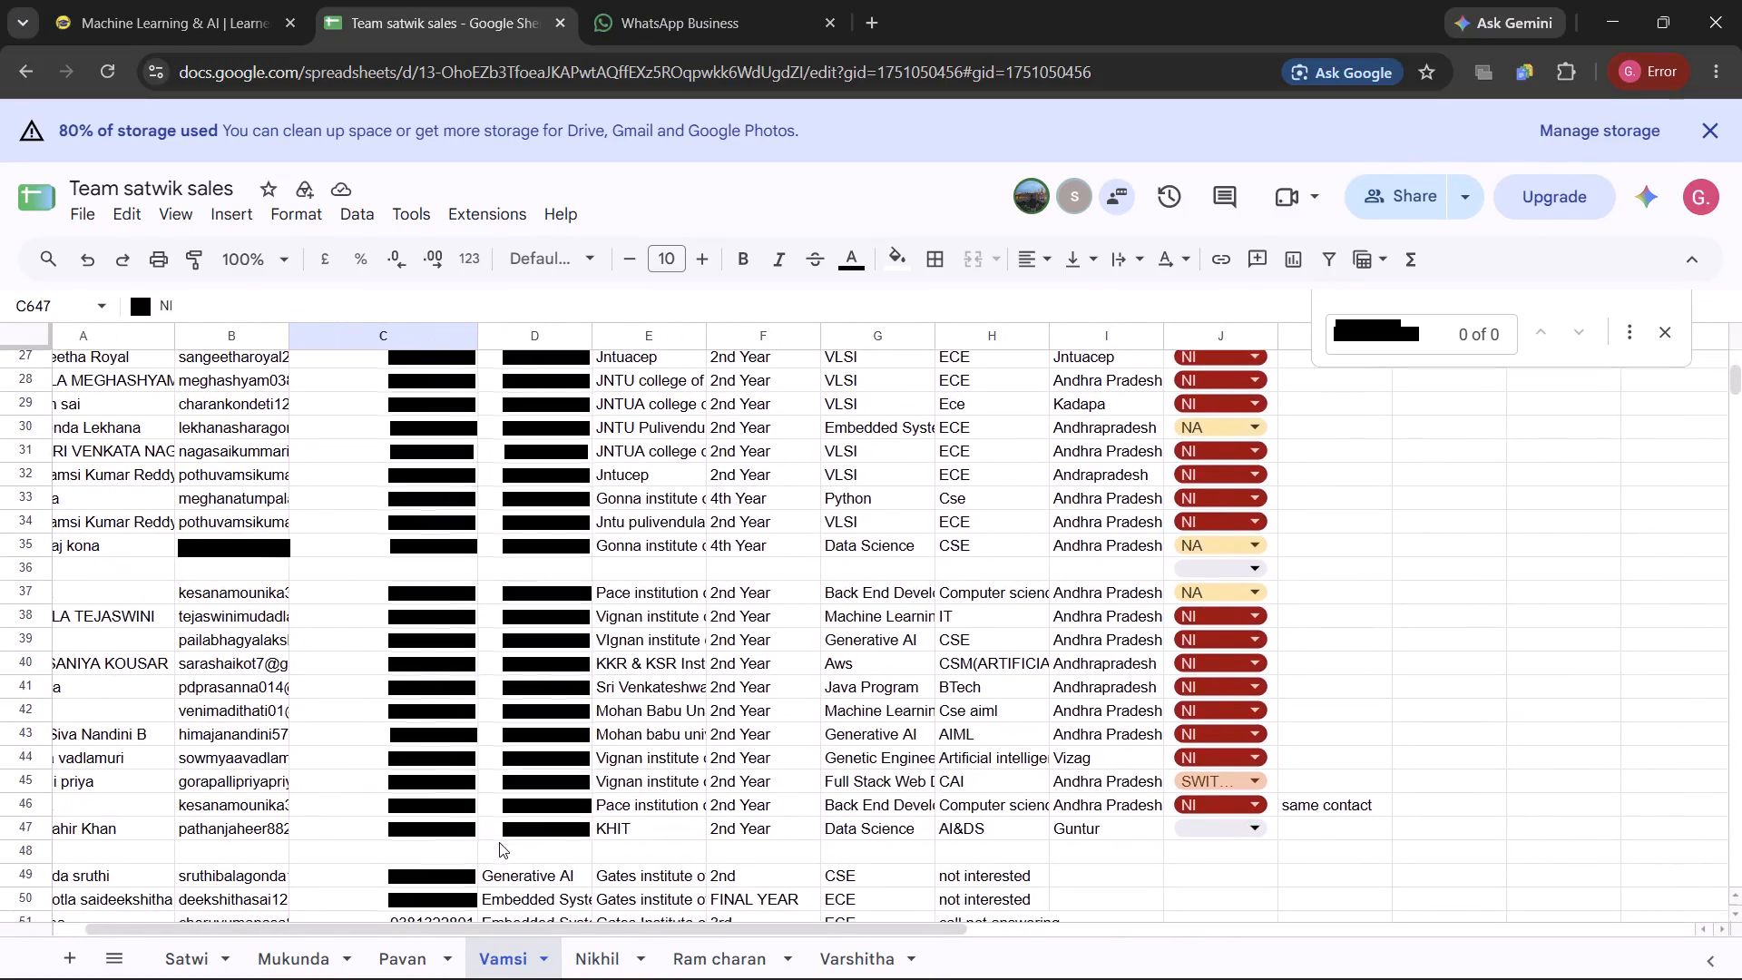
scroll(499, 842, "up", 12)
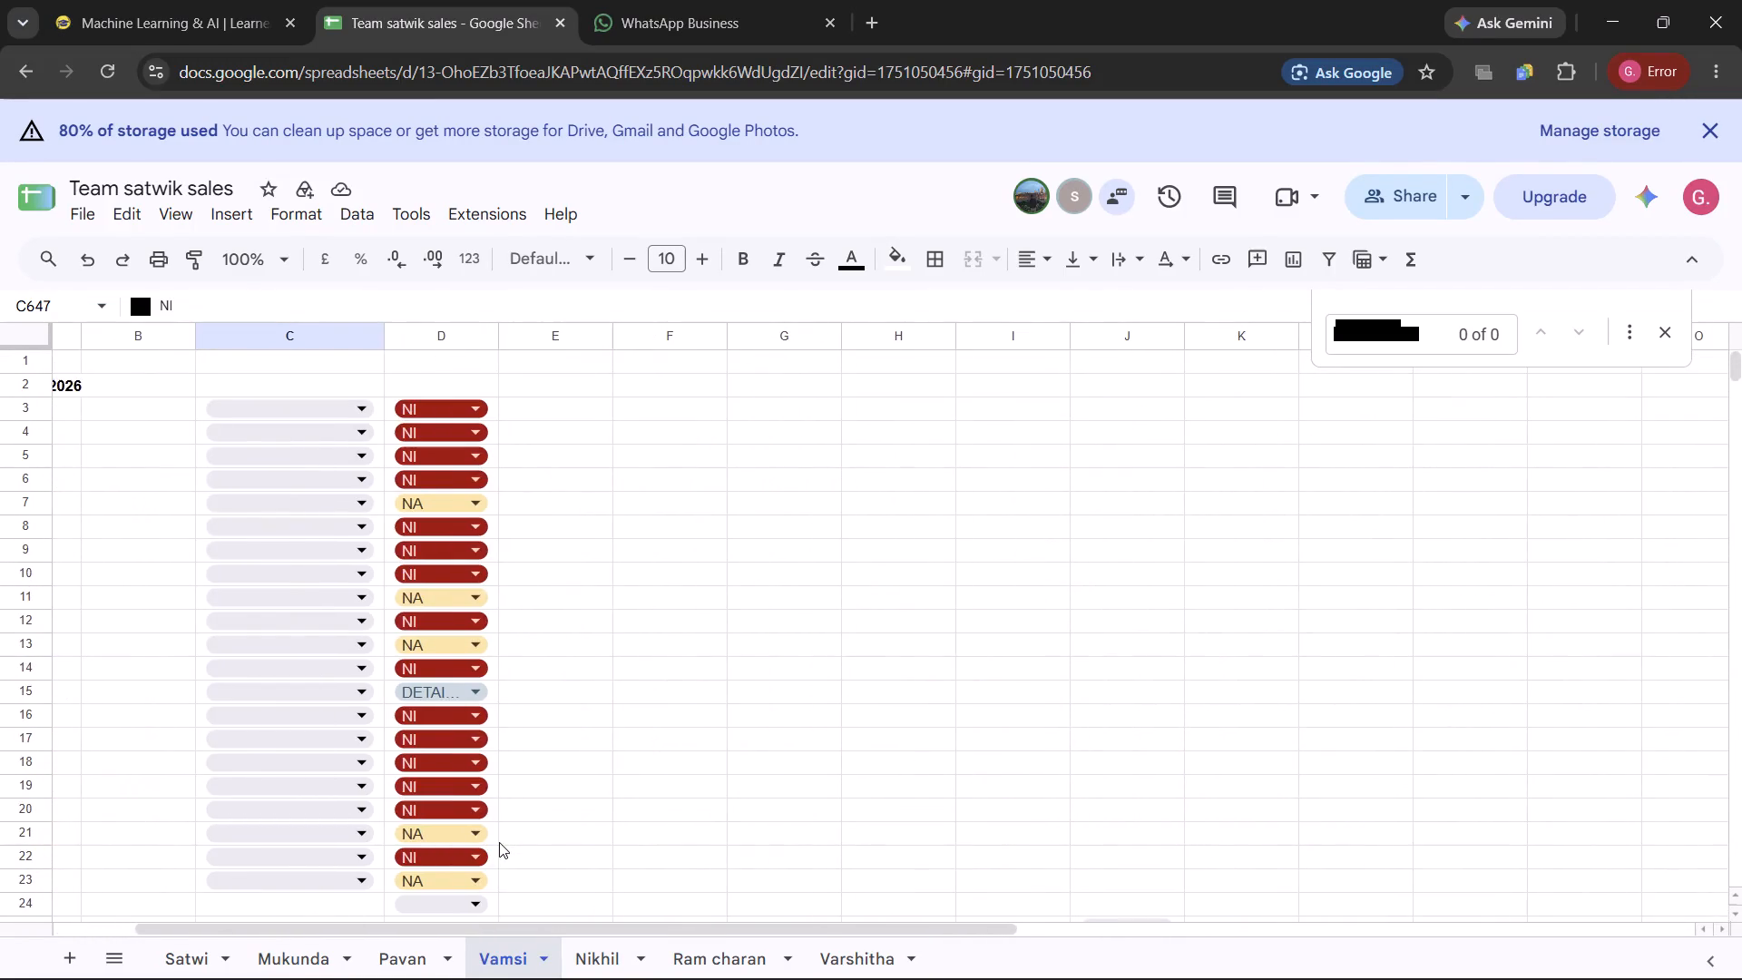
scroll(499, 842, "right", 5)
scroll(499, 842, "up", 7)
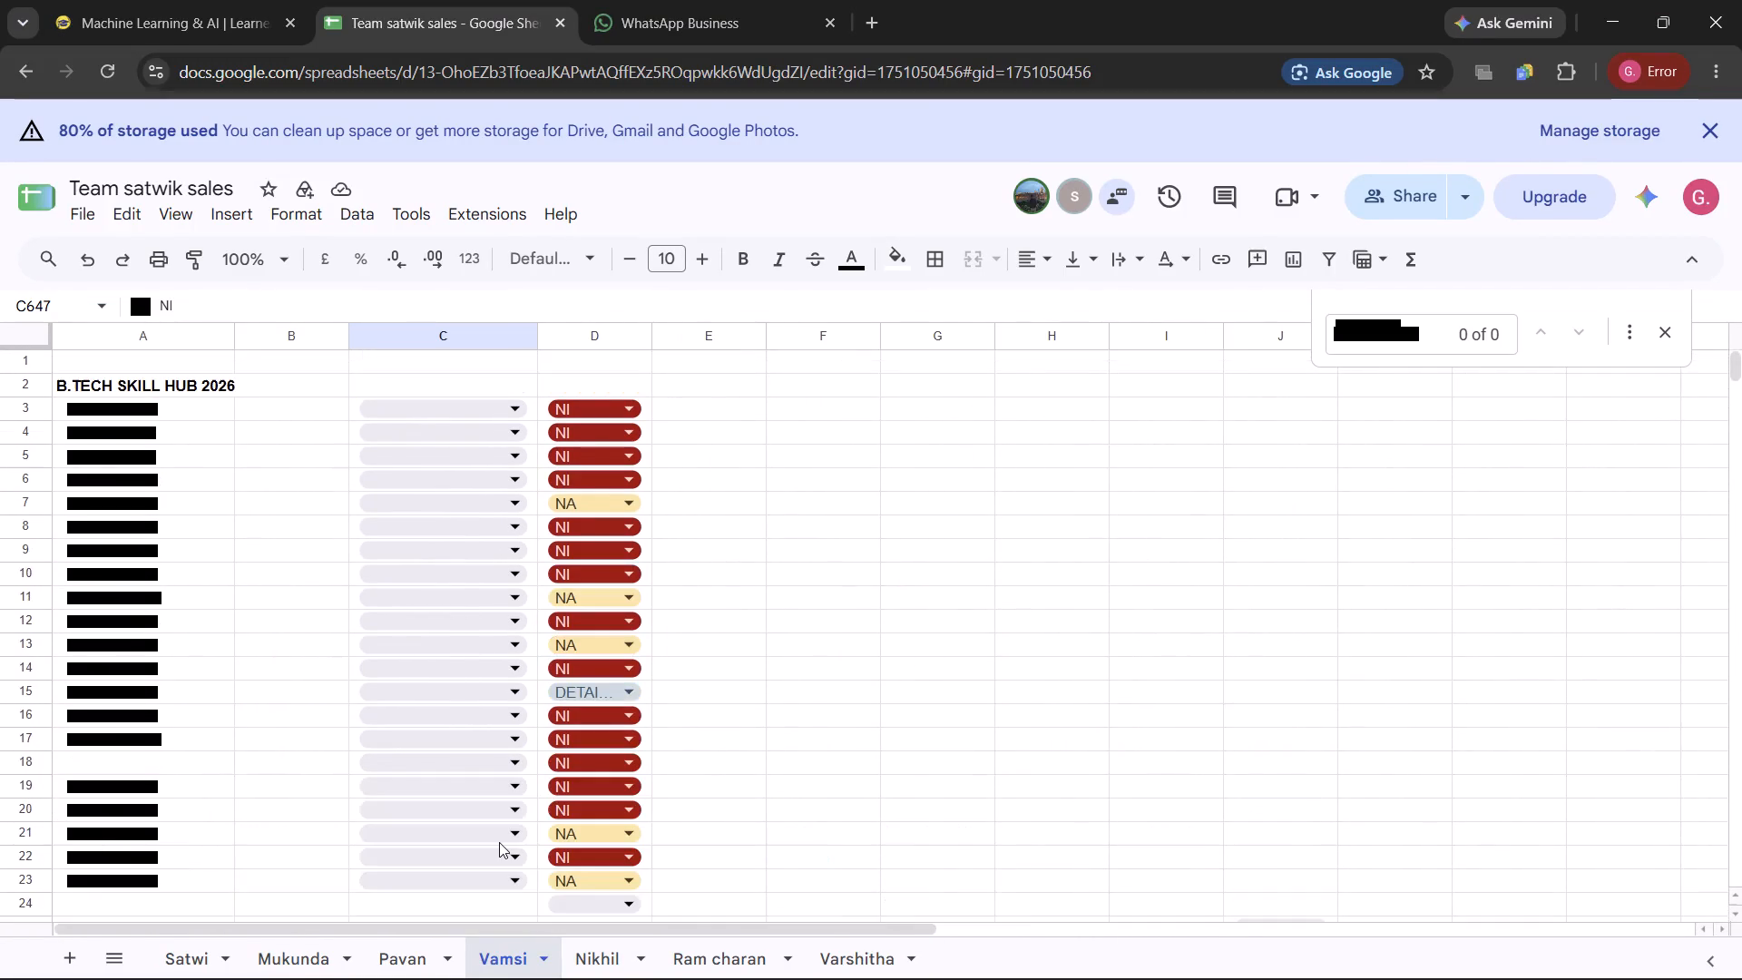
Look through the Vamsi sheet's lead lists and call statuses, from the B.Tech Skill Hub 2026 list down to the Aditya University leads.
scroll(499, 842, "right", 1)
scroll(499, 842, "down", 3)
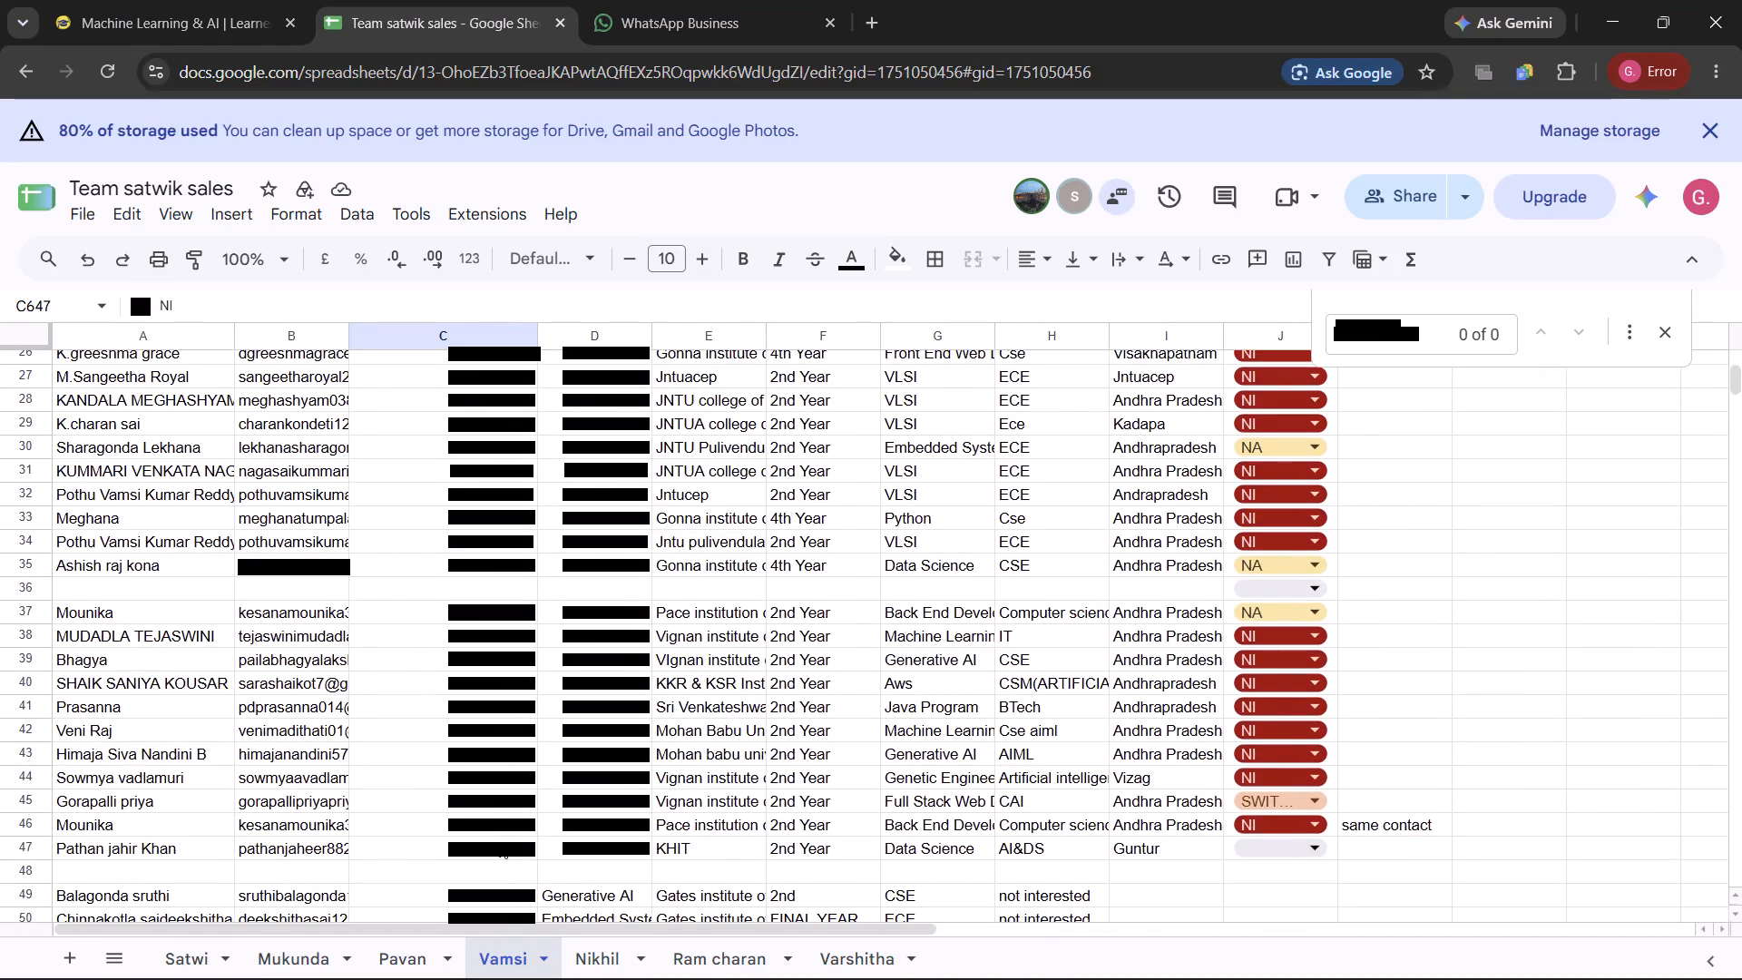
scroll(499, 842, "down", 6)
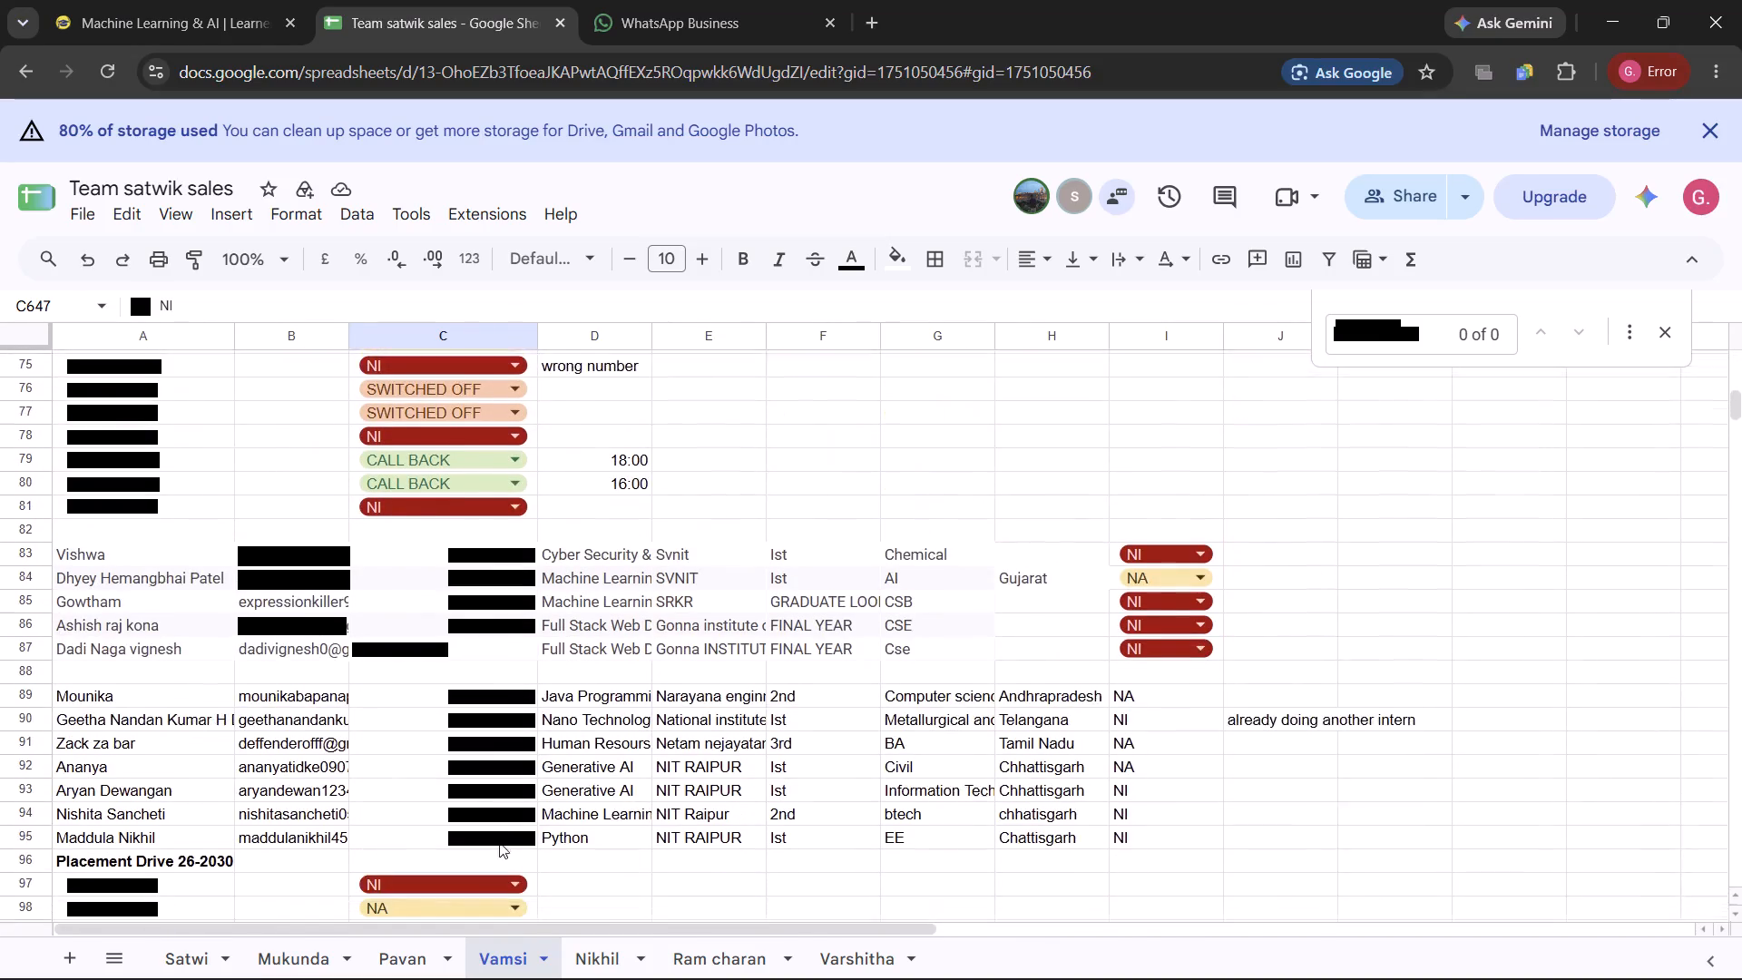
scroll(499, 842, "down", 6)
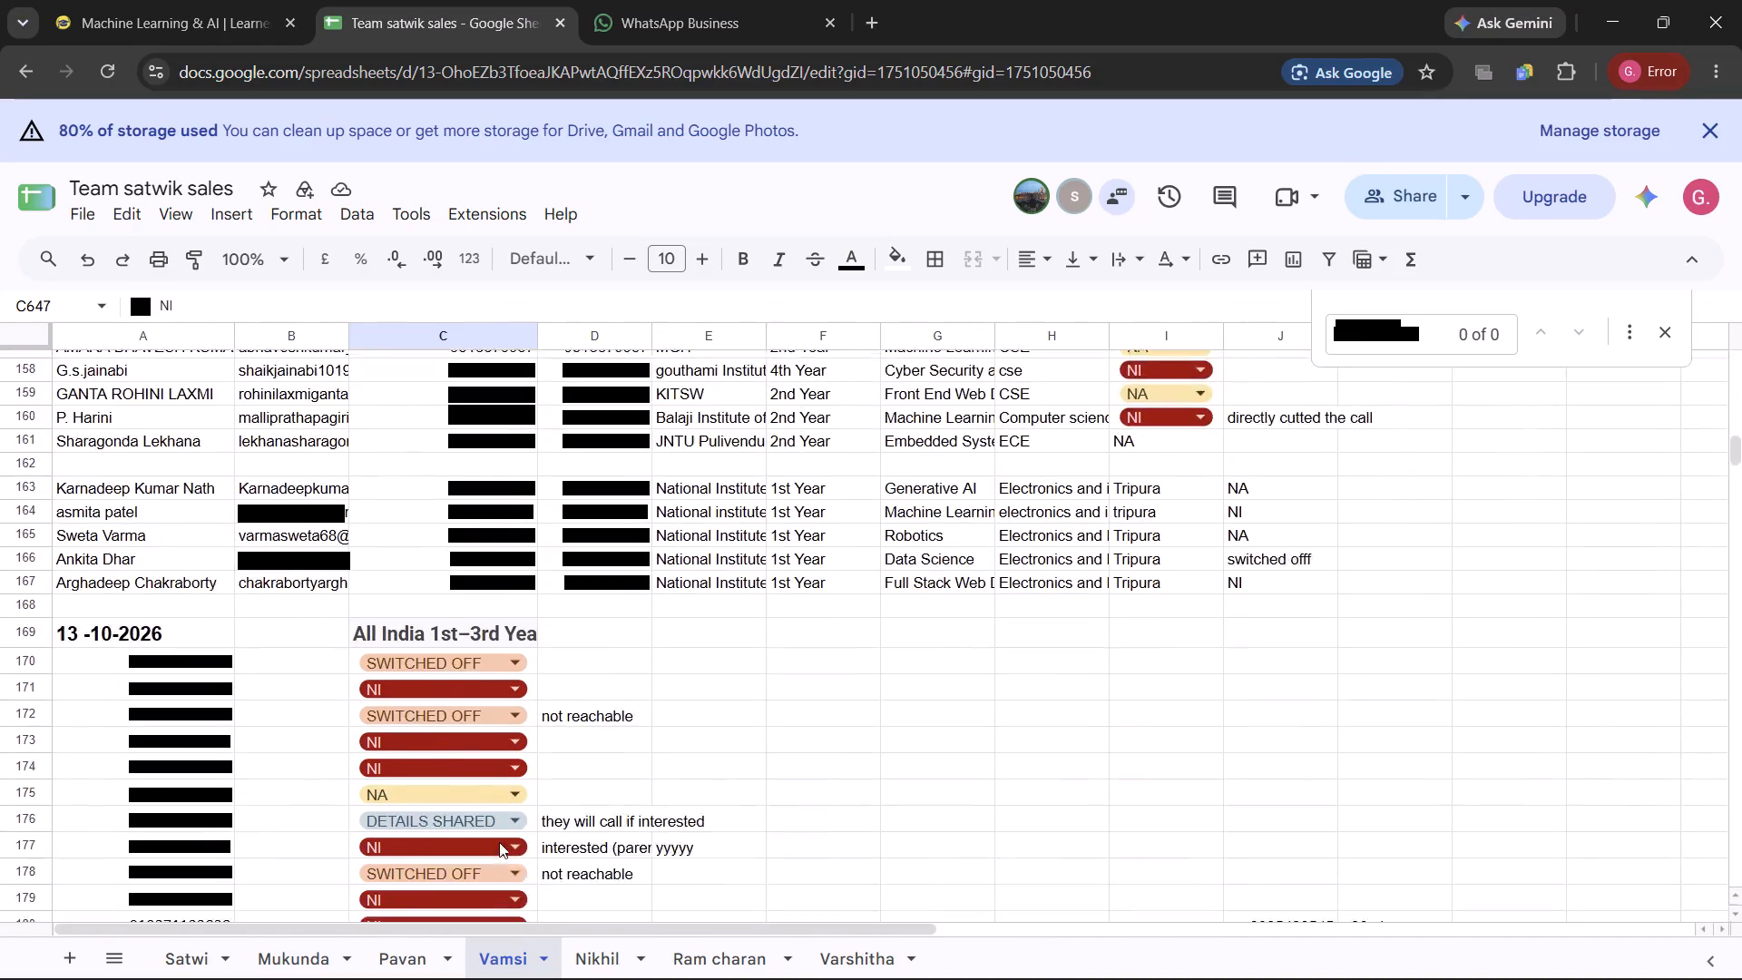
scroll(499, 842, "down", 5)
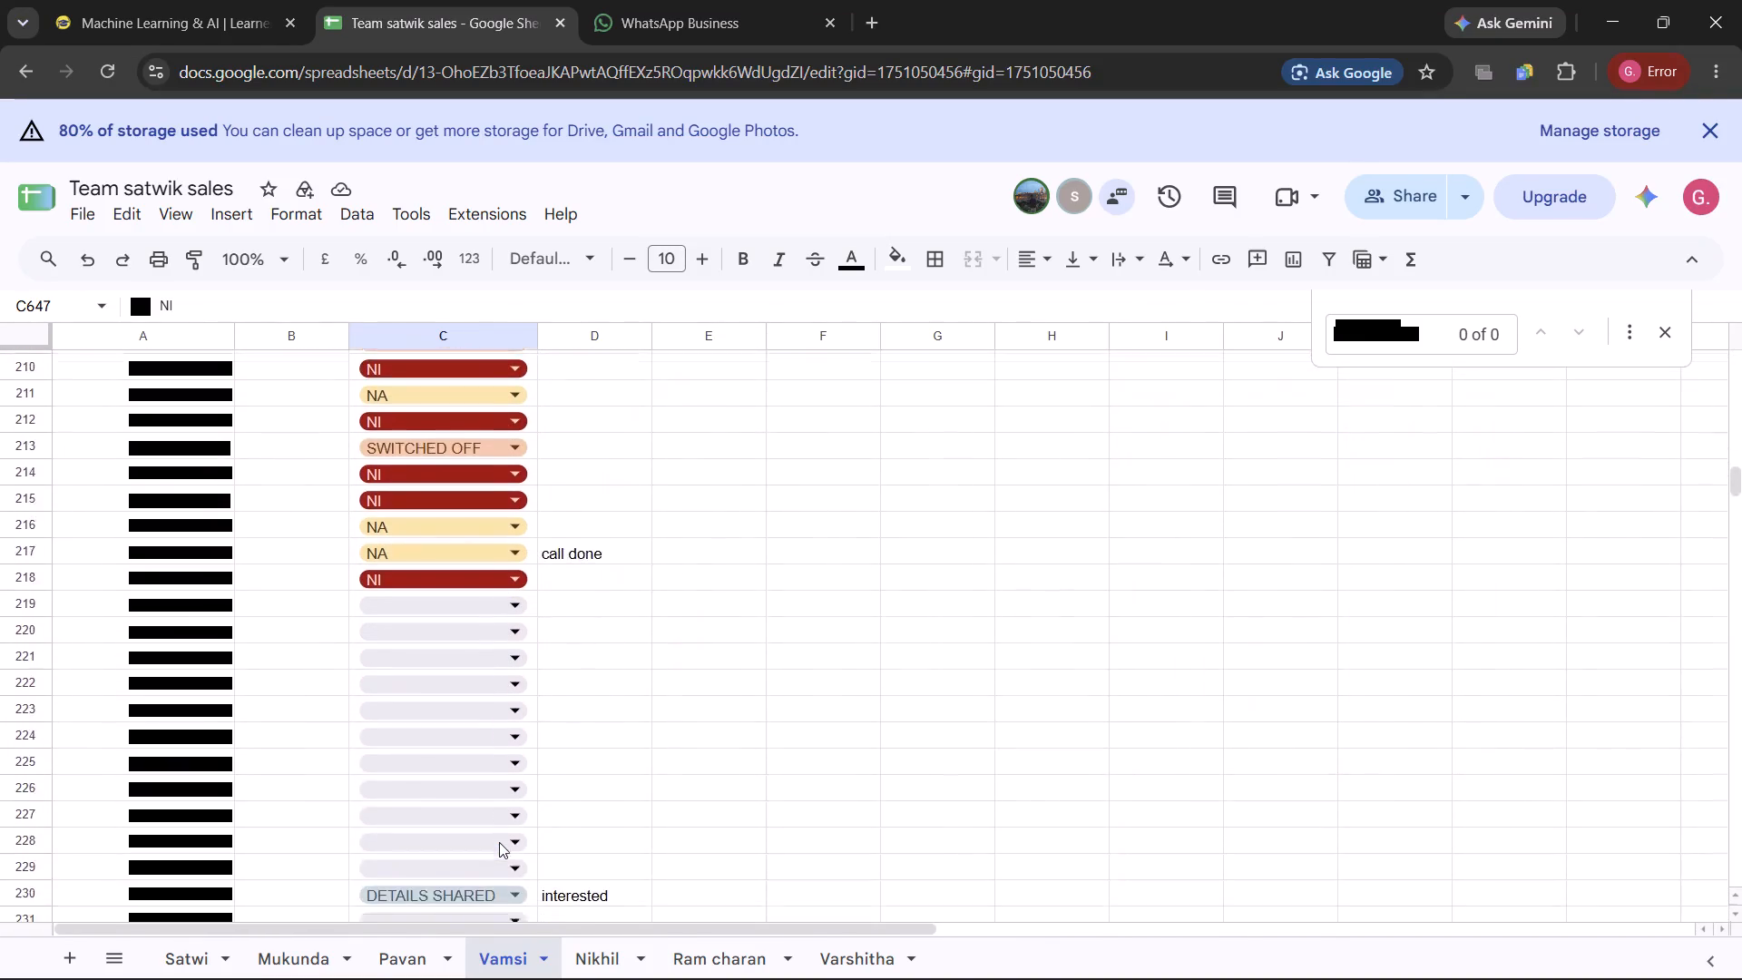
scroll(499, 842, "down", 9)
scroll(499, 842, "up", 4)
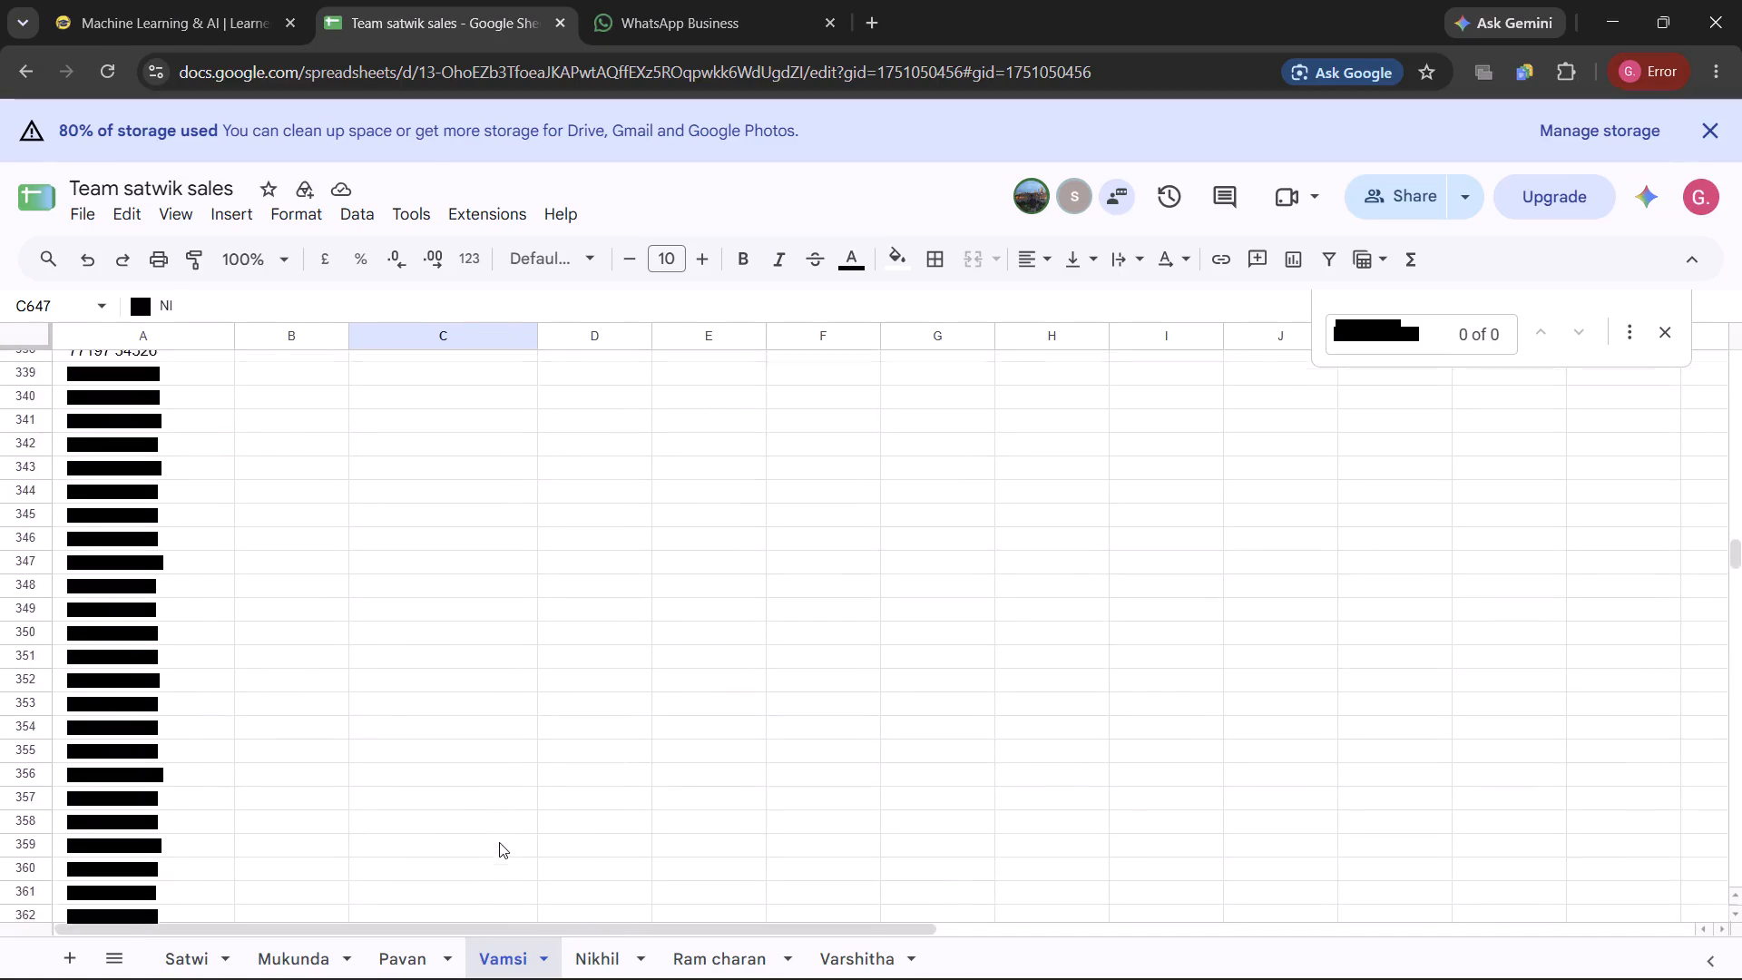
scroll(499, 842, "down", 6)
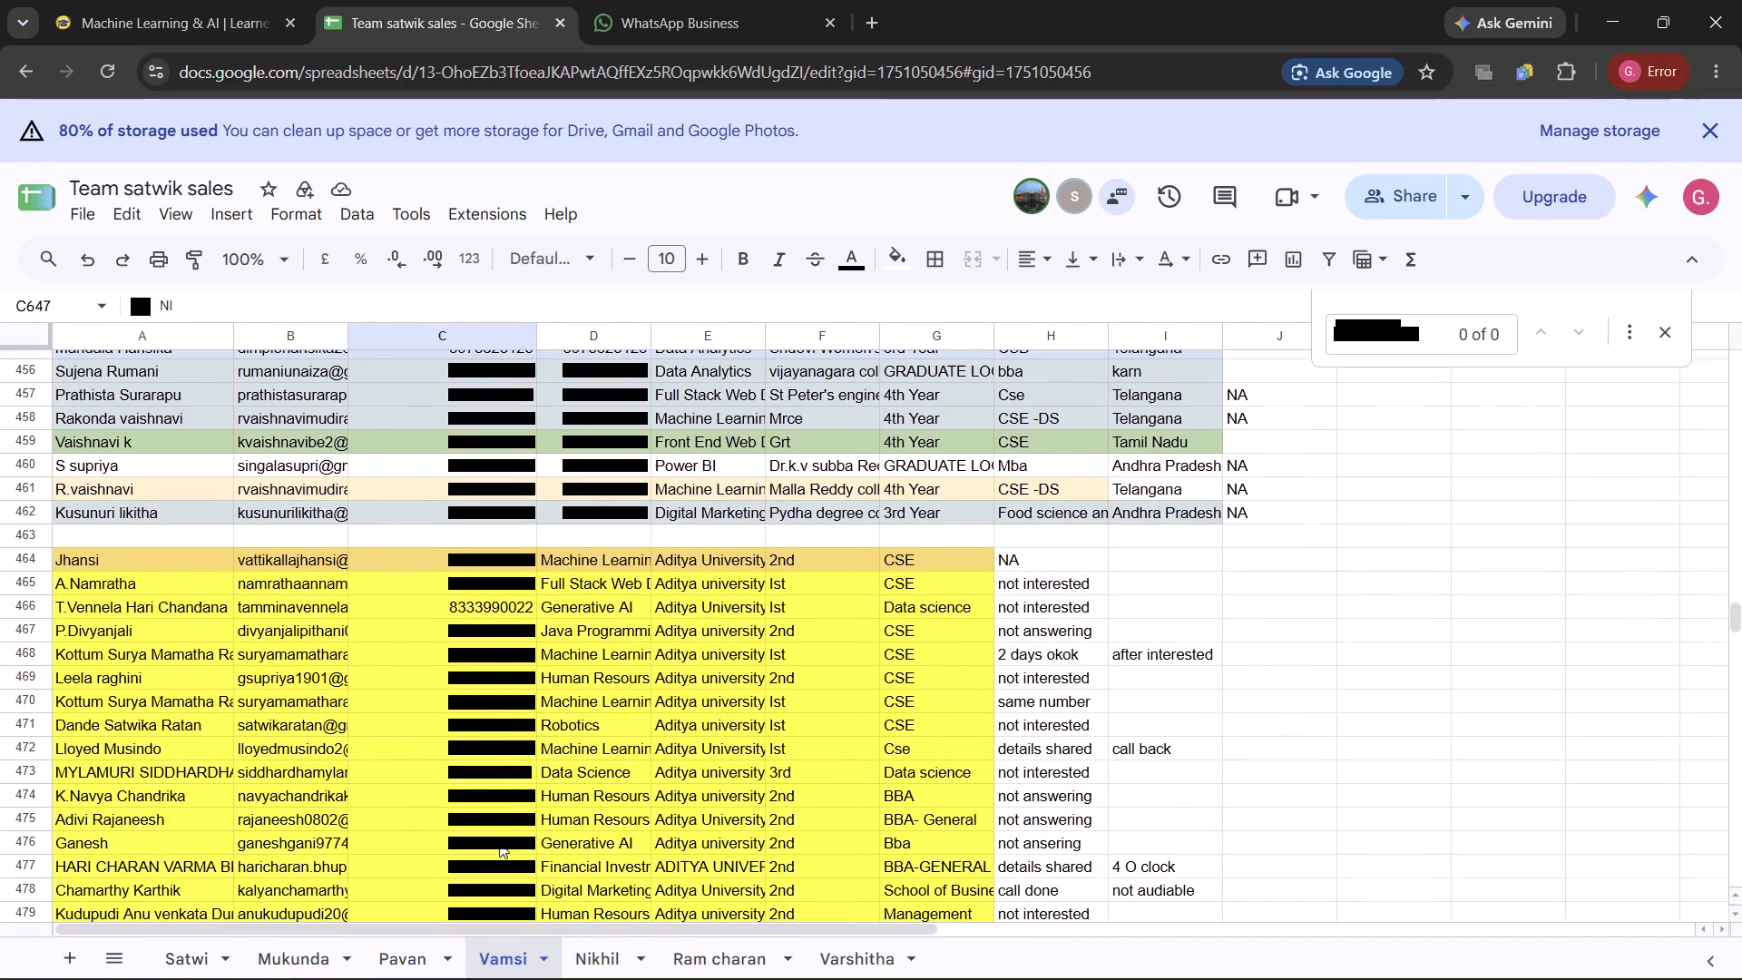
Open the Nikhil sheet and look through its lead lists and call statuses down to the end of the data.
left_click(628, 946)
scroll(739, 630, "down", 4)
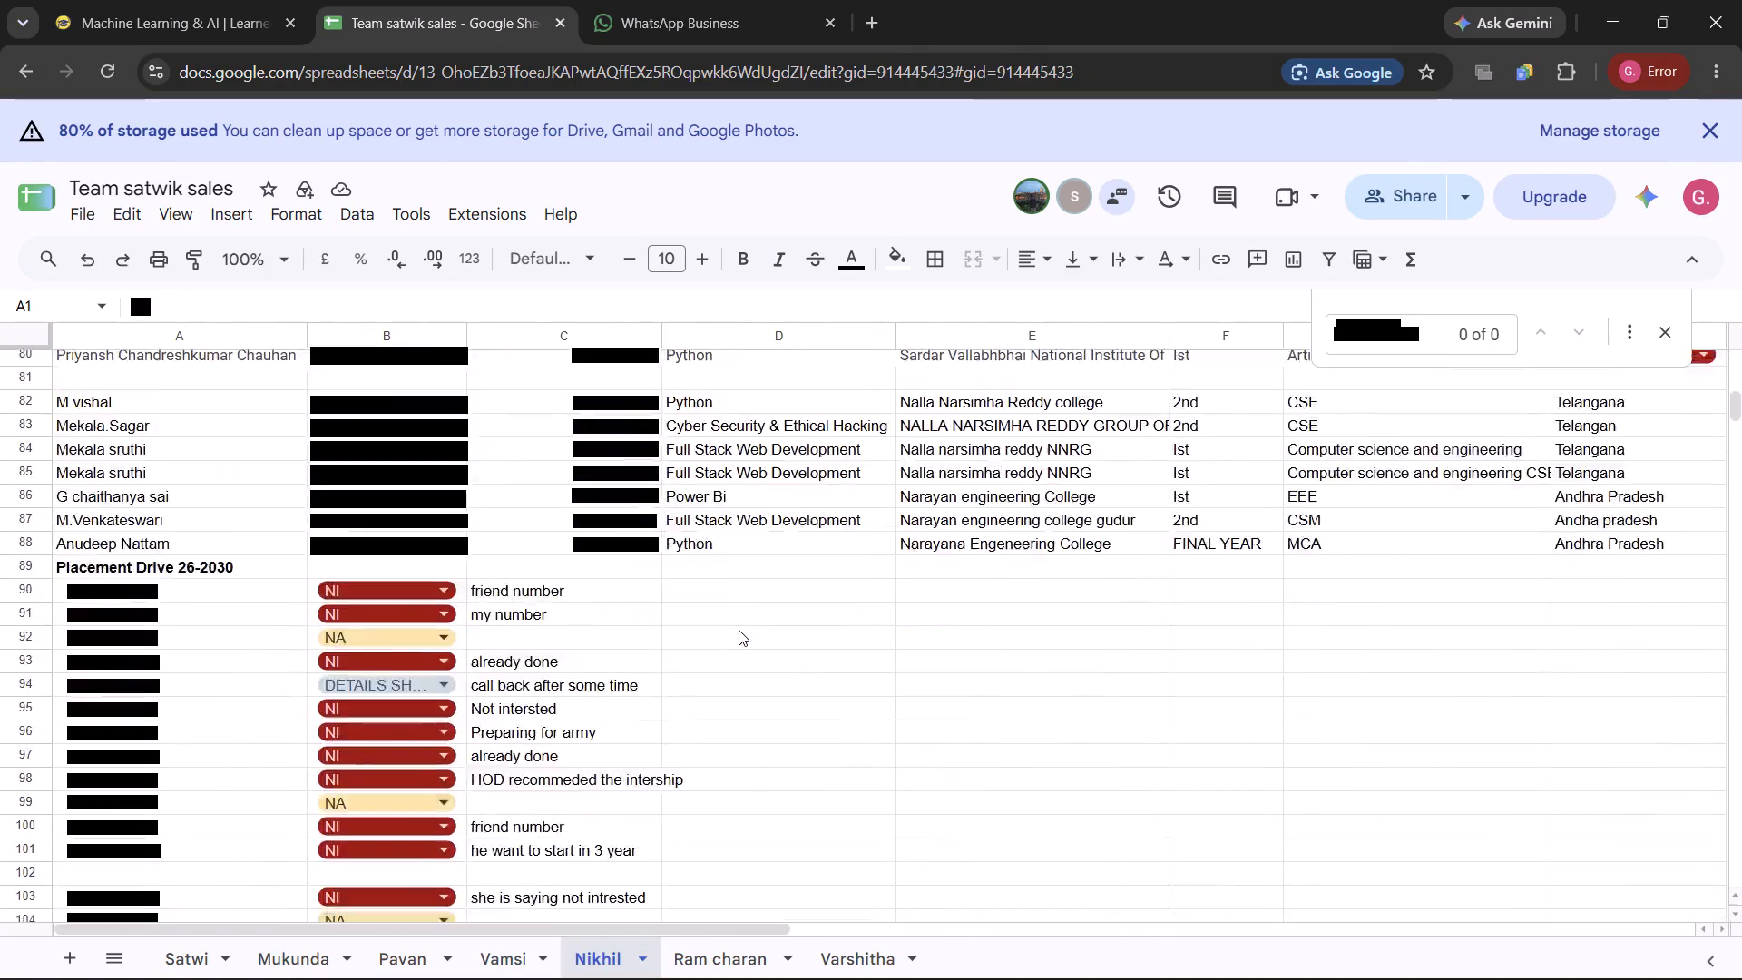
scroll(739, 630, "down", 7)
scroll(739, 630, "up", 2)
scroll(739, 630, "left", 1)
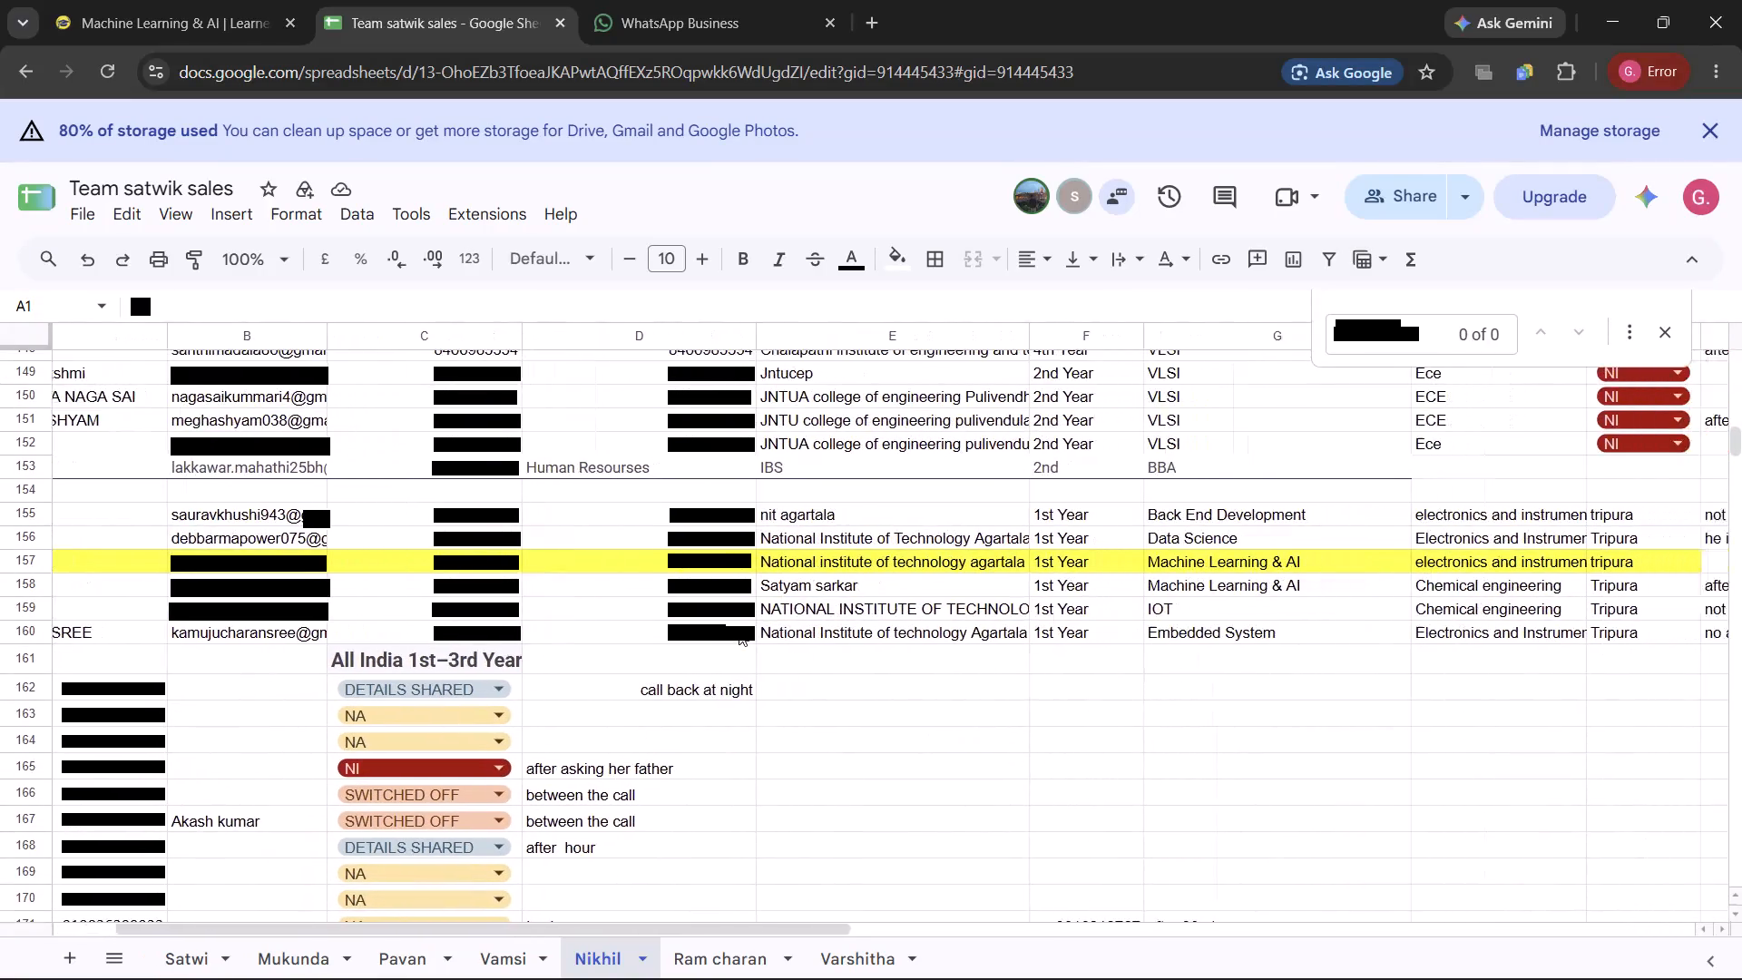
scroll(739, 630, "left", 1)
scroll(739, 630, "down", 7)
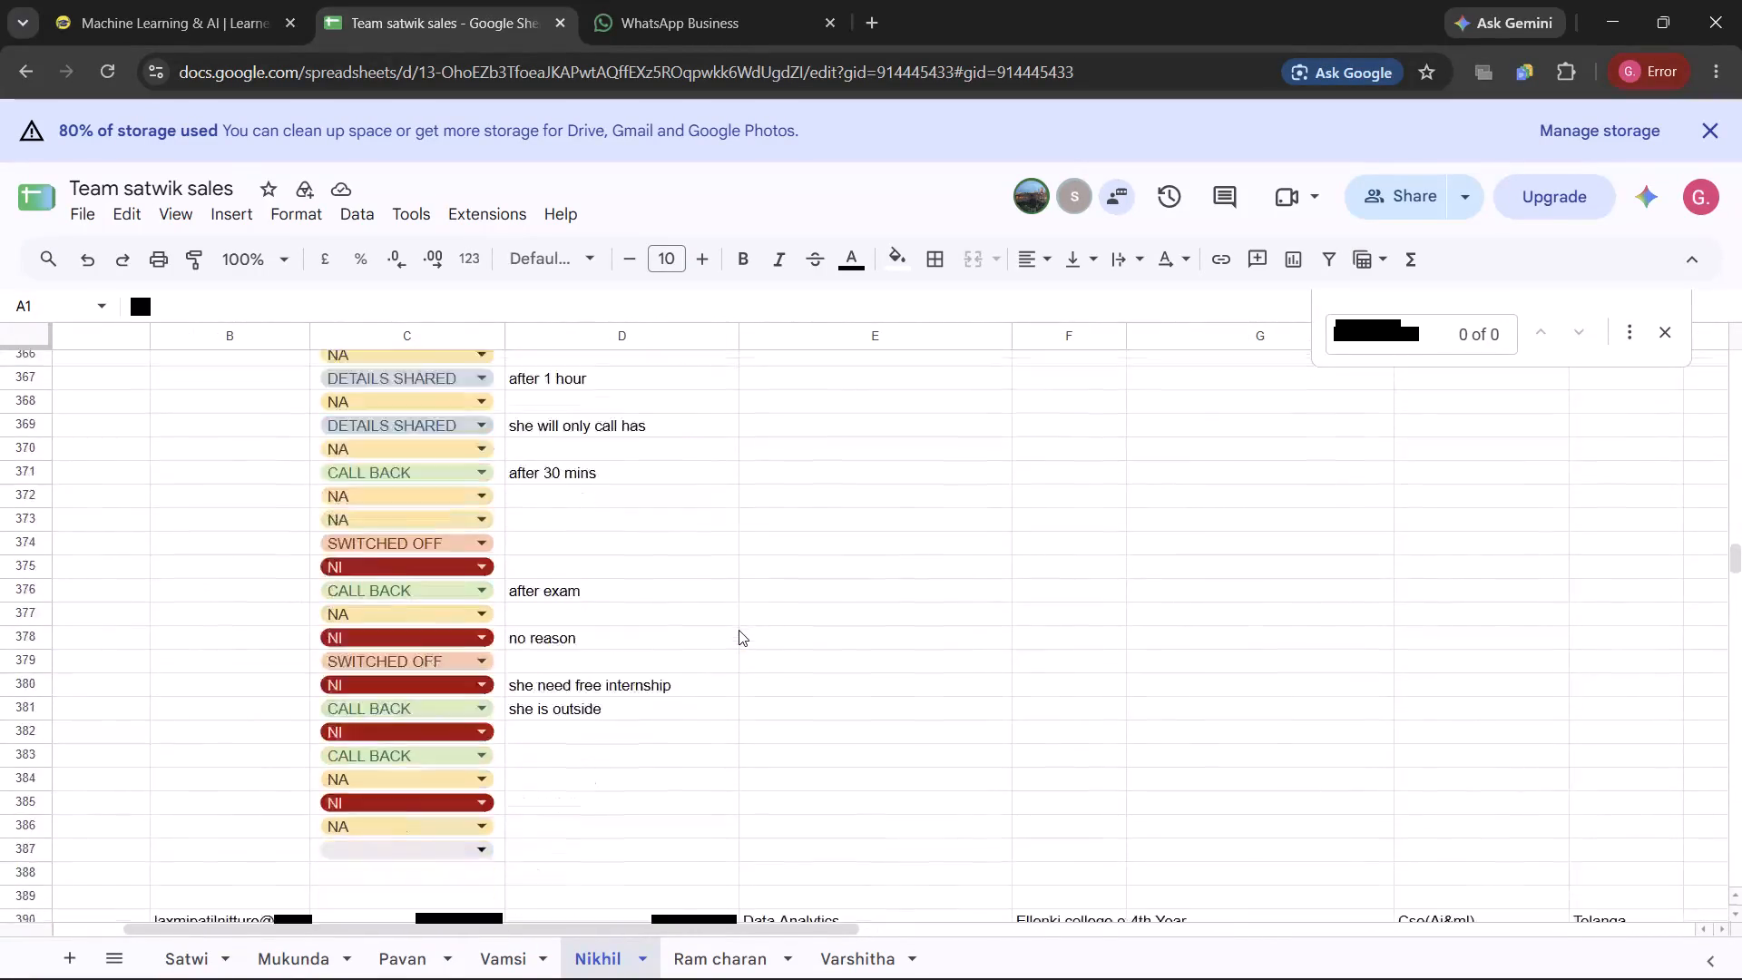
scroll(739, 630, "down", 7)
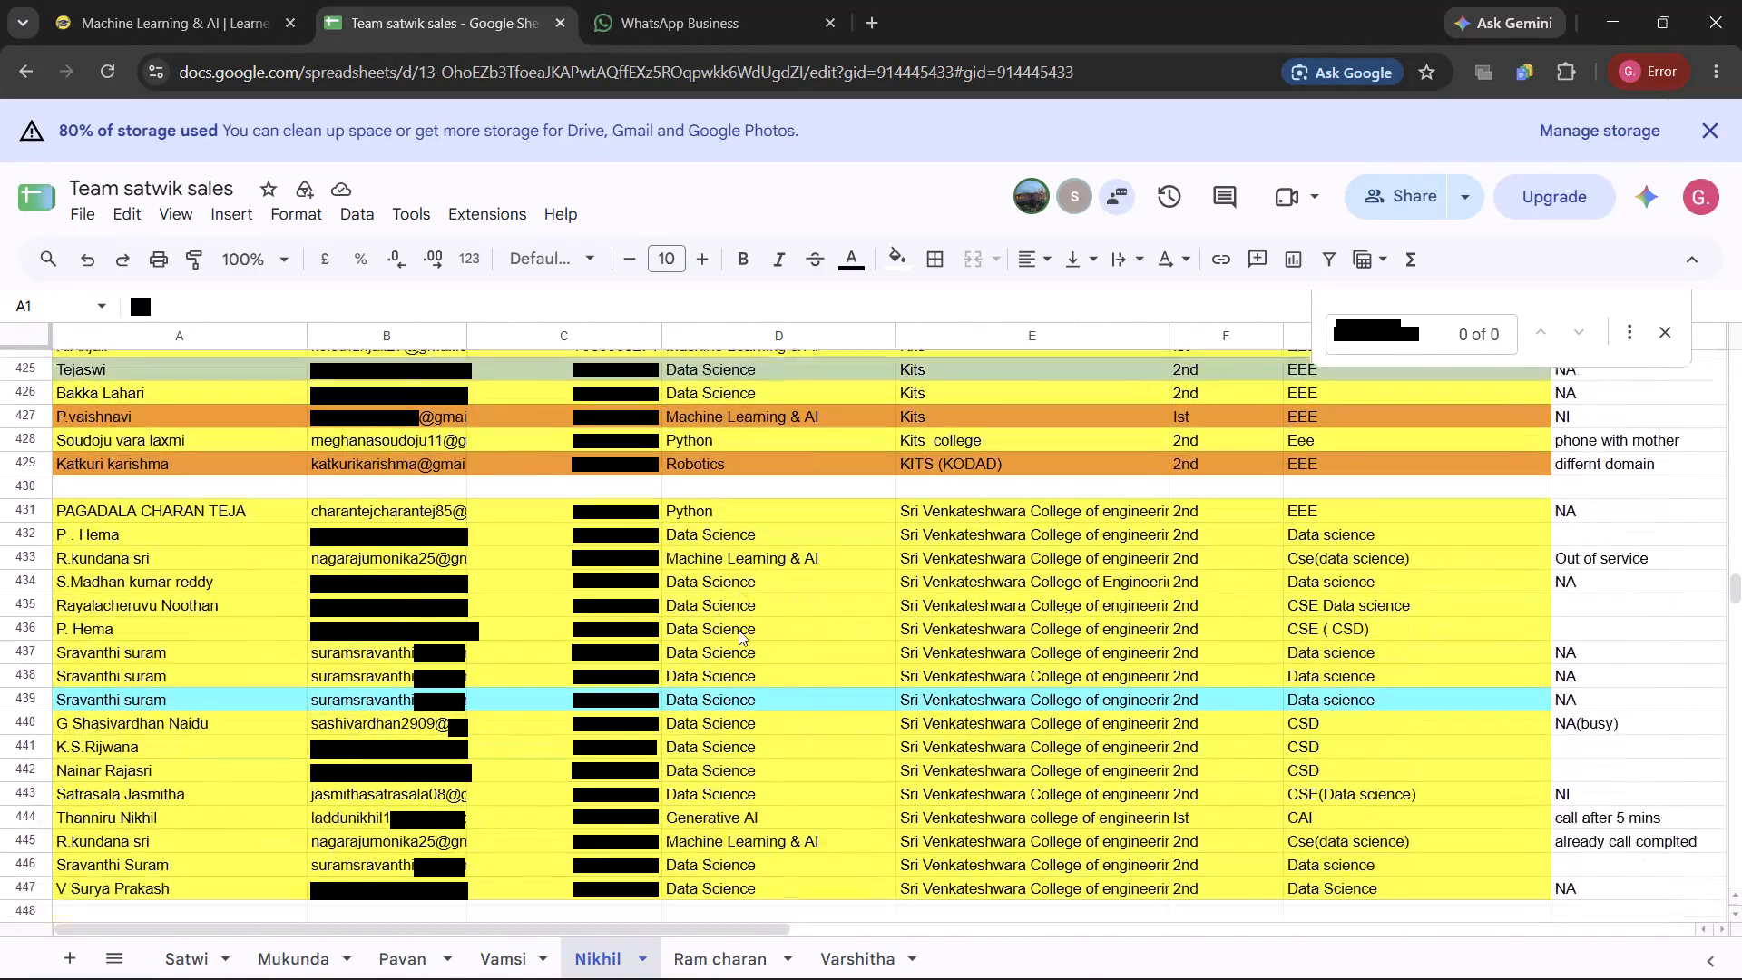
scroll(739, 630, "down", 8)
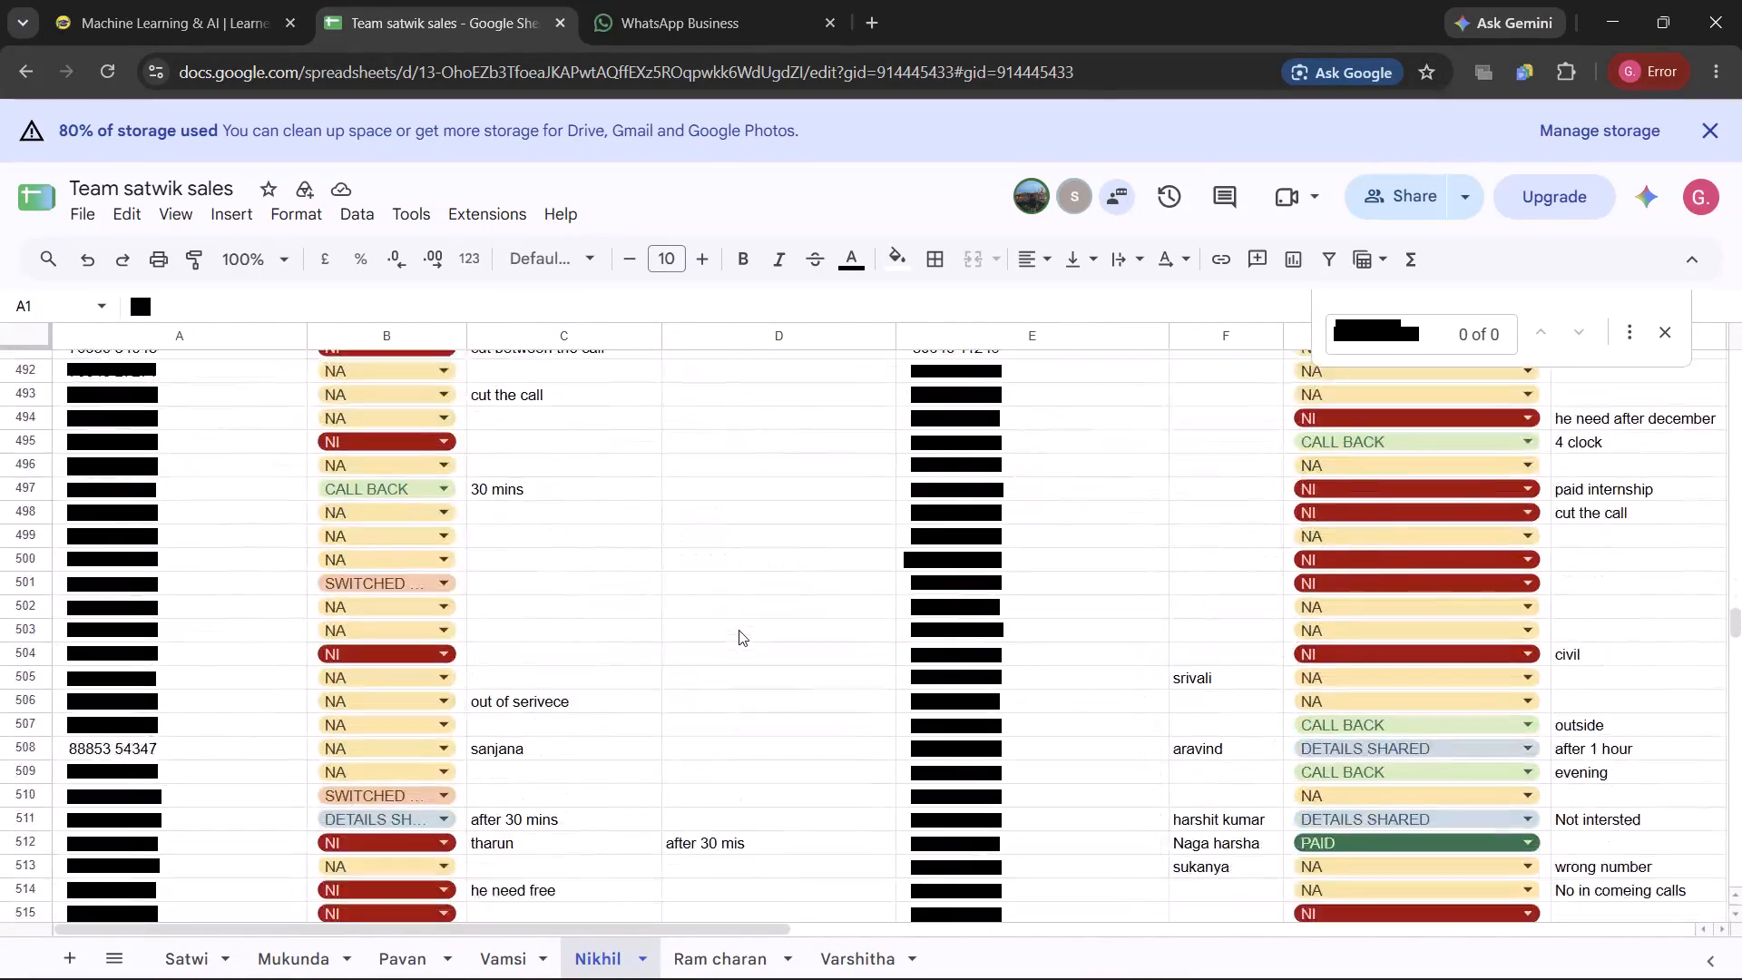
scroll(739, 630, "down", 11)
scroll(739, 630, "up", 4)
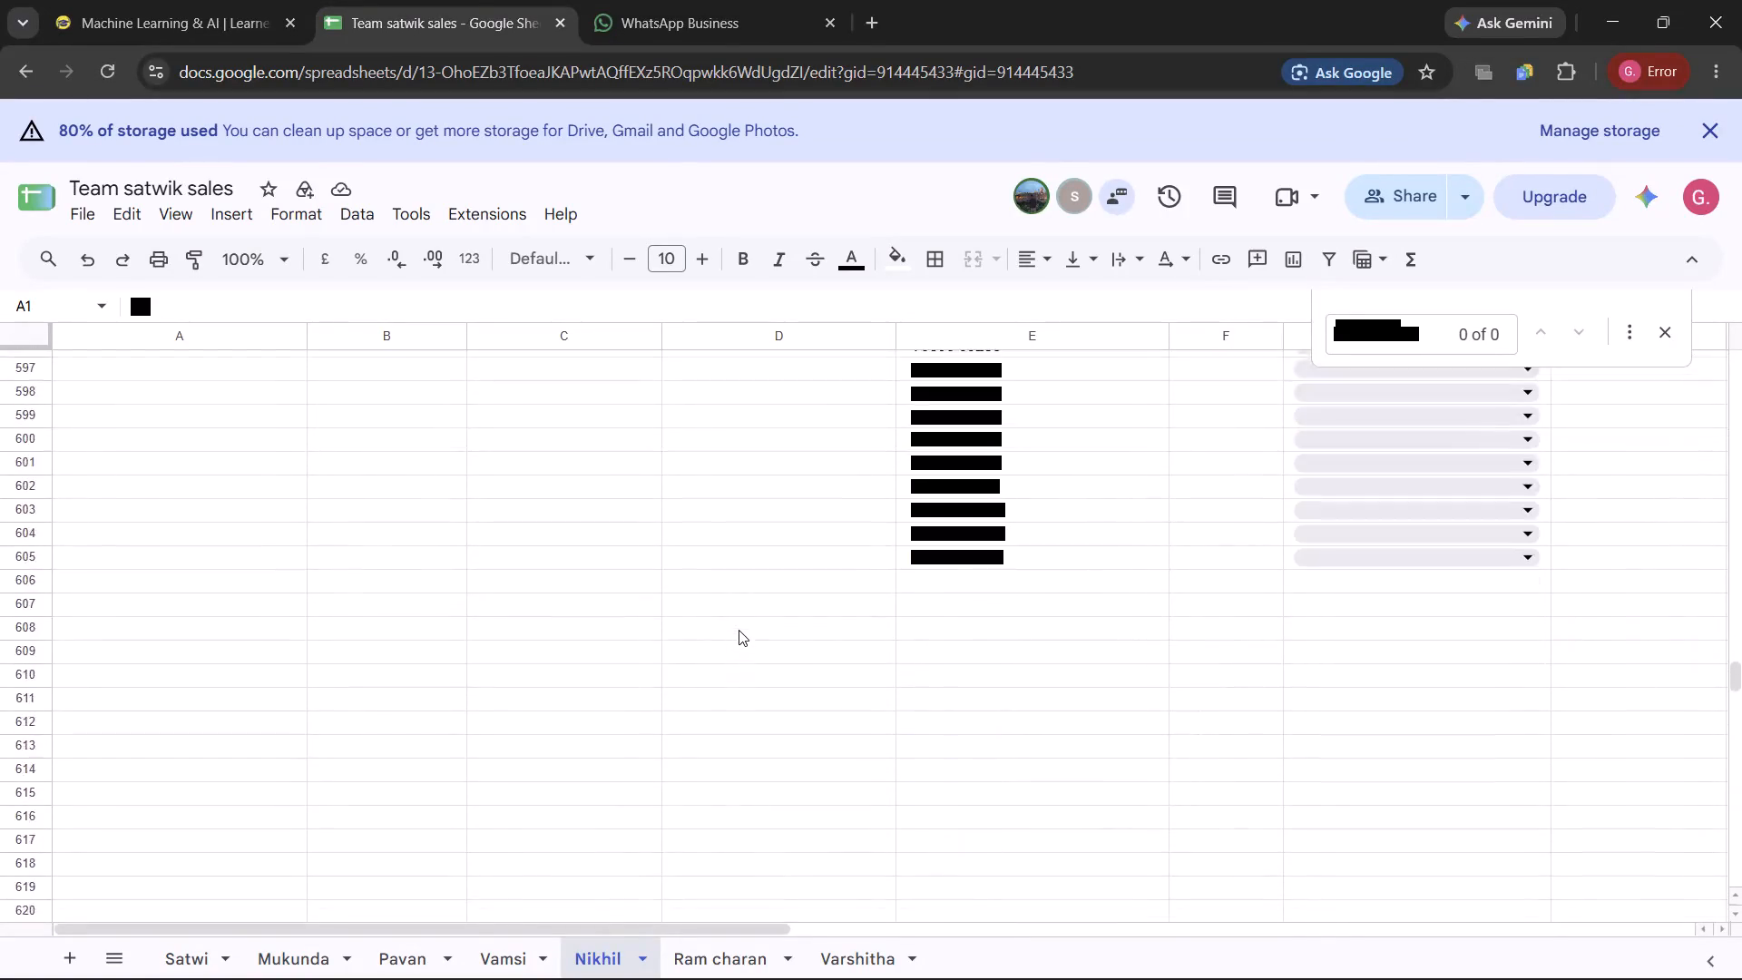
Examine the call statuses and notes in the Nikhil sheet's NITW ECE-VLSI 2026-30 and IIT Kharagpur lists.
scroll(739, 630, "up", 5)
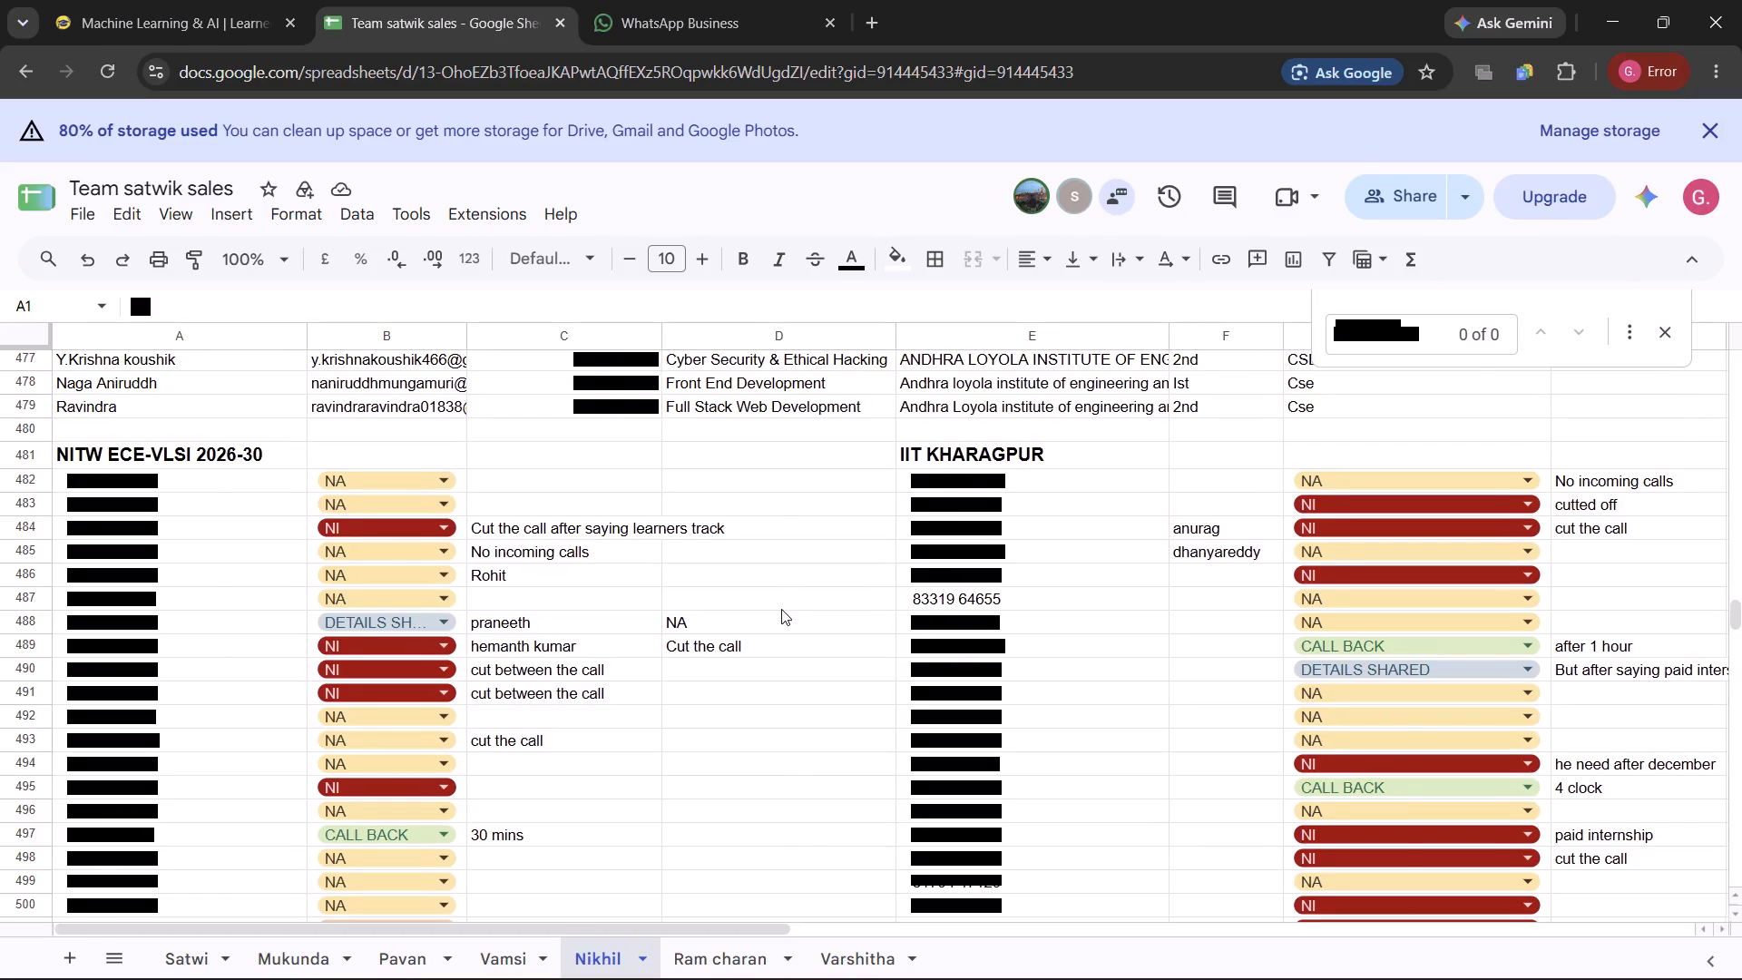
scroll(781, 609, "left", 2)
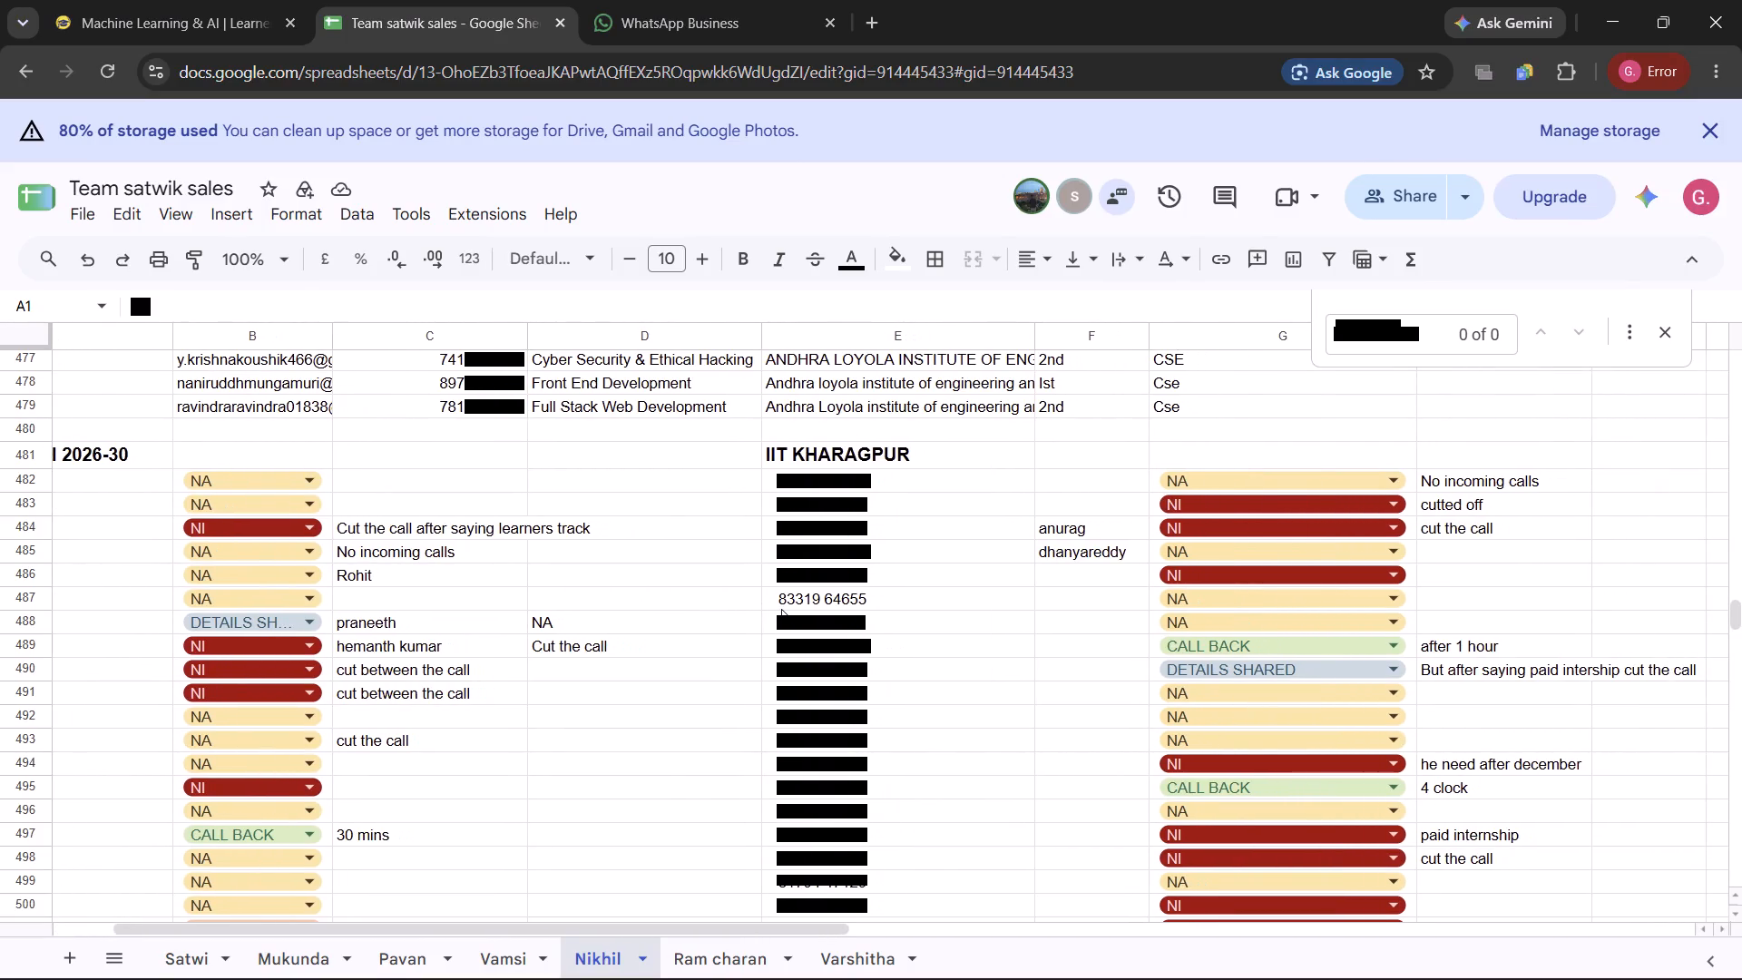
scroll(1145, 696, "down", 2)
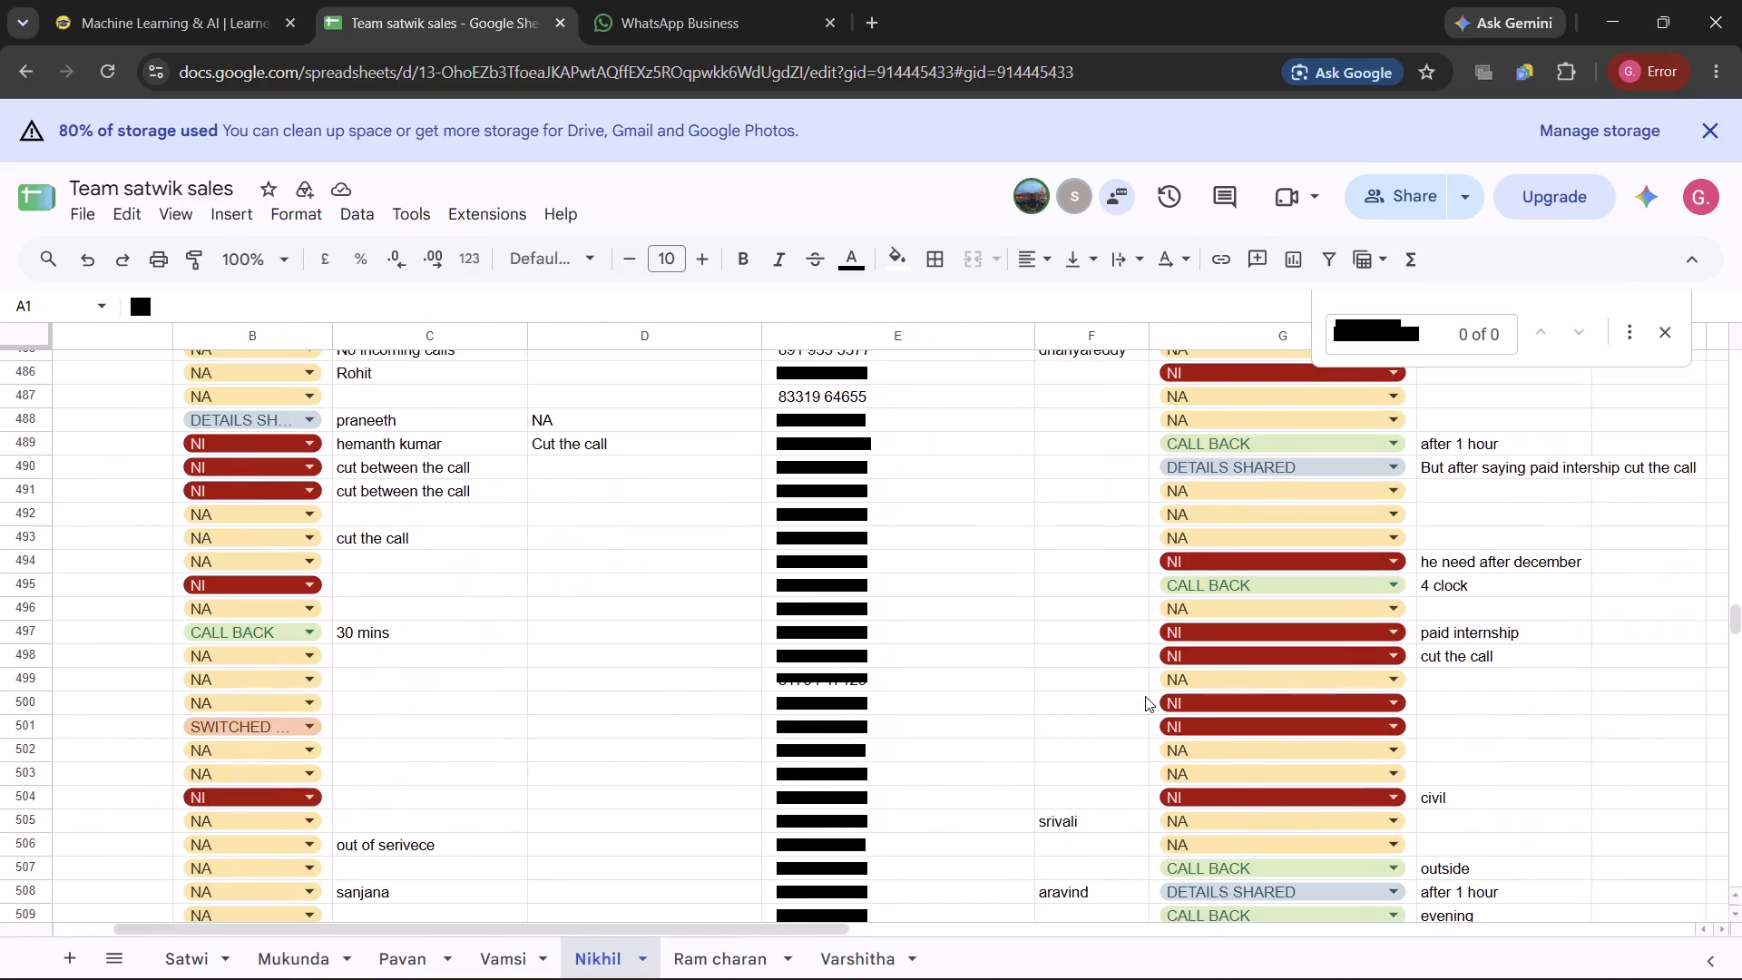
scroll(1145, 696, "down", 2)
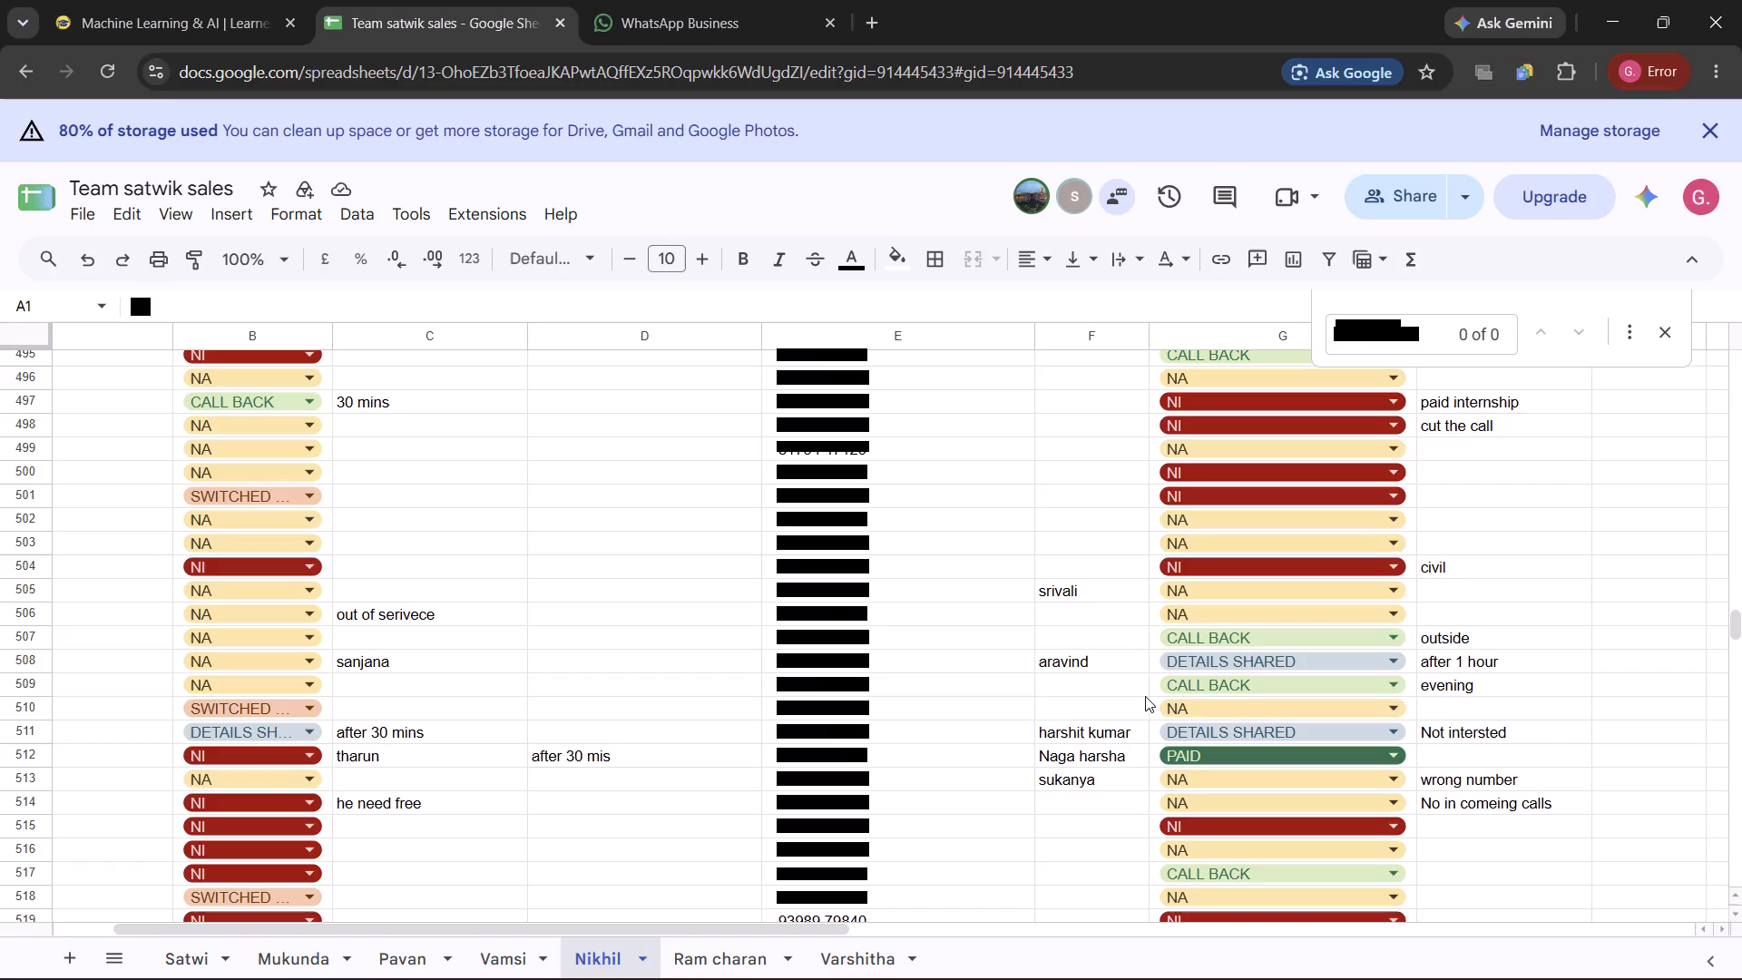
scroll(1145, 696, "right", 1)
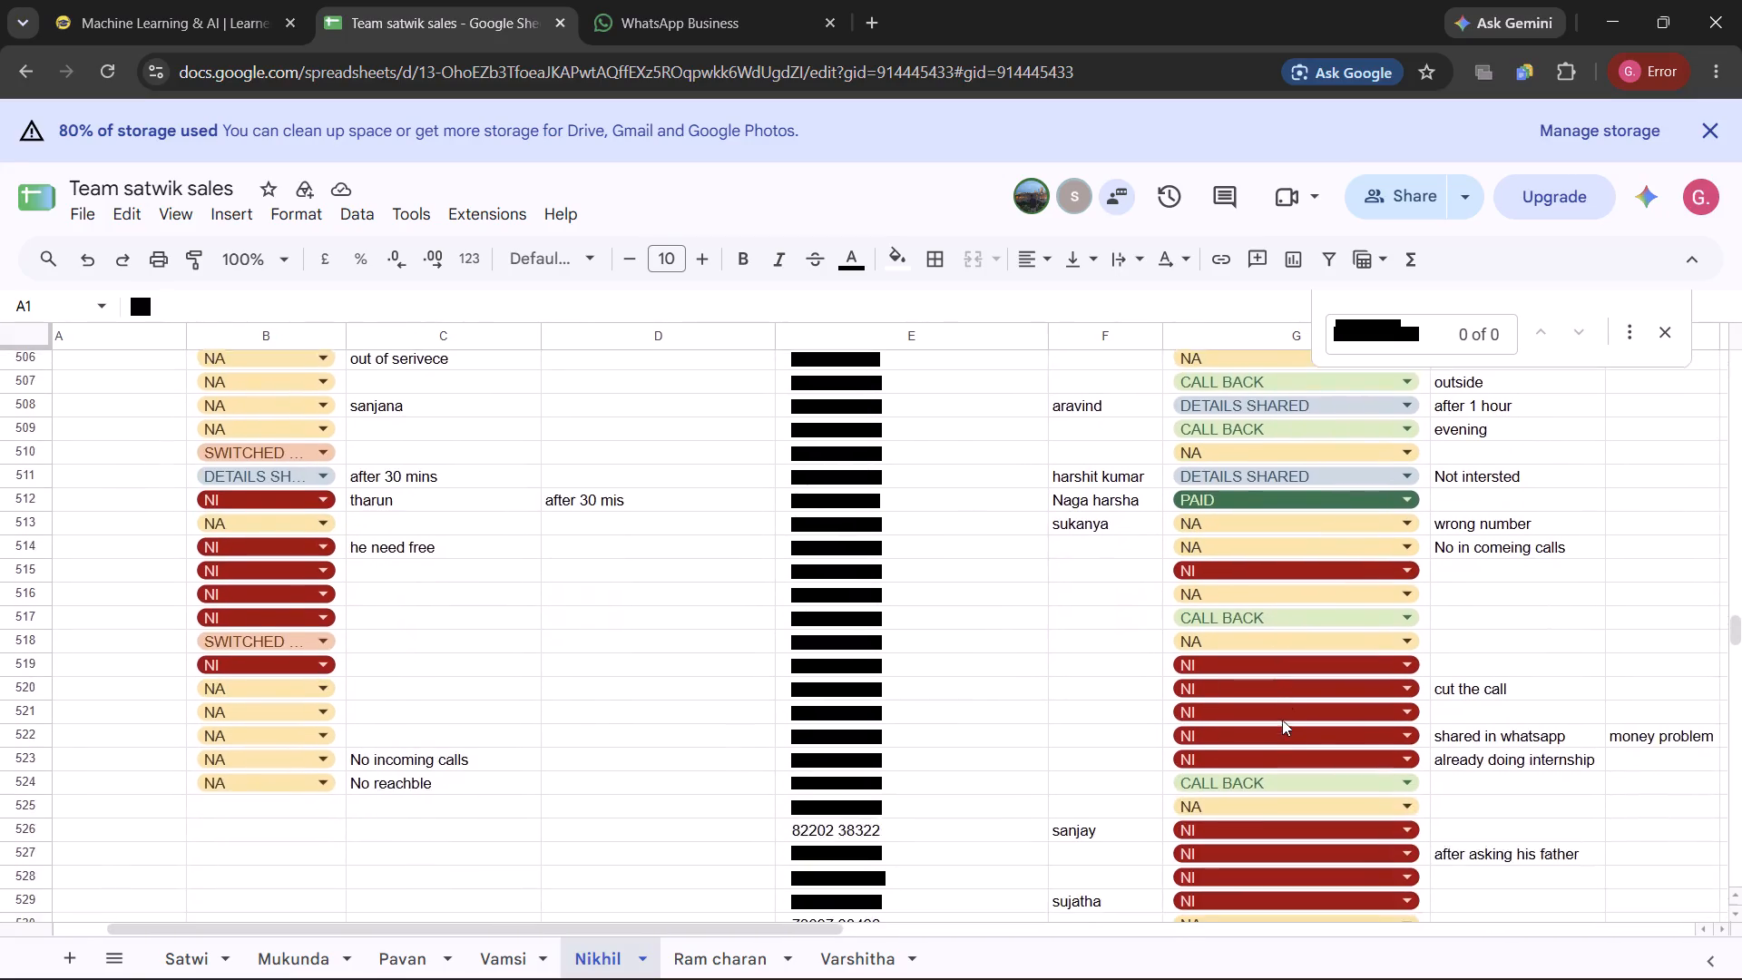
scroll(1282, 720, "down", 4)
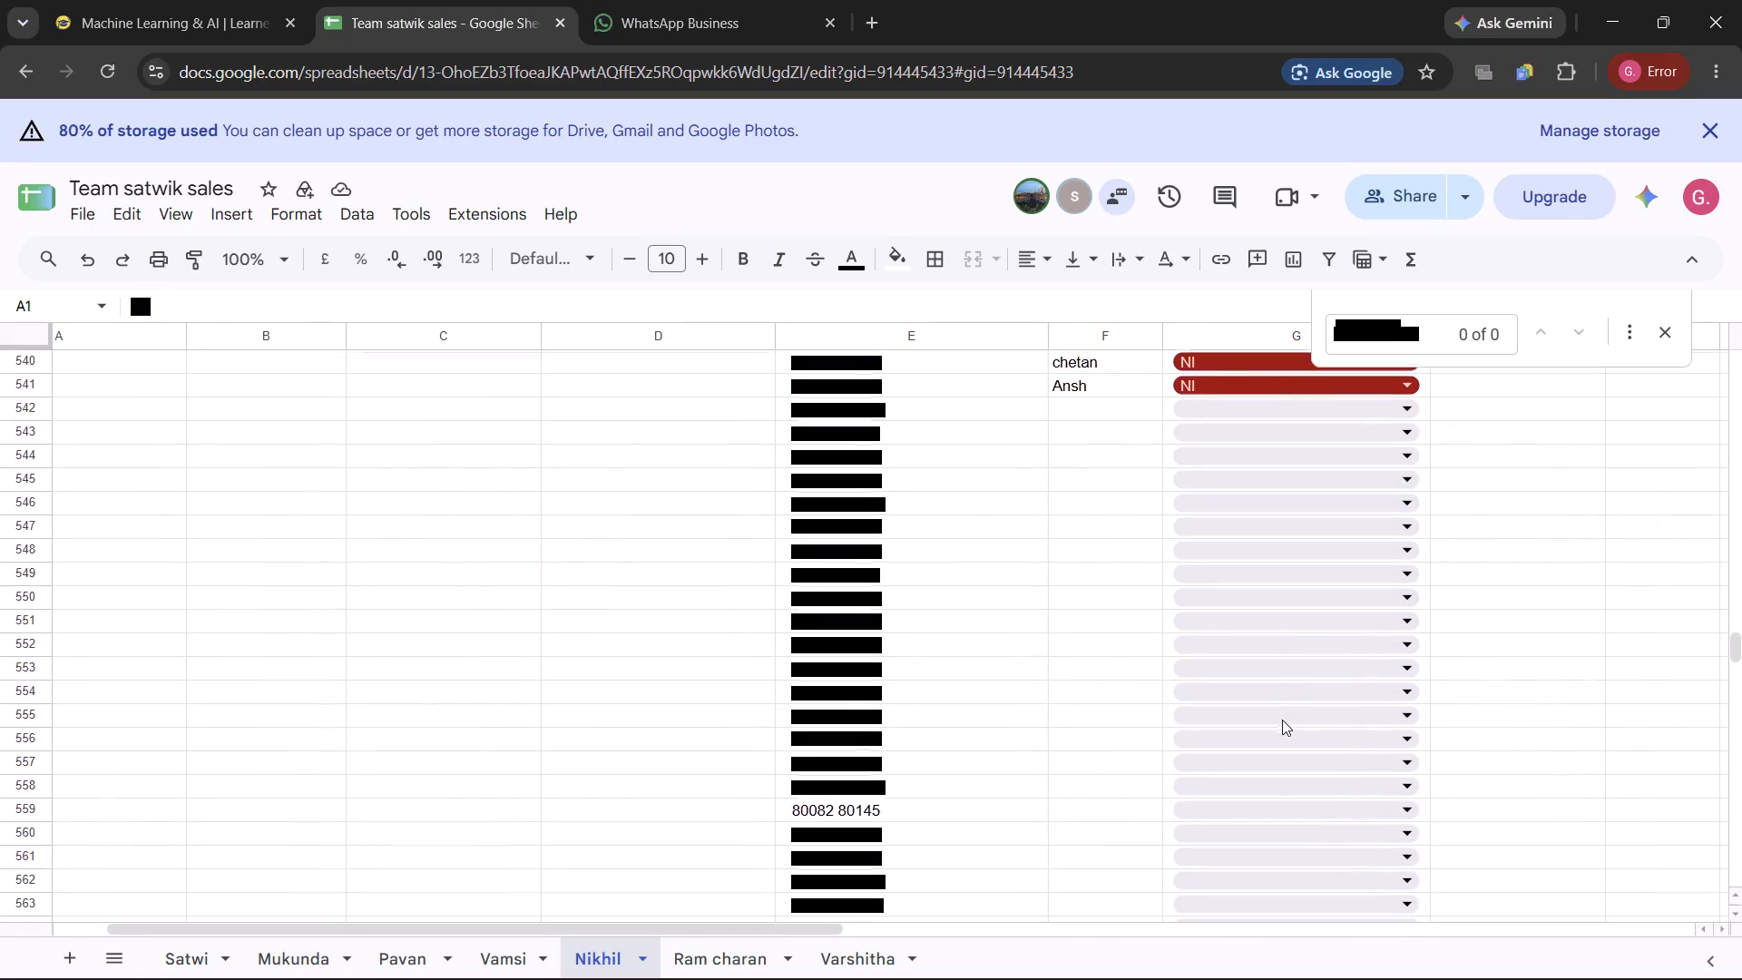
scroll(1282, 720, "down", 6)
scroll(1282, 720, "up", 2)
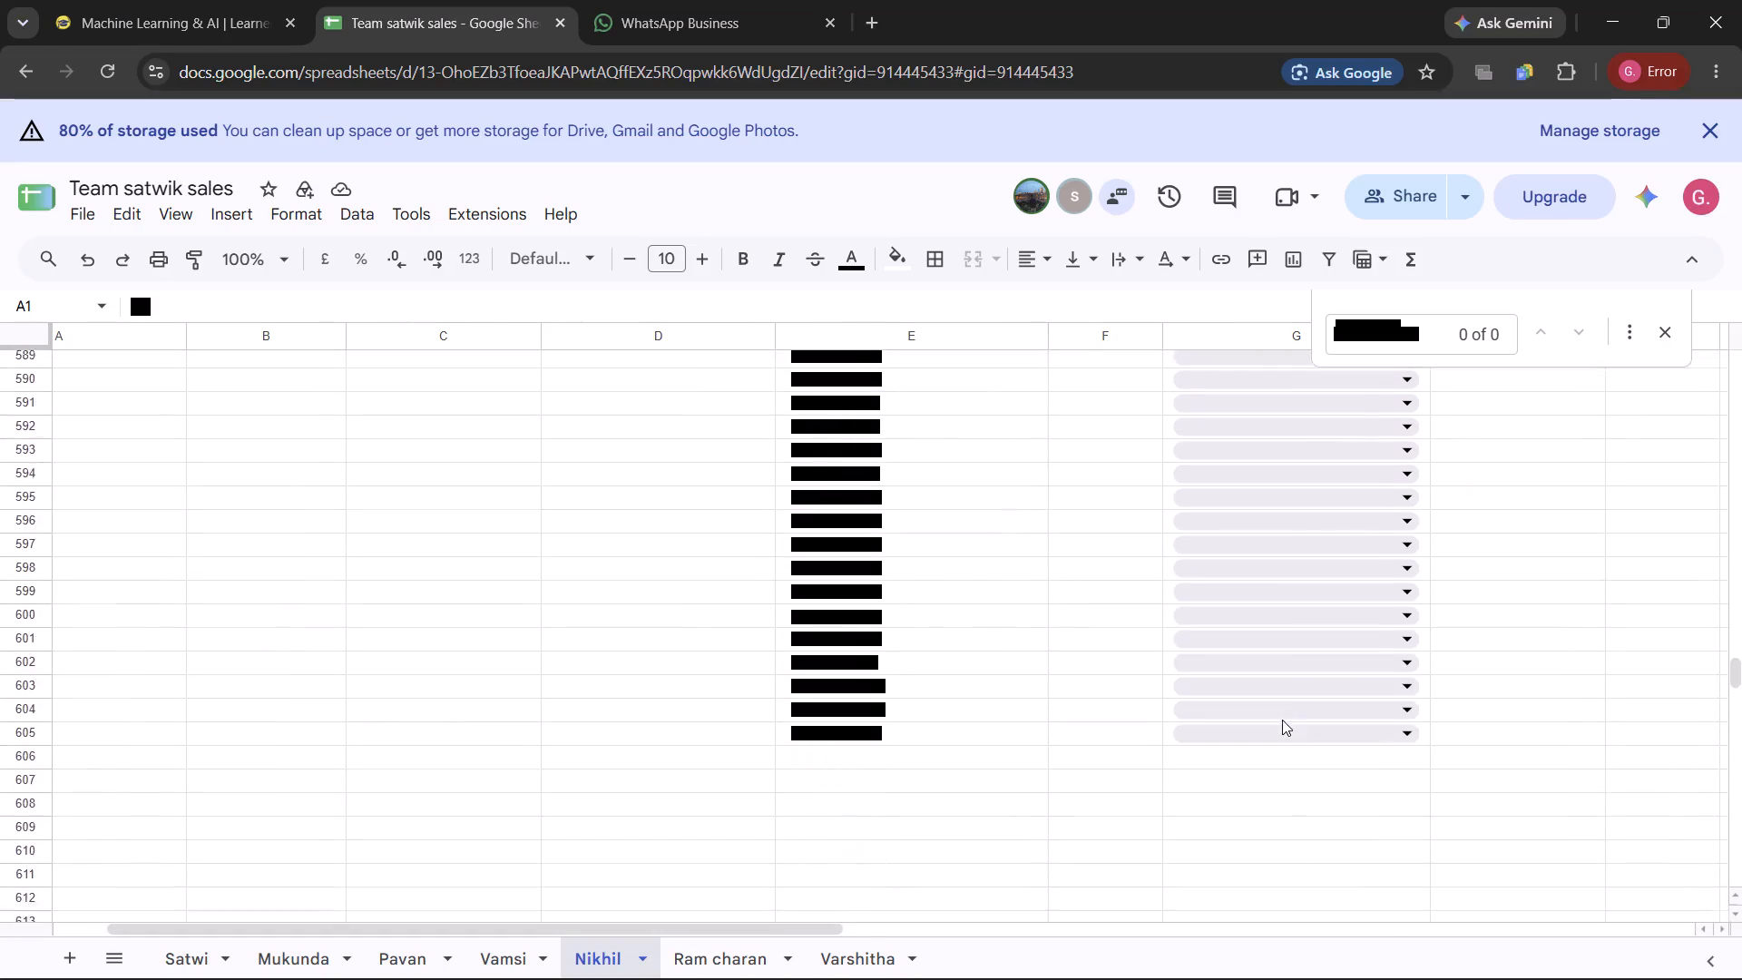
Look back up through the Nikhil sheet's college lead blocks to the statuses and notes of the National Institute of Technology Agartala leads.
scroll(1282, 720, "up", 5)
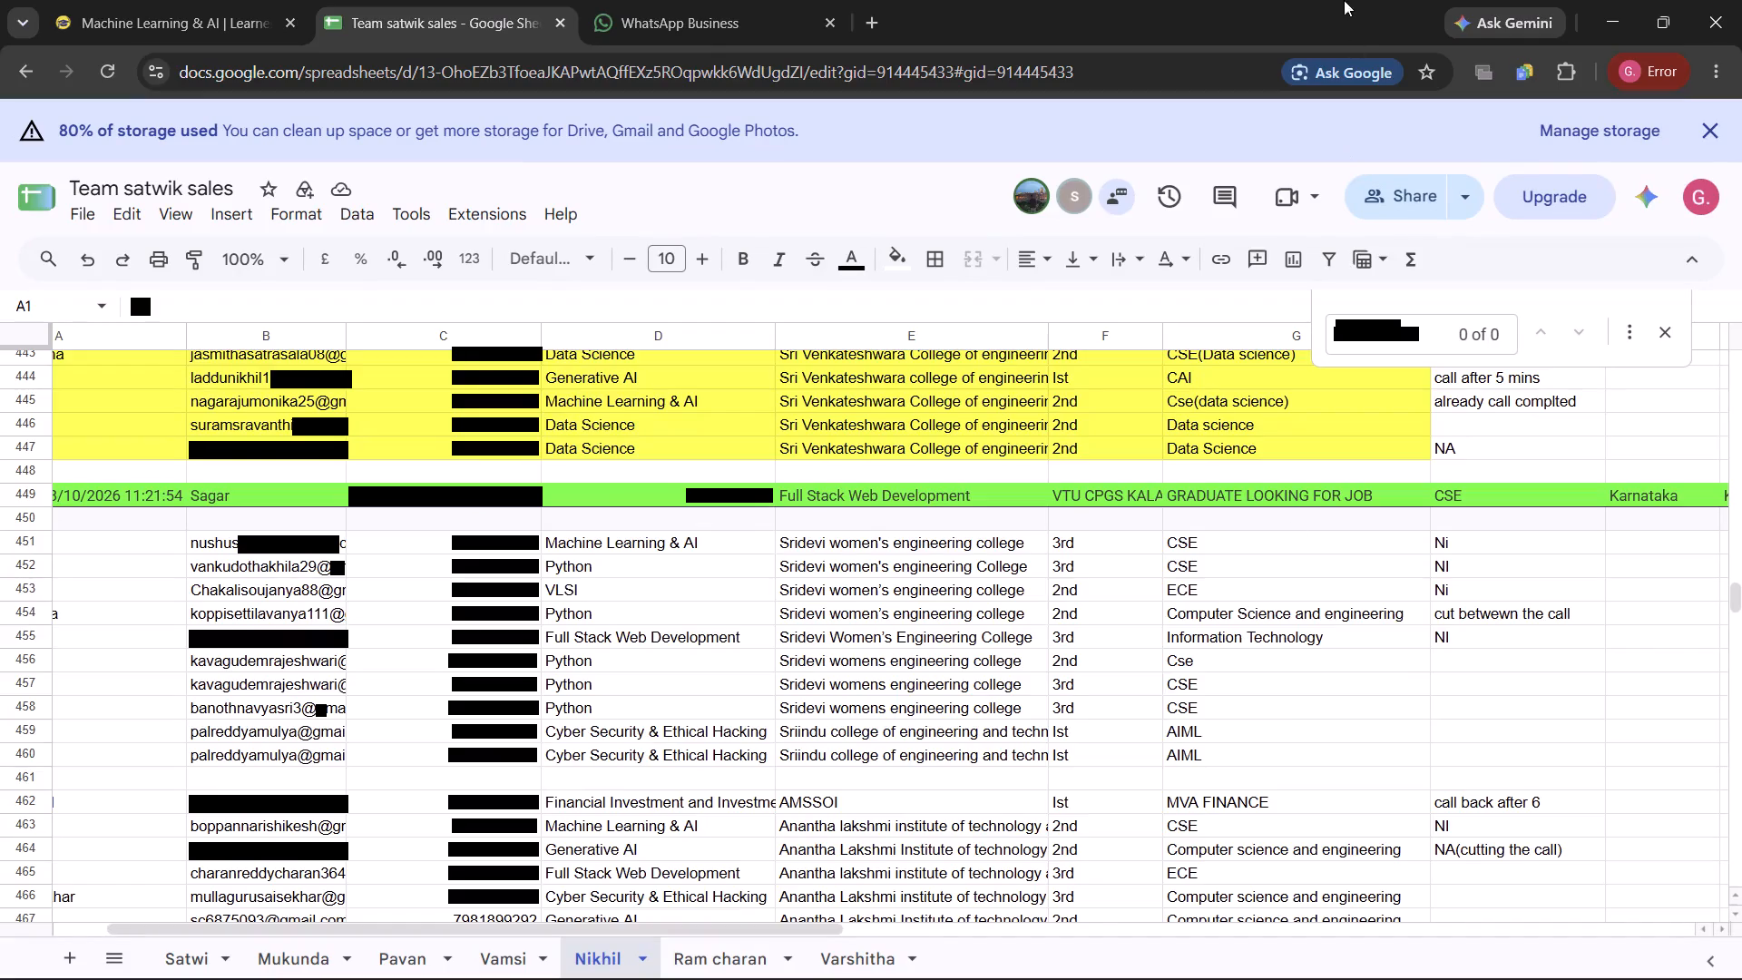
scroll(1026, 506, "up", 4)
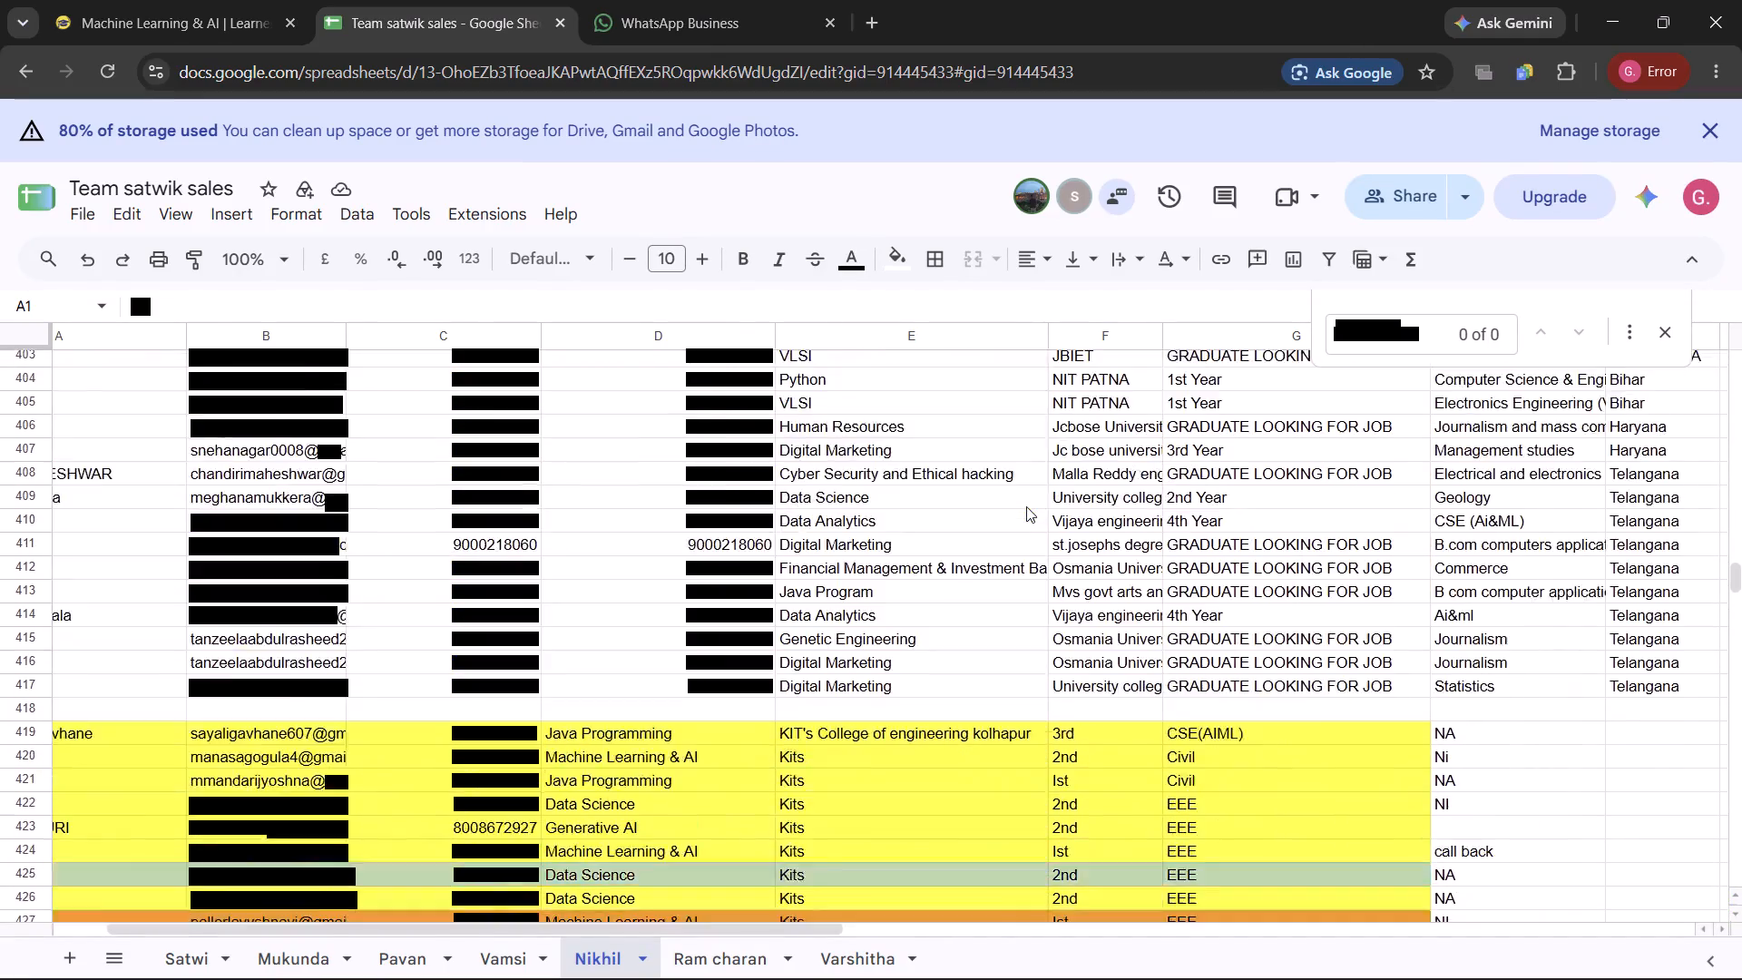
scroll(1026, 506, "up", 4)
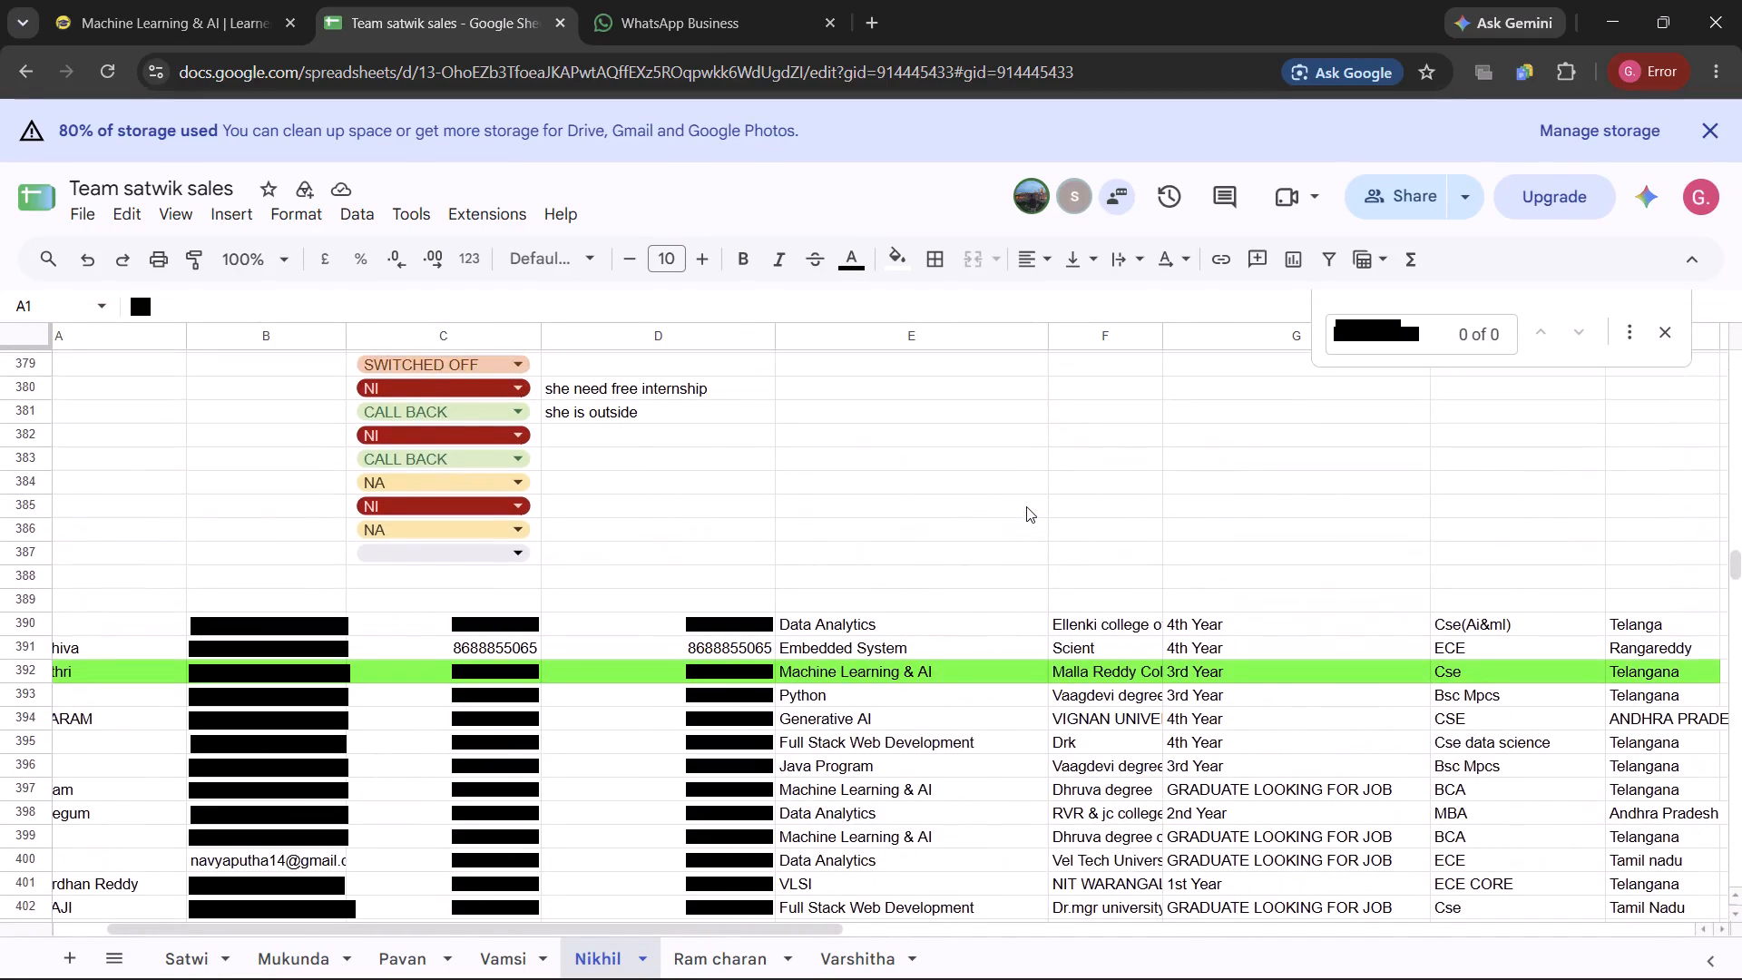
scroll(1026, 506, "up", 8)
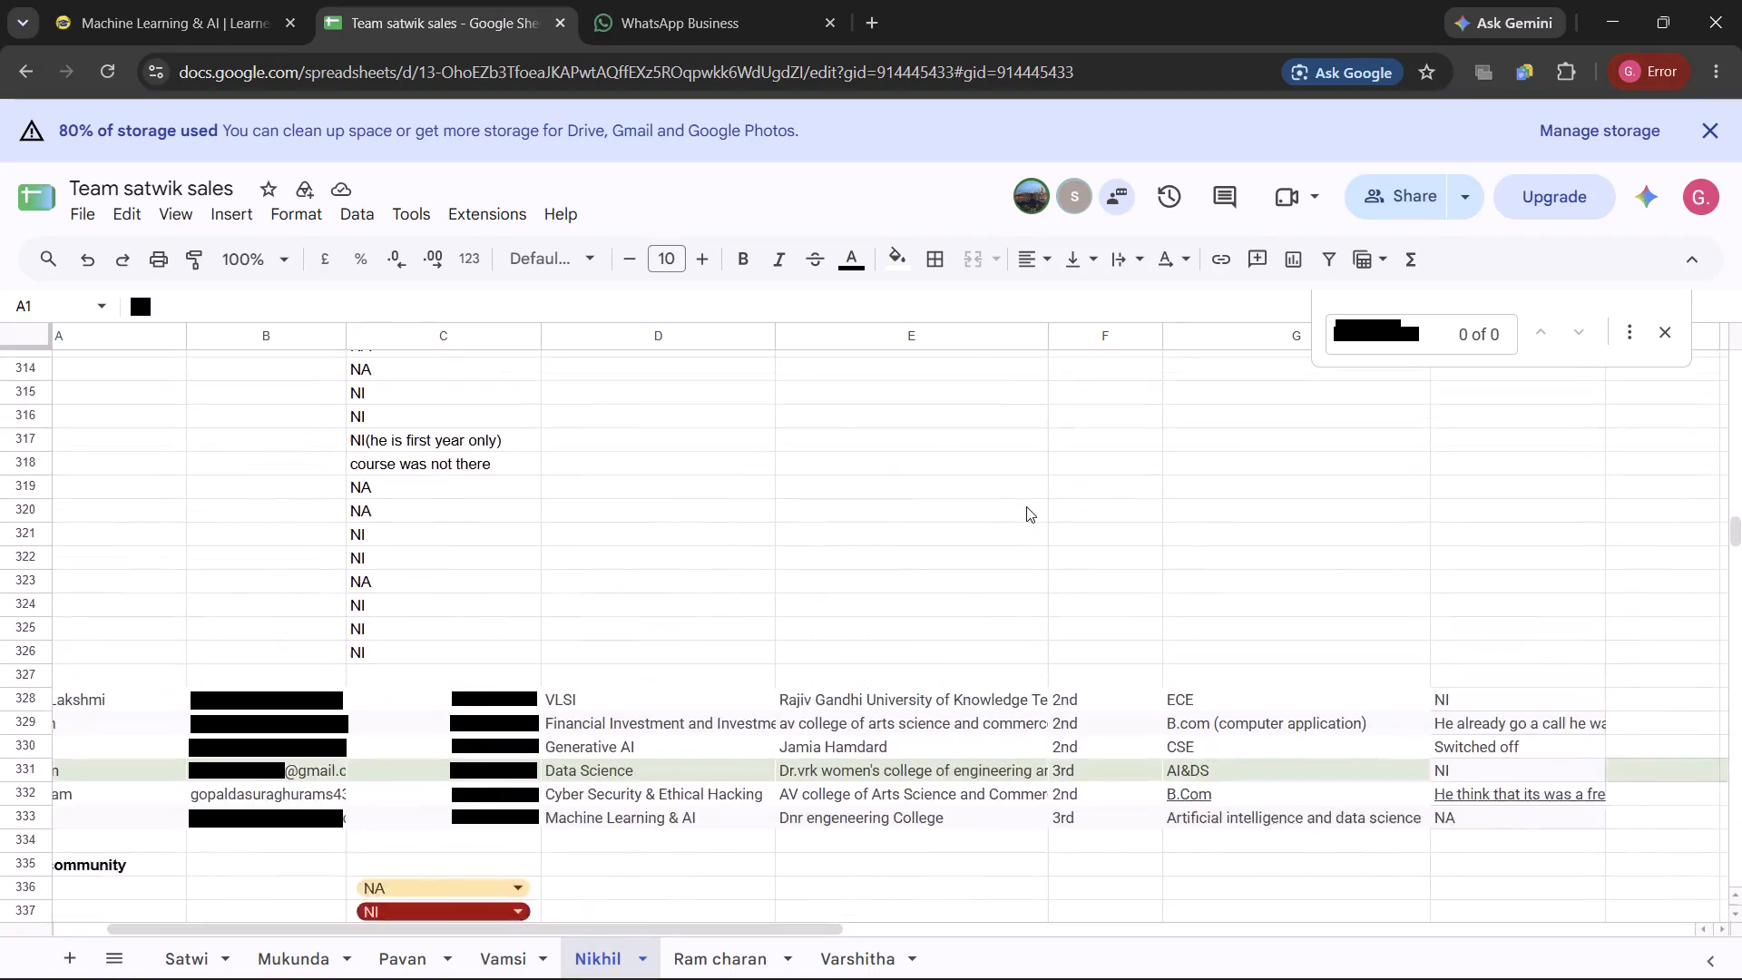
scroll(1026, 506, "up", 8)
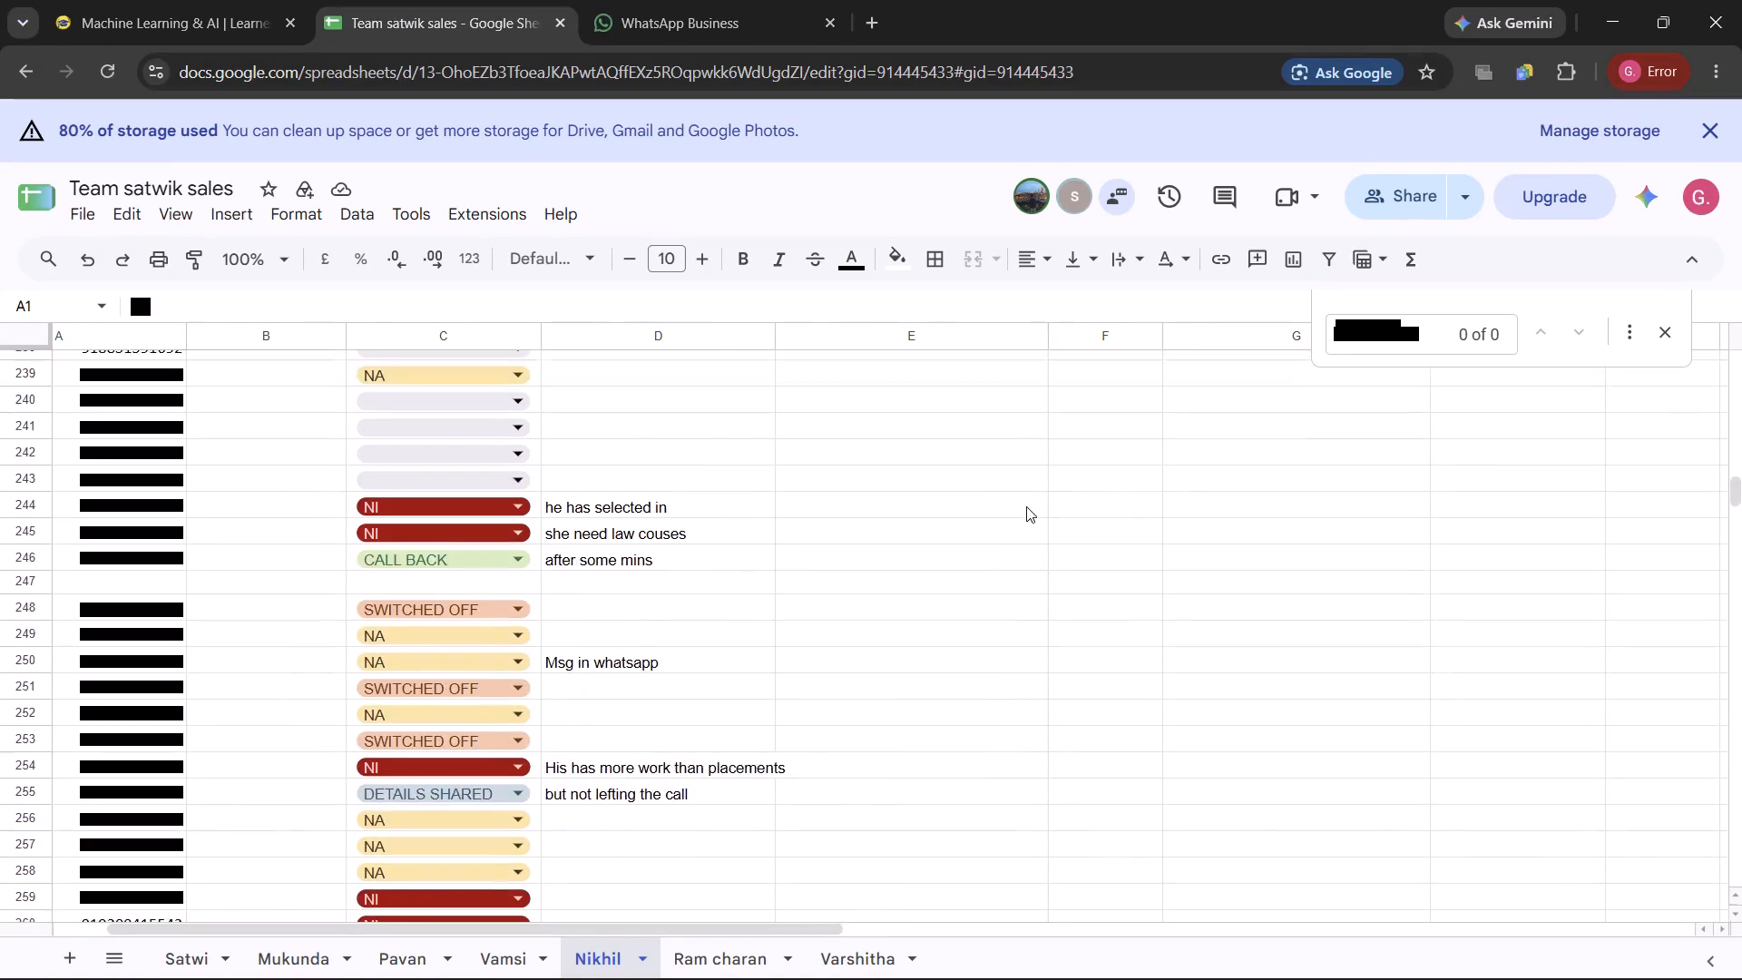
scroll(1026, 506, "up", 6)
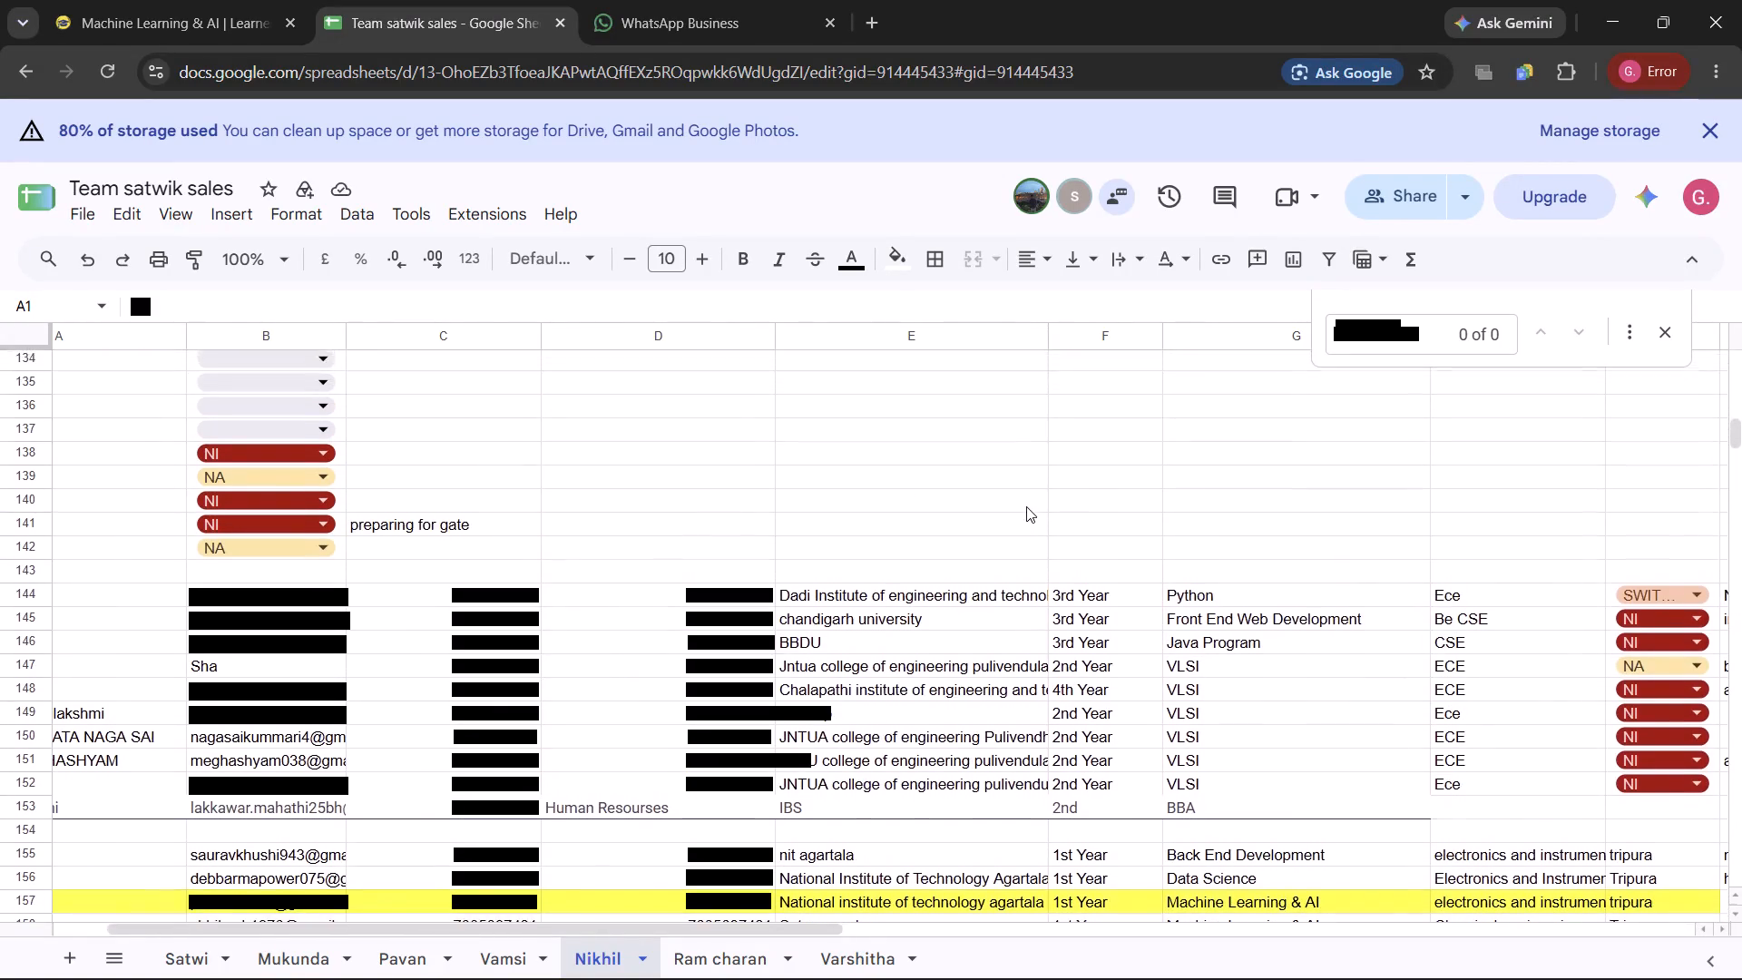
scroll(1026, 506, "down", 1)
scroll(1026, 506, "left", 3)
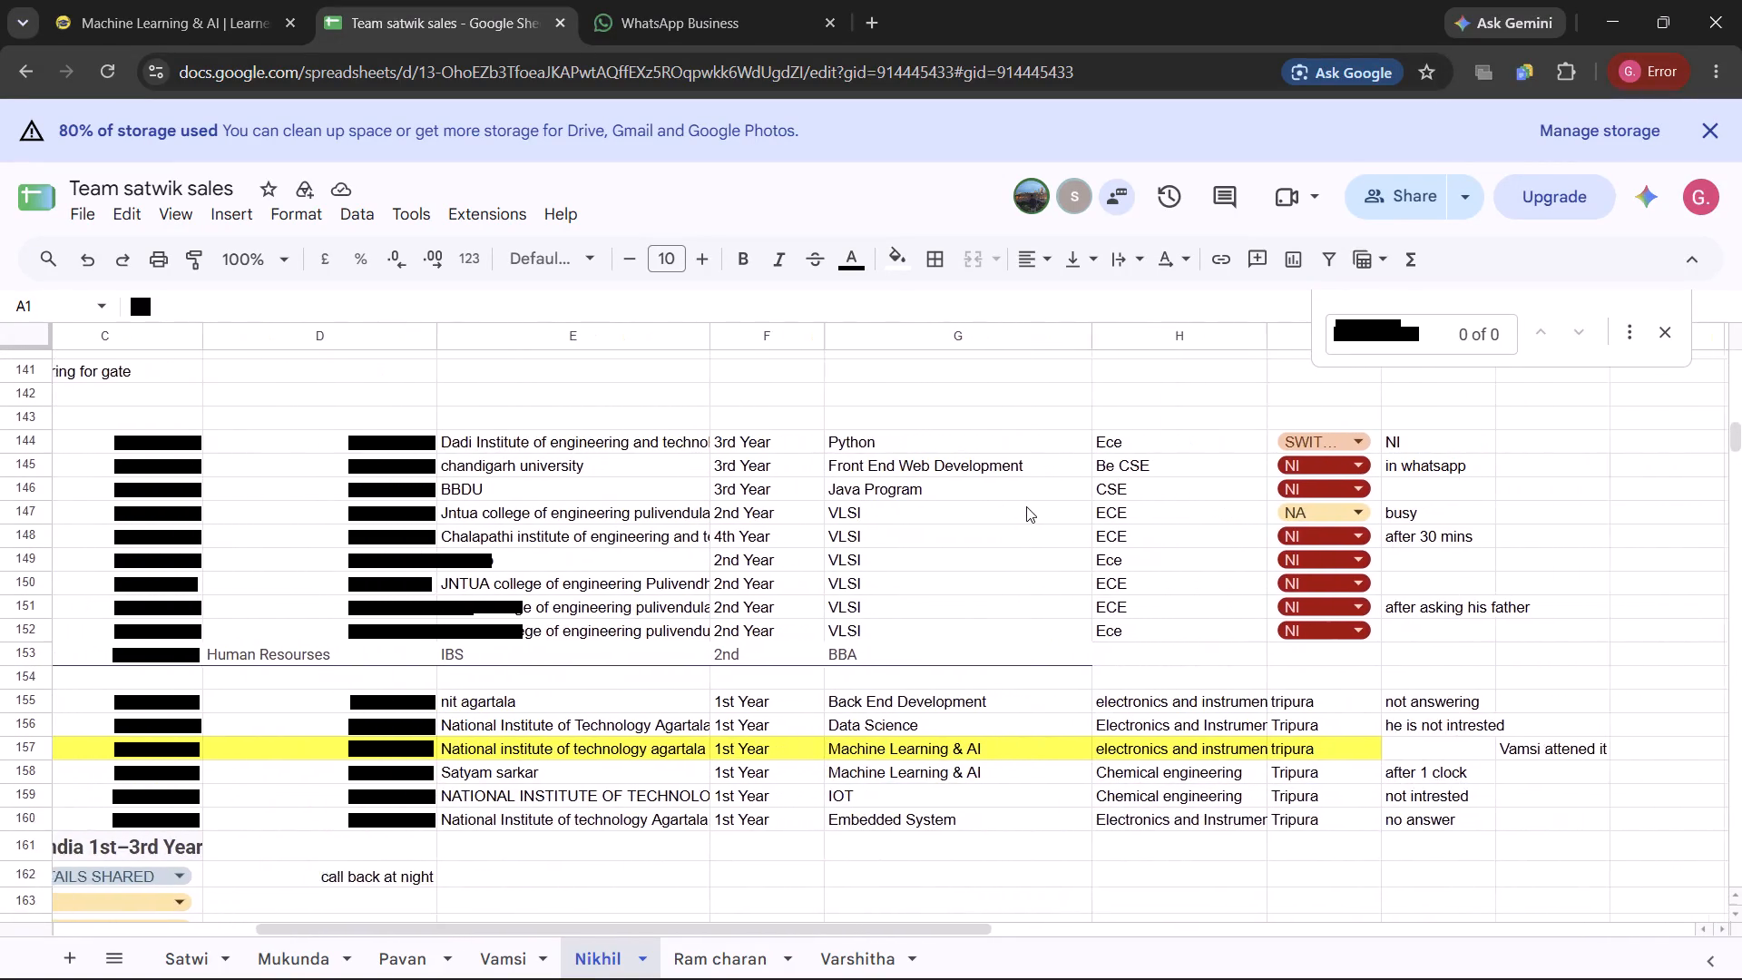
scroll(1026, 506, "left", 1)
scroll(1072, 544, "down", 1)
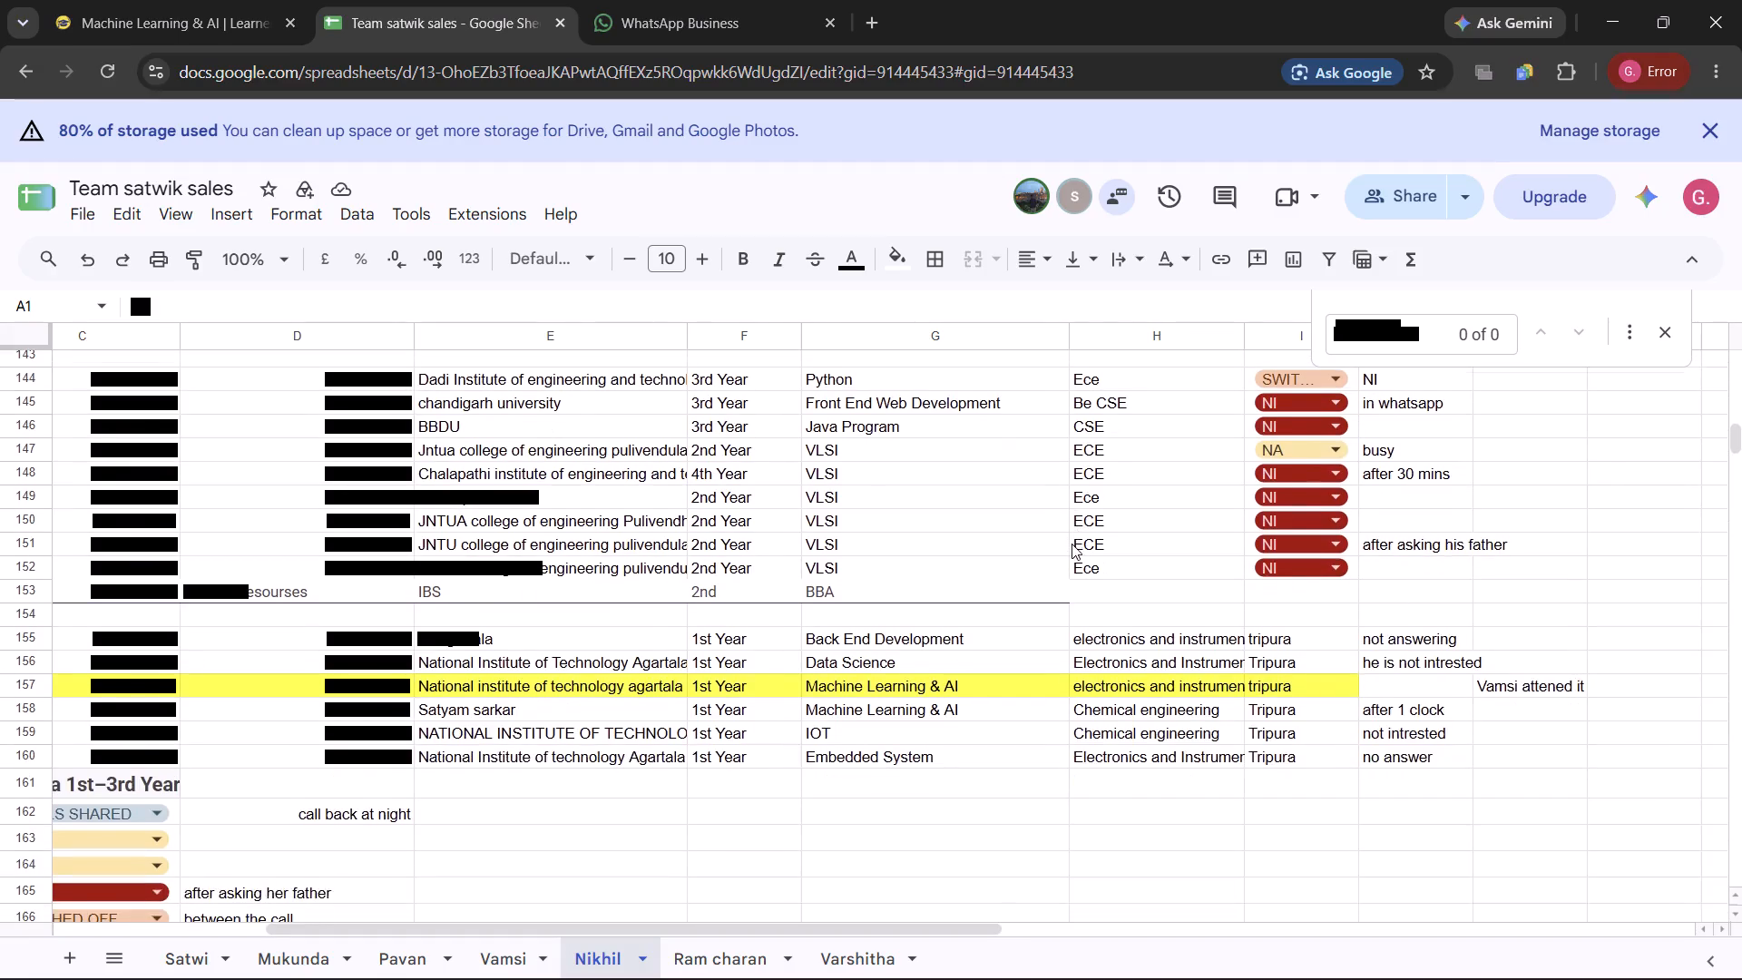
scroll(1072, 544, "right", 1)
Review the Nikhil sheet's call statuses and notes above the Agartala leads, up to the B.Tech Skill Hub 2026 list and Dadi Institute leads.
scroll(1072, 544, "up", 4)
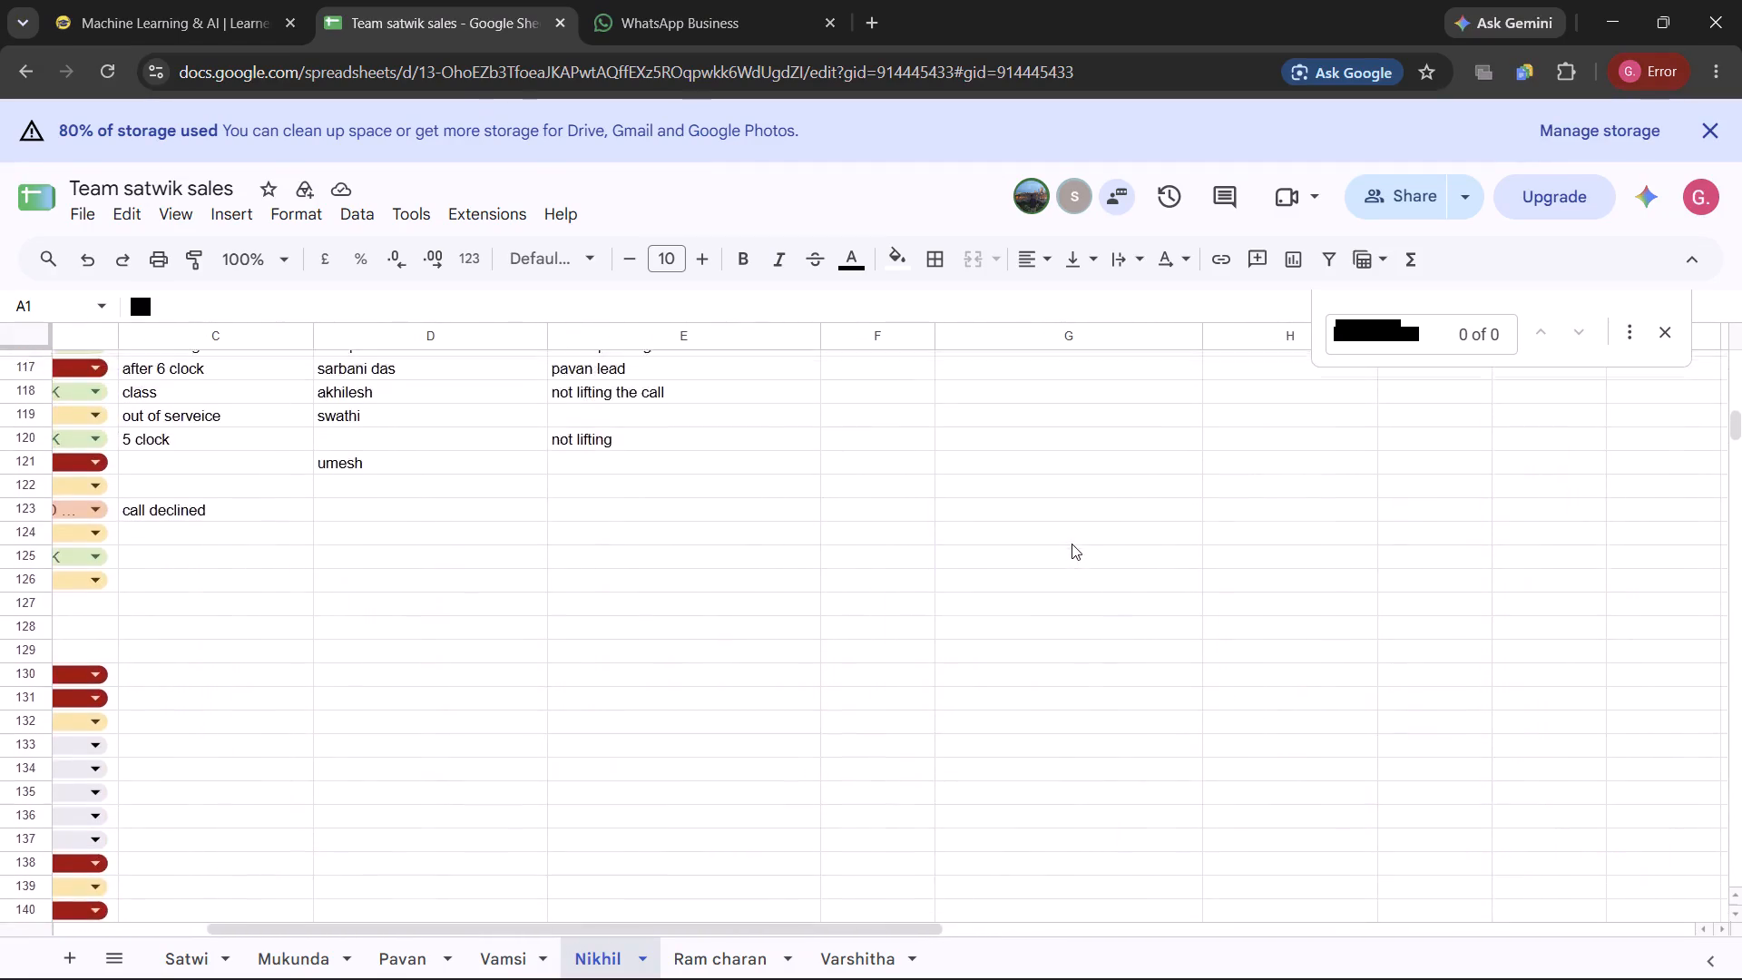
scroll(1072, 544, "up", 3)
scroll(1072, 544, "right", 1)
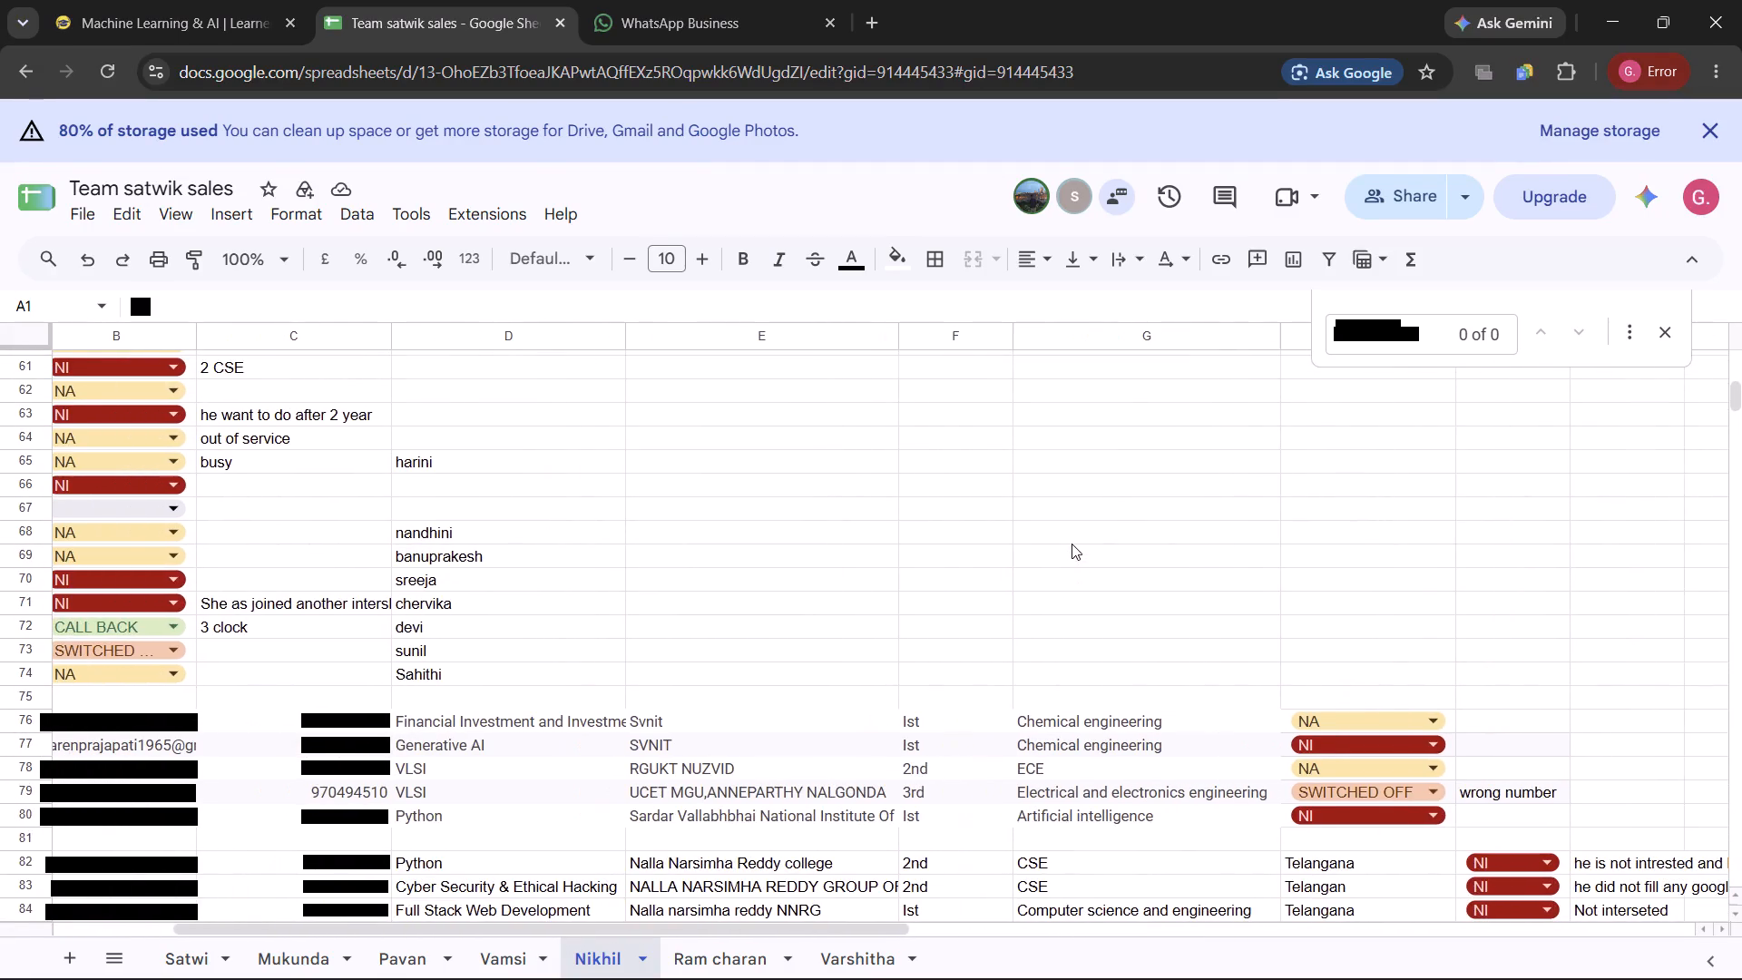
scroll(1072, 544, "right", 2)
scroll(1072, 544, "up", 1)
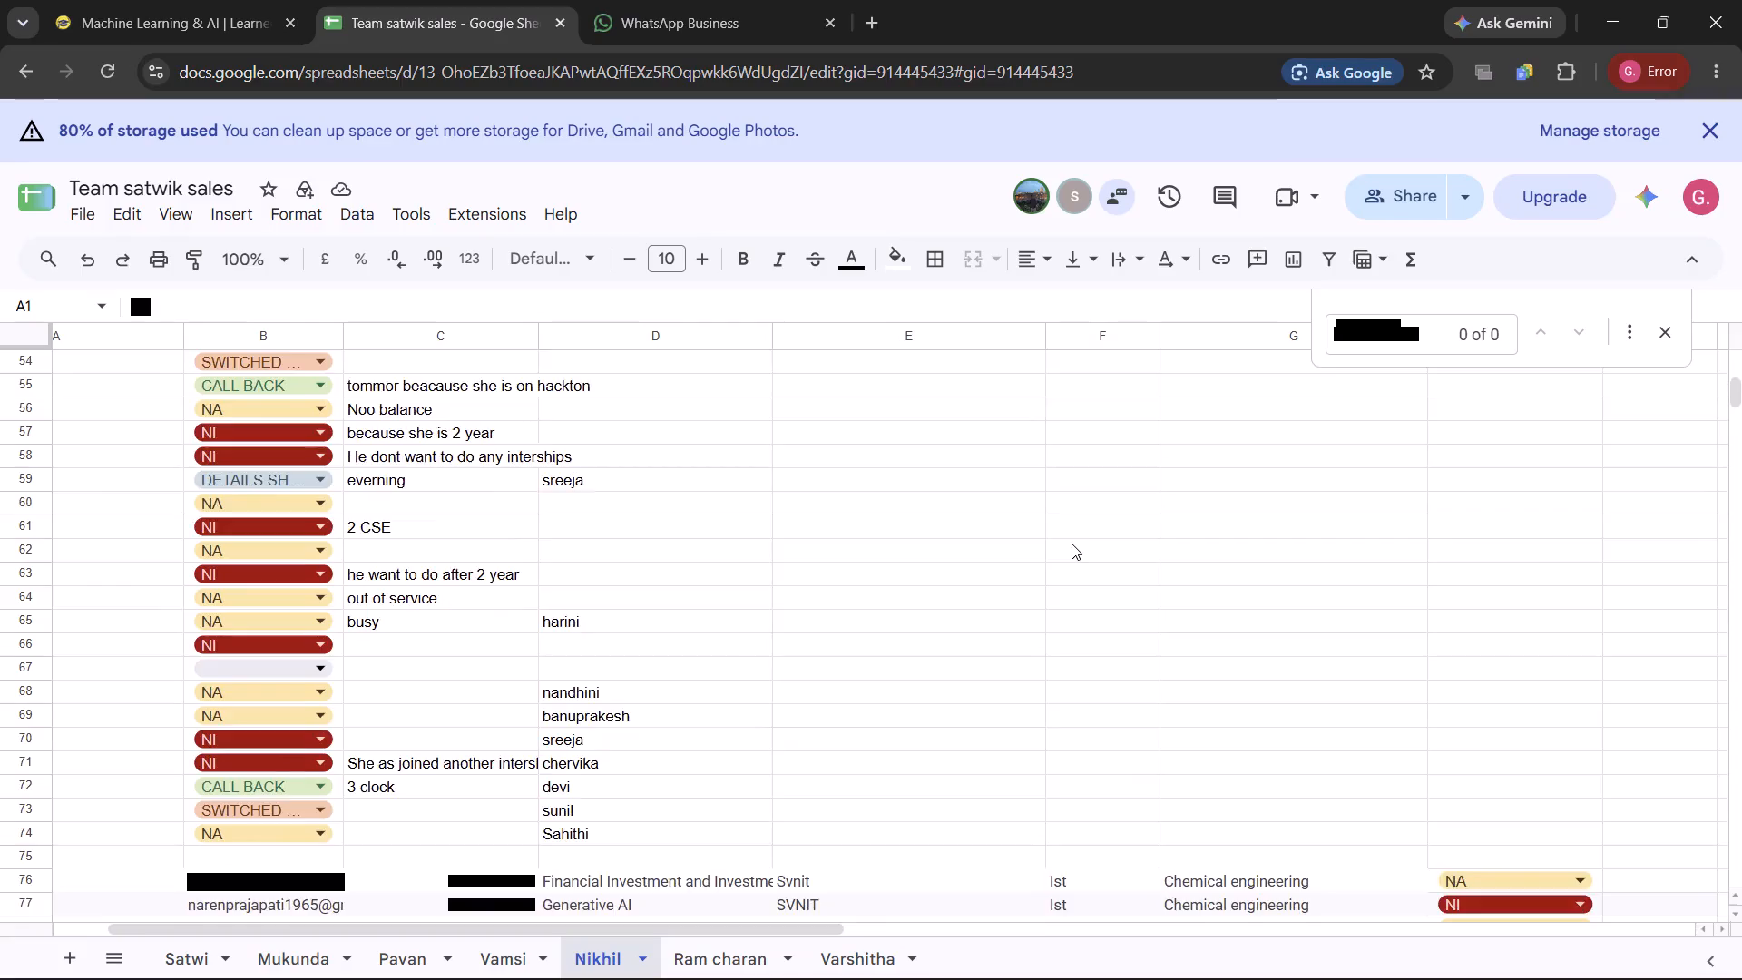
scroll(1072, 544, "up", 2)
scroll(1072, 544, "right", 2)
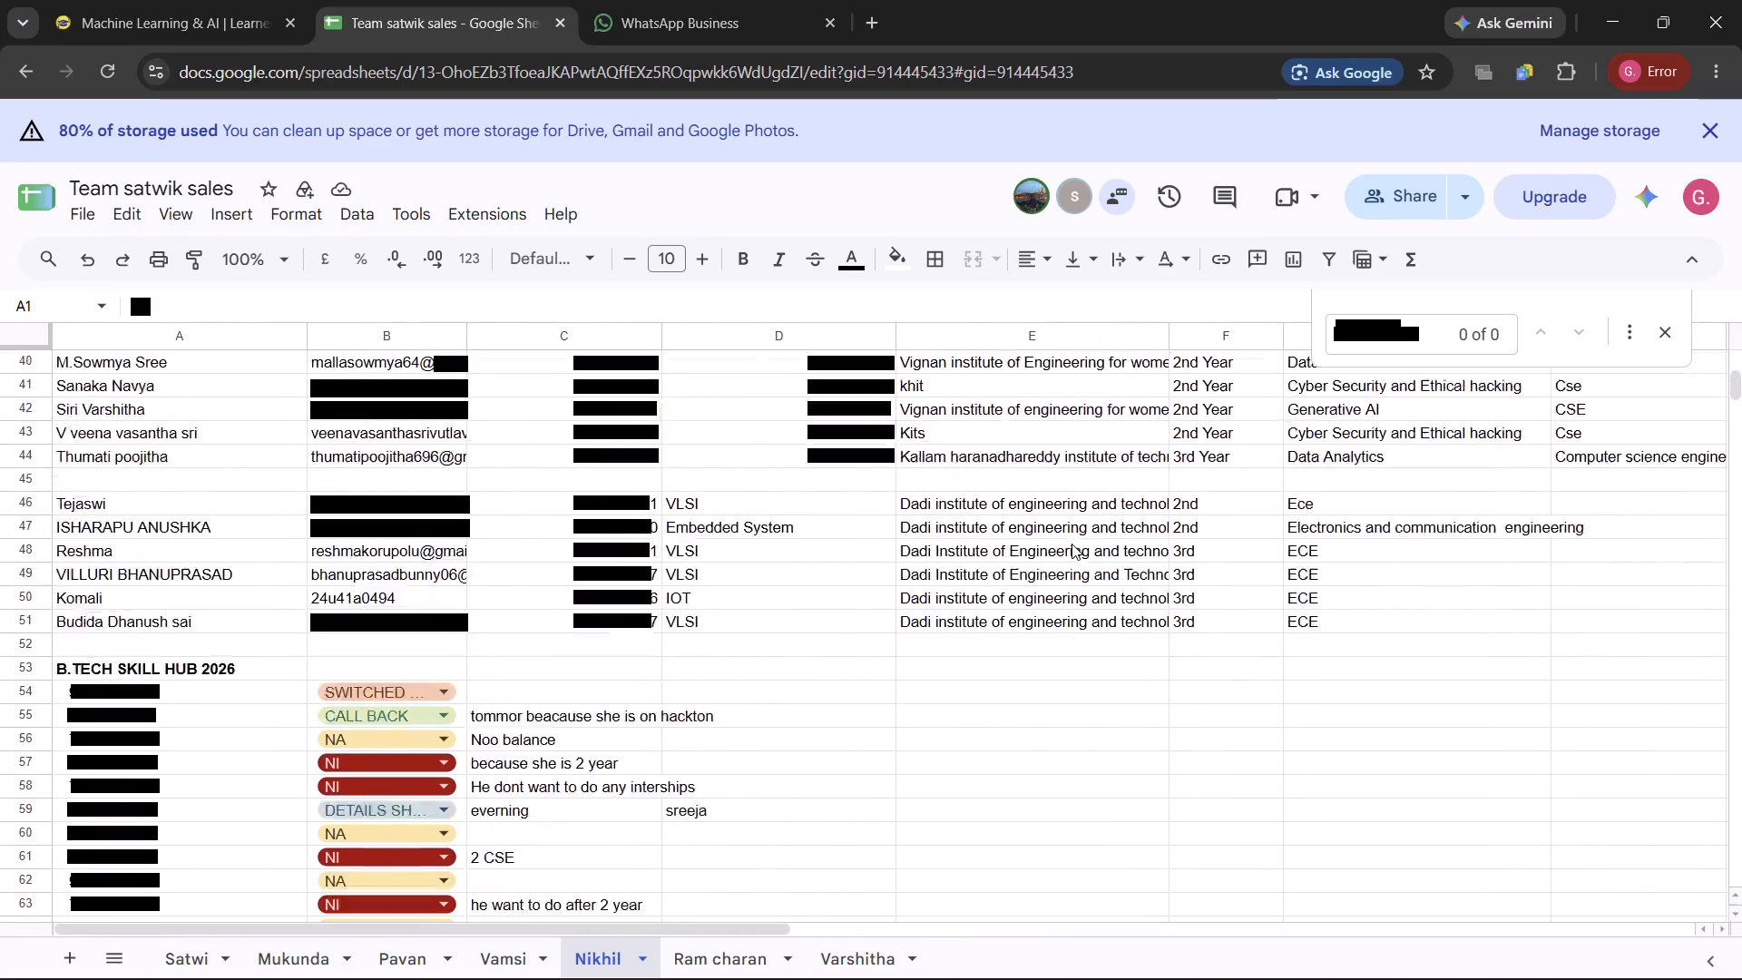
scroll(1072, 544, "right", 1)
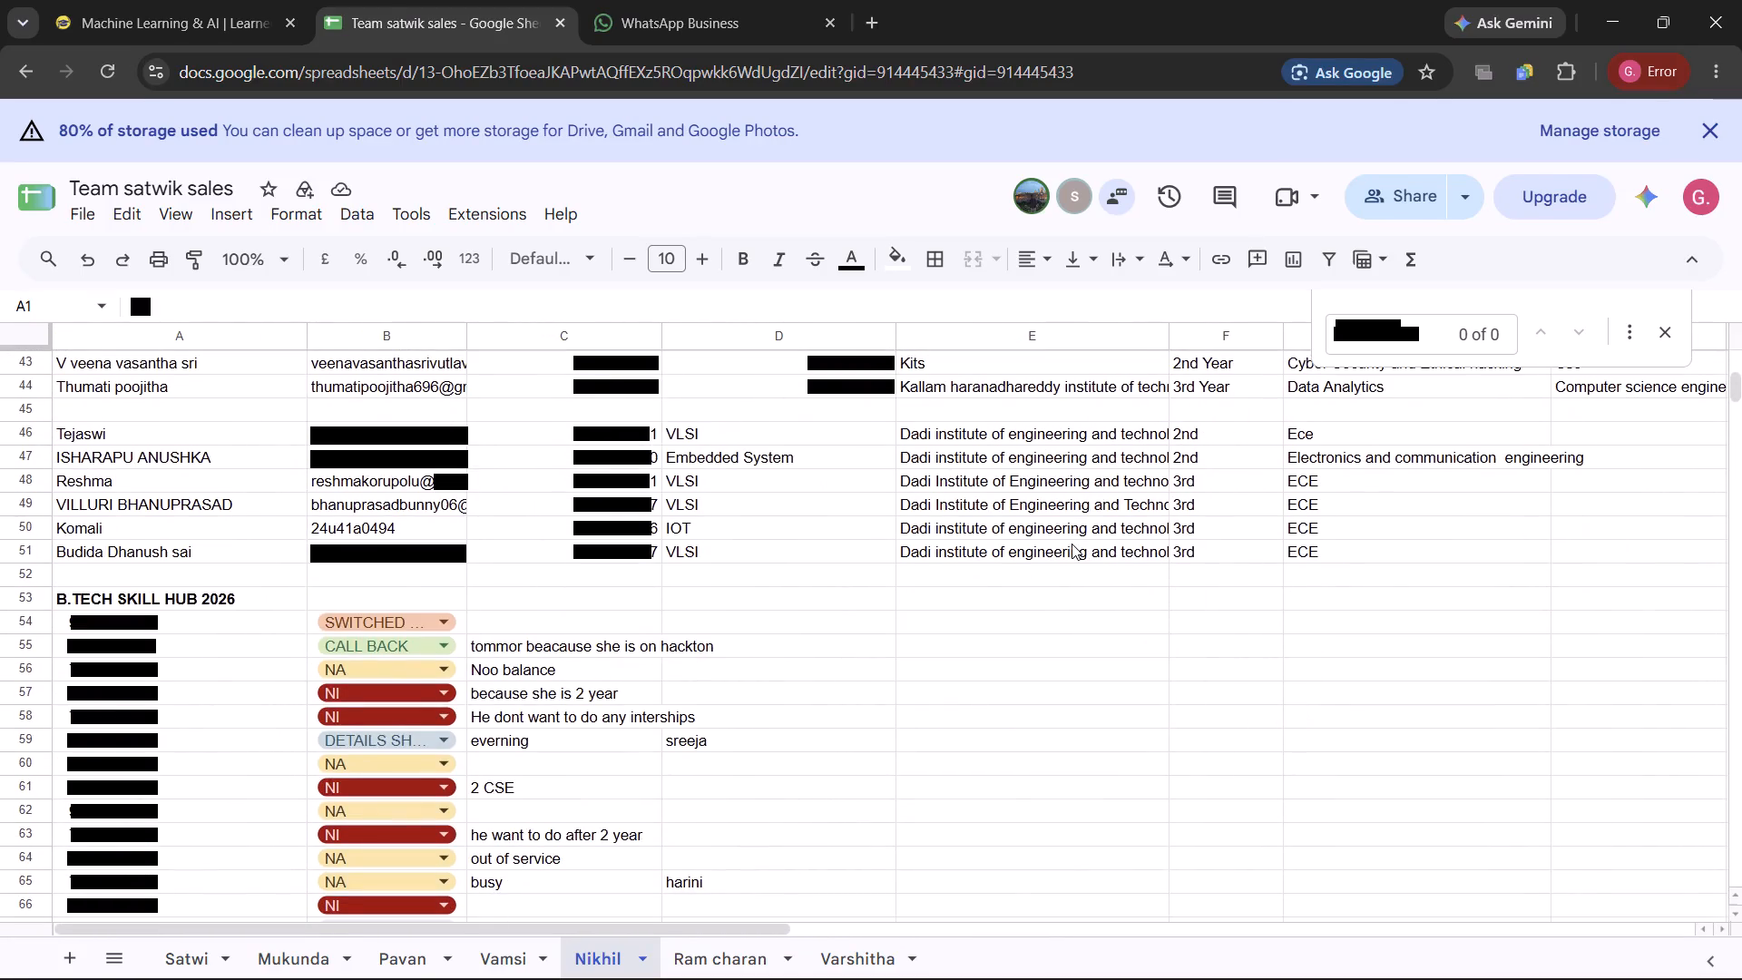
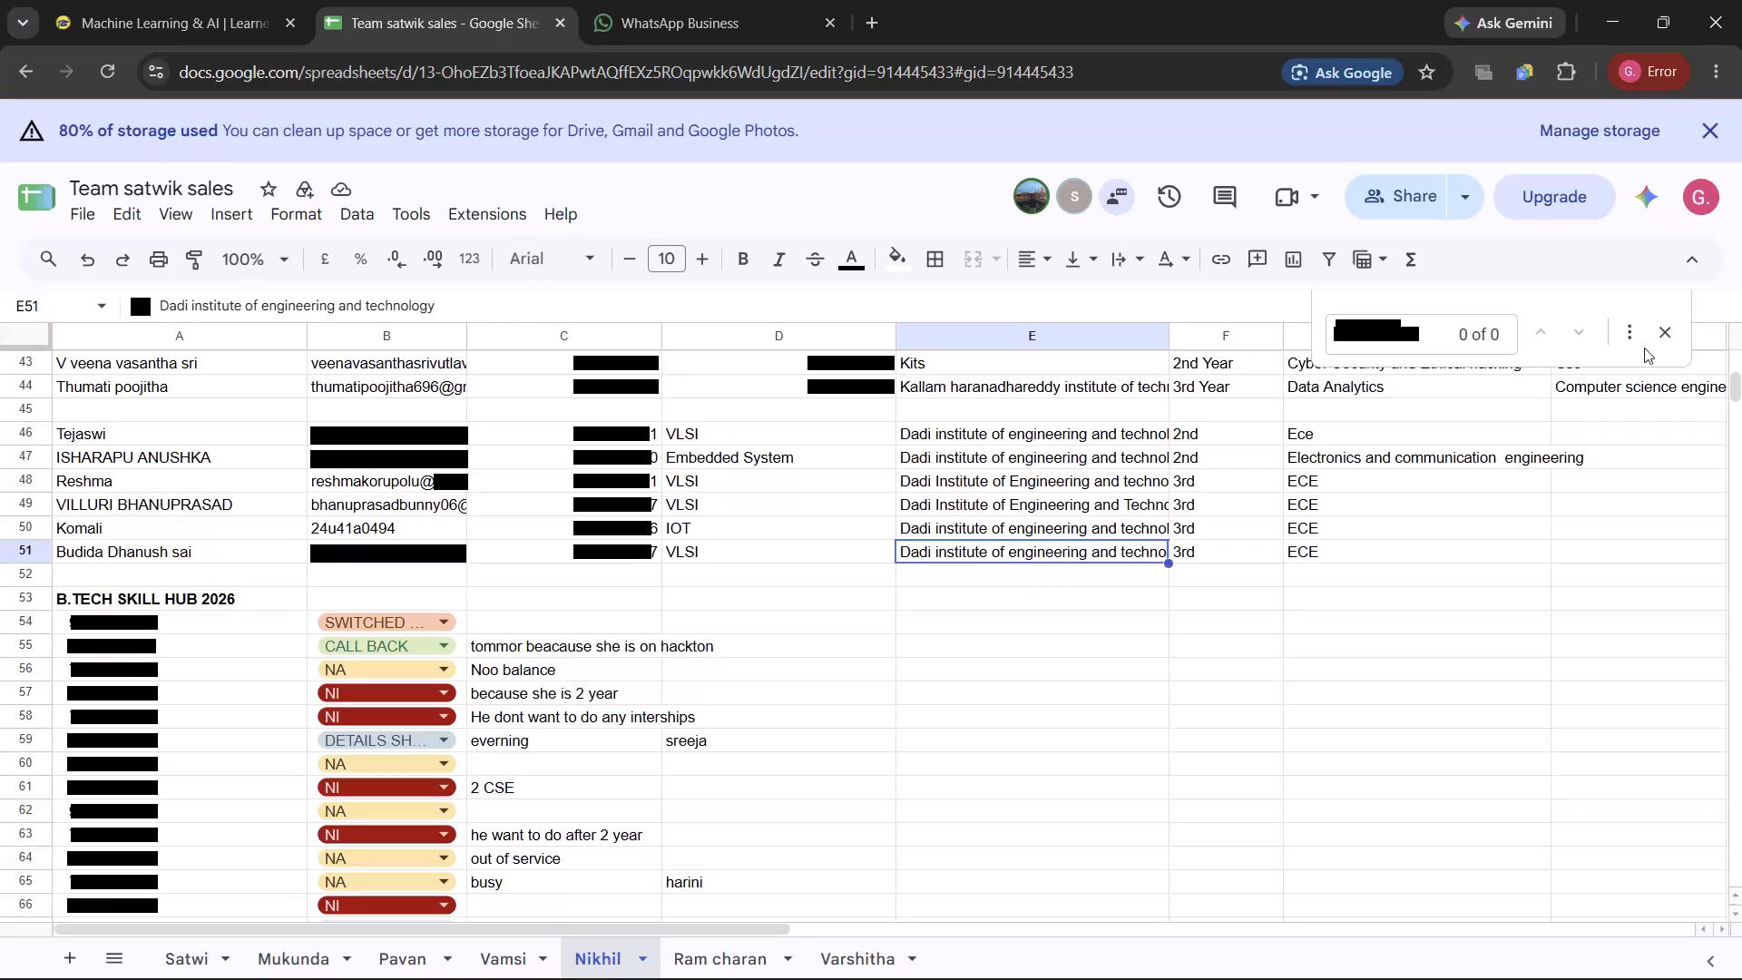
Review the Nikhil sheet's second B.Tech Skill Hub 2026 list and the SVNIT, Nalla Narsimha Reddy and Narayana college leads' statuses below it.
left_click(1113, 728)
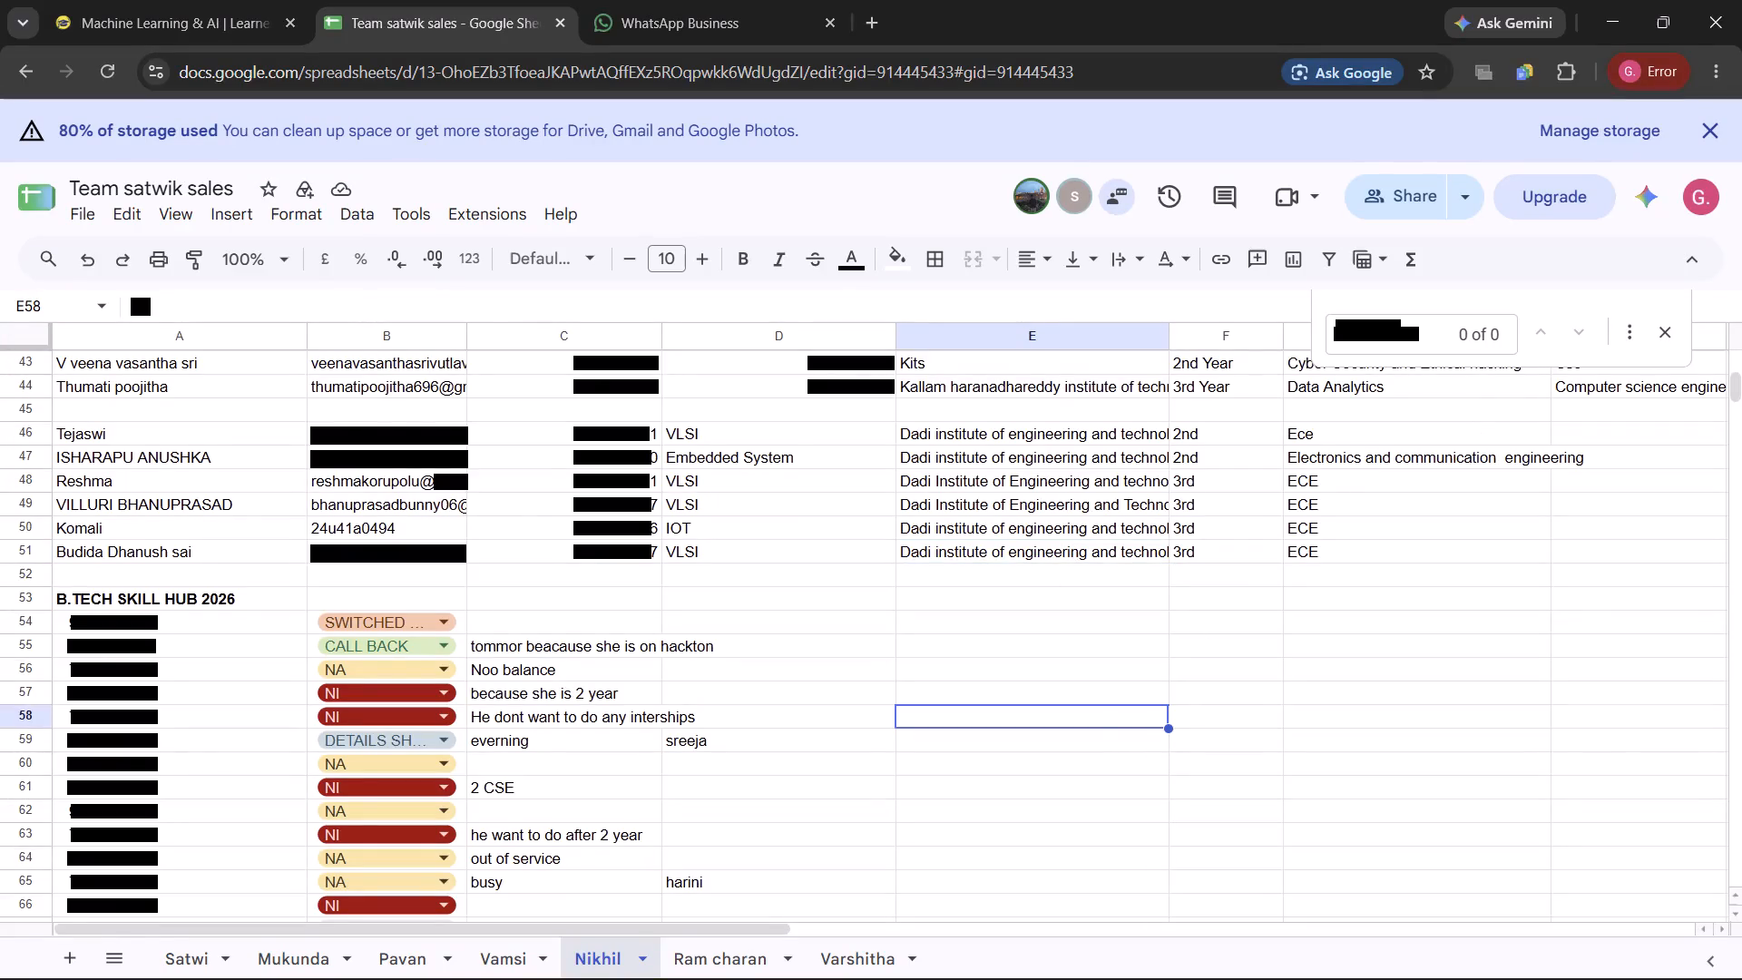
scroll(1113, 728, "down", 3)
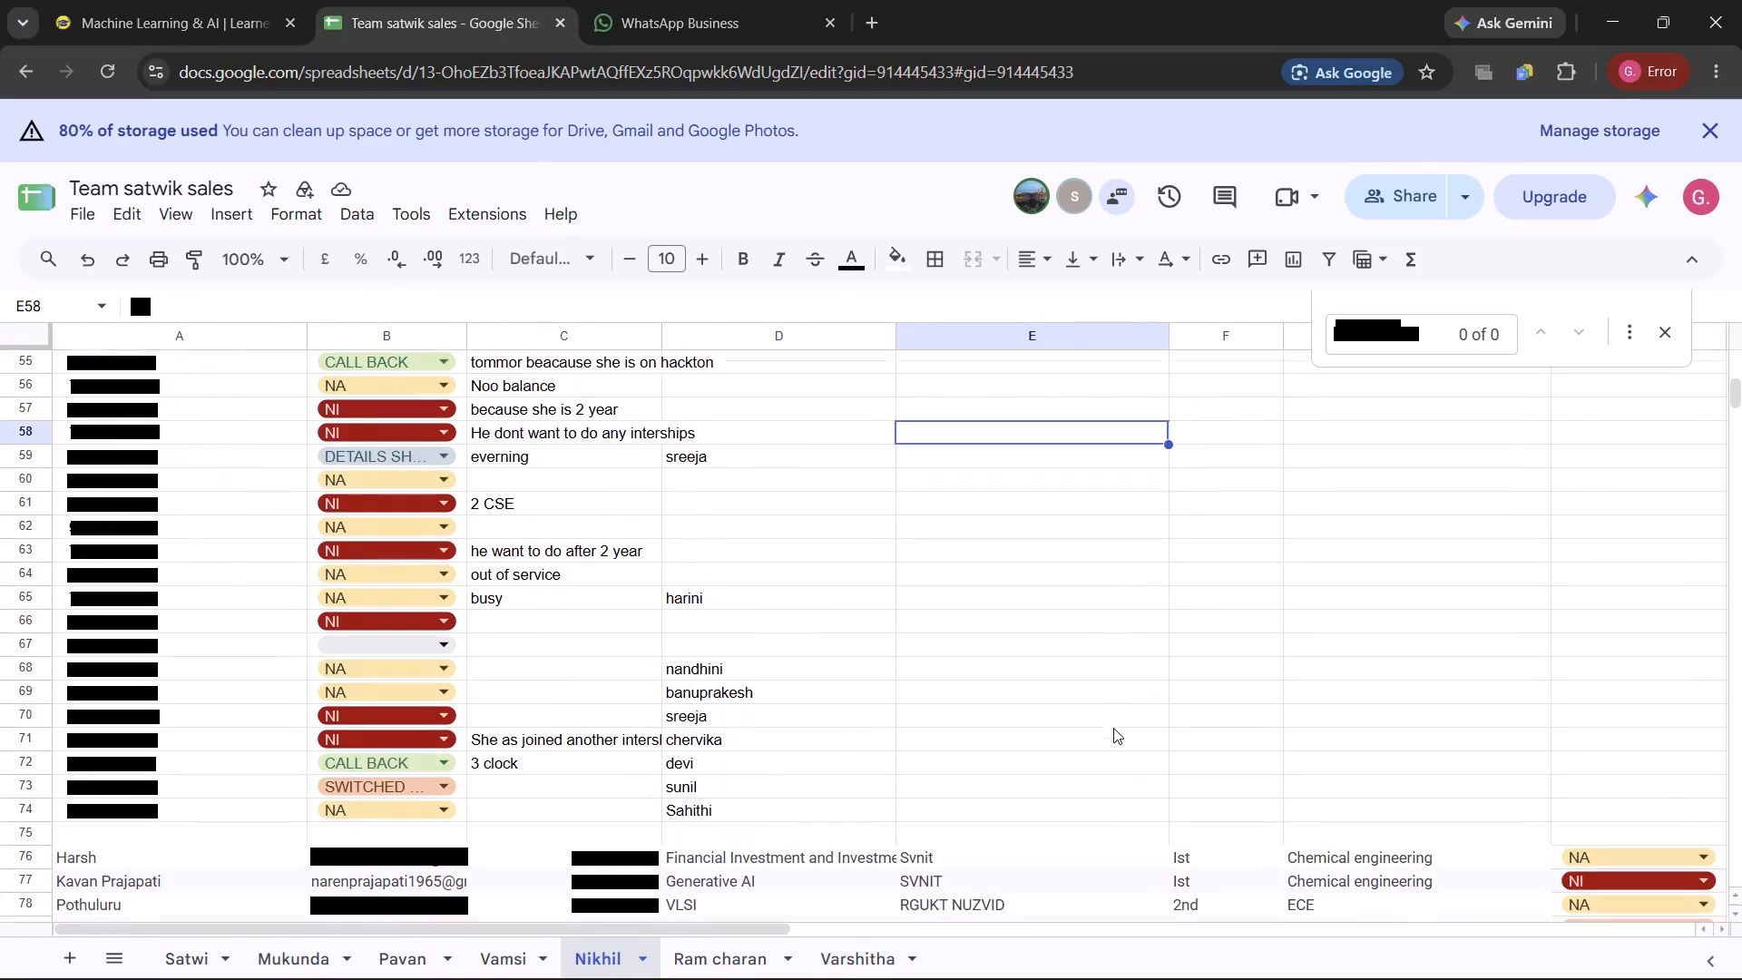
scroll(1113, 728, "down", 2)
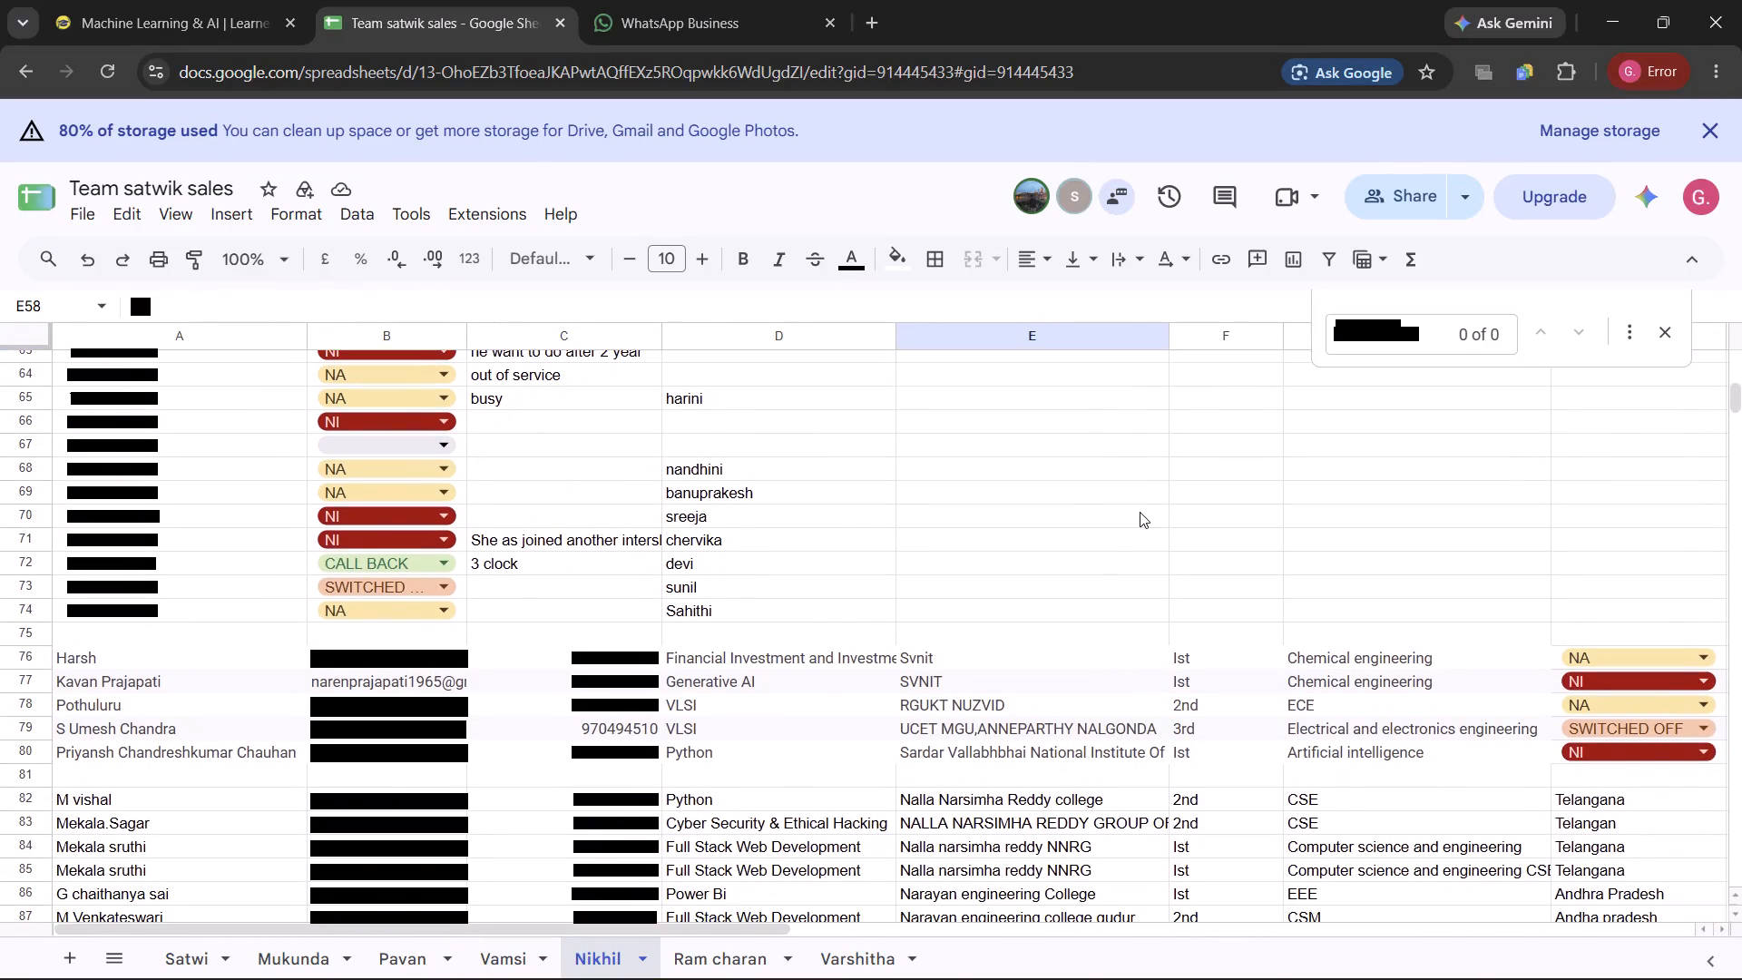
scroll(1140, 512, "down", 2)
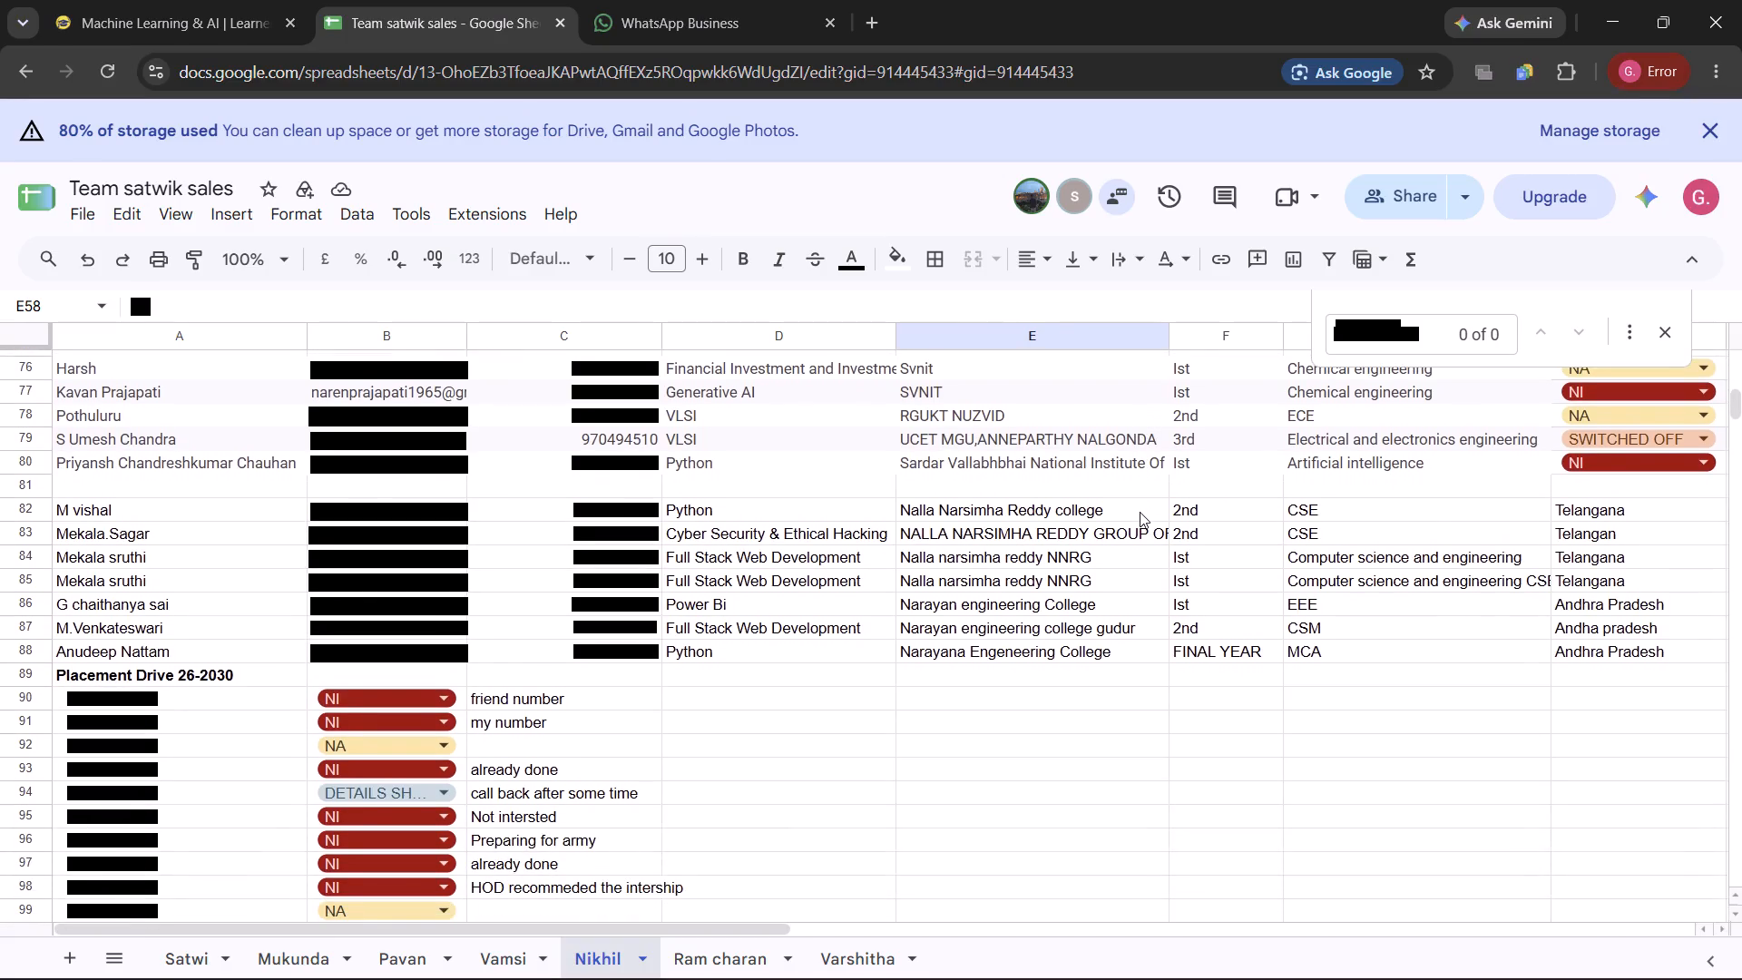
scroll(1140, 512, "left", 4)
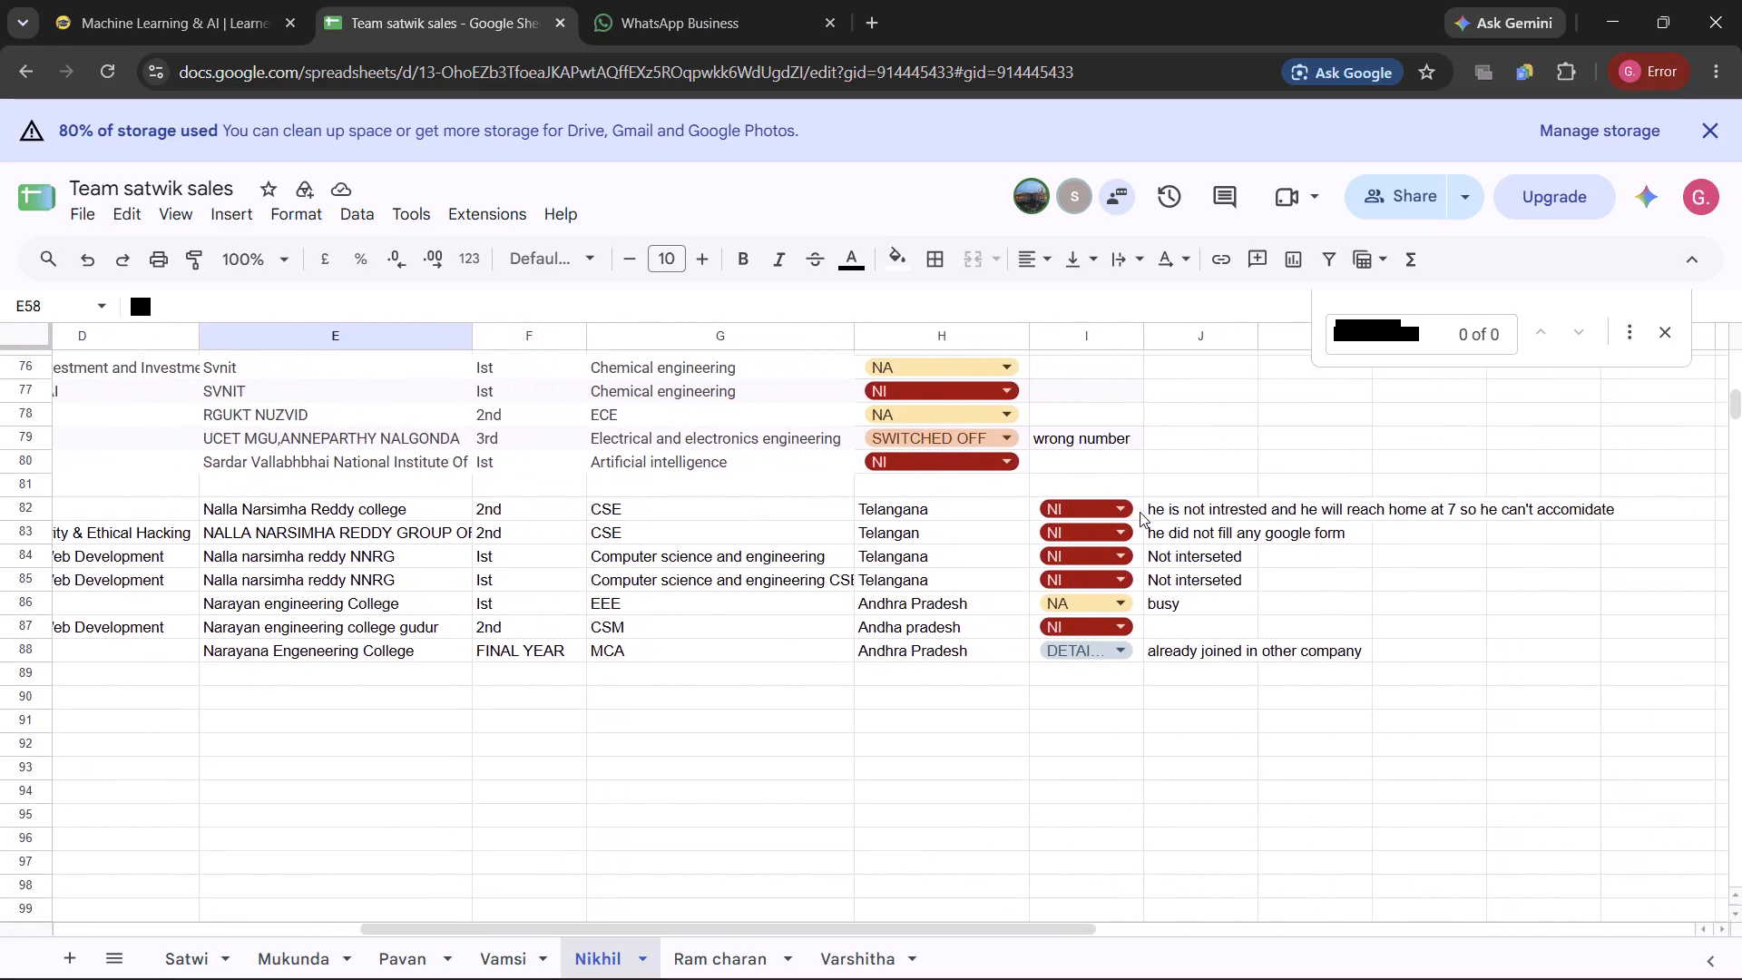
scroll(1140, 512, "right", 3)
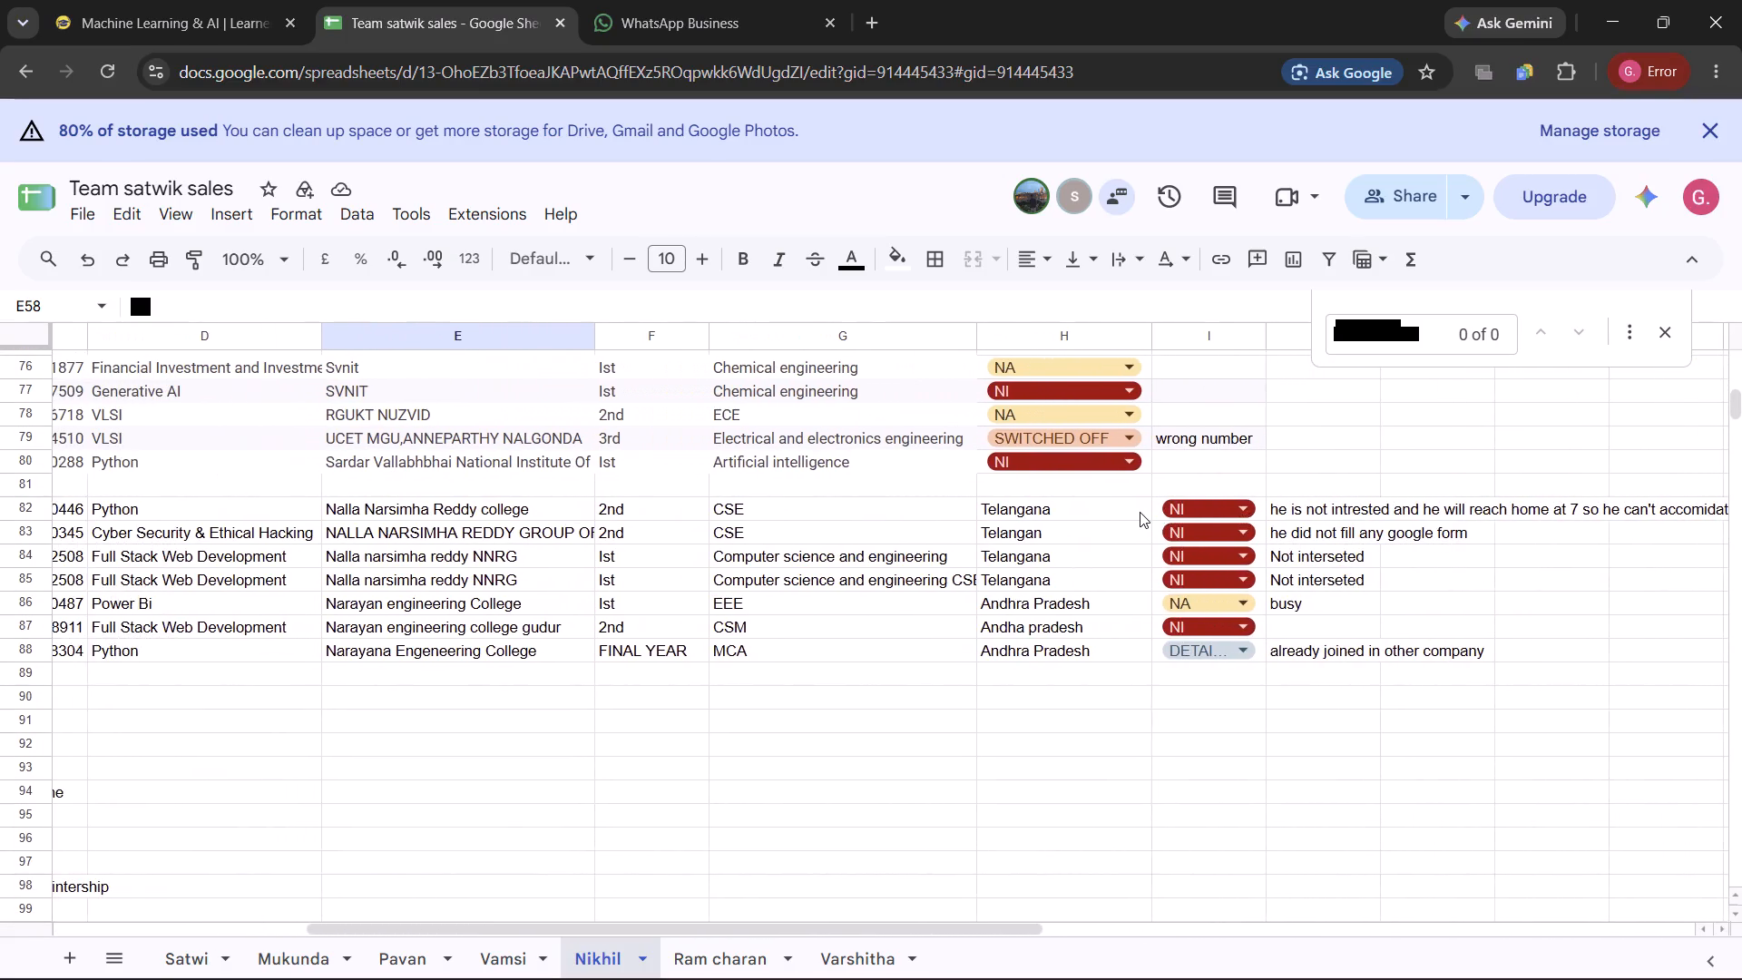
scroll(1140, 512, "right", 1)
scroll(1140, 512, "up", 3)
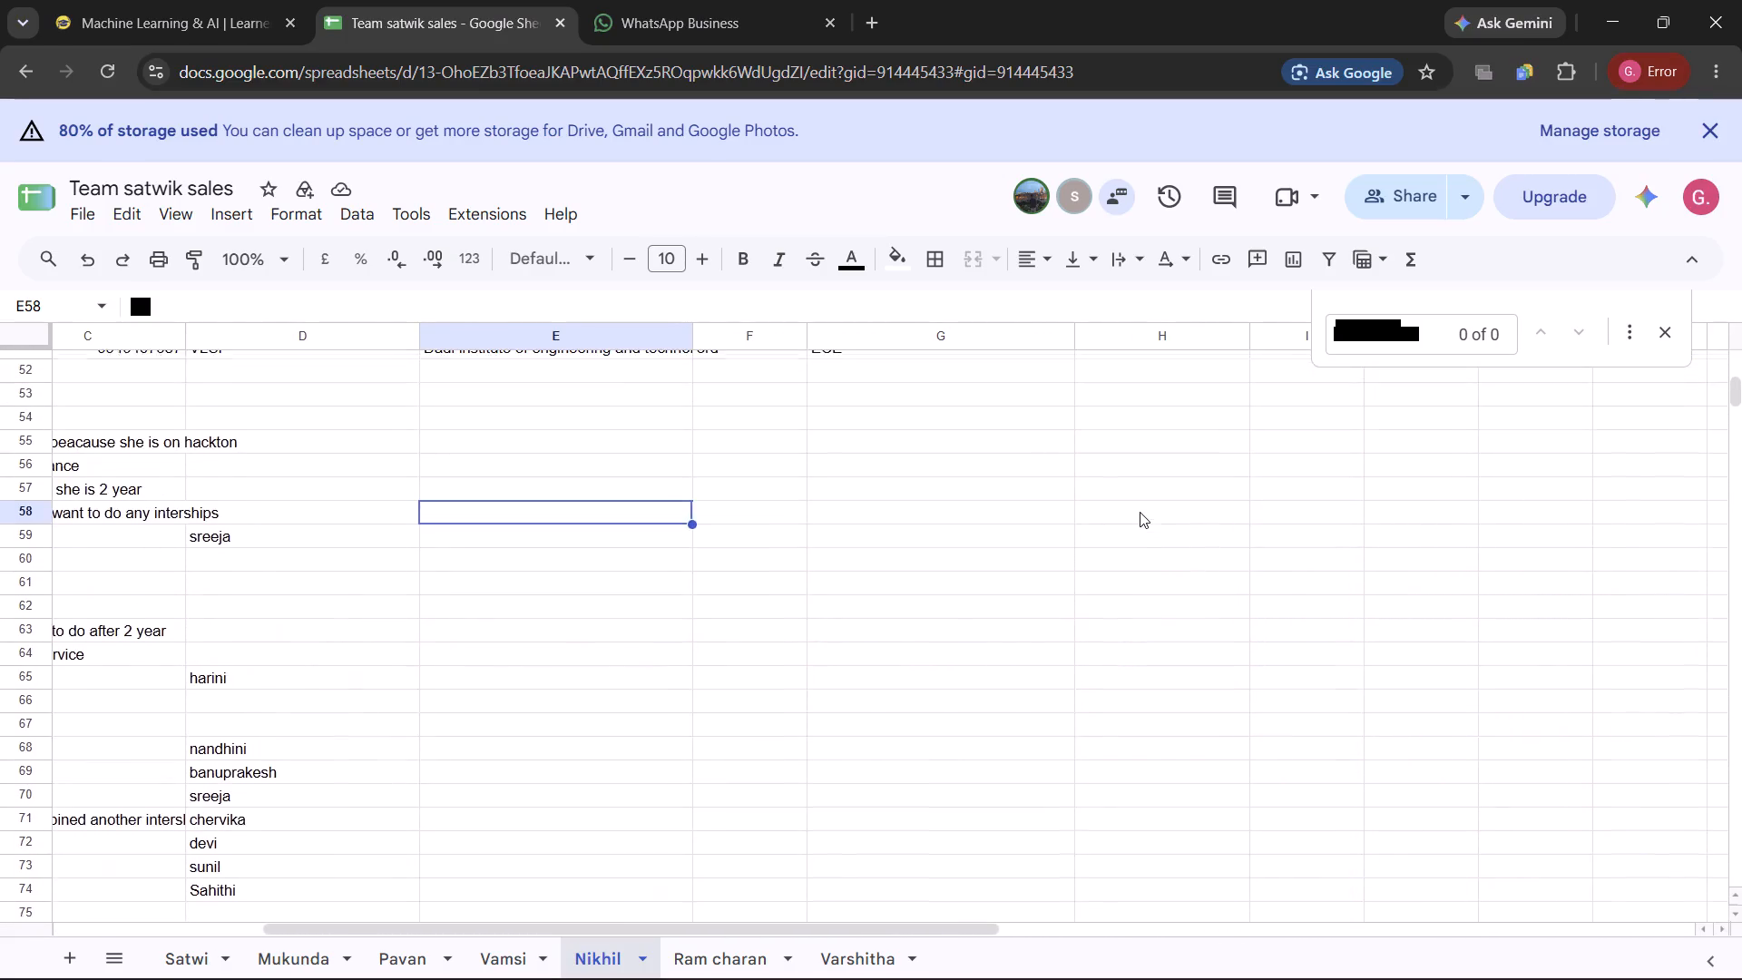
scroll(1140, 512, "right", 5)
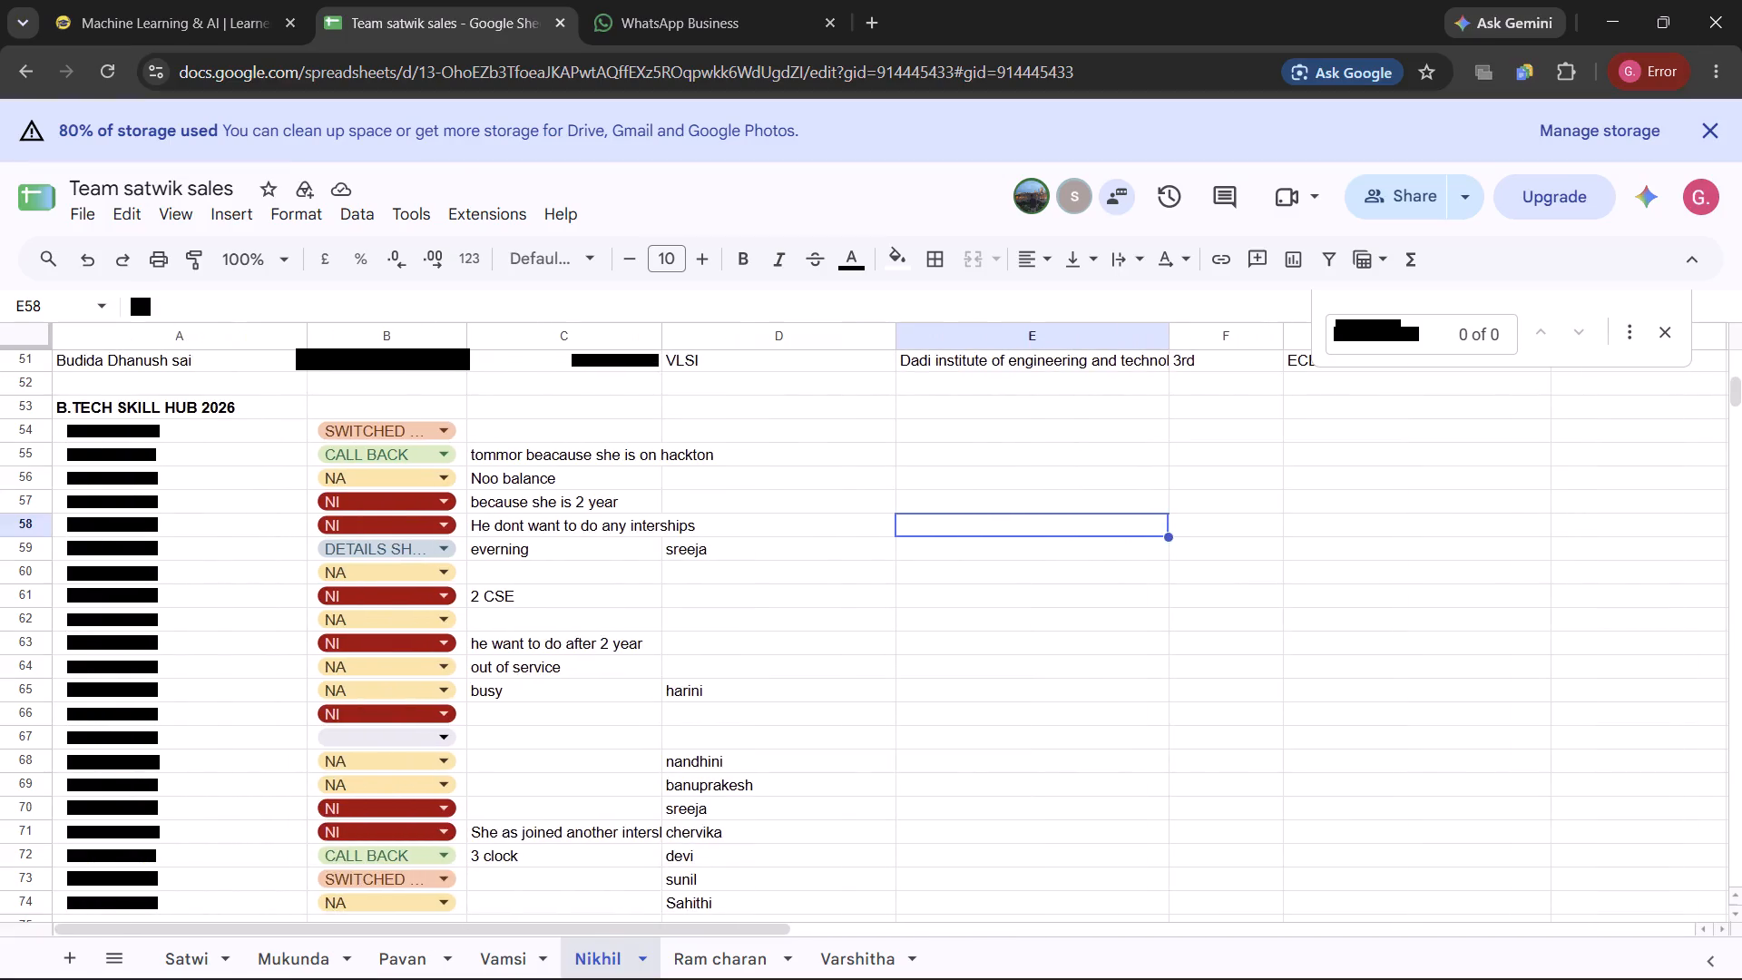
scroll(1140, 512, "right", 2)
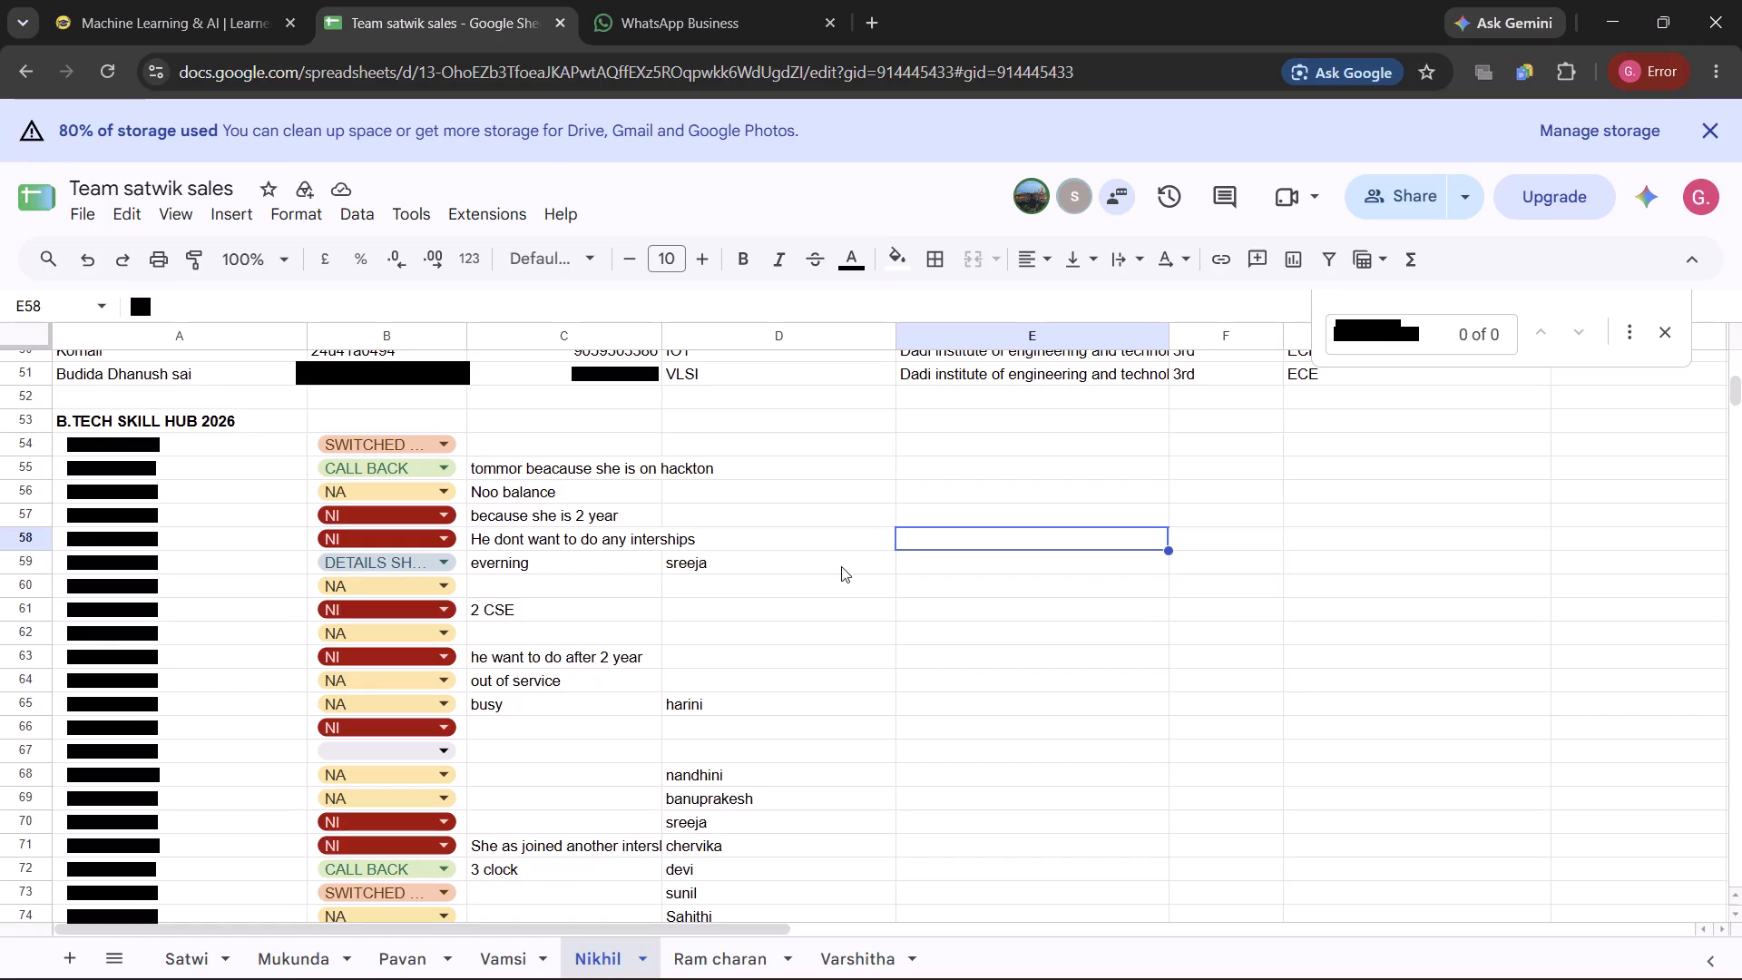
Look up through the Nikhil sheet's Dadi, Vignan and Gates institute leads and statuses to the first B.Tech Skill Hub 2026 list.
scroll(704, 608, "up", 1)
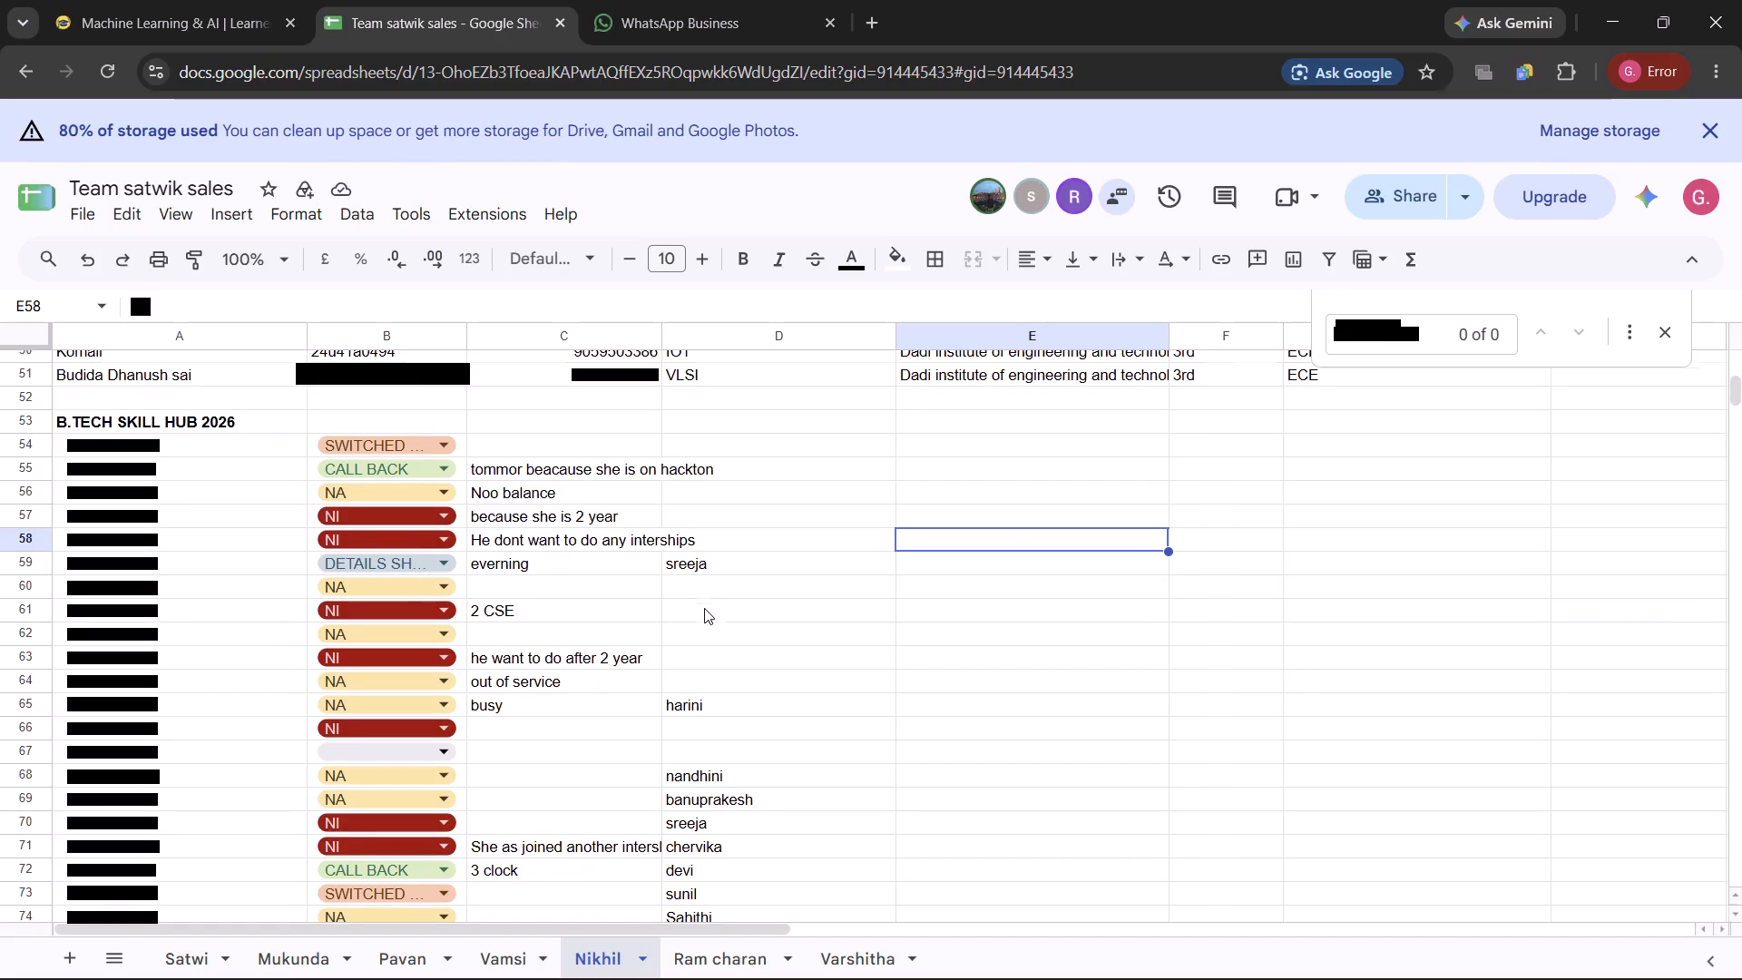
scroll(704, 608, "up", 5)
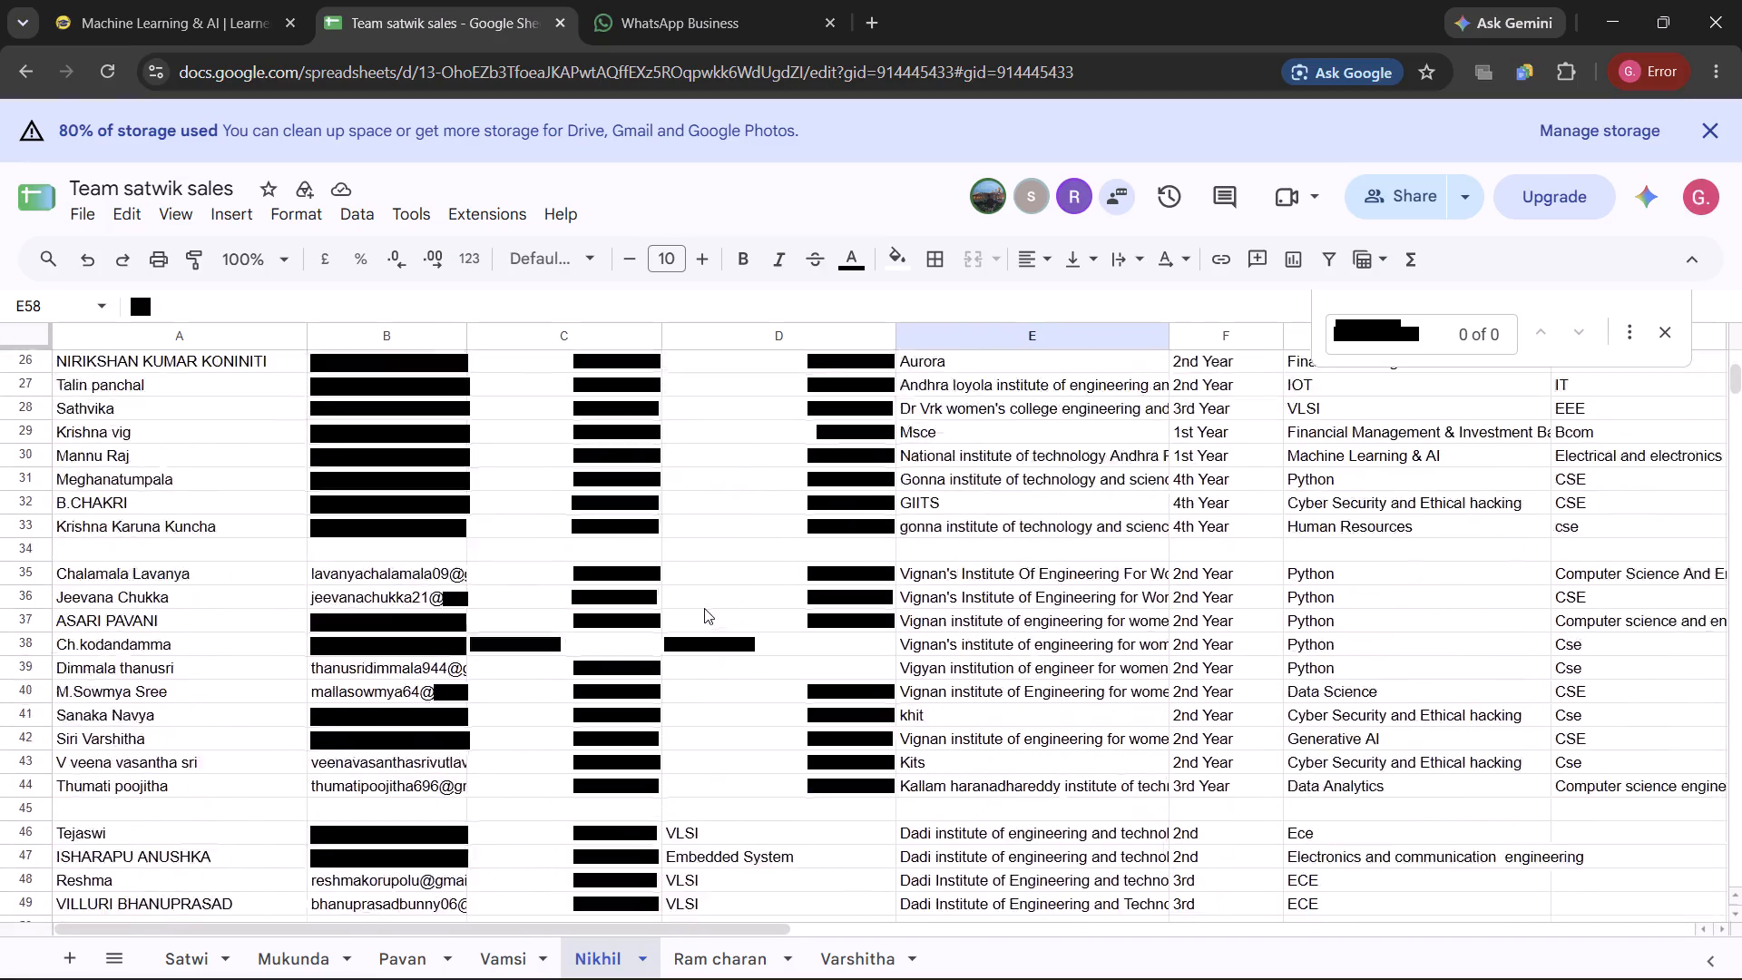
scroll(704, 608, "up", 1)
scroll(704, 608, "down", 2)
scroll(704, 608, "left", 3)
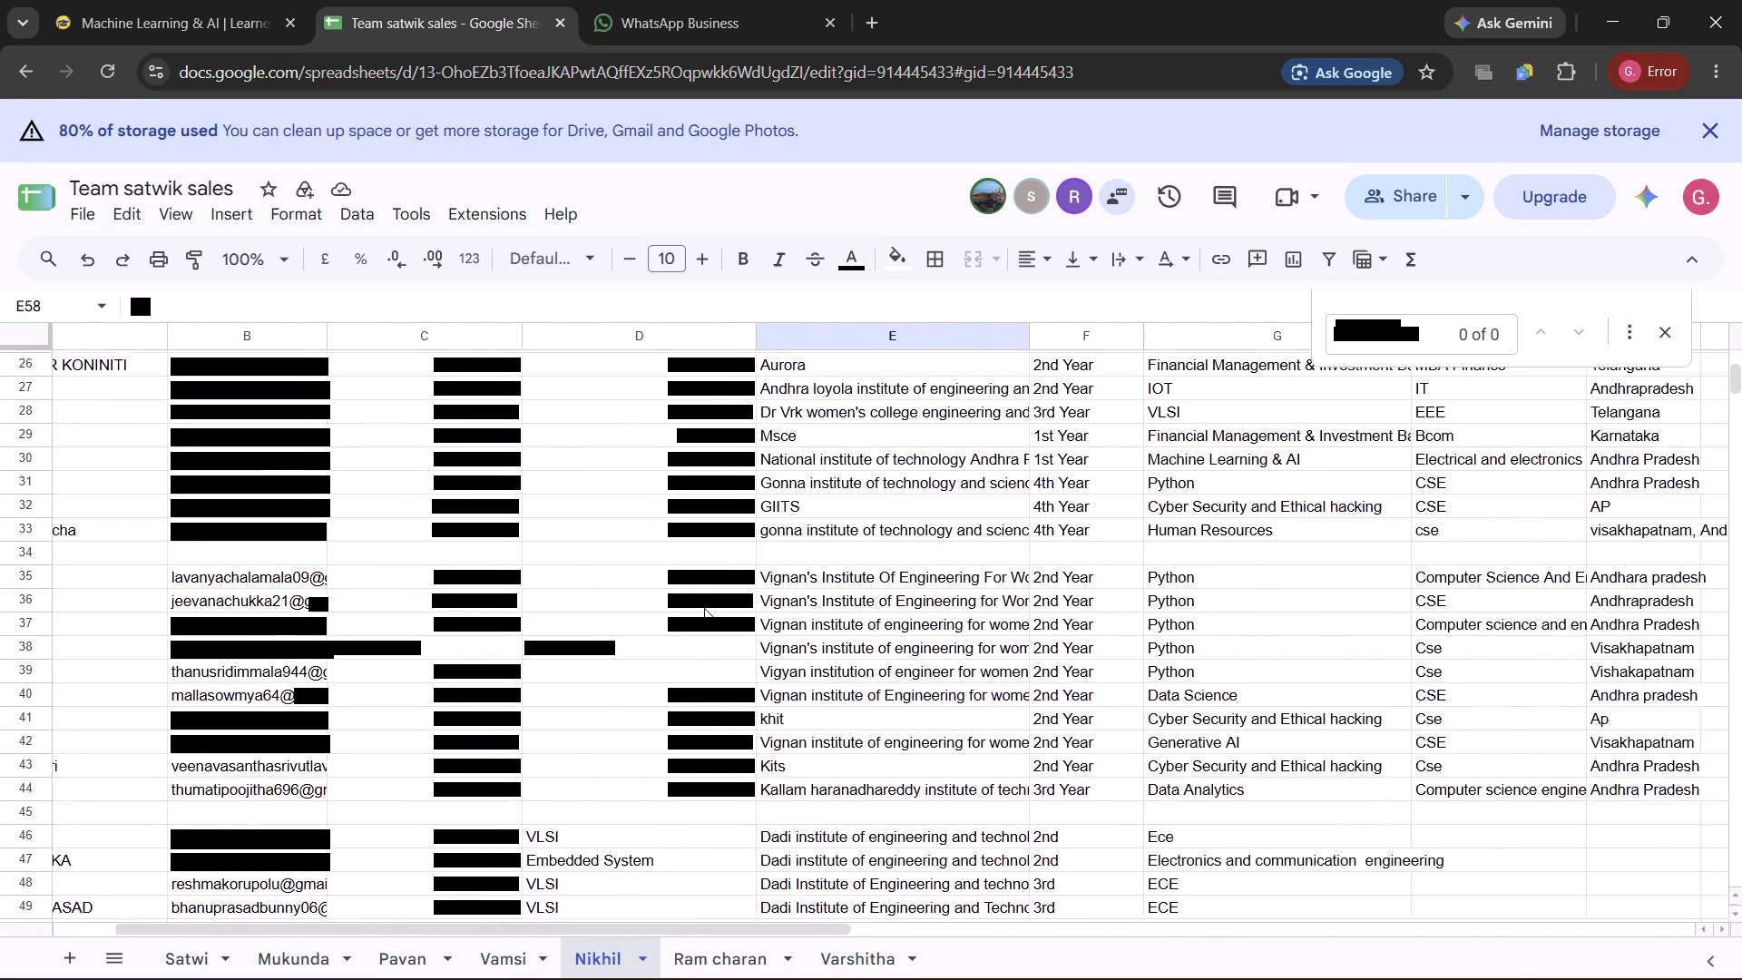
scroll(704, 608, "left", 2)
scroll(704, 608, "up", 2)
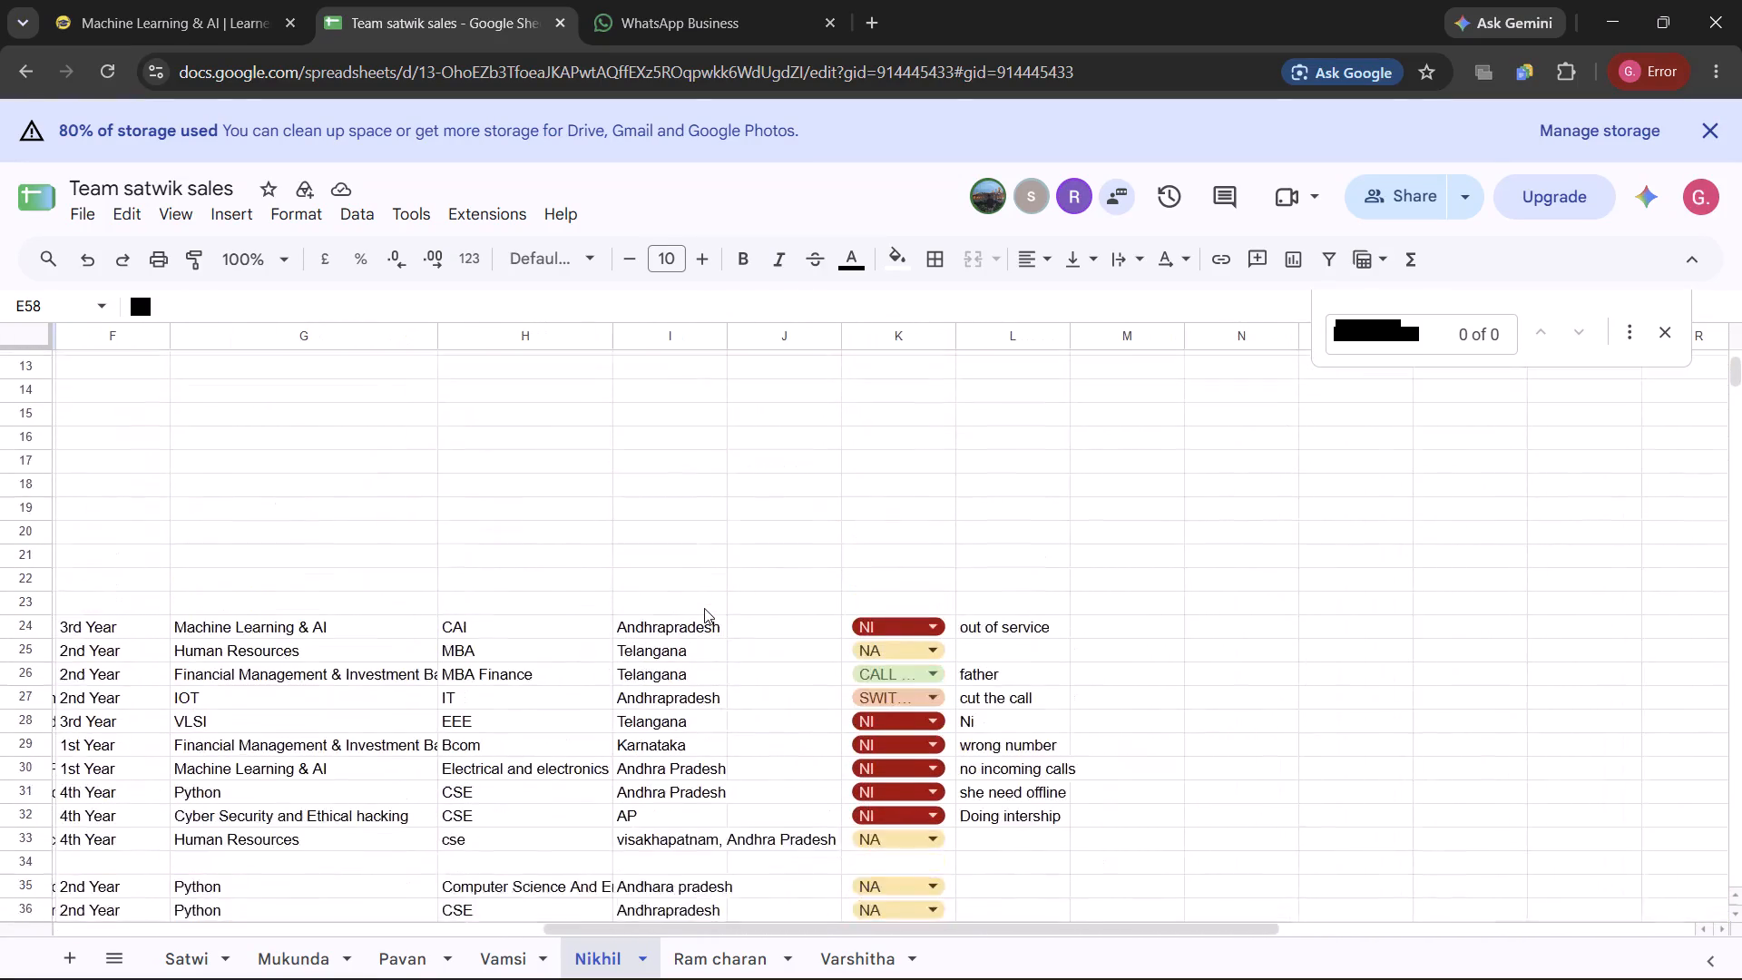
scroll(704, 608, "right", 6)
scroll(704, 608, "up", 2)
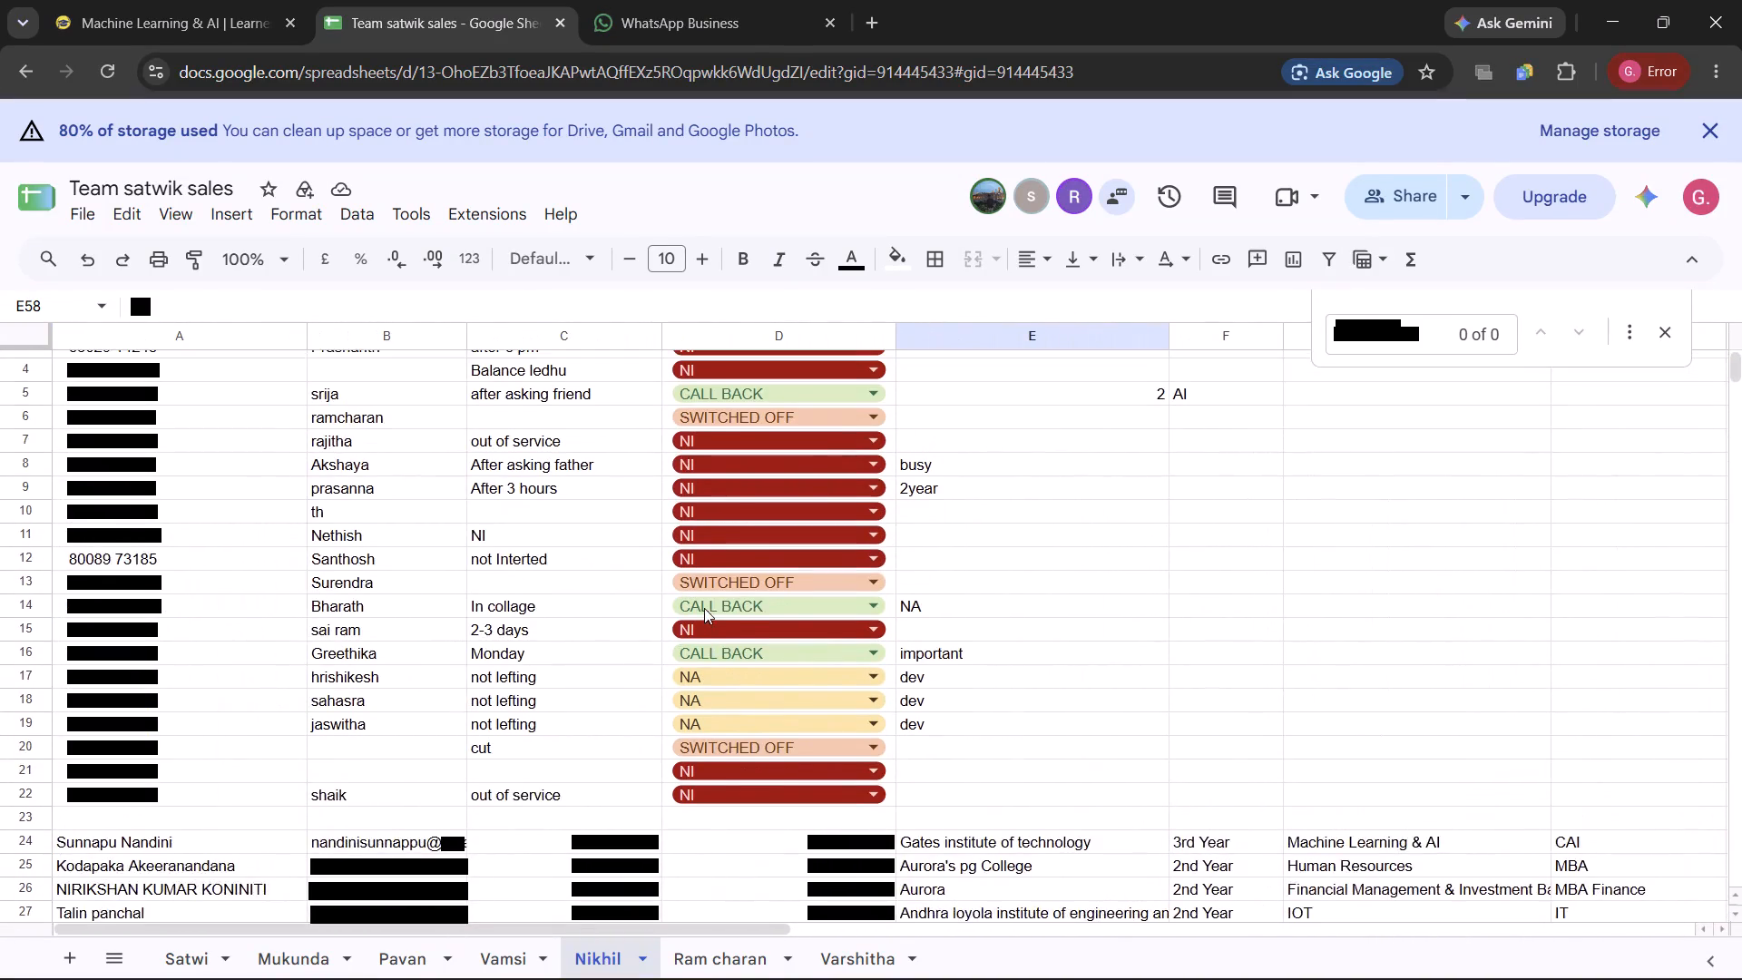
scroll(704, 608, "up", 3)
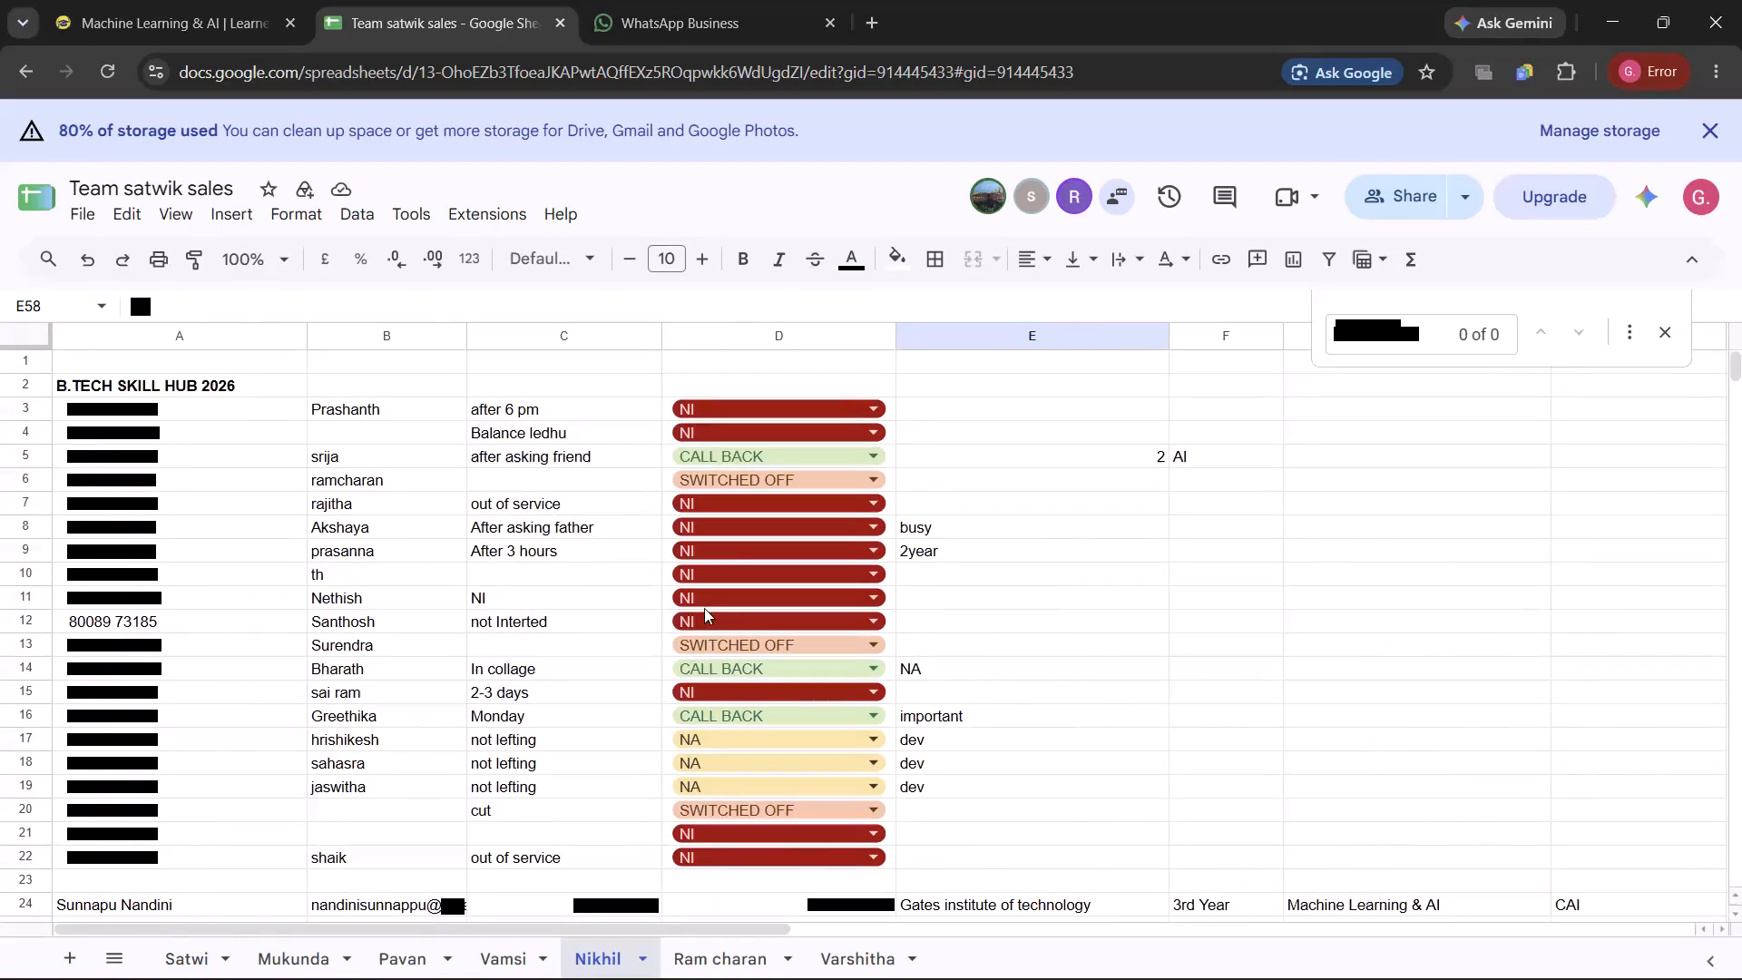
scroll(704, 608, "up", 1)
Examine the Nikhil sheet's college lead statuses and notes from the first B.Tech Skill Hub 2026 list down to the Narayana college leads.
scroll(704, 608, "down", 1)
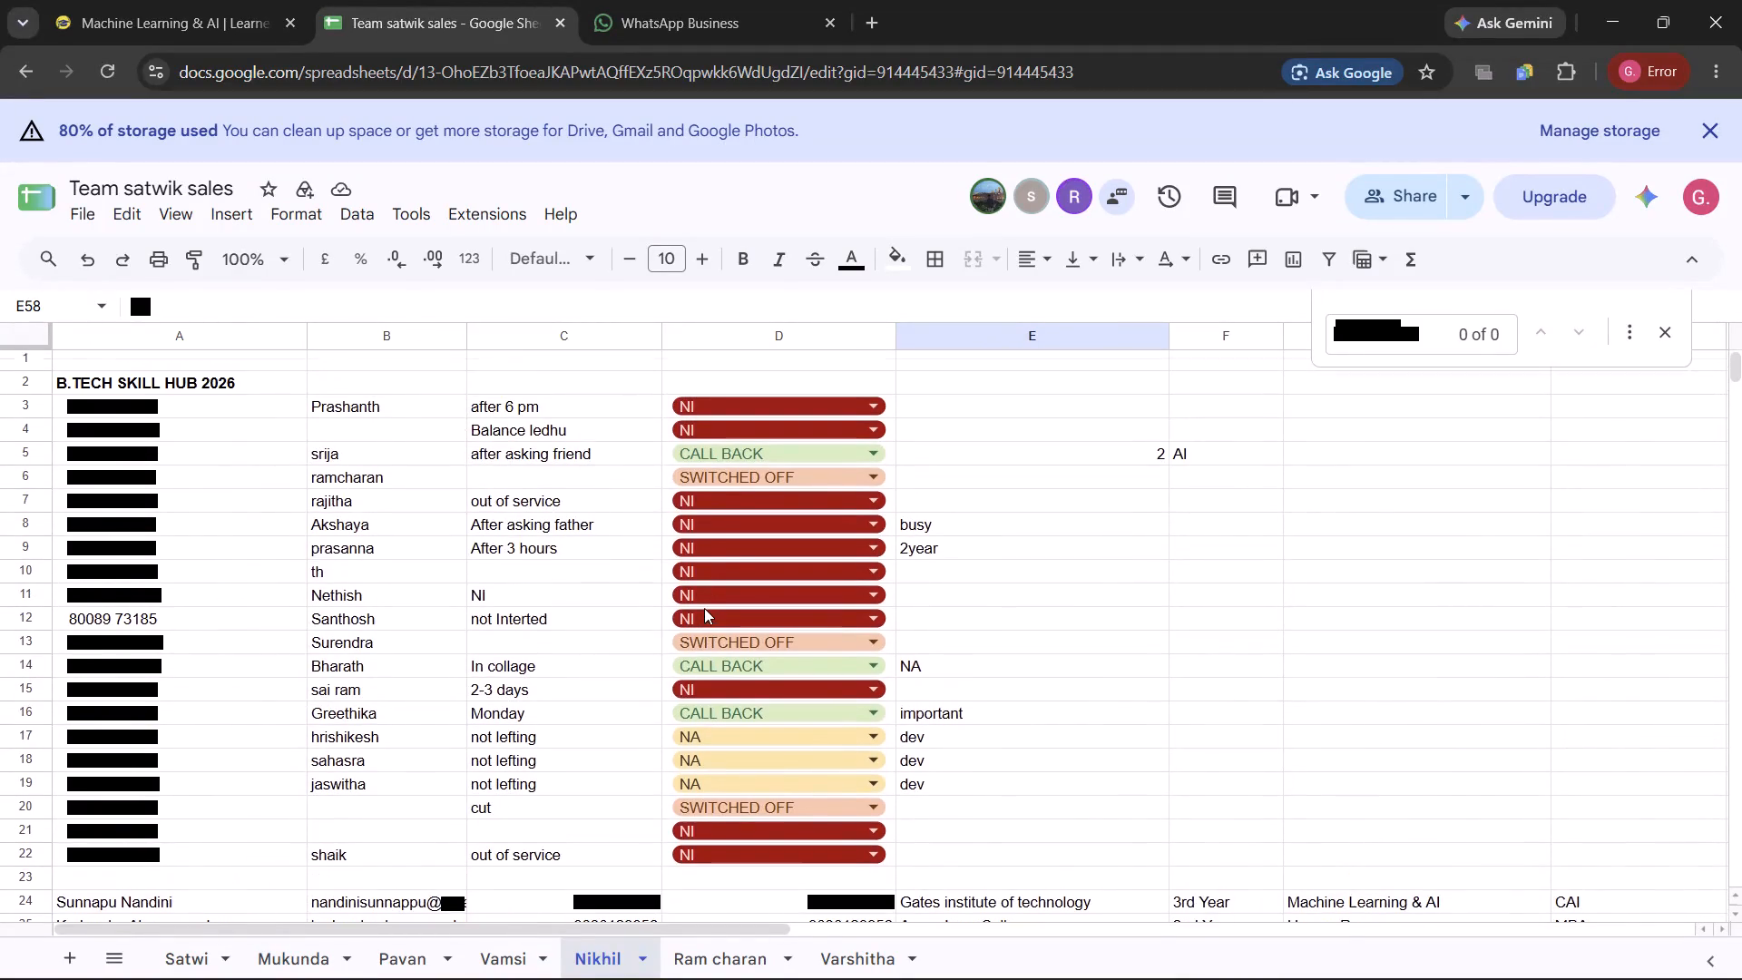
scroll(704, 608, "down", 3)
scroll(704, 608, "left", 5)
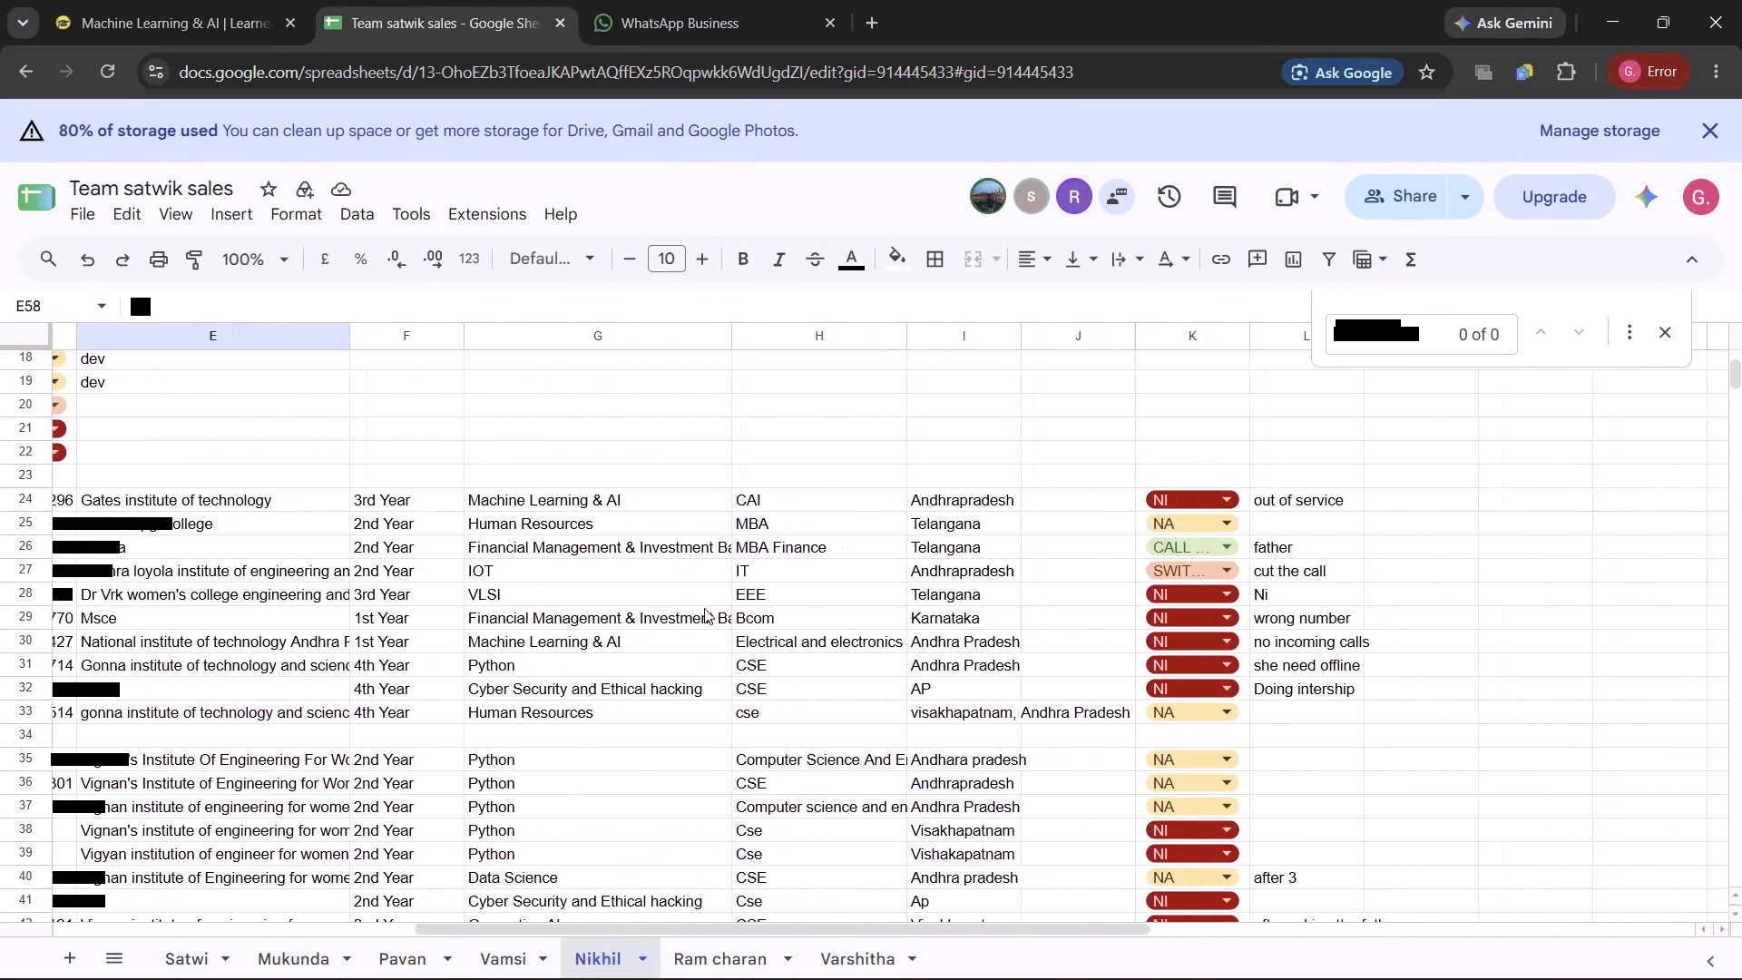
scroll(704, 608, "down", 4)
scroll(704, 608, "right", 4)
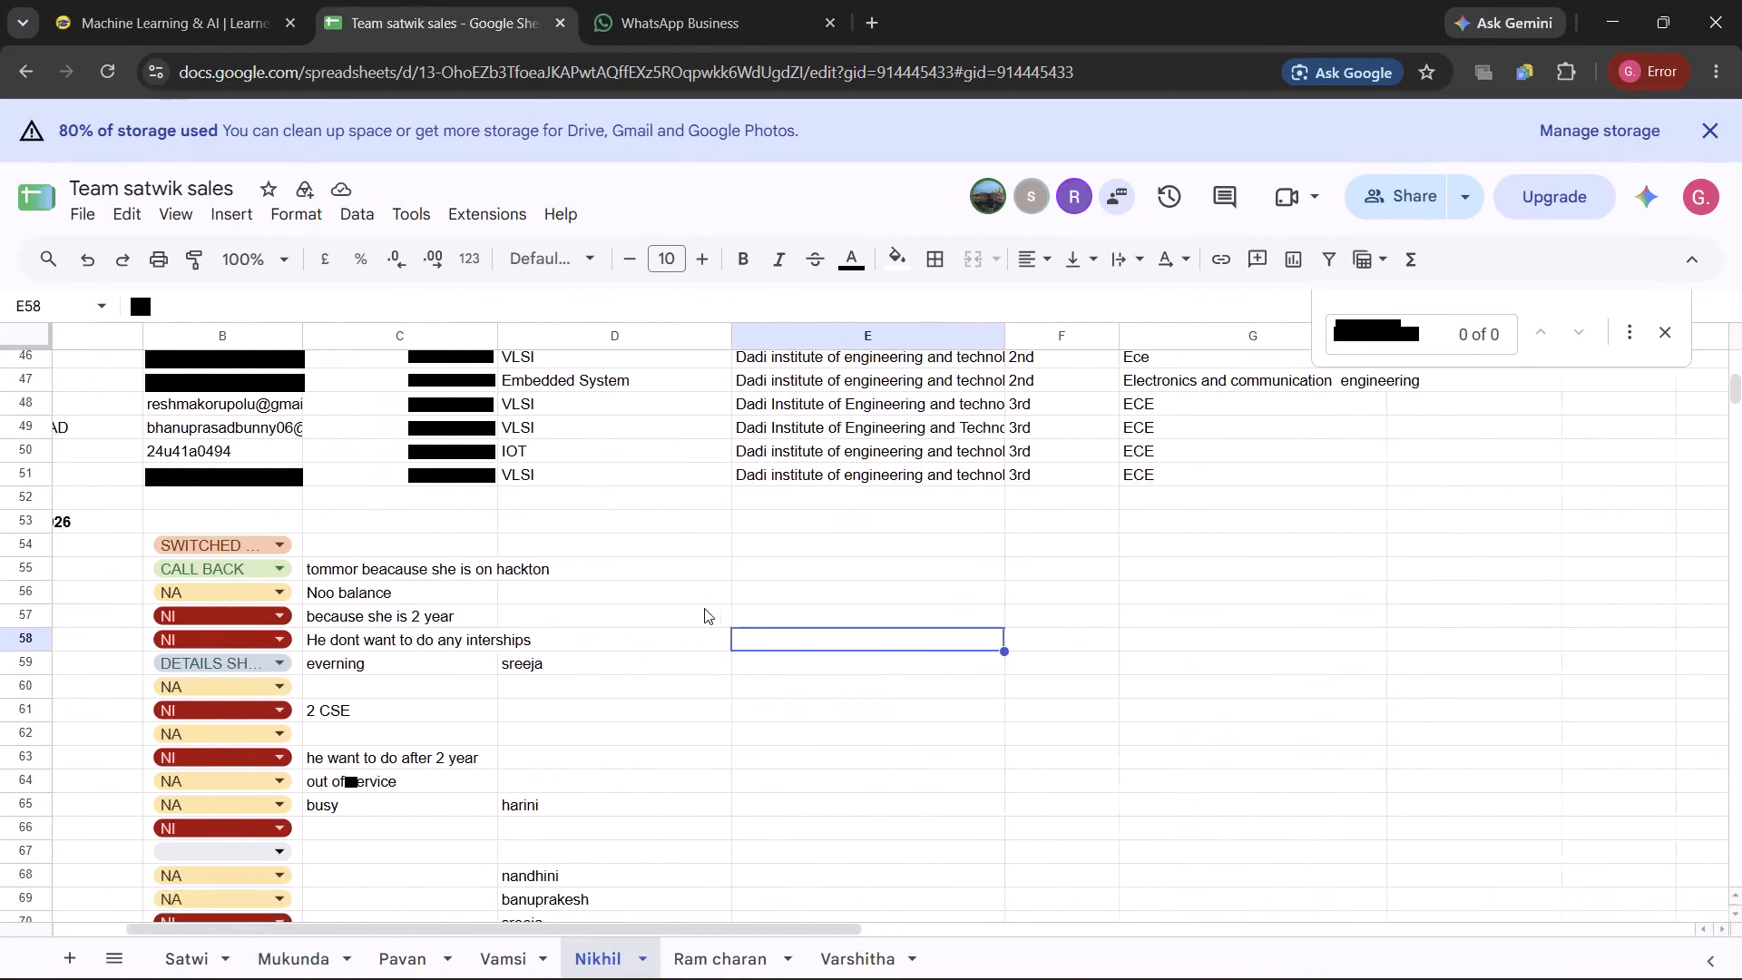
scroll(704, 608, "right", 1)
scroll(613, 581, "down", 1)
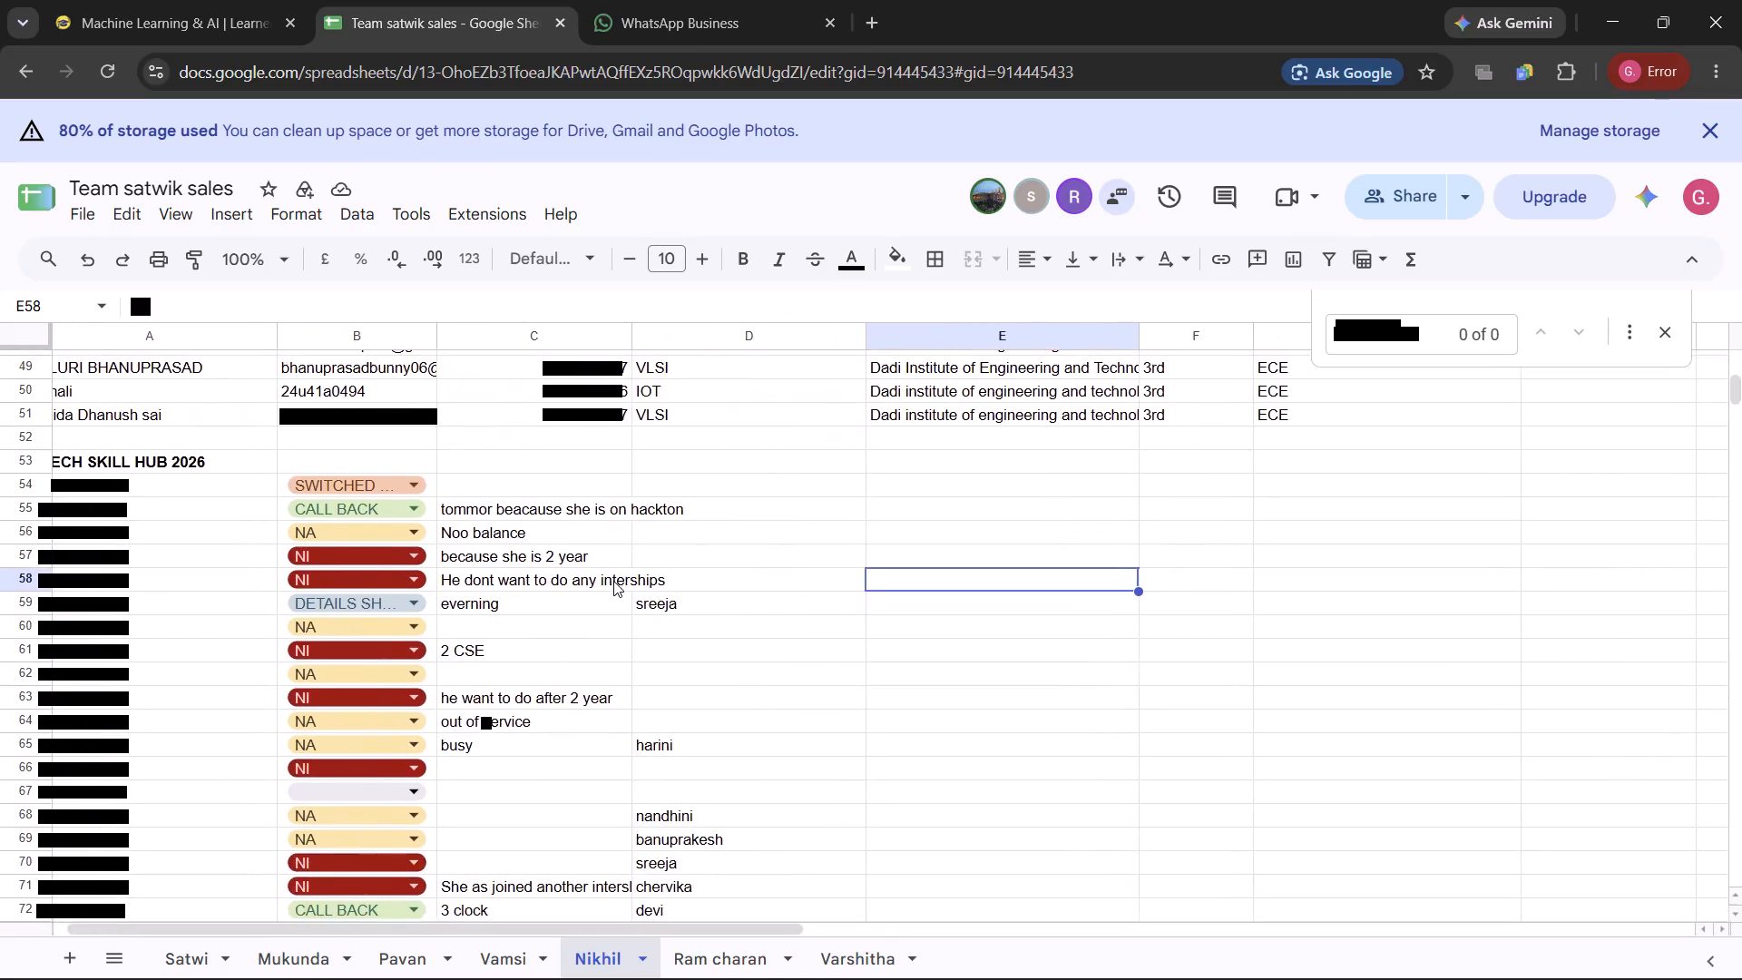
scroll(613, 581, "down", 2)
scroll(613, 581, "left", 2)
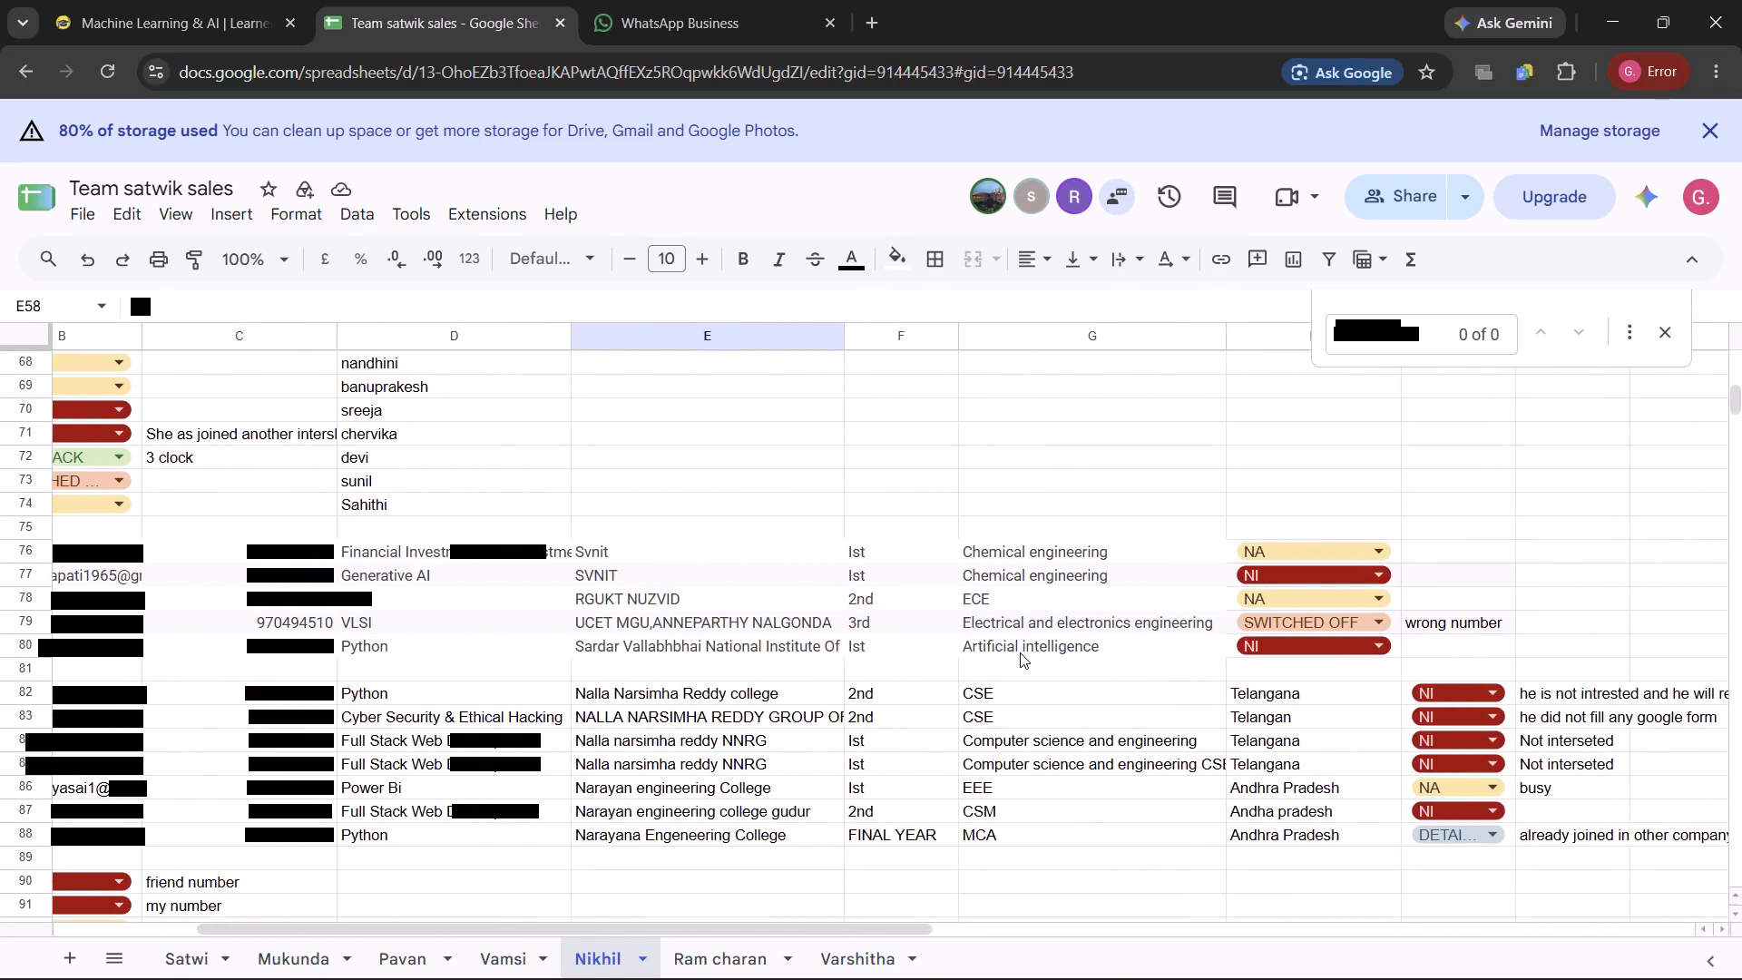
scroll(1020, 652, "left", 1)
scroll(1020, 652, "down", 1)
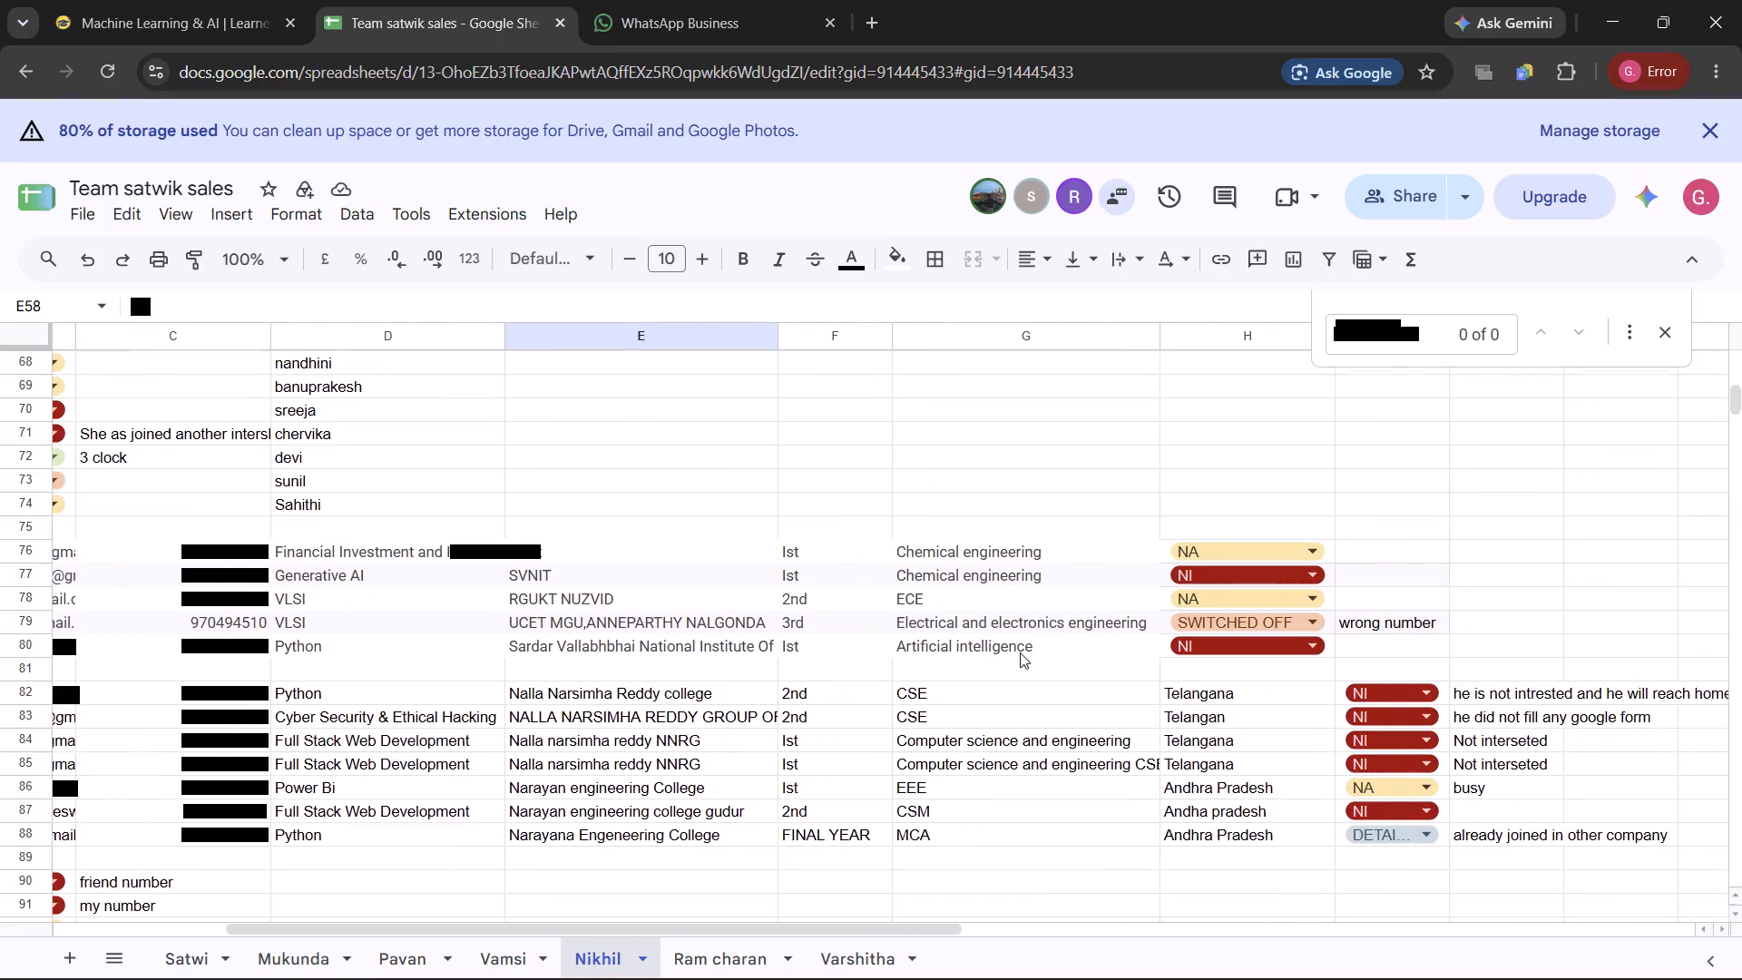
scroll(1020, 652, "down", 1)
scroll(1020, 652, "left", 1)
scroll(1020, 652, "right", 3)
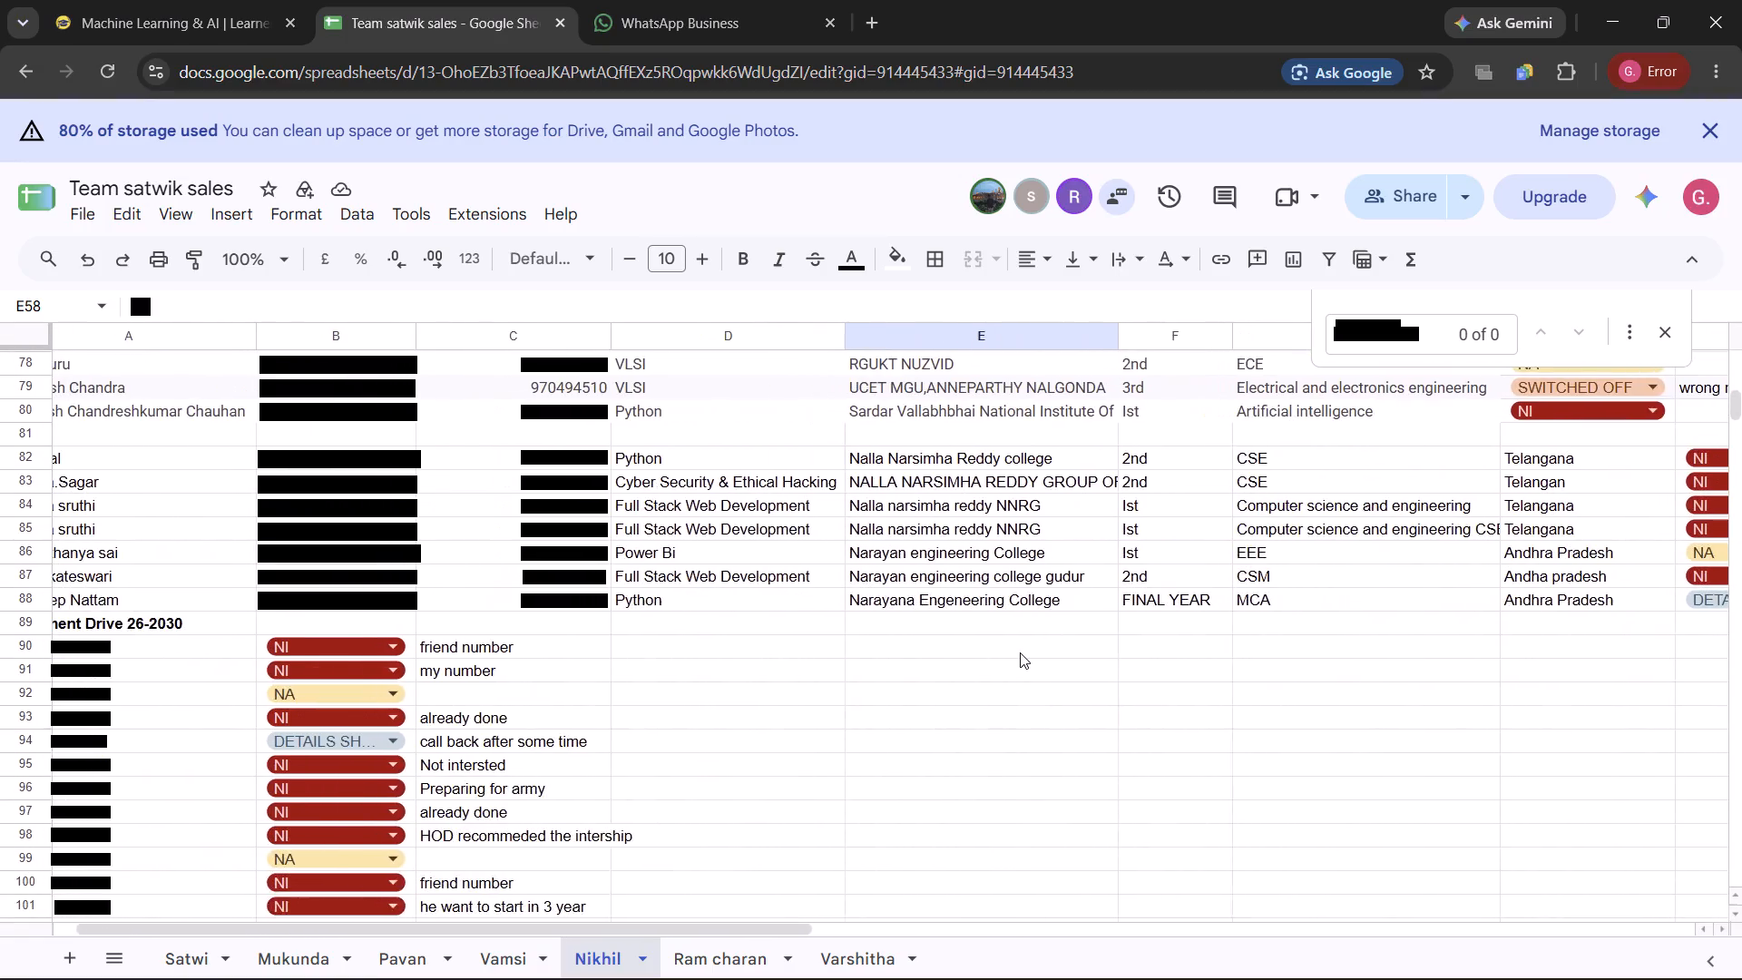
Review the statuses in the Nikhil sheet's Placement Drive 26-2030 and placements + training workshop lists, and the college leads below them.
scroll(1020, 652, "down", 4)
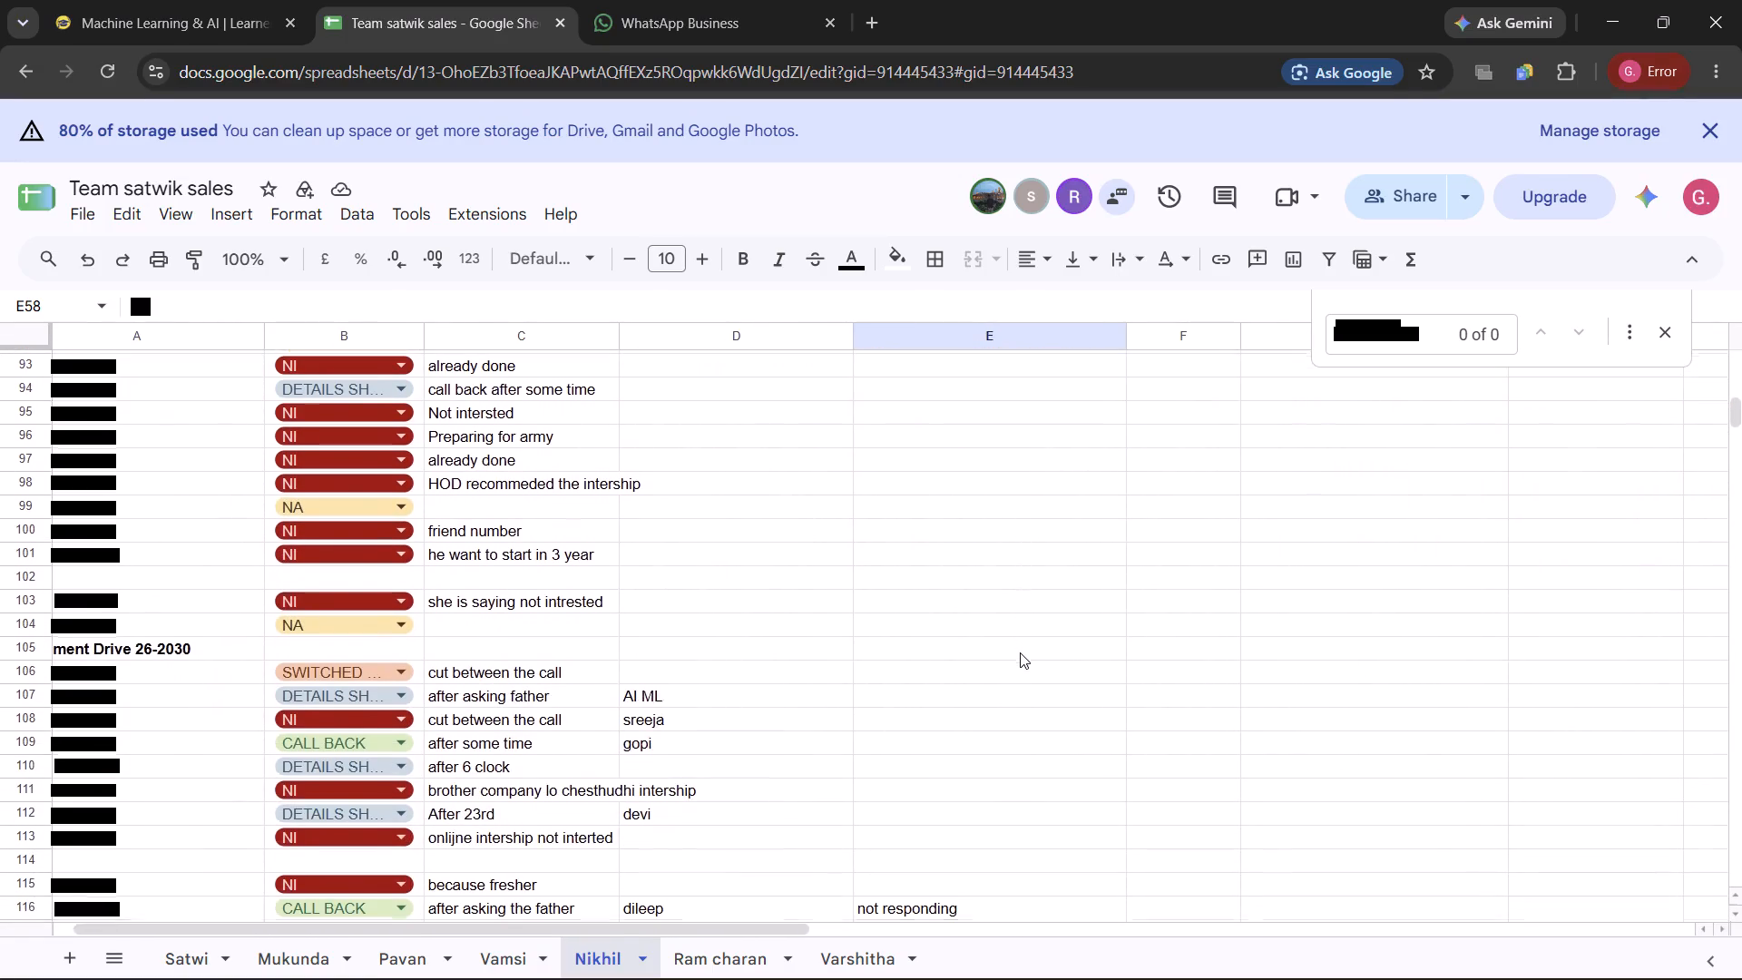
scroll(1020, 652, "down", 1)
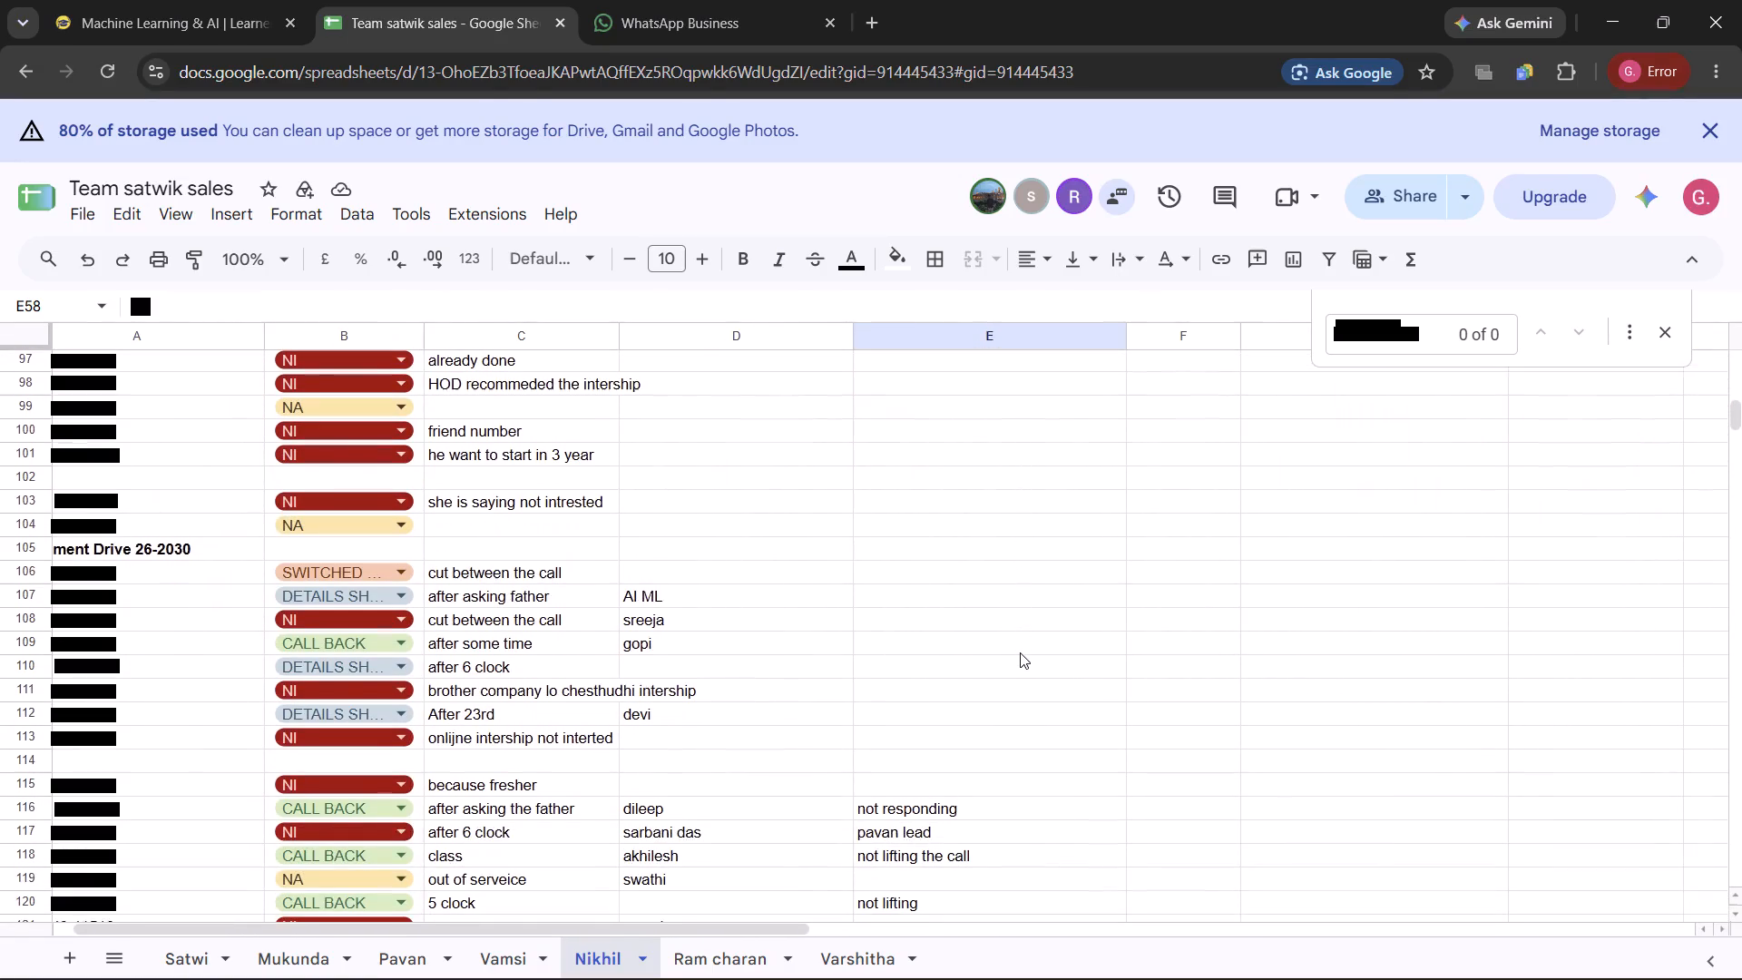
scroll(1020, 652, "down", 2)
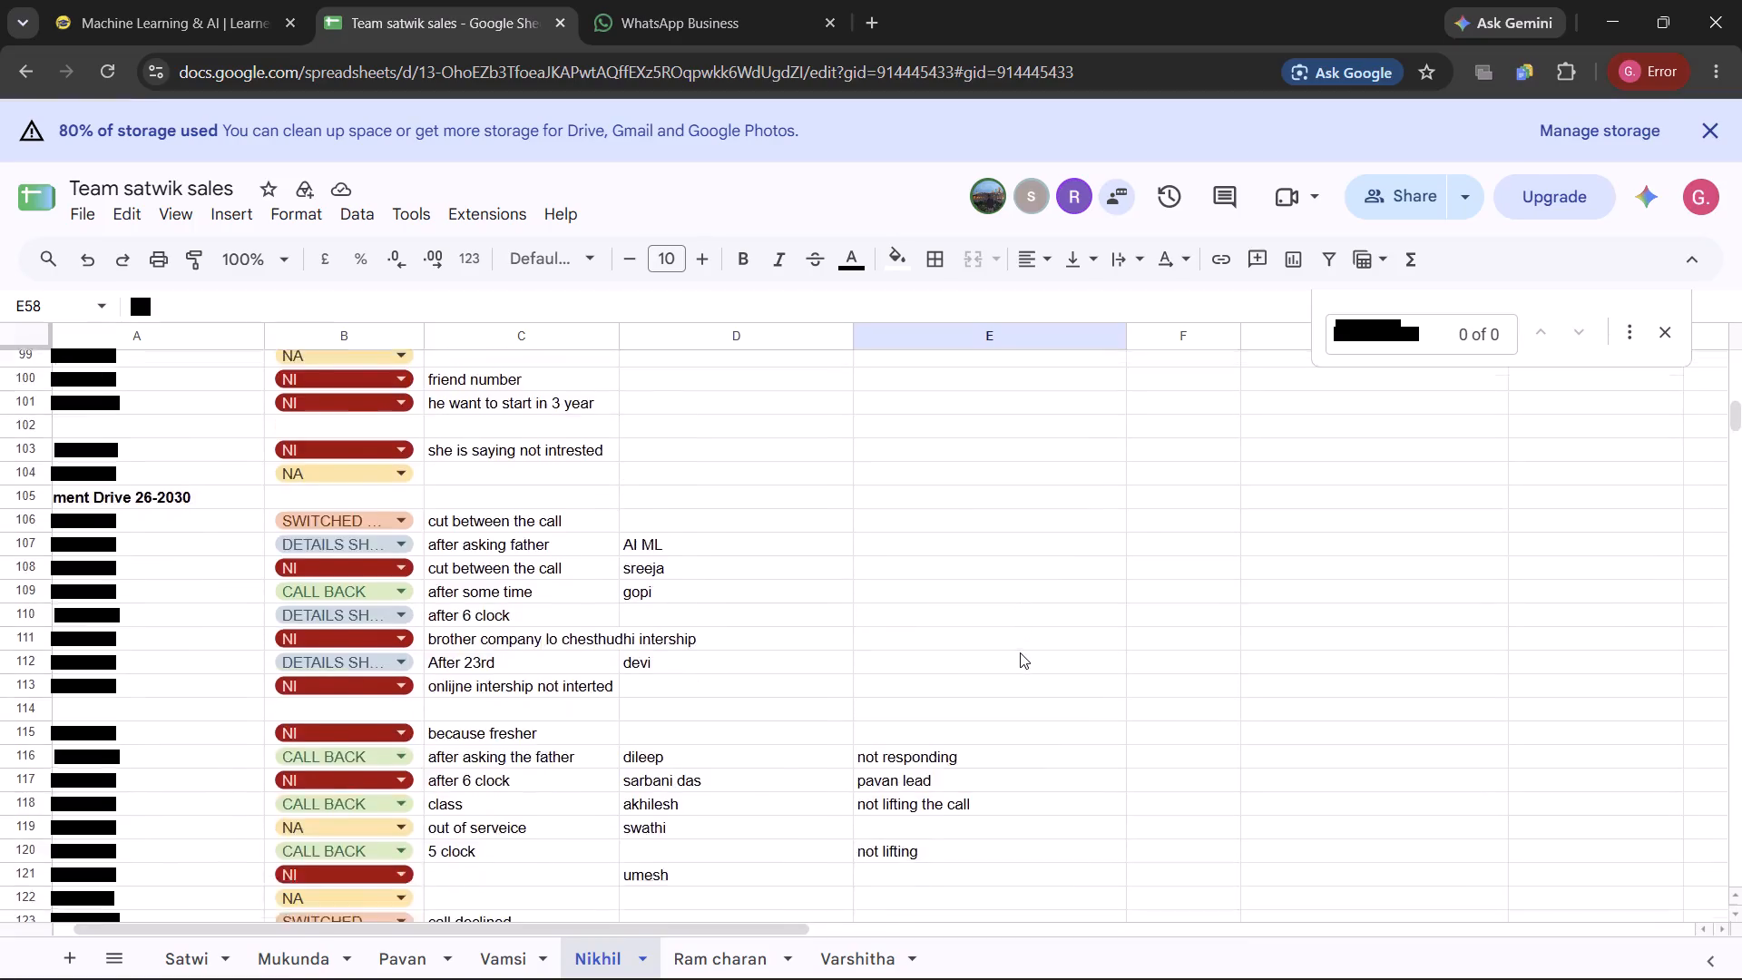
scroll(1020, 652, "down", 1)
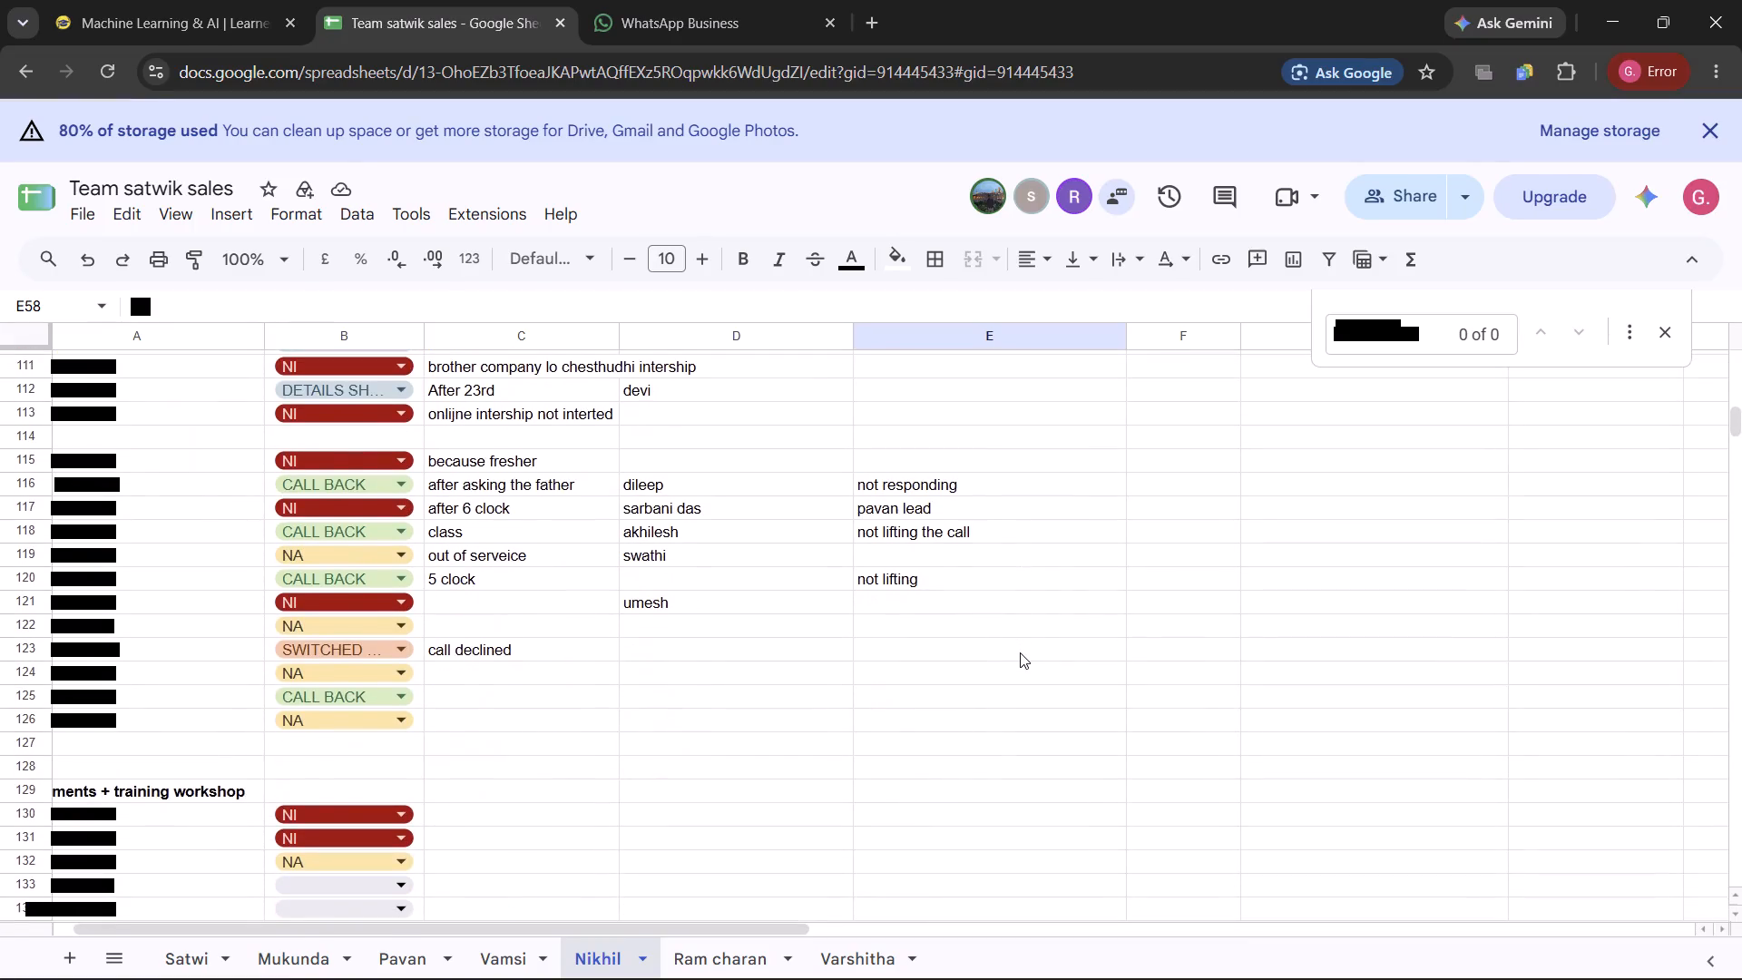
scroll(1020, 652, "down", 1)
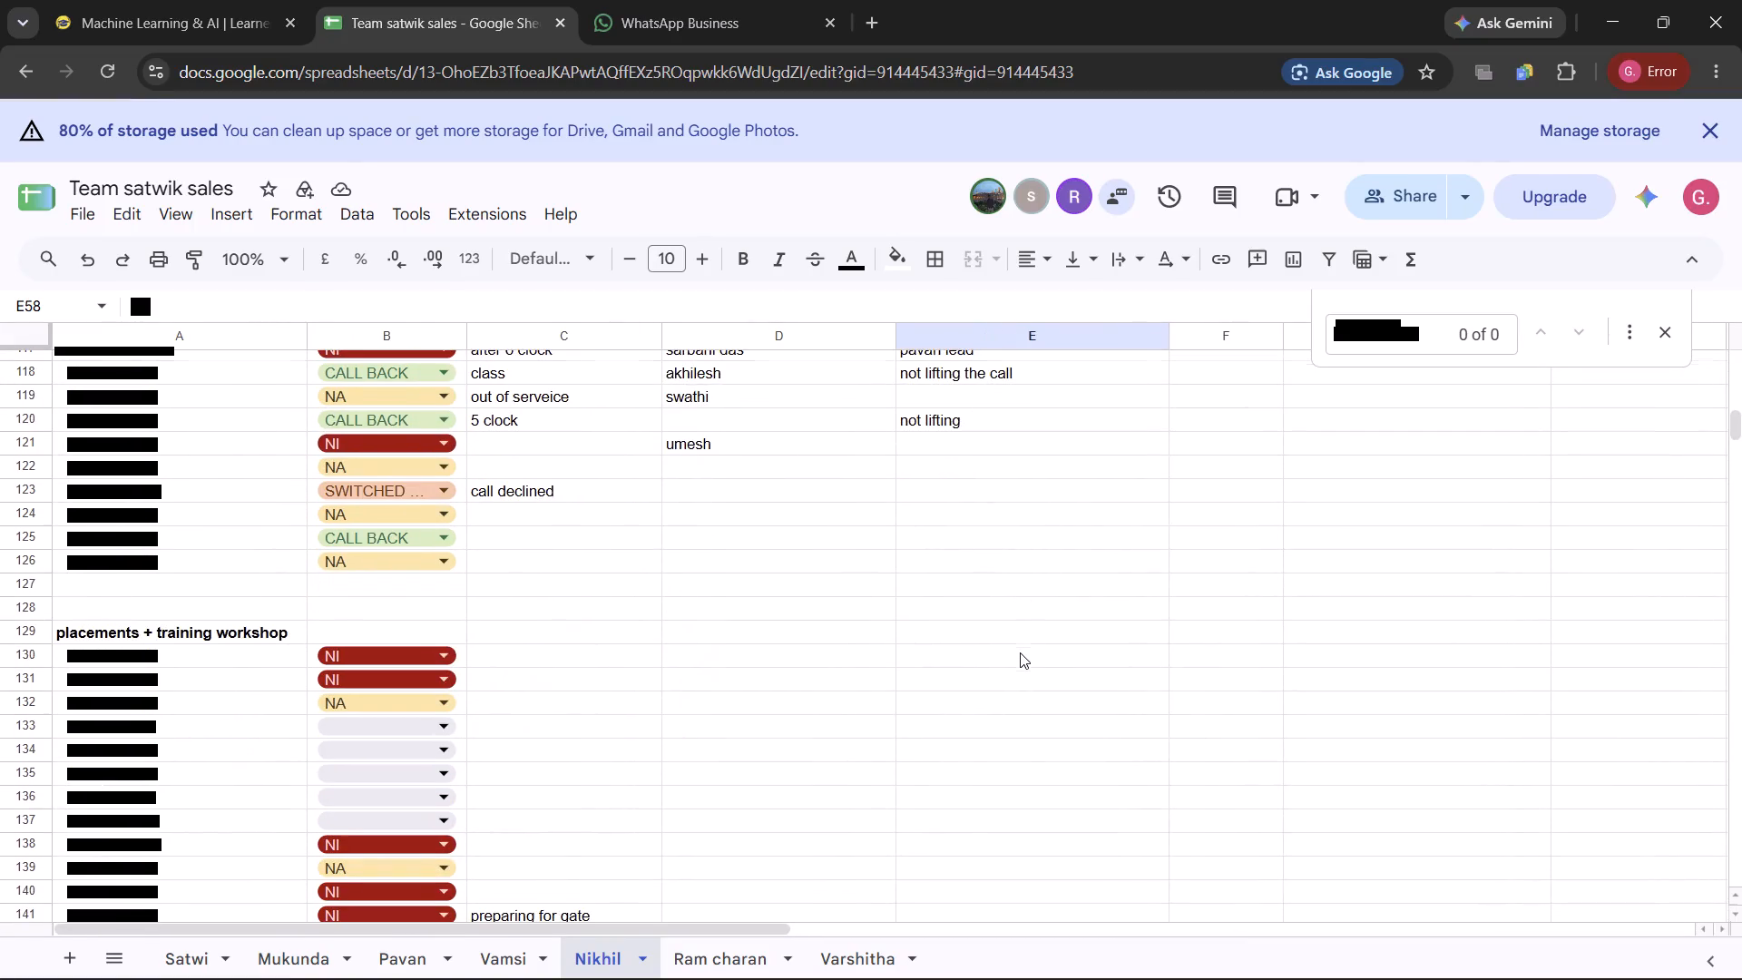
scroll(1020, 652, "right", 1)
scroll(1020, 652, "down", 2)
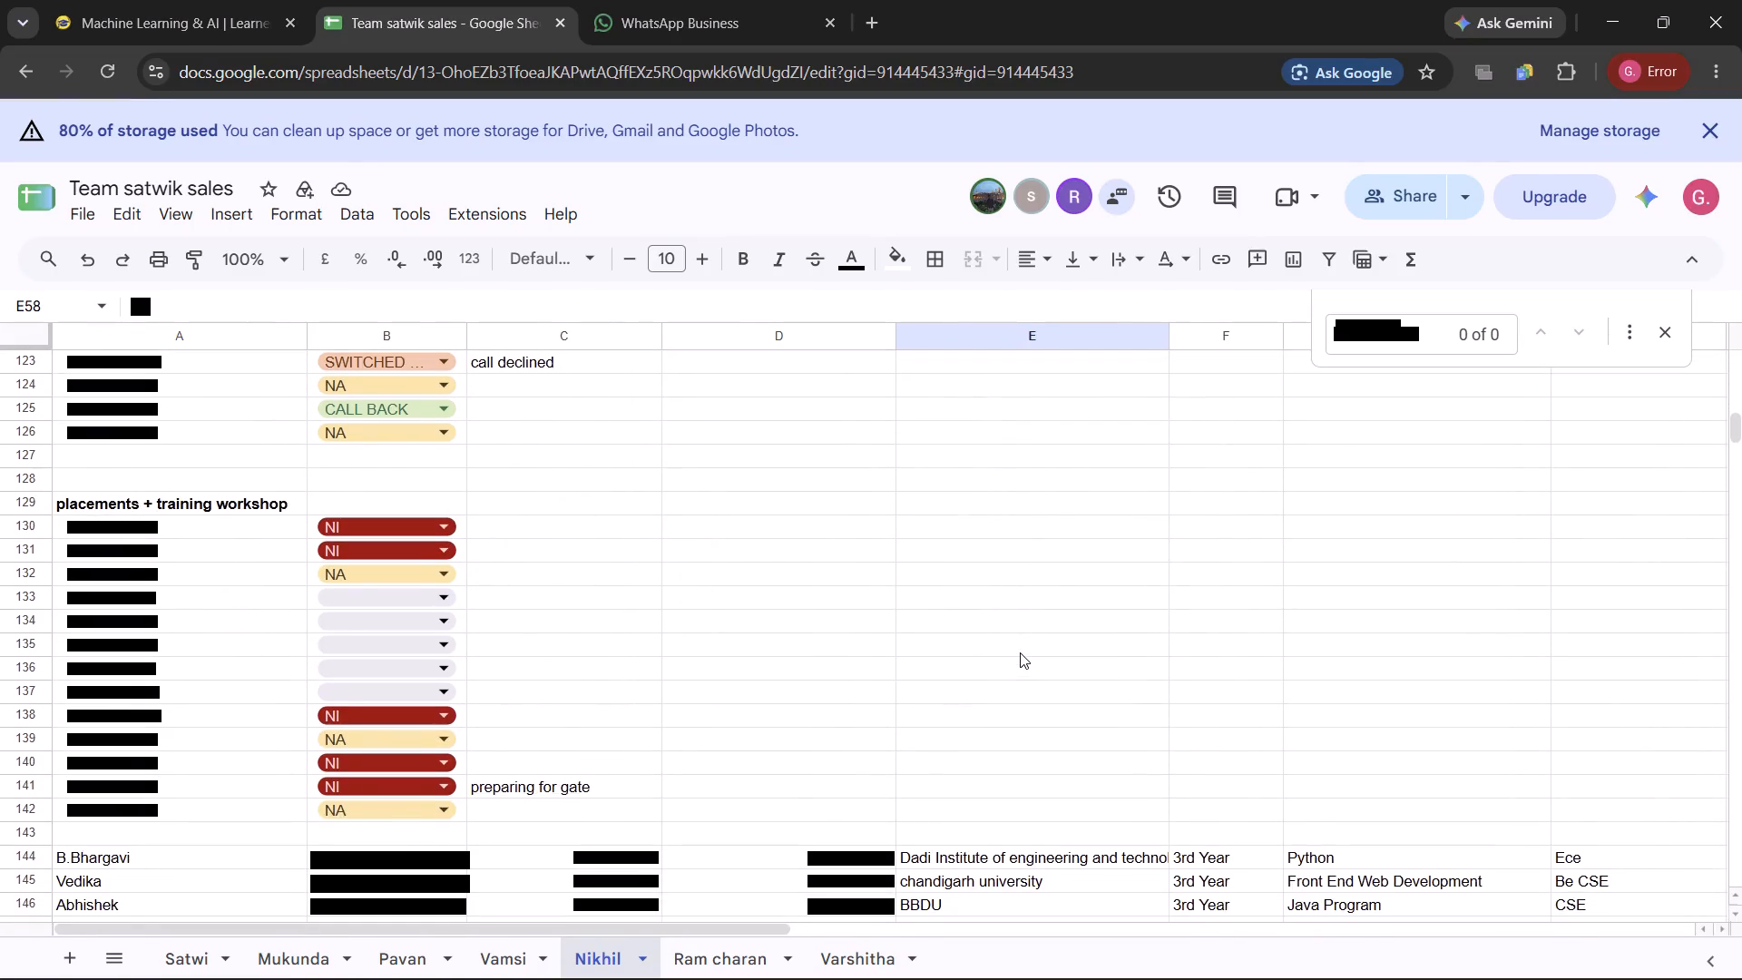
scroll(1020, 652, "down", 1)
scroll(1020, 652, "right", 1)
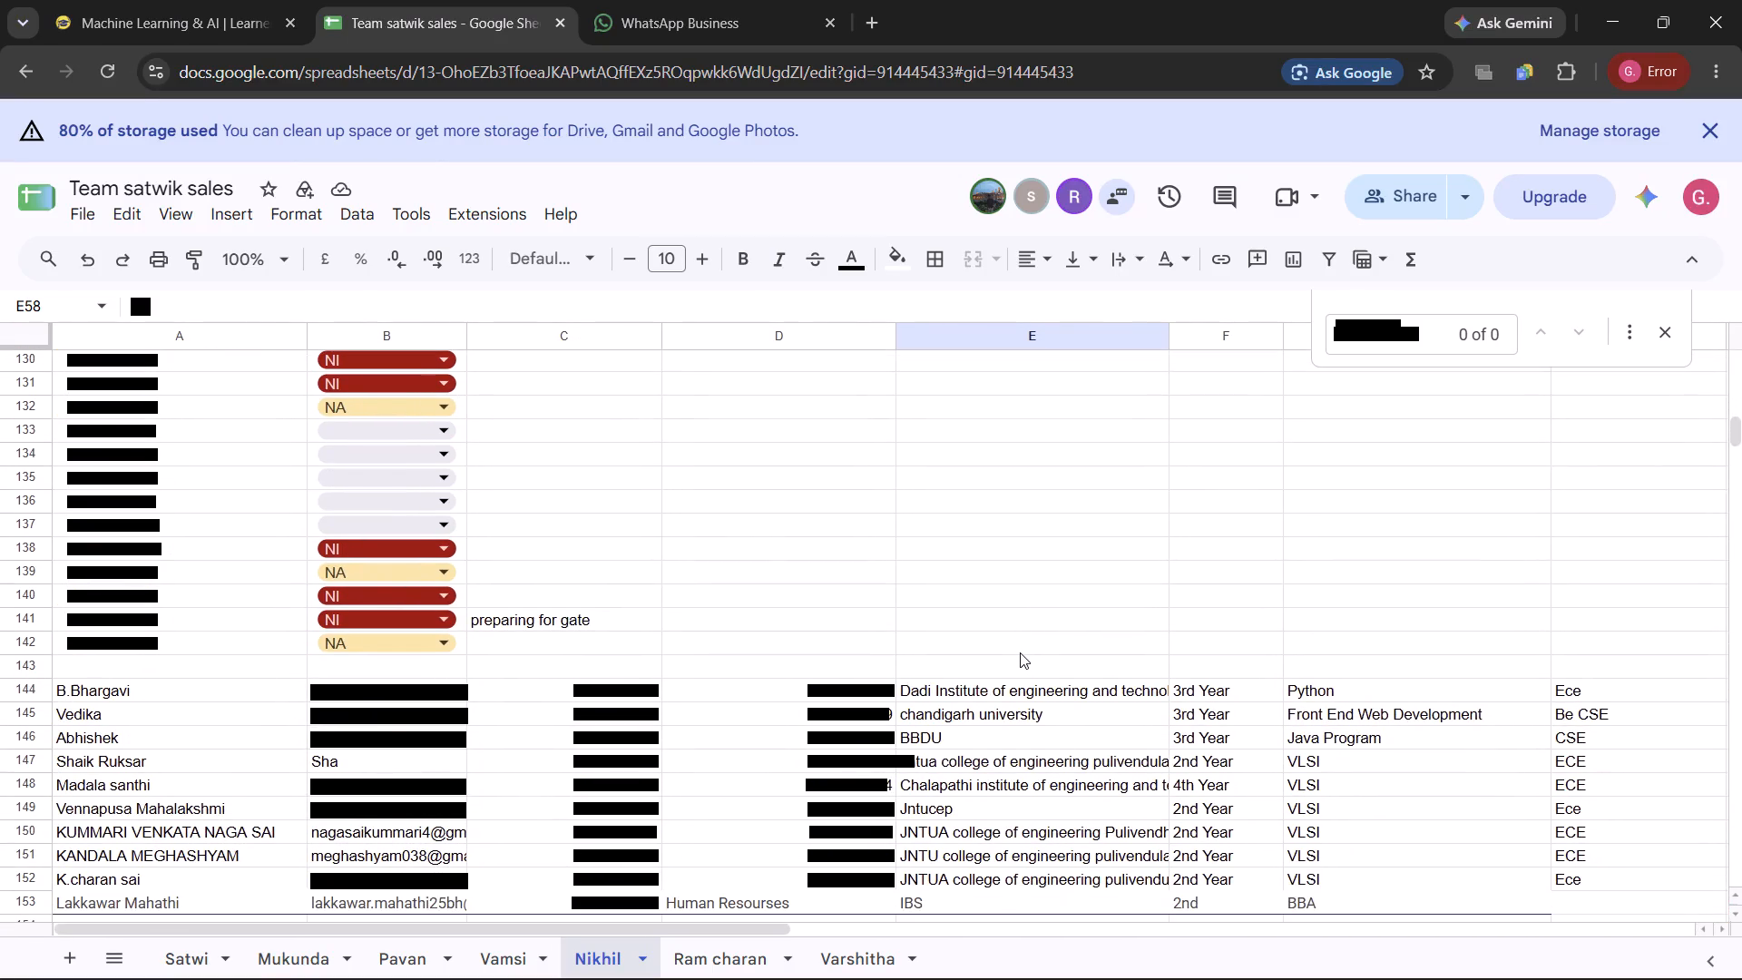
scroll(1020, 652, "right", 1)
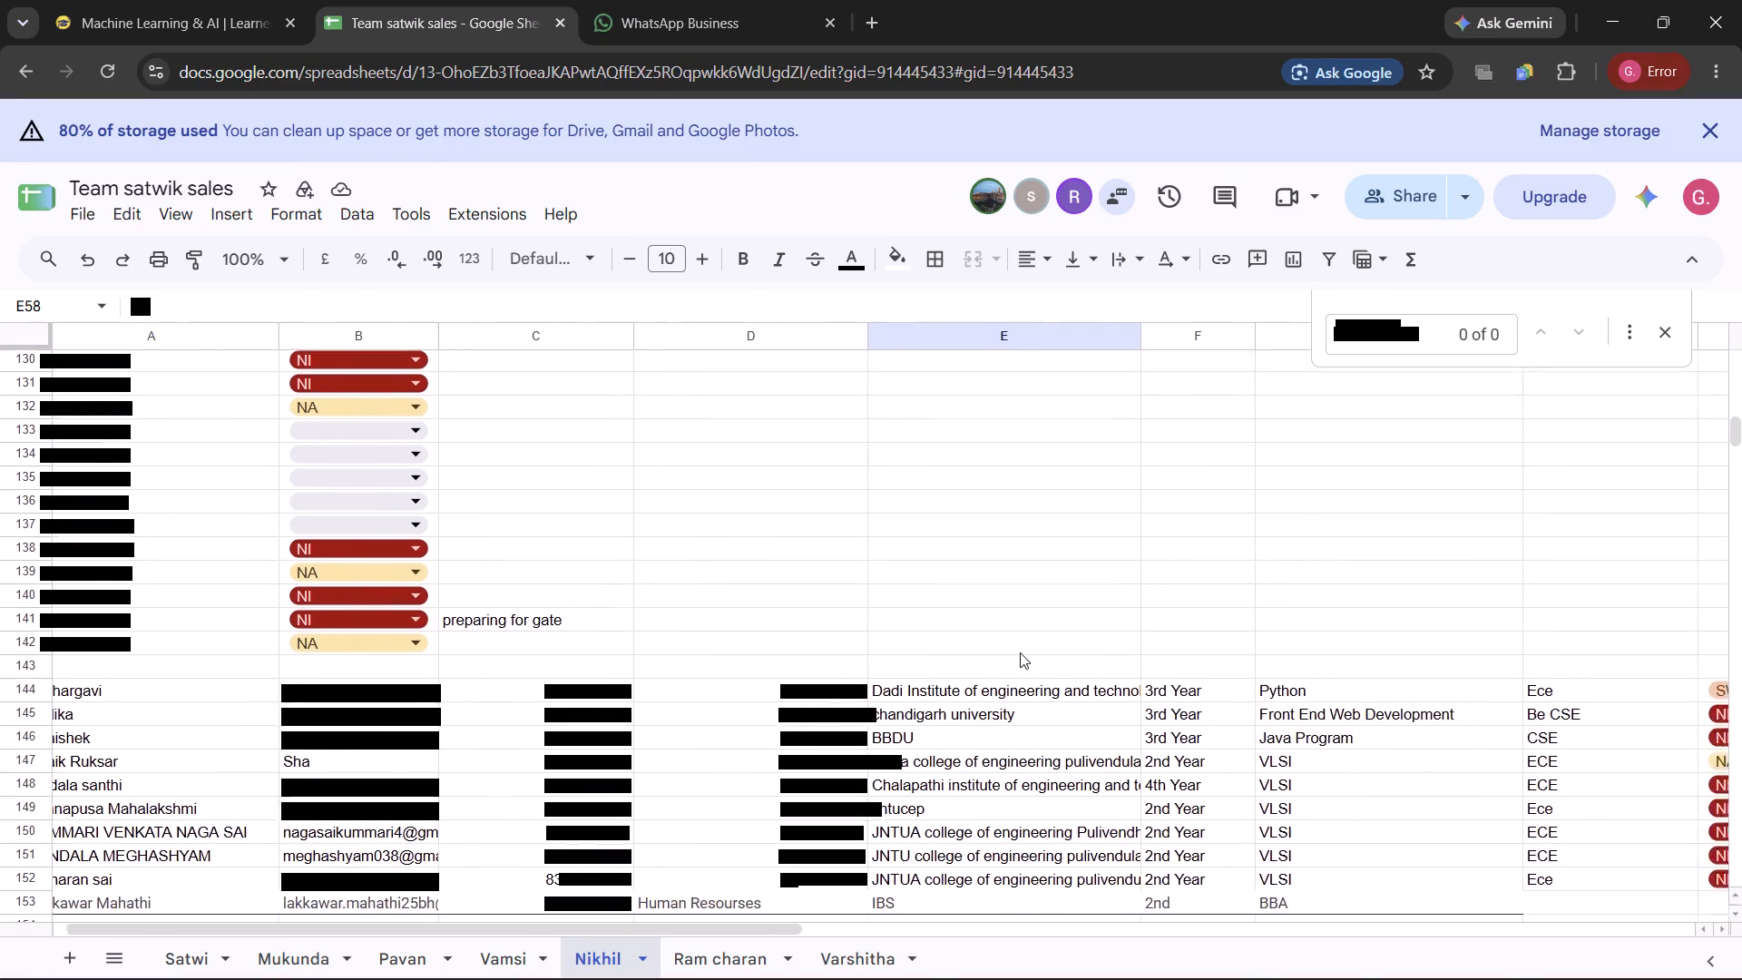
scroll(1020, 652, "right", 1)
scroll(1020, 652, "left", 4)
scroll(1020, 652, "right", 6)
Look through the Nikhil sheet's Agartala leads and the call statuses and notes in the All India 1st–3rd Year list.
scroll(1020, 652, "down", 4)
scroll(1020, 652, "up", 1)
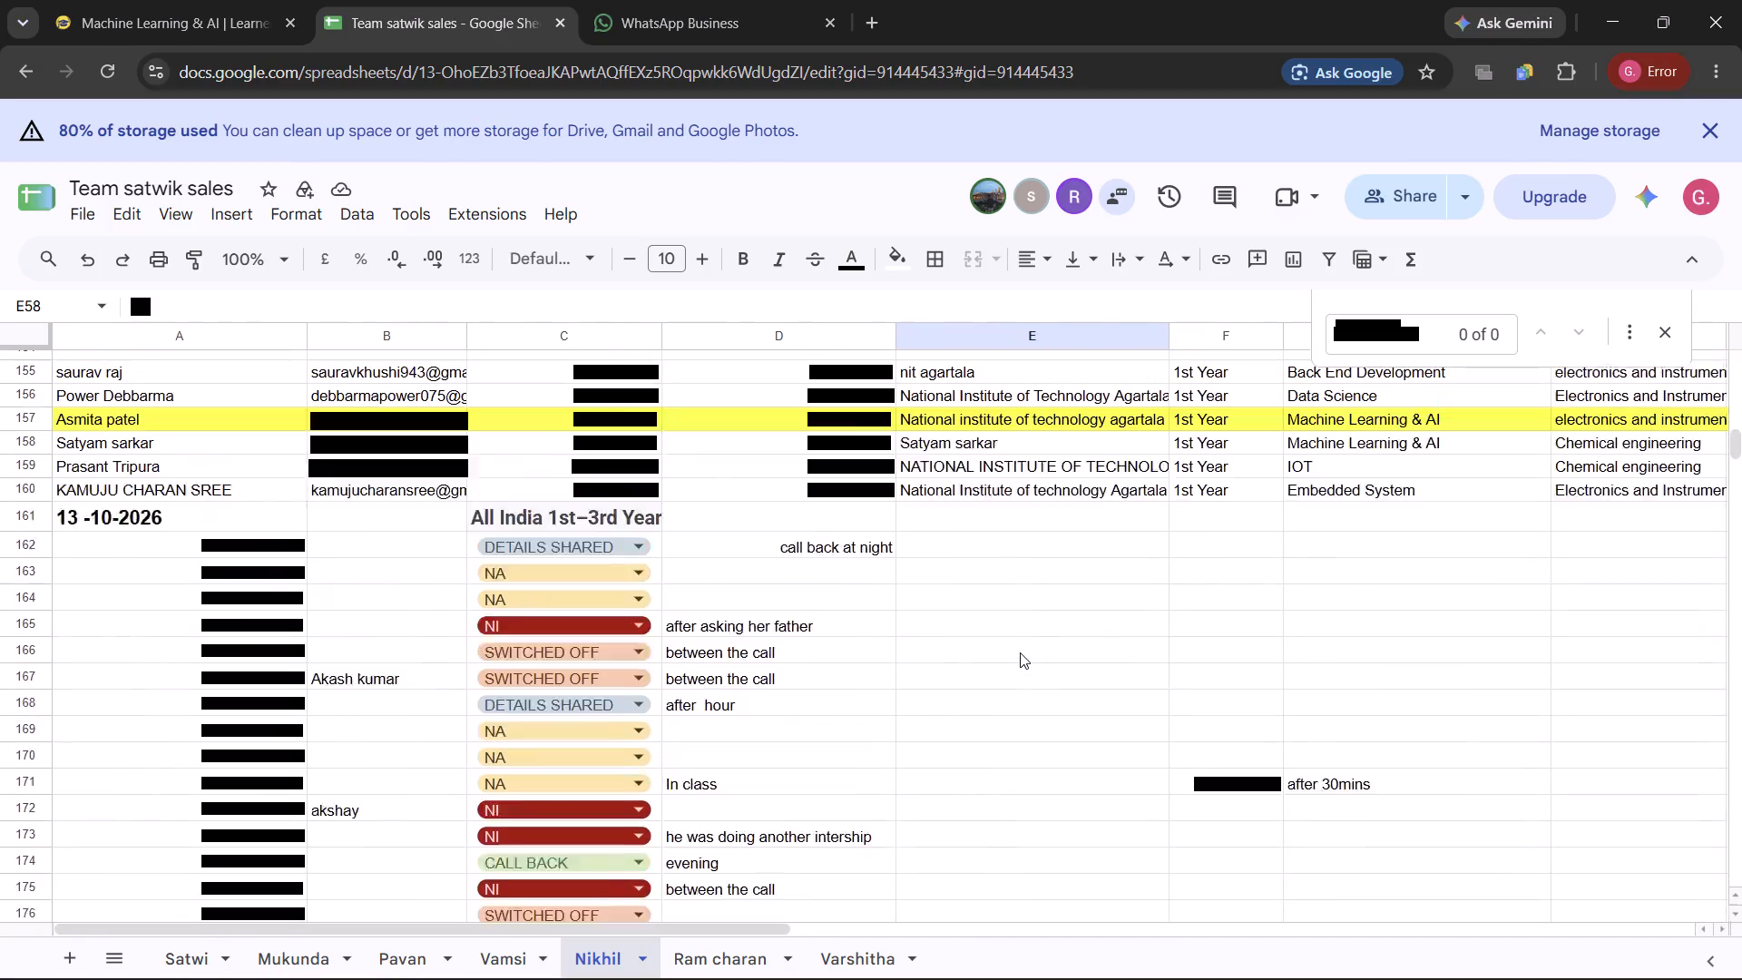
scroll(1020, 652, "up", 1)
scroll(1020, 652, "down", 3)
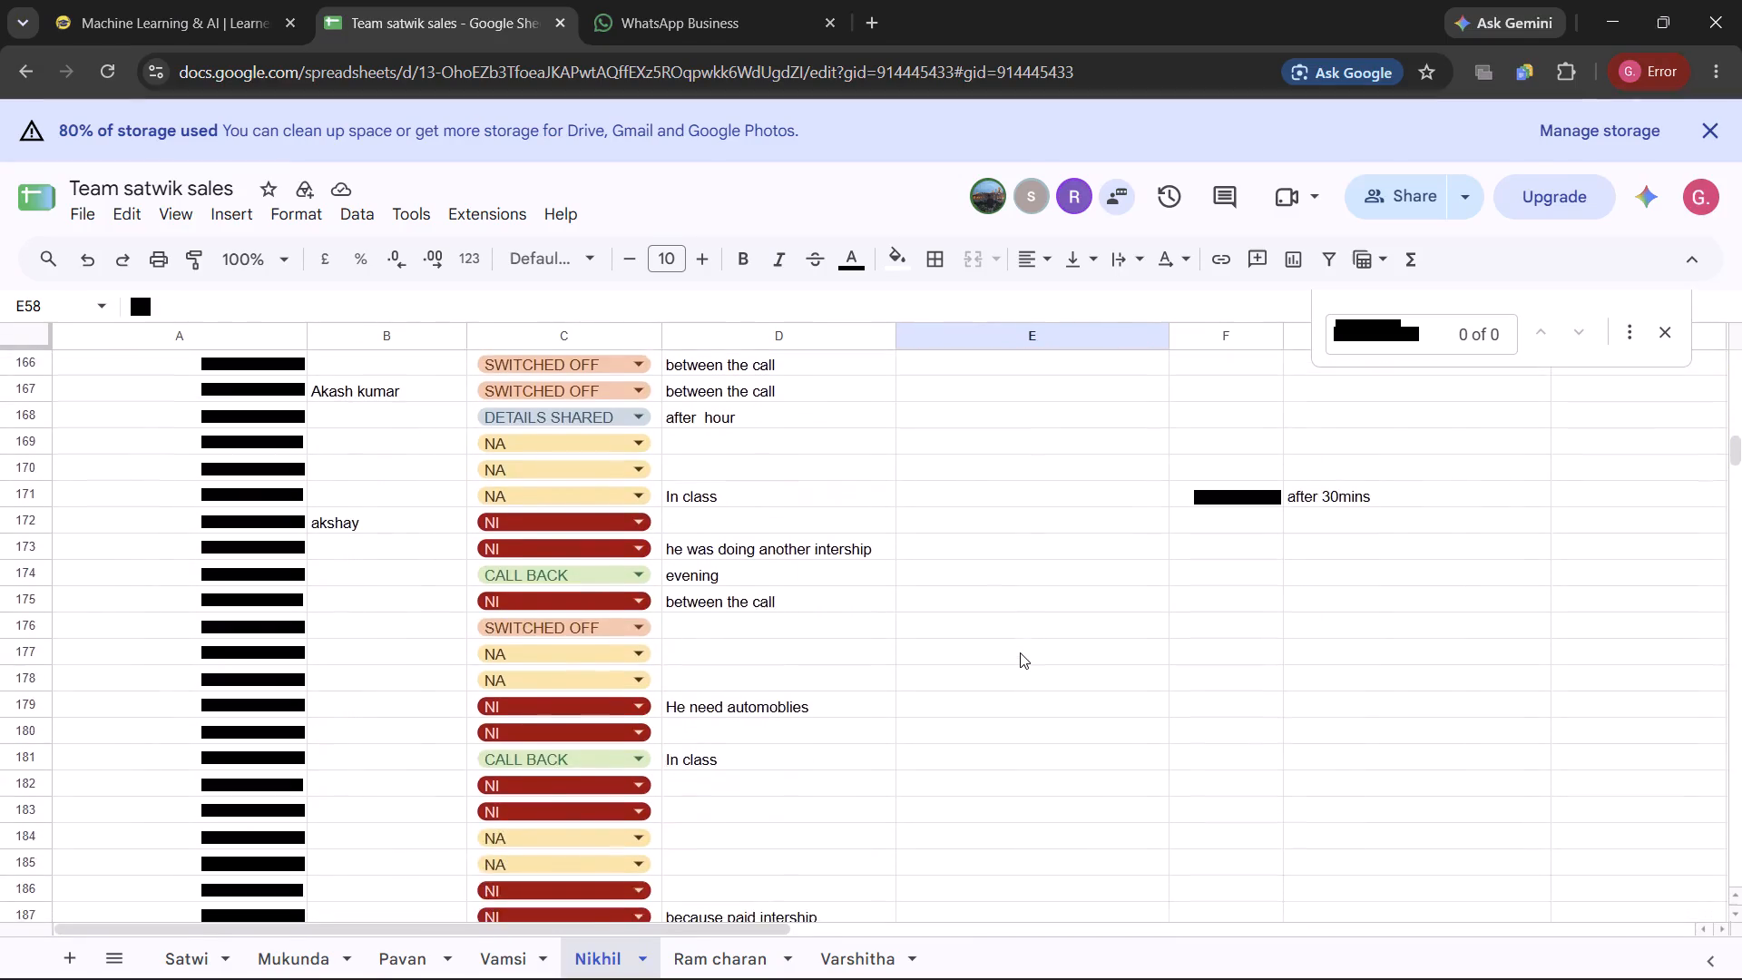
scroll(1020, 652, "down", 6)
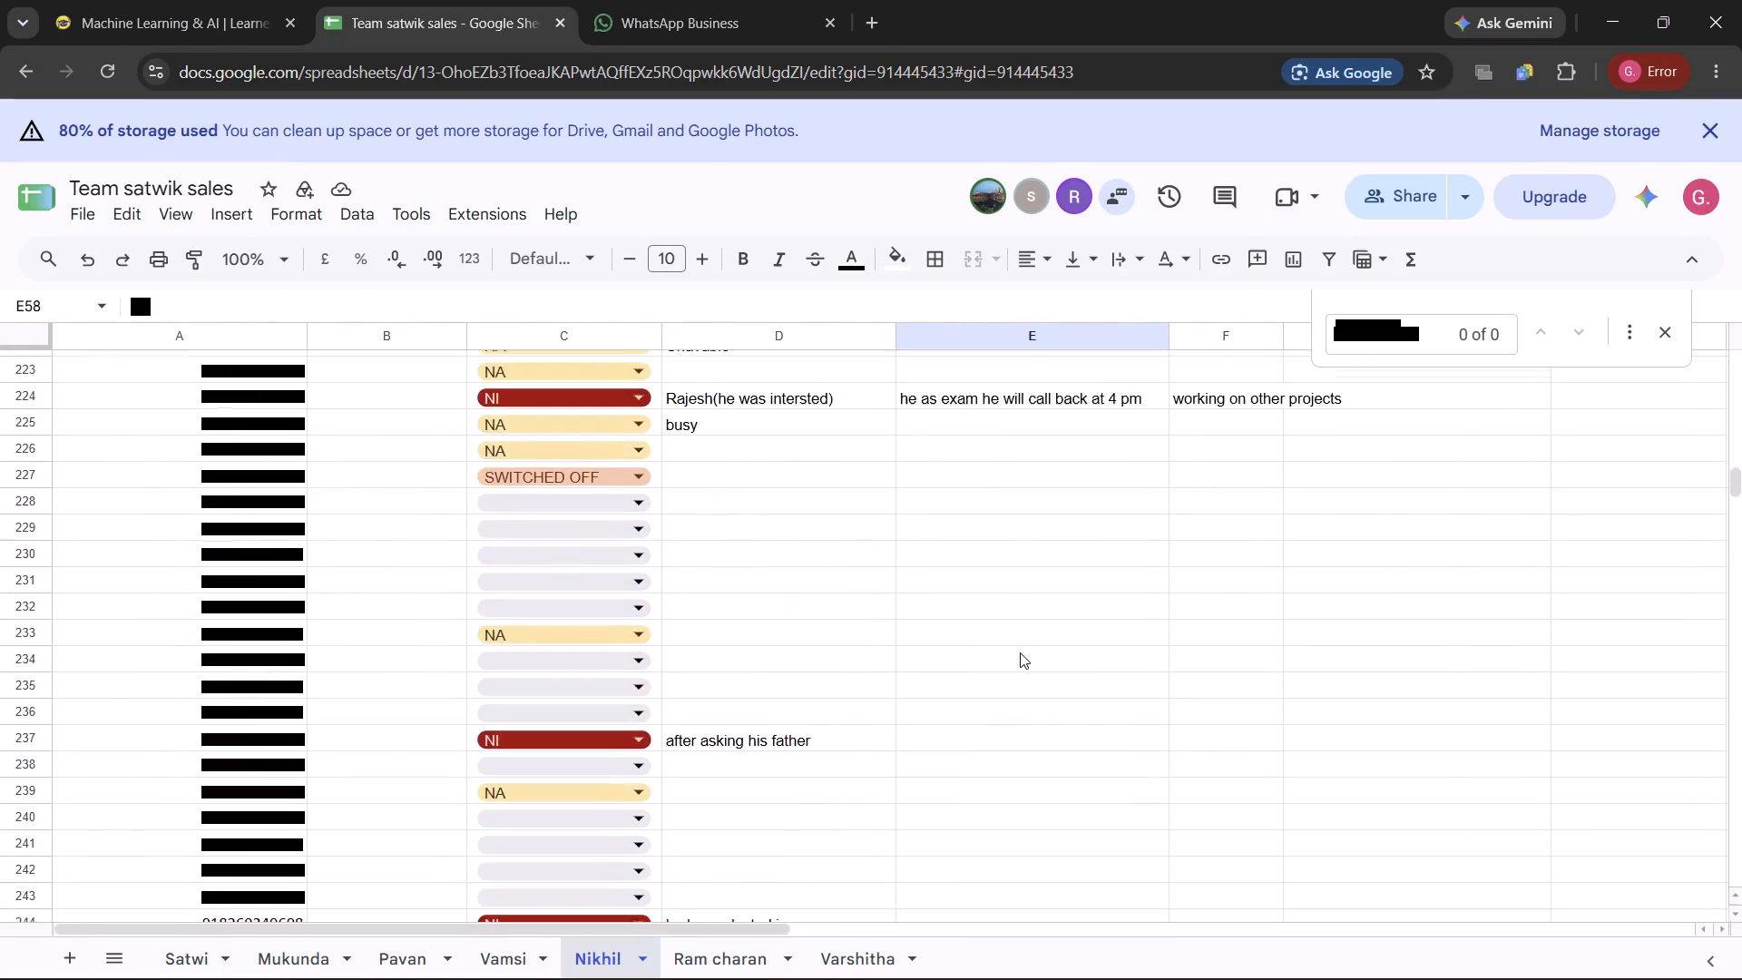
scroll(1020, 652, "down", 1)
Return to the Varshitha sheet and look back from the St Peter's college leads to the phone list with call statuses starting around row 302.
left_click(859, 946)
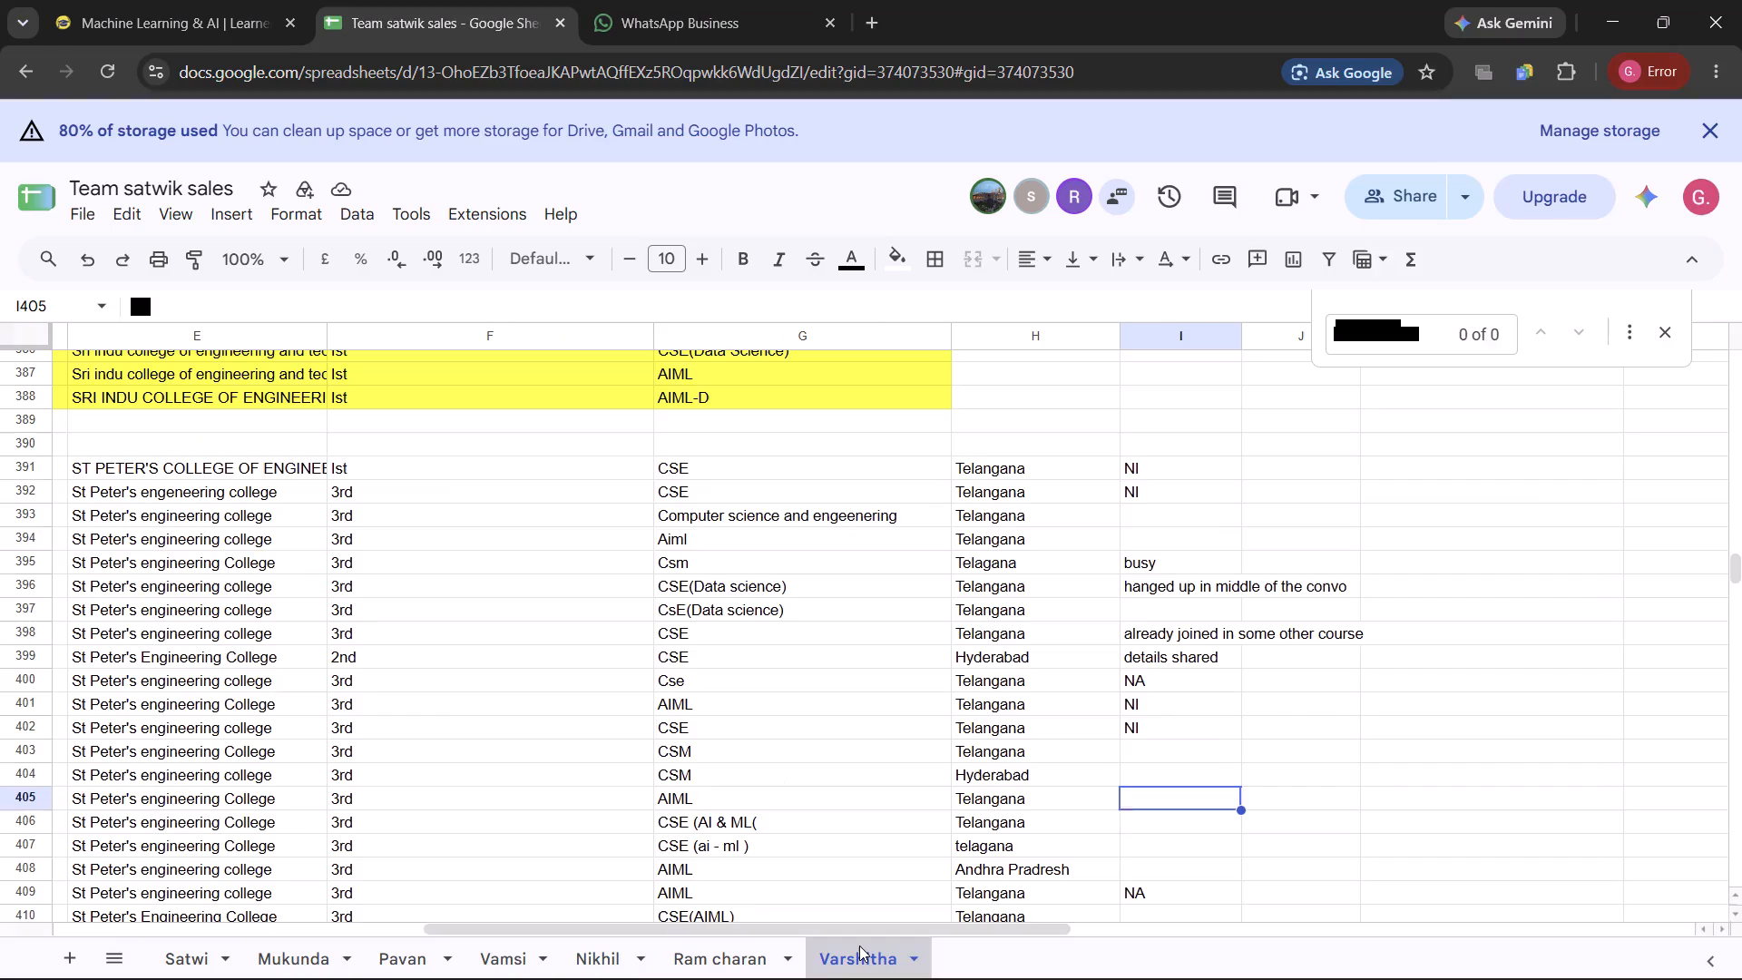
scroll(905, 712, "up", 1)
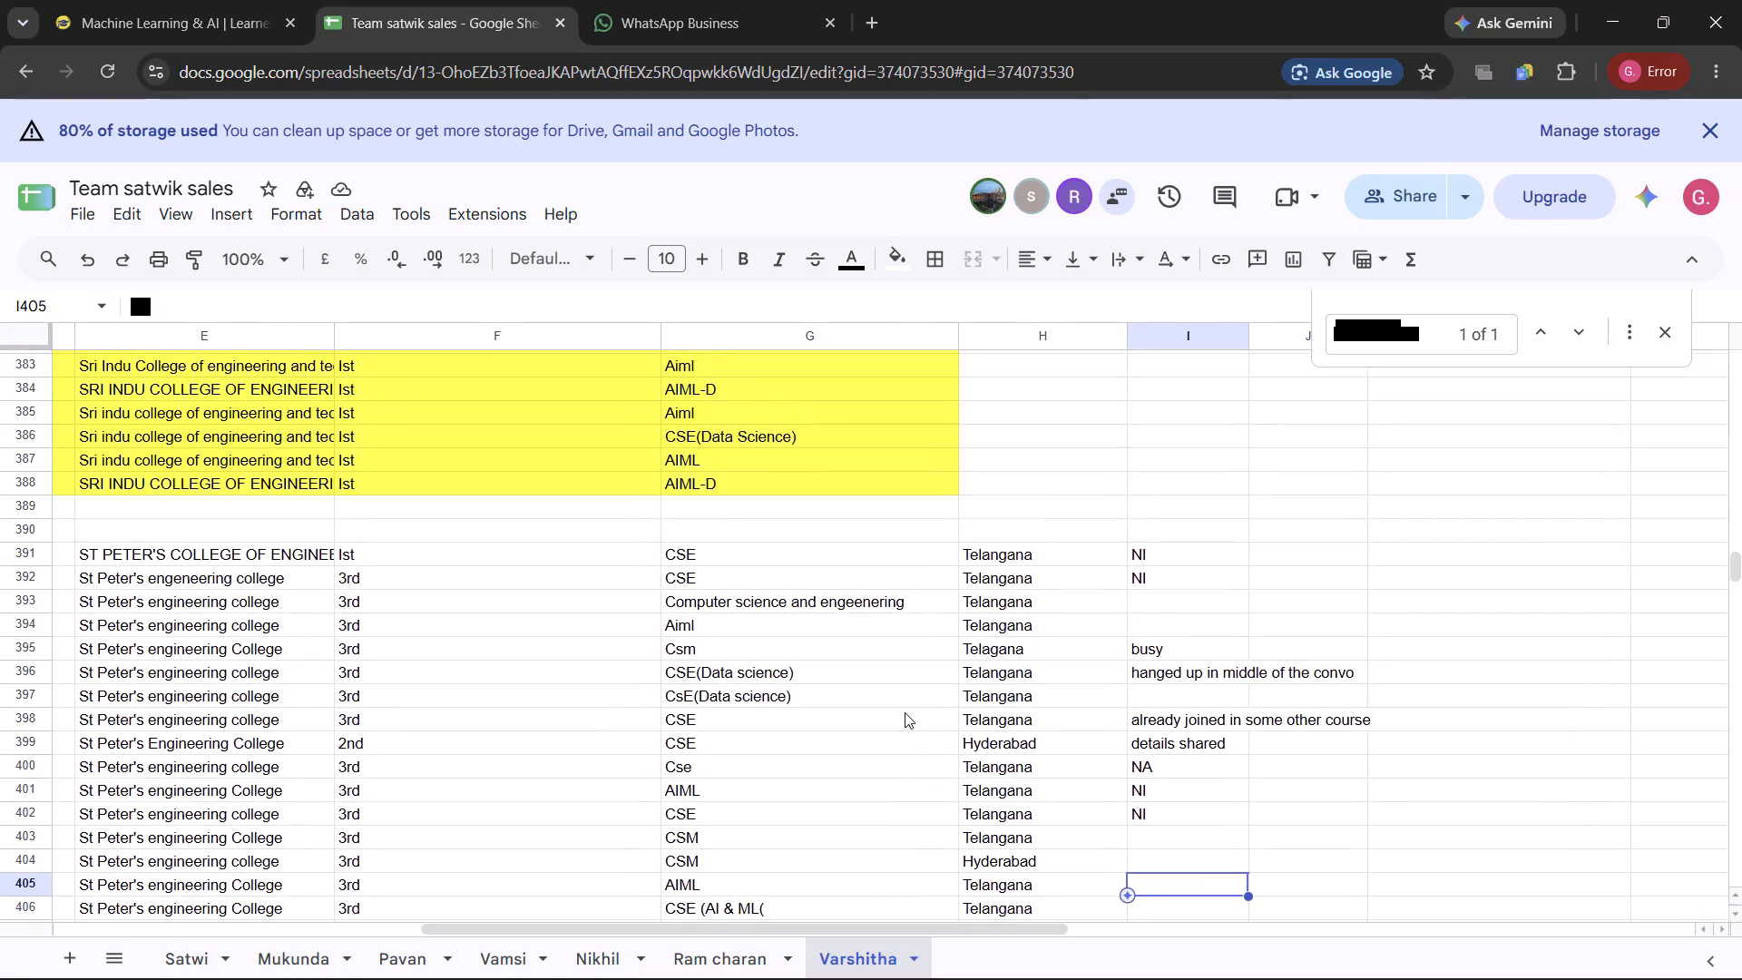
scroll(905, 712, "up", 5)
scroll(905, 712, "down", 1)
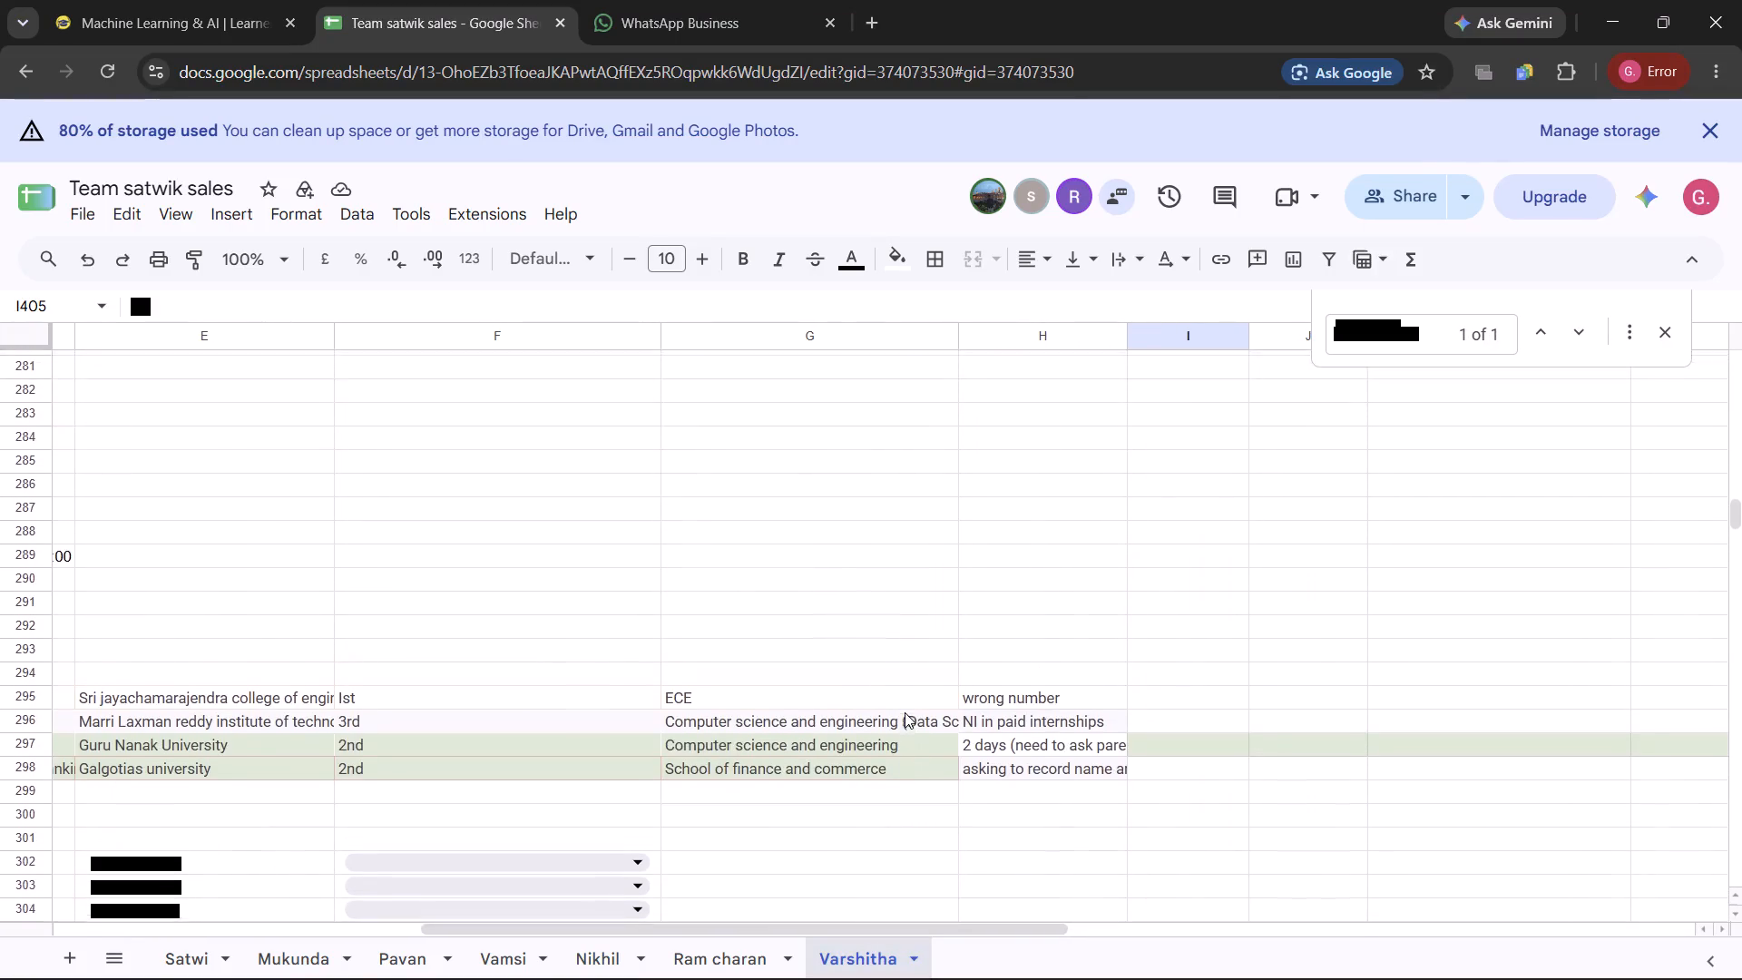
scroll(905, 712, "down", 3)
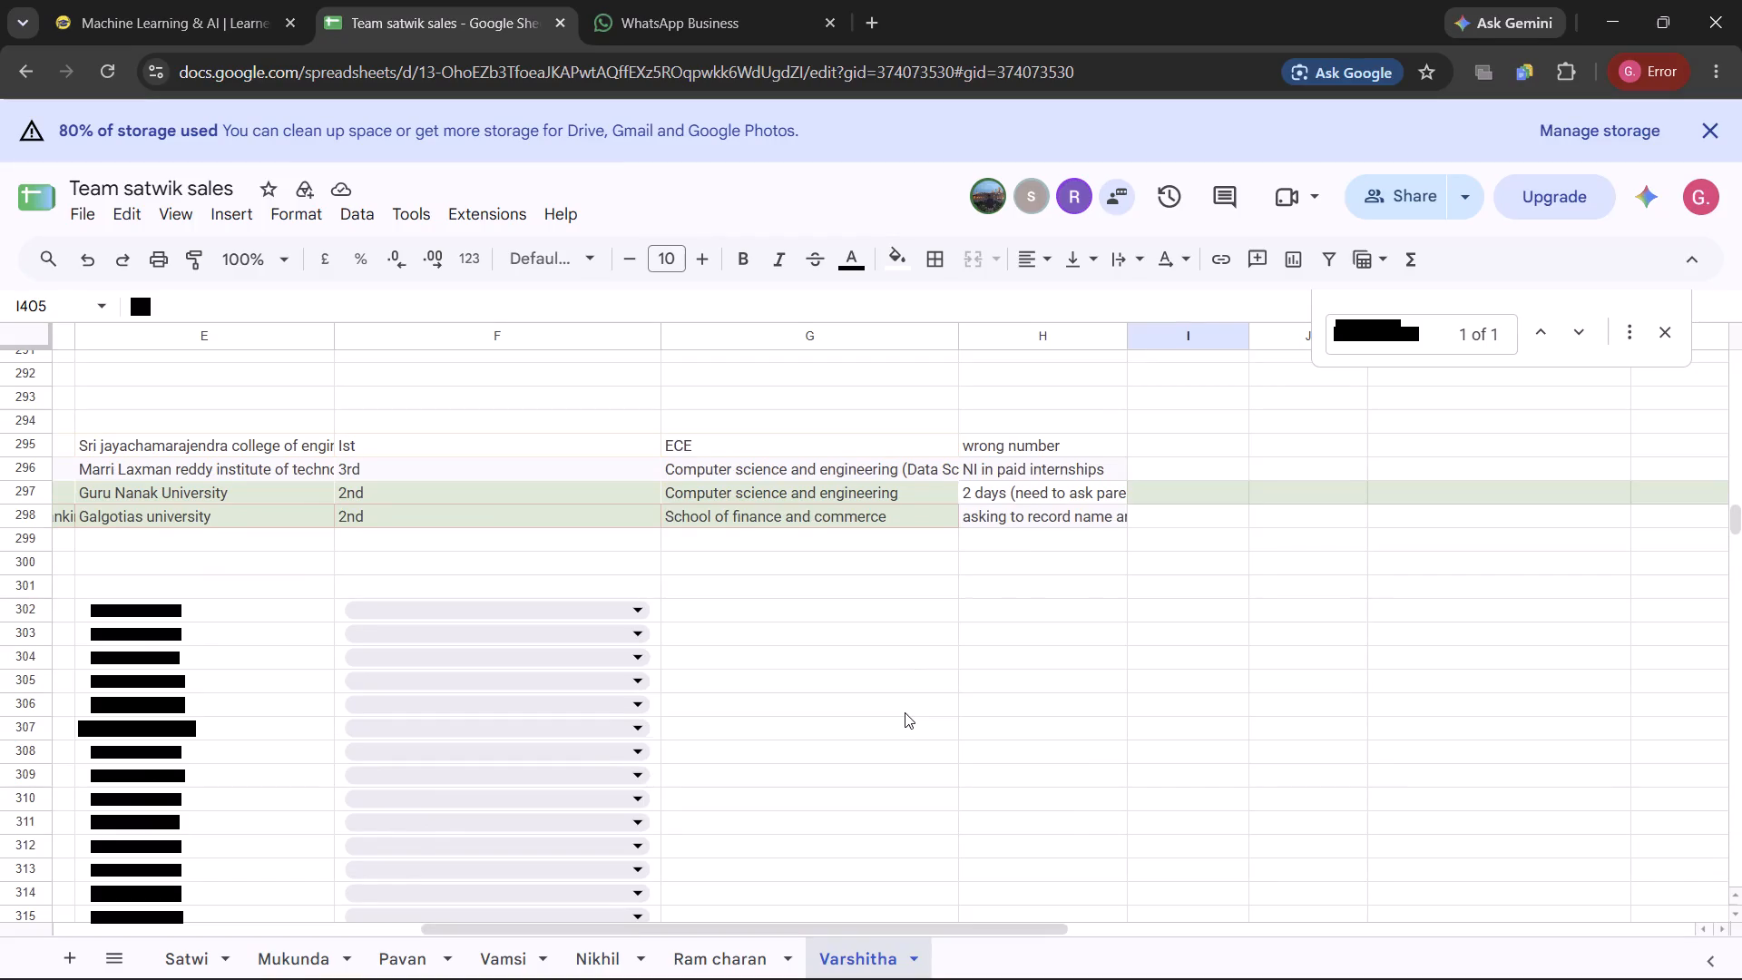
scroll(849, 663, "down", 3)
scroll(849, 663, "right", 3)
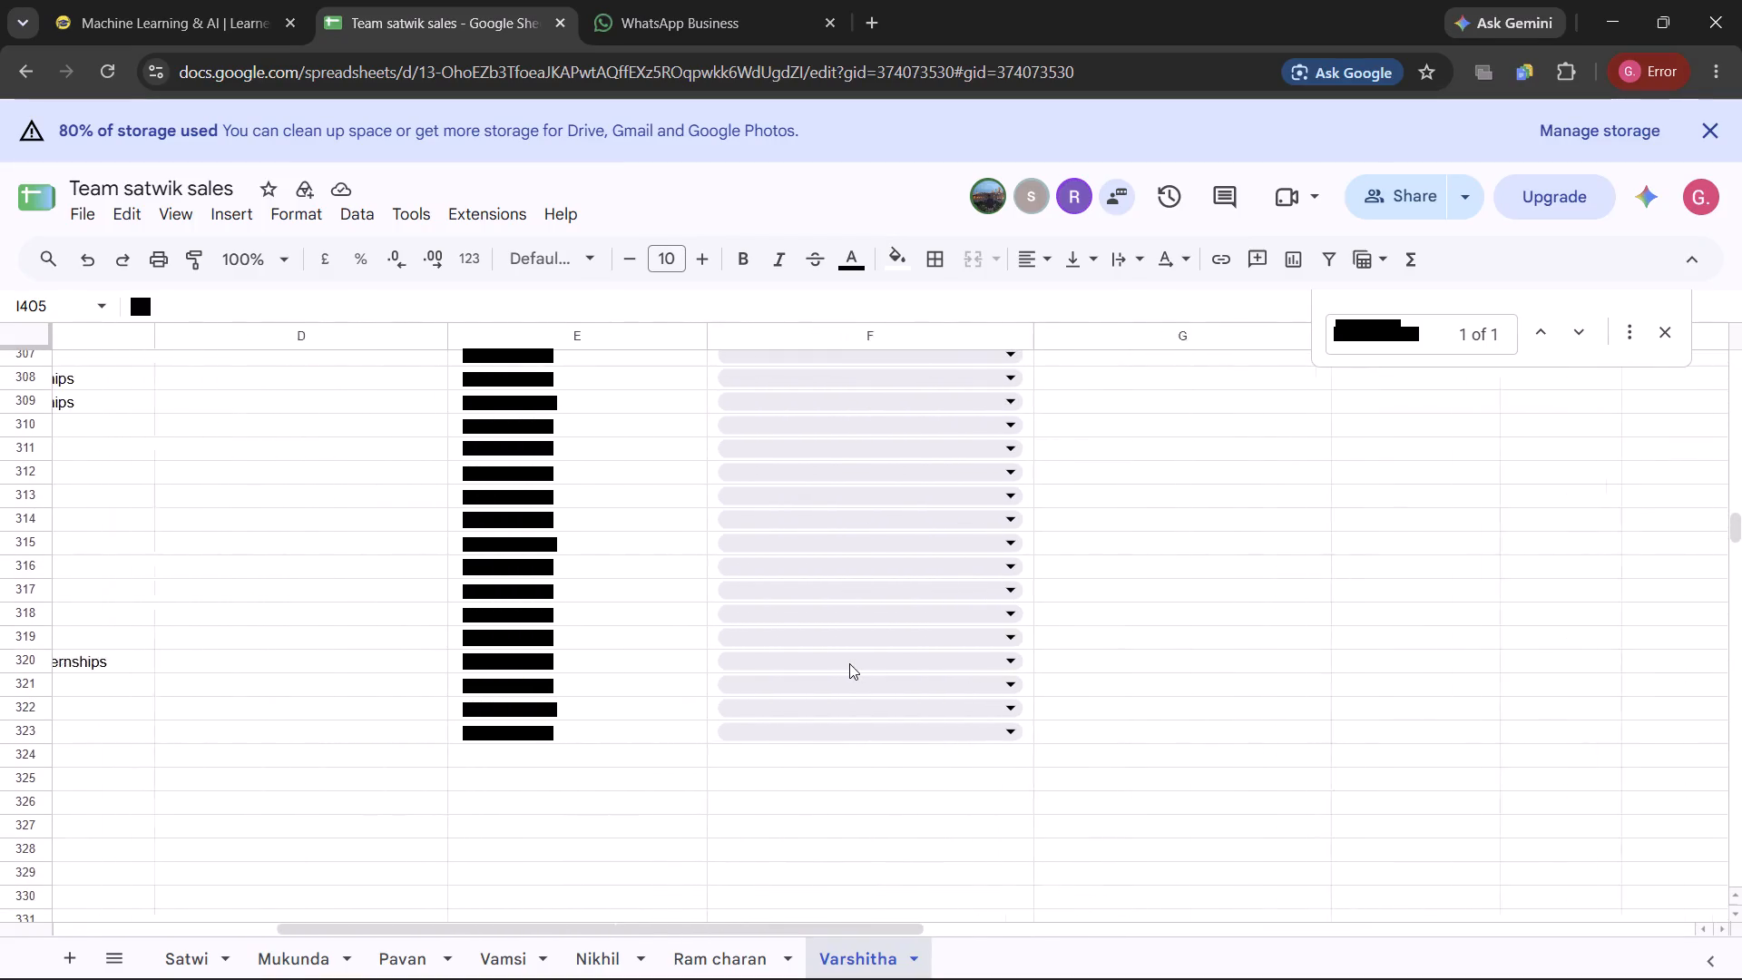
scroll(849, 663, "right", 4)
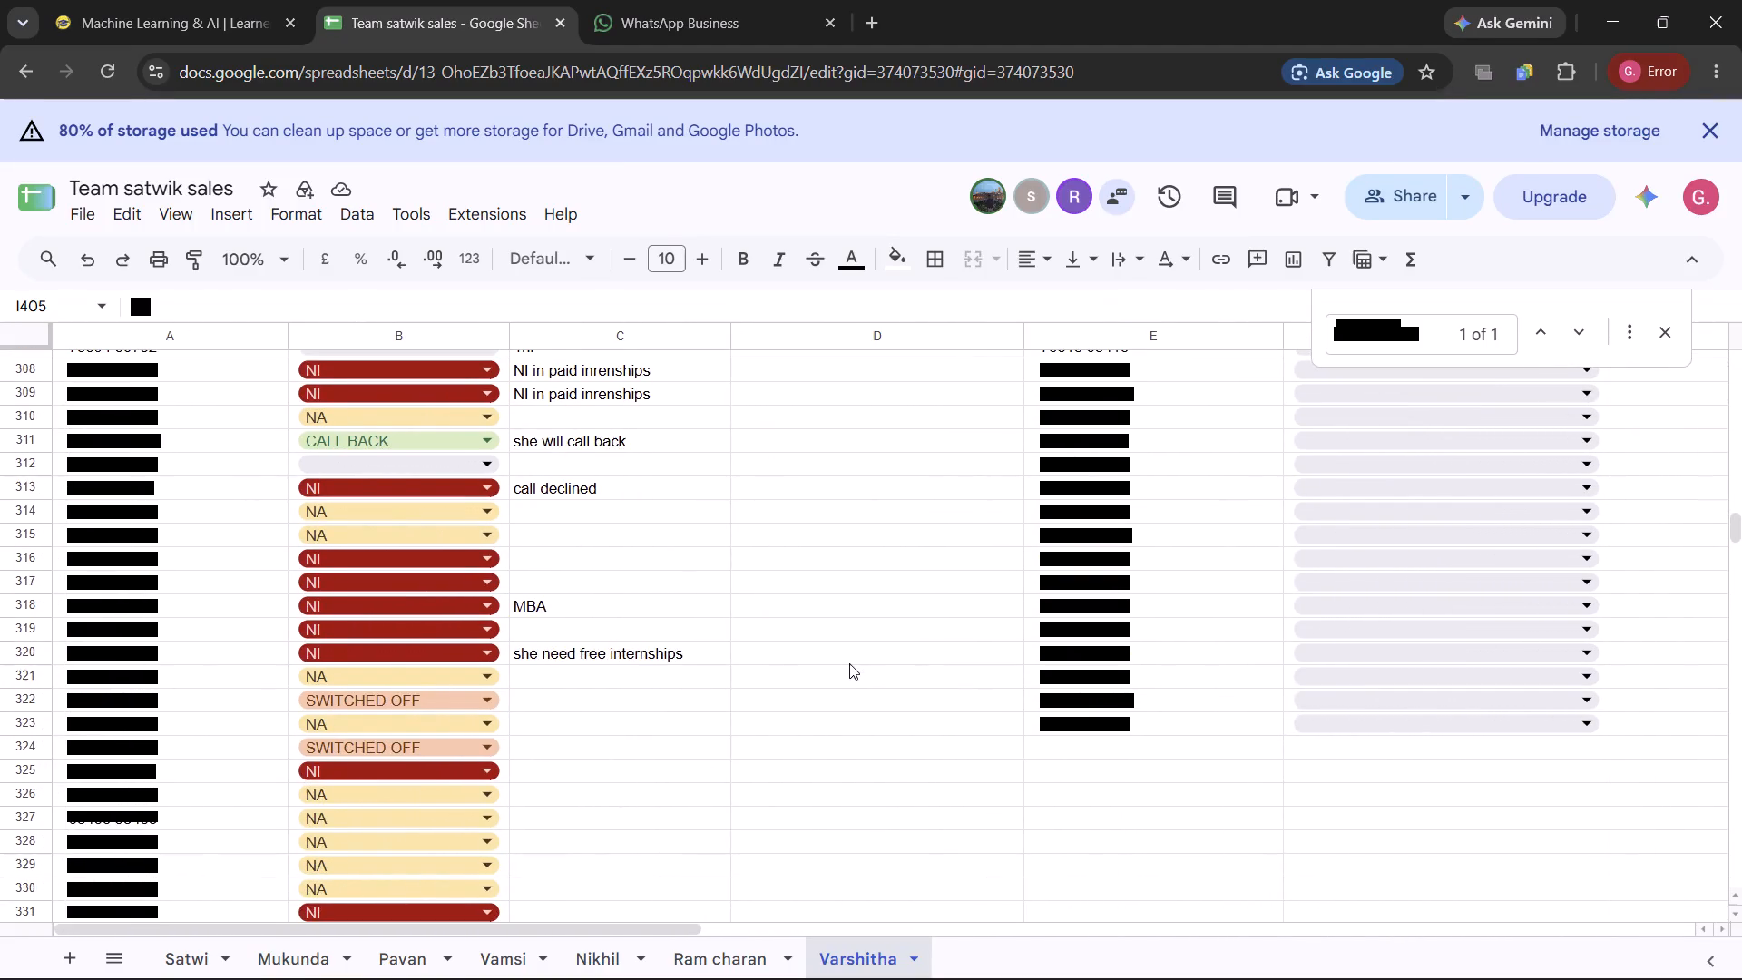
scroll(849, 663, "right", 1)
Review the call statuses and notes in the Varshitha sheet's phone list down to row 351.
scroll(849, 663, "down", 1)
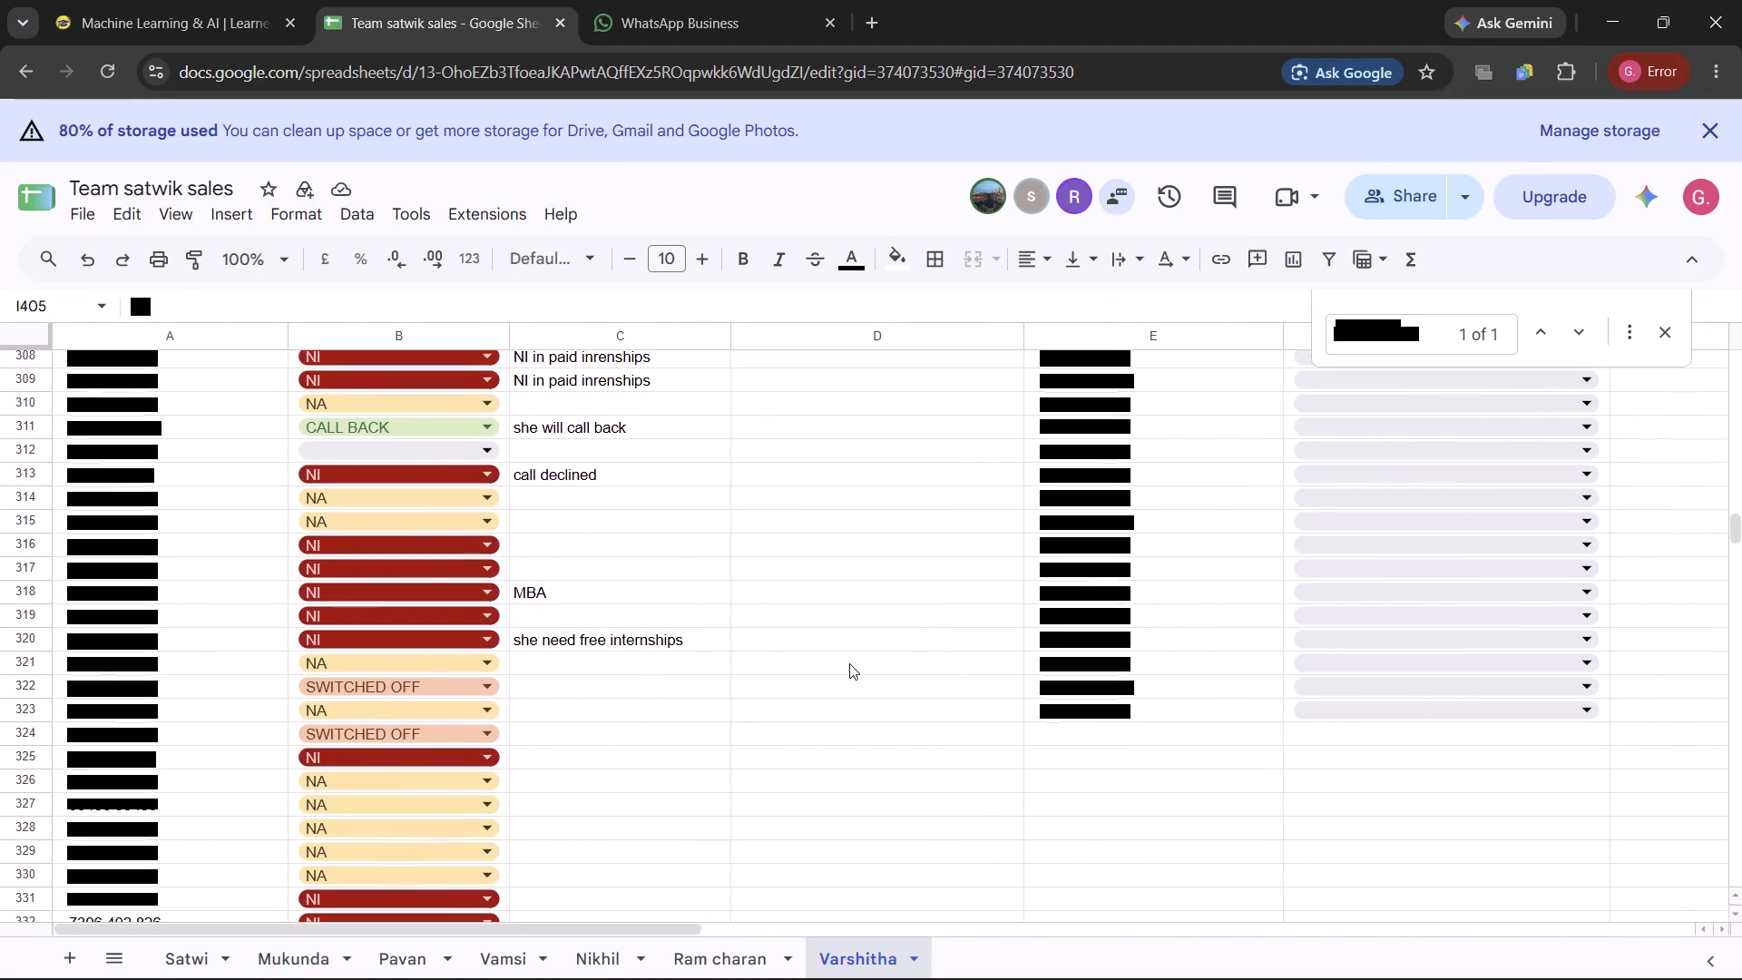
scroll(849, 663, "down", 1)
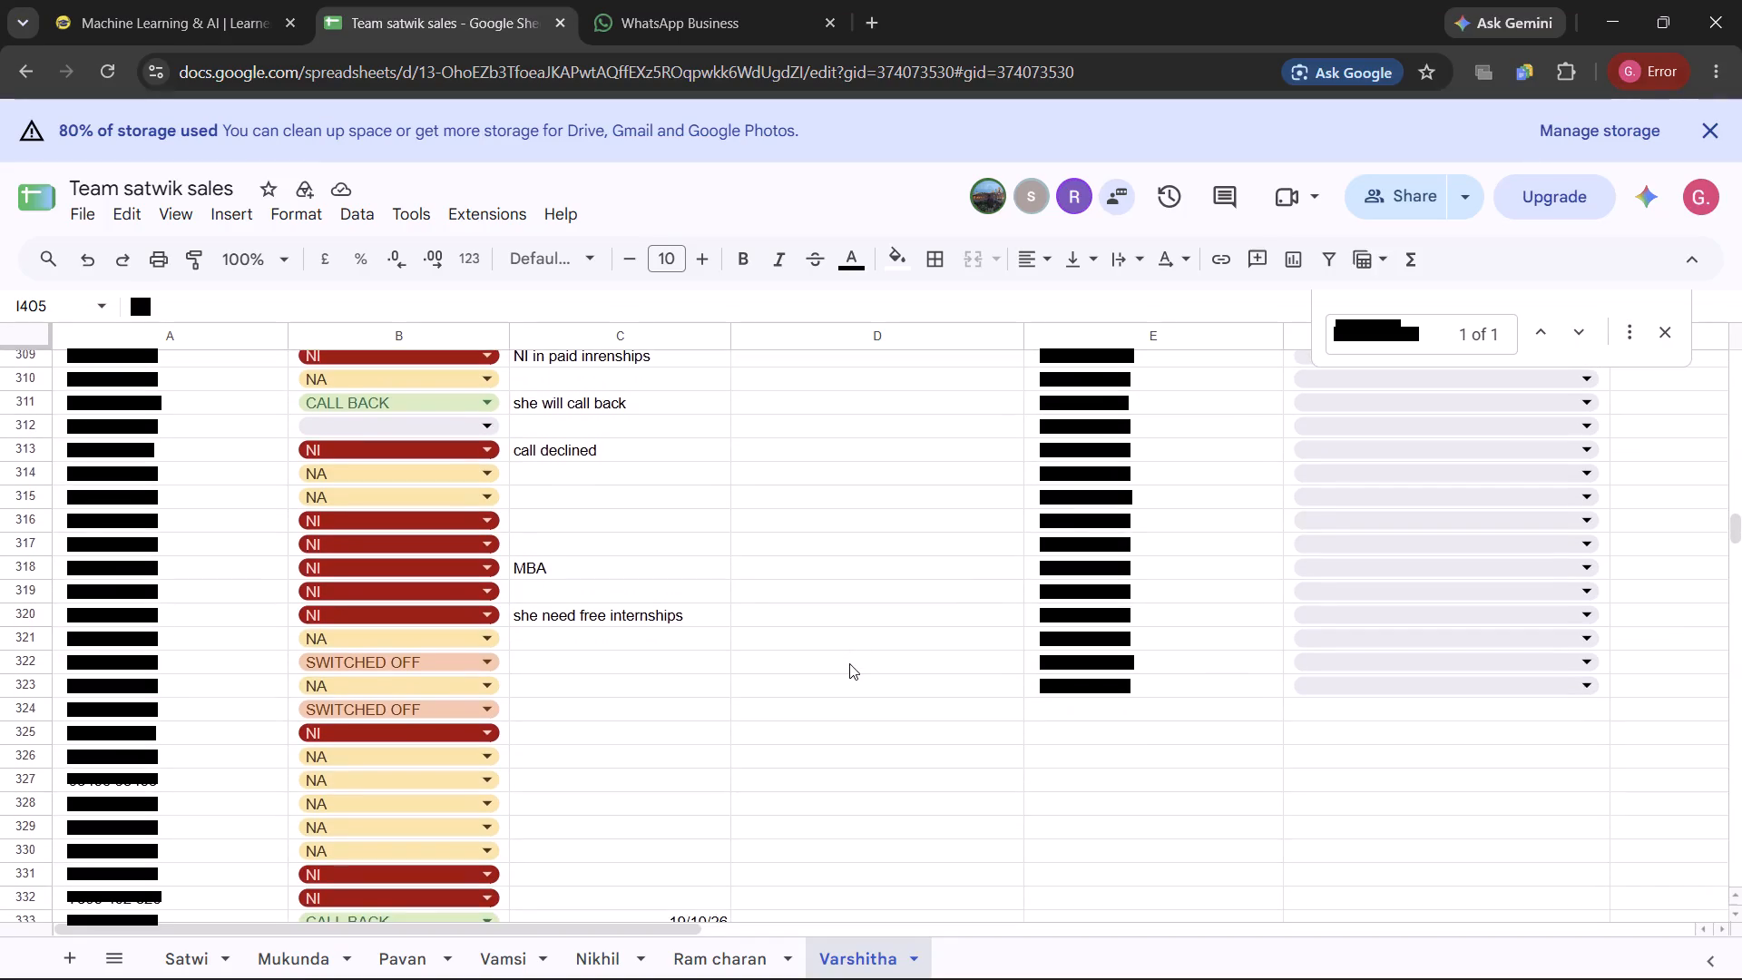
scroll(849, 663, "down", 1)
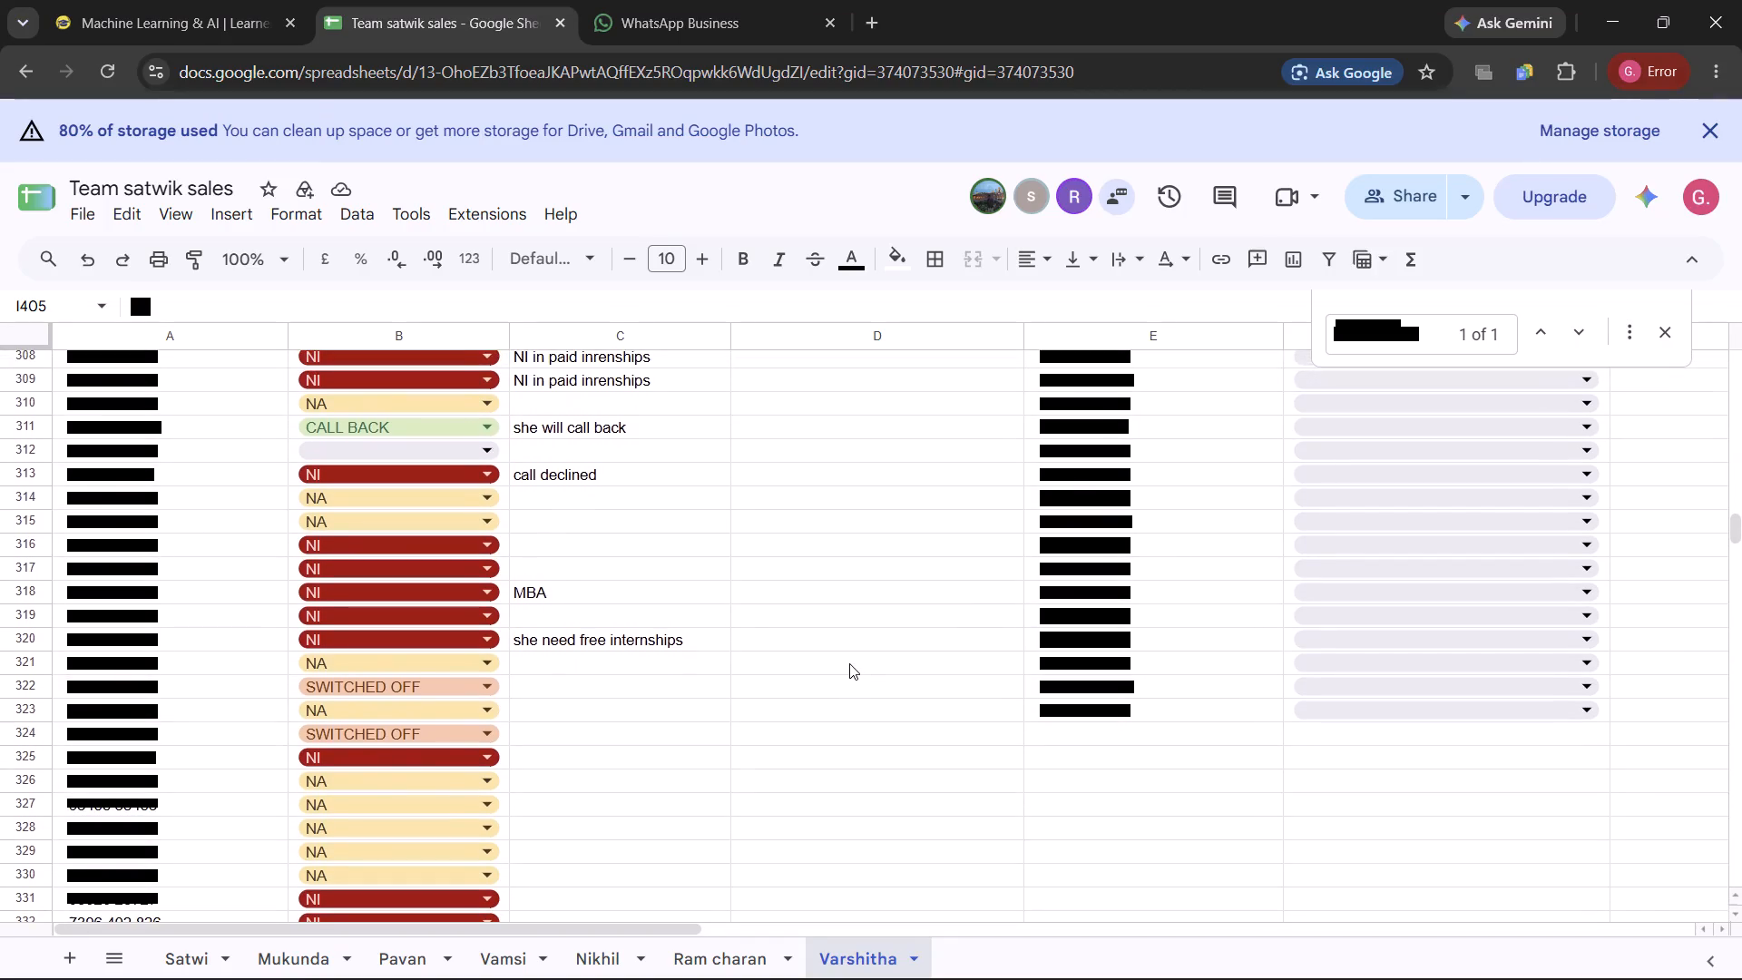
scroll(849, 663, "down", 1)
scroll(849, 663, "up", 1)
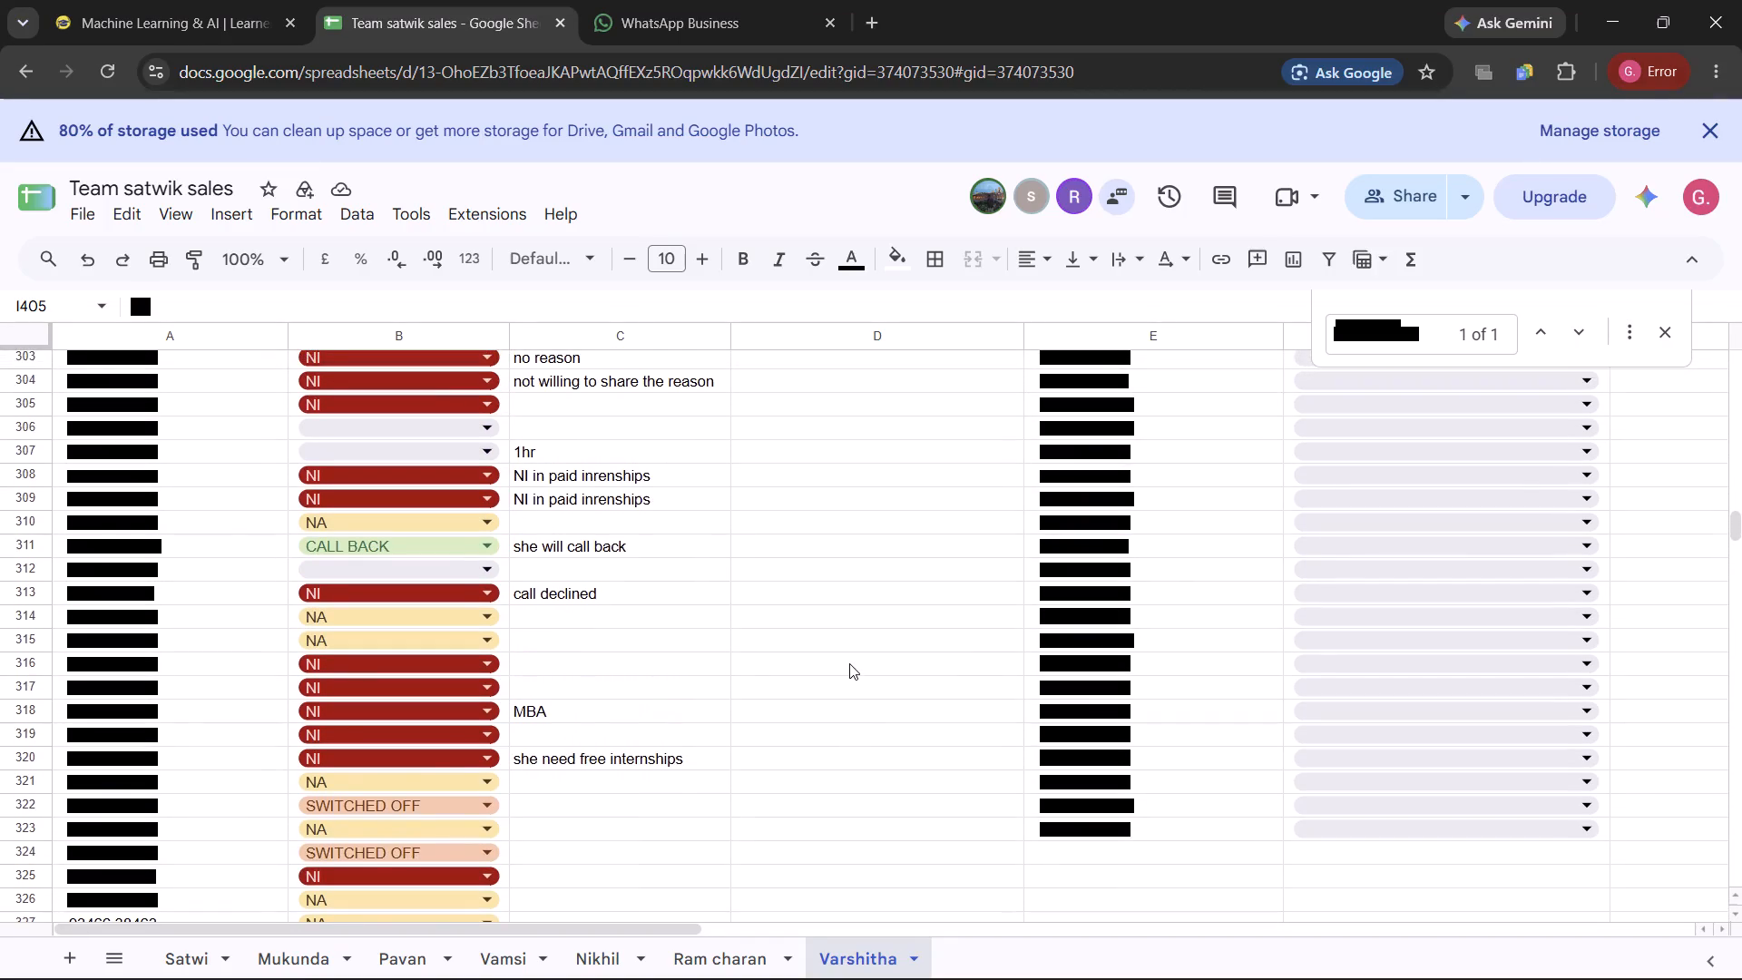
scroll(849, 663, "up", 1)
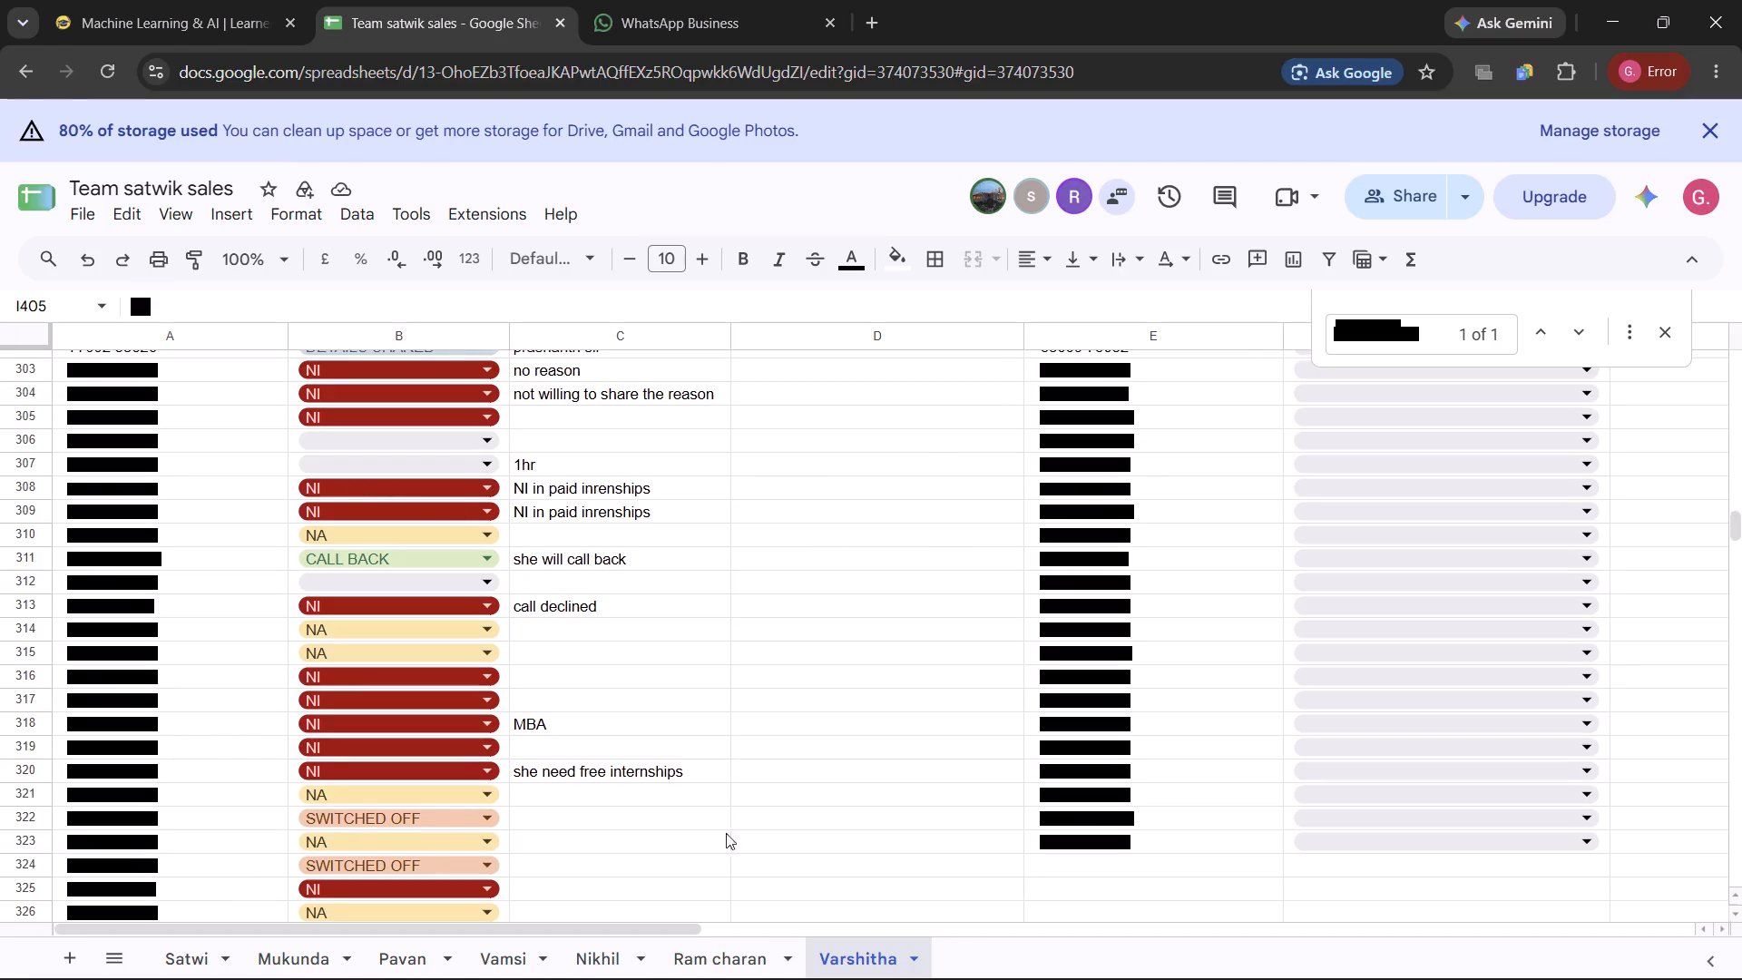
scroll(750, 866, "down", 5)
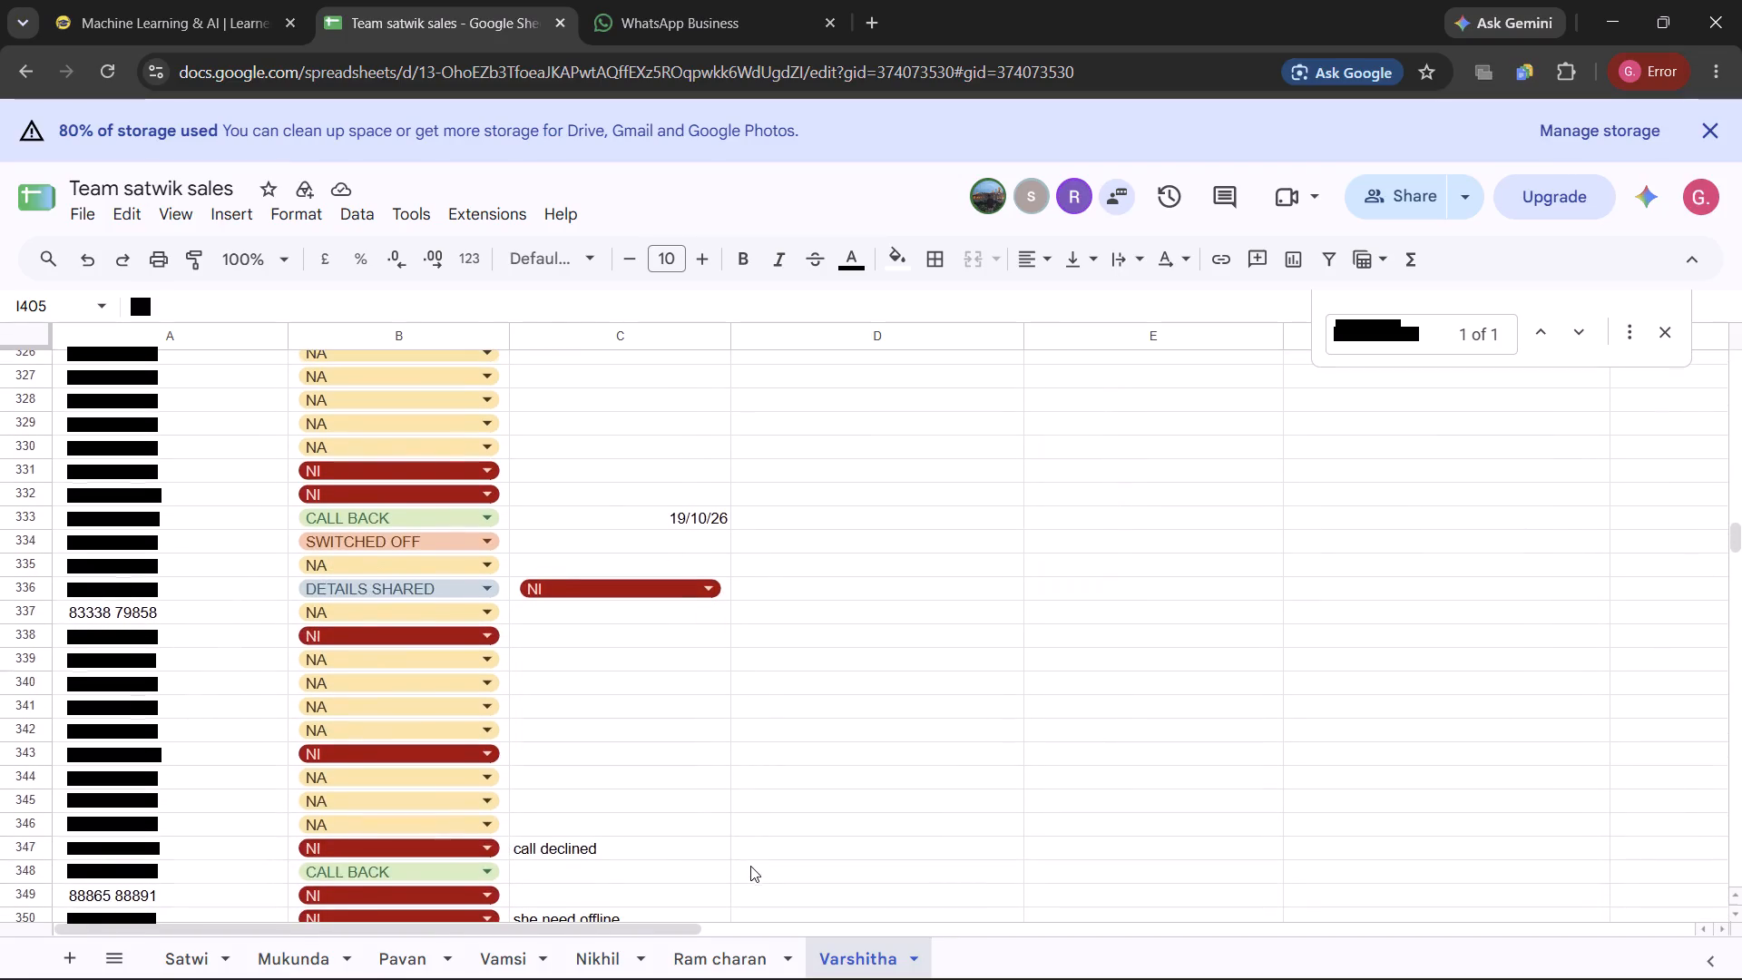
scroll(750, 866, "down", 2)
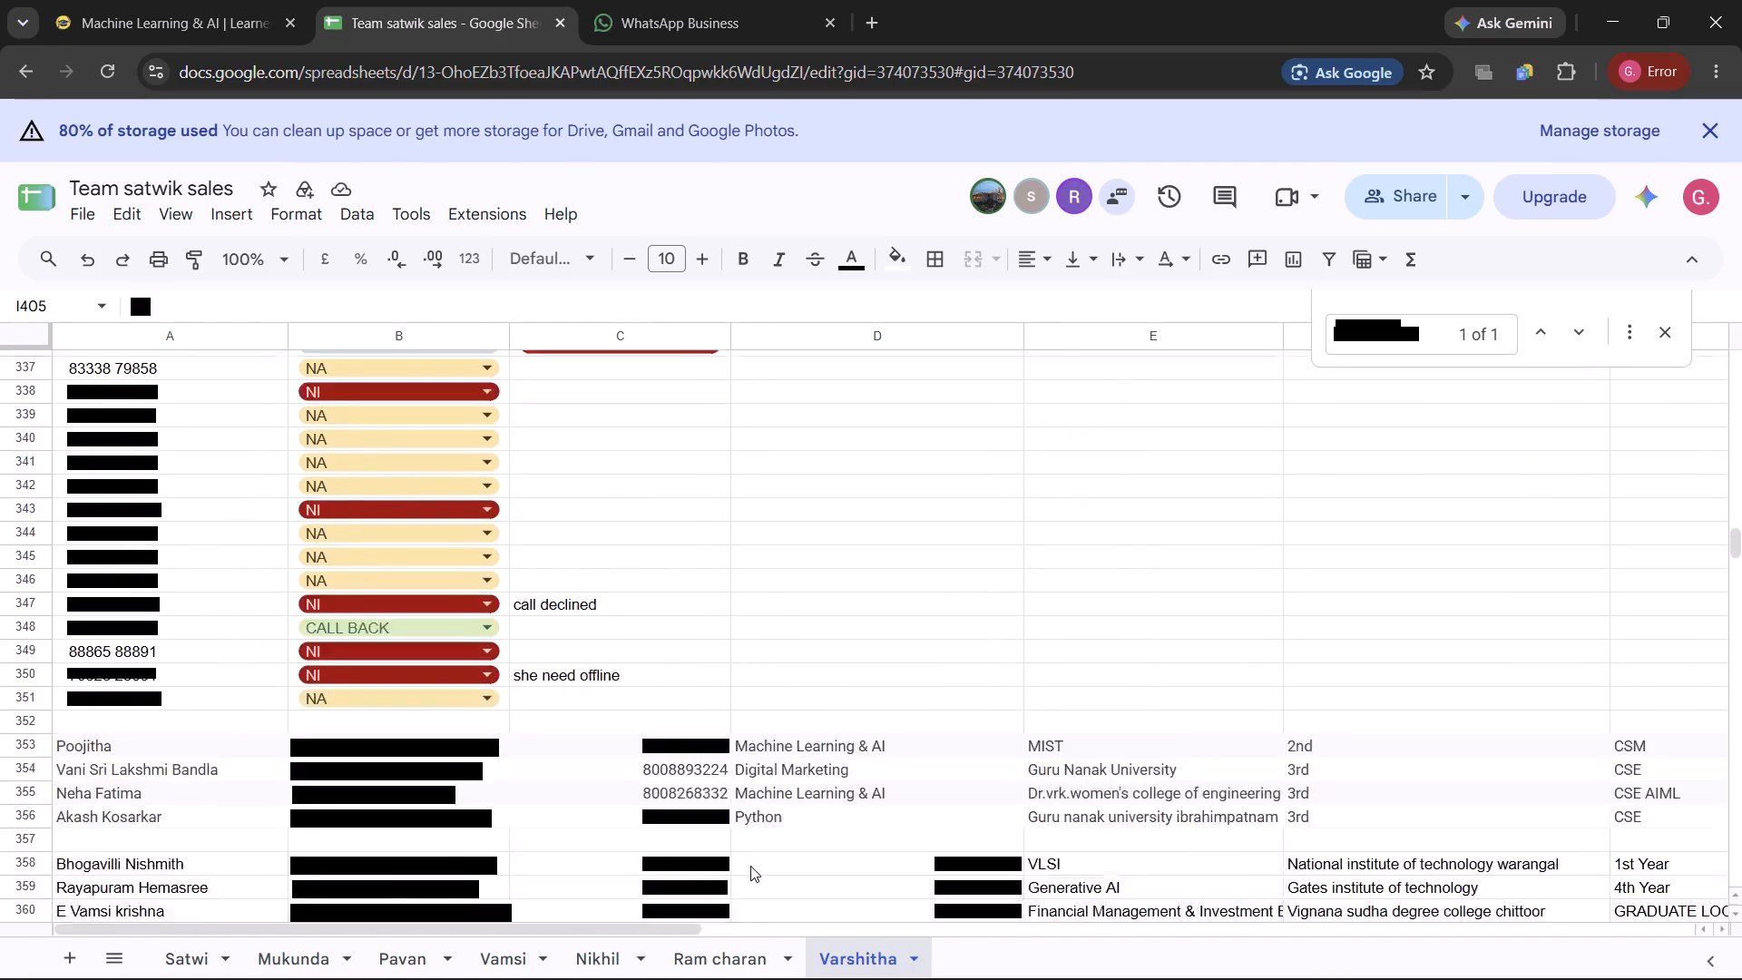
Look through the statuses and details of the mixed-college leads in rows 353 to 372 of the Varshitha sheet.
scroll(750, 866, "down", 1)
scroll(750, 866, "left", 4)
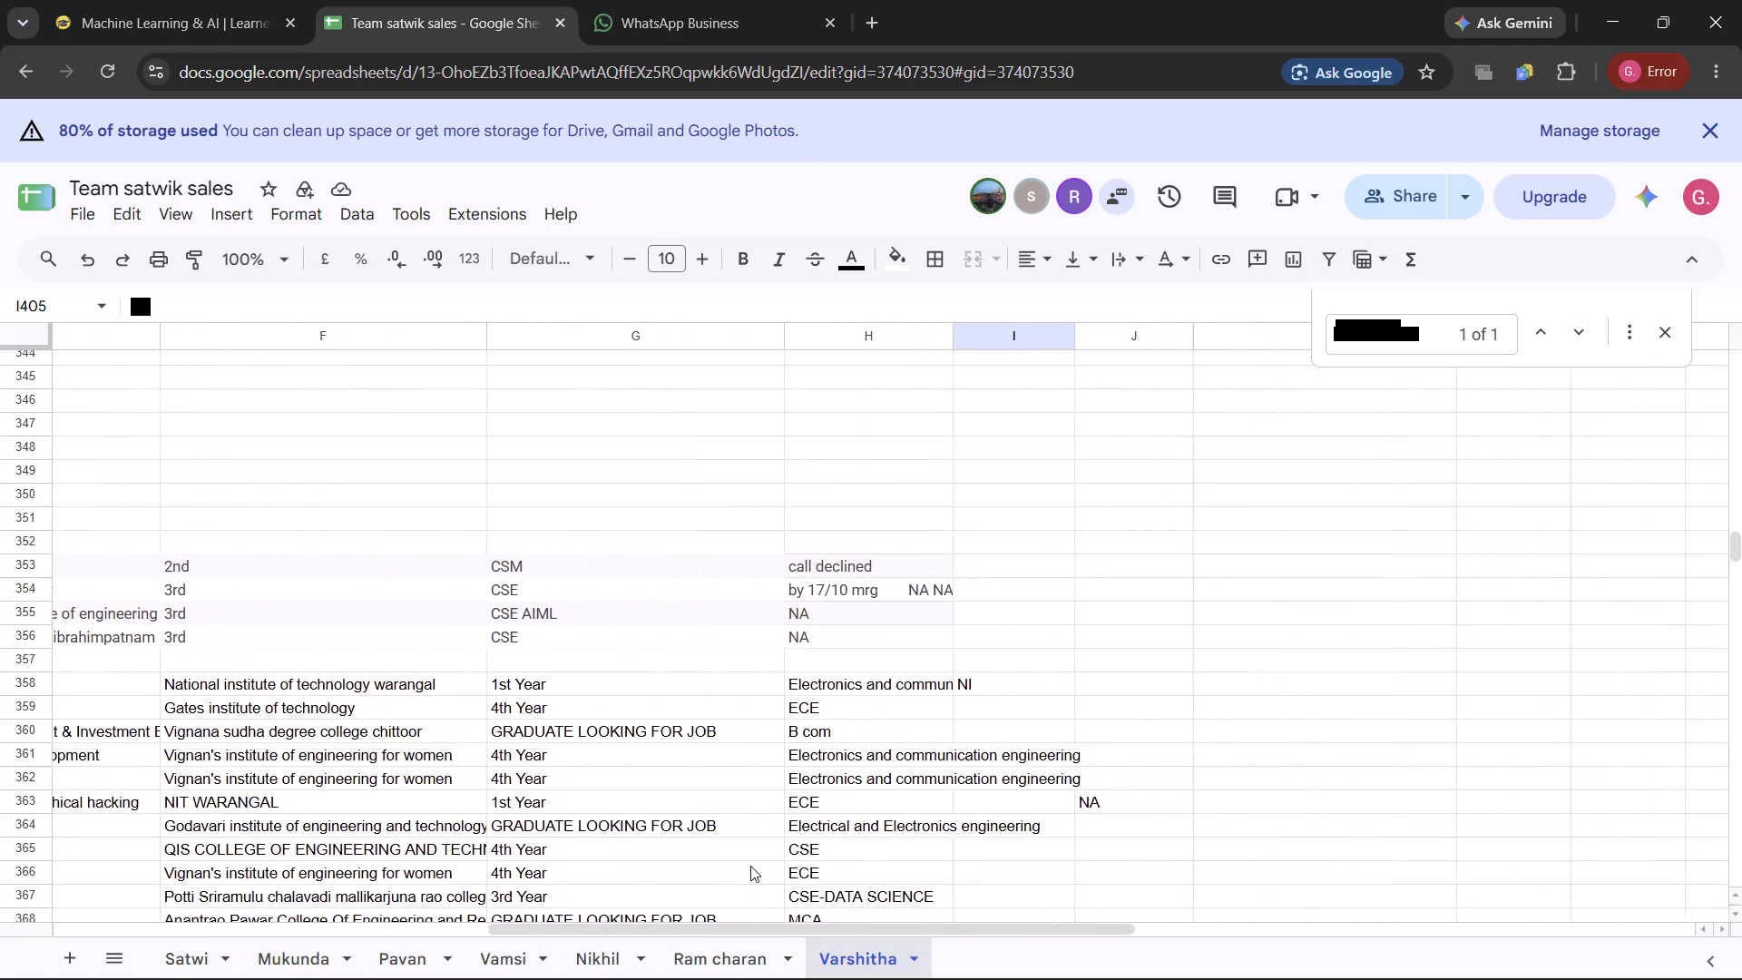
scroll(750, 866, "right", 1)
scroll(750, 866, "down", 4)
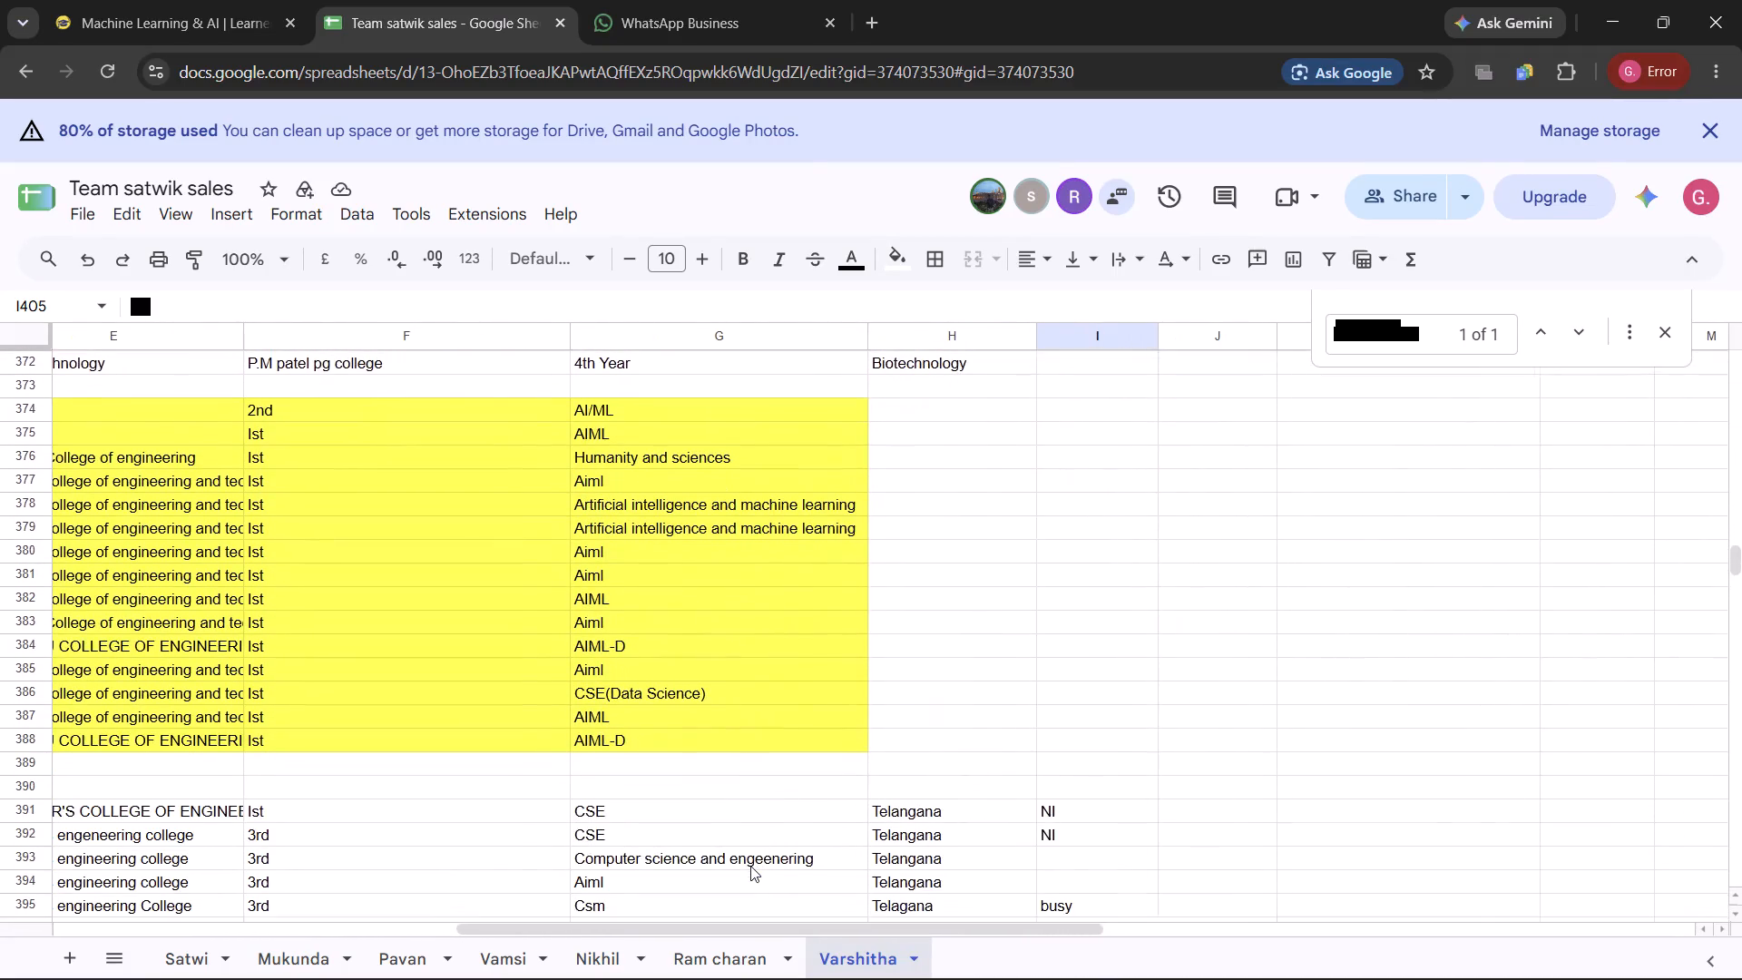
Examine the yellow-highlighted Sri Indu college leads in rows 374 to 388, covering their contact, course, year and branch columns.
scroll(750, 866, "left", 2)
scroll(750, 866, "right", 4)
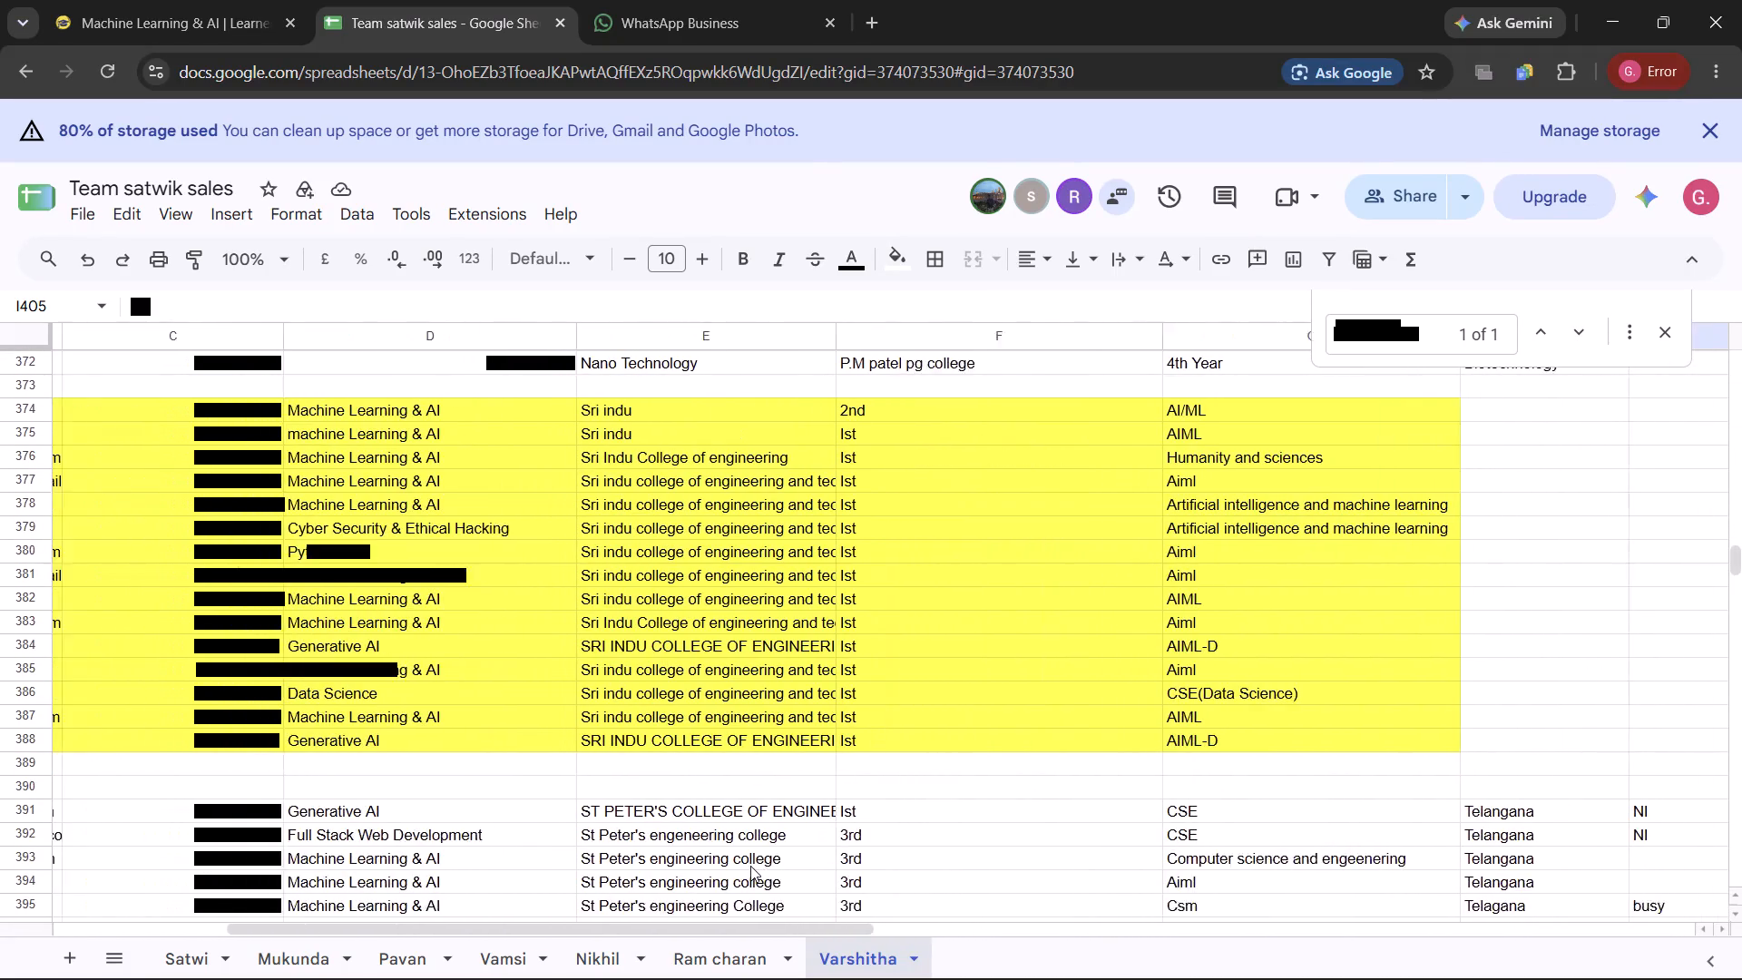
scroll(750, 866, "right", 2)
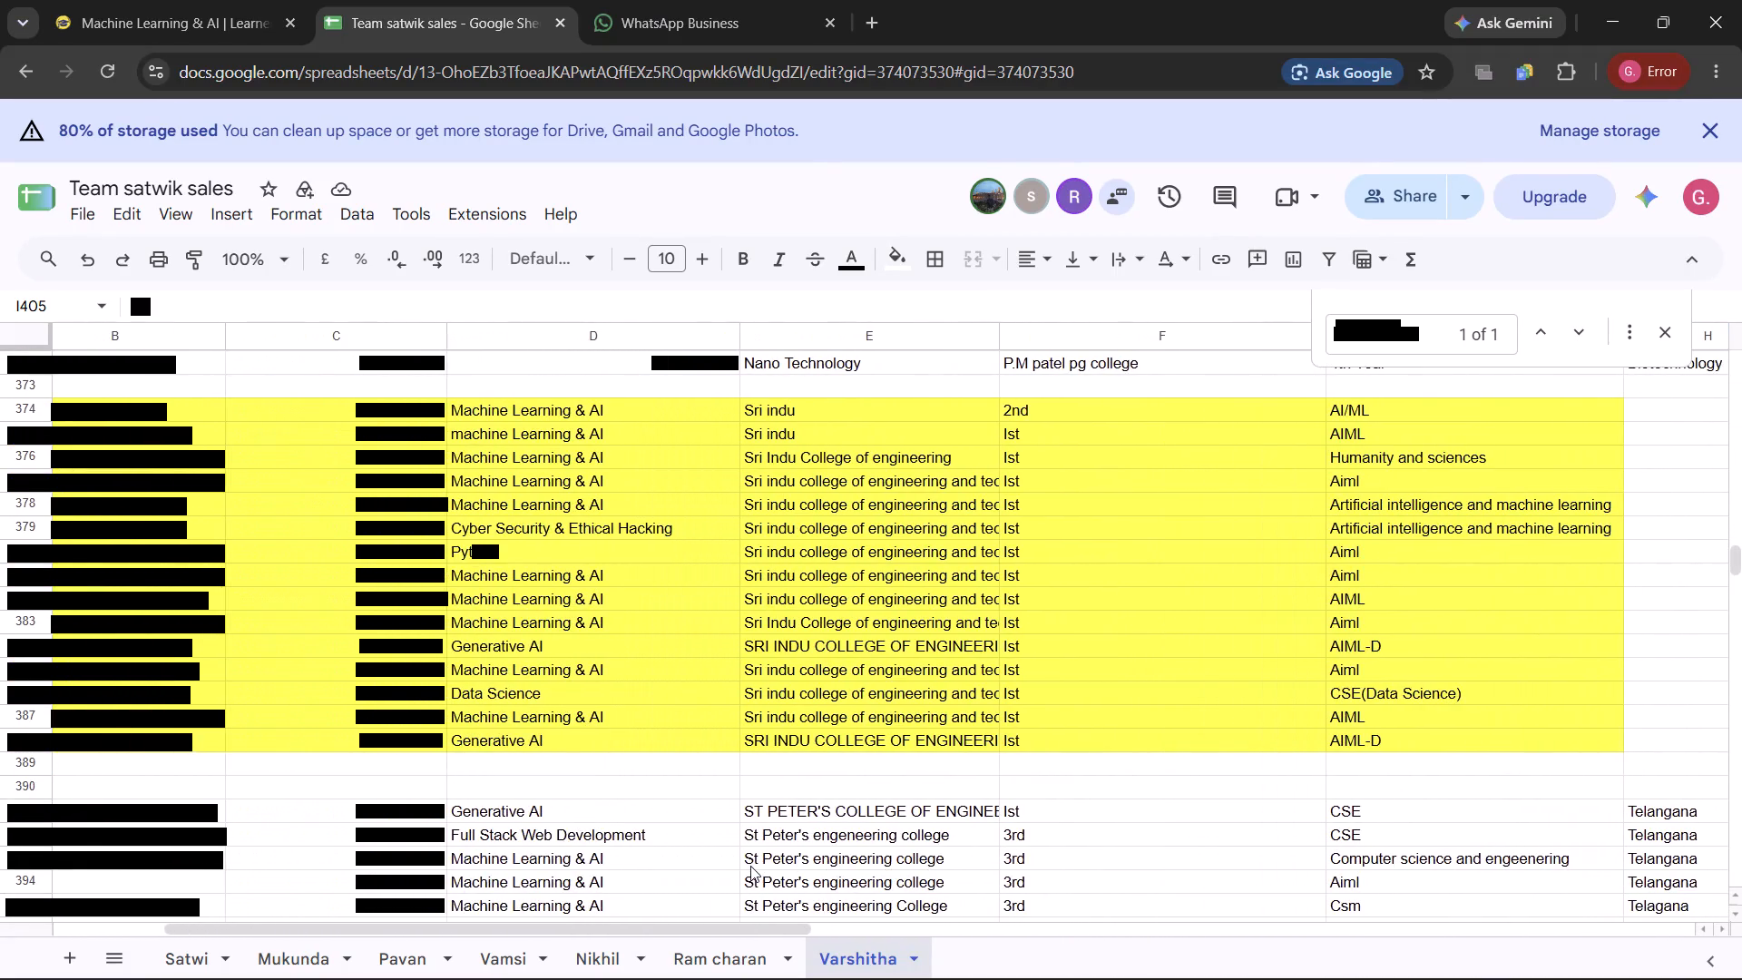
scroll(750, 866, "right", 3)
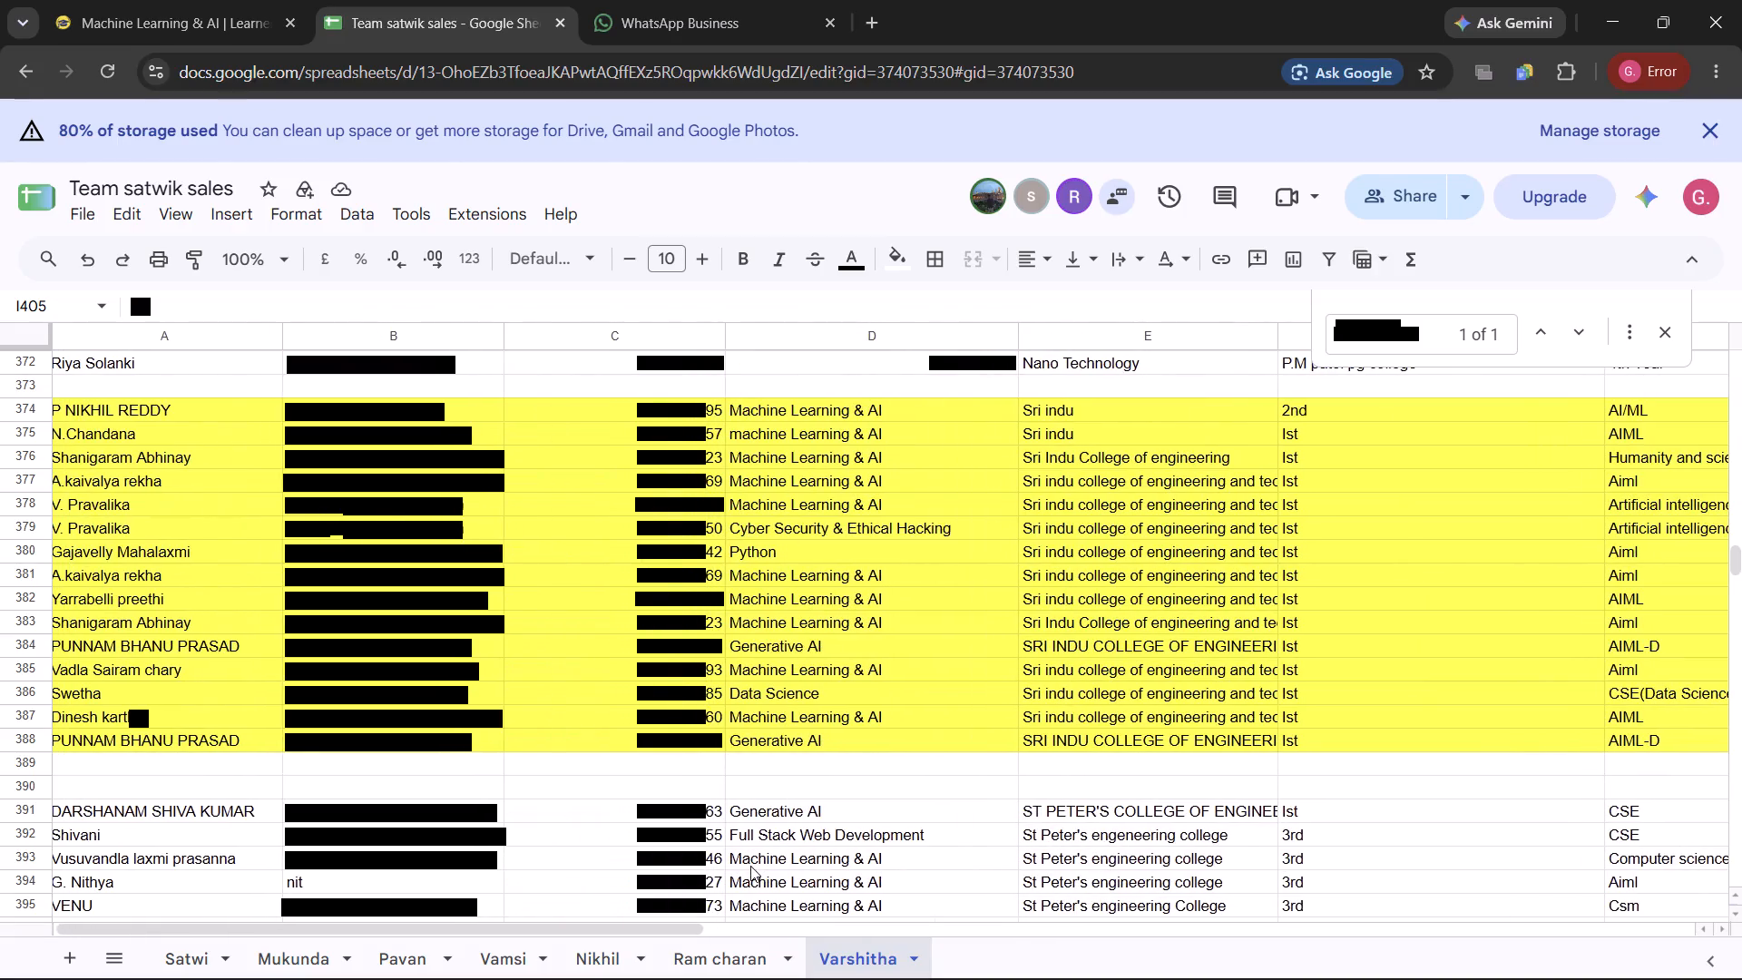
scroll(750, 866, "left", 4)
scroll(750, 866, "right", 3)
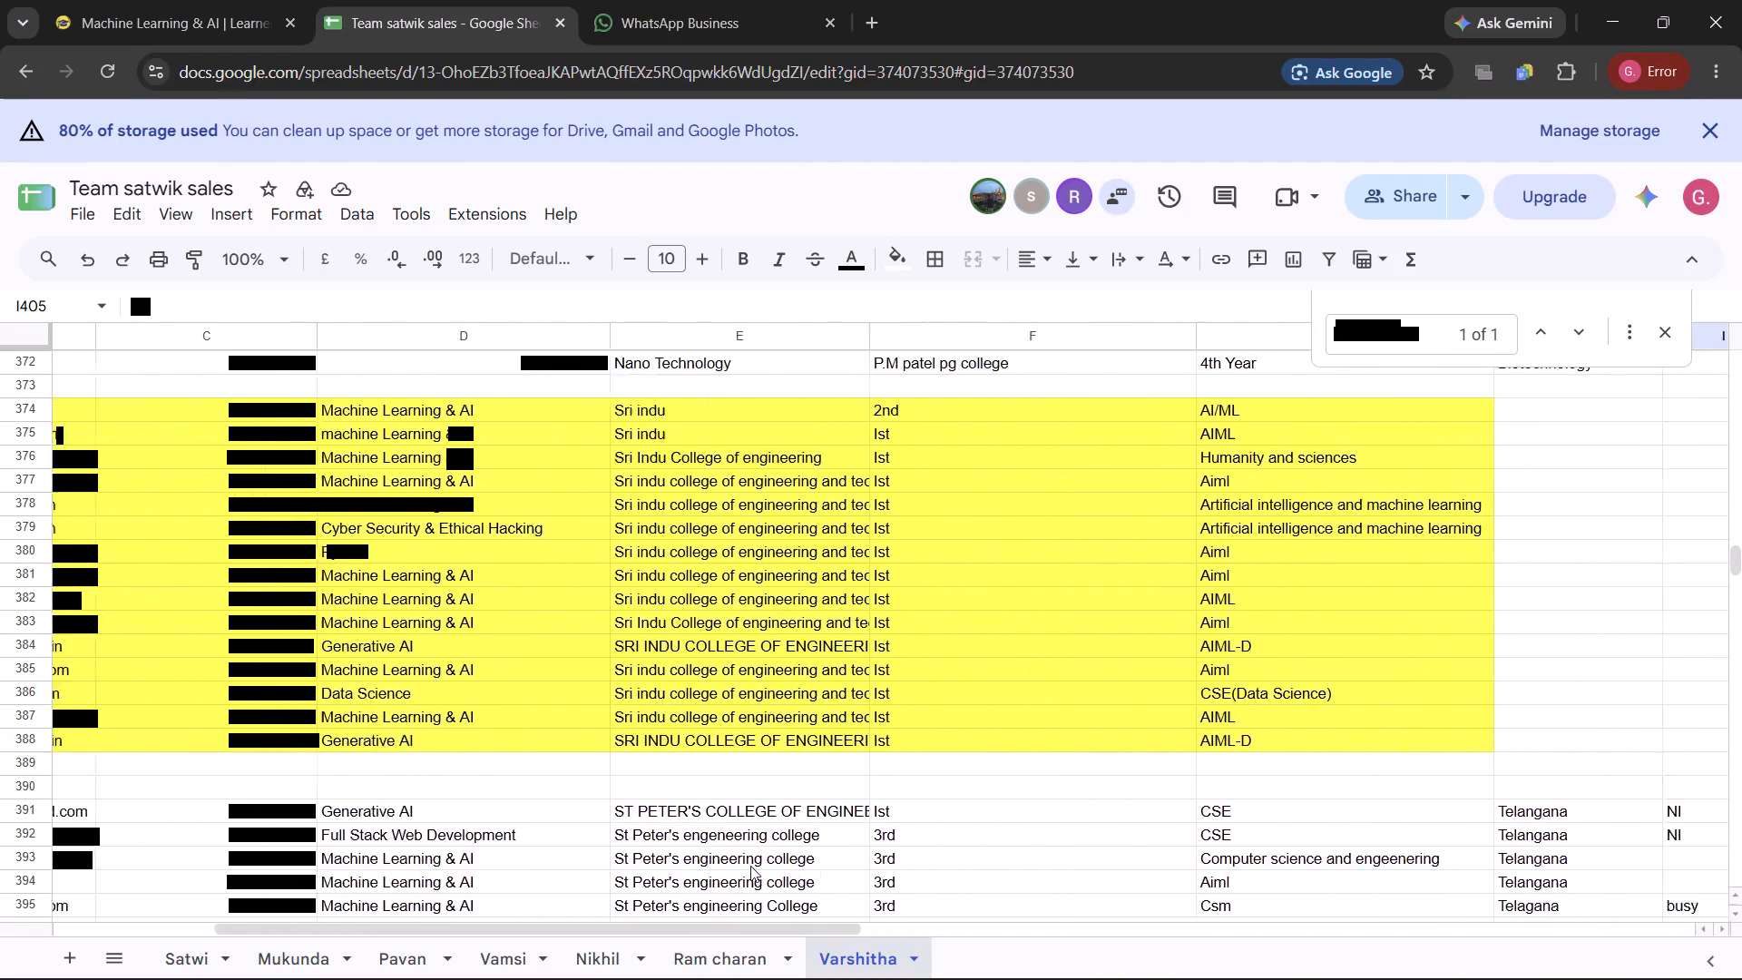
scroll(750, 866, "right", 3)
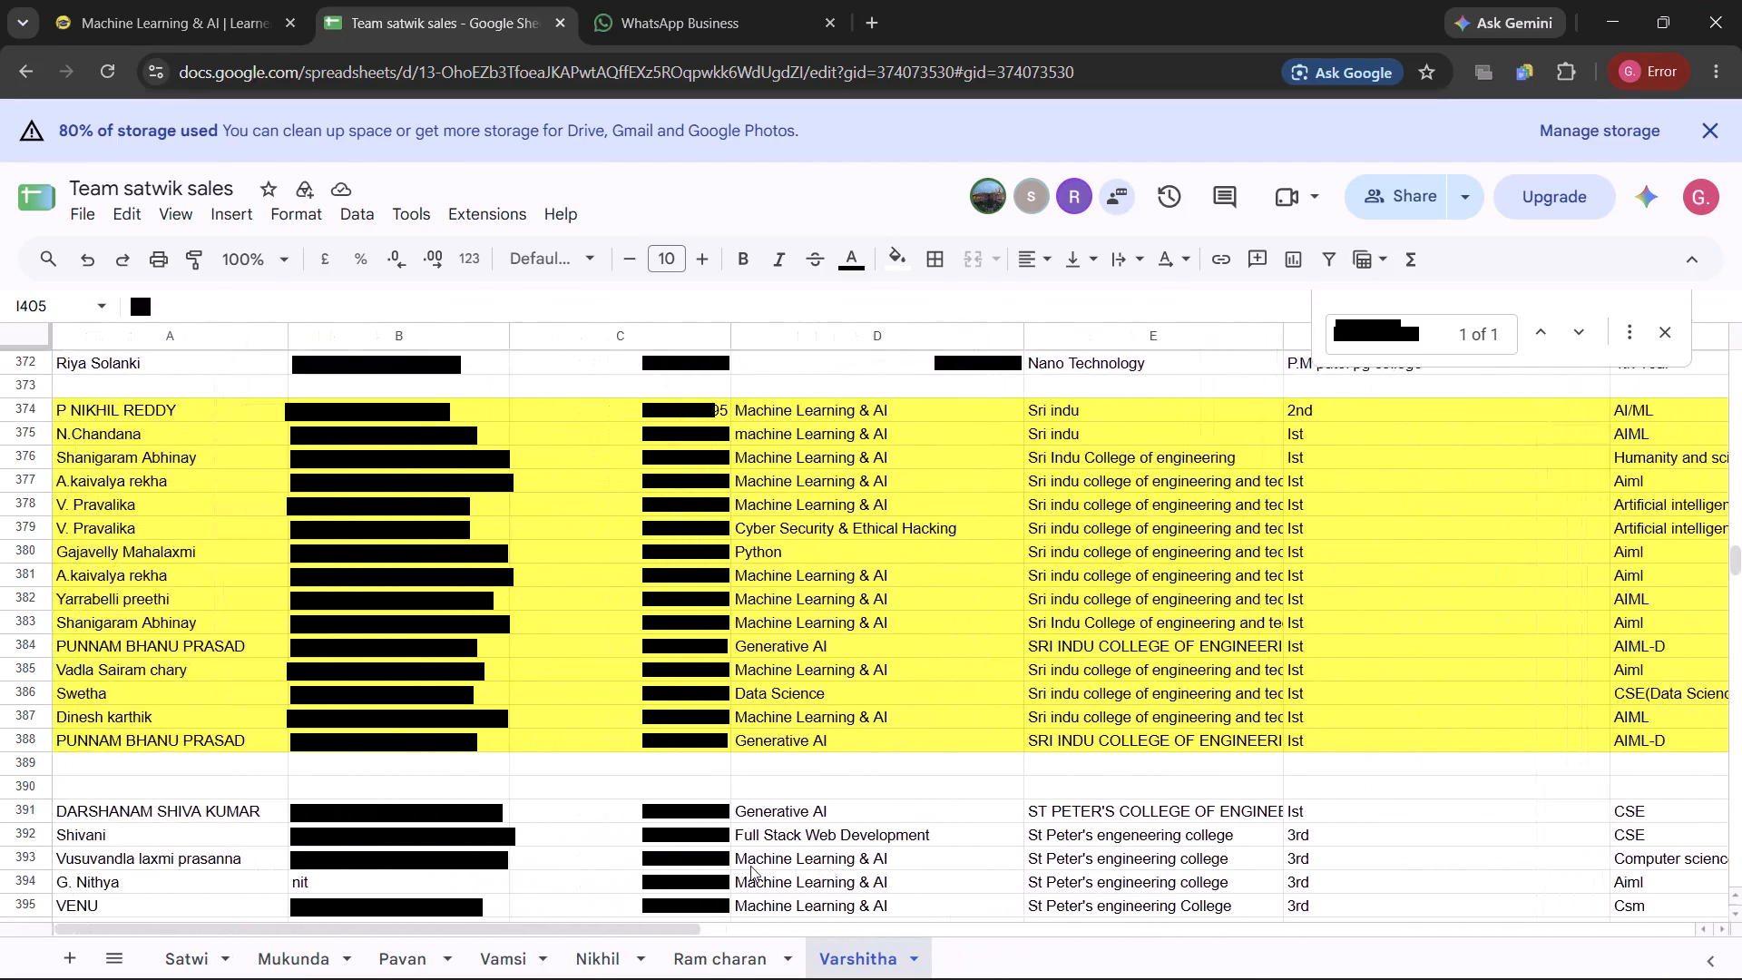
scroll(750, 866, "right", 1)
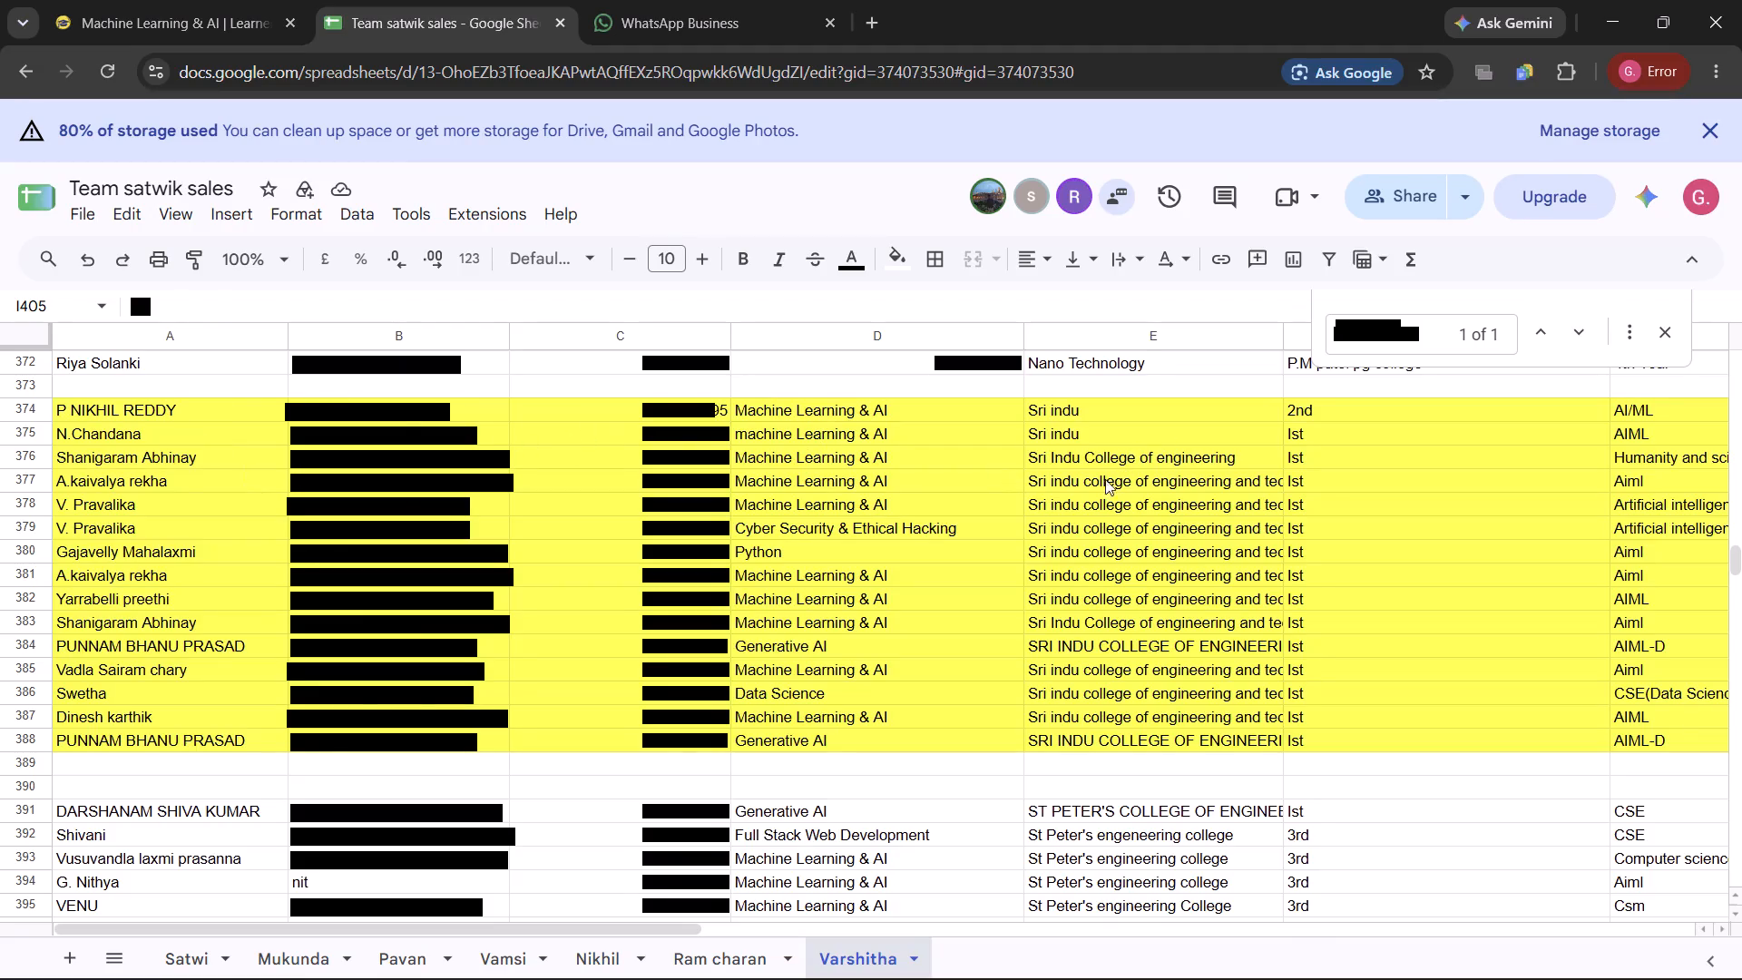
scroll(1123, 482, "left", 1)
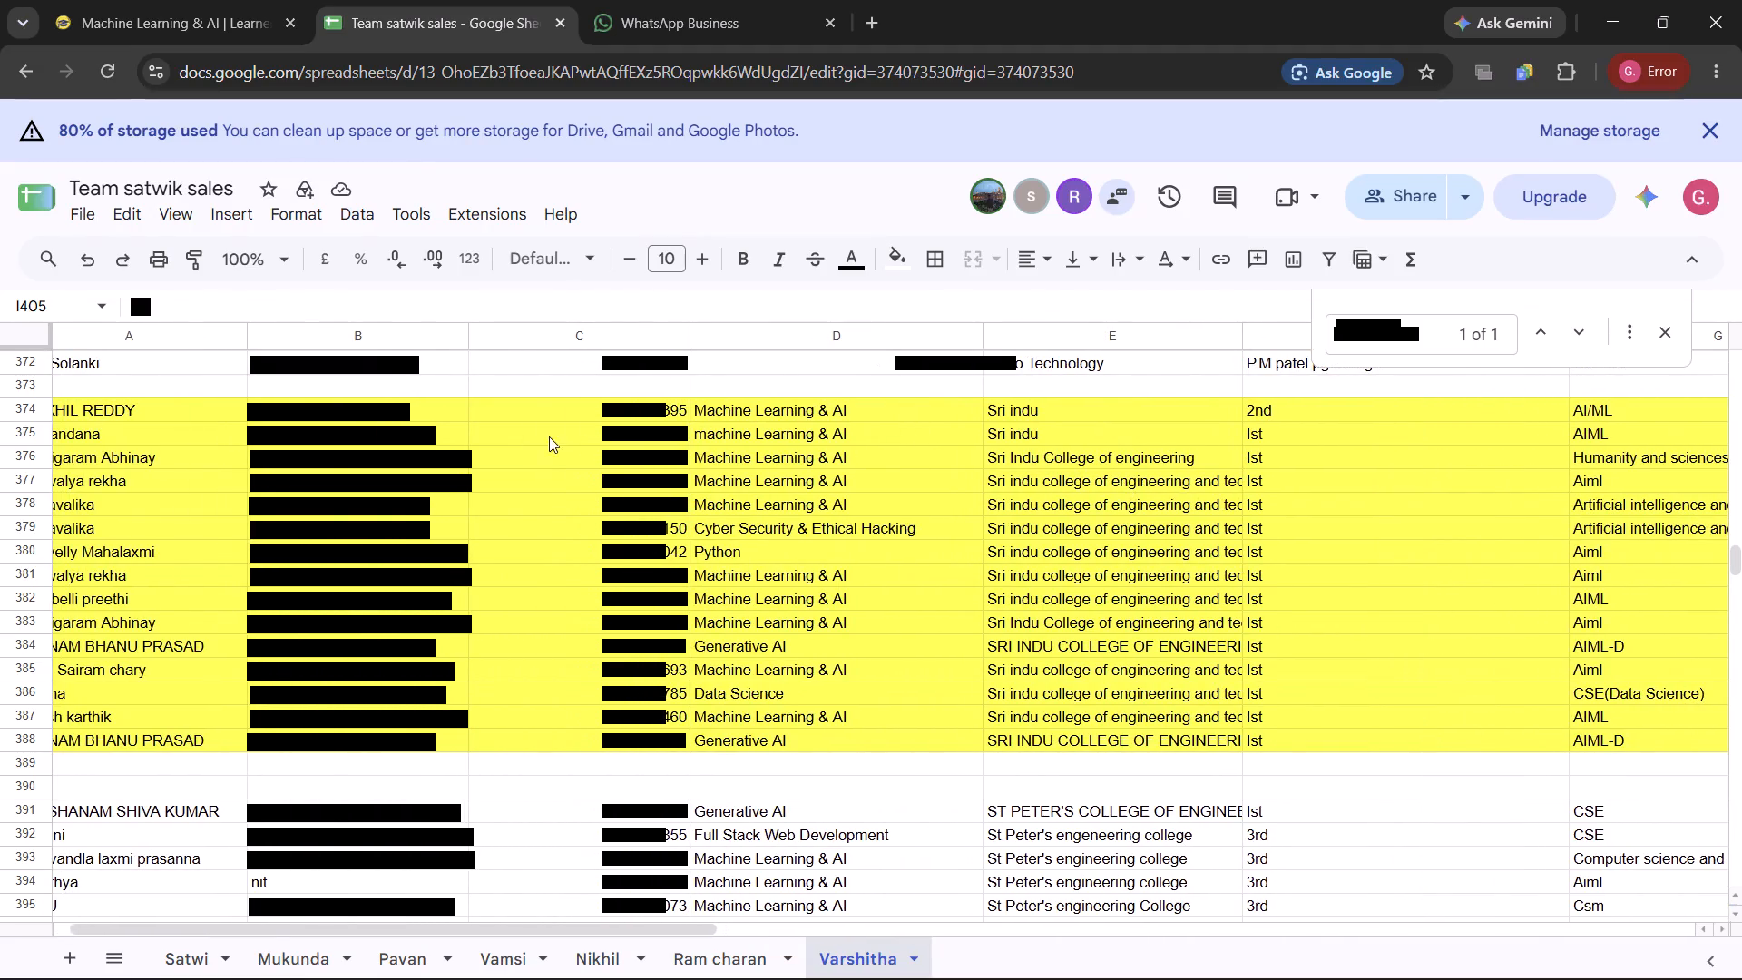
Select the phone number of the first yellow-highlighted Sri Indu lead, in cell C374.
right_click(514, 402)
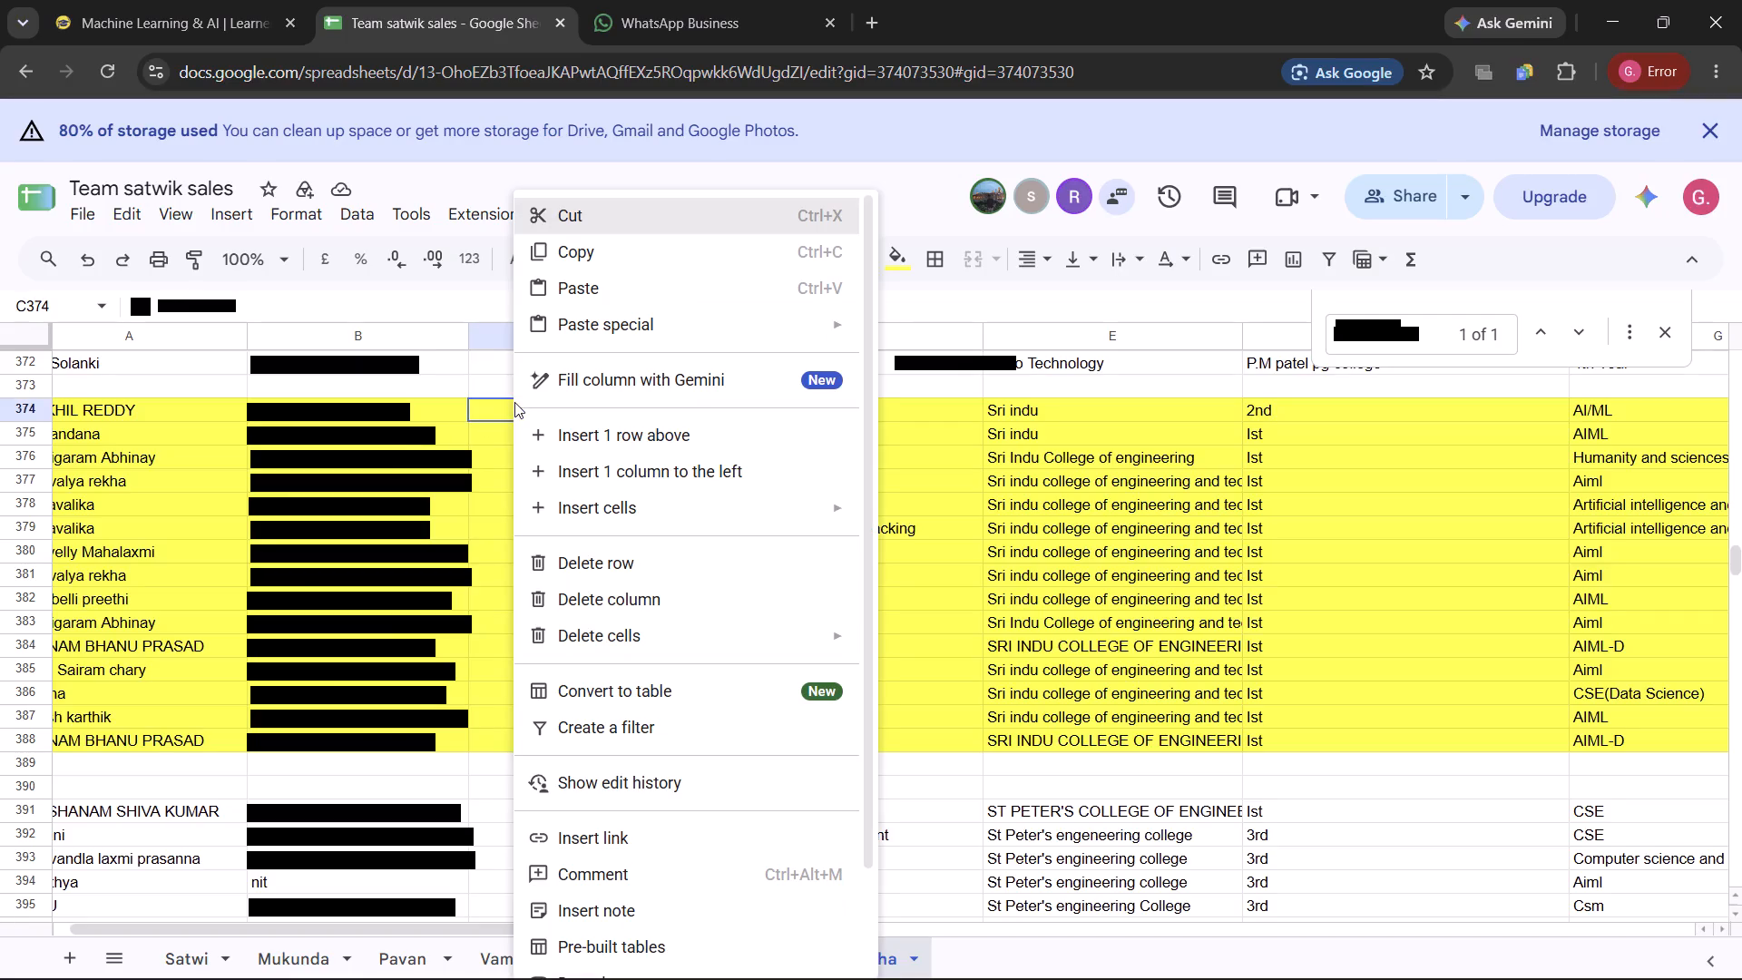
left_click(1410, 770)
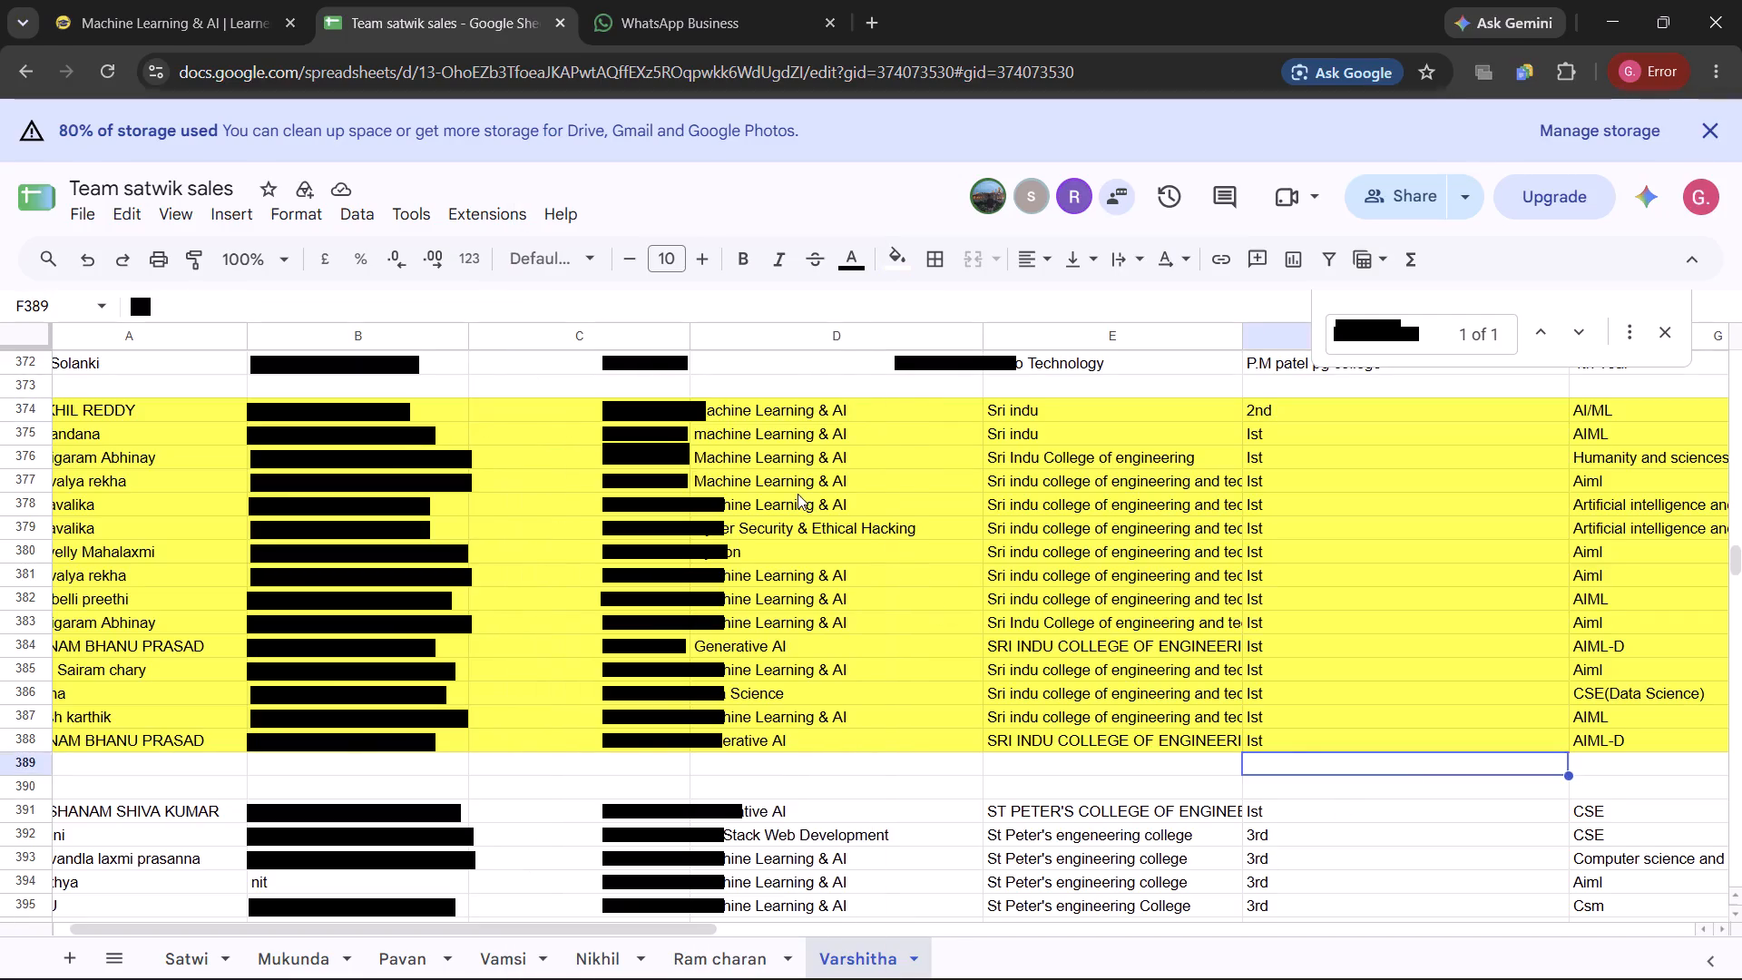
left_click(562, 402)
scroll(562, 402, "right", 3)
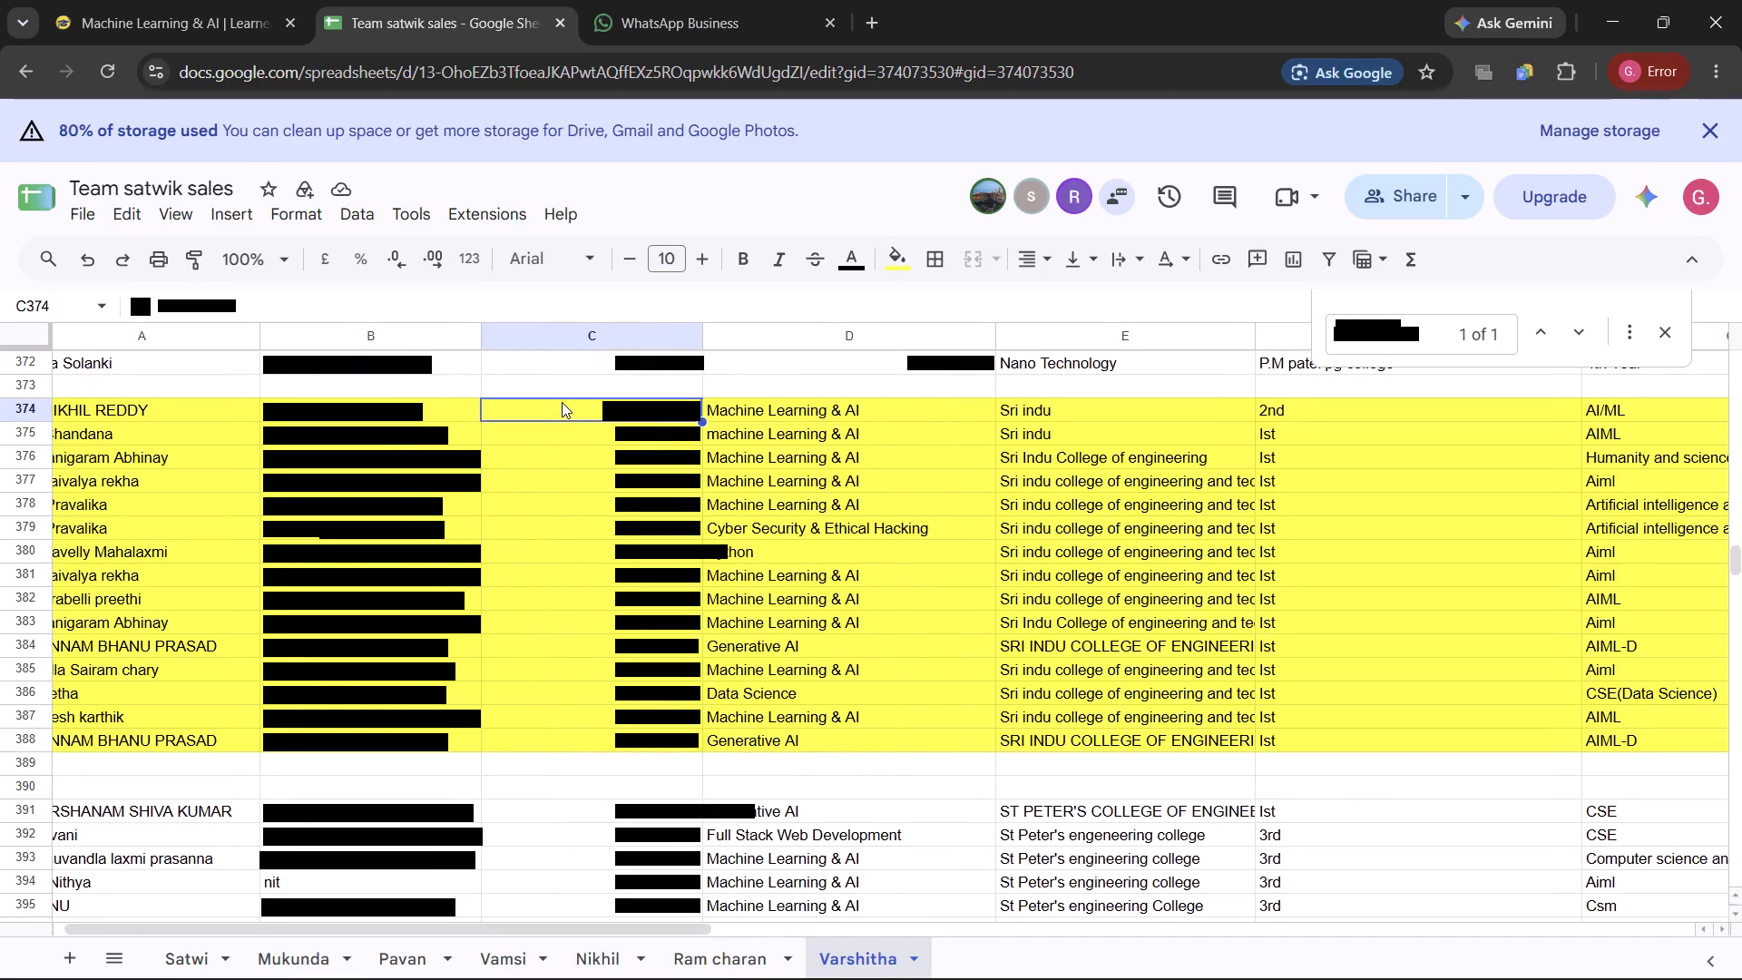
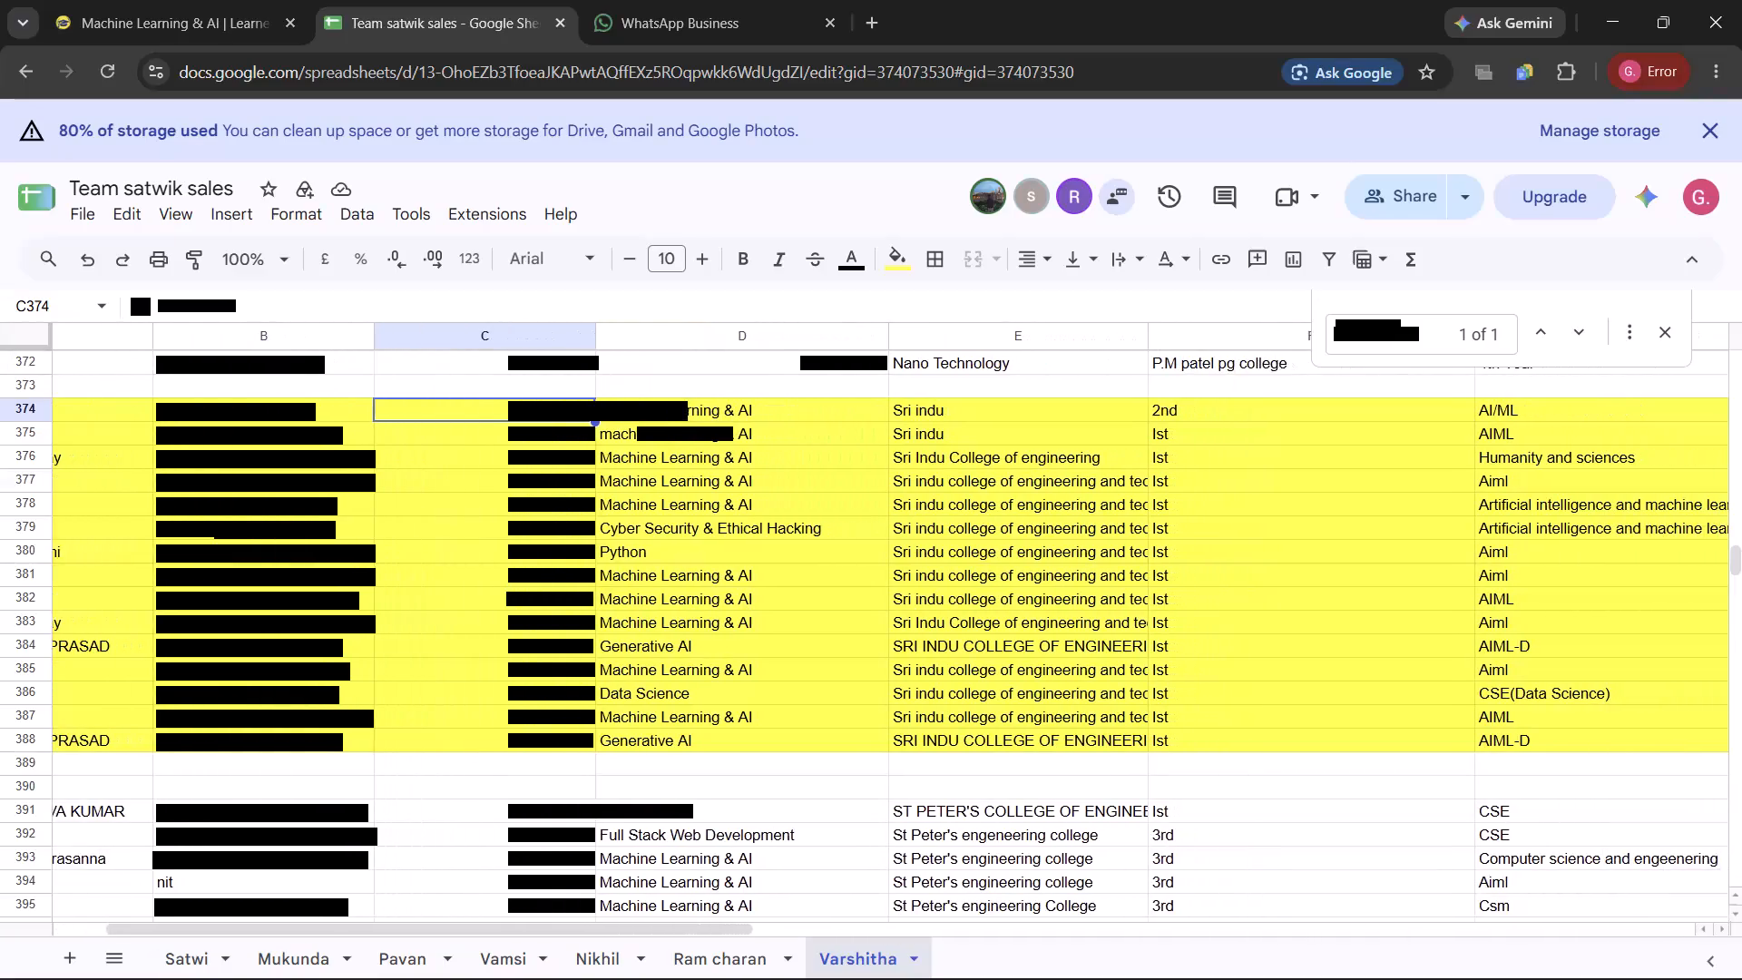
Record the status NI in cell H374 for the first yellow-highlighted Sri Indu lead.
scroll(562, 402, "left", 1)
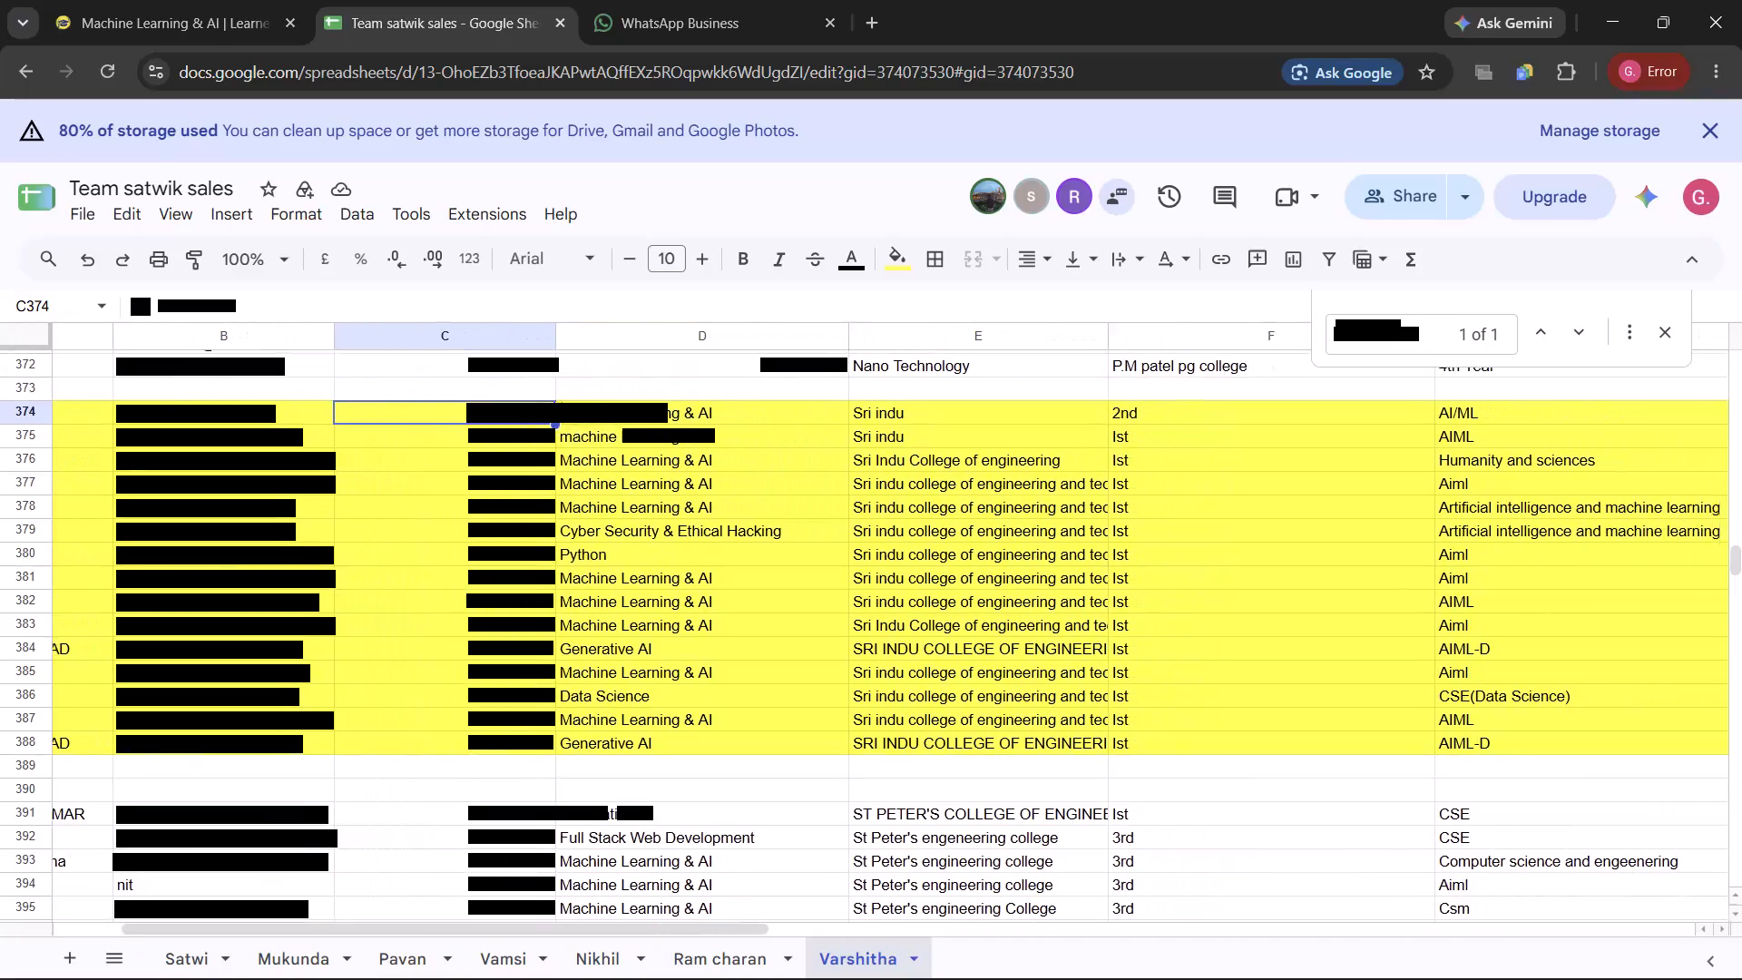
scroll(562, 402, "left", 2)
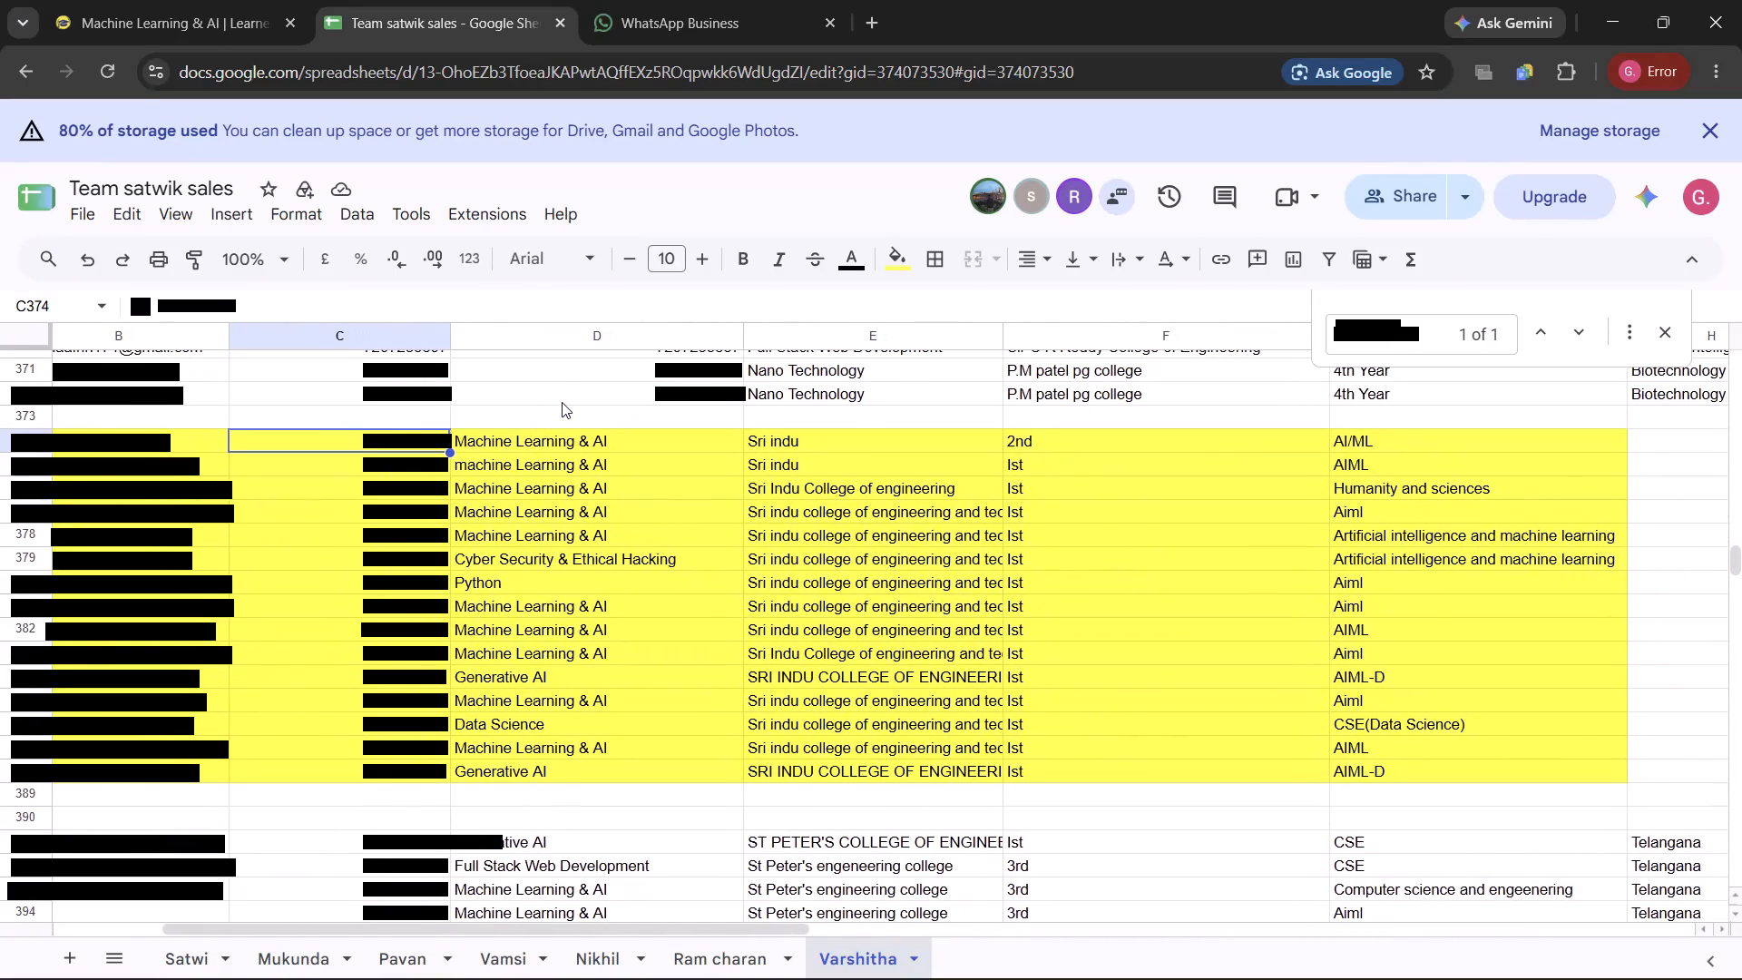
scroll(562, 402, "left", 2)
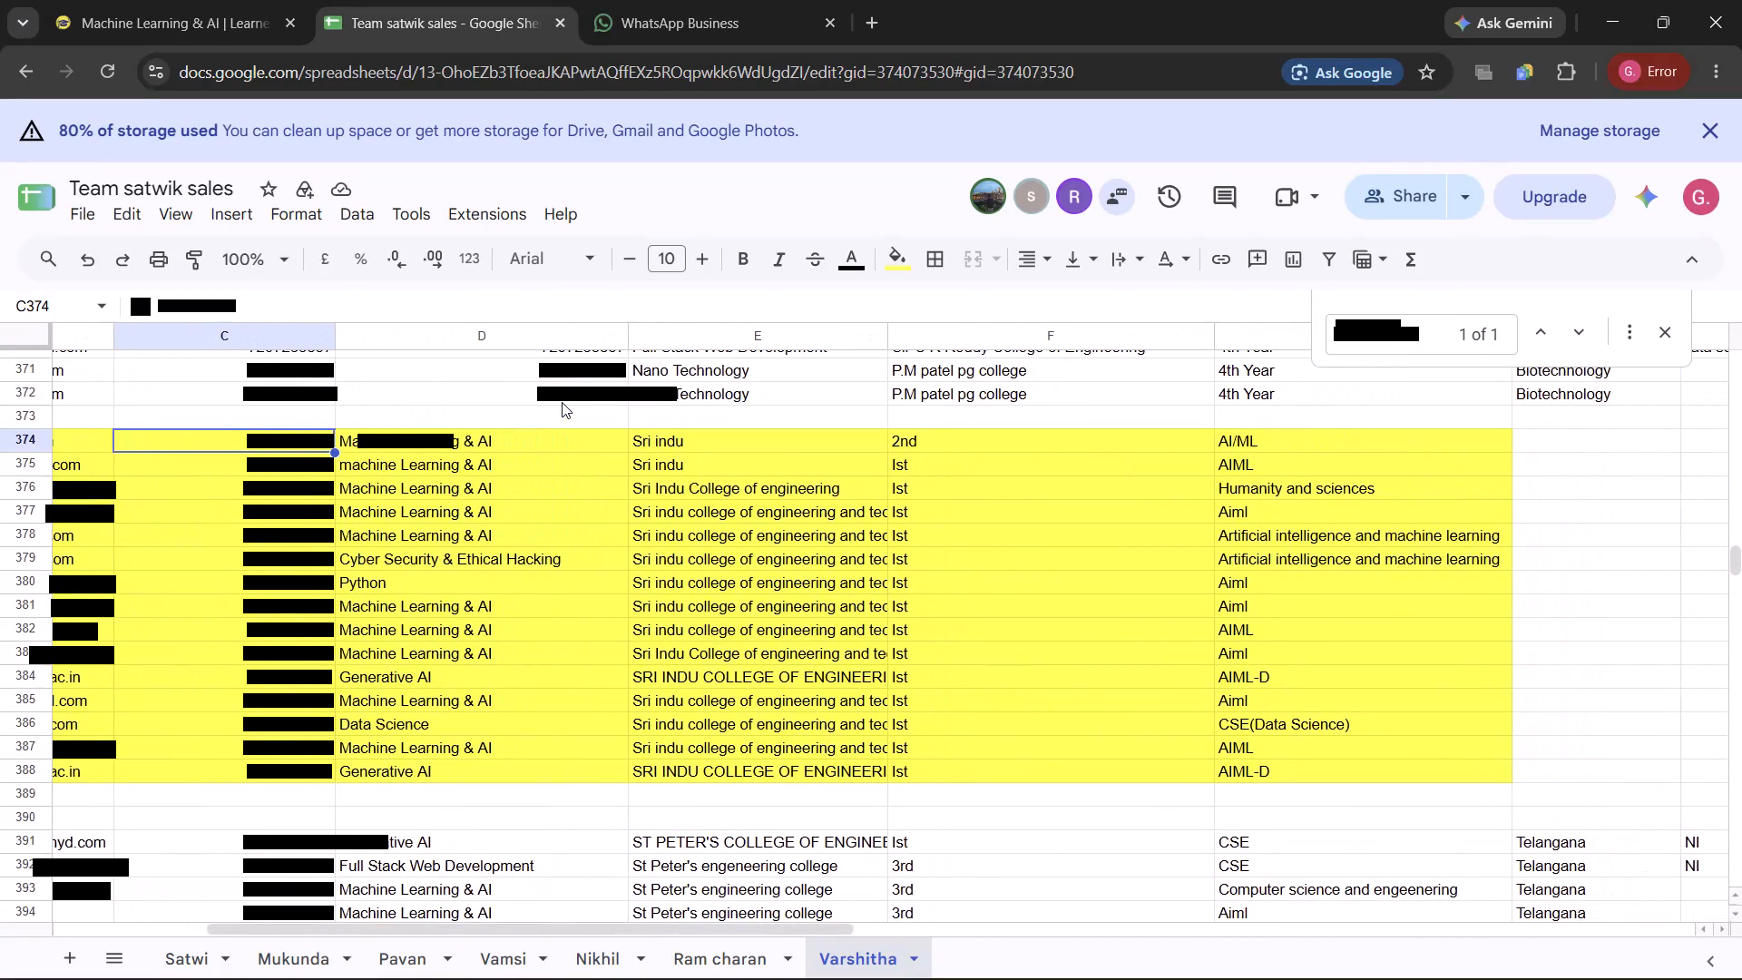
scroll(562, 402, "right", 6)
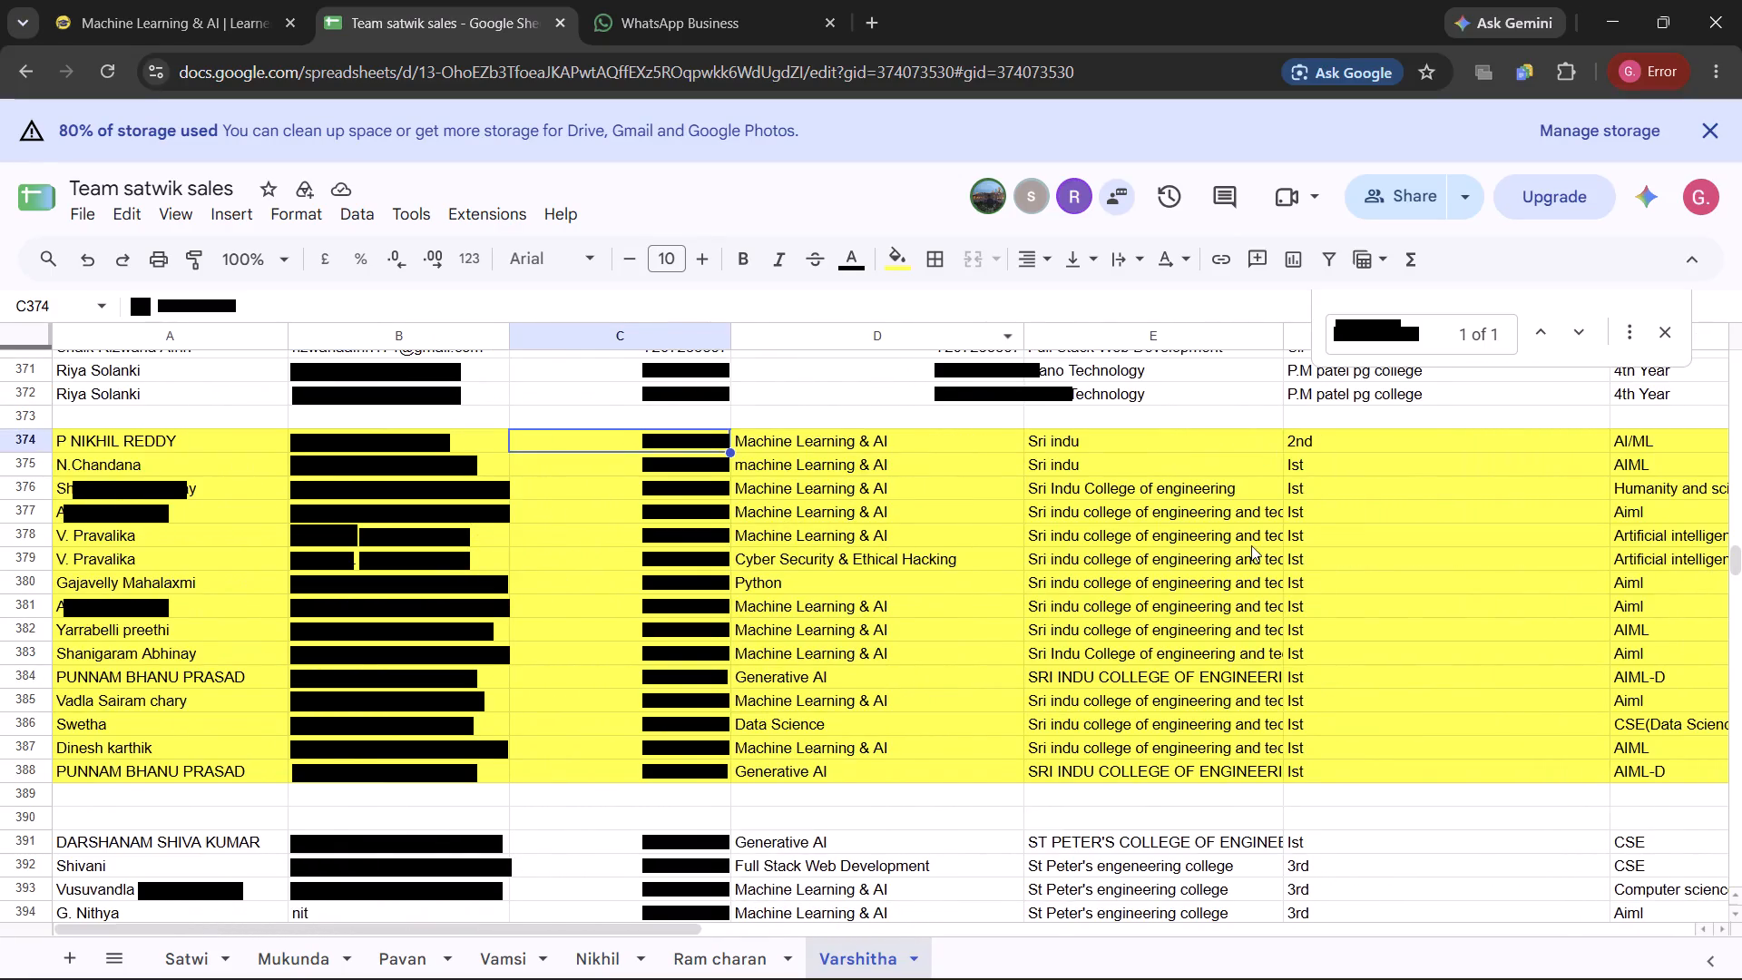
scroll(1251, 545, "left", 4)
left_click(1268, 441)
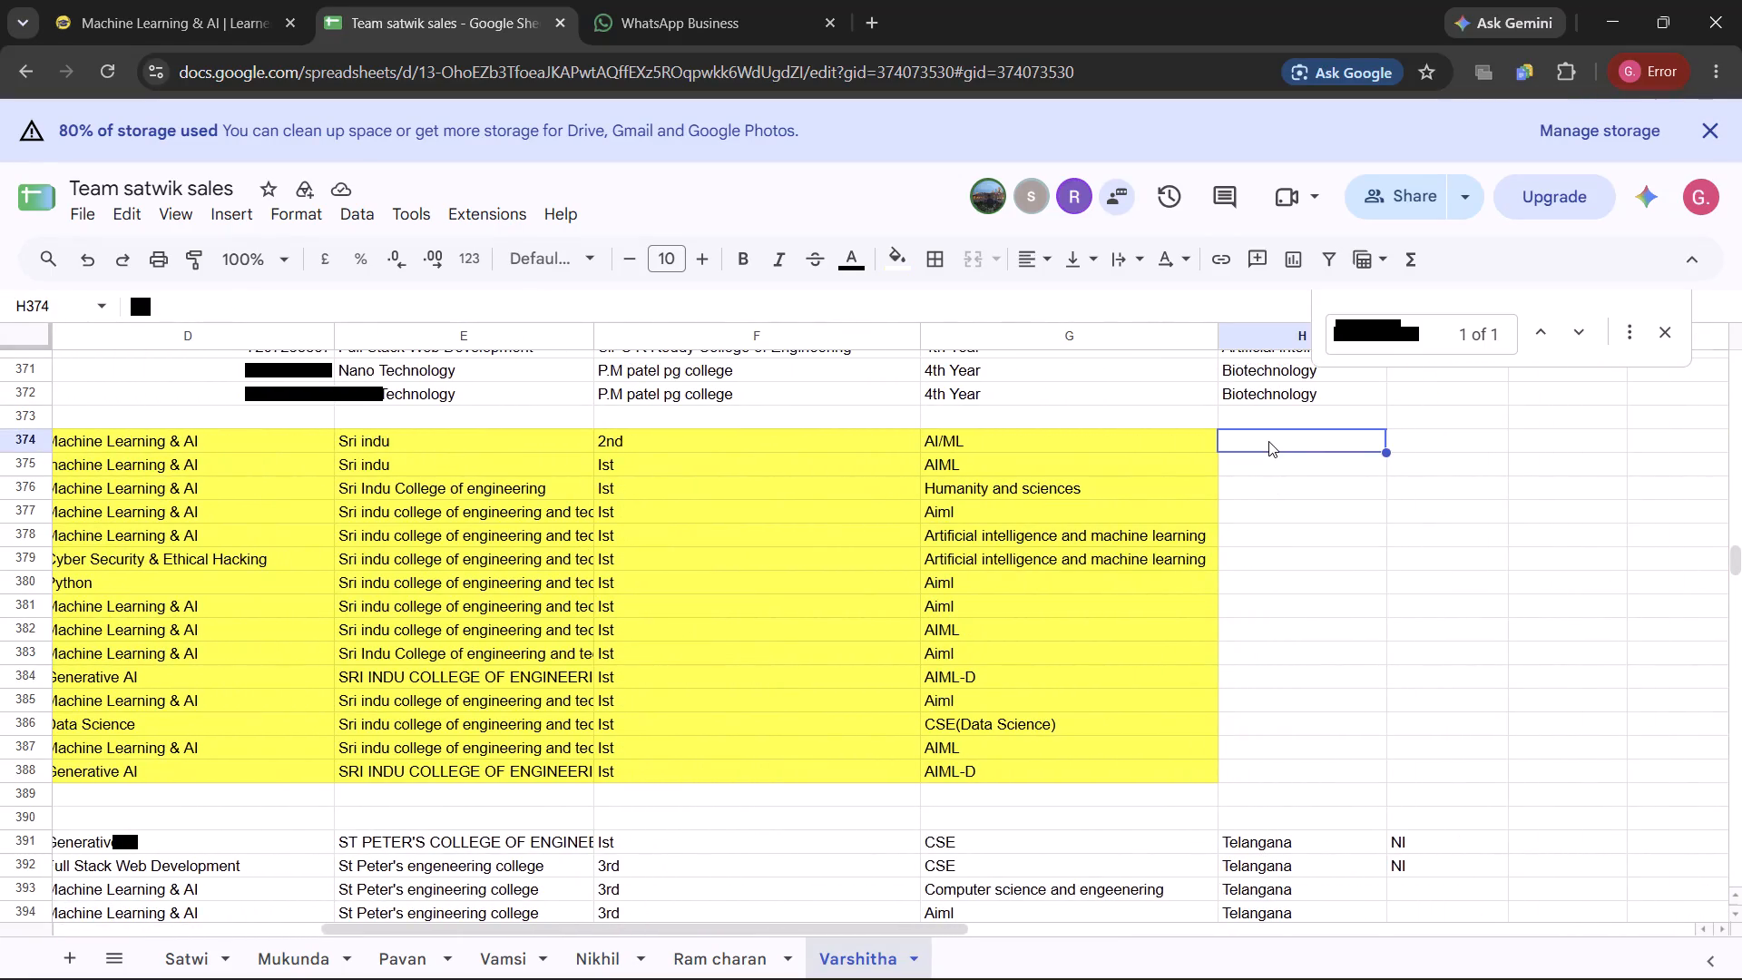
type("NI")
left_click(1301, 478)
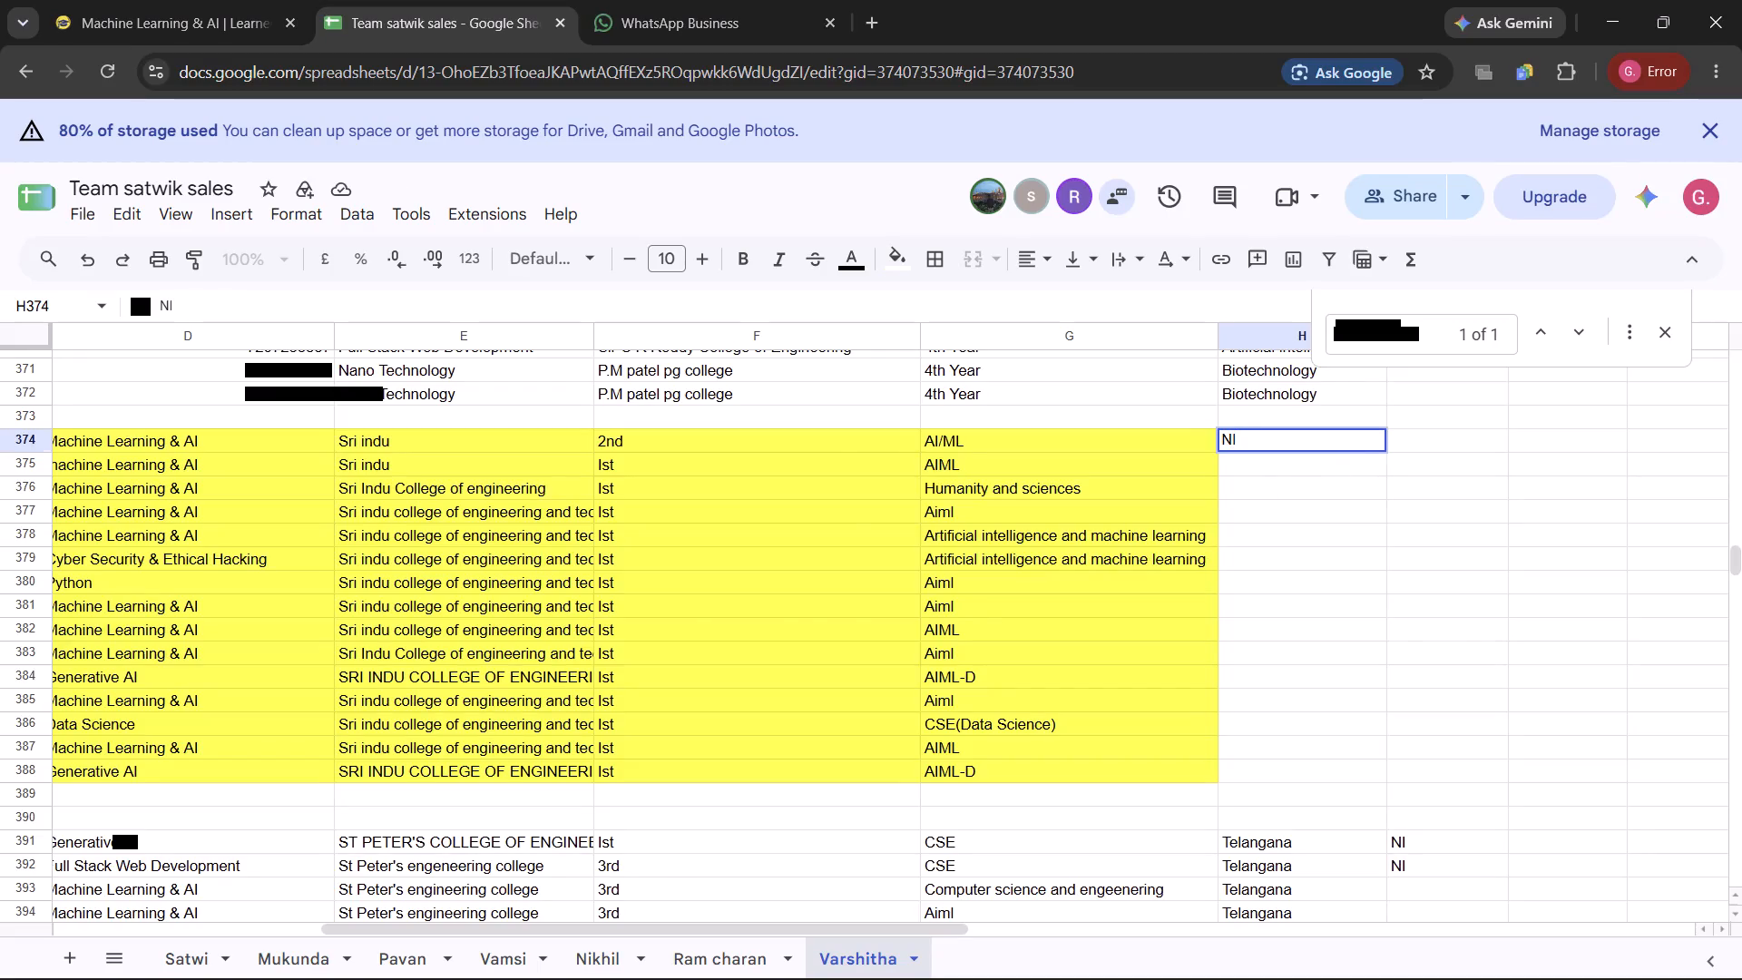
Examine the remaining yellow-highlighted Sri Indu leads in rows 375 to 388, from names and contacts across to the status column.
scroll(1301, 478, "right", 4)
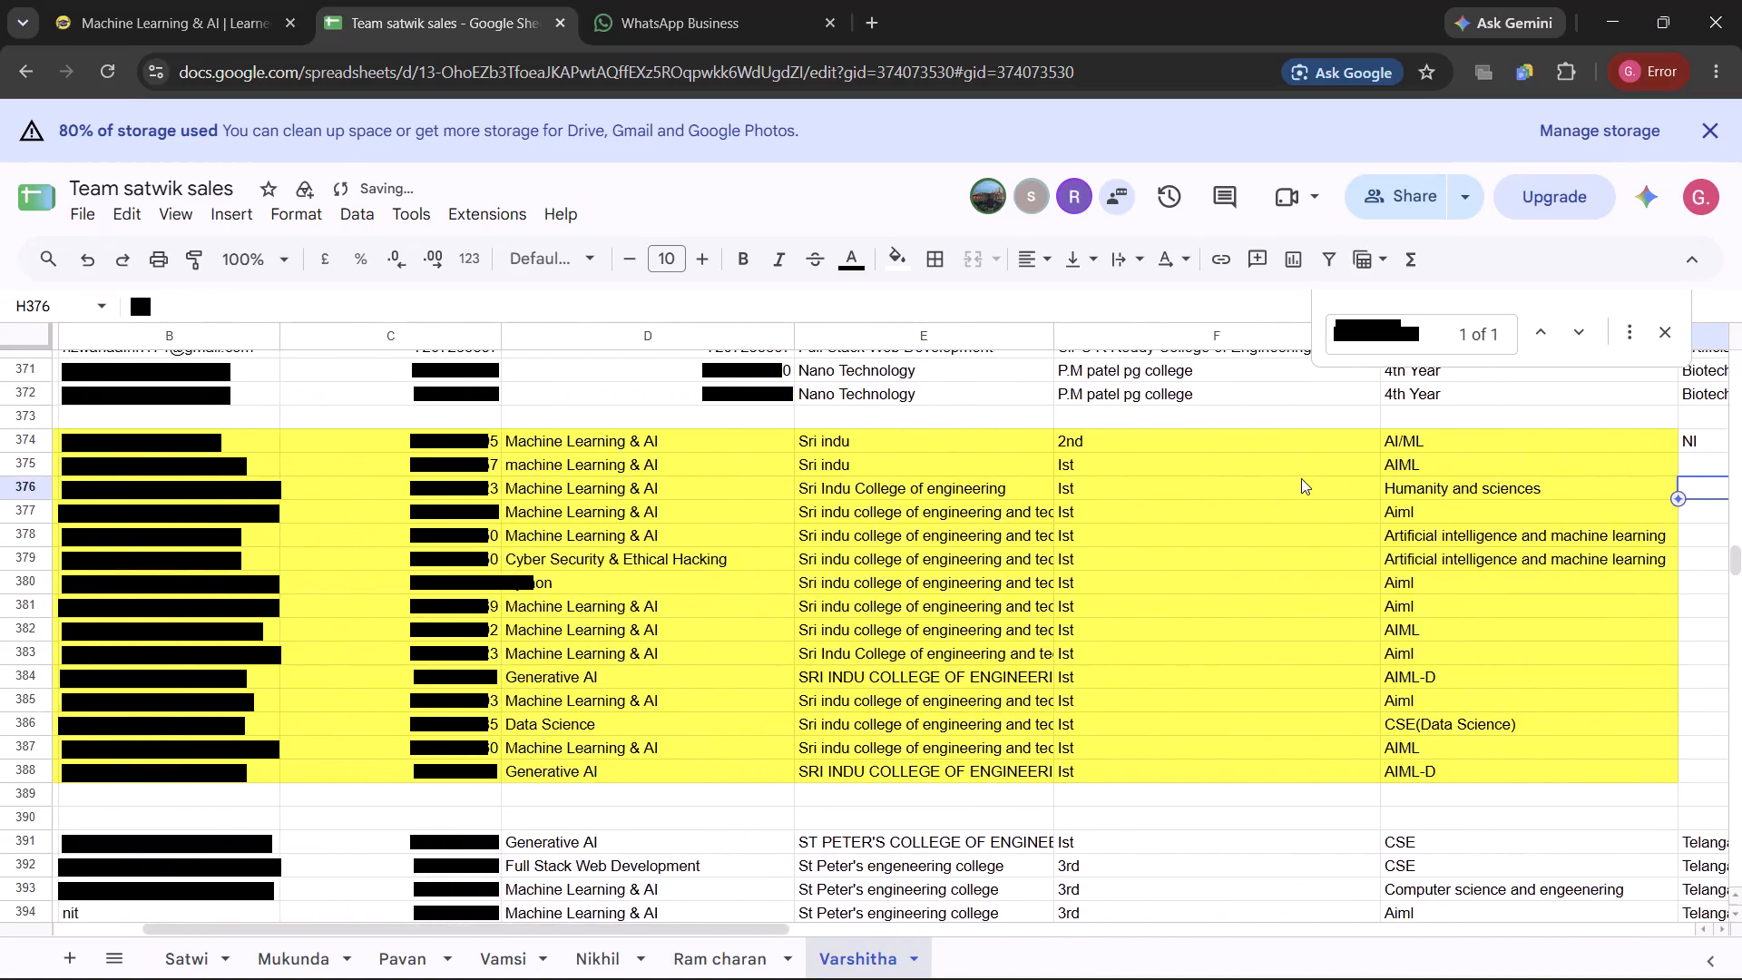
scroll(1301, 478, "right", 1)
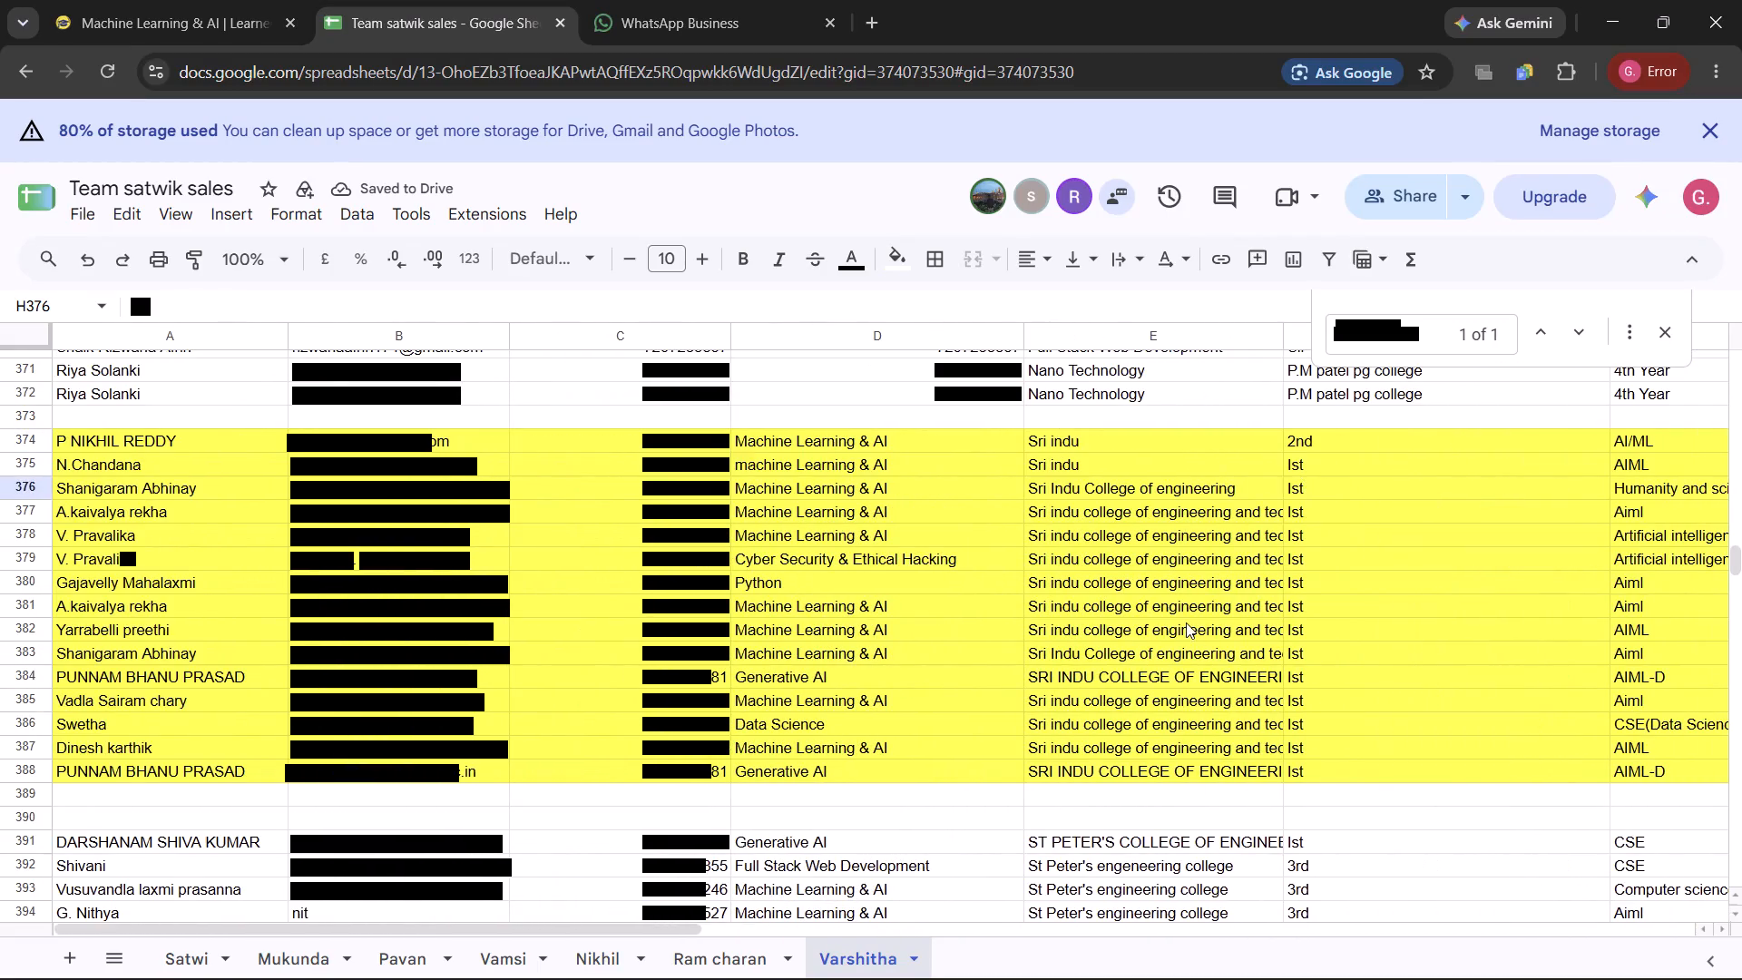
scroll(1186, 622, "left", 3)
scroll(1186, 622, "right", 2)
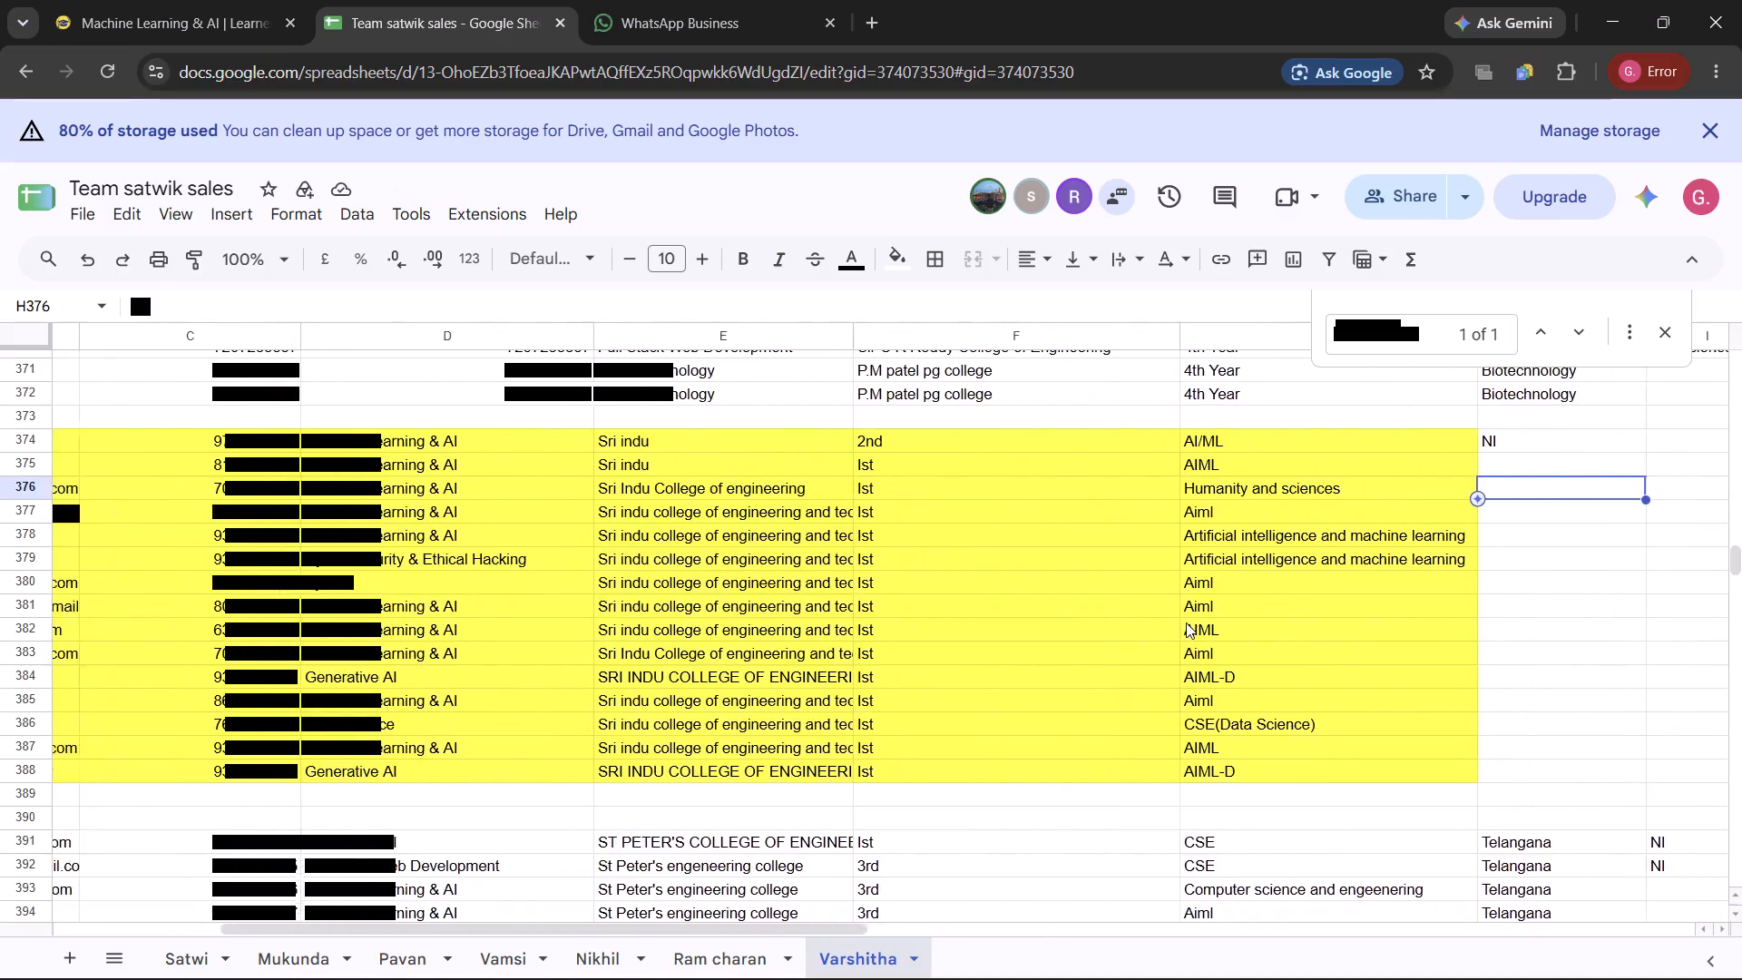
scroll(1186, 622, "right", 2)
scroll(1186, 622, "left", 2)
scroll(1186, 622, "right", 2)
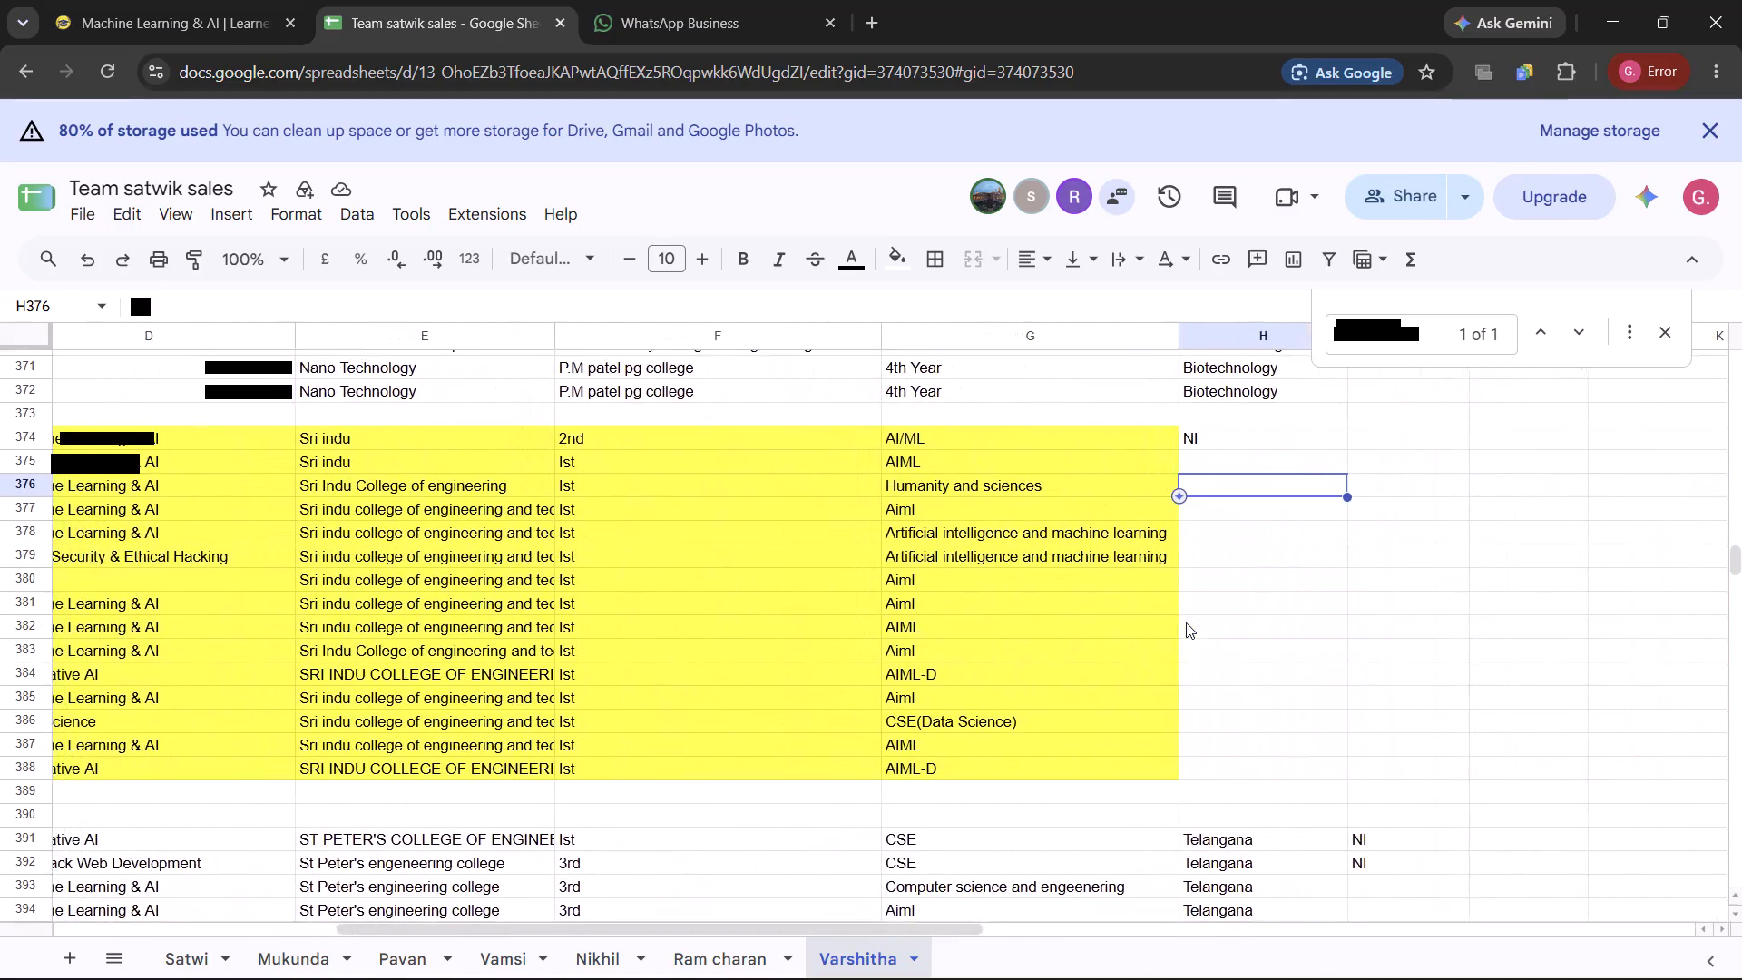
scroll(1186, 622, "right", 3)
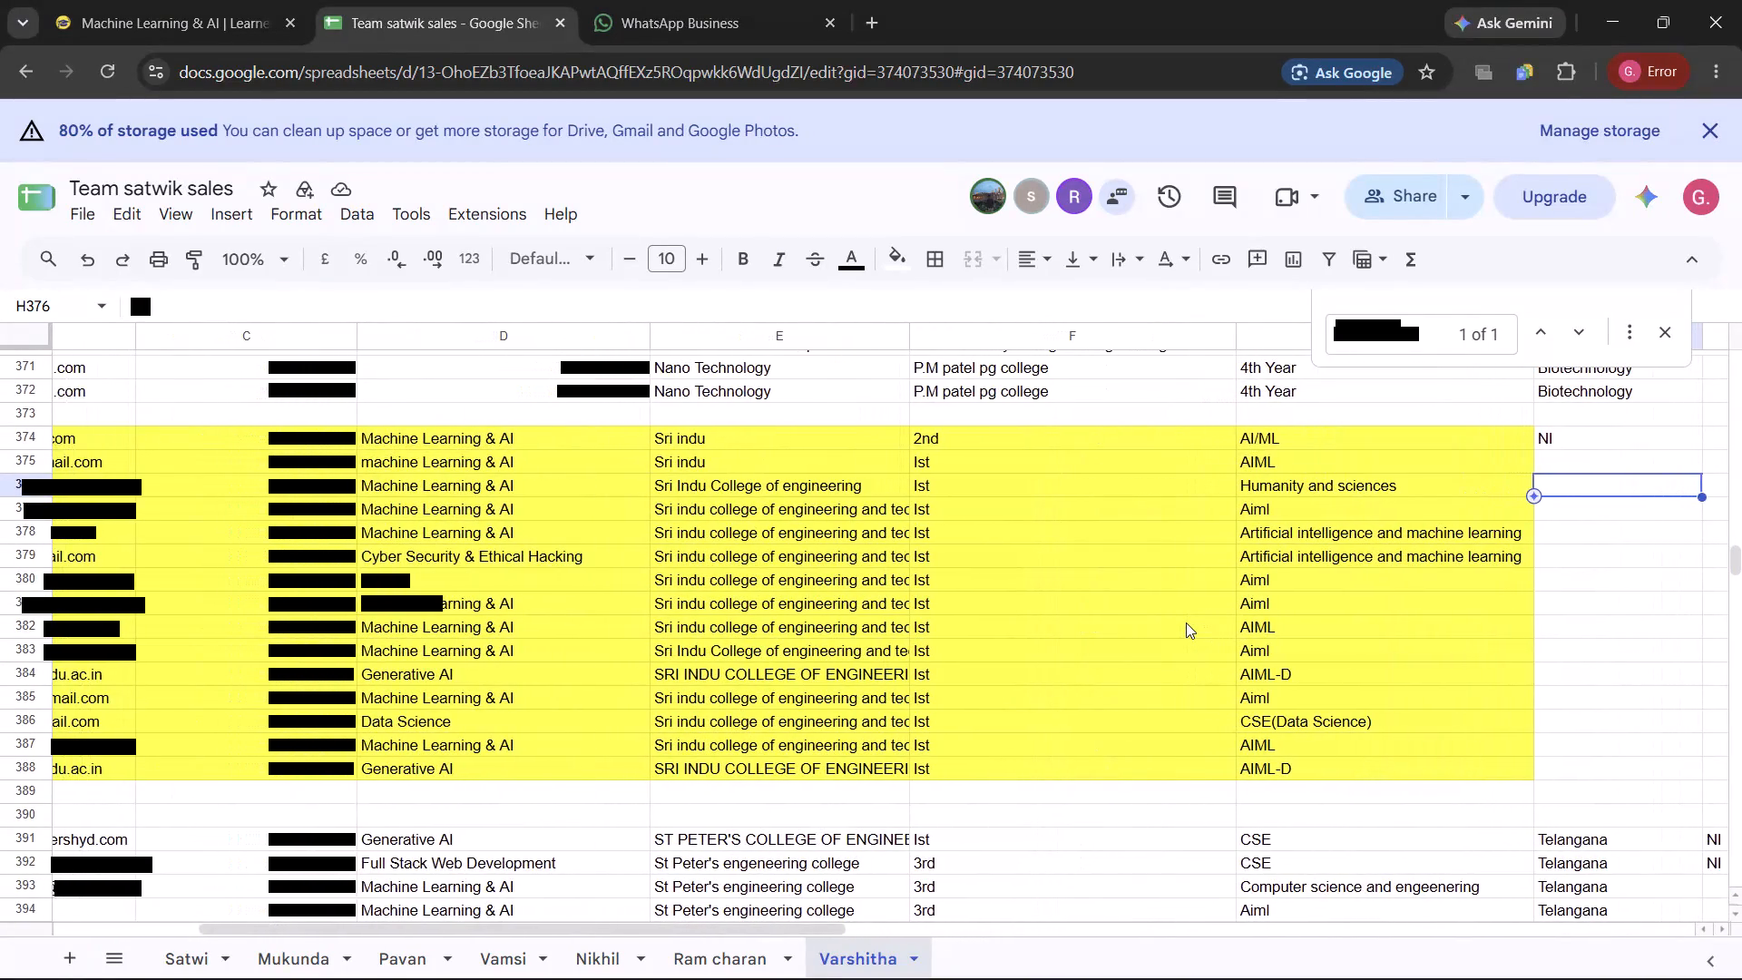
scroll(1186, 622, "right", 2)
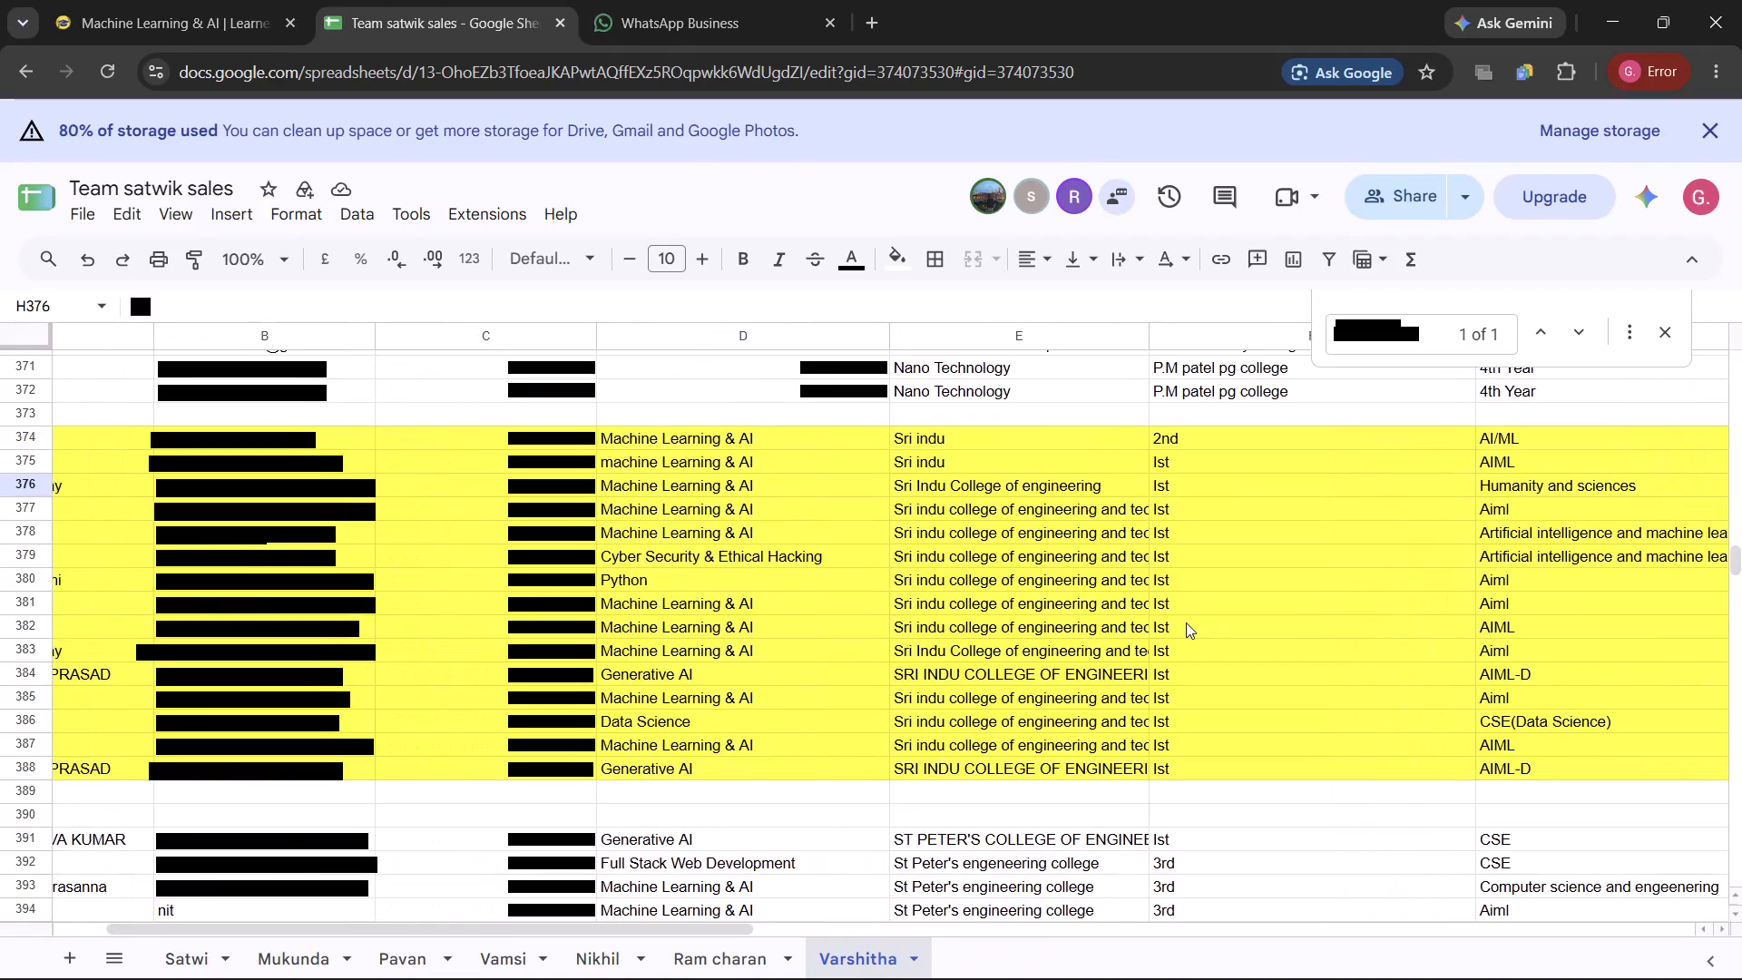
Review the St Peter's Engineering College leads in rows 391 to 410, comparing names, courses, branches, locations and call statuses.
scroll(1186, 622, "down", 3)
scroll(1186, 622, "left", 3)
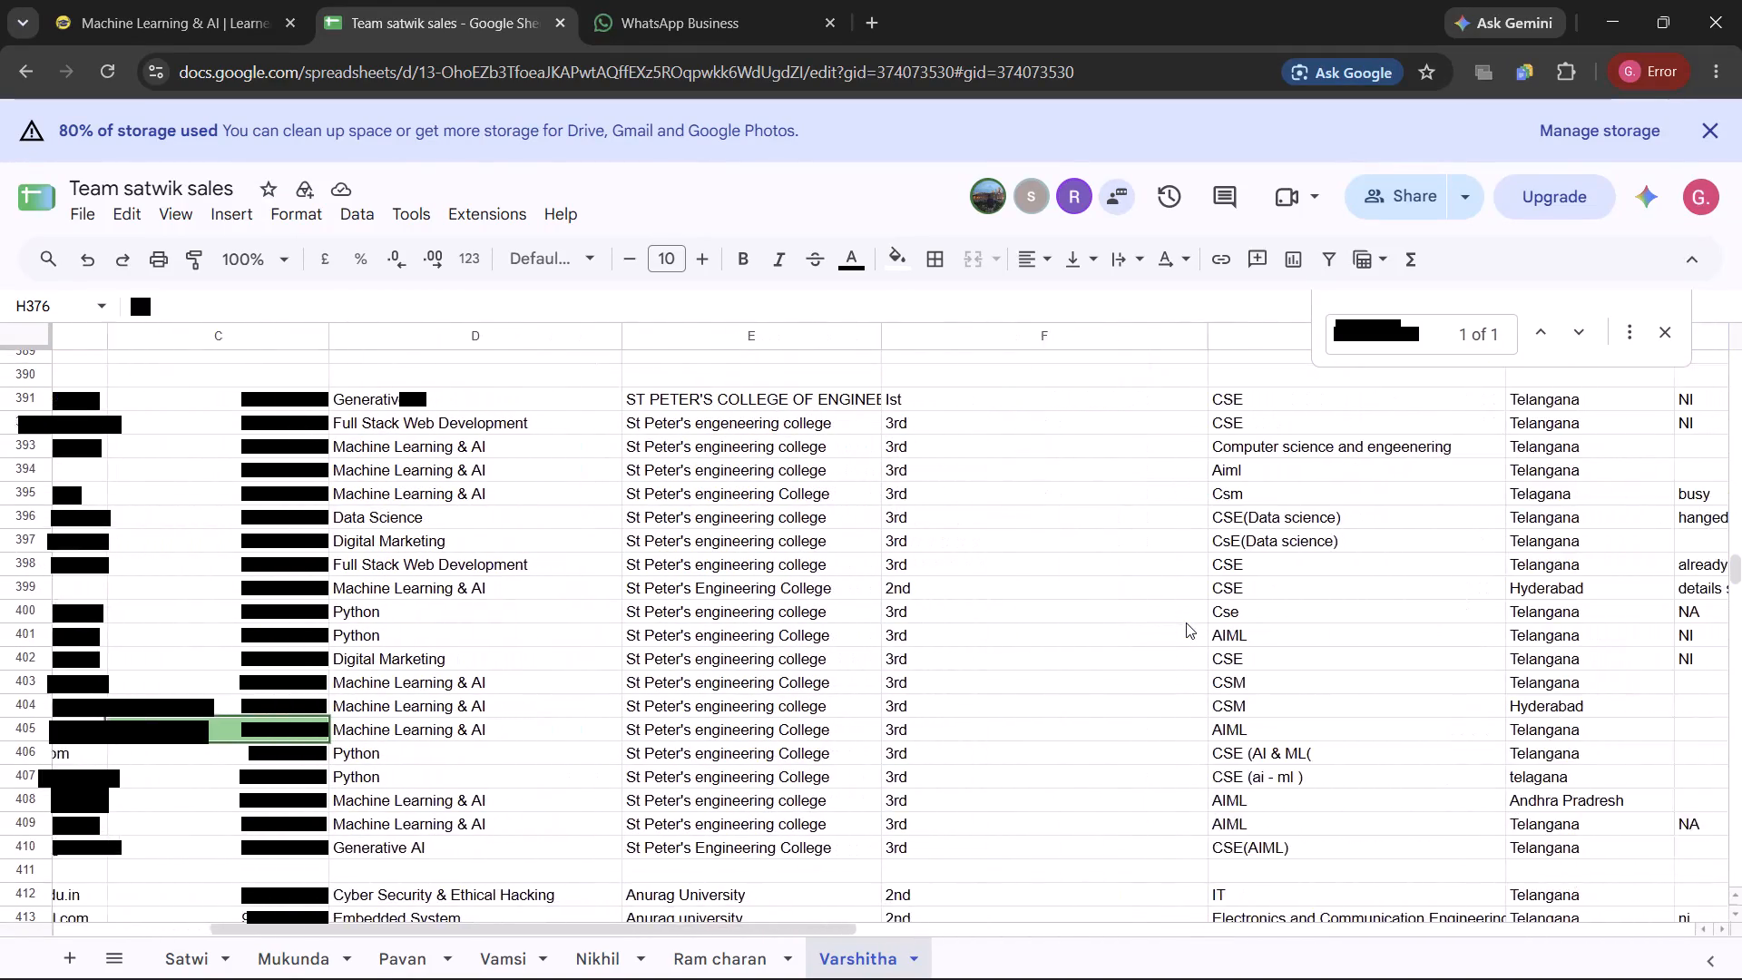
scroll(1186, 622, "left", 1)
scroll(1186, 622, "down", 1)
scroll(1186, 622, "right", 2)
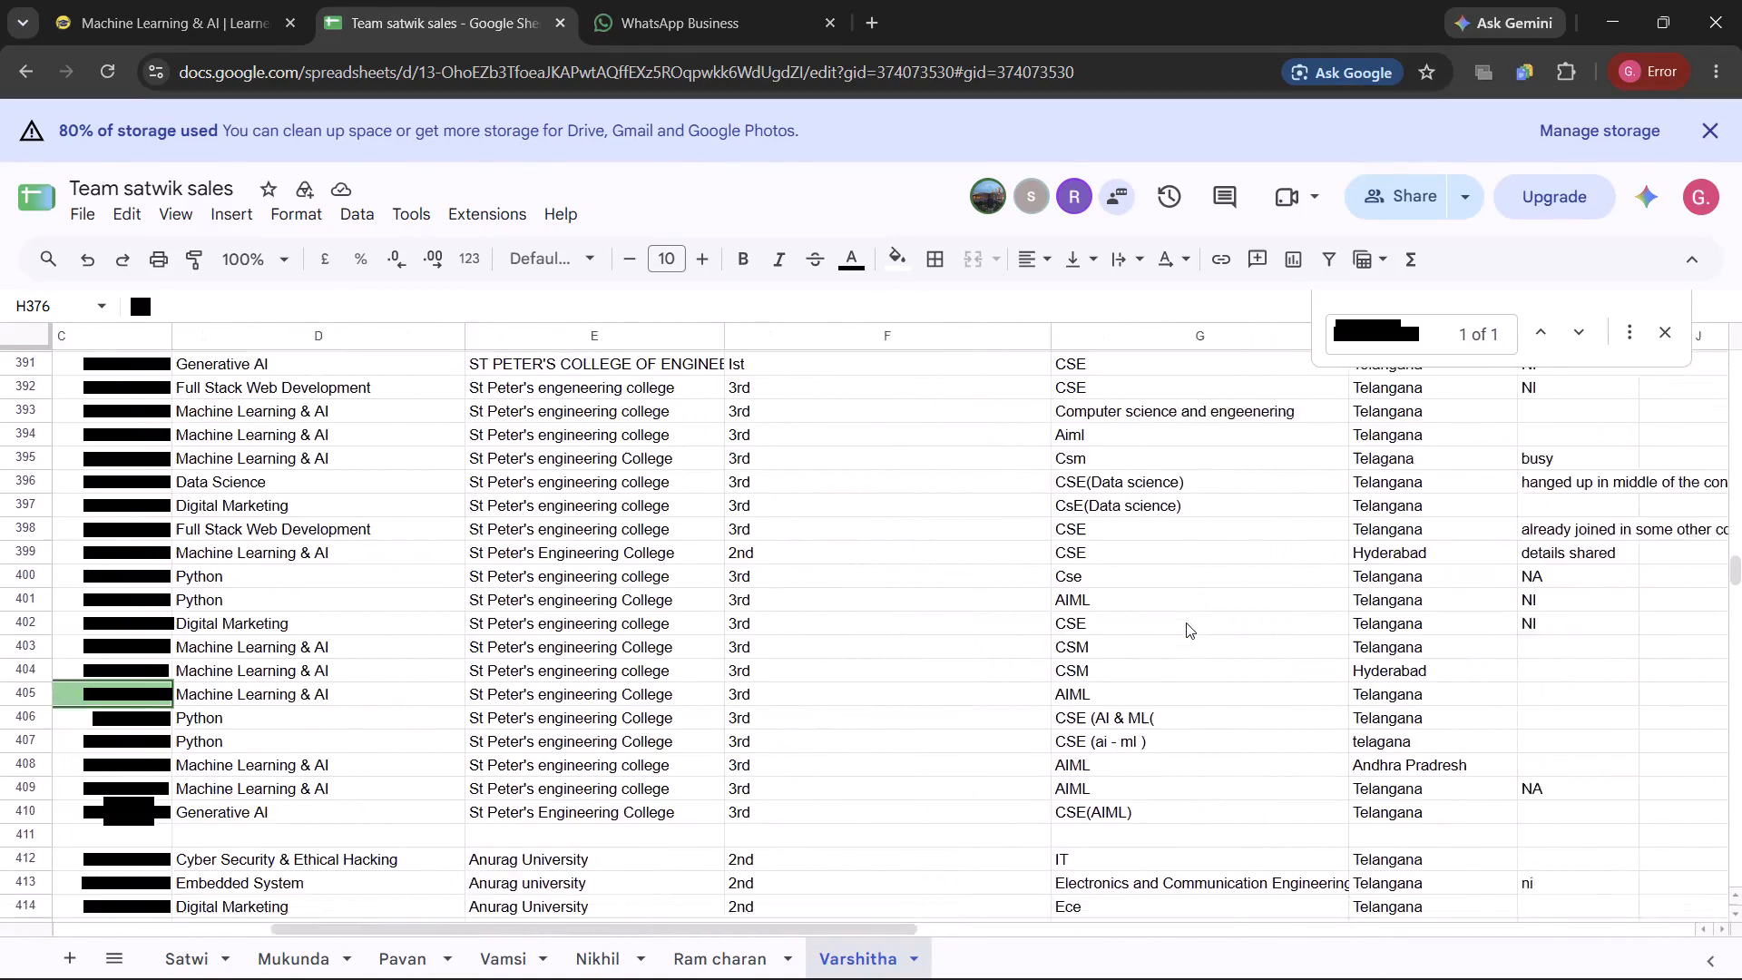
scroll(1186, 622, "right", 2)
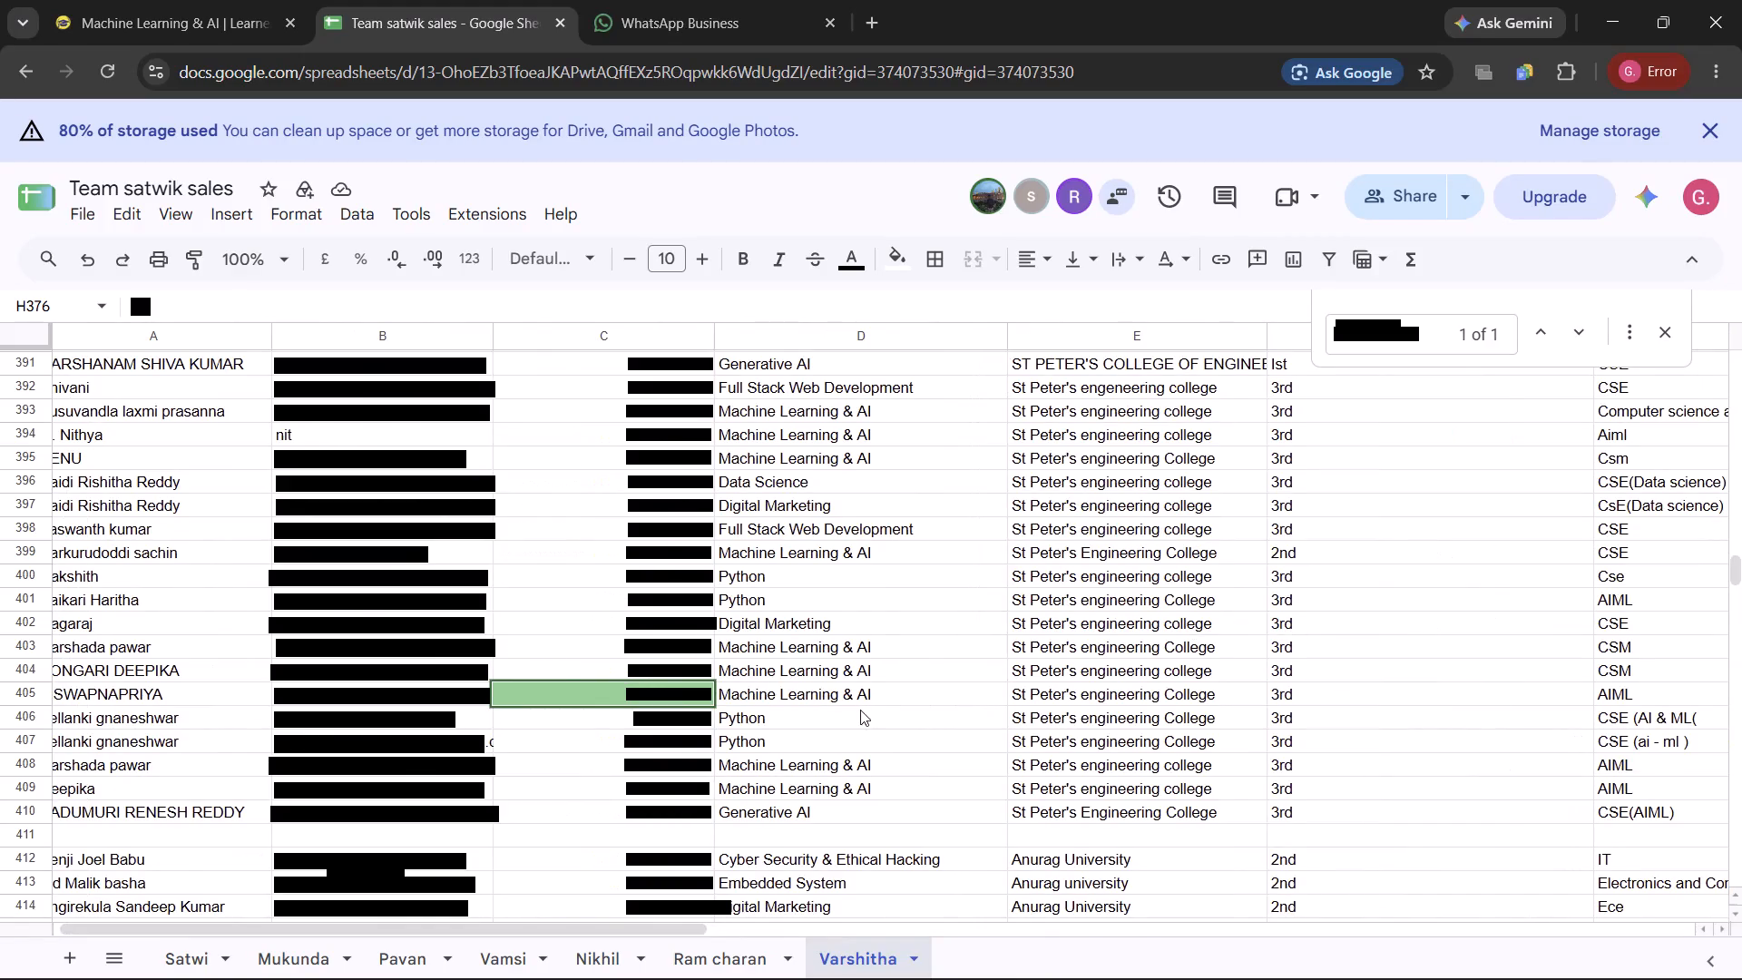
scroll(768, 709, "left", 1)
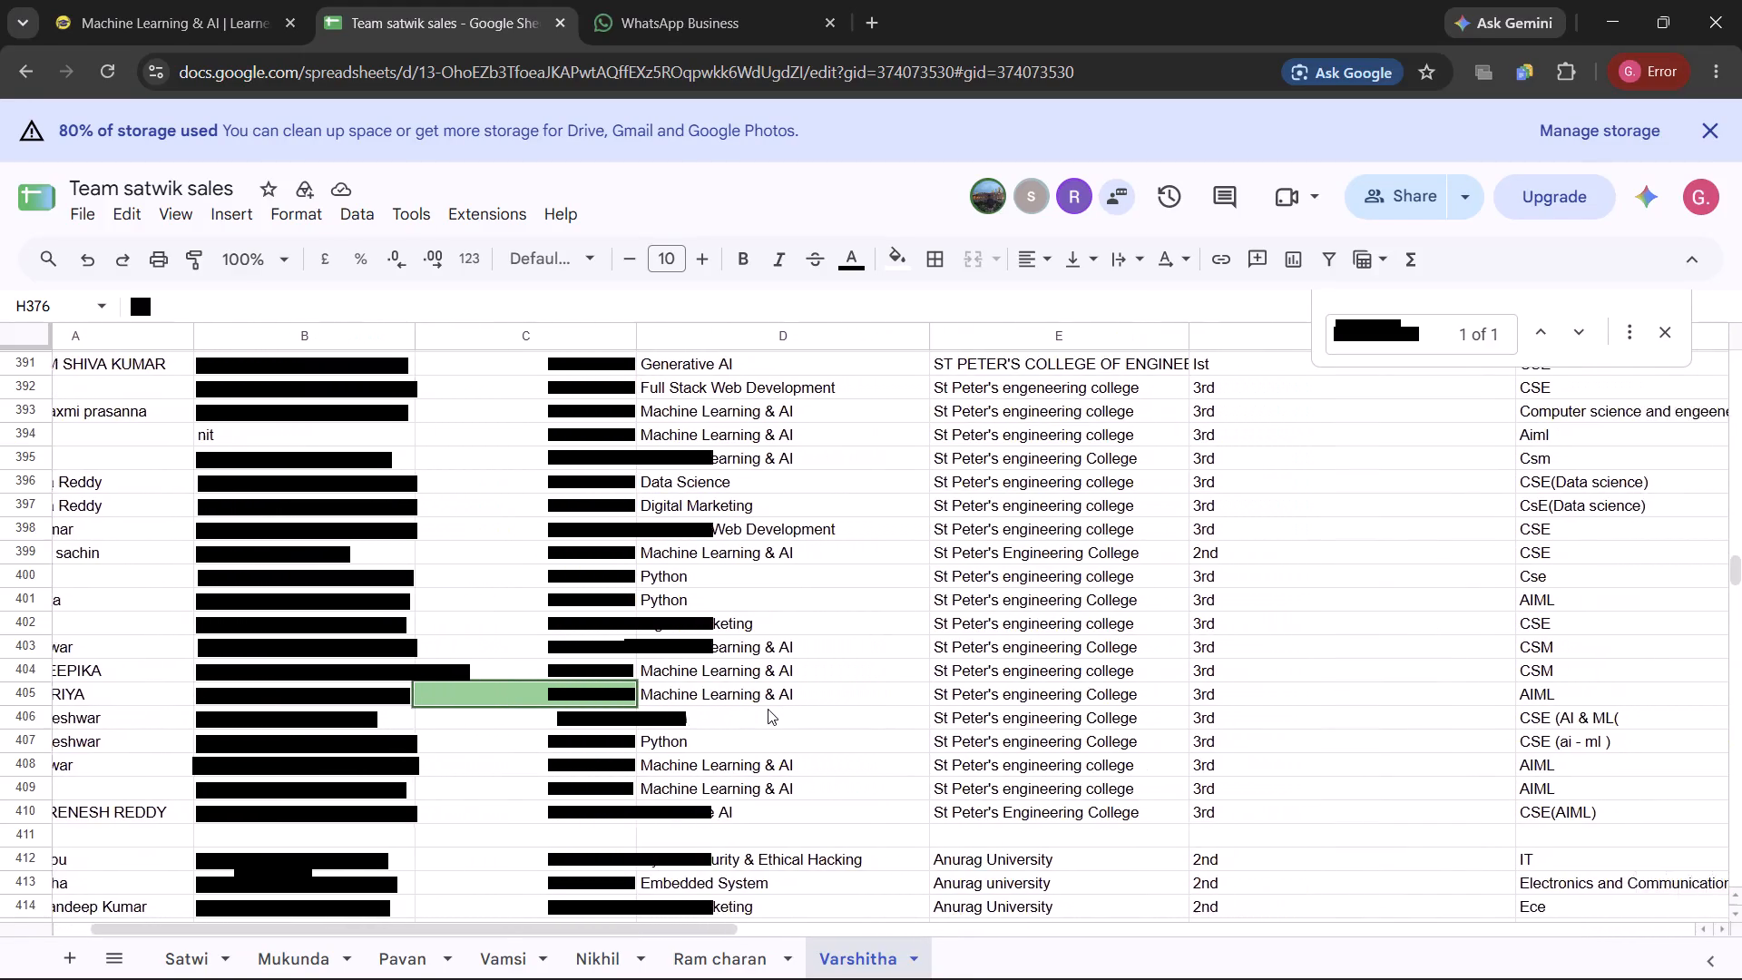
scroll(768, 709, "left", 2)
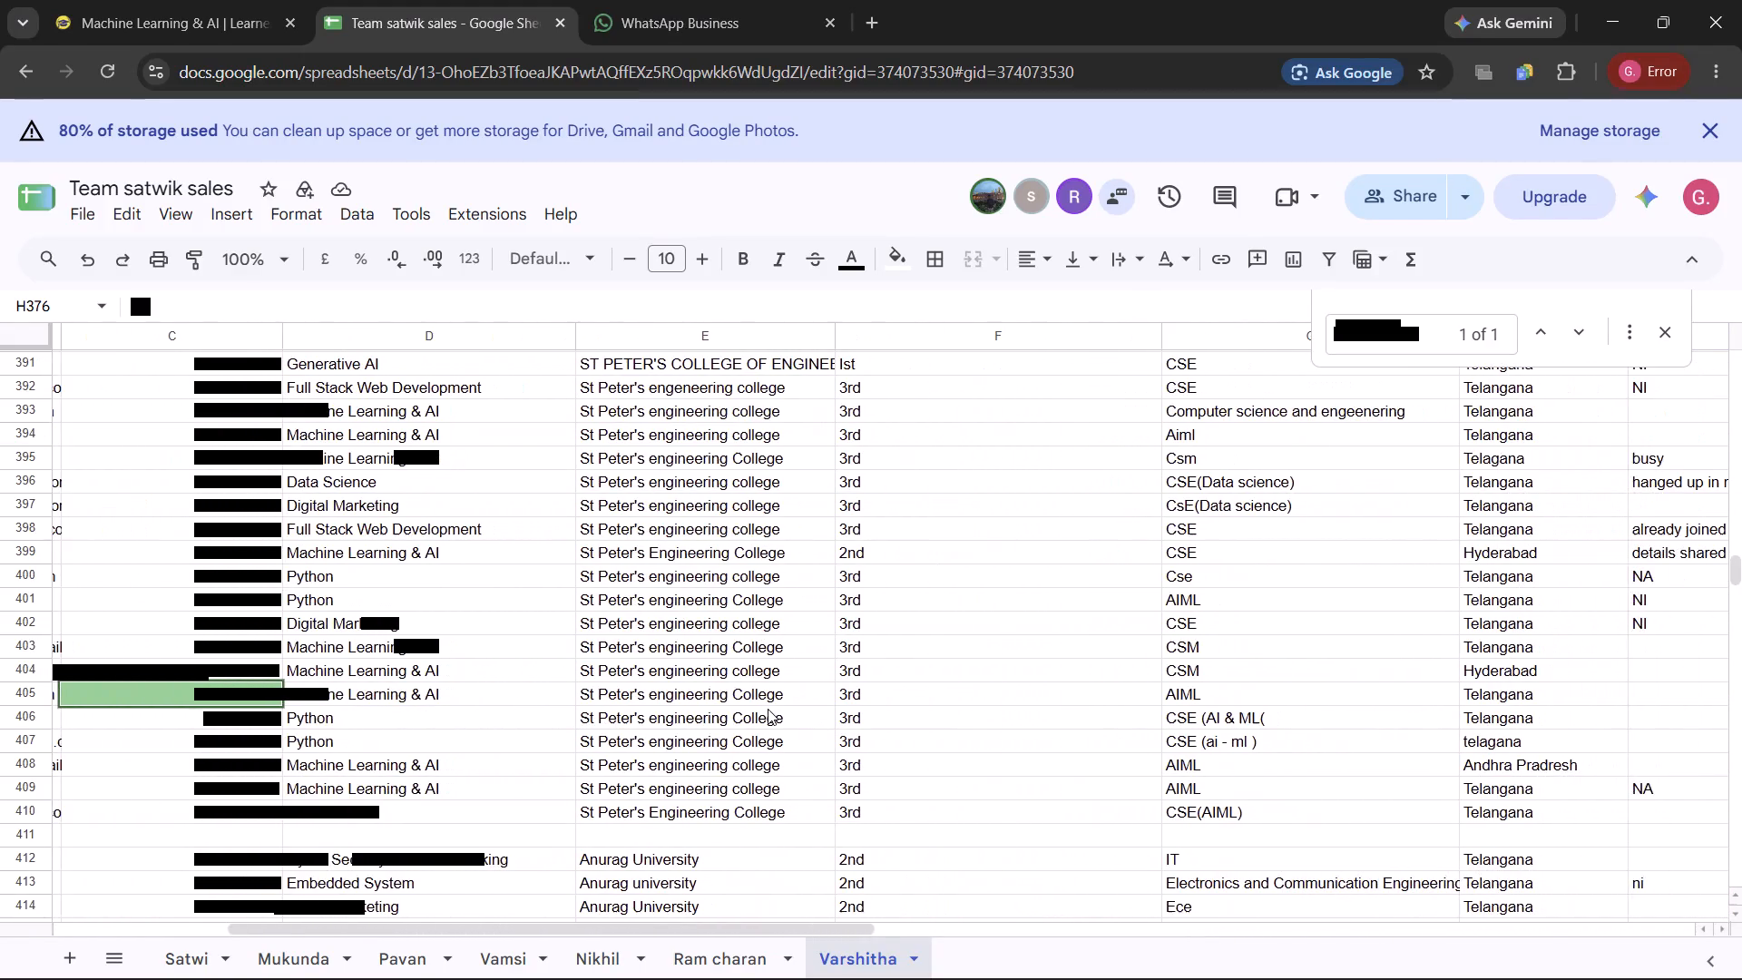
scroll(768, 709, "right", 3)
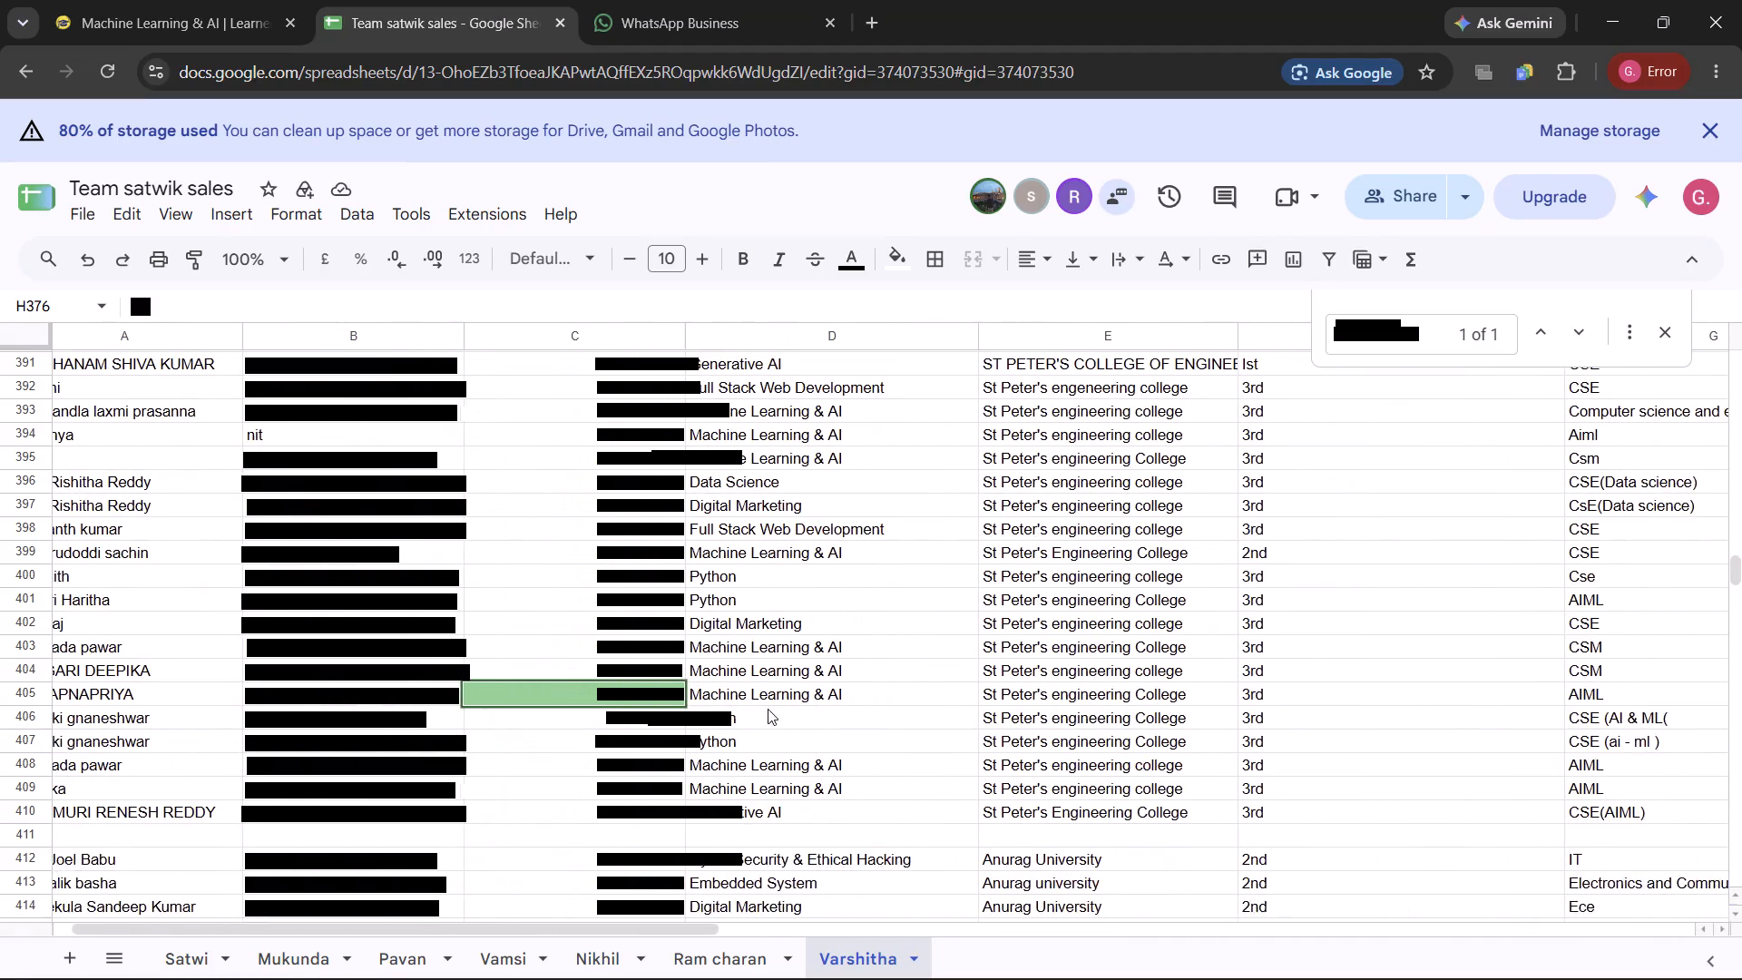
scroll(768, 709, "right", 1)
scroll(768, 709, "left", 1)
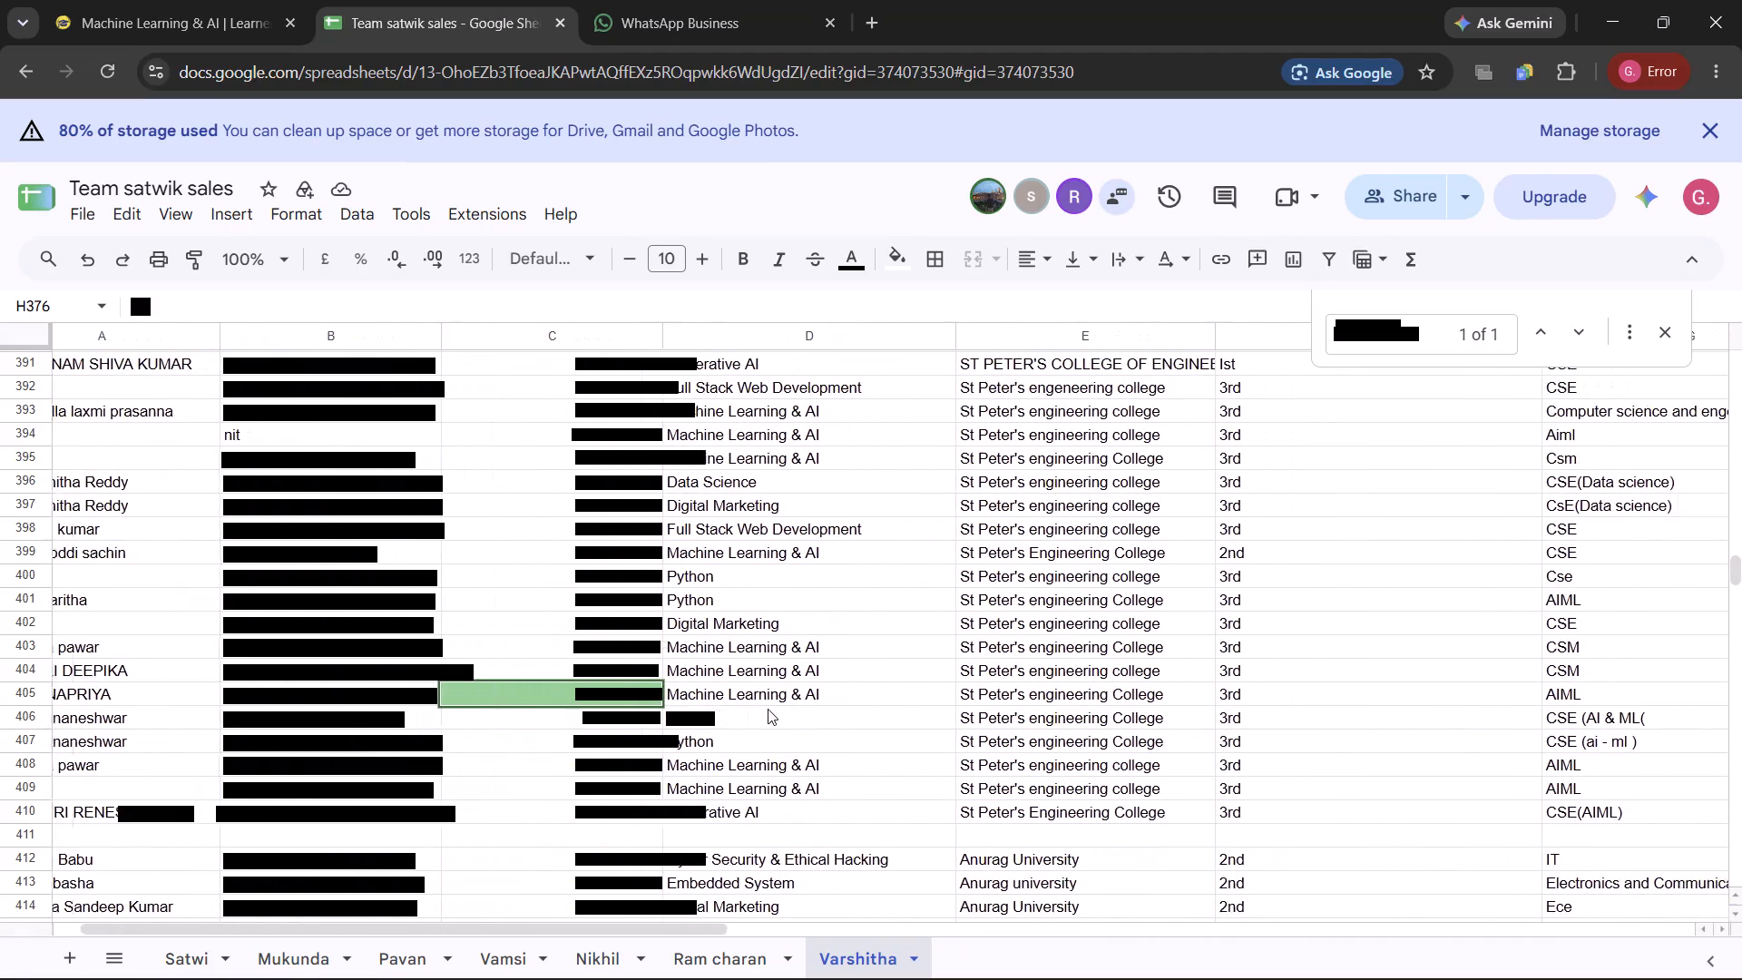
scroll(768, 709, "left", 3)
scroll(768, 709, "right", 3)
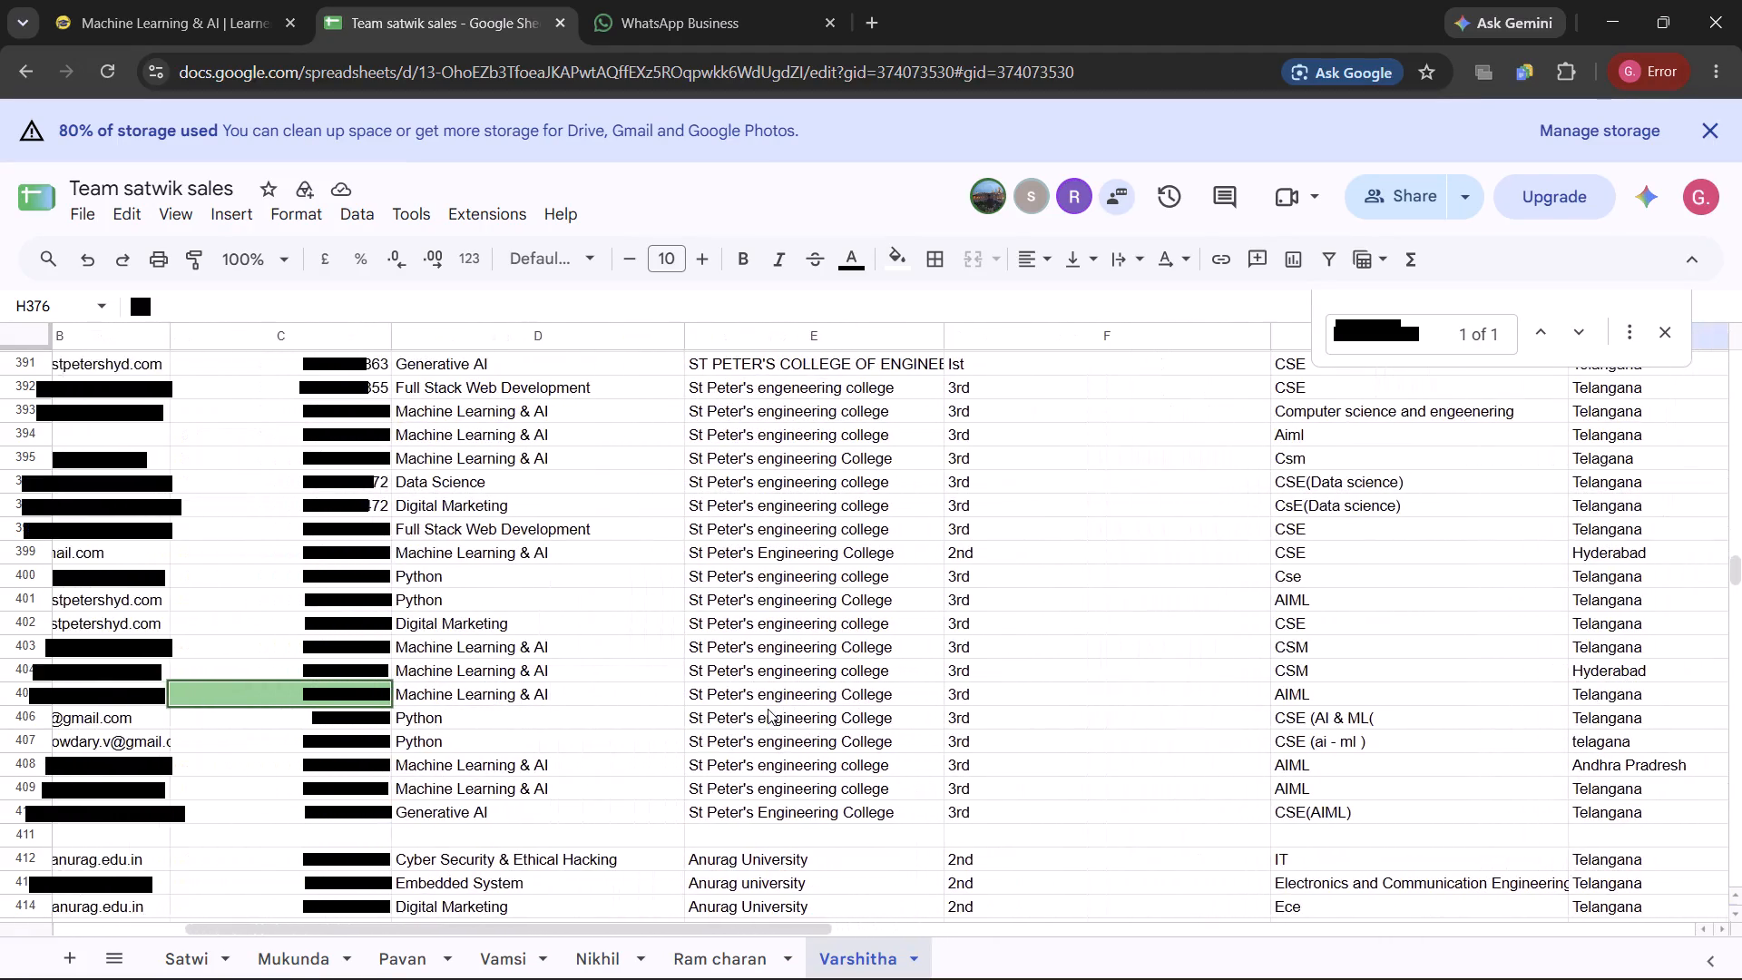
scroll(768, 709, "right", 4)
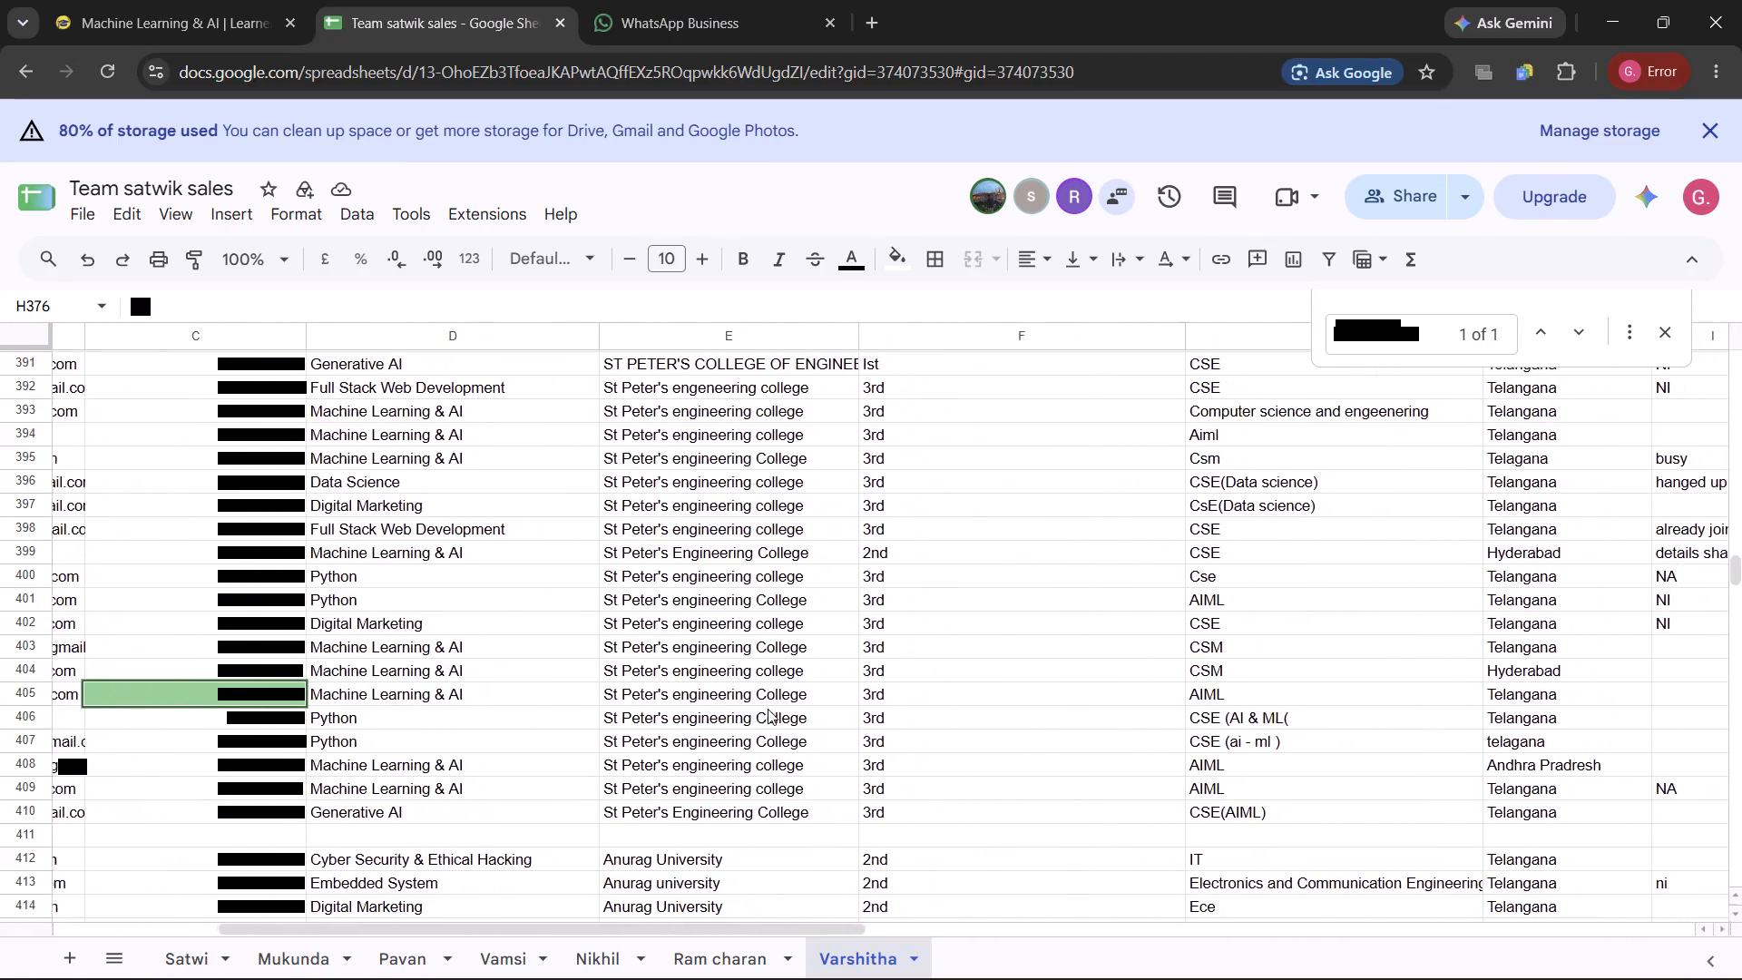
scroll(768, 709, "right", 5)
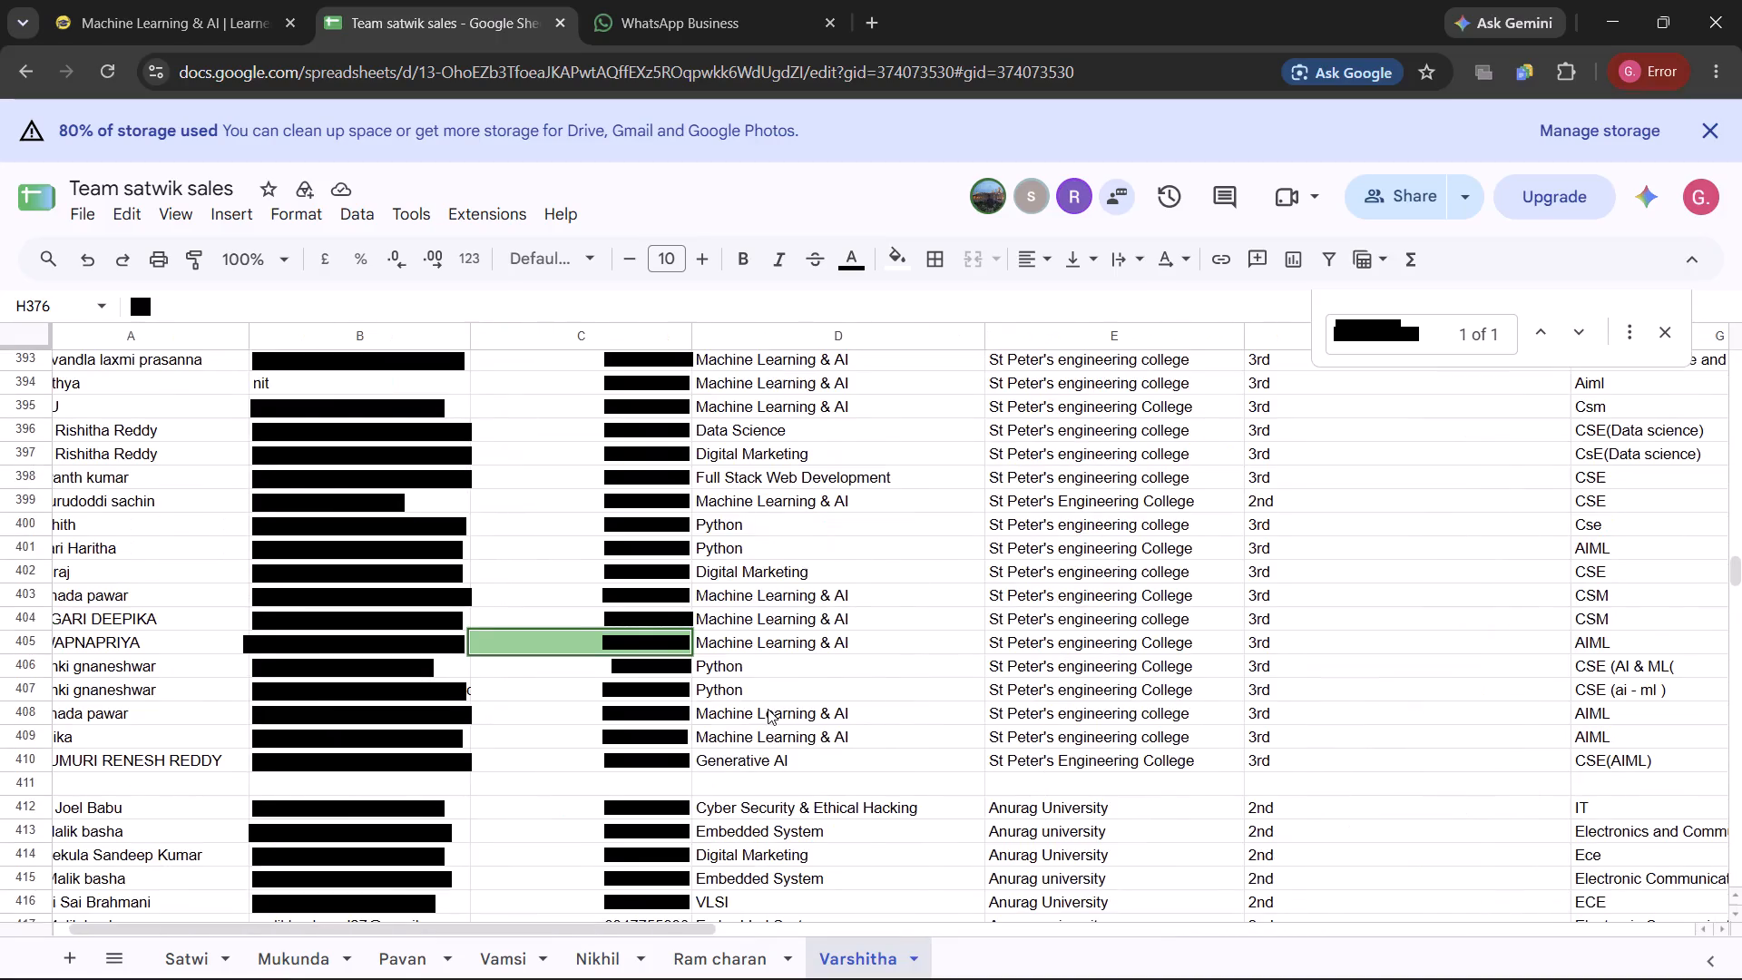
Review the Anurag University leads in rows 412 to 429, checking names, contacts, courses, branches, locations and call statuses.
scroll(768, 709, "down", 3)
scroll(768, 709, "left", 2)
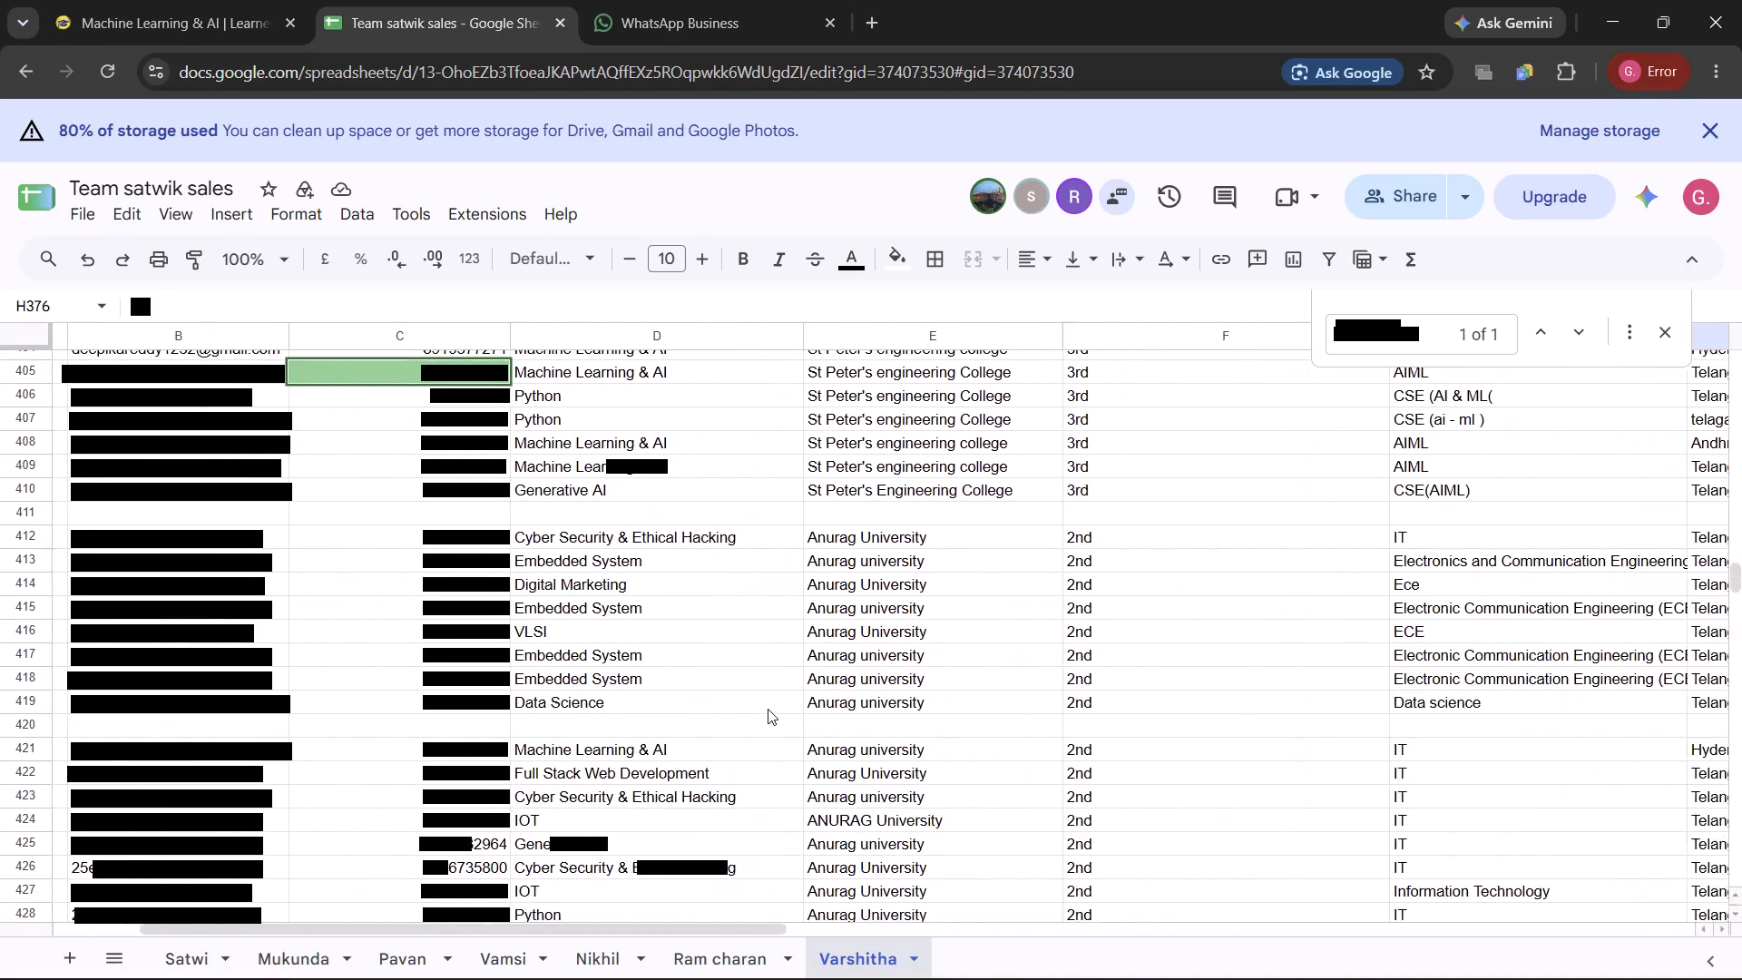
scroll(768, 709, "left", 2)
scroll(768, 709, "right", 3)
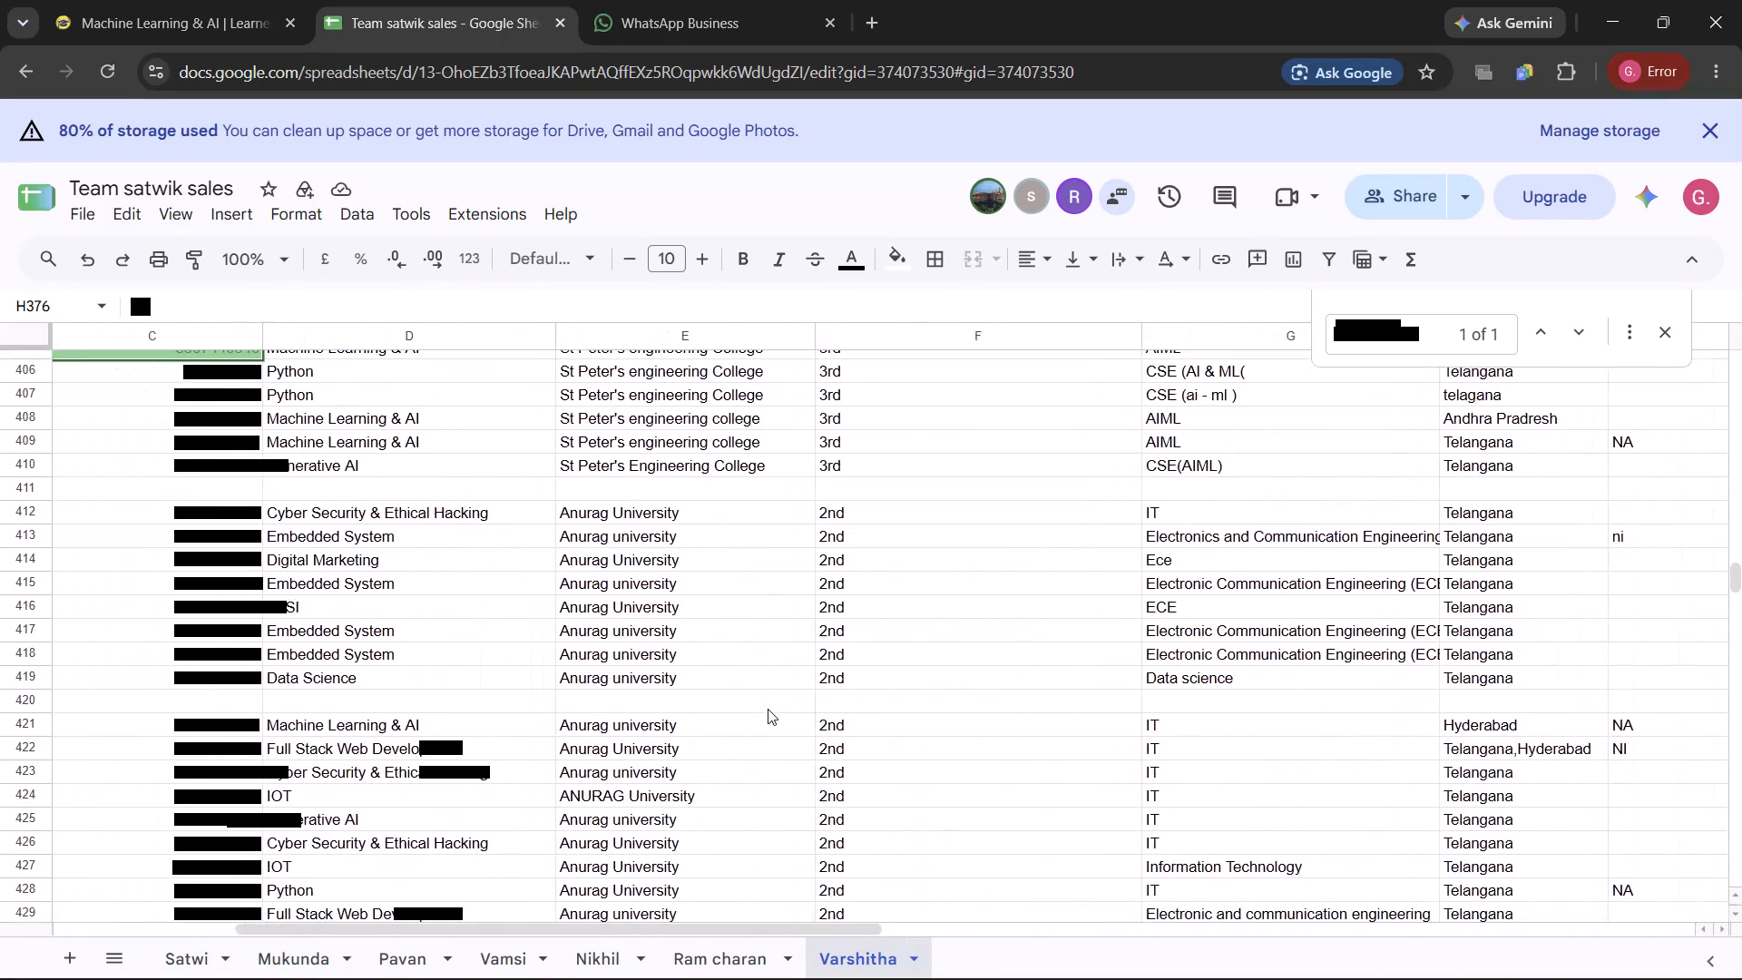
scroll(768, 709, "right", 2)
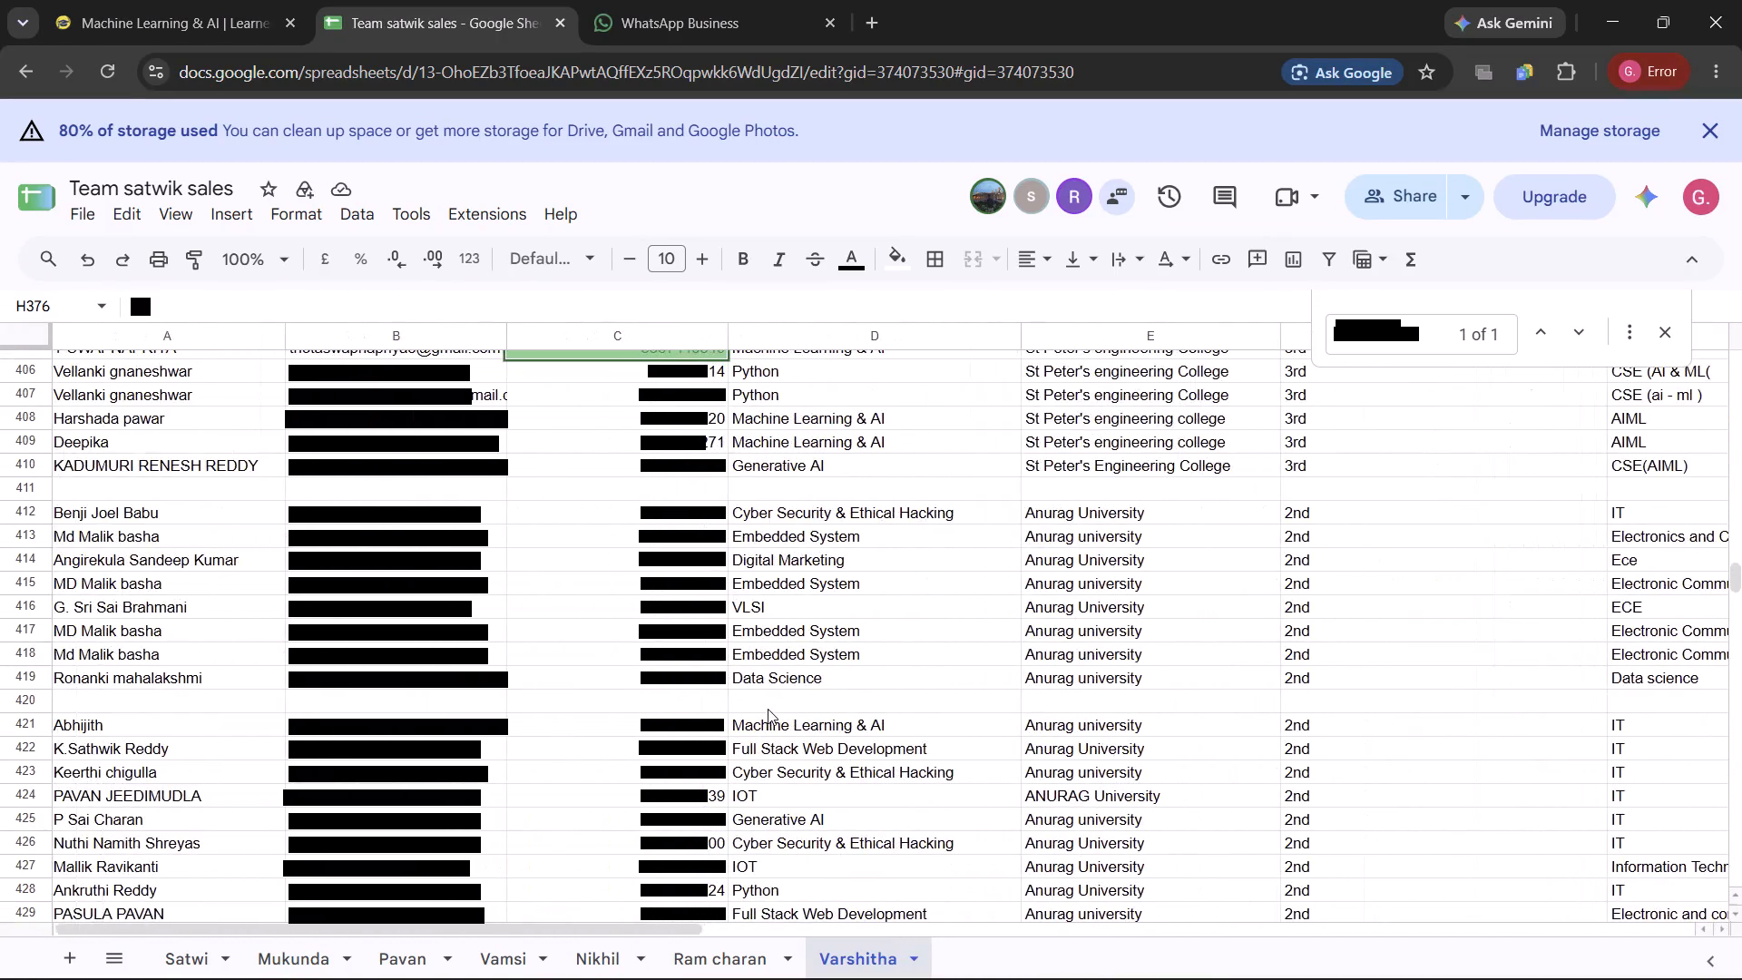
scroll(768, 709, "left", 2)
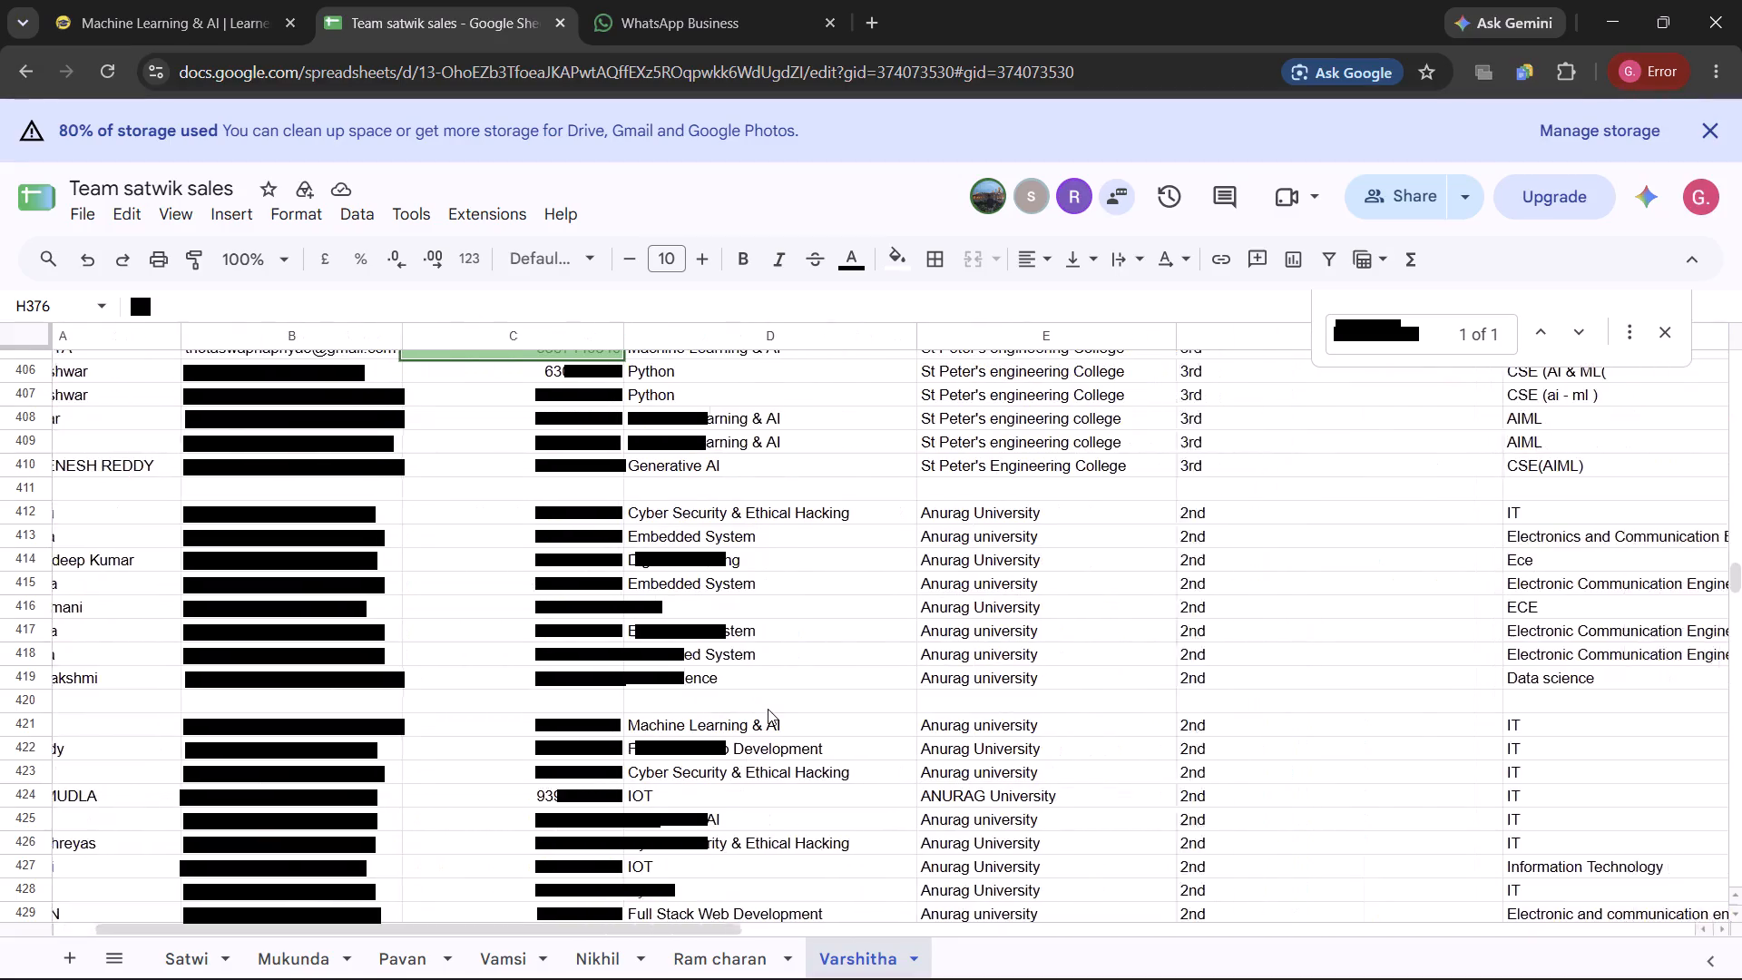
scroll(768, 709, "left", 3)
scroll(768, 709, "right", 1)
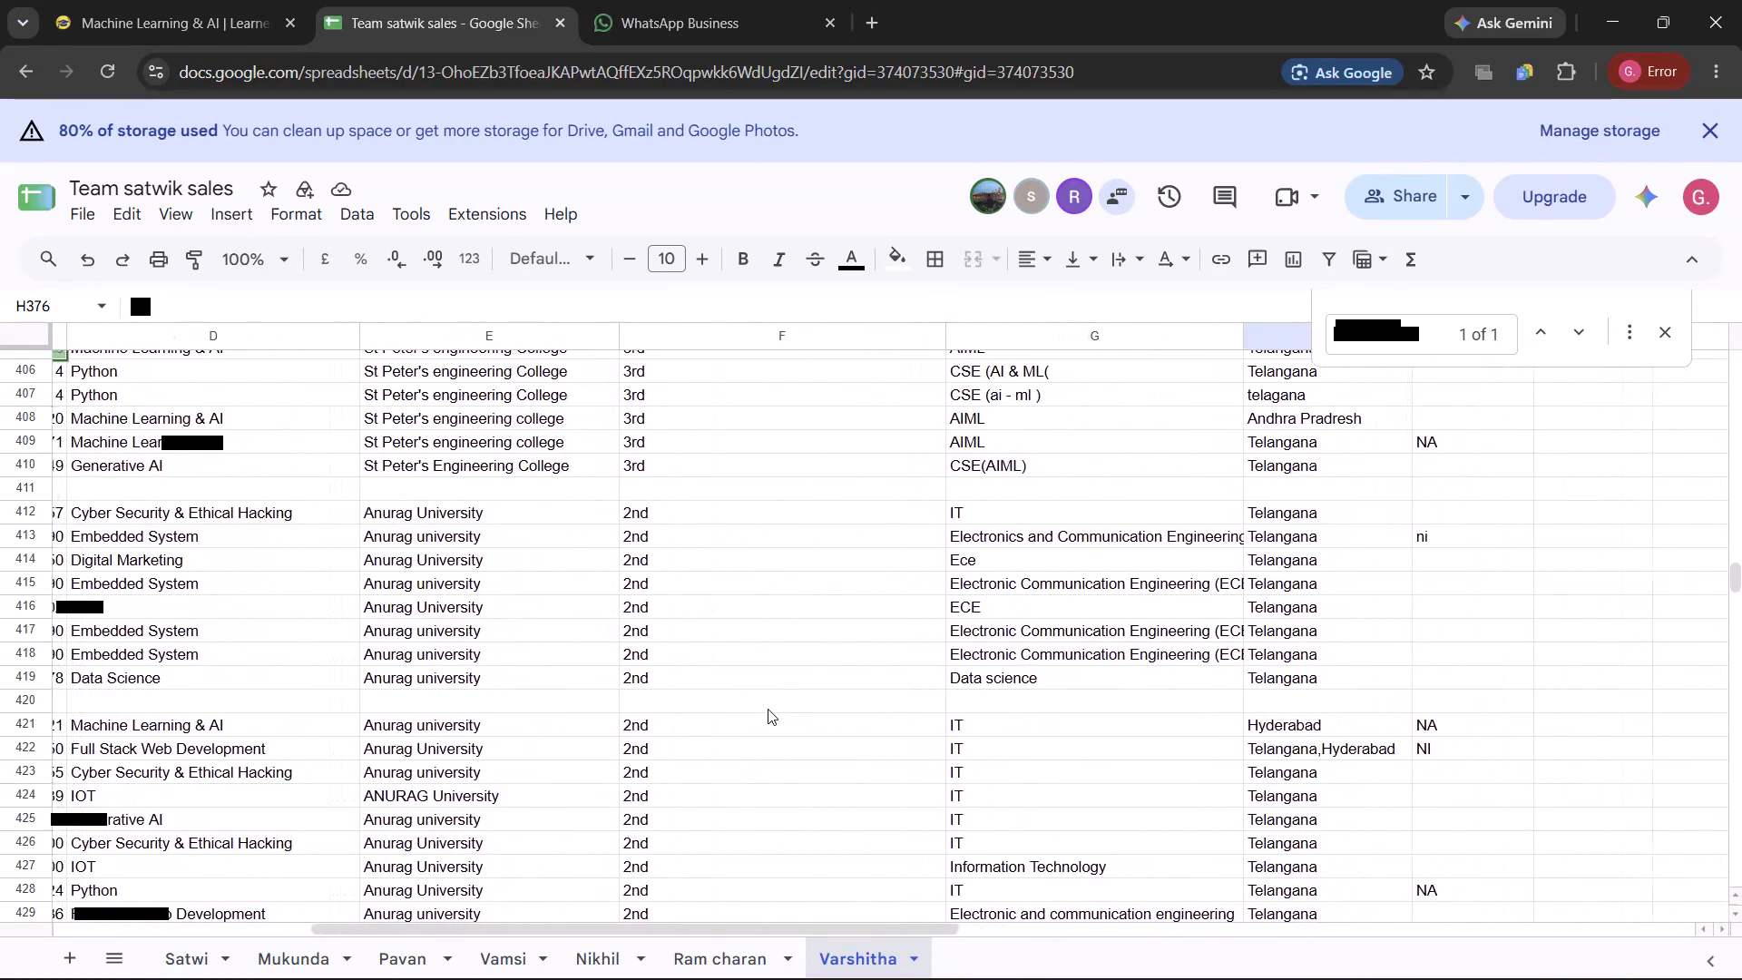
scroll(768, 709, "right", 4)
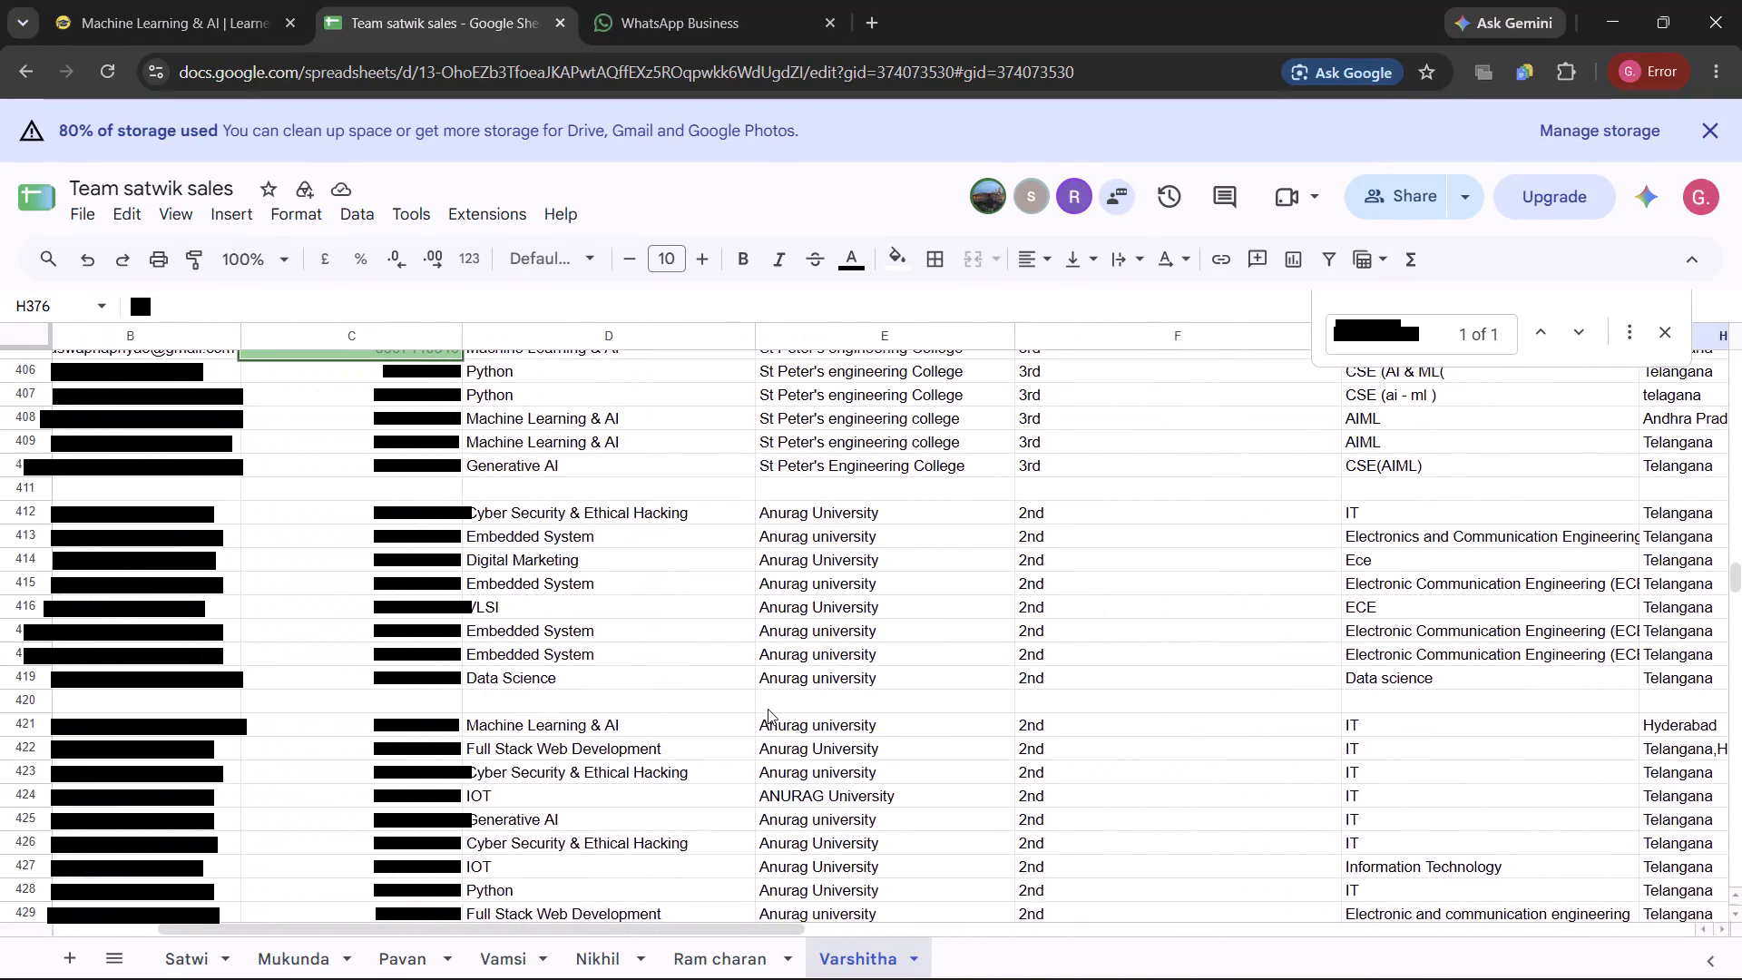
scroll(768, 709, "right", 1)
scroll(768, 709, "left", 1)
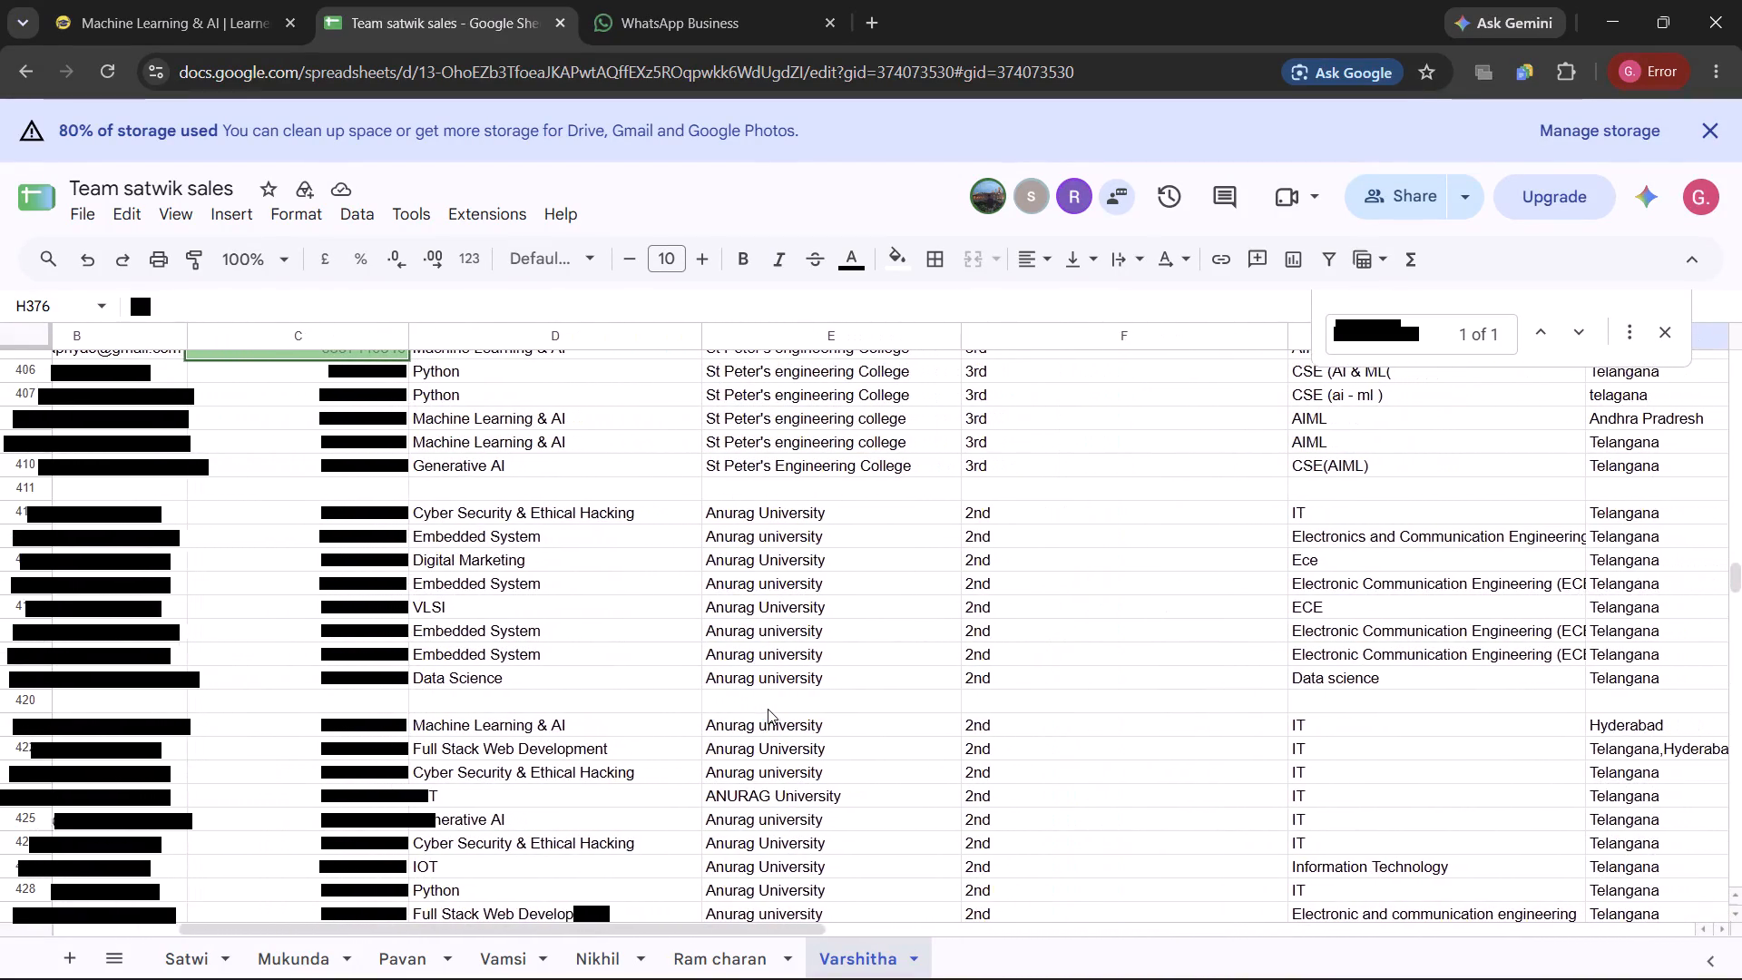
scroll(768, 709, "left", 1)
scroll(768, 709, "right", 1)
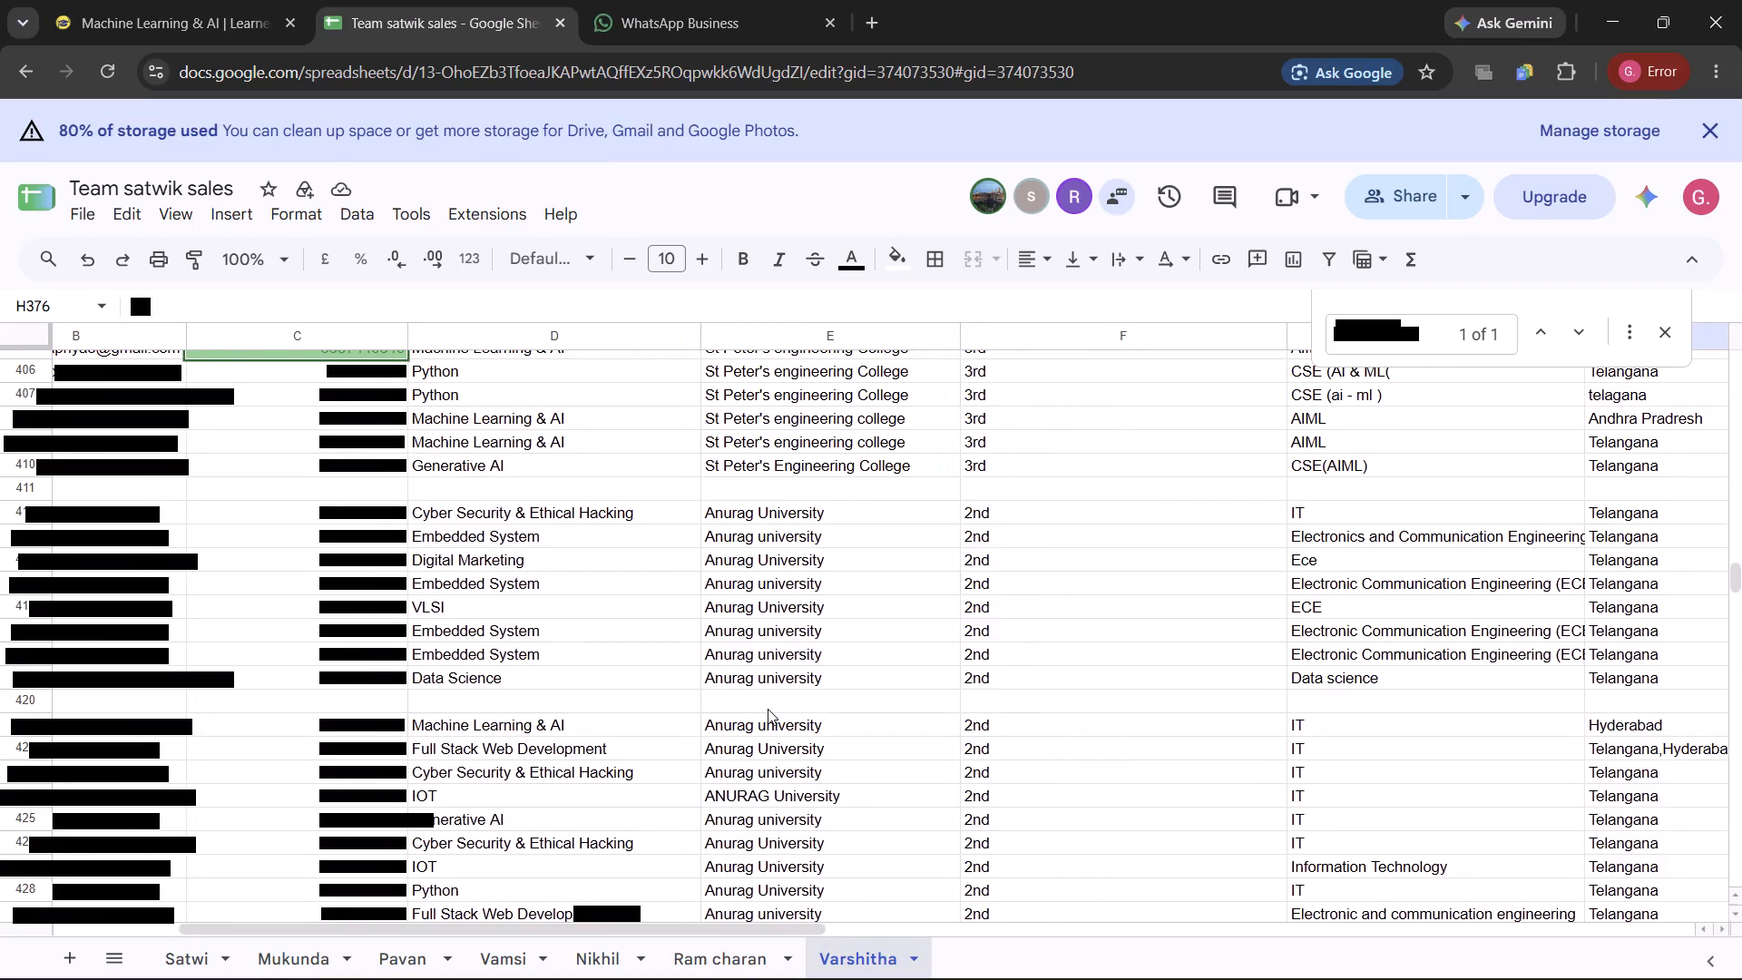
scroll(768, 709, "right", 3)
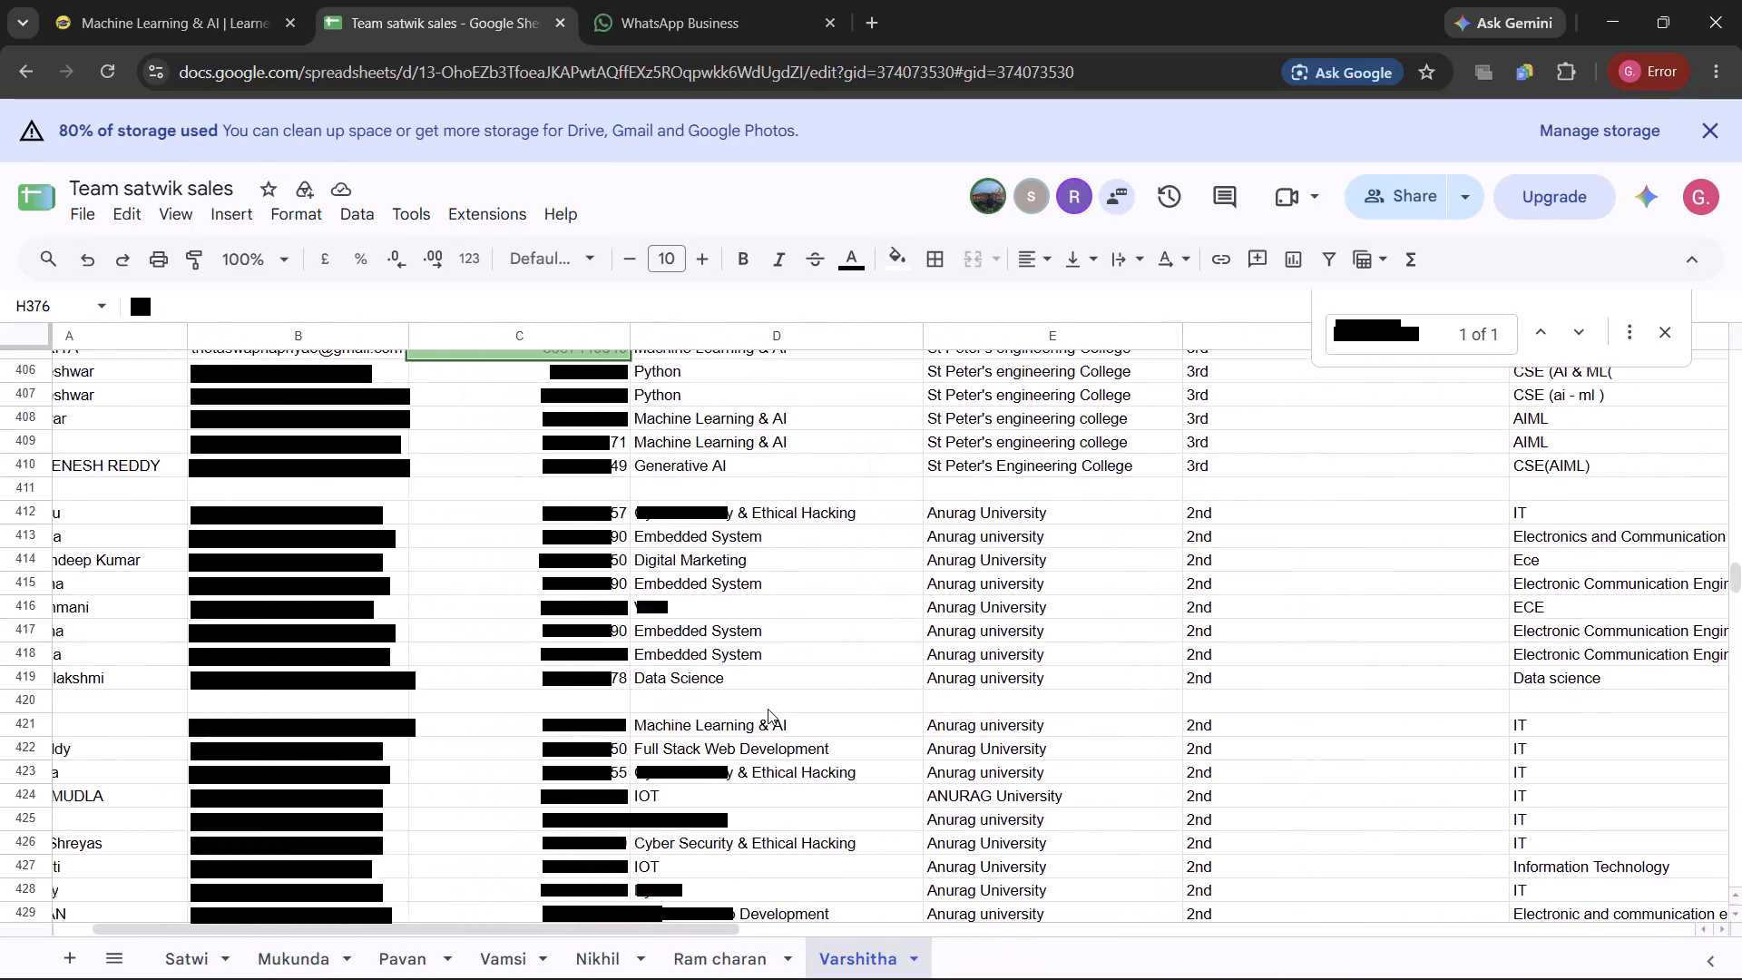
scroll(768, 709, "right", 2)
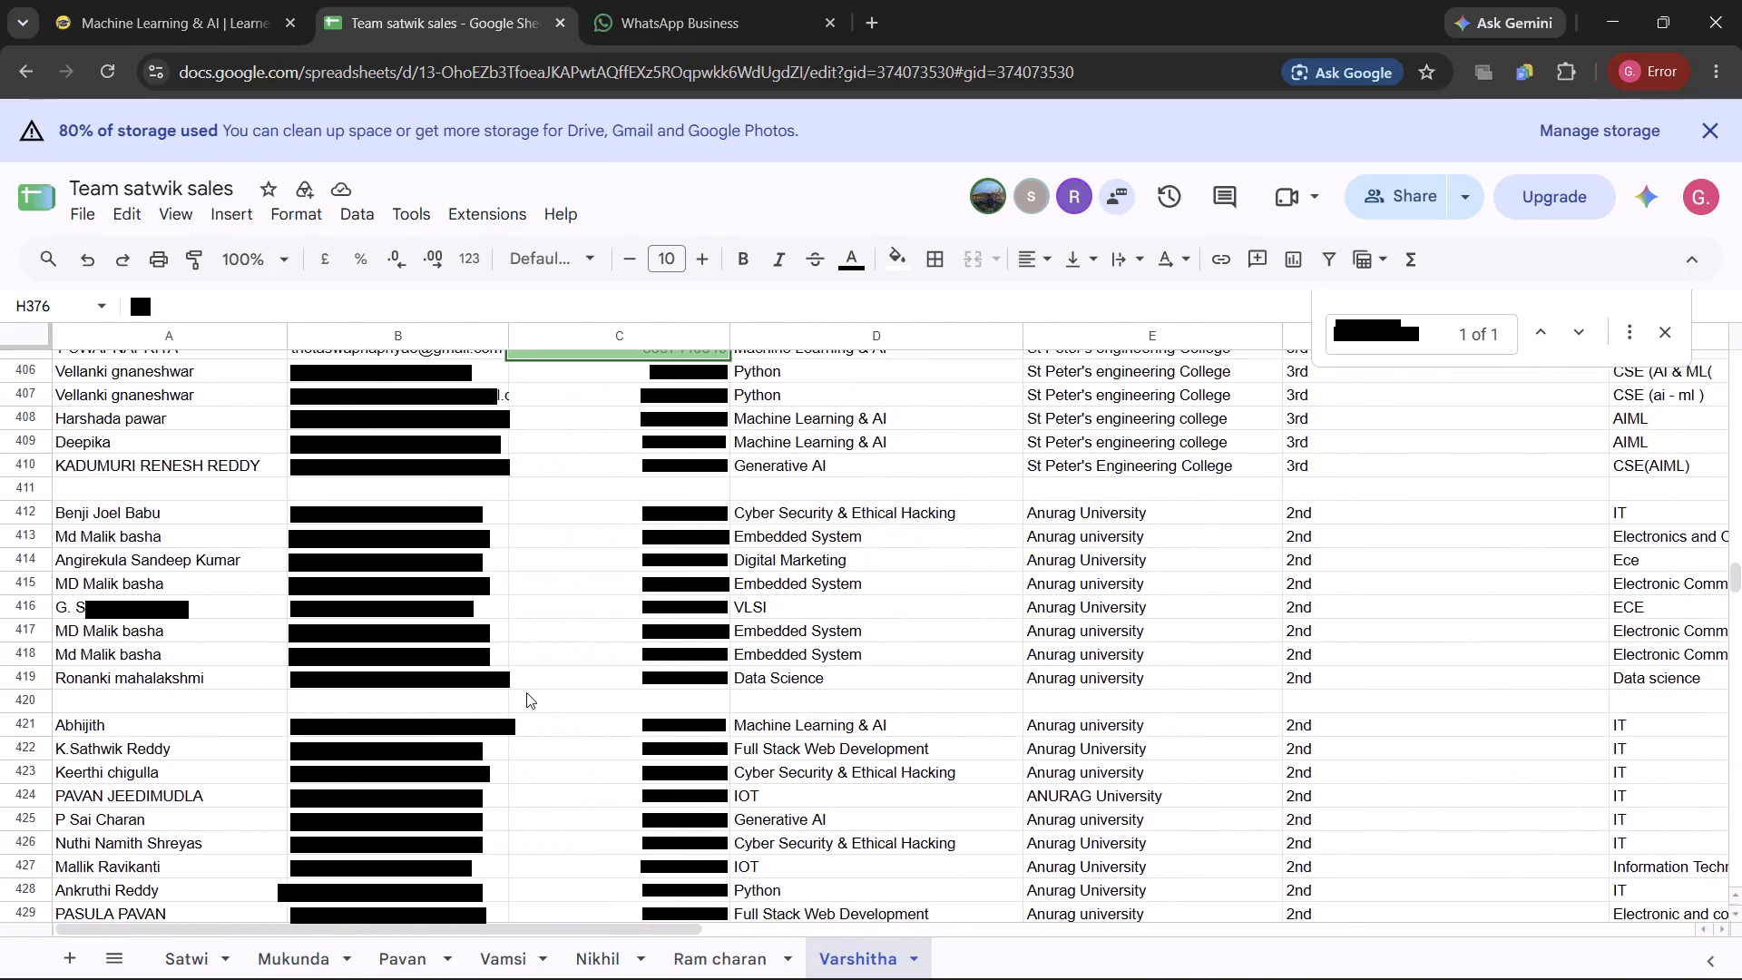
scroll(526, 692, "down", 2)
scroll(526, 692, "left", 3)
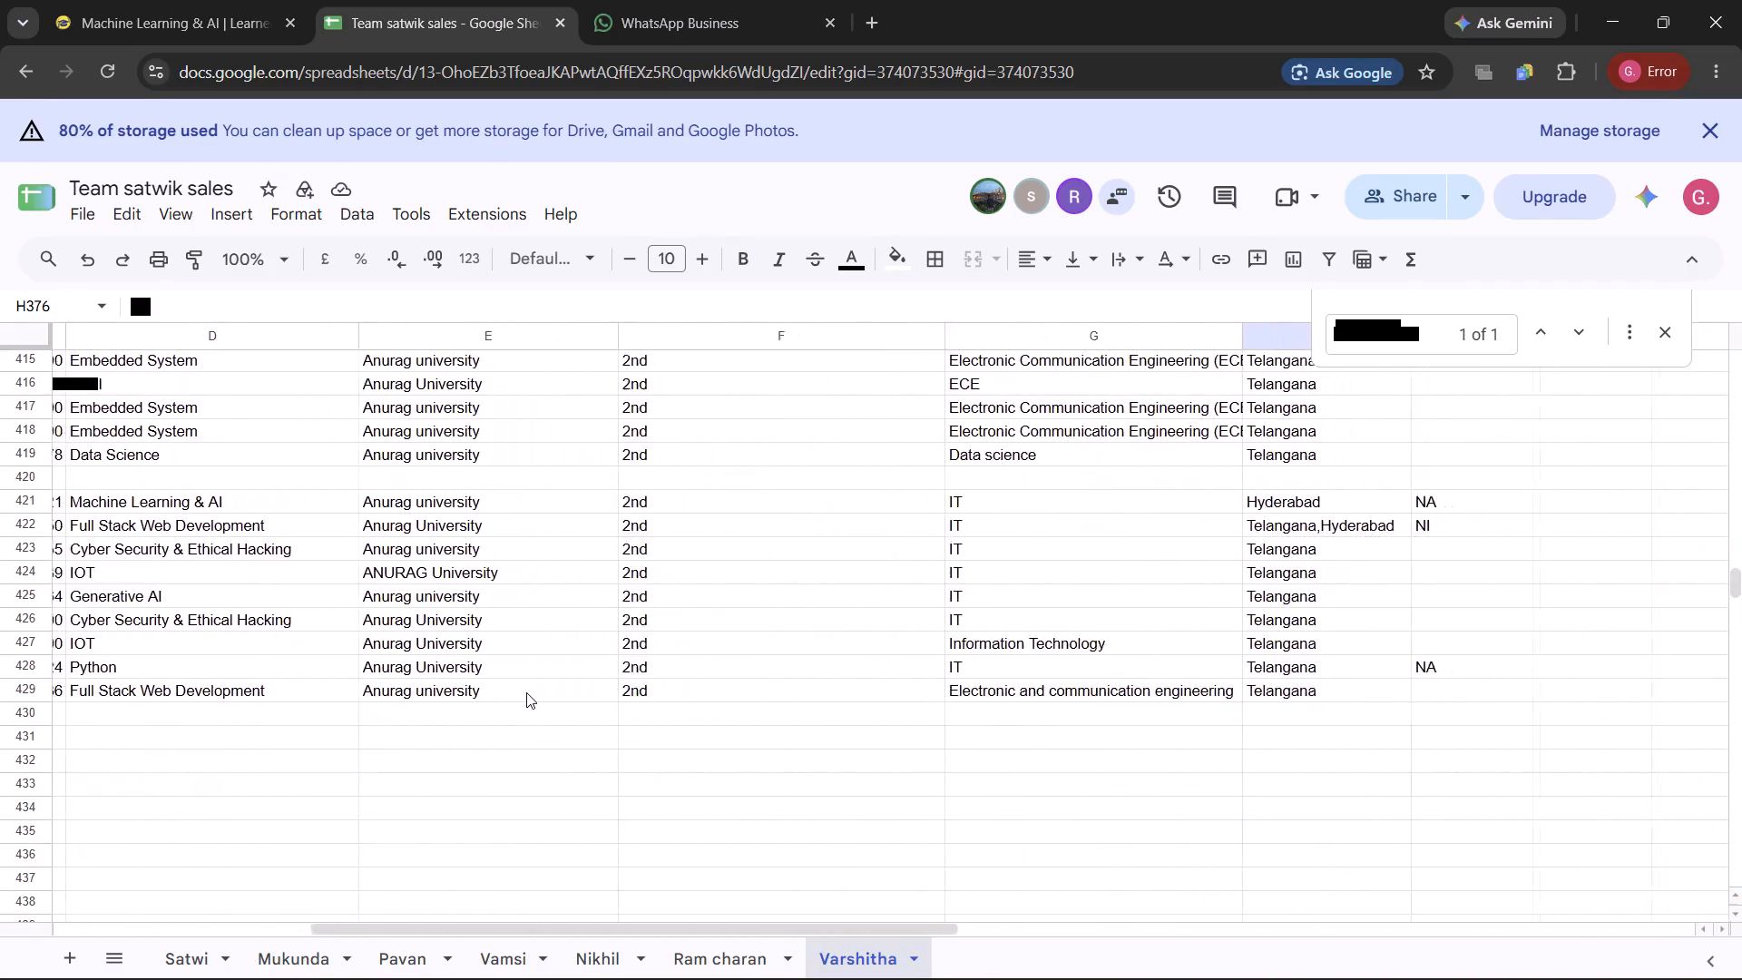
scroll(526, 692, "left", 1)
scroll(526, 692, "right", 5)
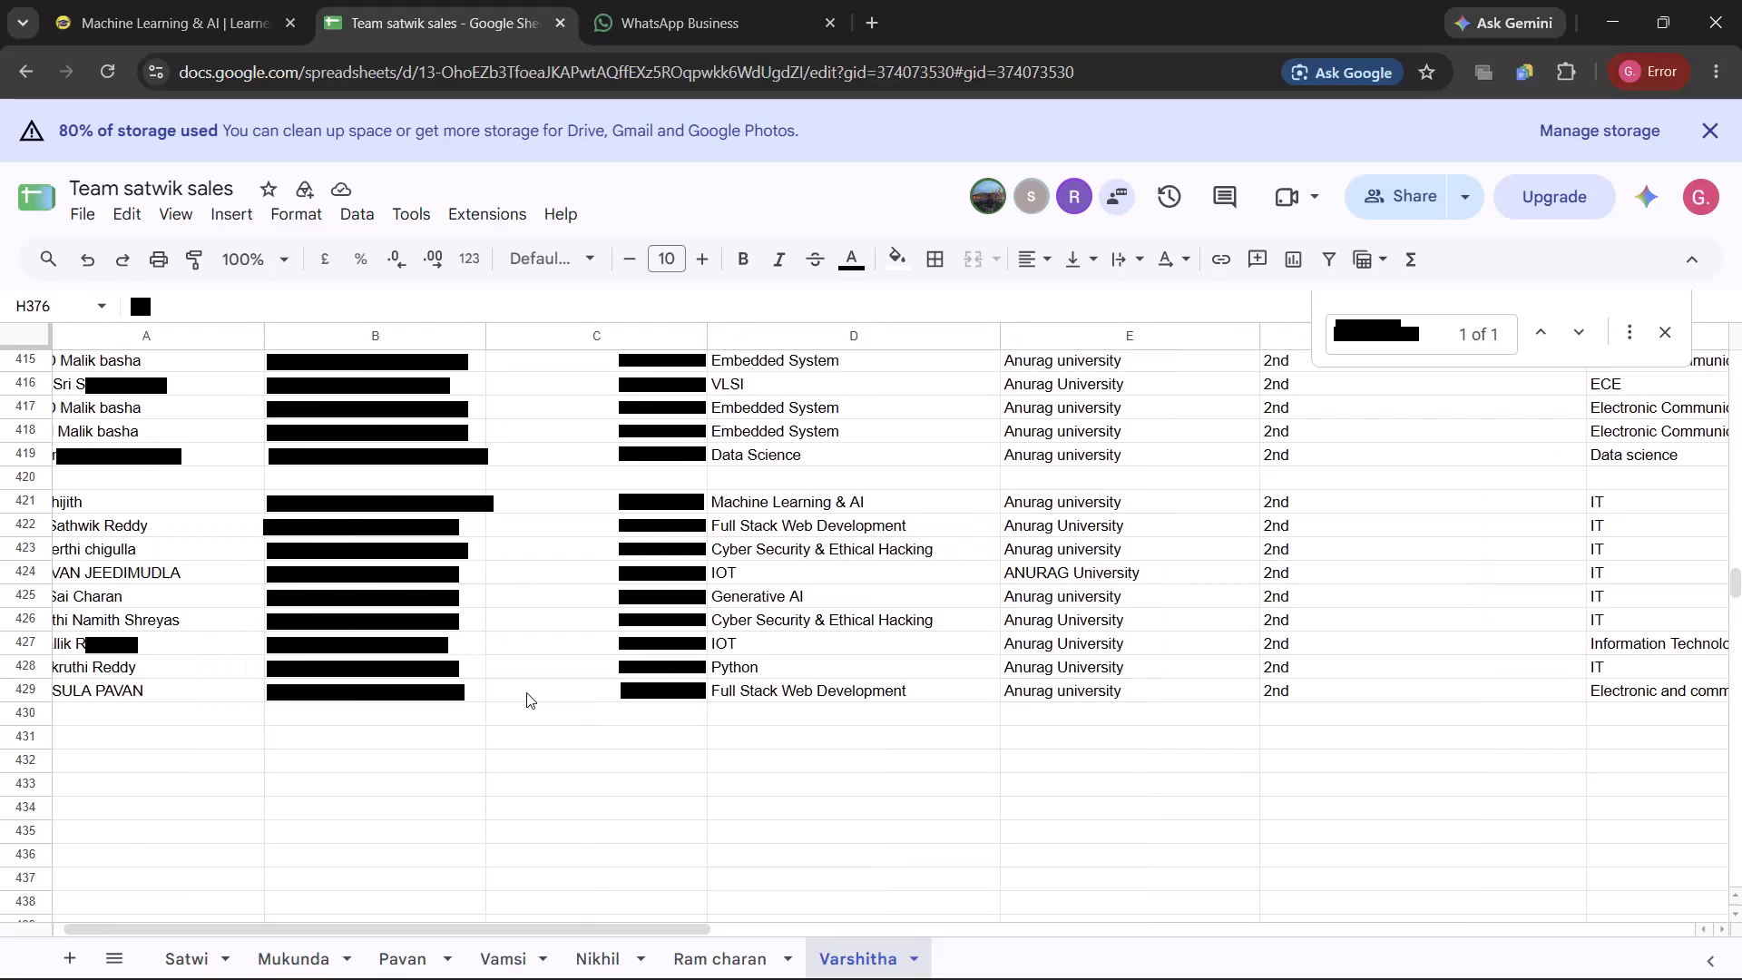
Check the contact number of the Anurag University lead in row 423 and record the status NI in cell I423.
scroll(376, 584, "left", 1)
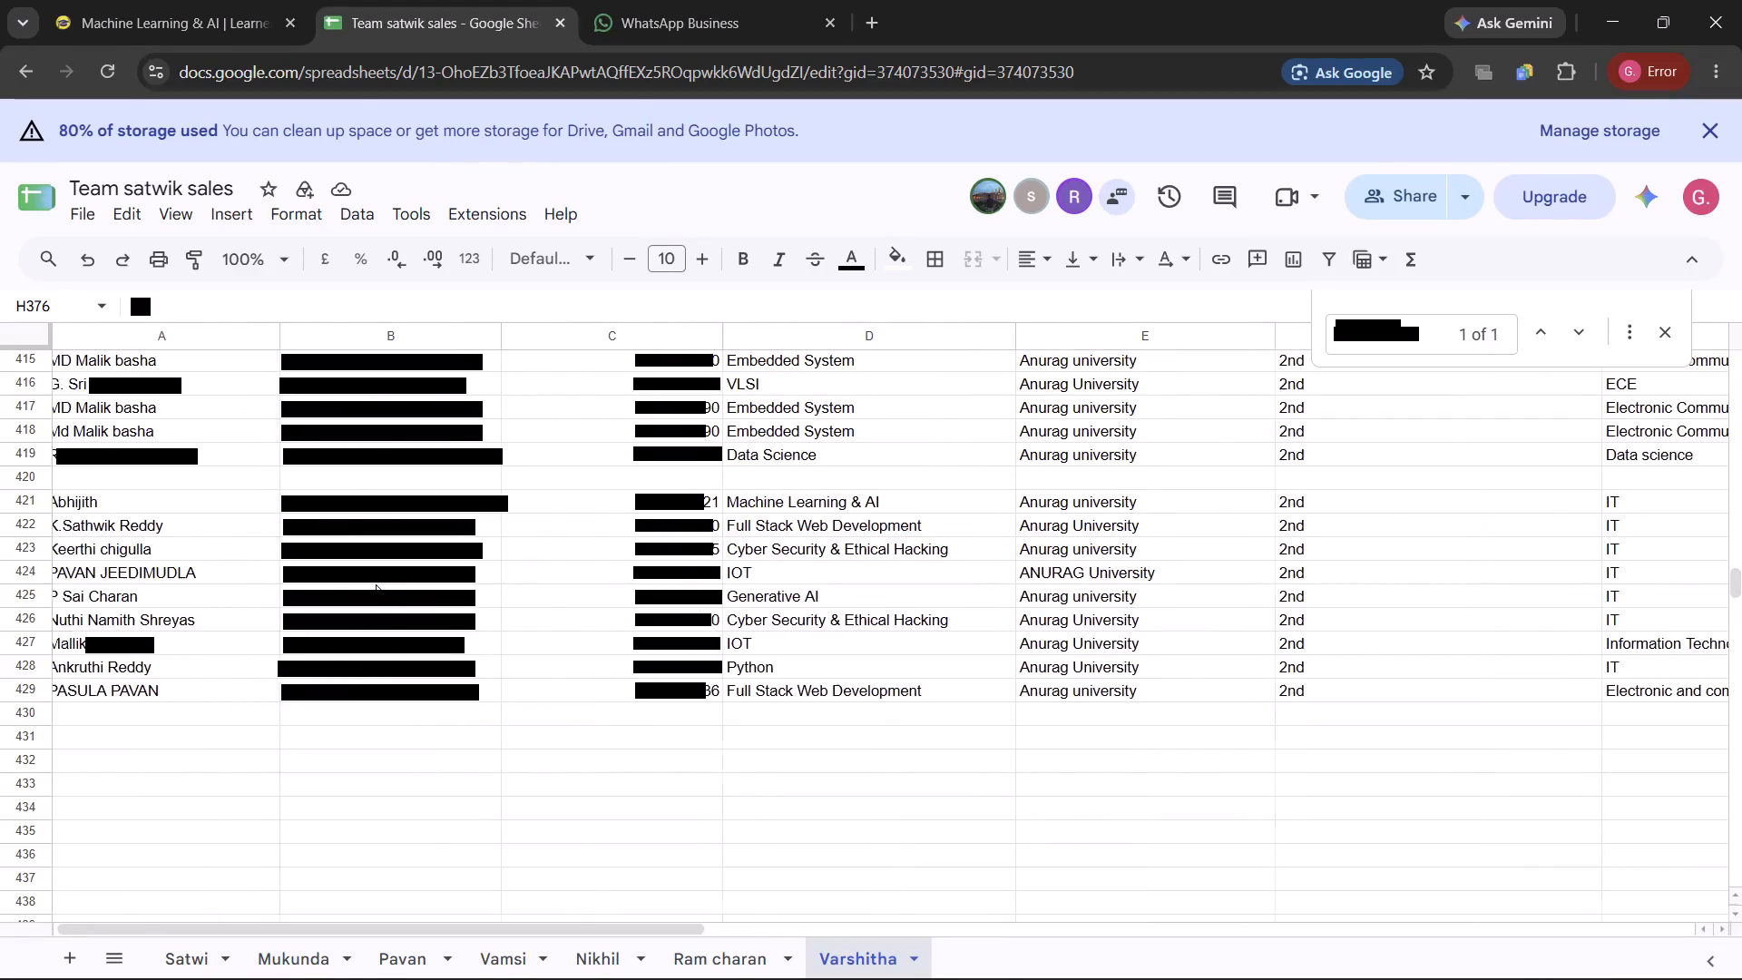
scroll(376, 584, "left", 3)
scroll(376, 584, "right", 2)
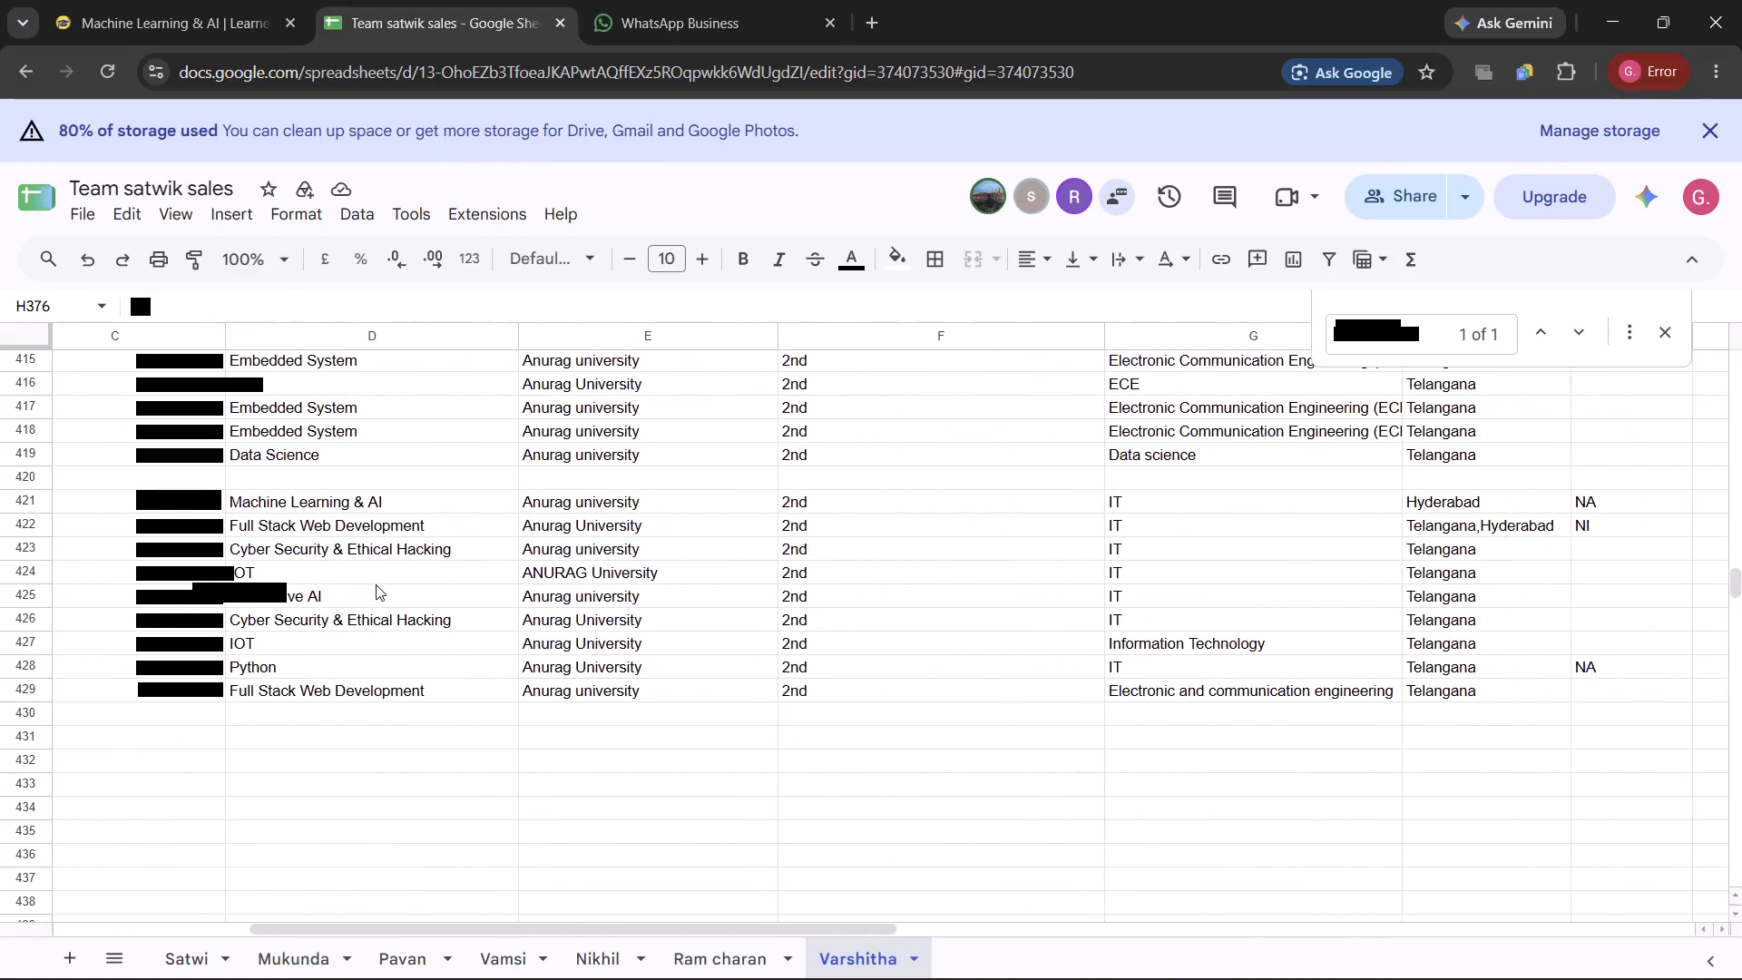
scroll(376, 584, "right", 2)
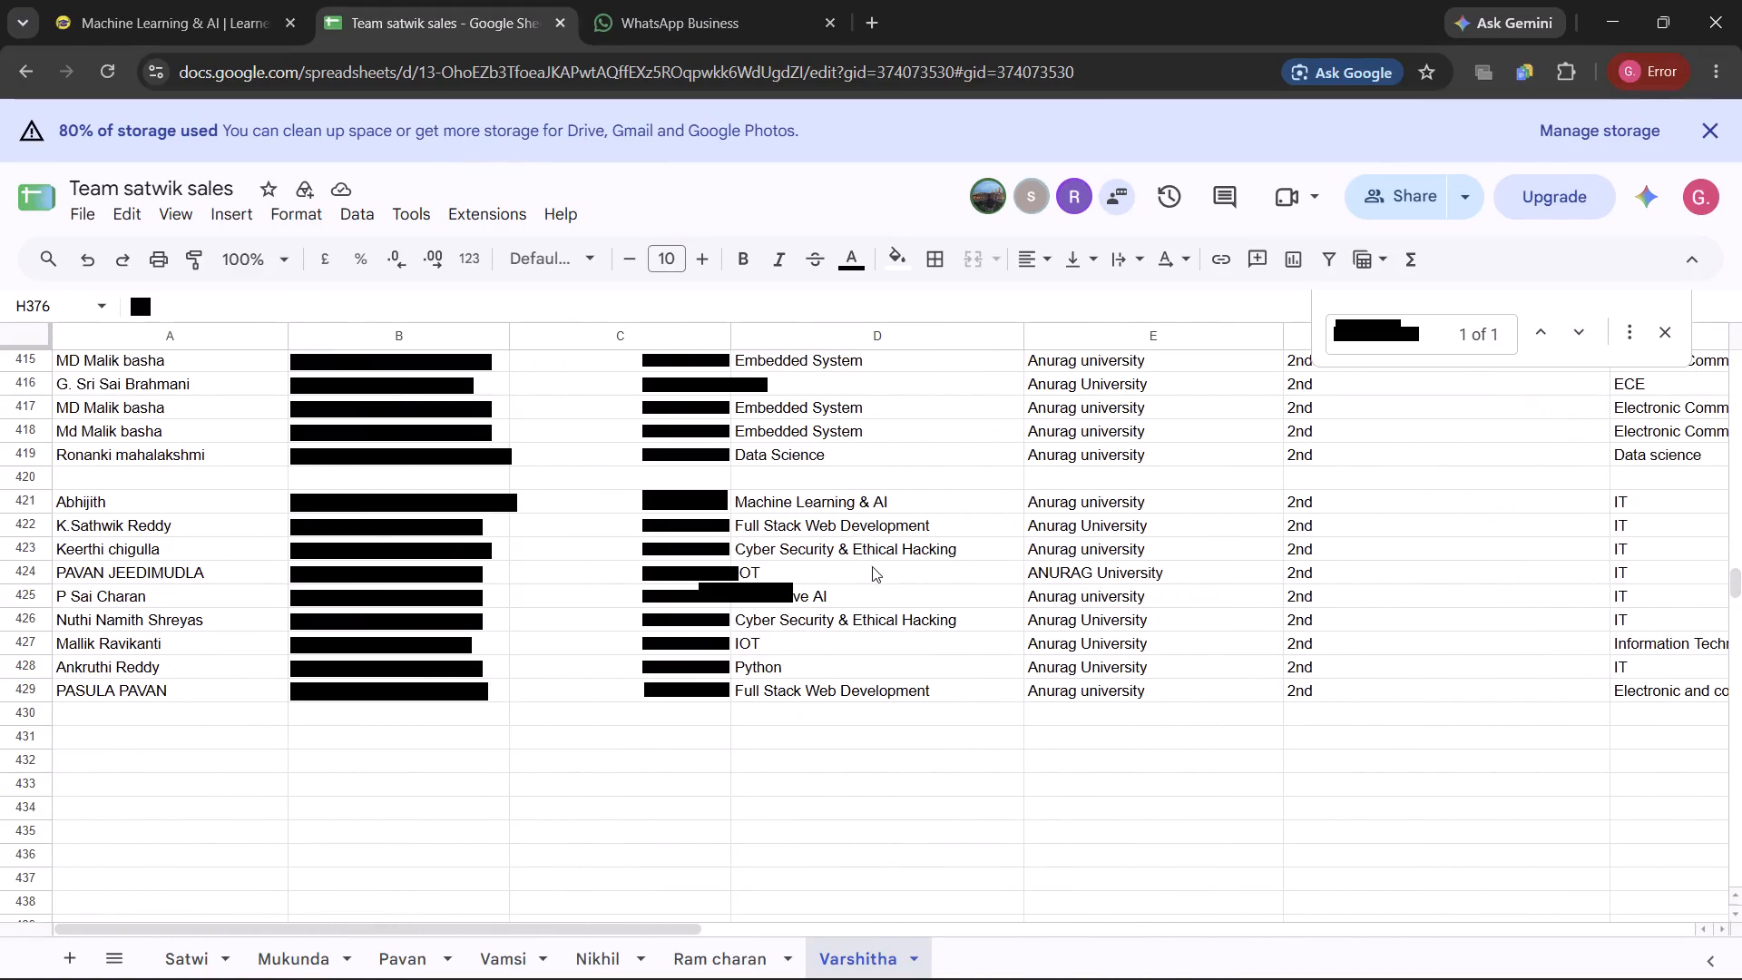
scroll(864, 565, "left", 3)
scroll(864, 565, "right", 5)
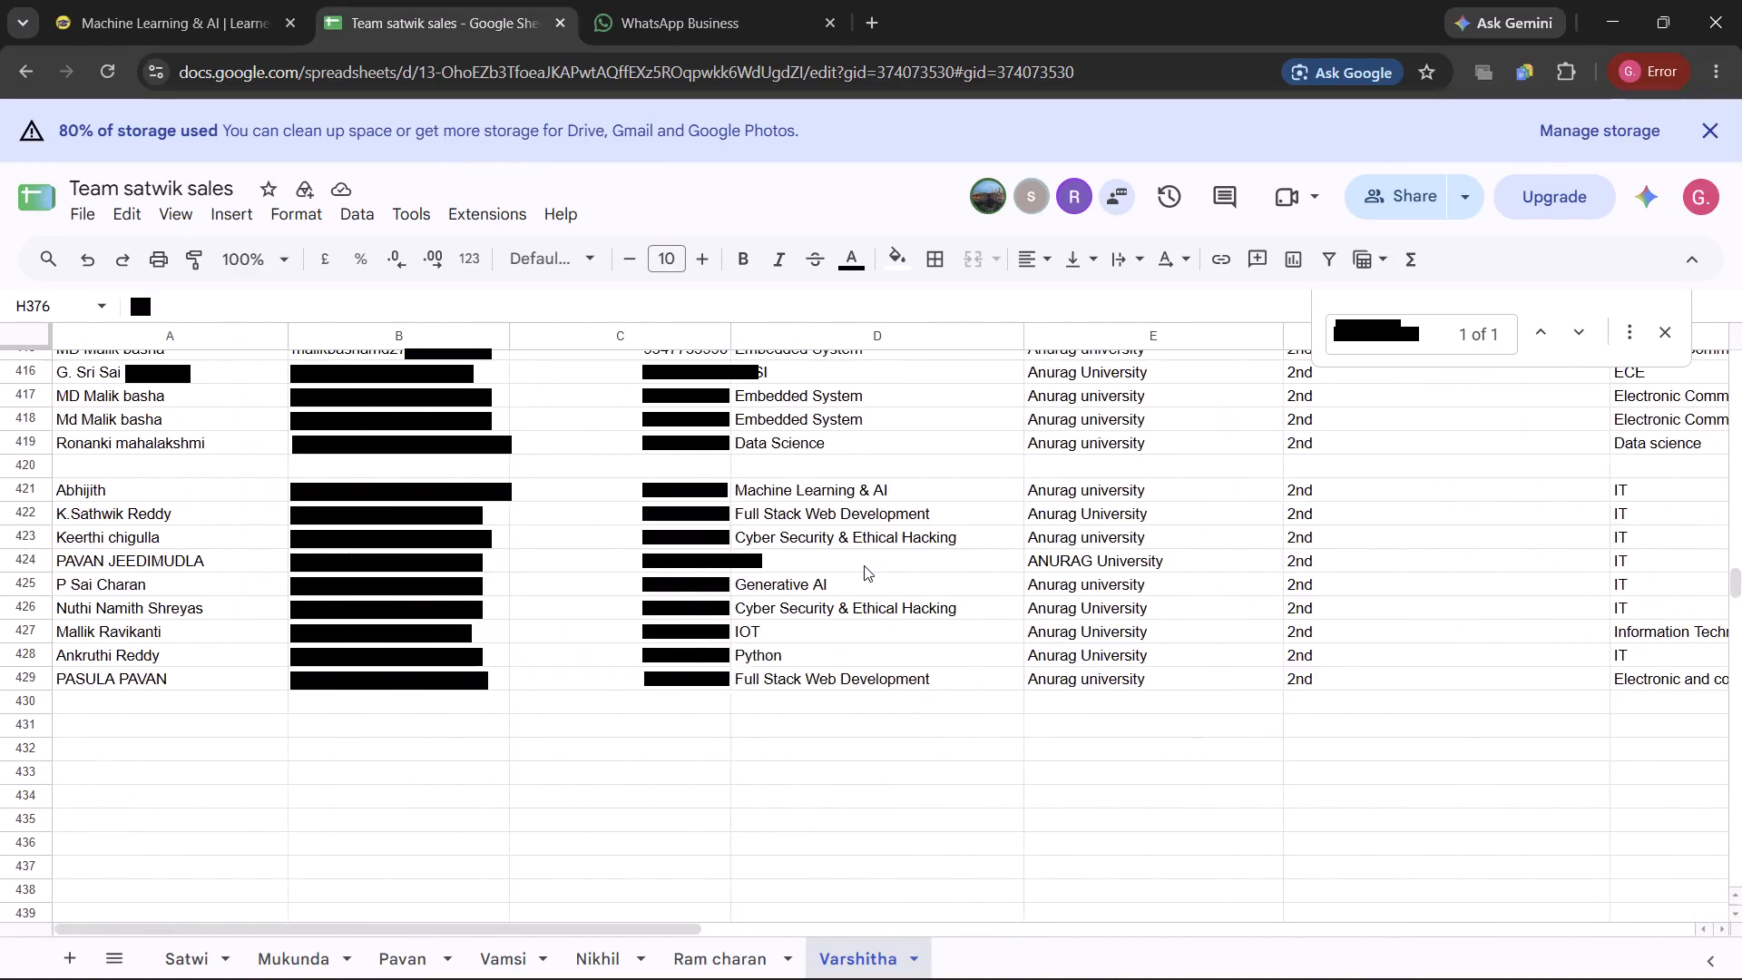
left_click(563, 540)
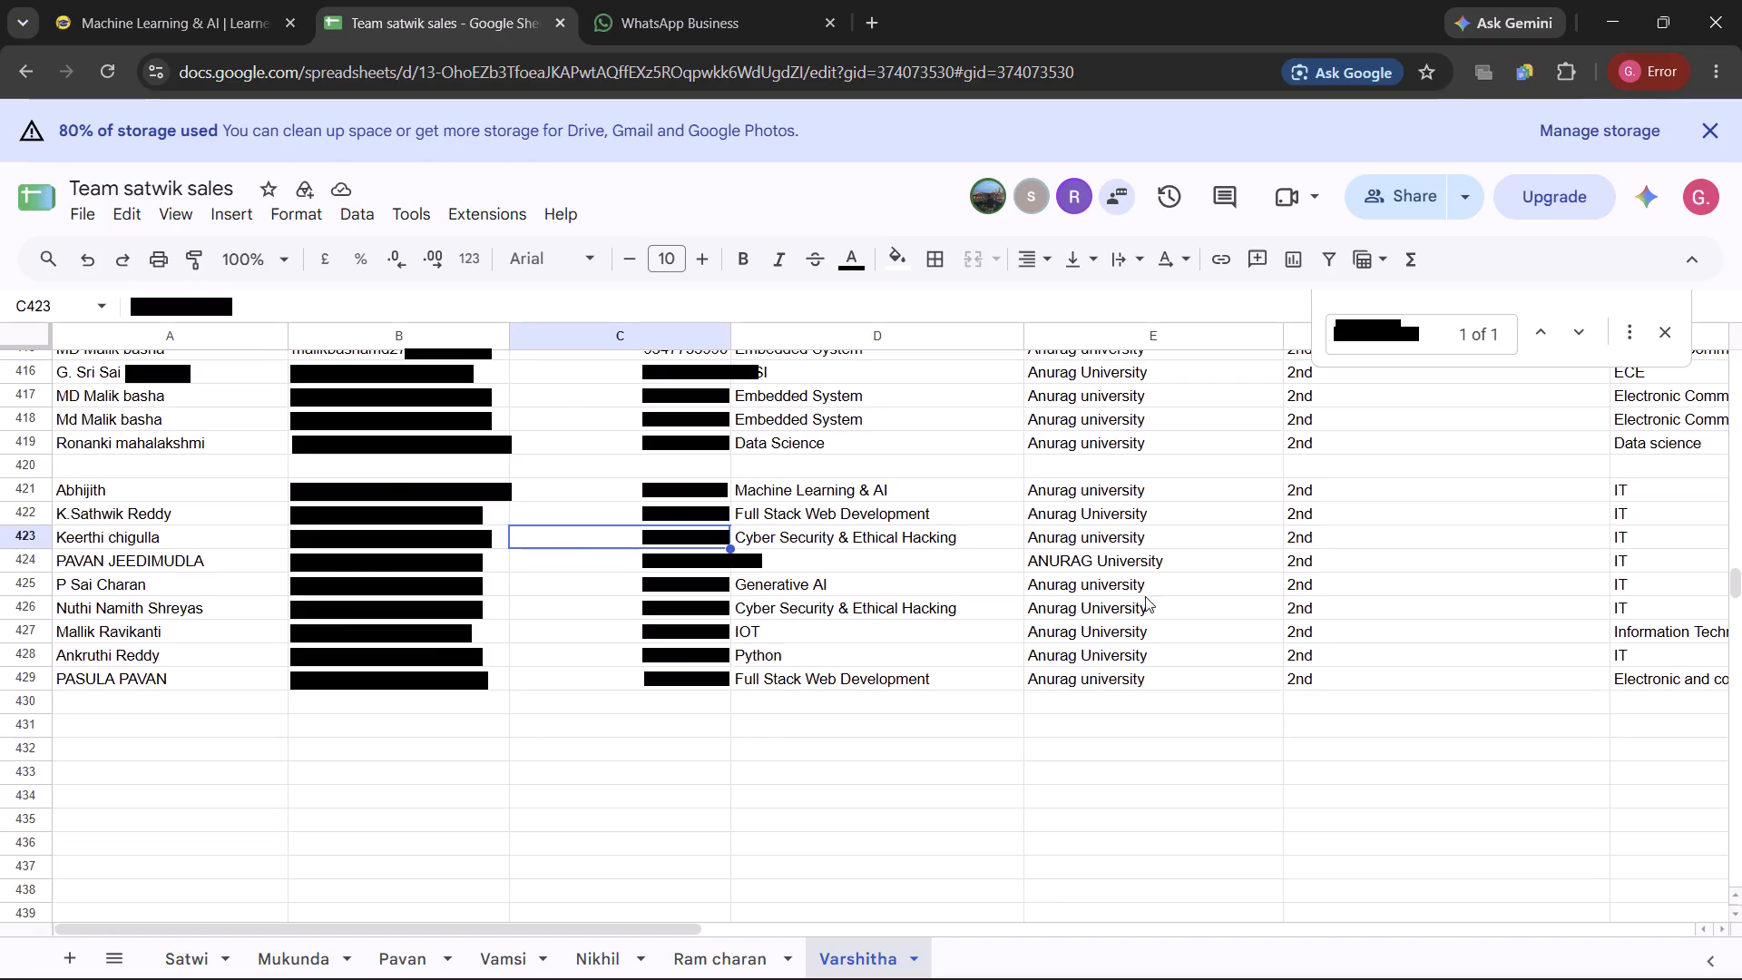
scroll(1290, 581, "left", 5)
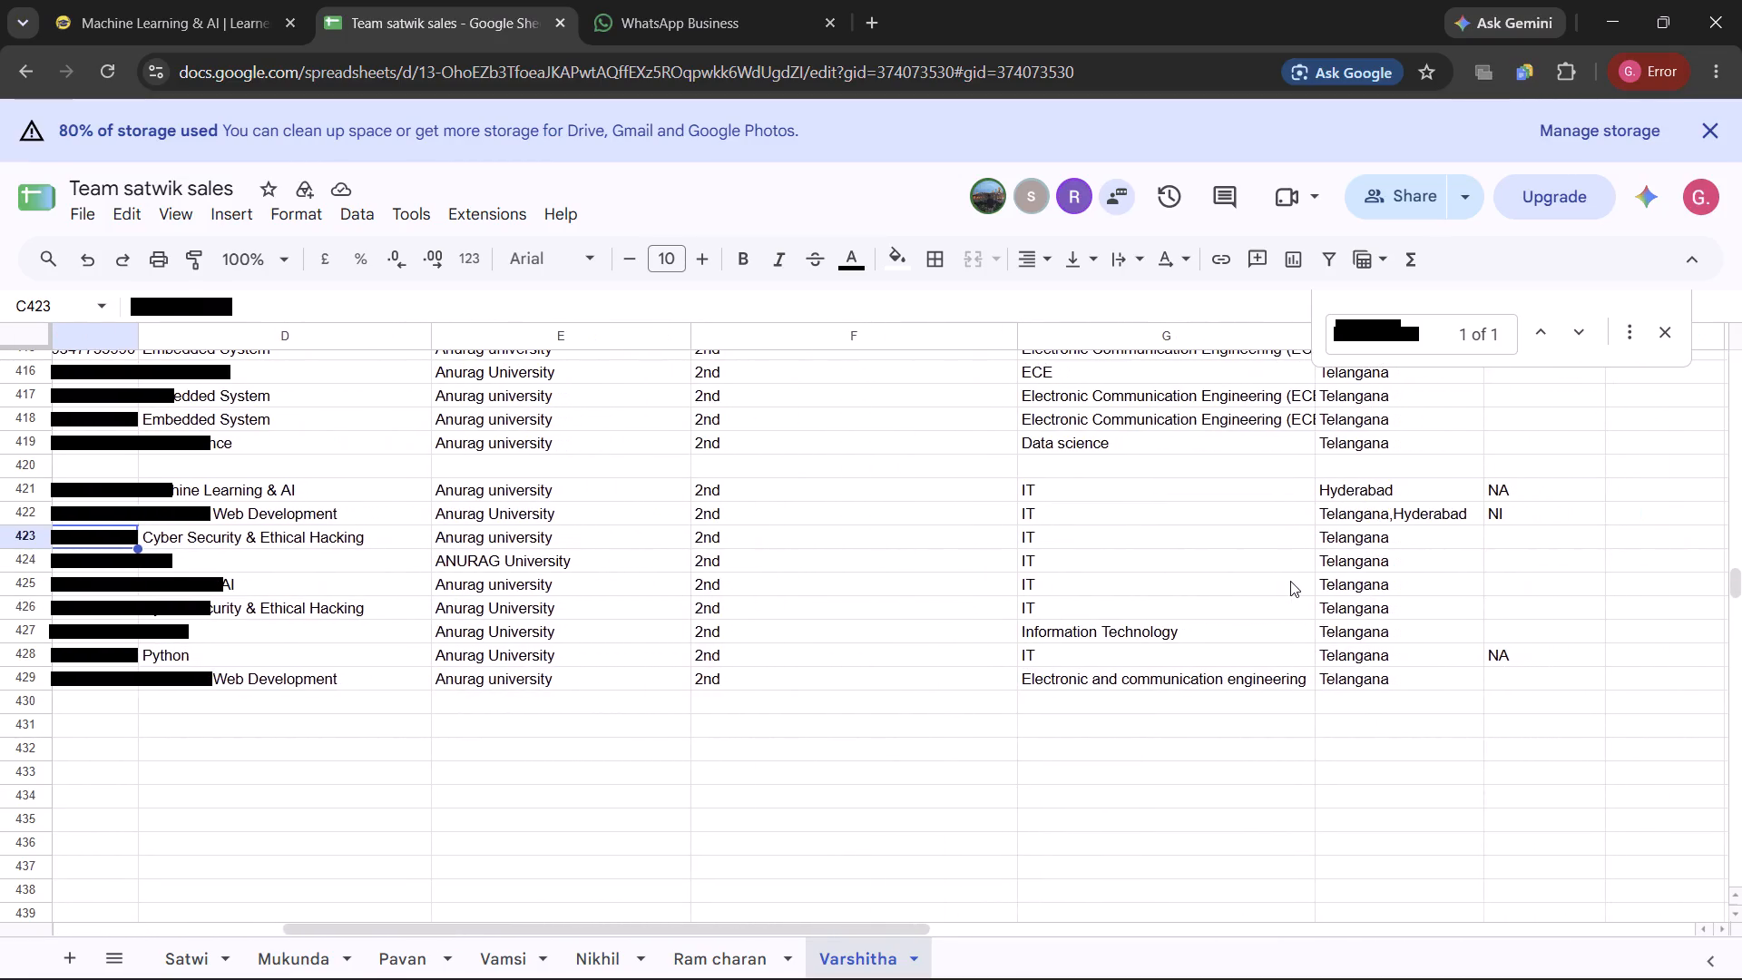
left_click(1514, 528)
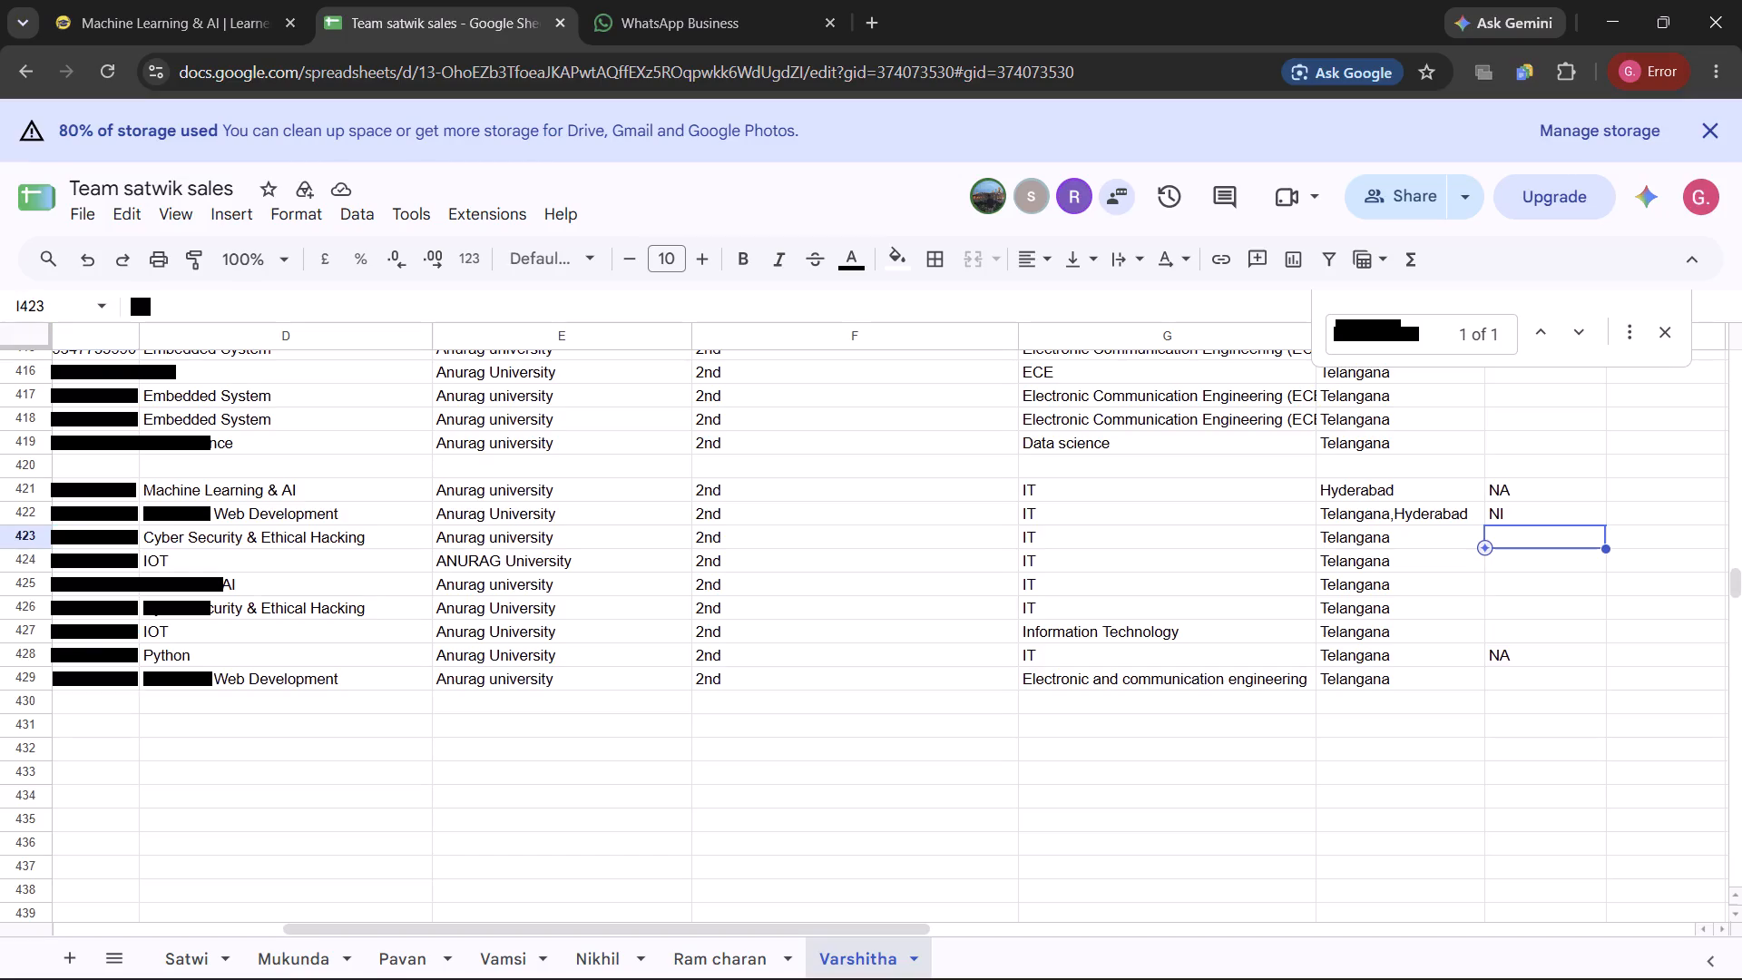
key("shift+n")
key("shift+a")
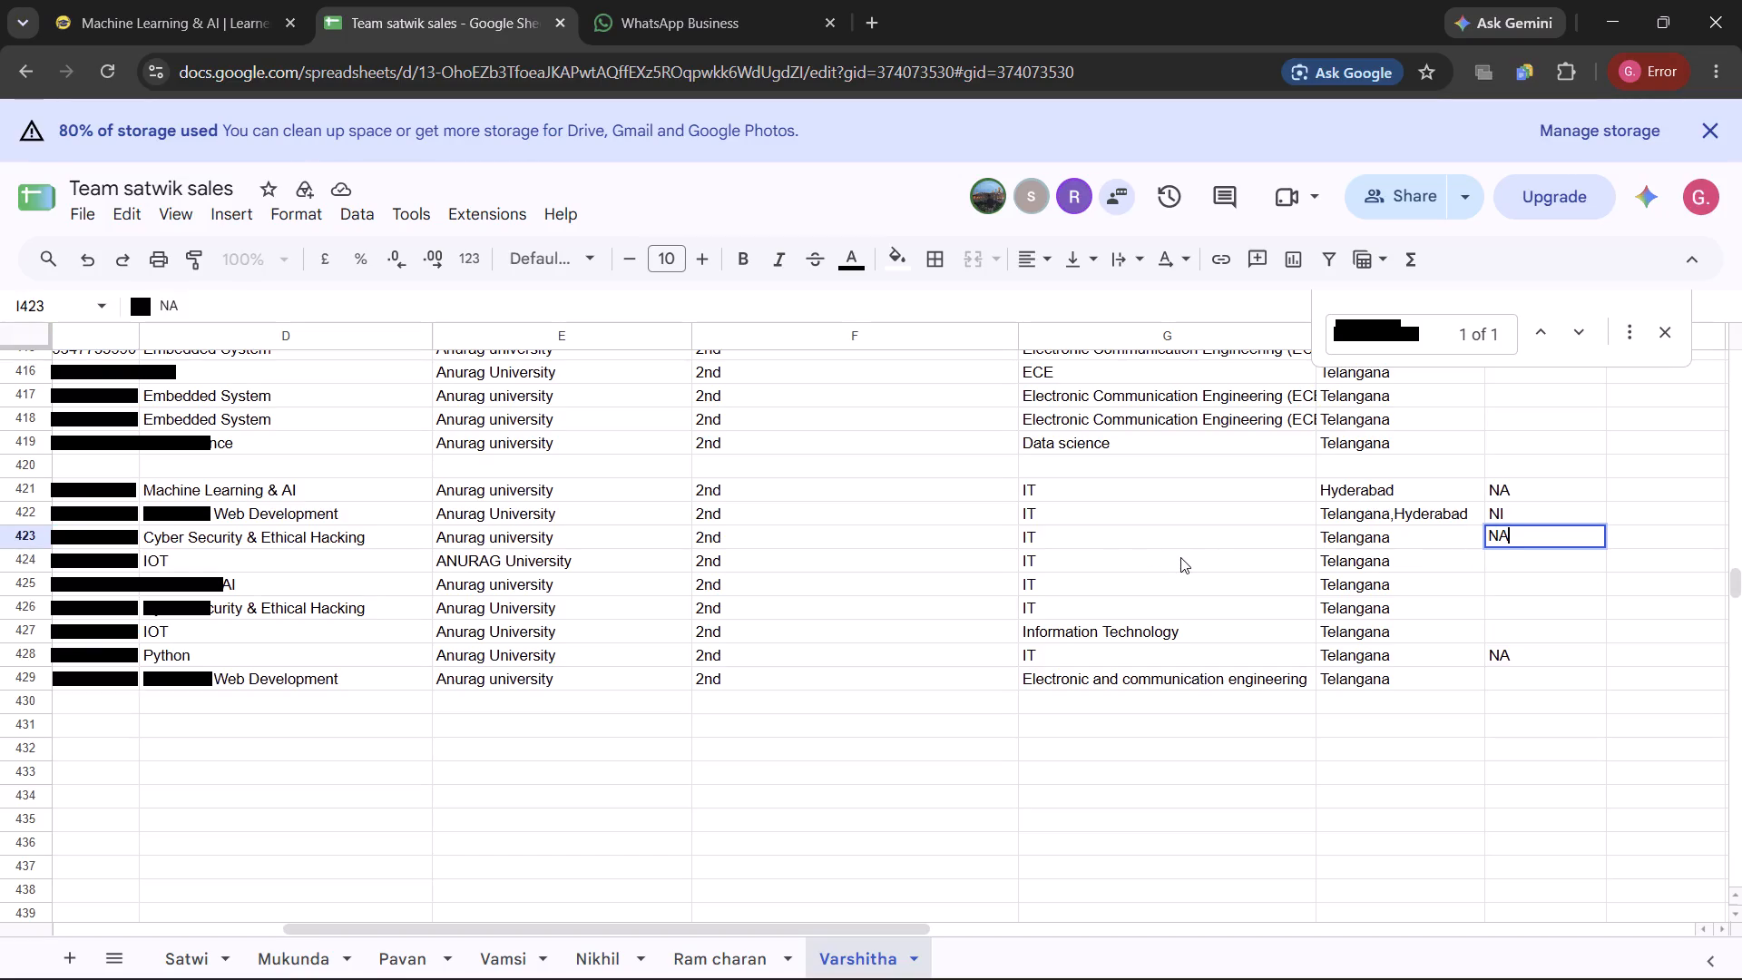
key("BackSpace")
key("shift+i")
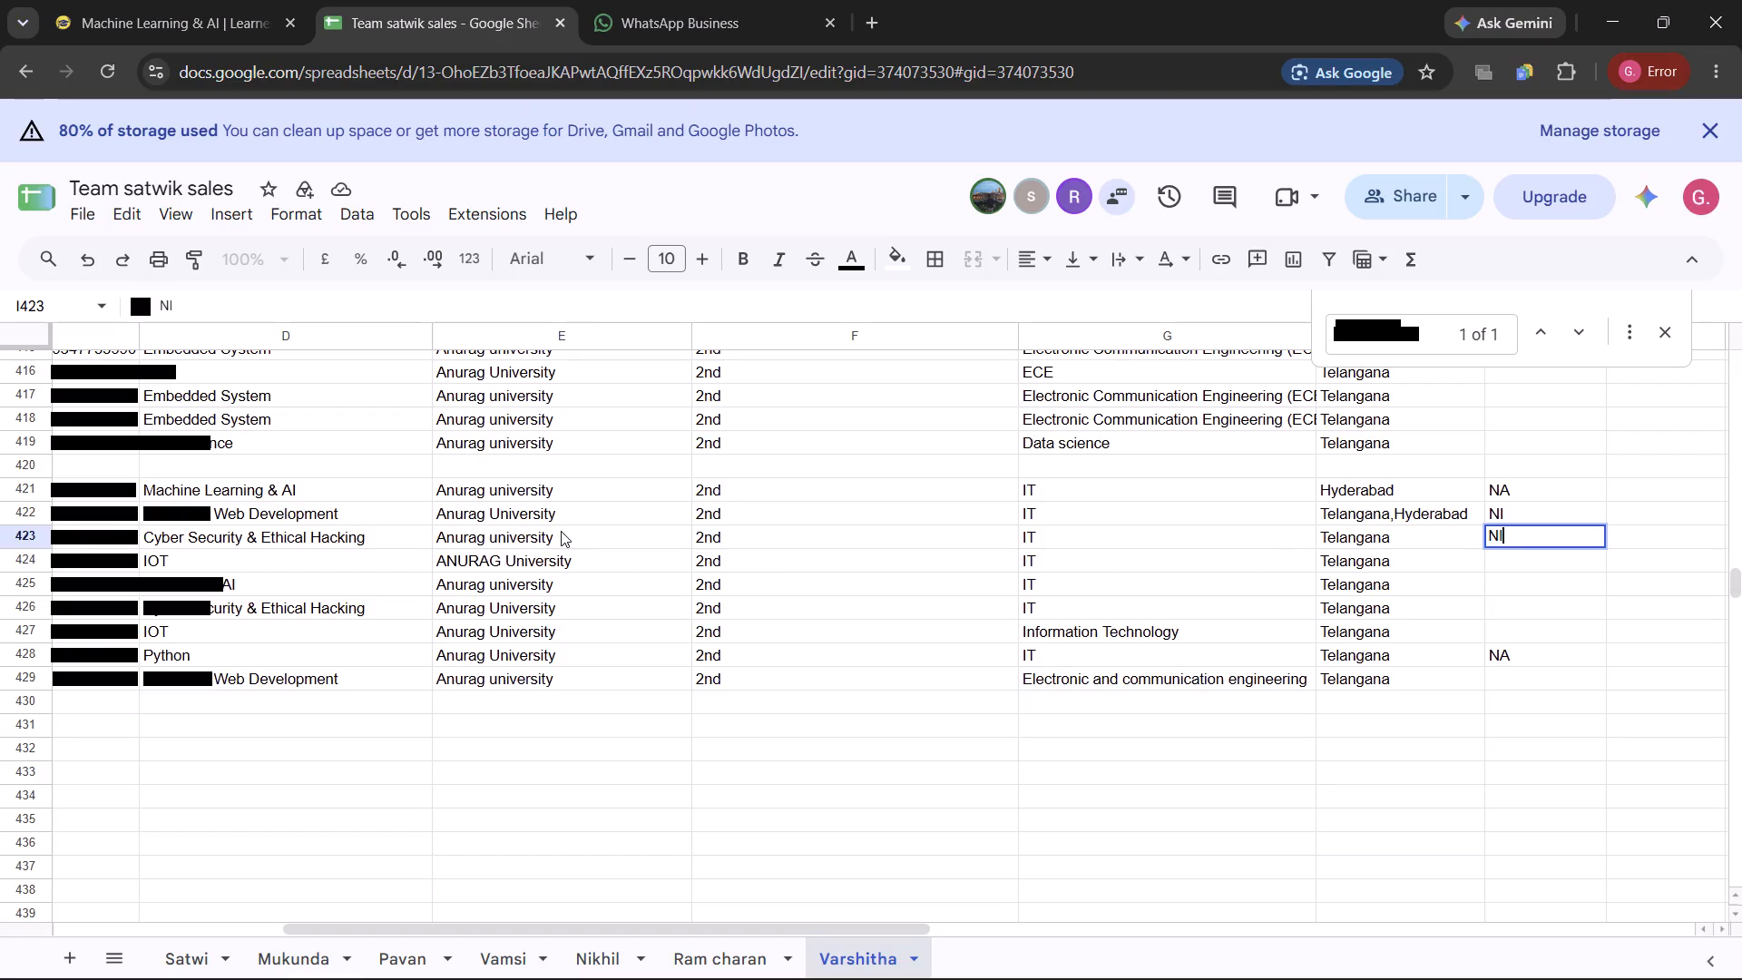
left_click(565, 563)
Select the contact number in cell C424 for the Anurag University IOT lead to check that lead's details.
scroll(565, 563, "right", 2)
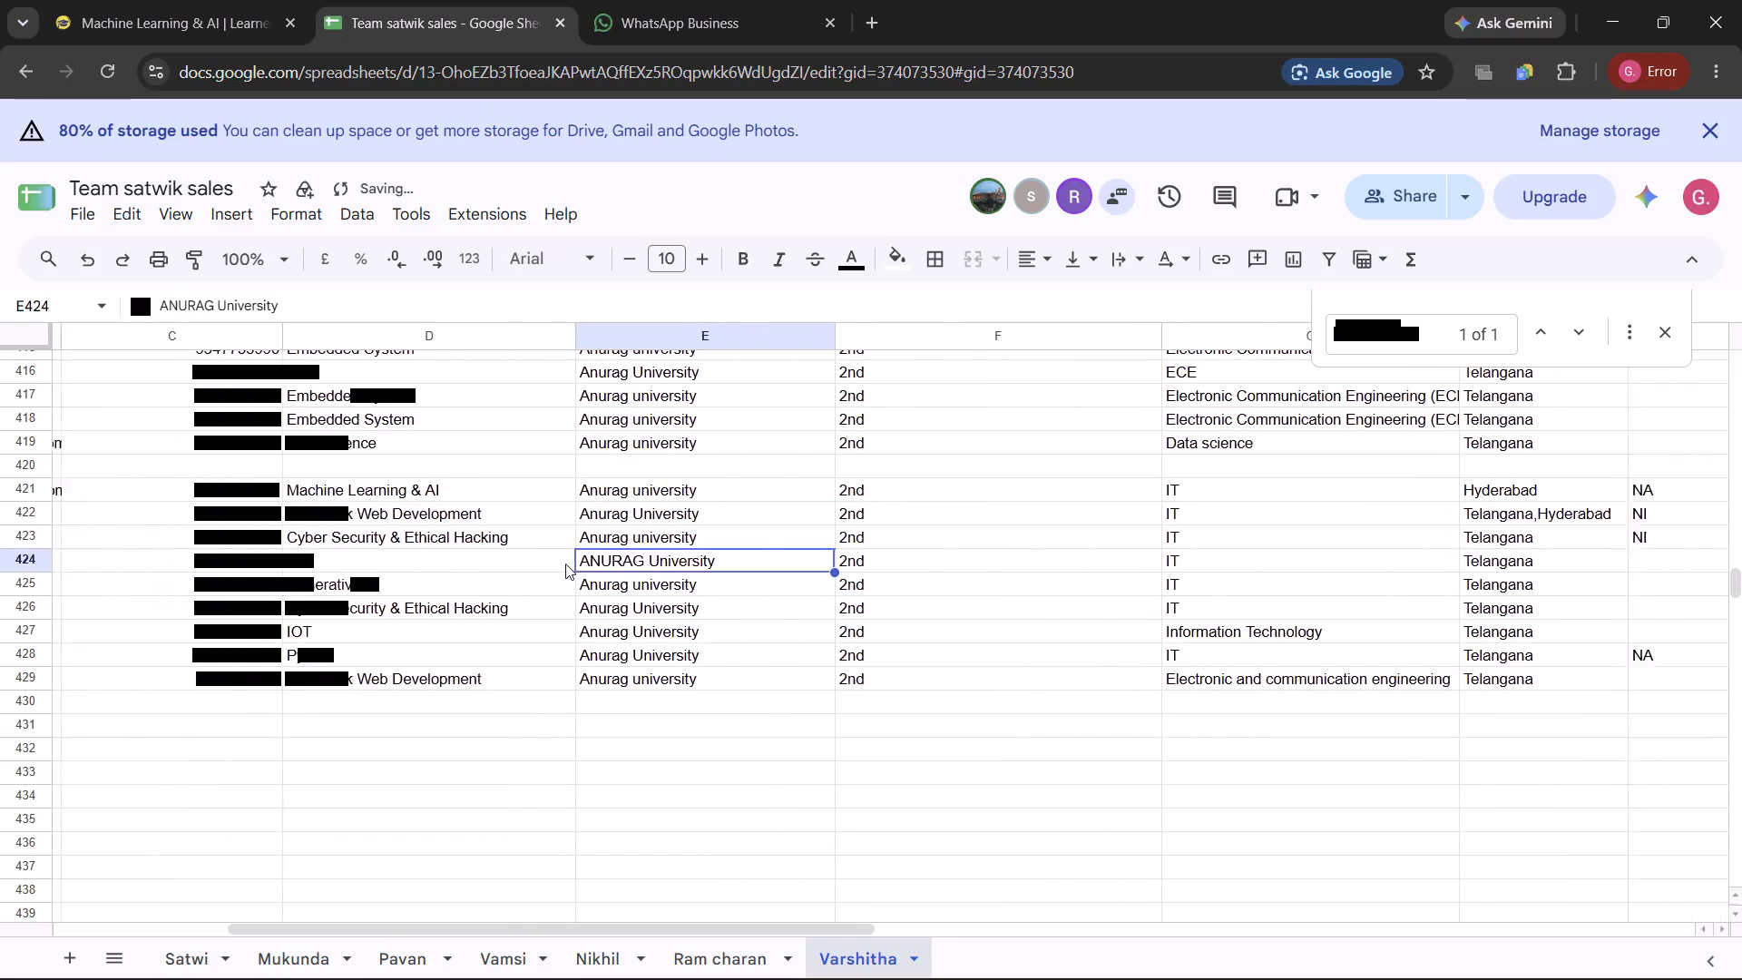
scroll(565, 563, "right", 2)
right_click(565, 563)
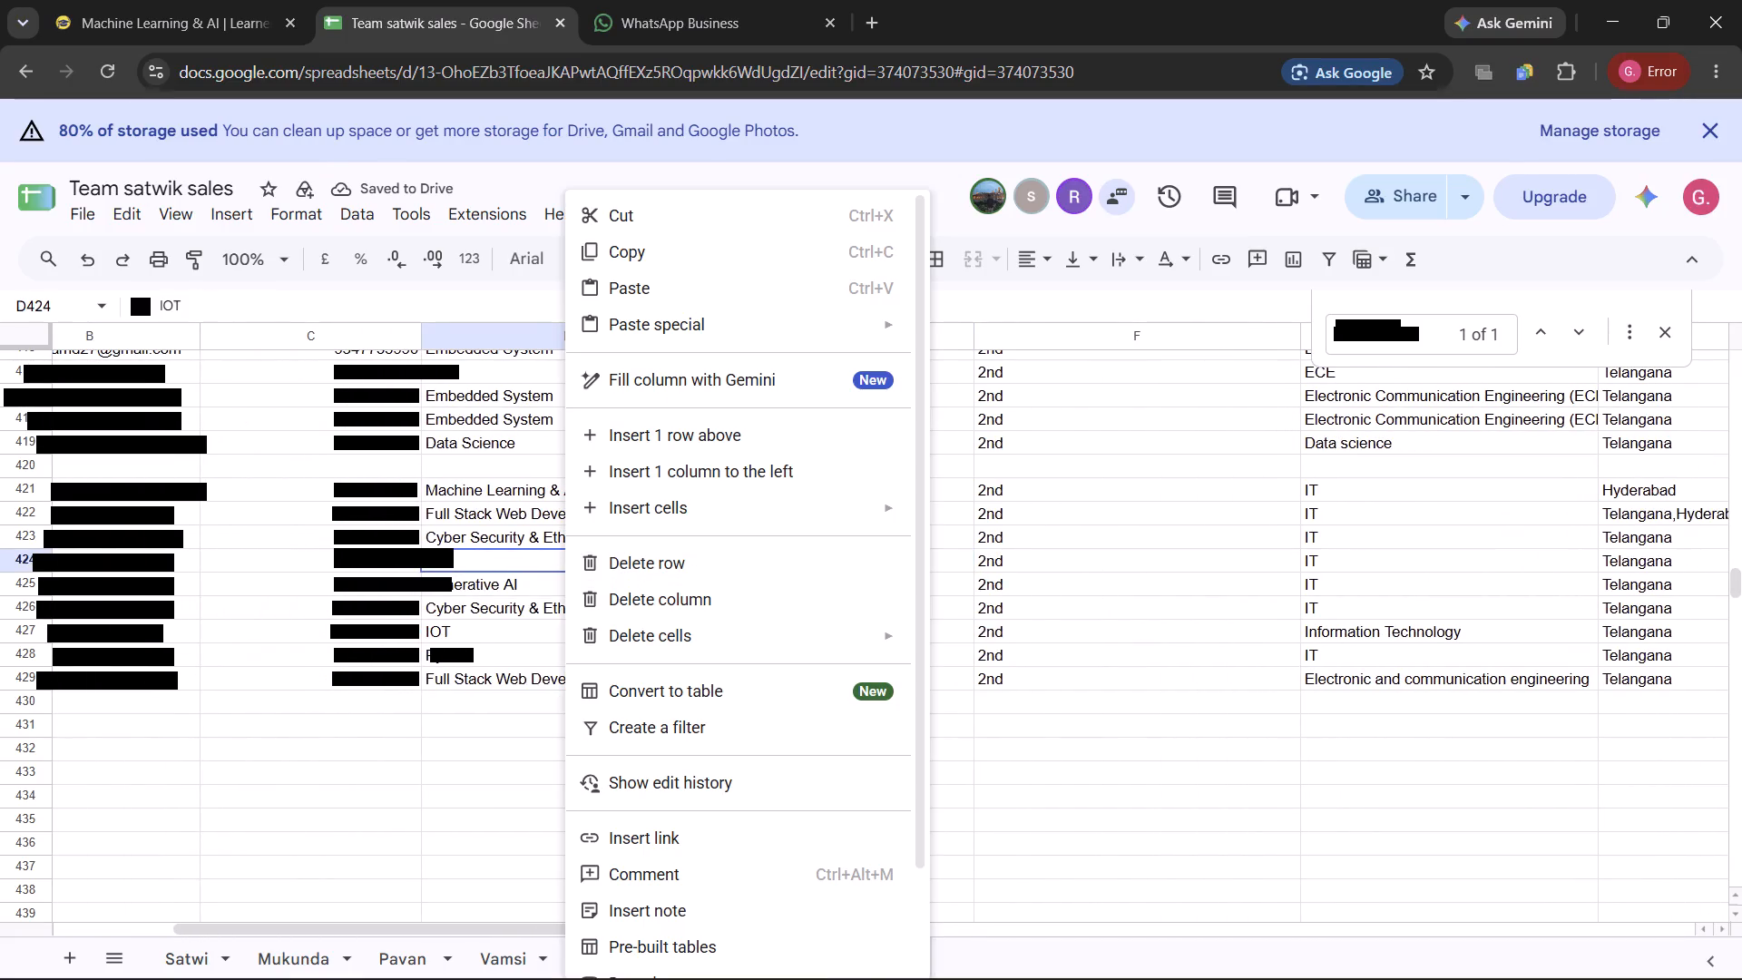
left_click(297, 561)
scroll(297, 561, "right", 2)
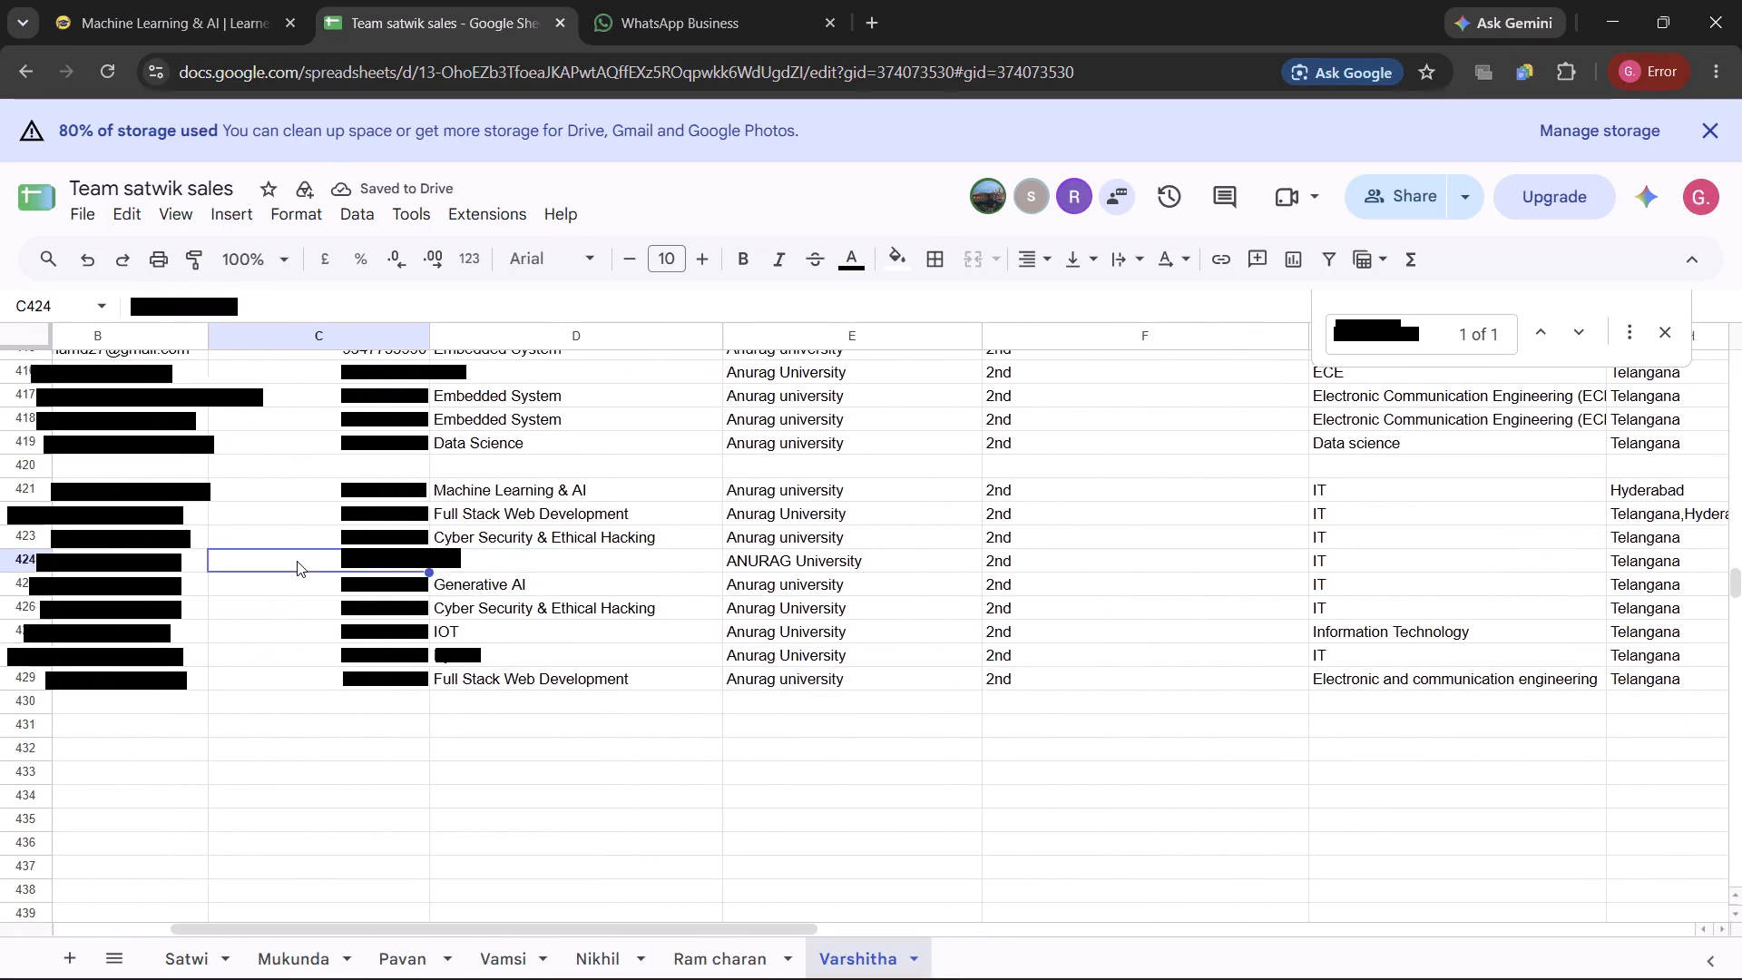
scroll(297, 561, "right", 3)
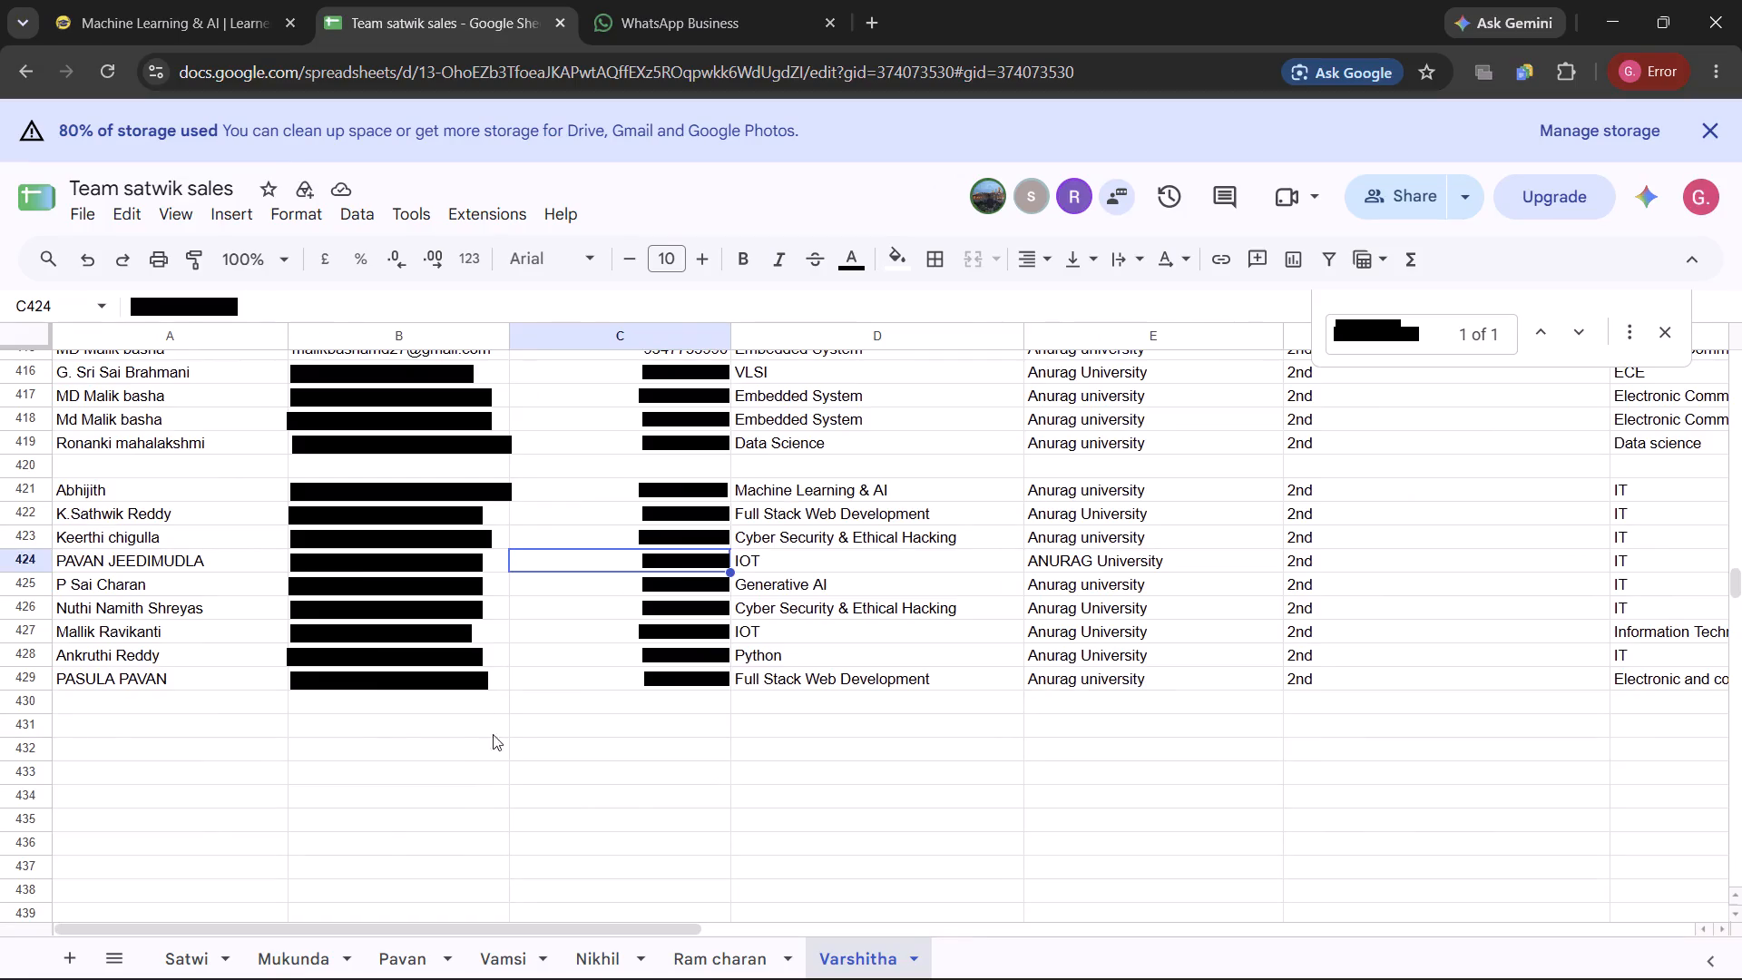
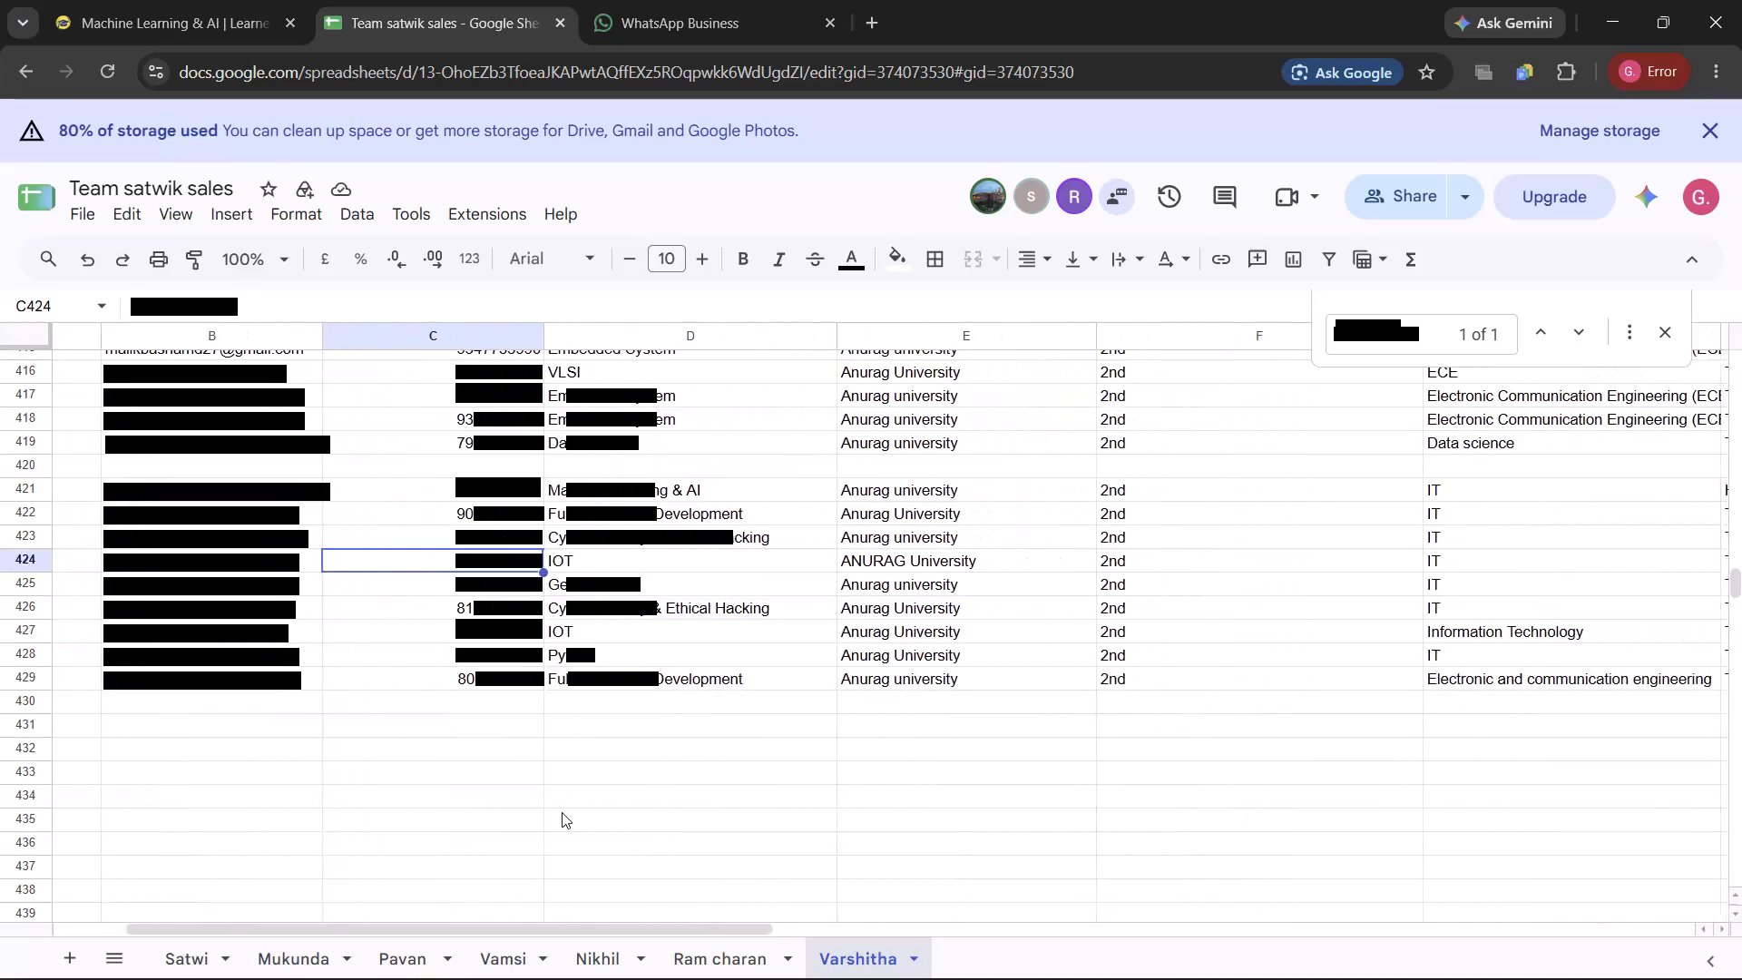
Switch to the Learners Track website, search its courses for iot and open the IoT course page.
scroll(562, 812, "left", 2)
scroll(562, 812, "right", 3)
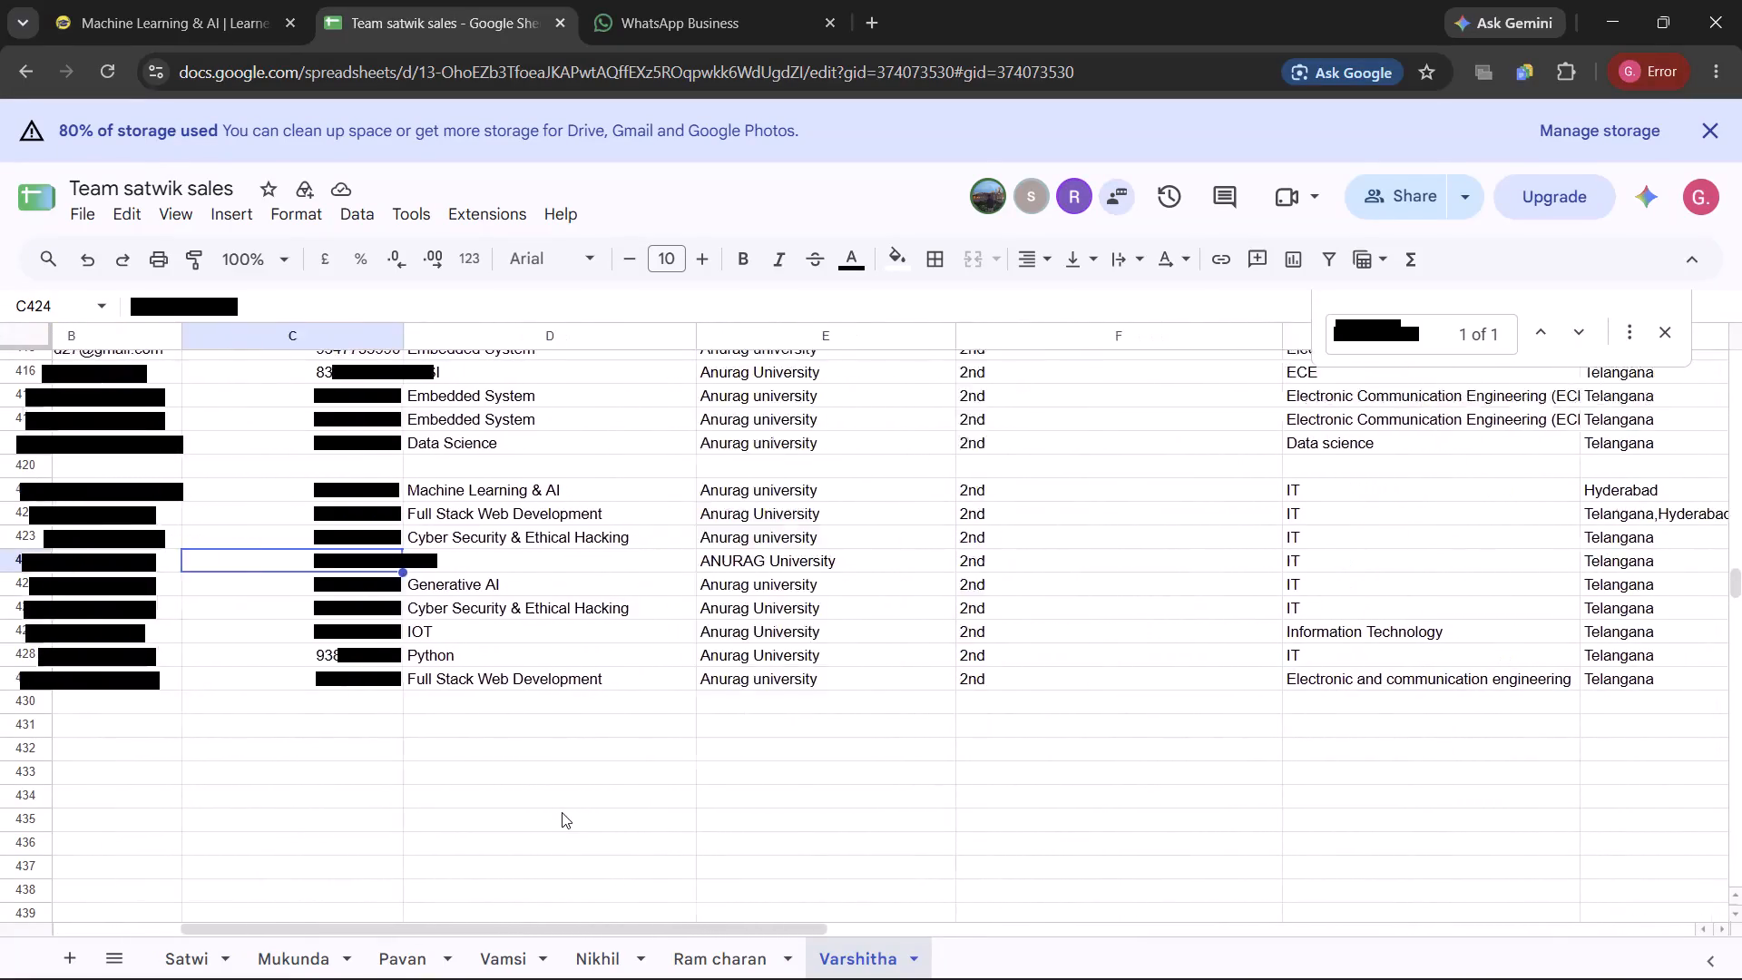
scroll(562, 812, "right", 1)
left_click(204, 0)
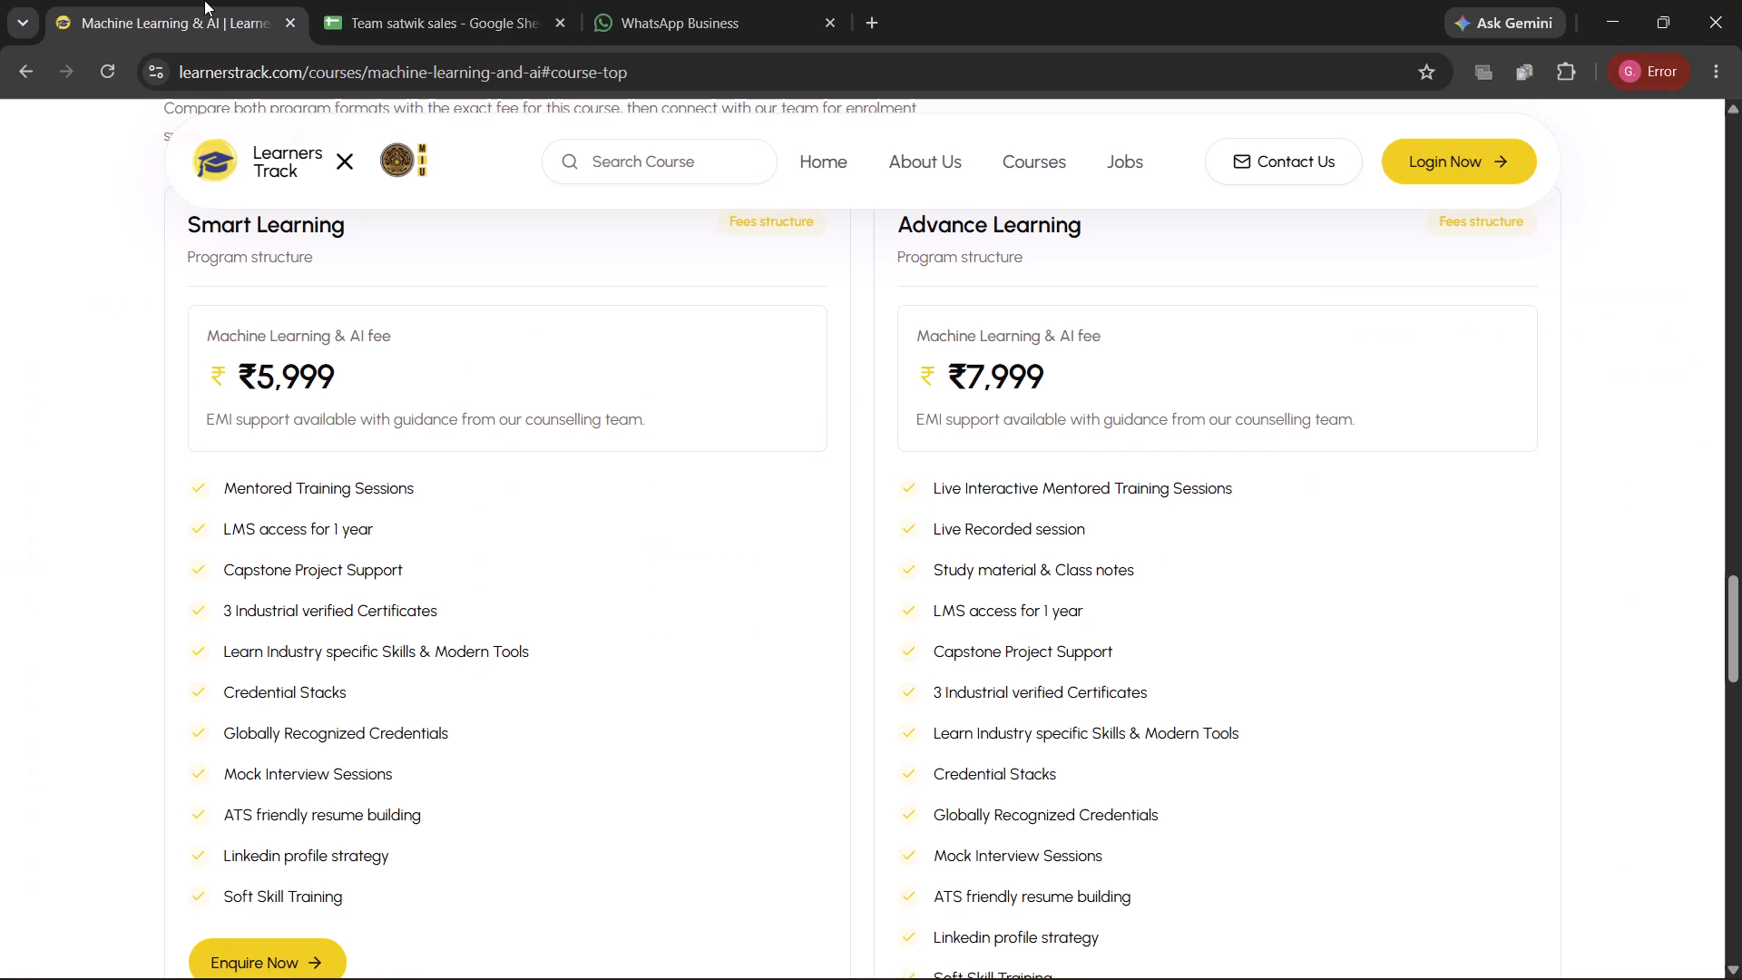
left_click(651, 179)
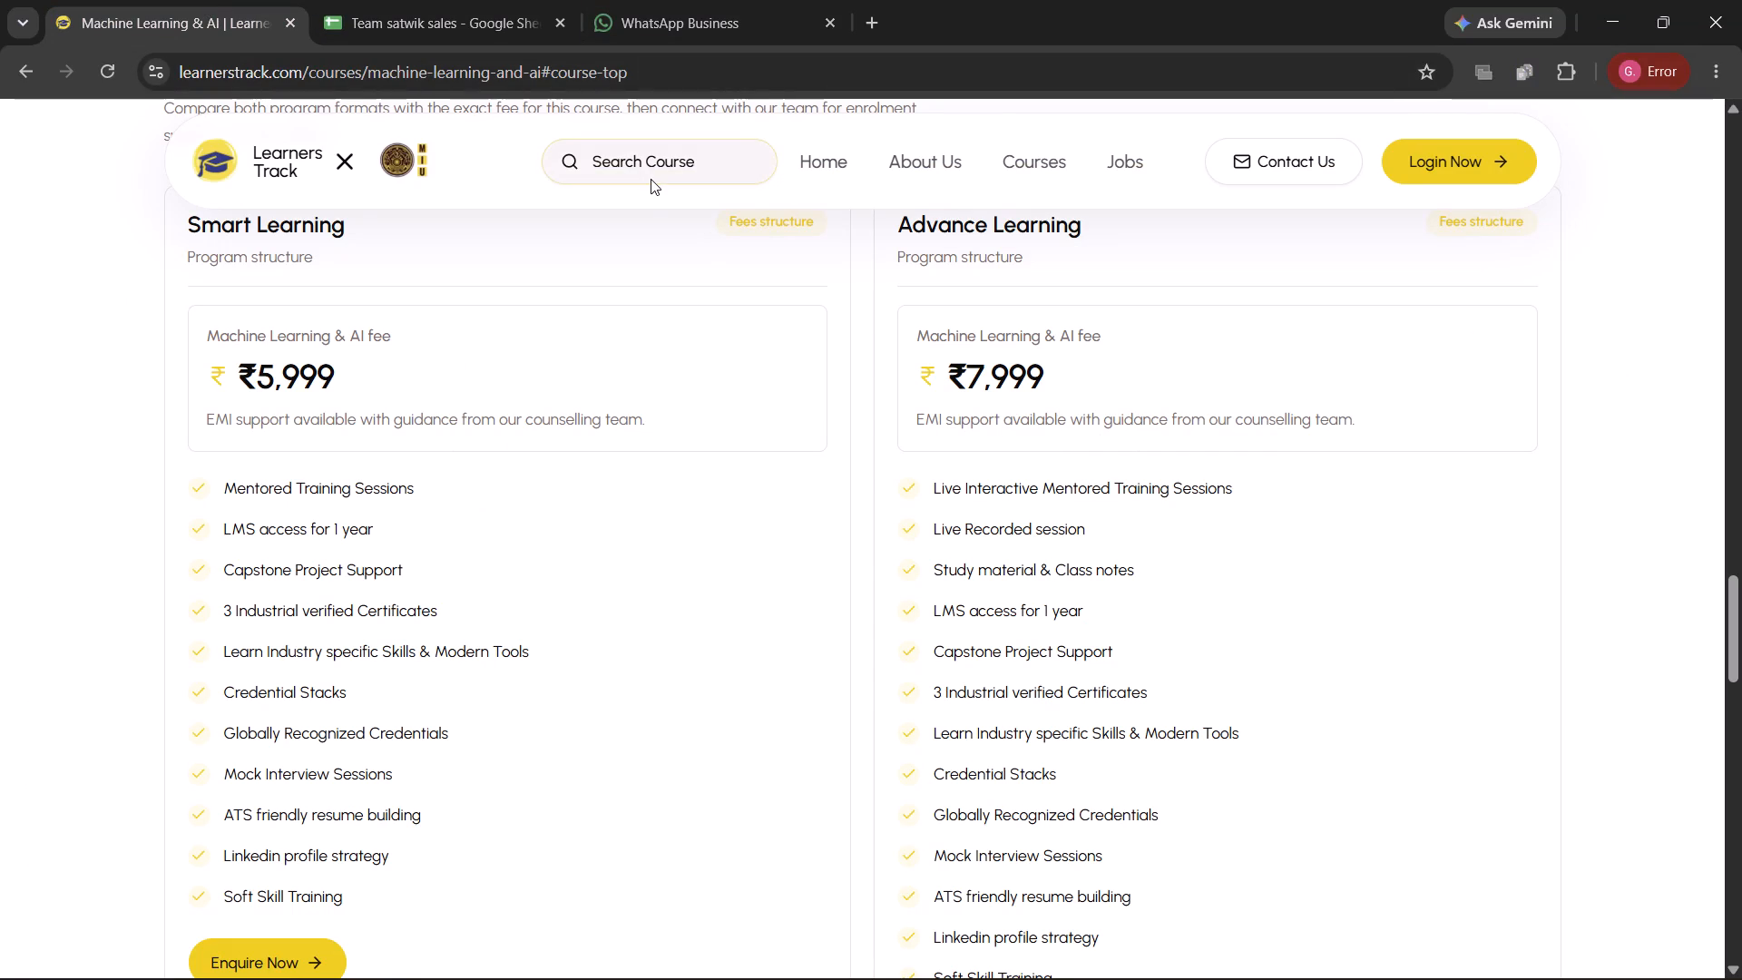
type("iot")
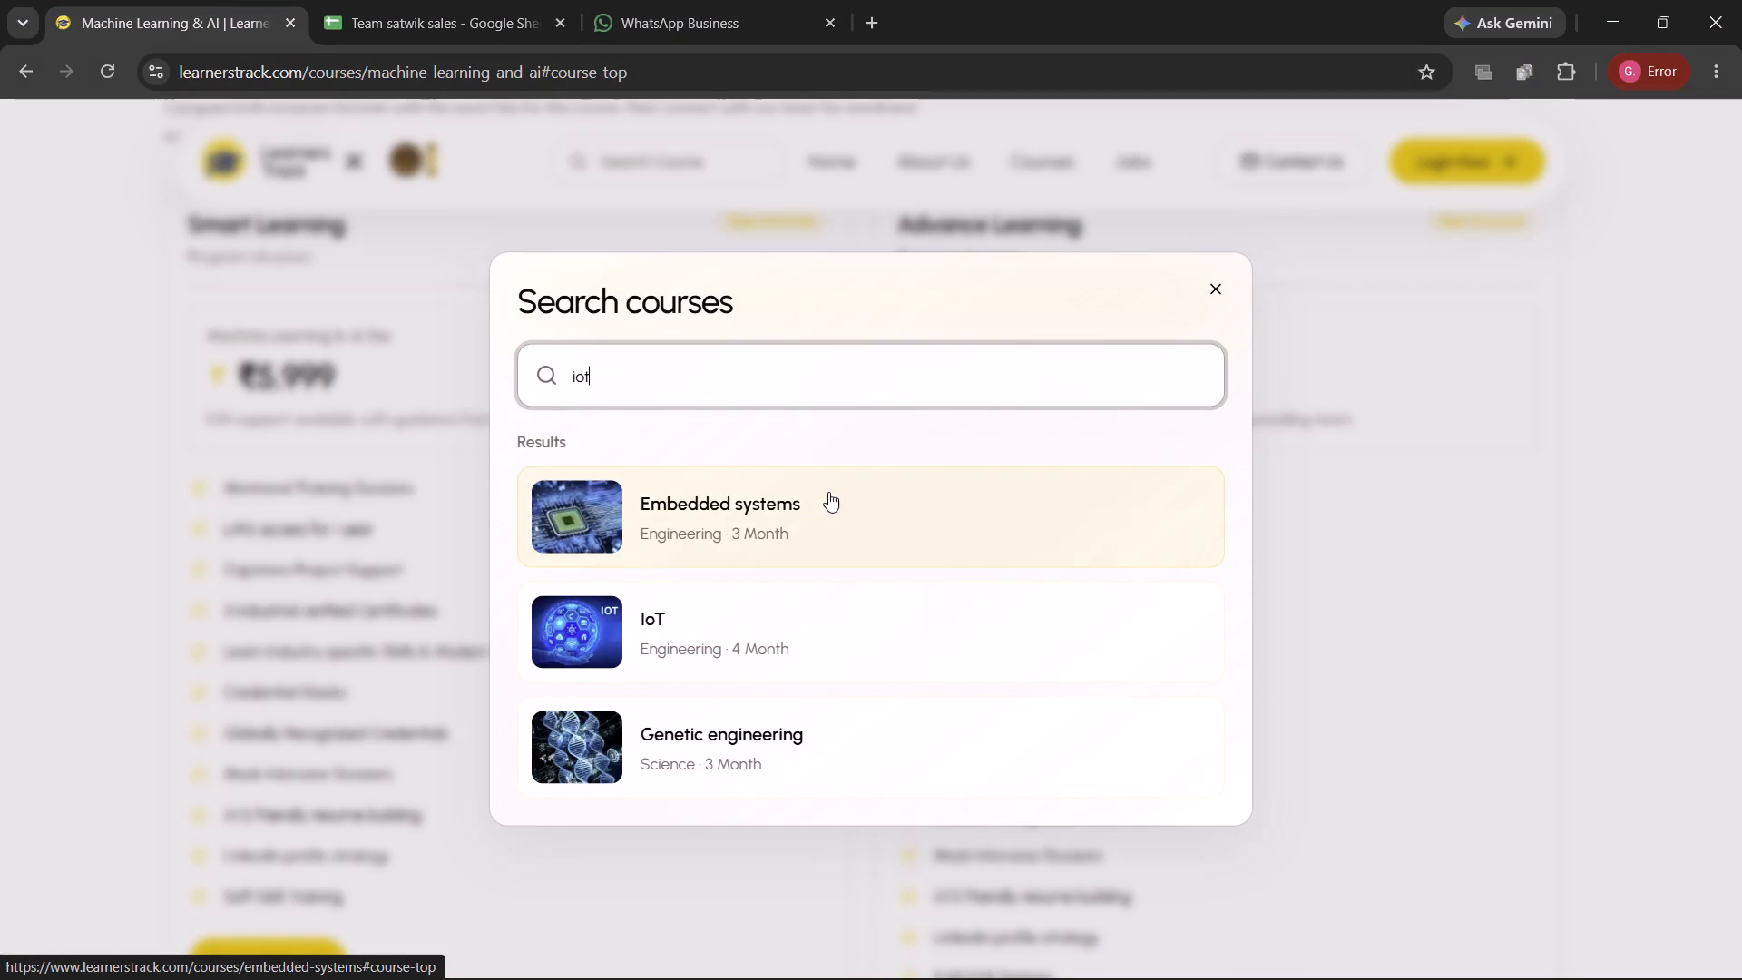
left_click(780, 626)
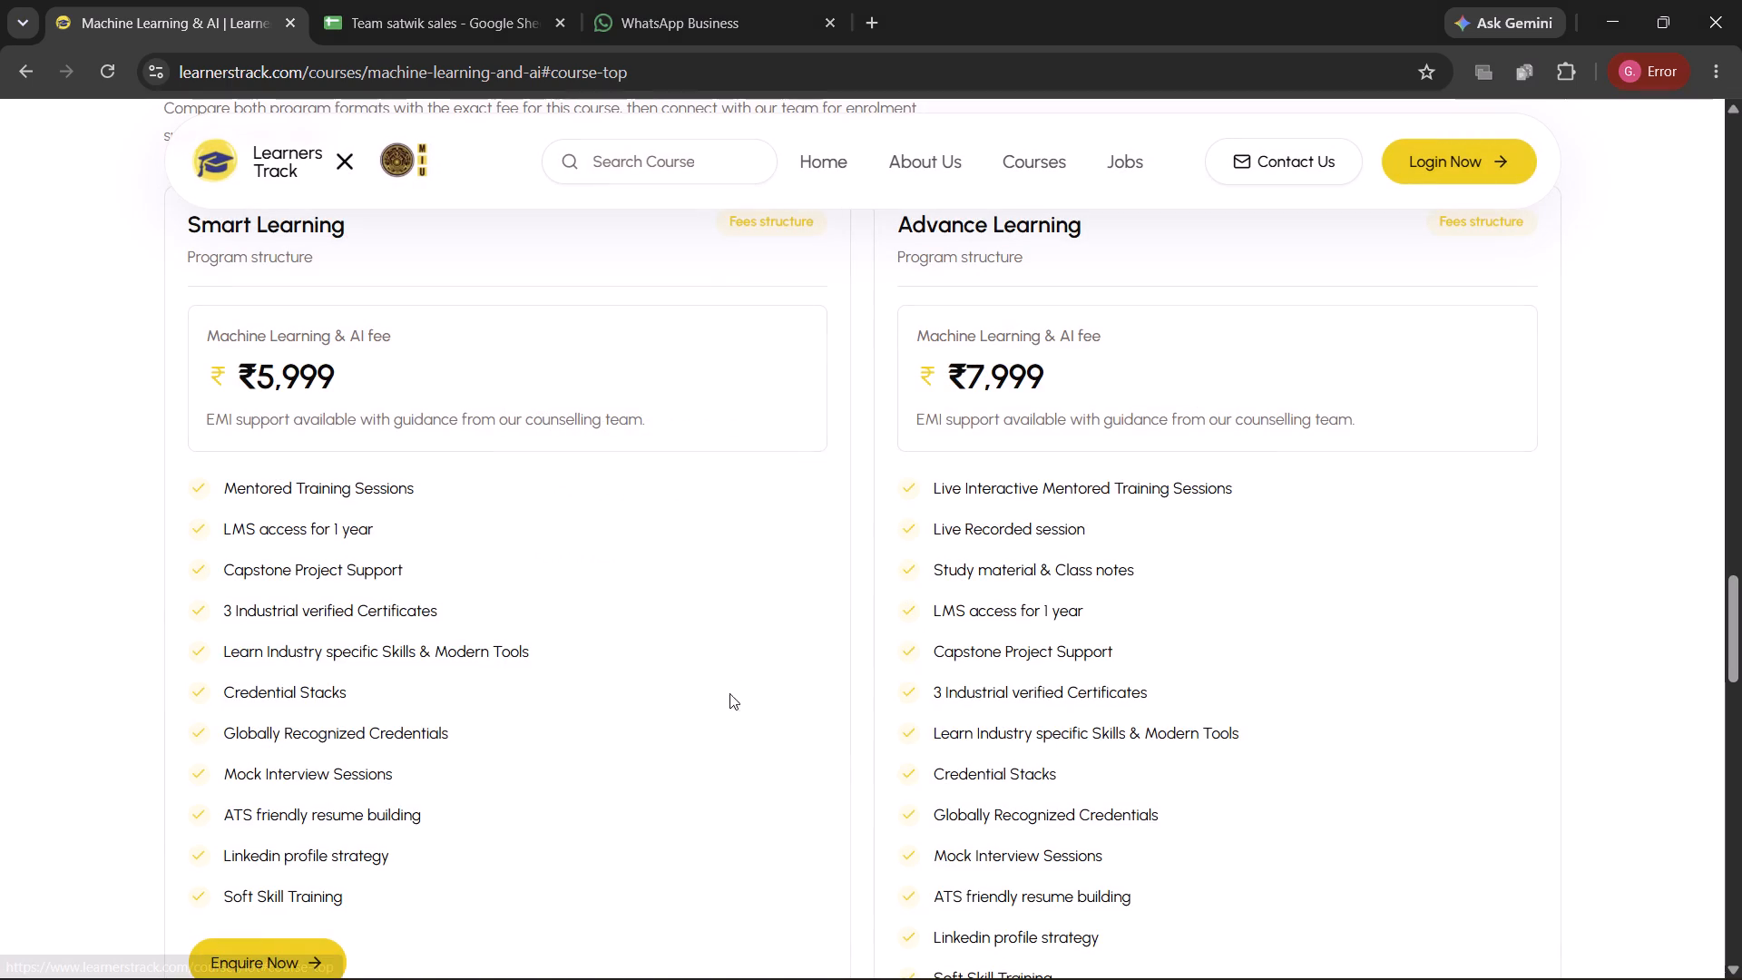
Examine the IoT course page's fees and program structure for Smart Learning and Advance Learning.
scroll(741, 665, "down", 5)
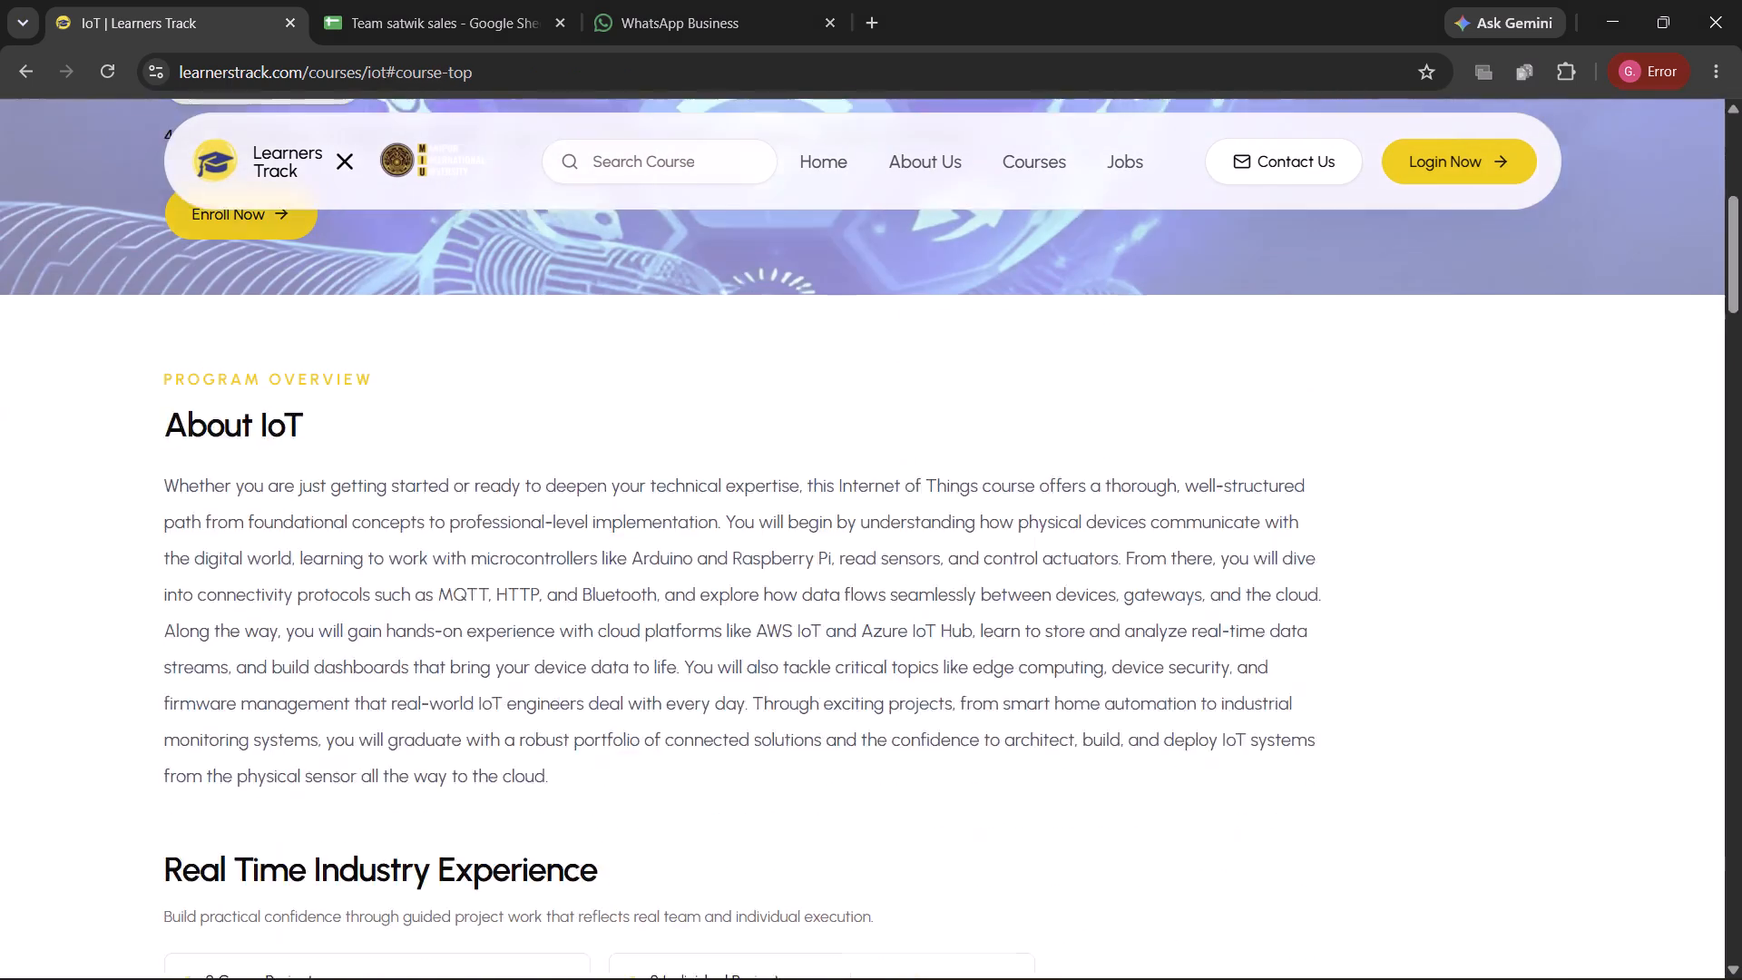
scroll(741, 665, "down", 7)
scroll(741, 665, "up", 4)
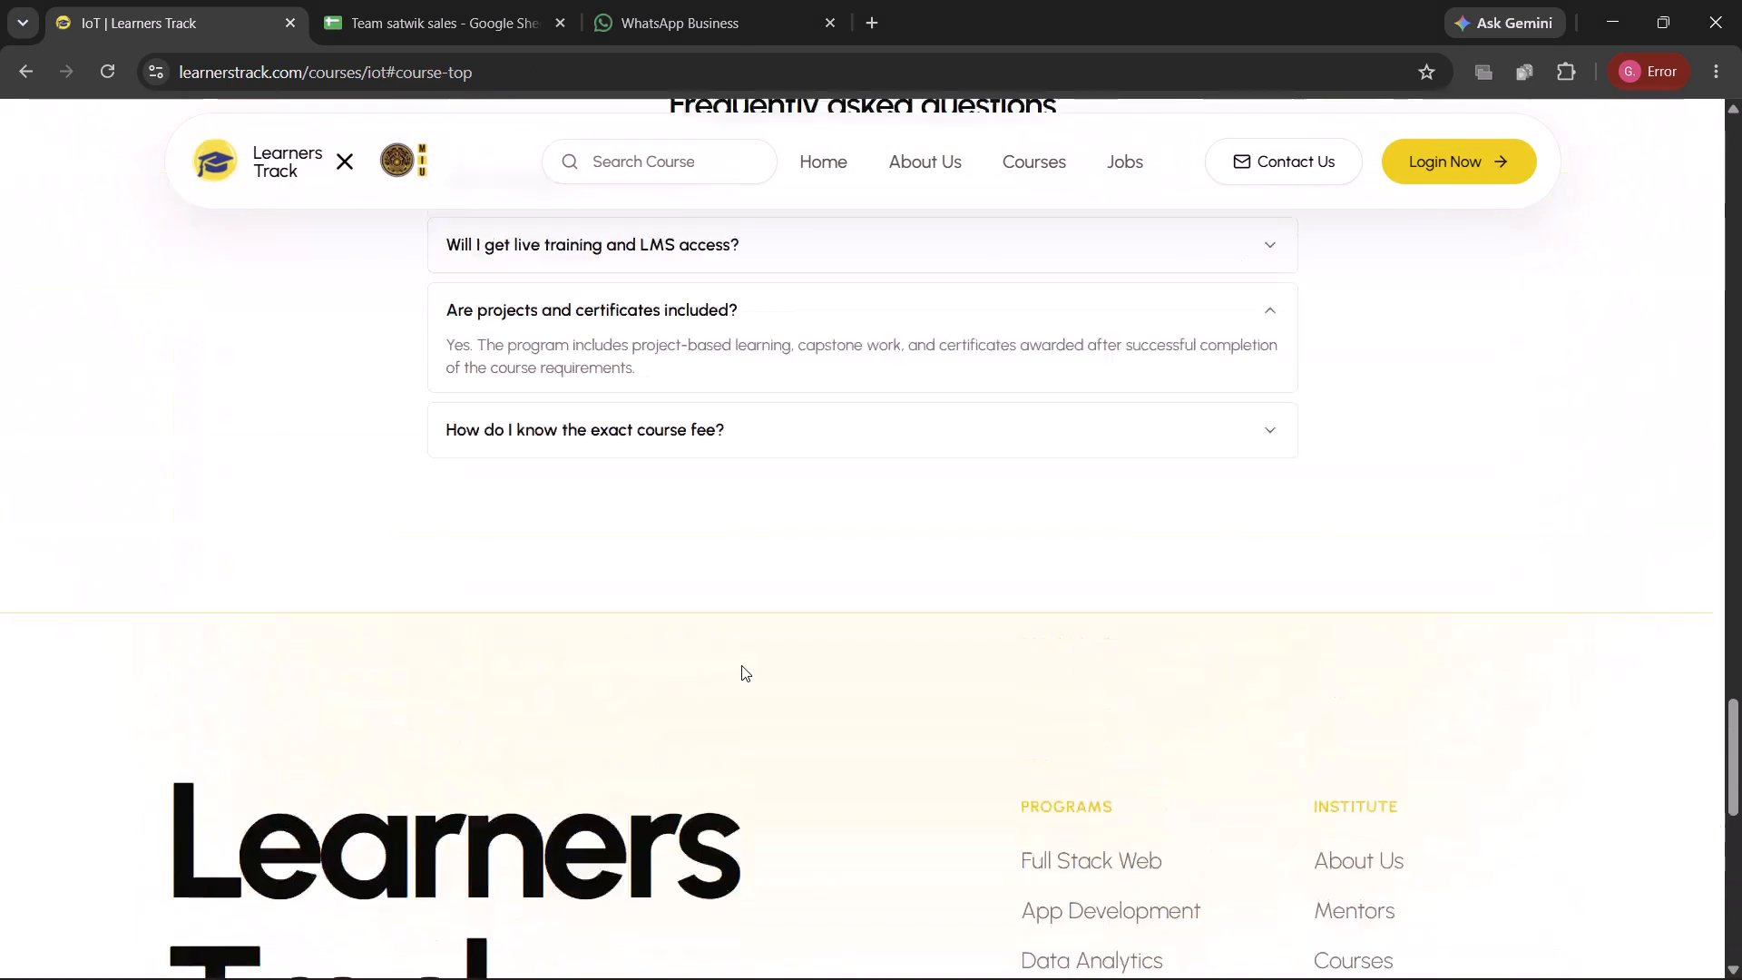
scroll(741, 665, "up", 2)
scroll(741, 665, "down", 3)
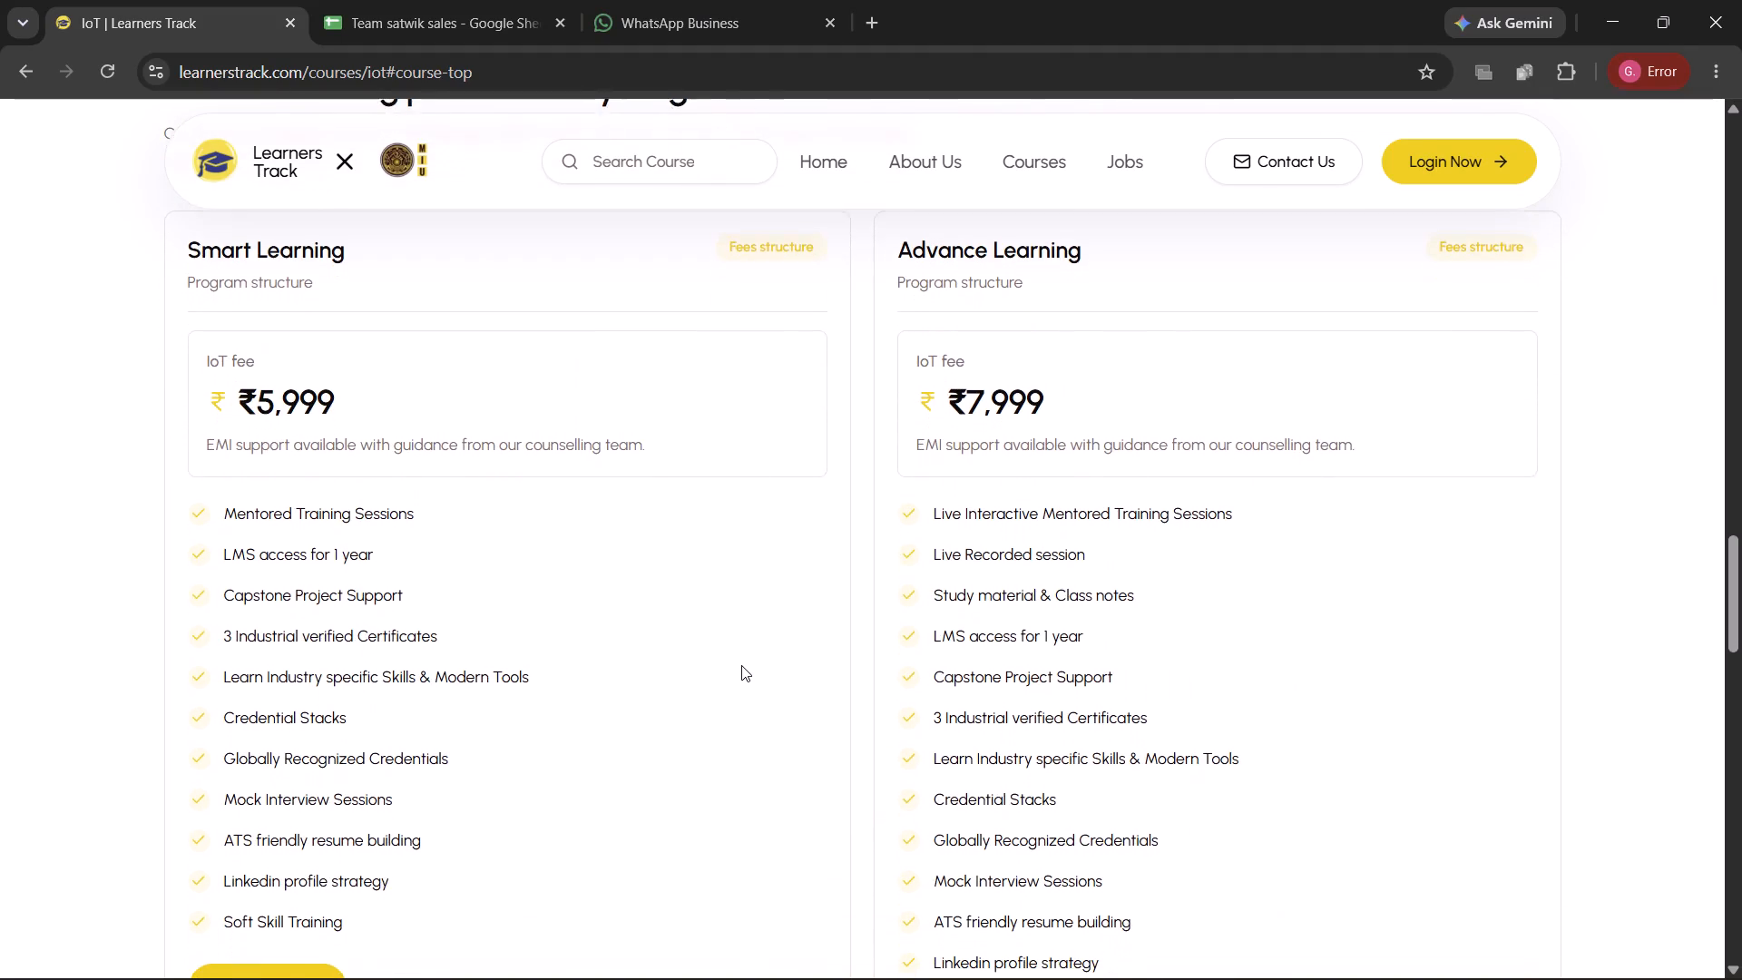
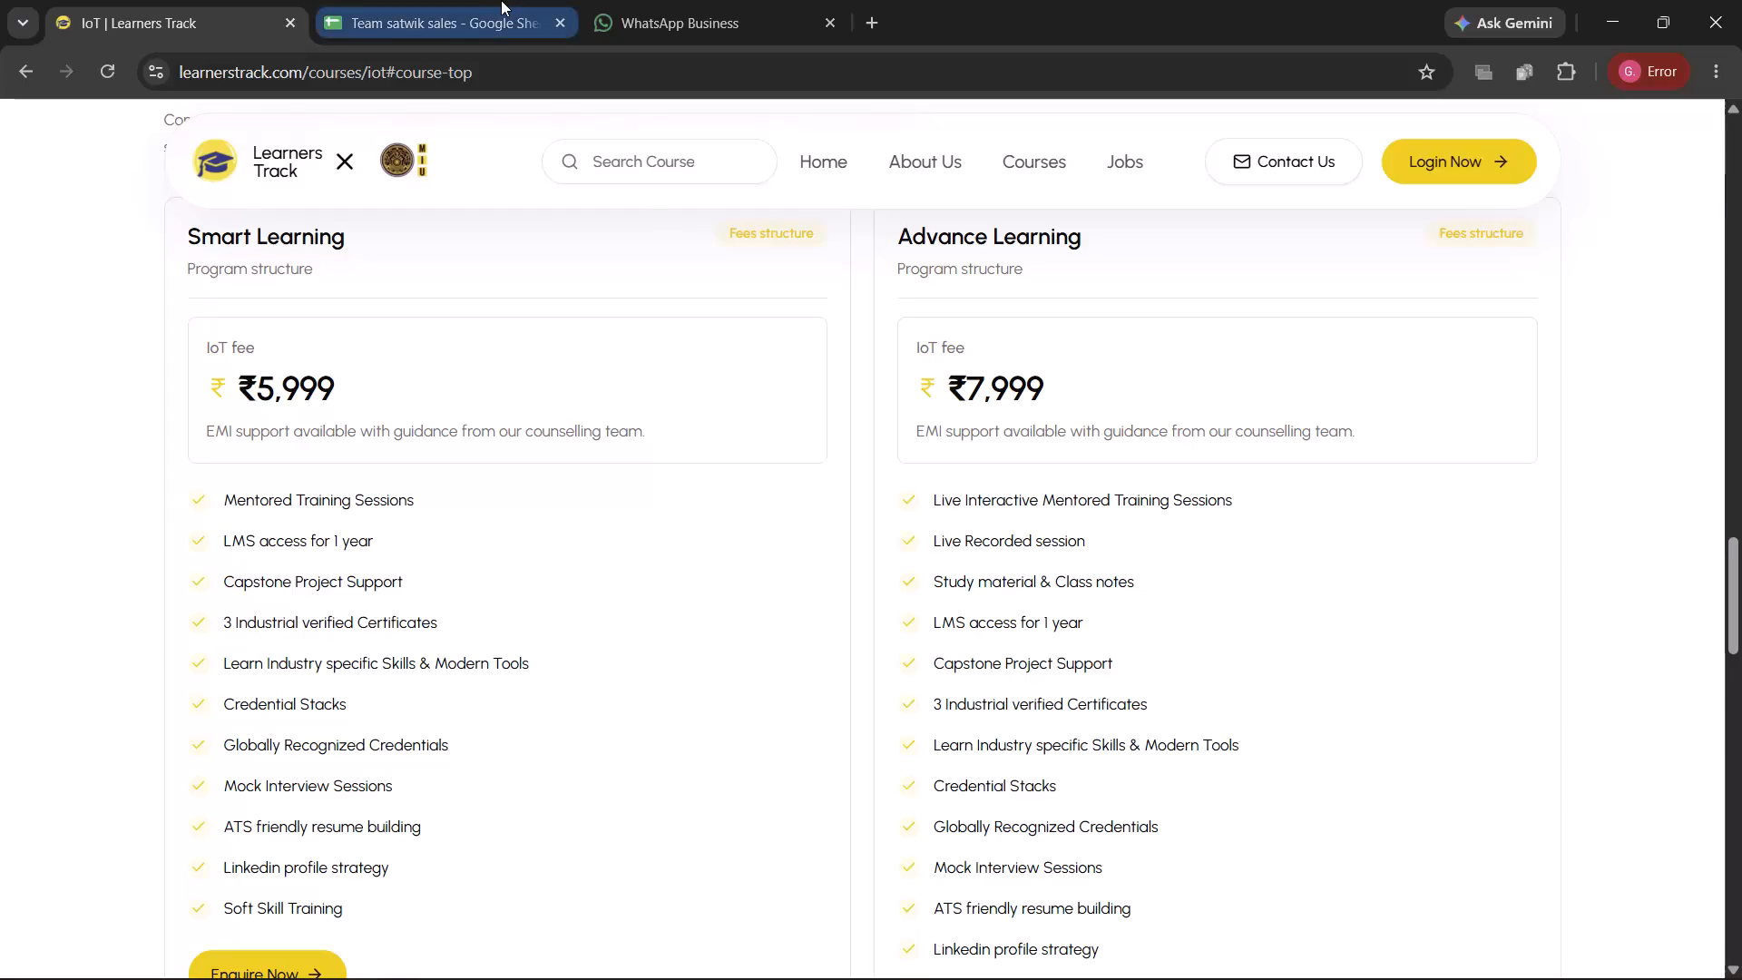
Return to the Team satwik sales spreadsheet and record the call status "After 1Month" in column I for the IOT lead in row 424.
left_click(501, 0)
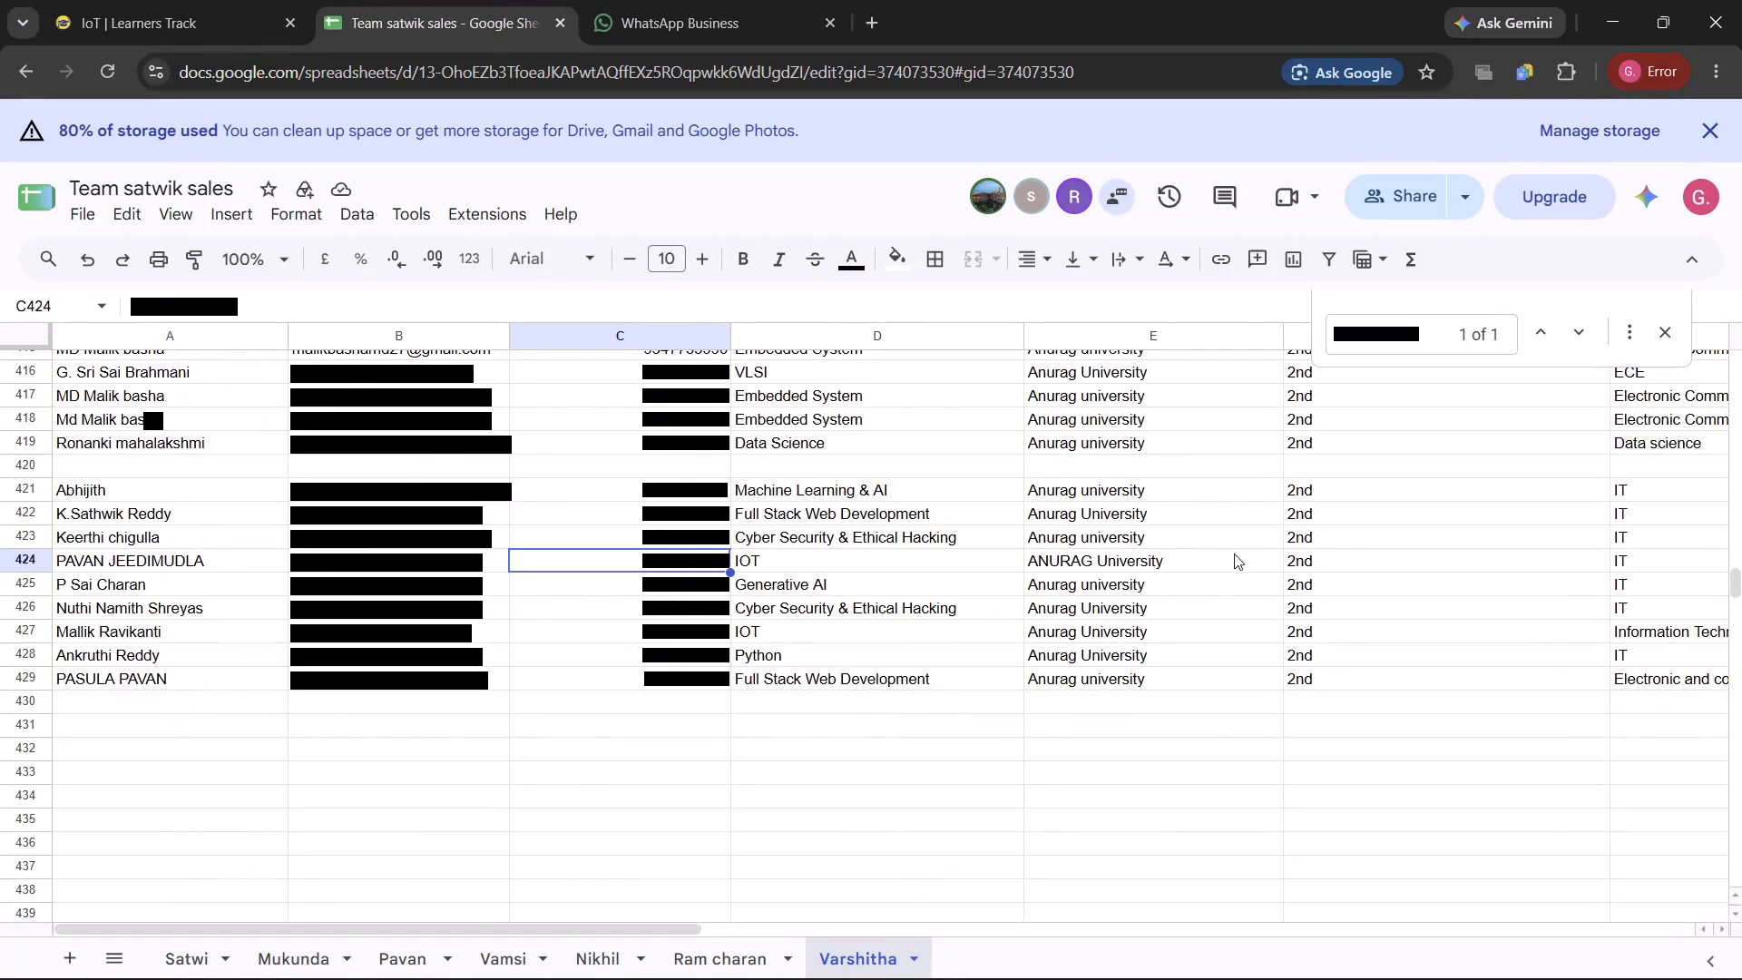
scroll(1385, 563, "left", 4)
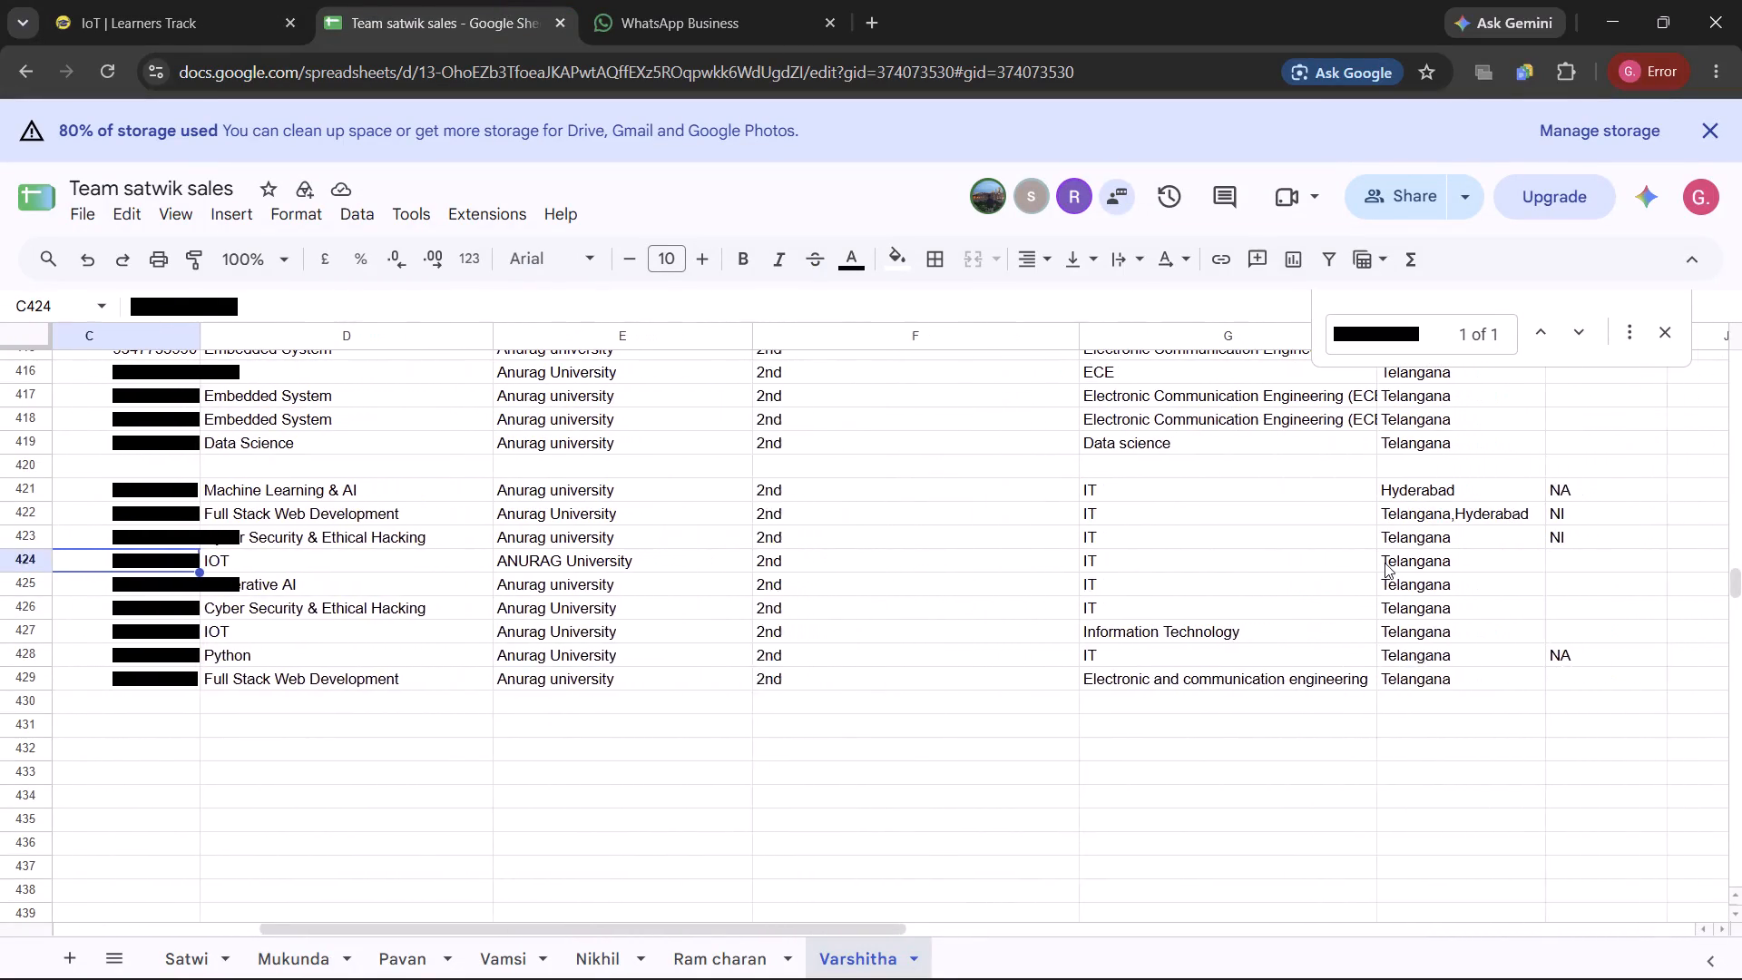
left_click(1553, 555)
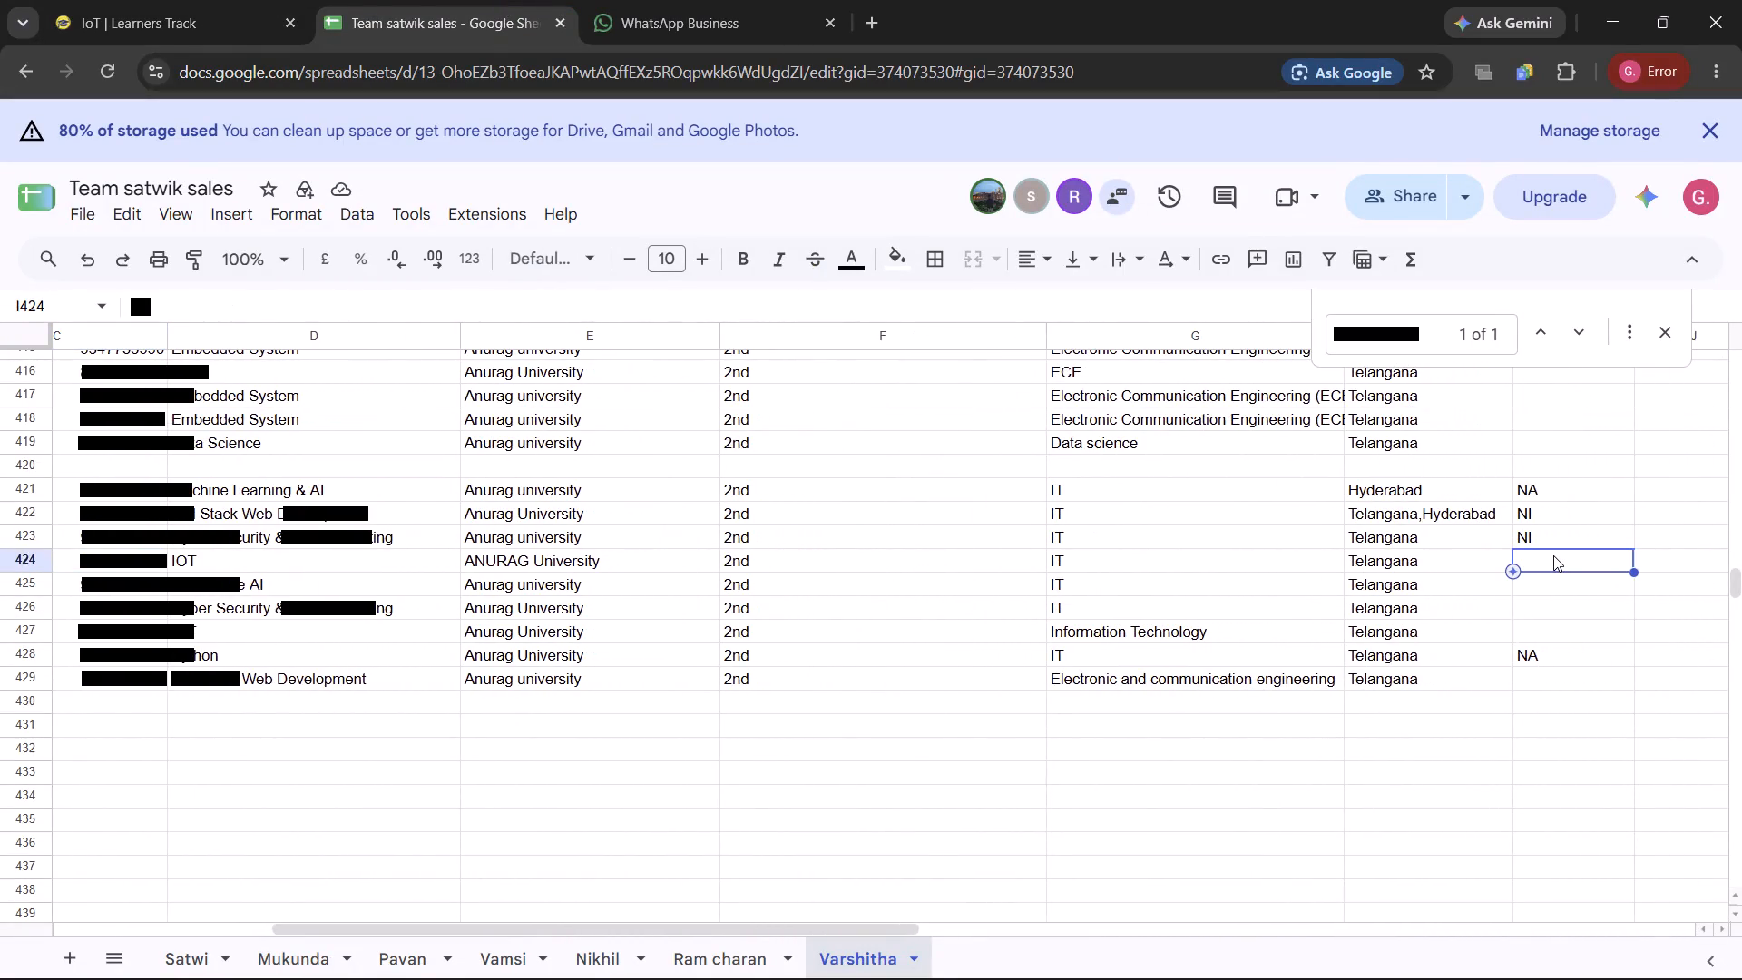
type("Aftyer")
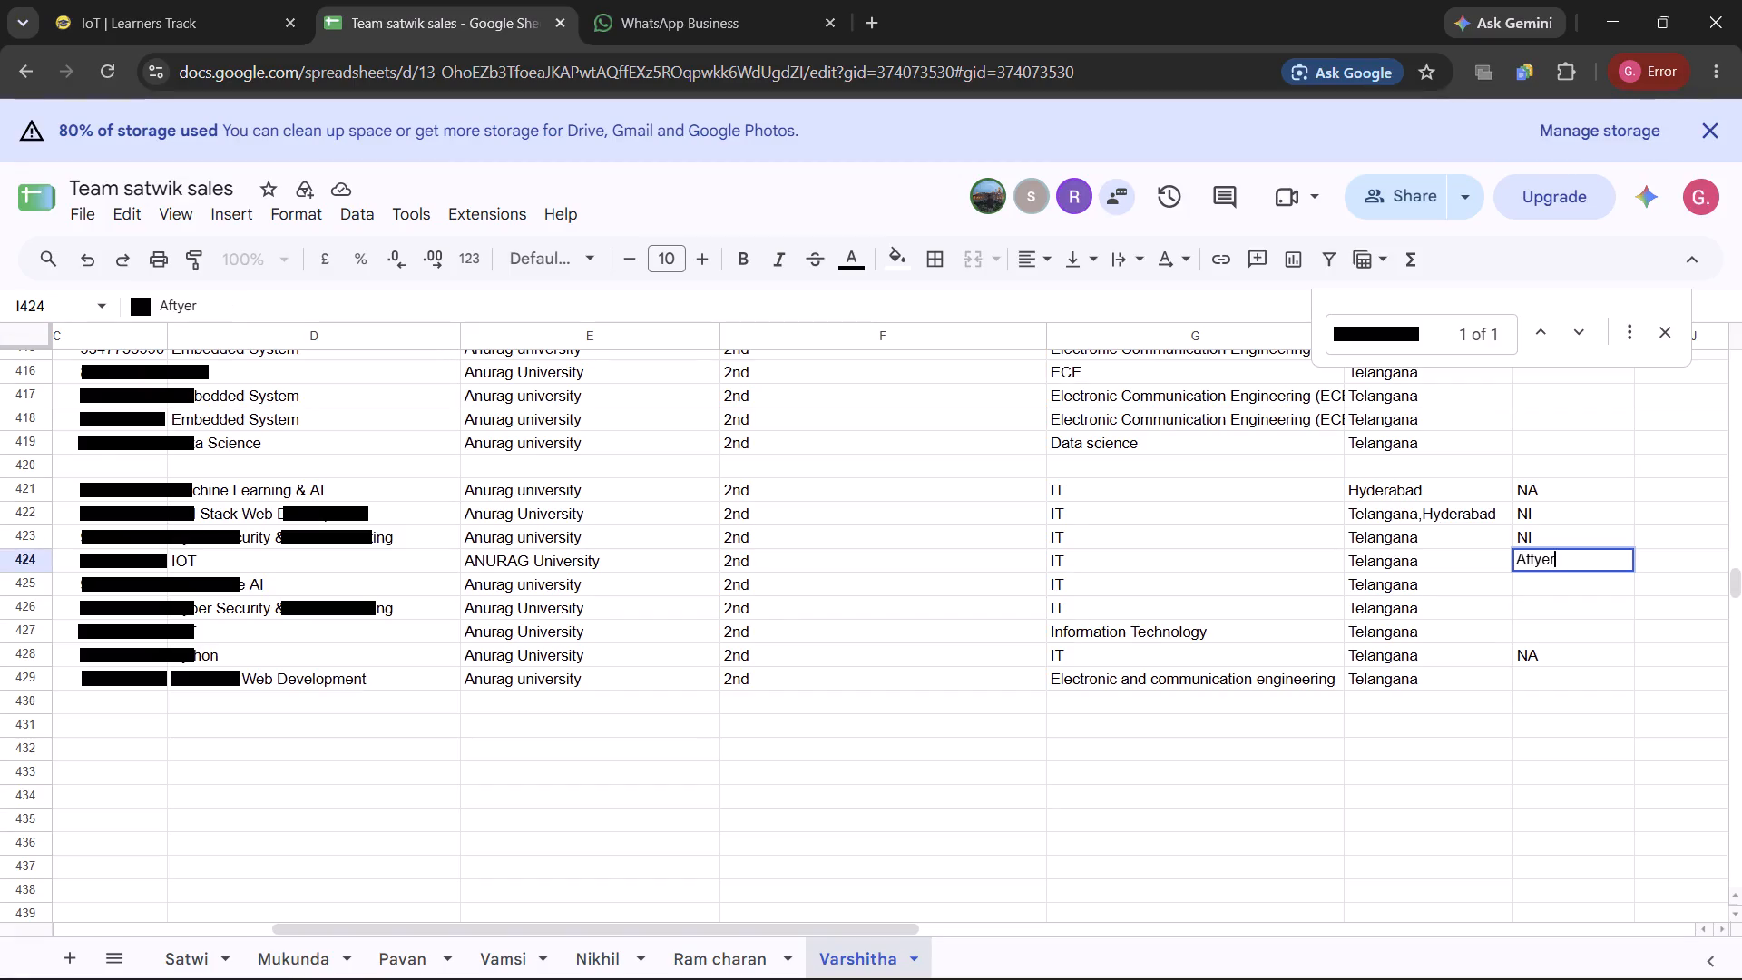
key("BackSpace")
key("BackSpace")
key("BackSpace")
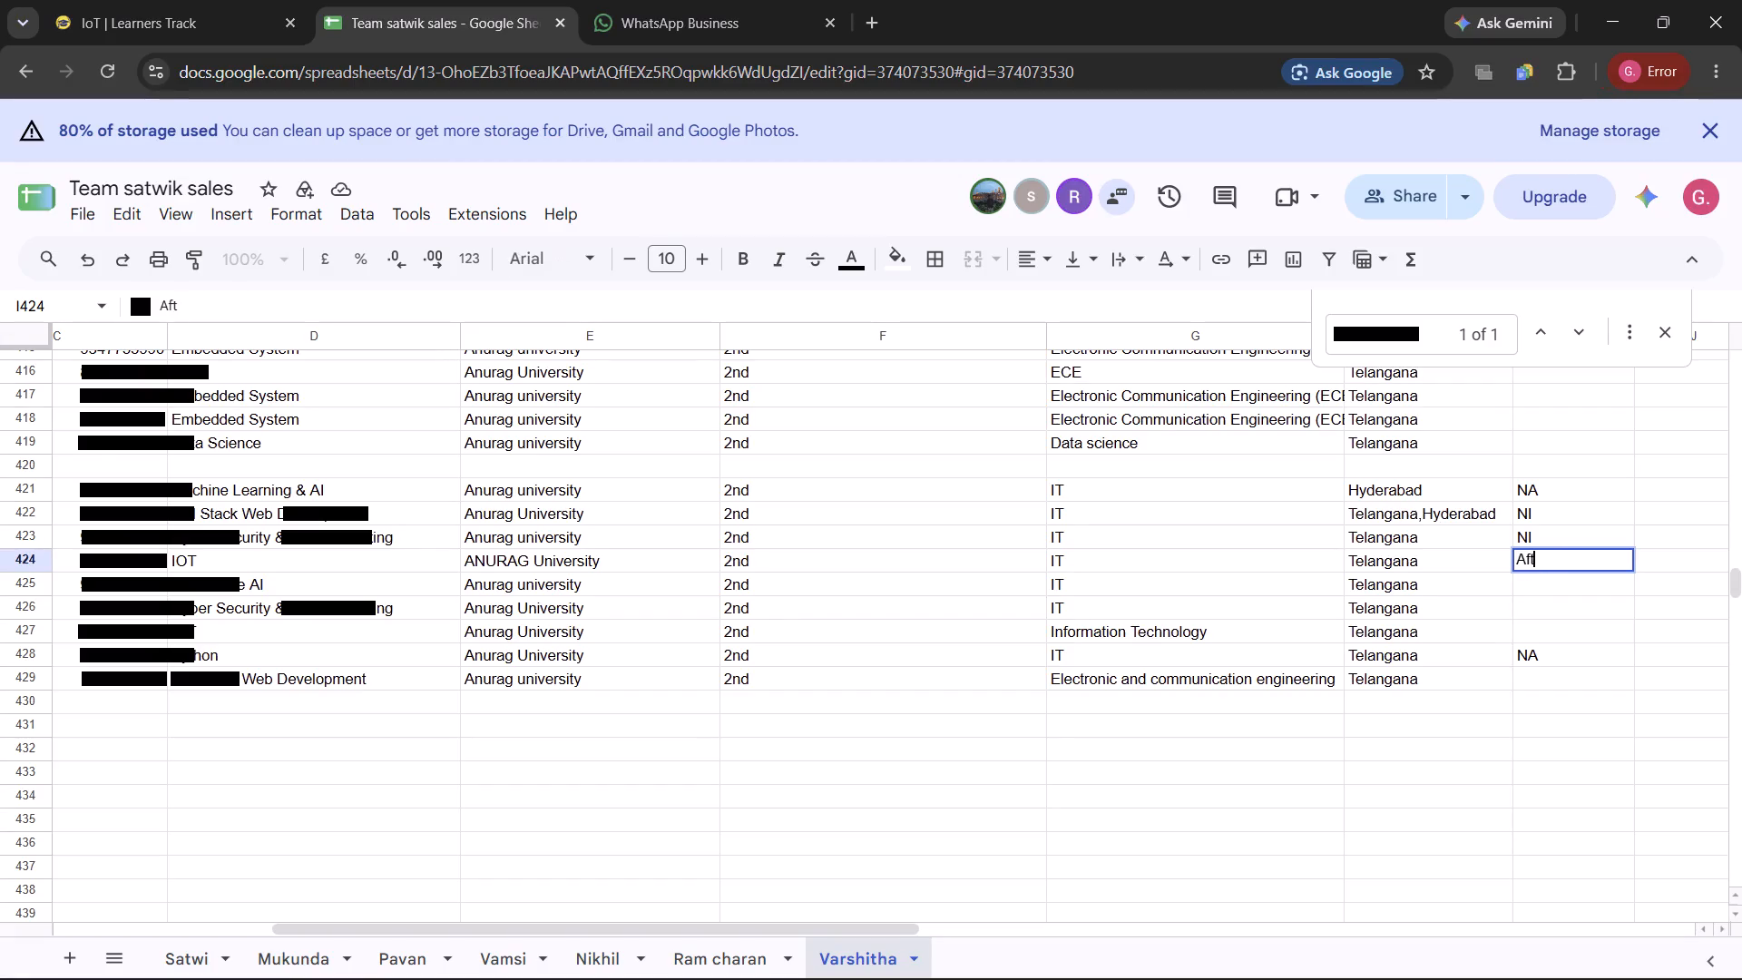
type("er 1")
key("shift+m")
type("onth")
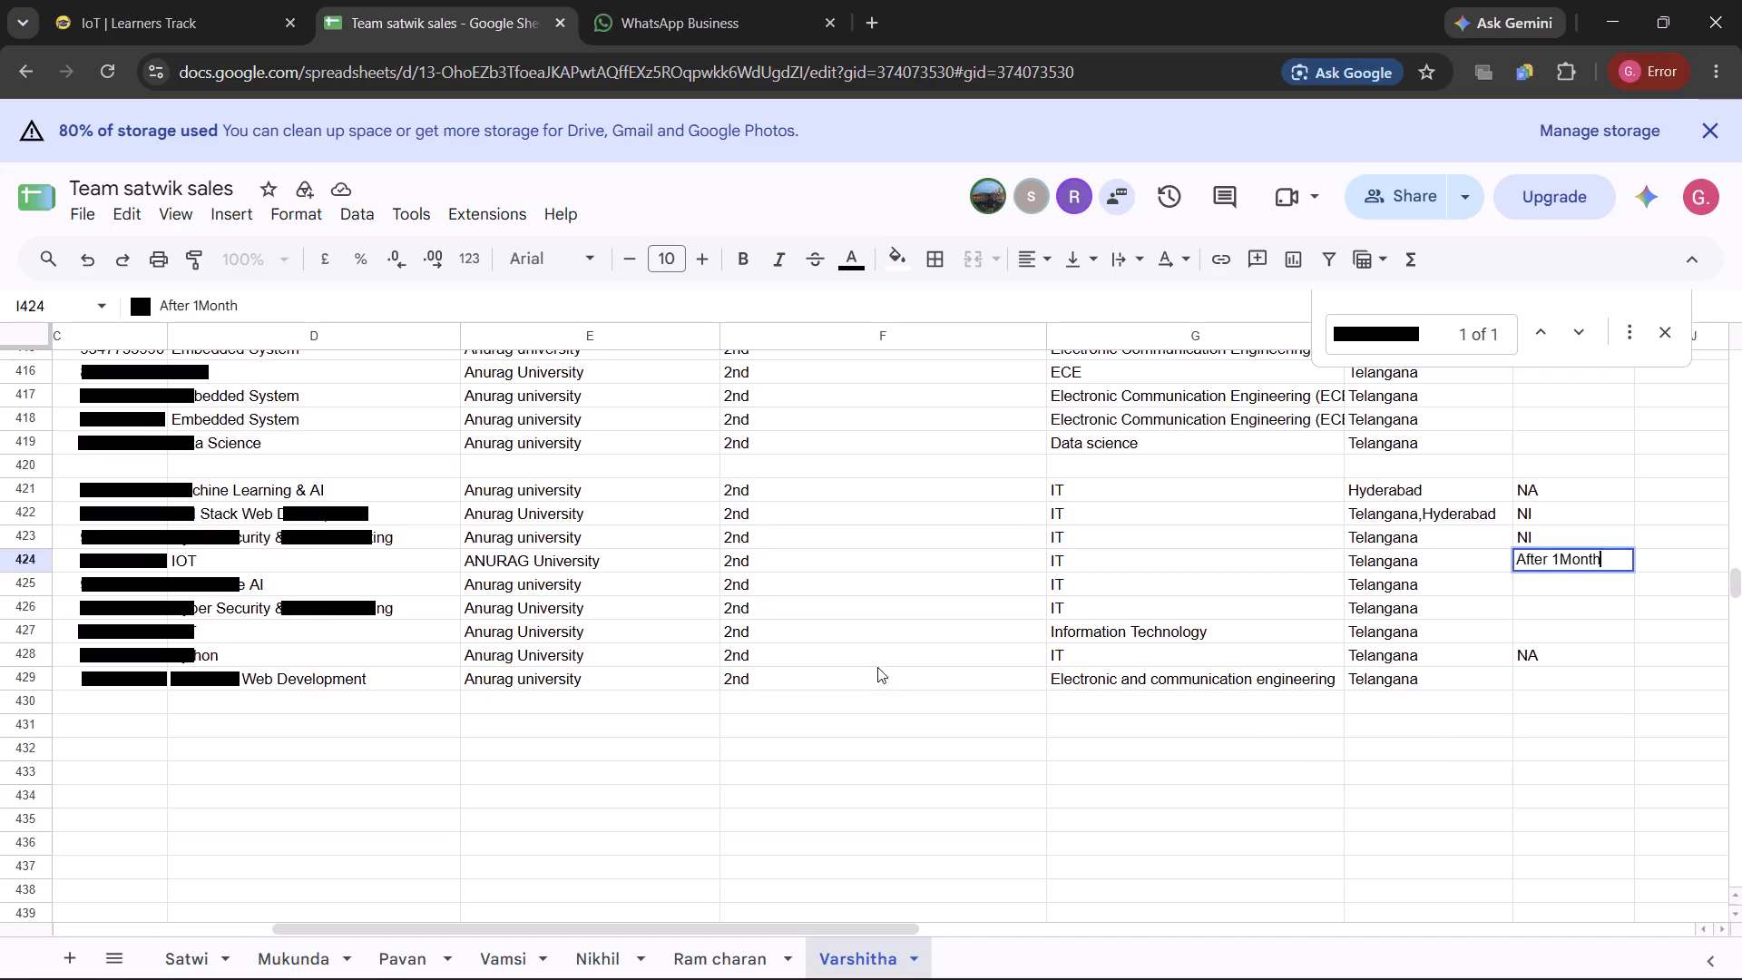
left_click(795, 625)
Bring up the contact number of the Generative AI lead in row 425.
scroll(795, 625, "right", 5)
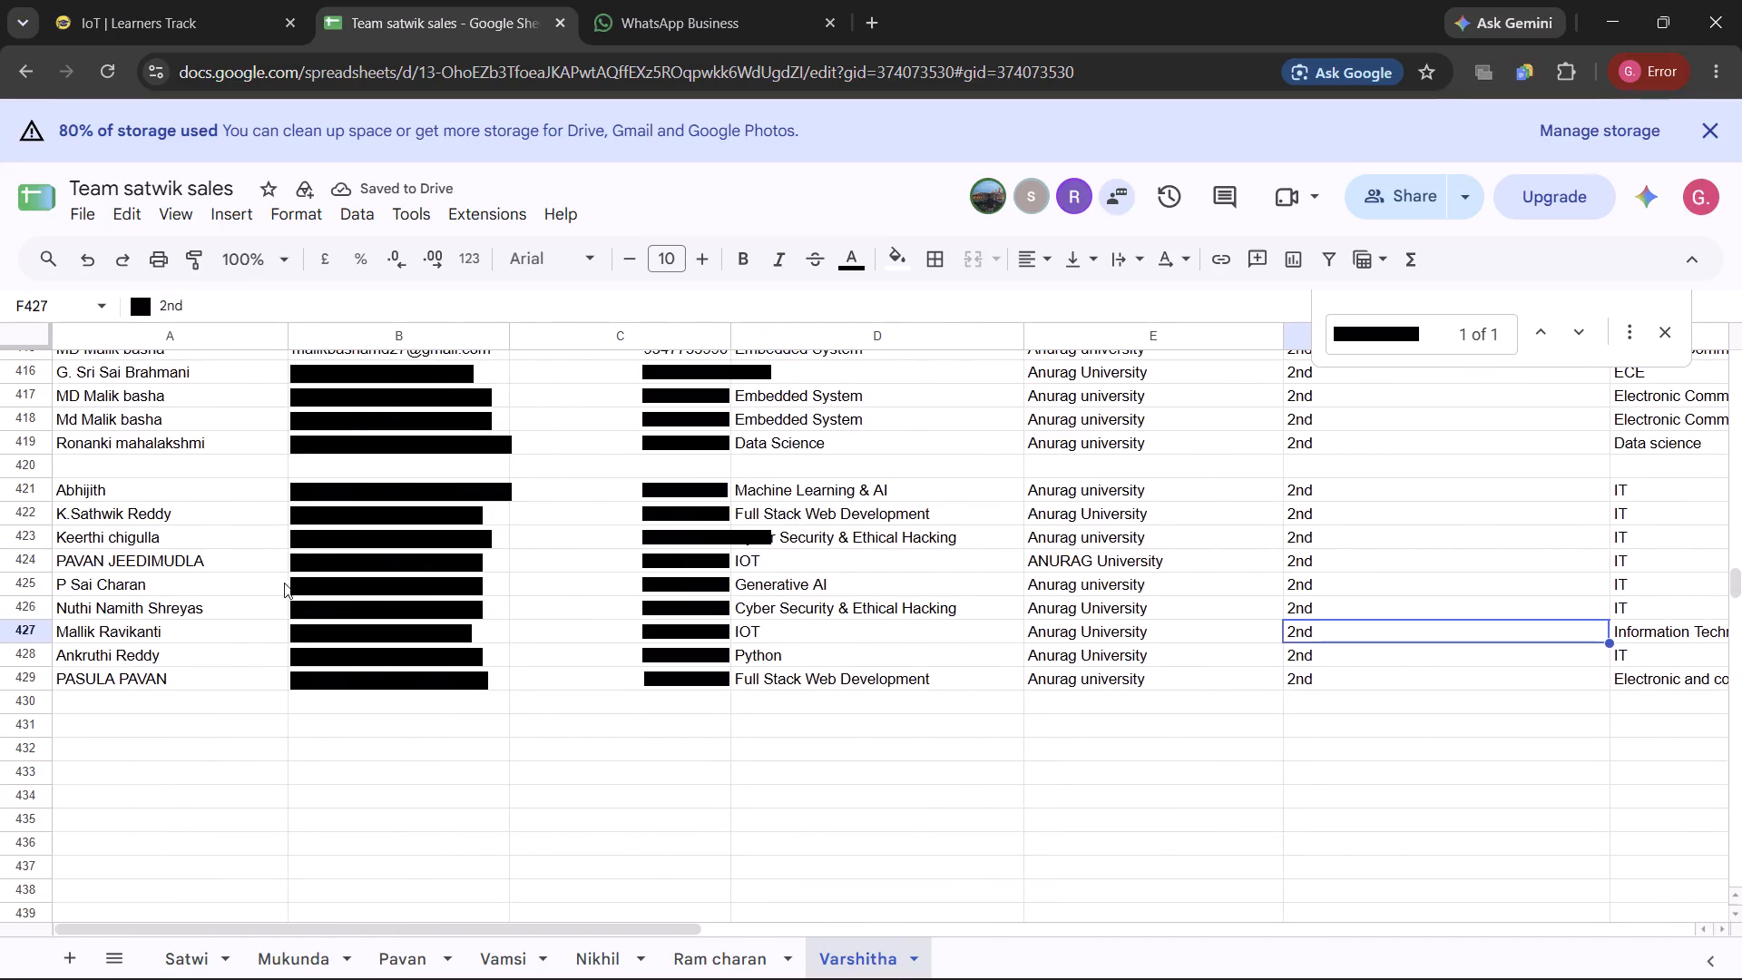
left_click(652, 589)
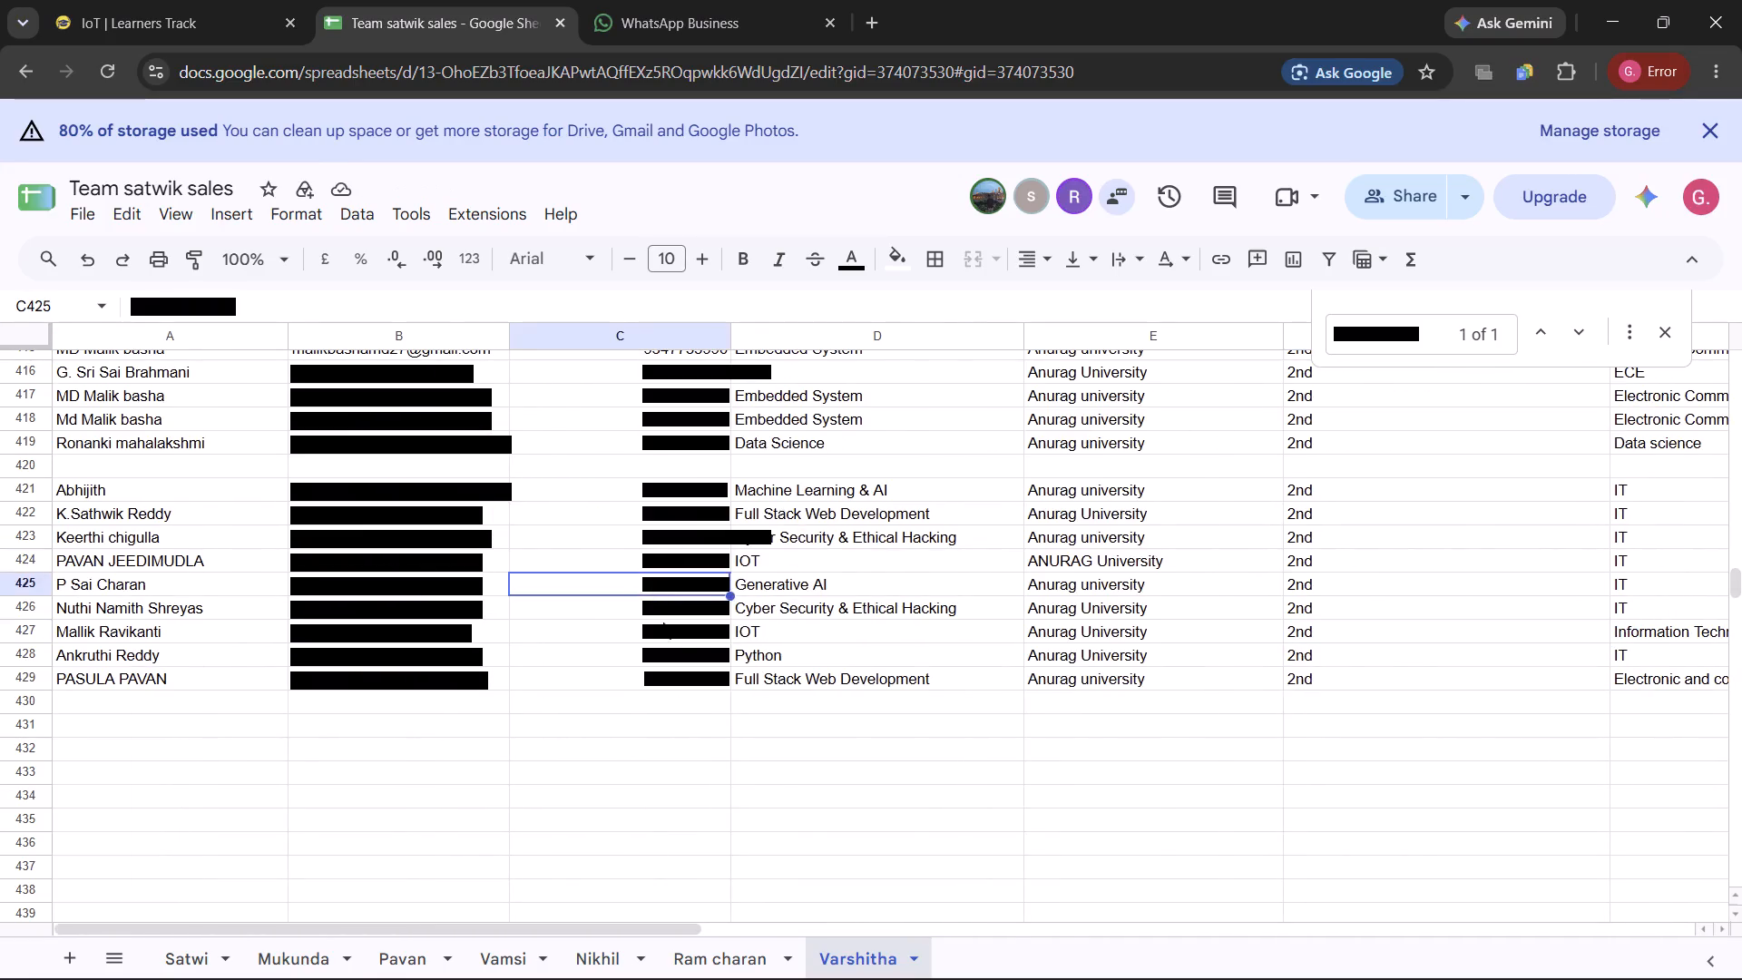
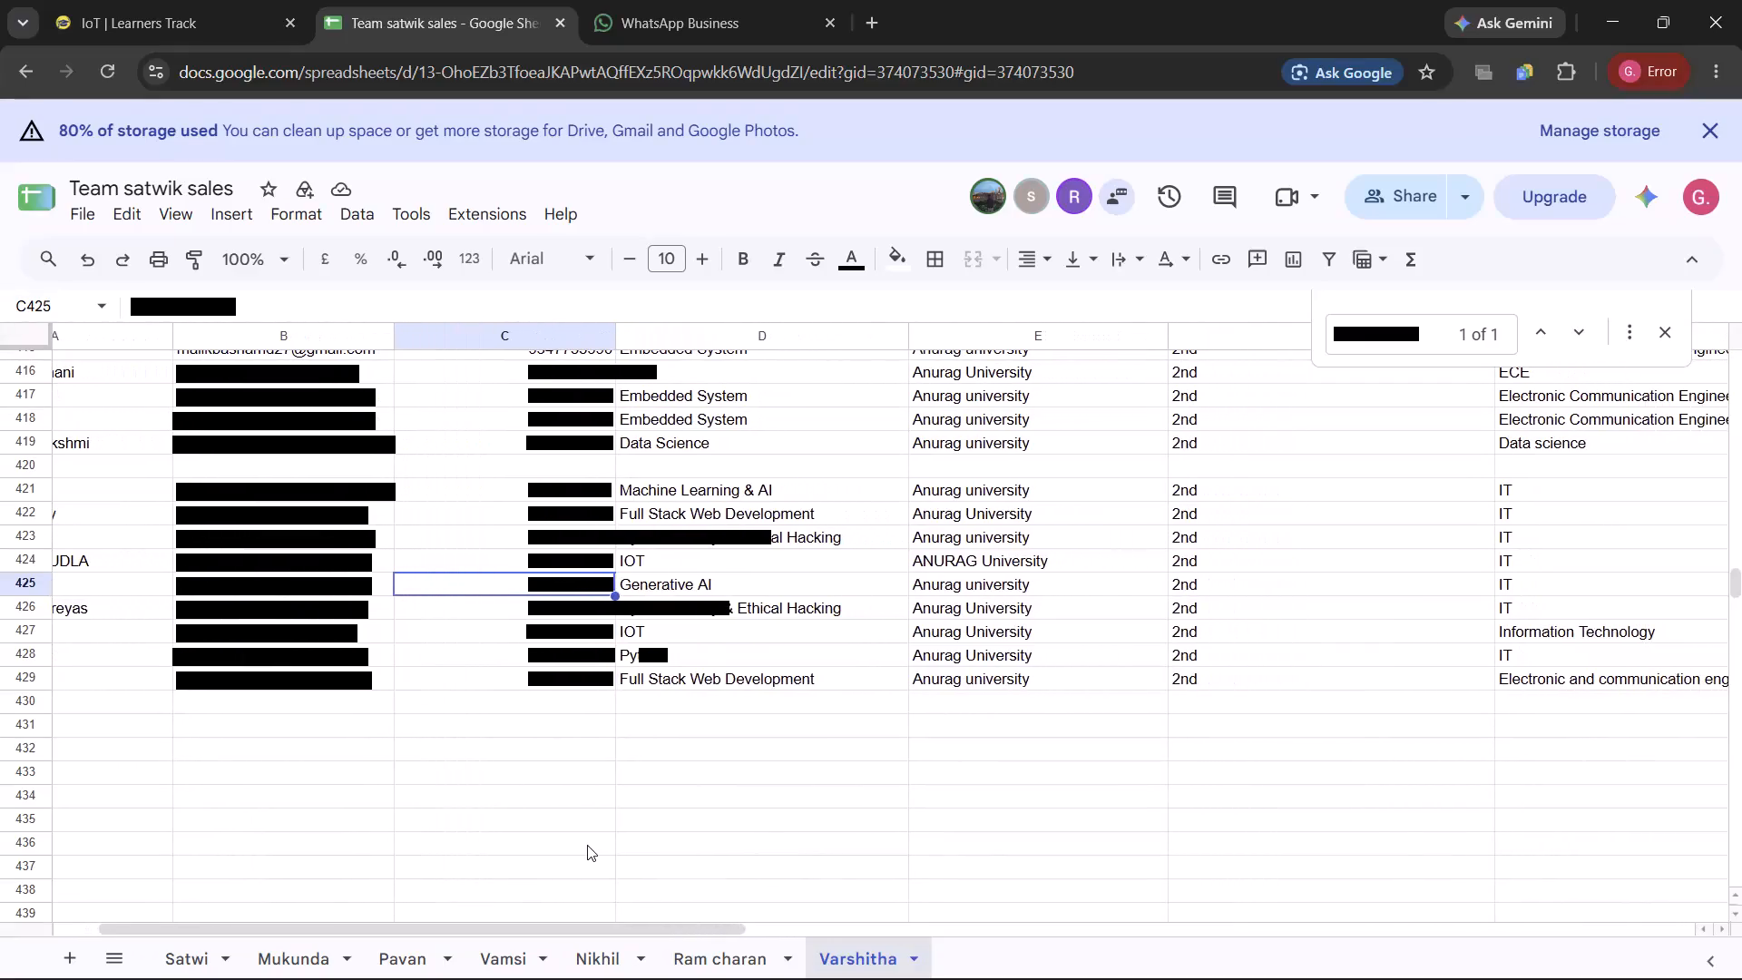
Review the Generative AI lead's details across row 425, from name and course to branch, state and call status.
scroll(587, 845, "left", 3)
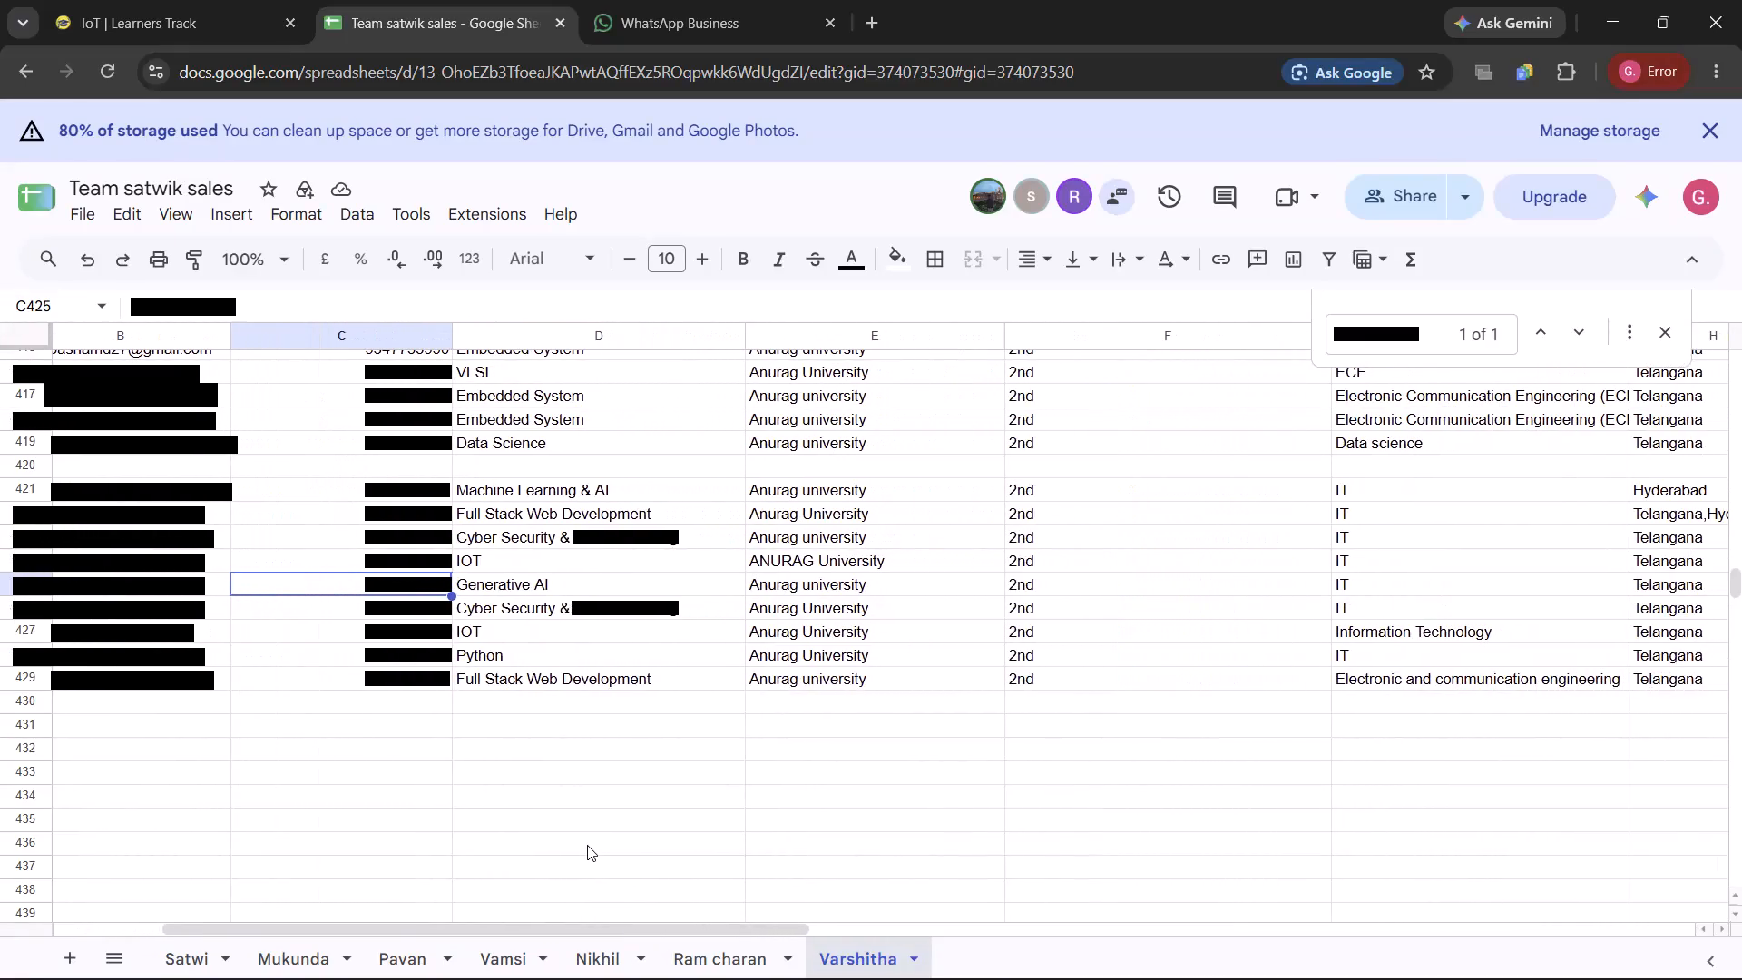
scroll(587, 845, "left", 1)
scroll(587, 845, "right", 1)
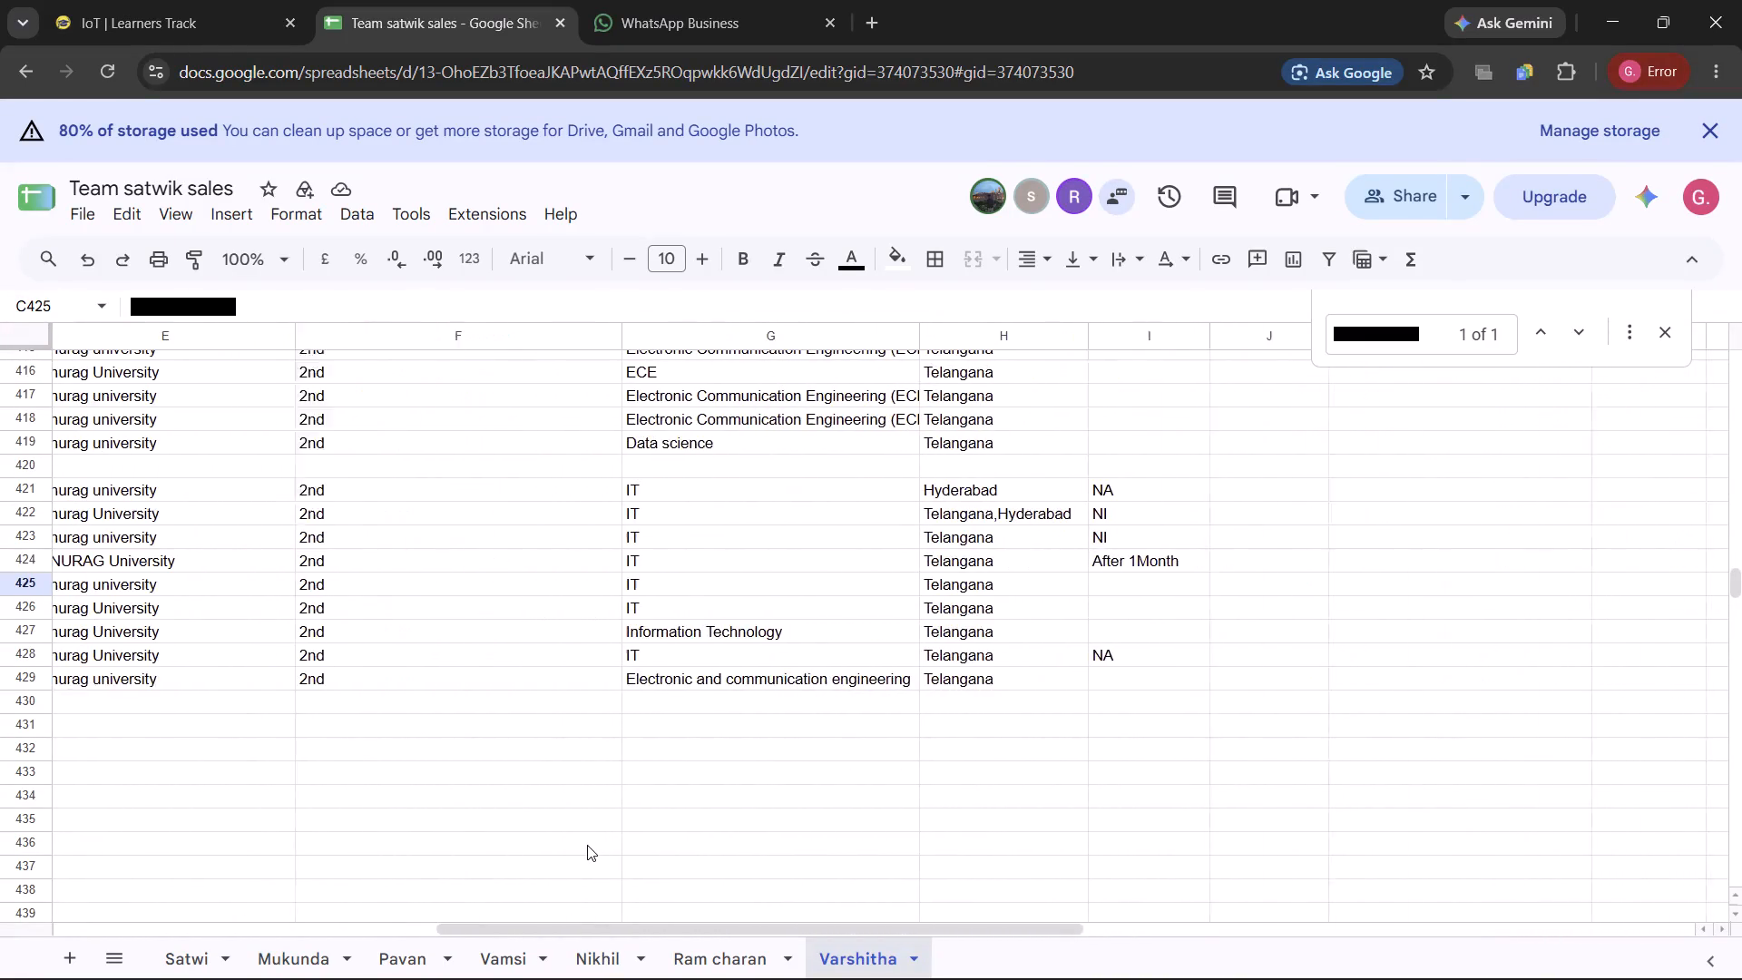
scroll(587, 845, "right", 7)
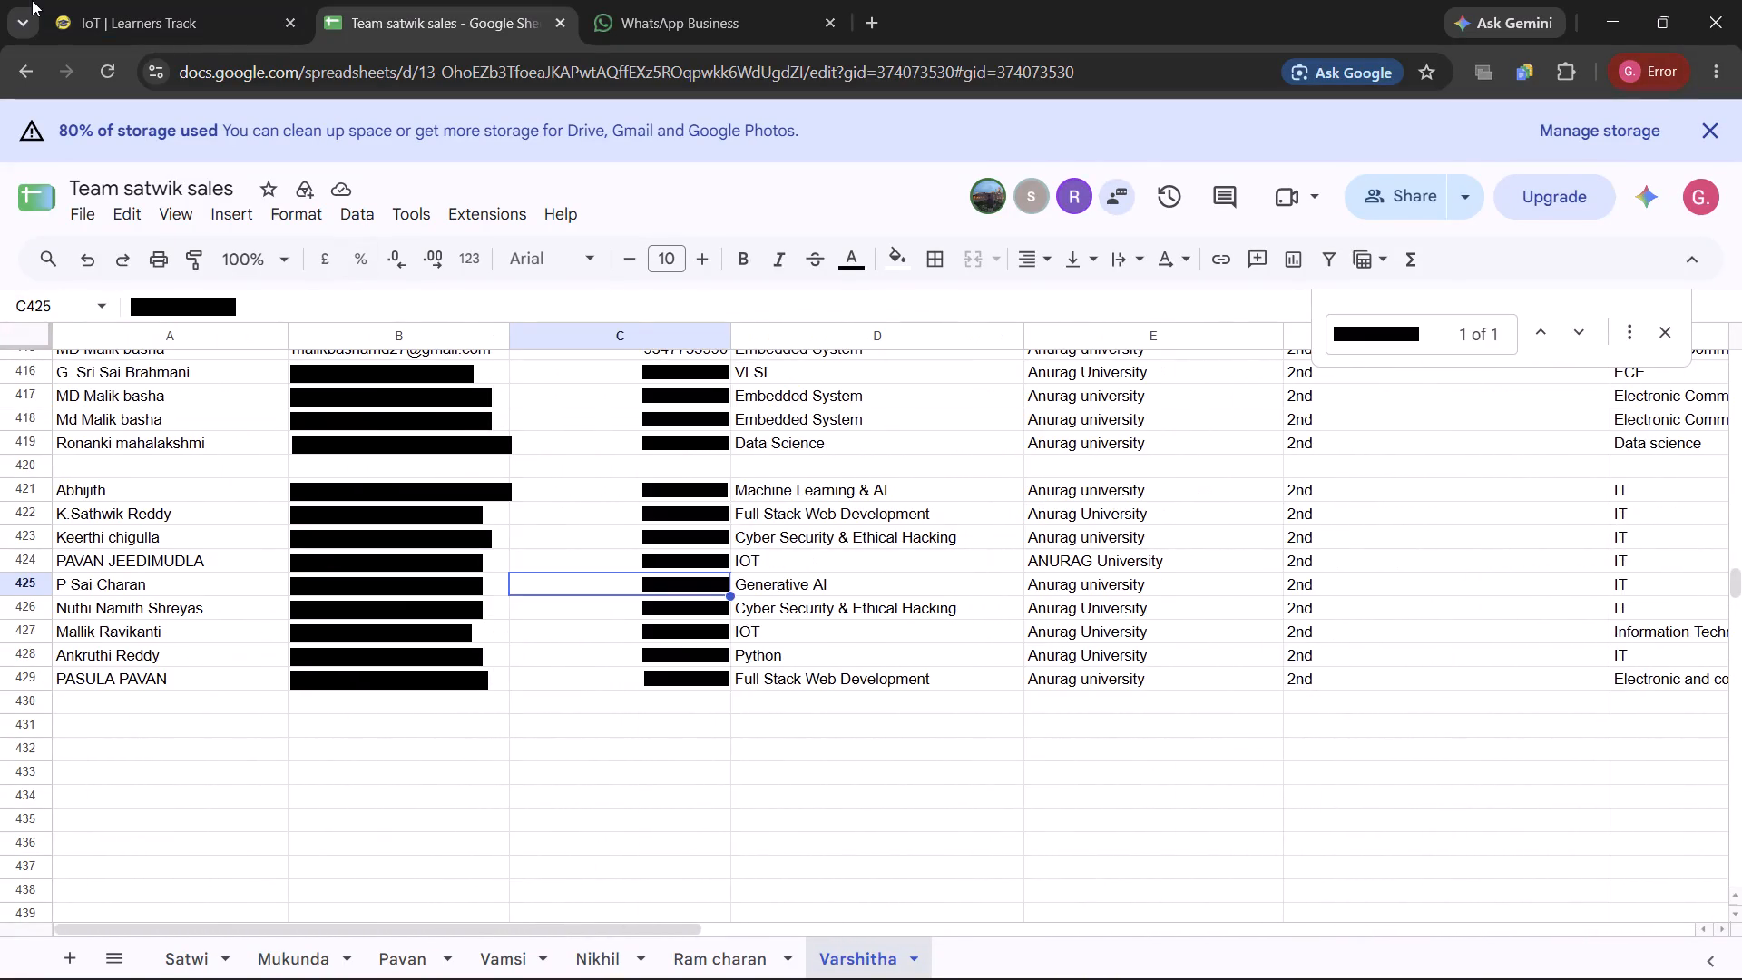
Switch to the Learners Track site, search the courses for "genera" and open the Generative AI course page.
left_click(215, 0)
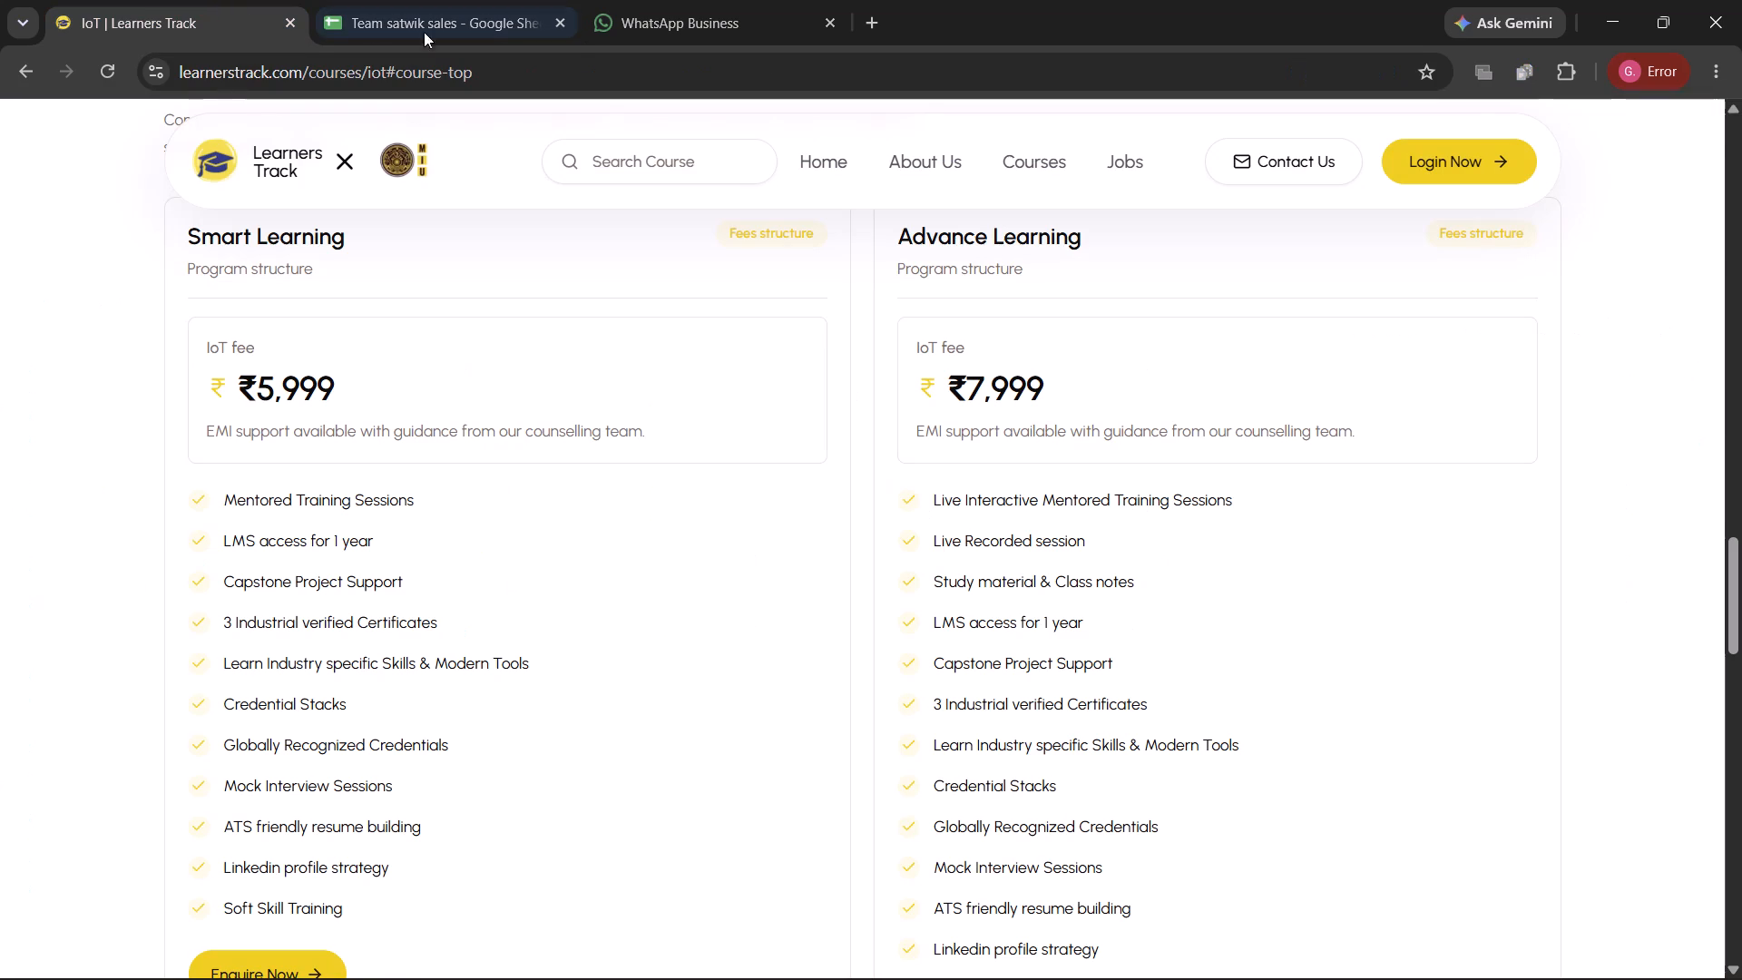
left_click(616, 145)
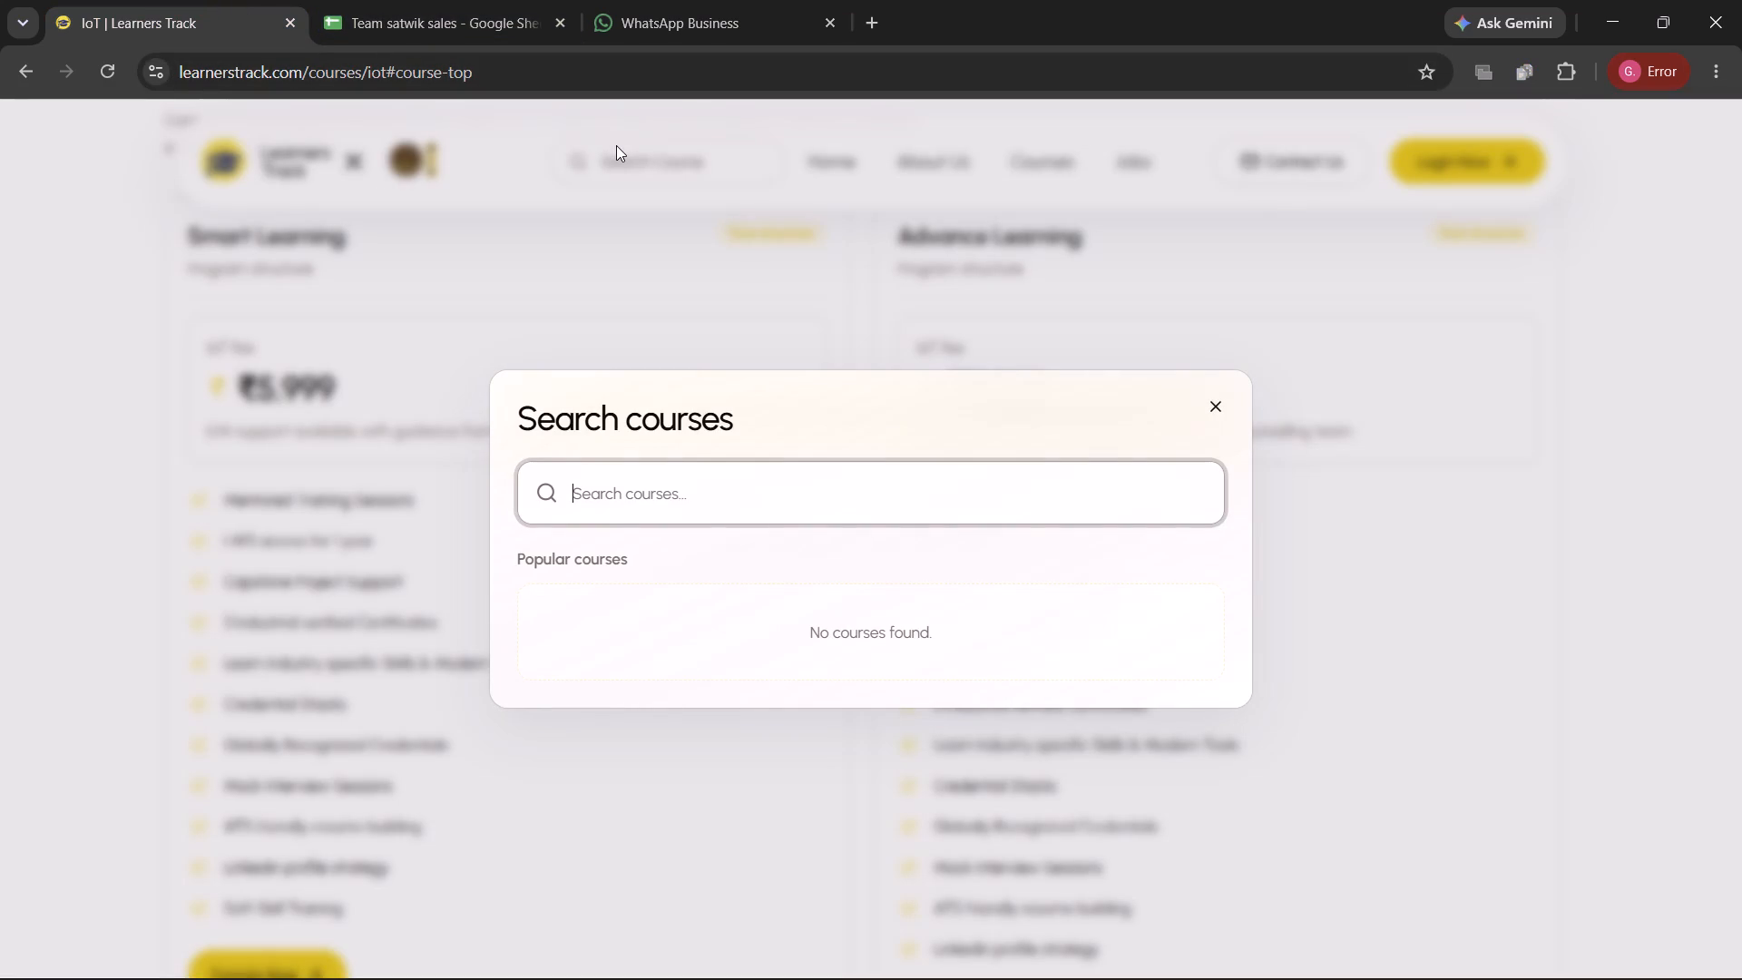
type("gene")
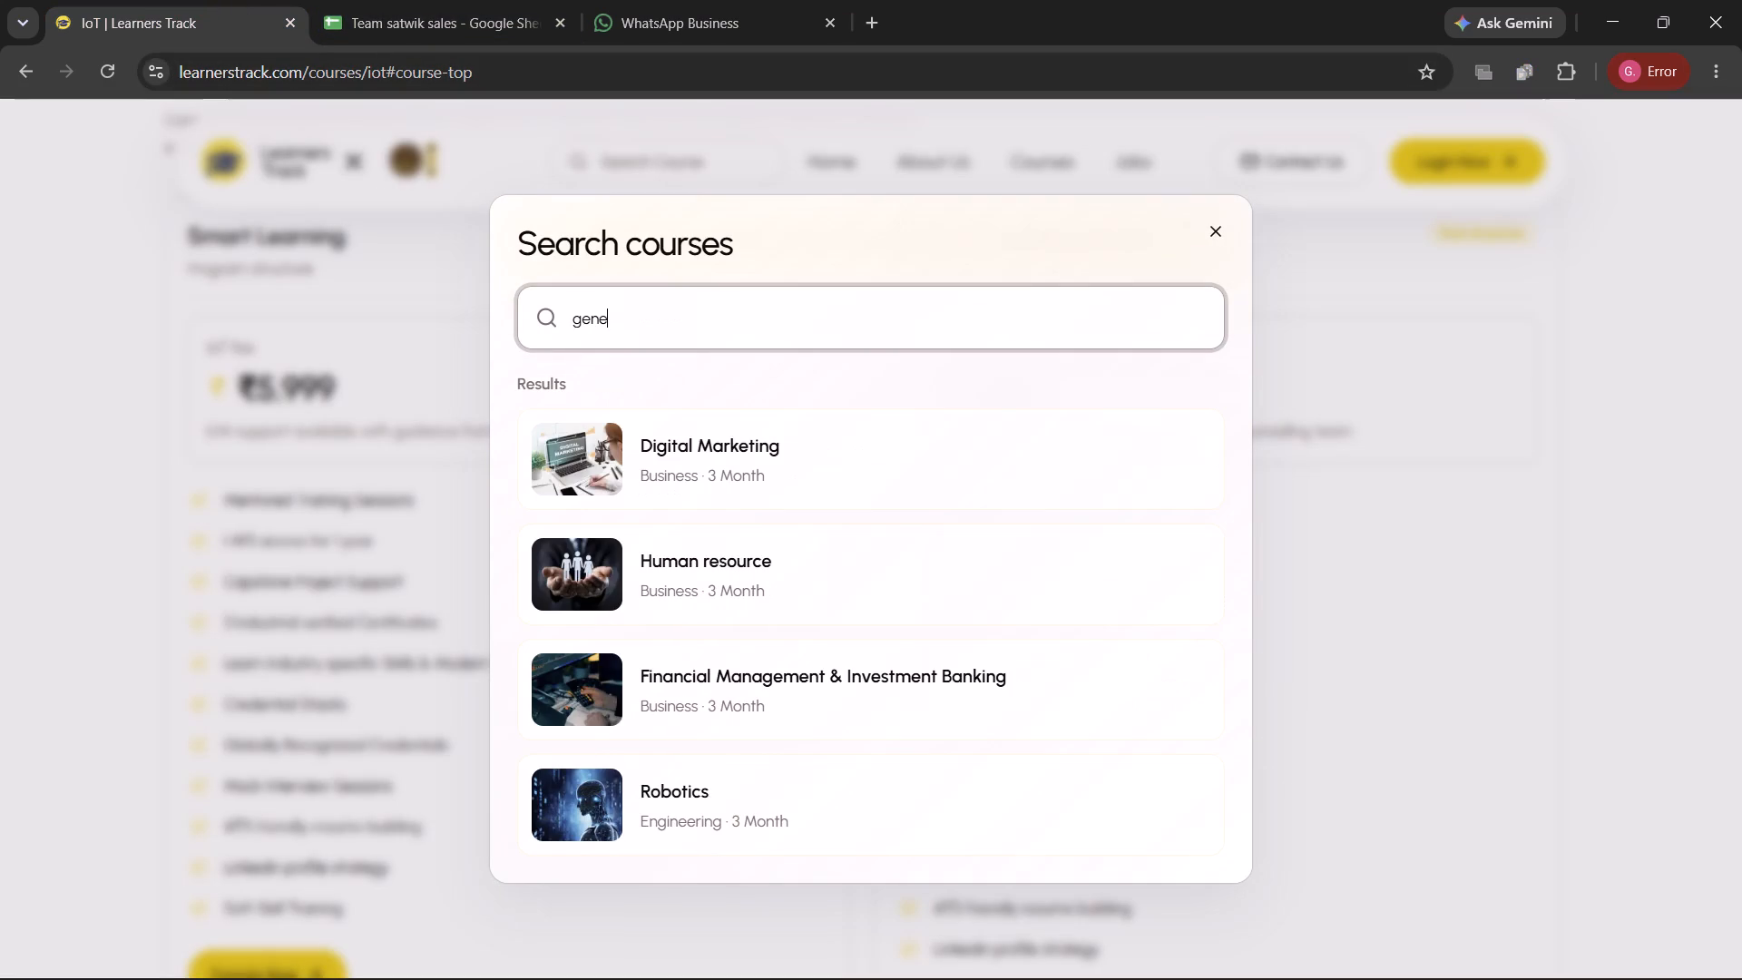
type("ra")
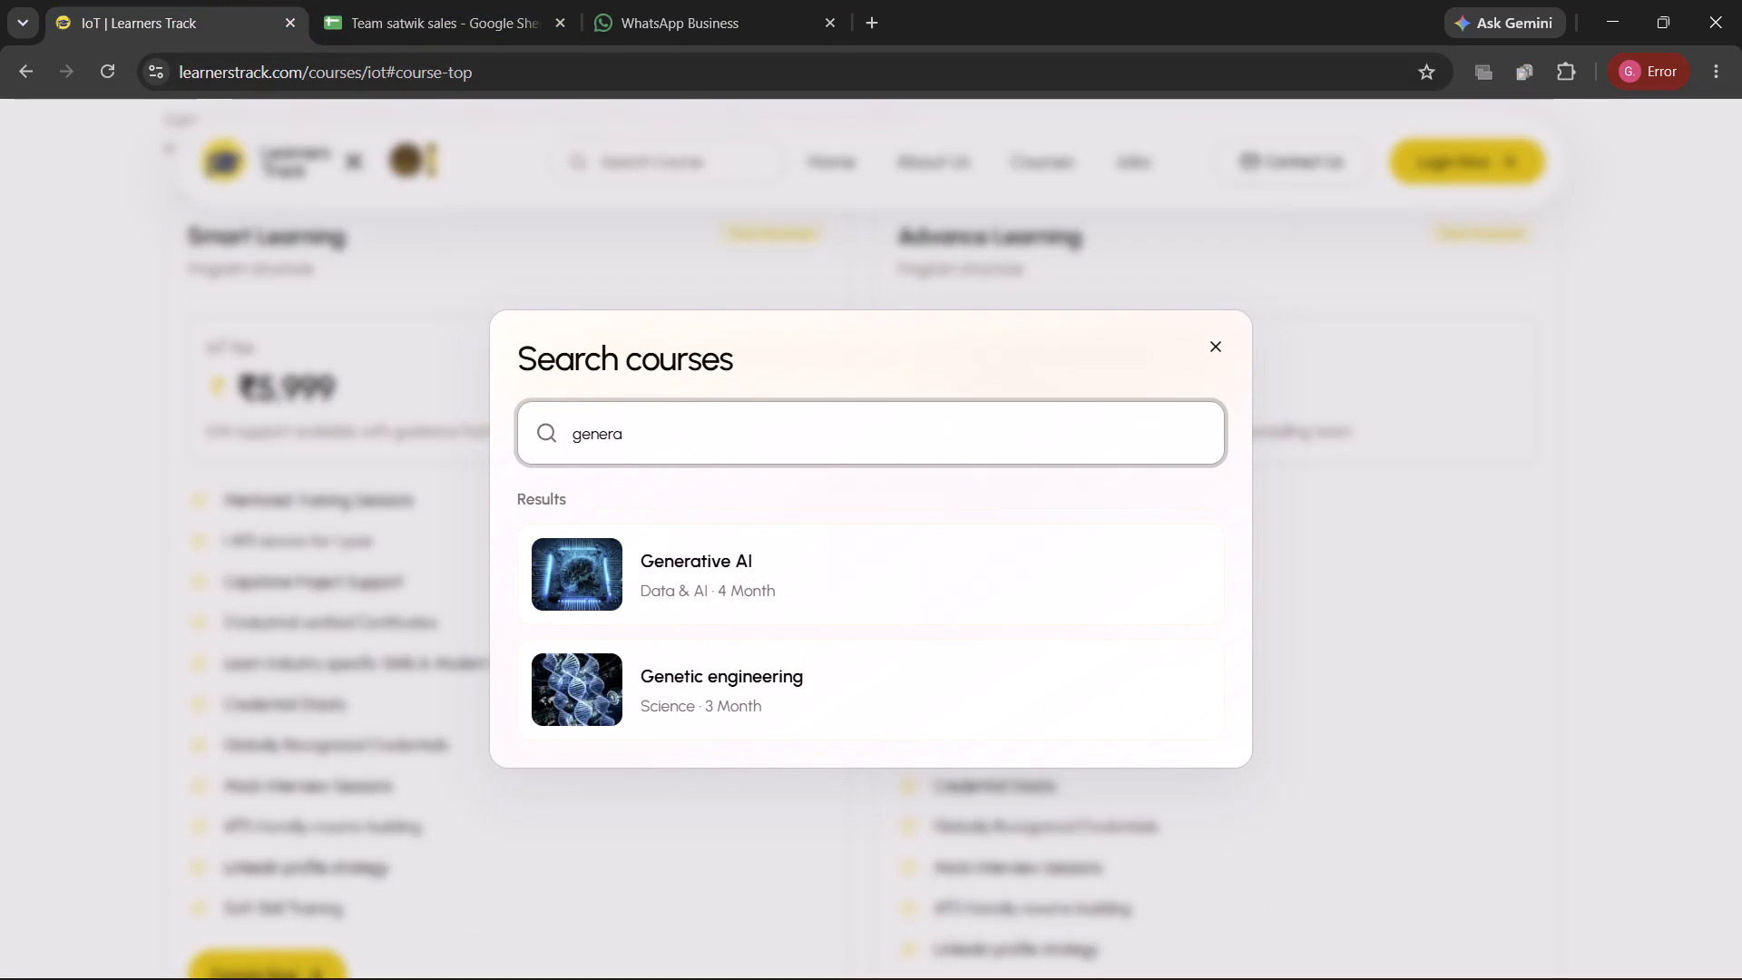
left_click(789, 620)
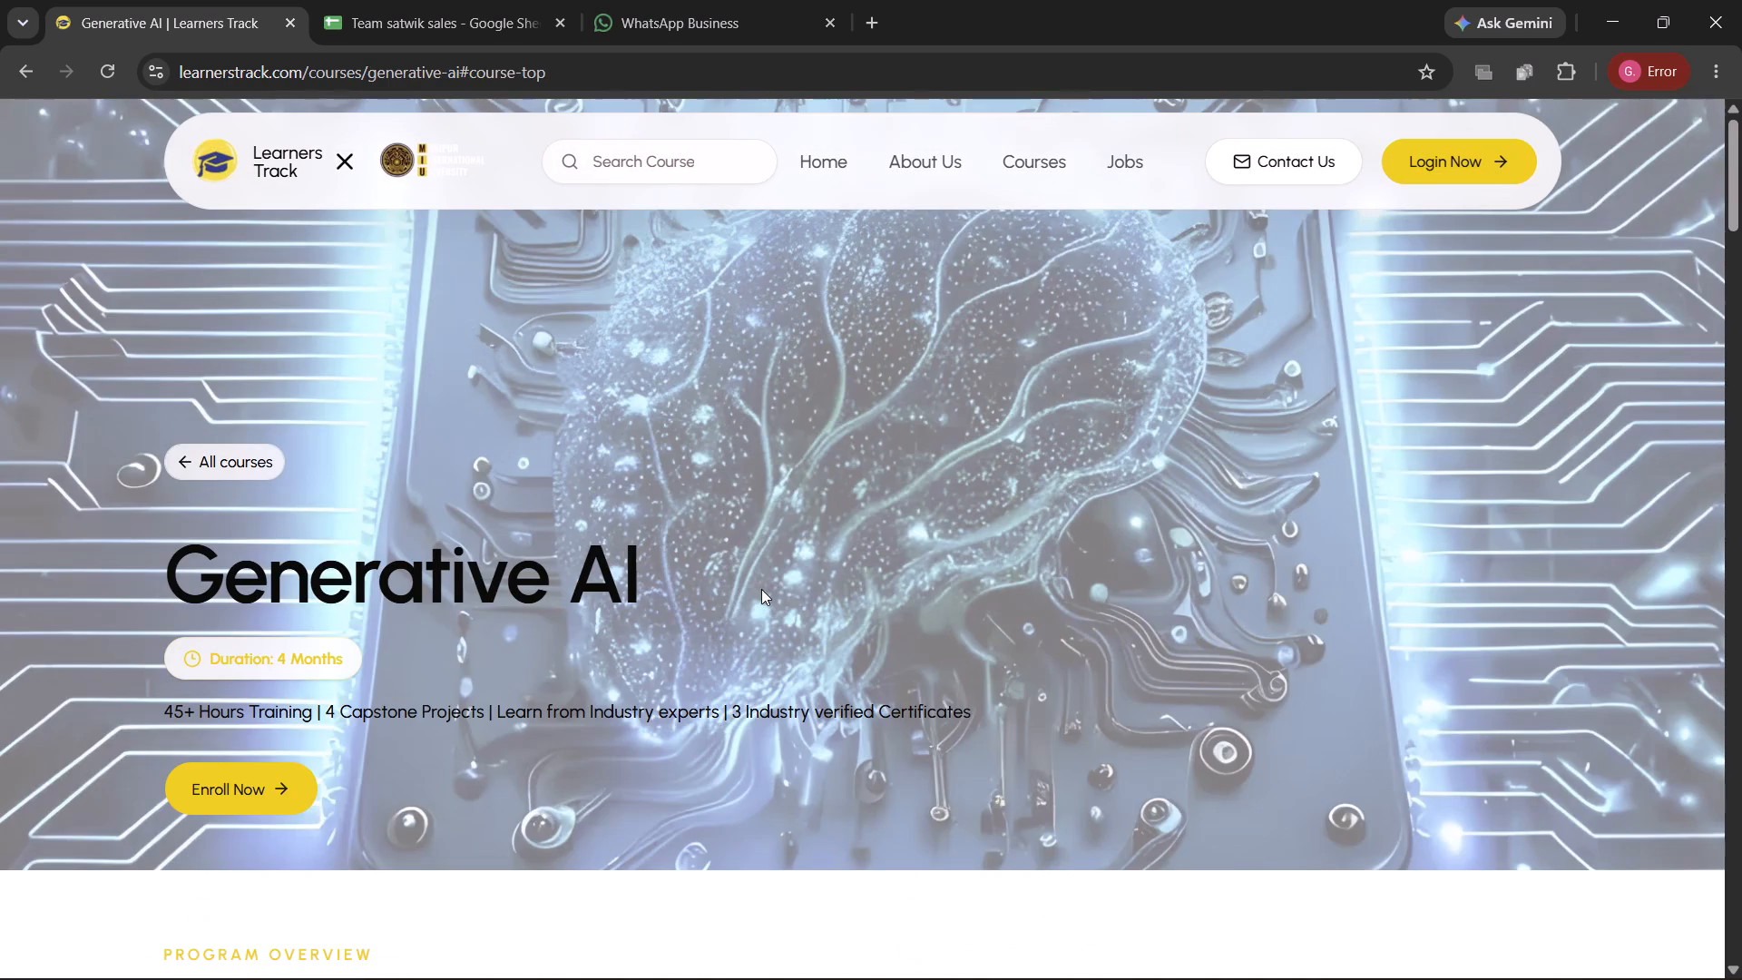
Examine the Generative AI course's program overview, real-time industry experience and key highlights.
scroll(761, 589, "down", 7)
scroll(761, 589, "up", 2)
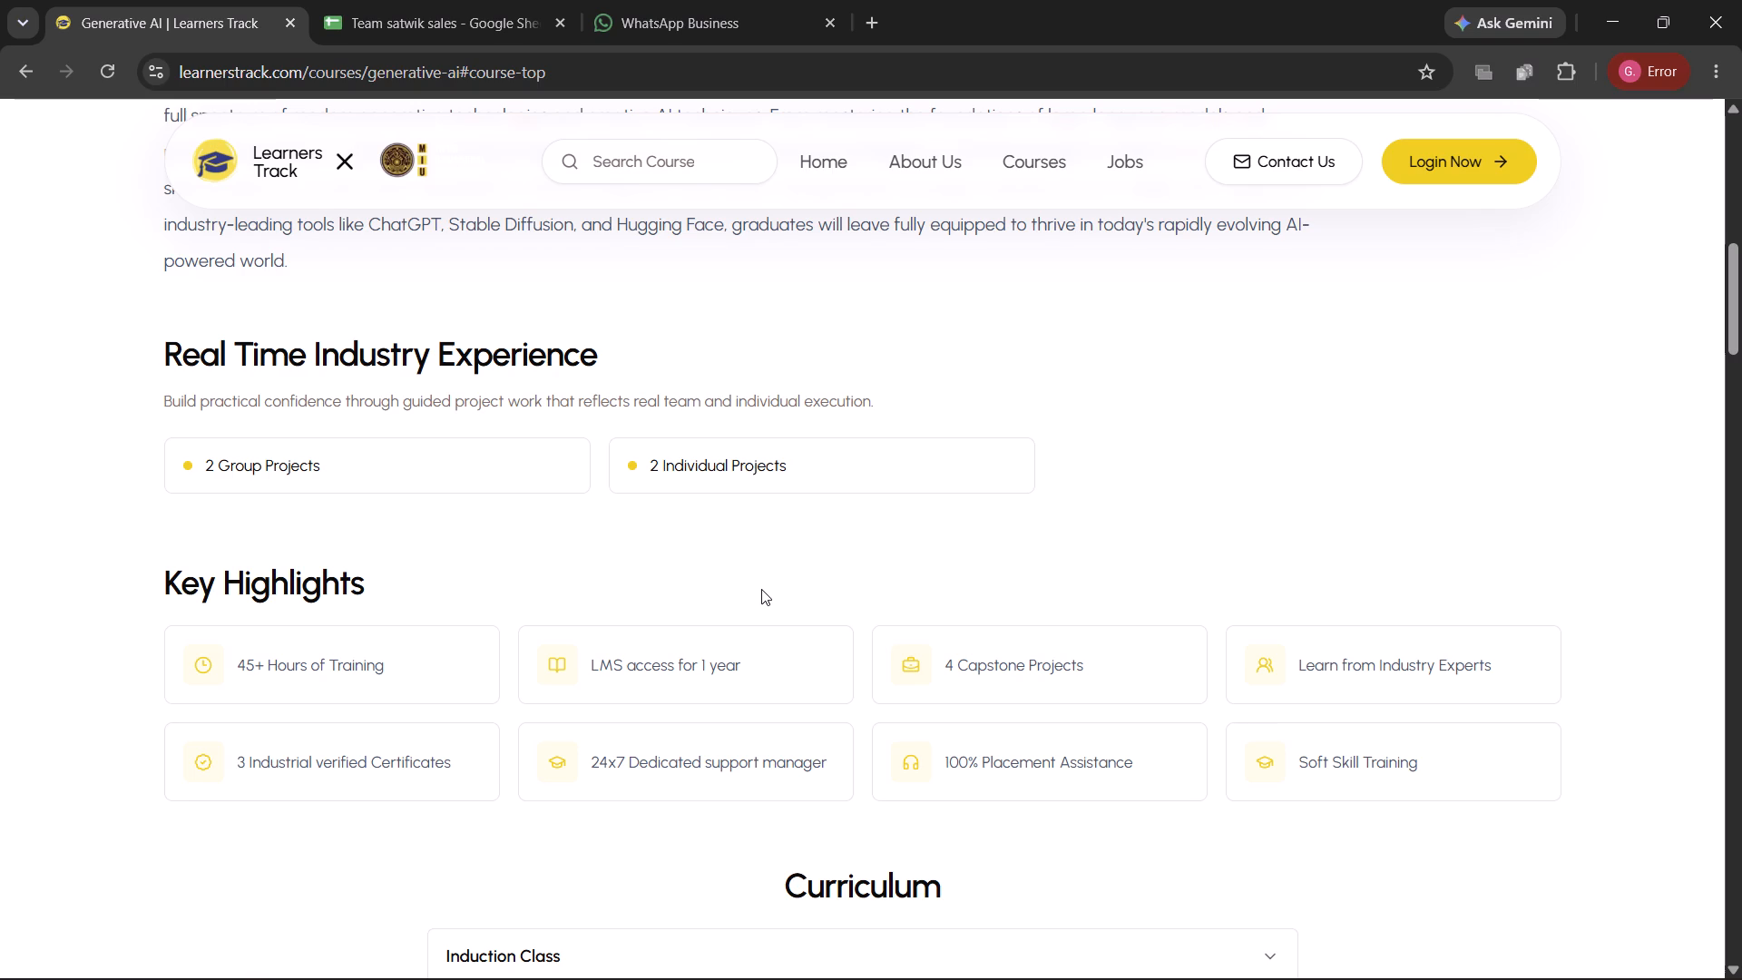
scroll(761, 589, "down", 1)
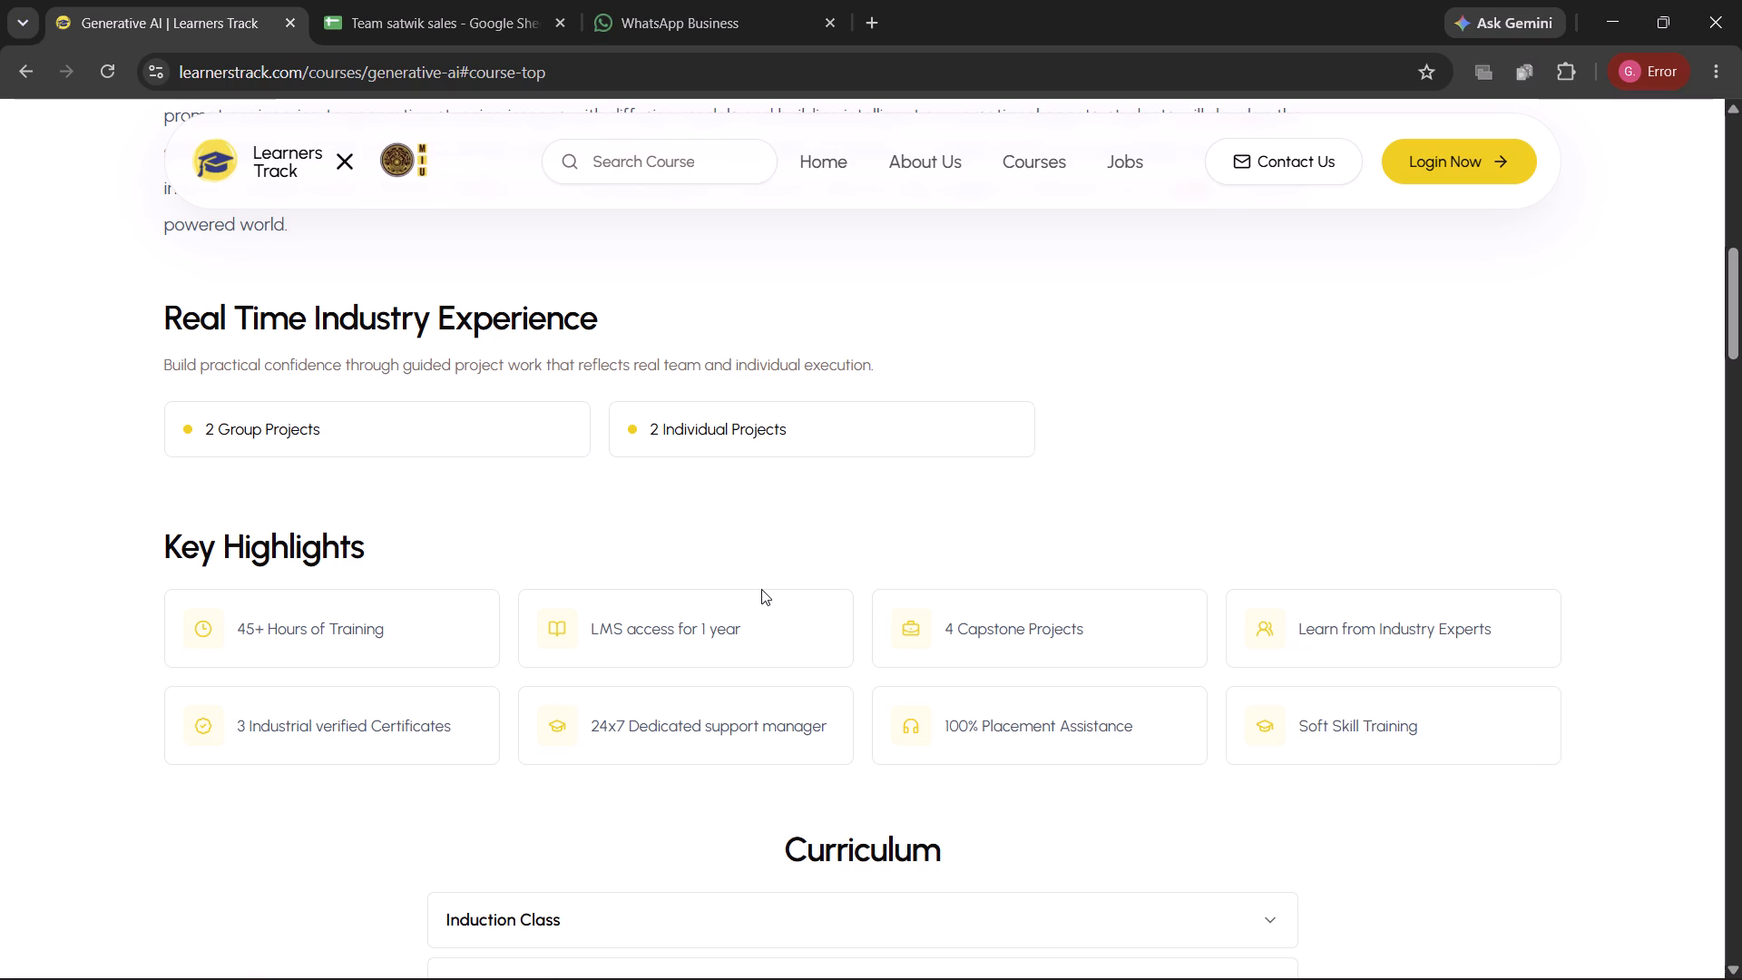
scroll(761, 589, "down", 1)
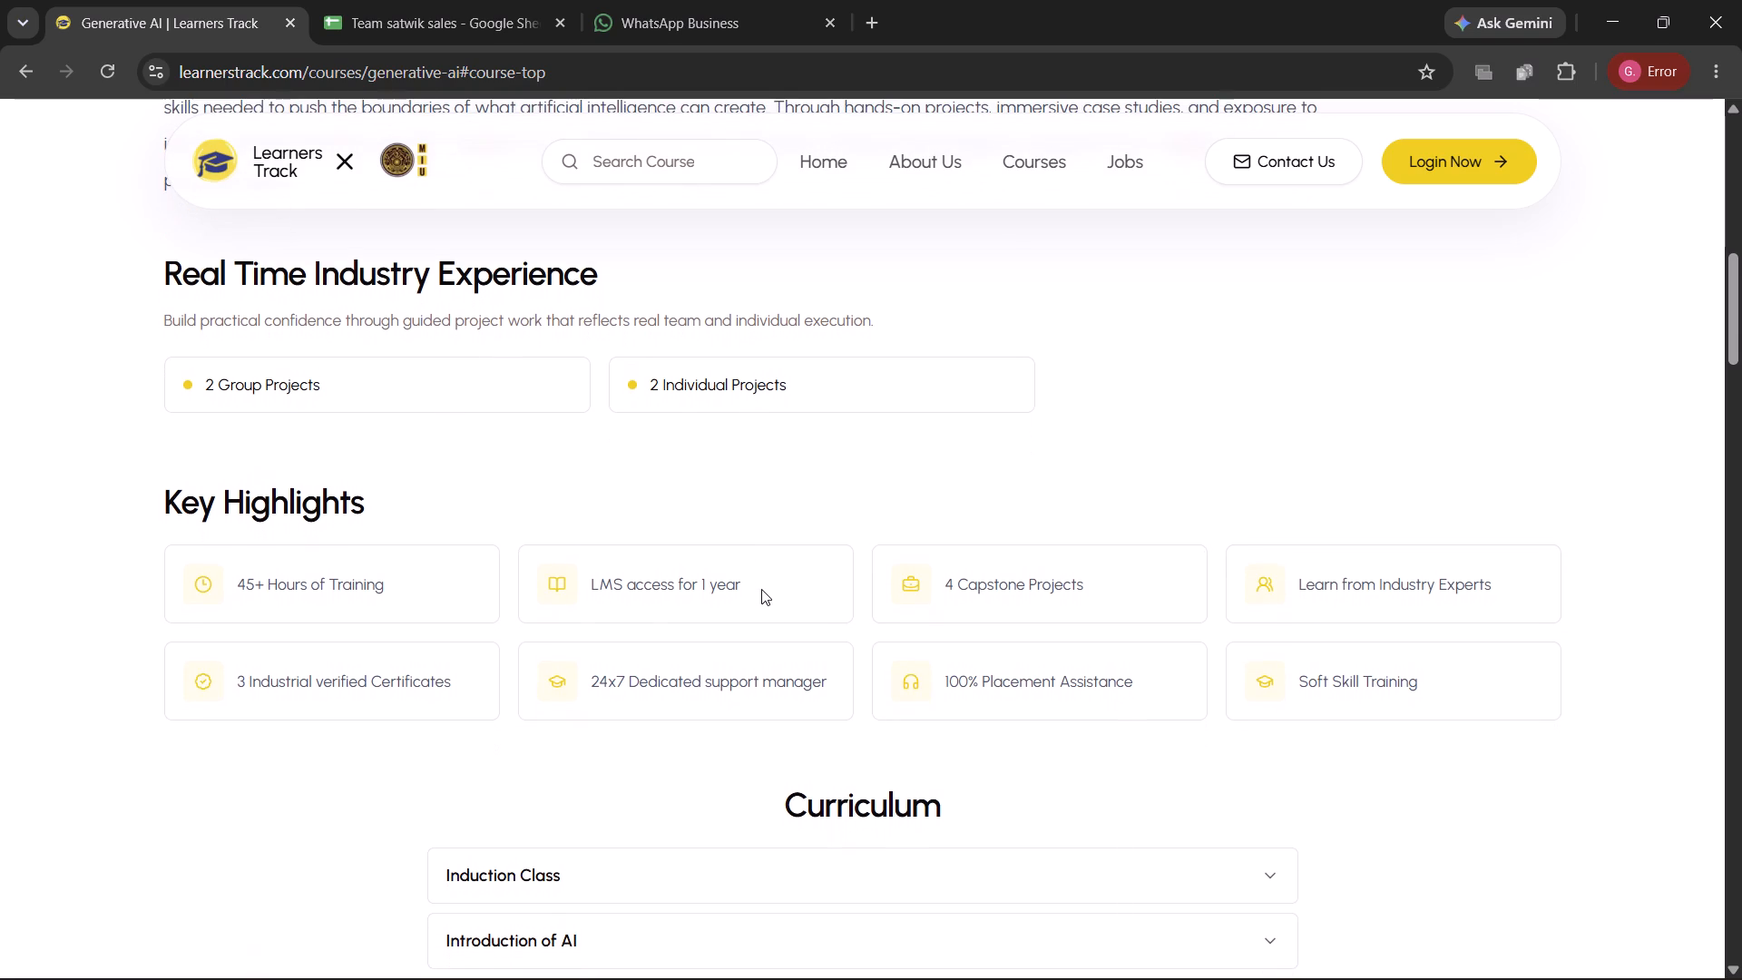
scroll(761, 589, "down", 2)
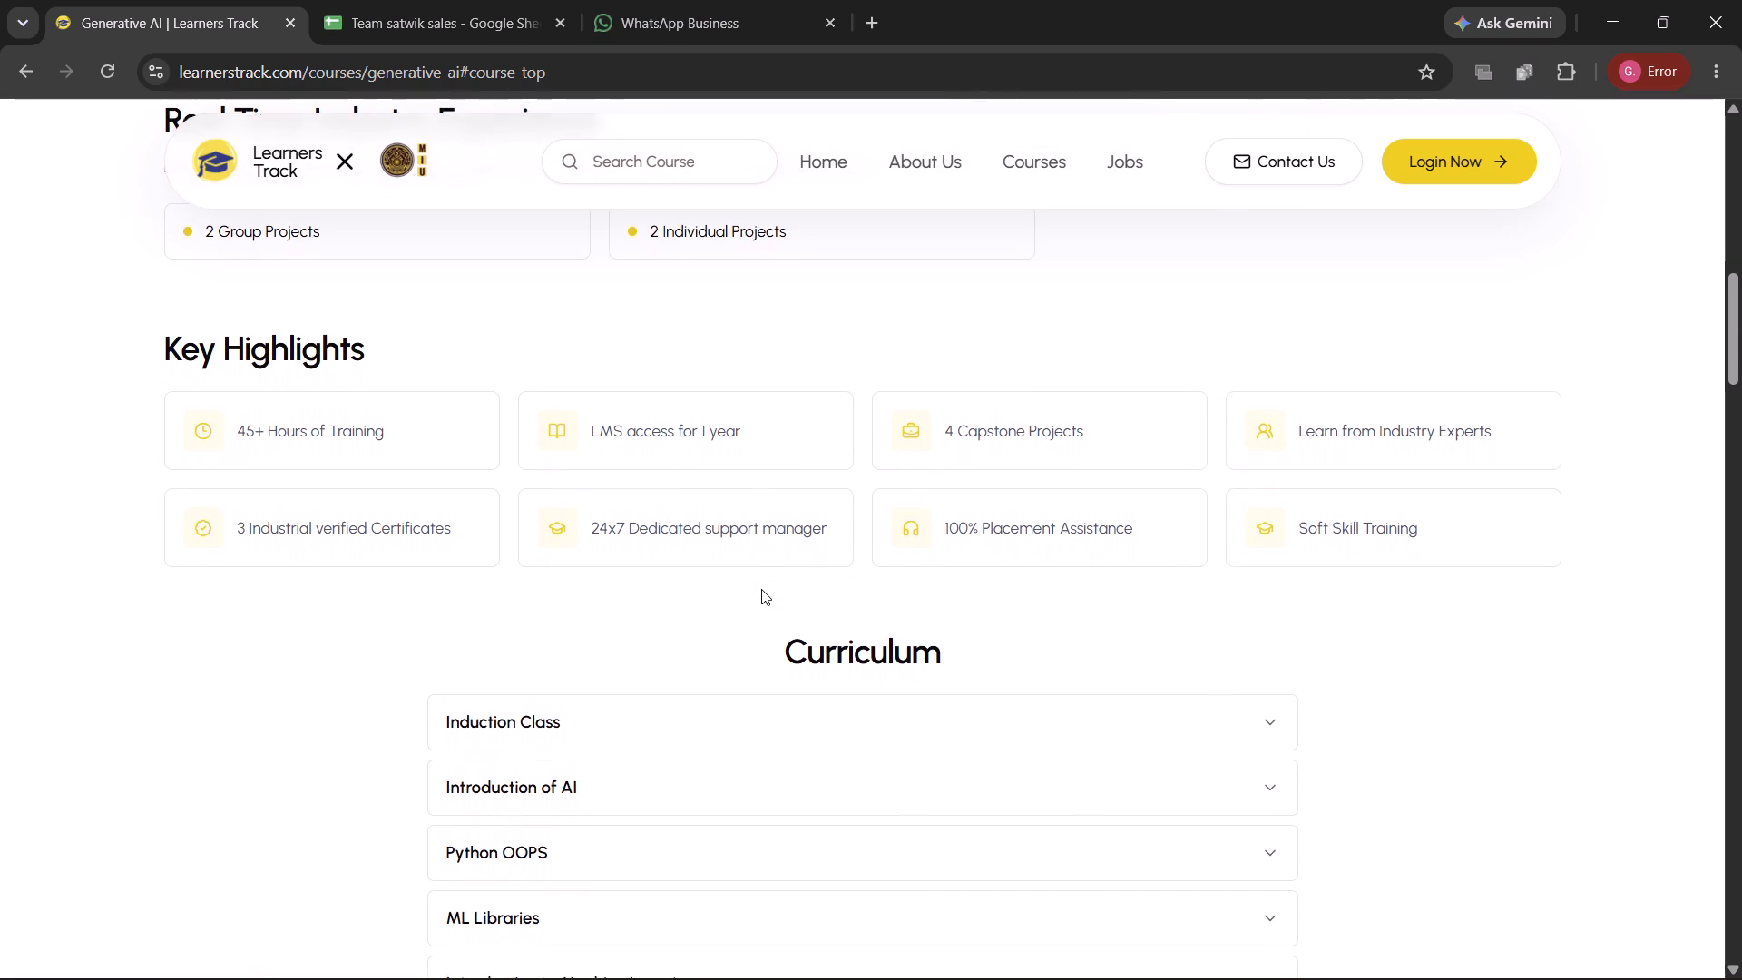
Examine the Generative AI curriculum and compare the fees and inclusions of the Smart Learning and Advance Learning plans.
scroll(761, 589, "down", 5)
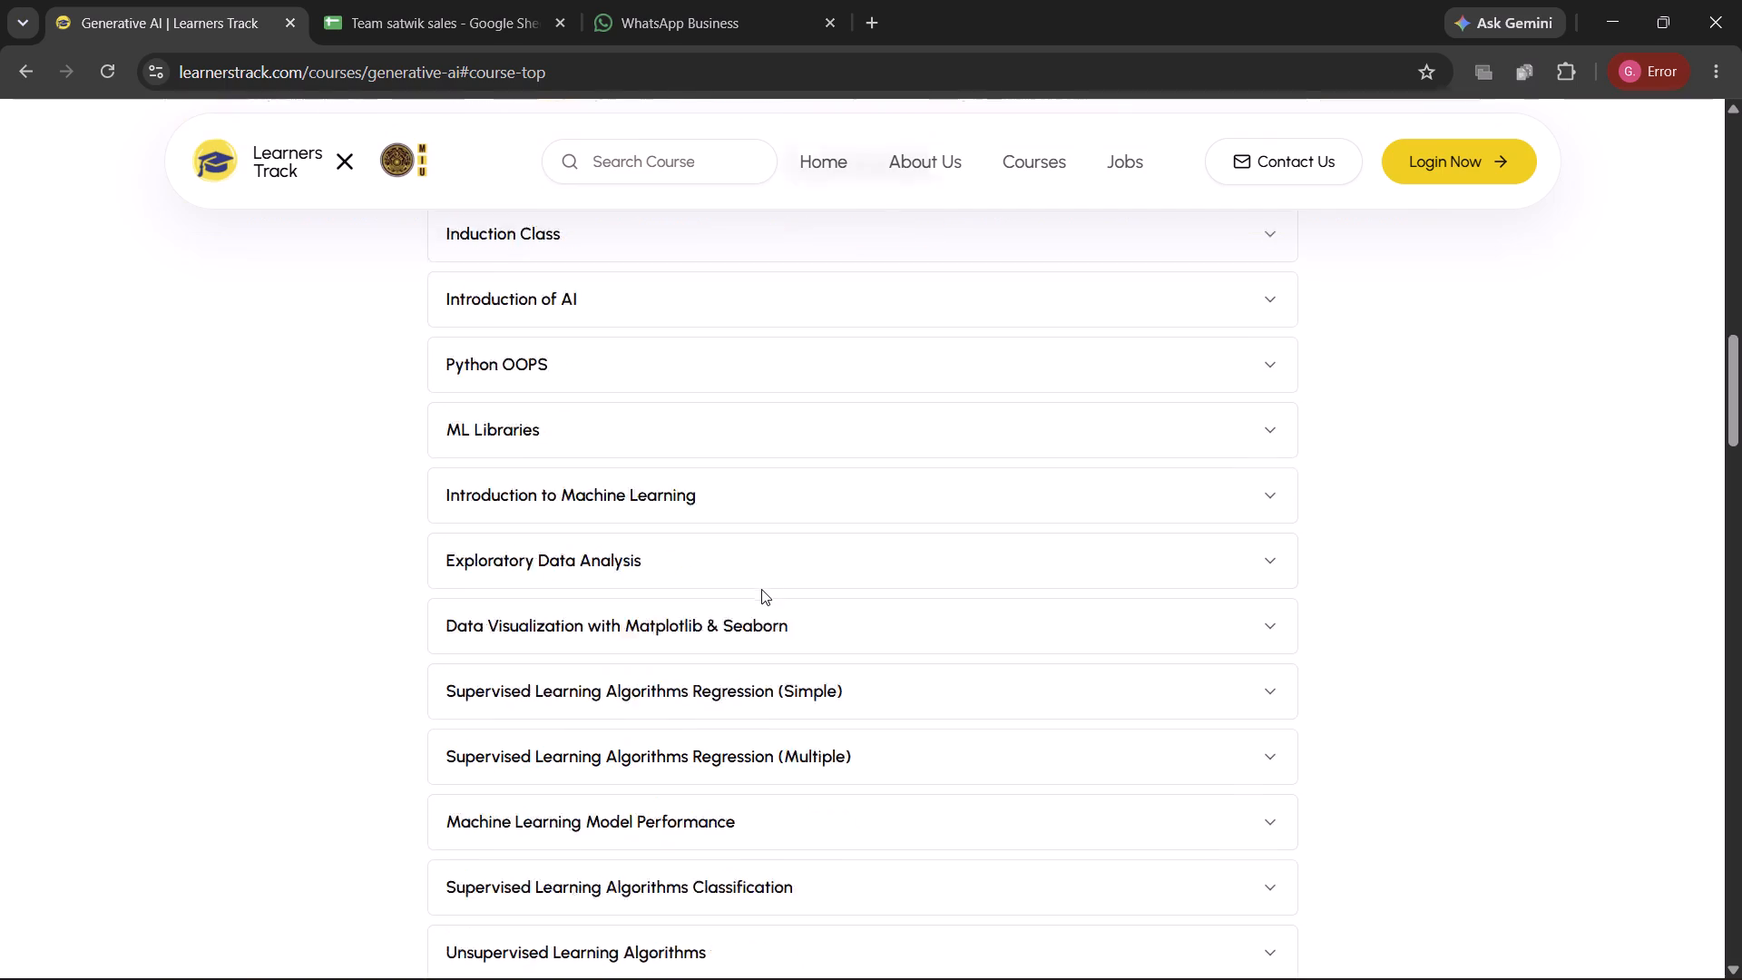
scroll(761, 589, "down", 4)
scroll(761, 589, "up", 3)
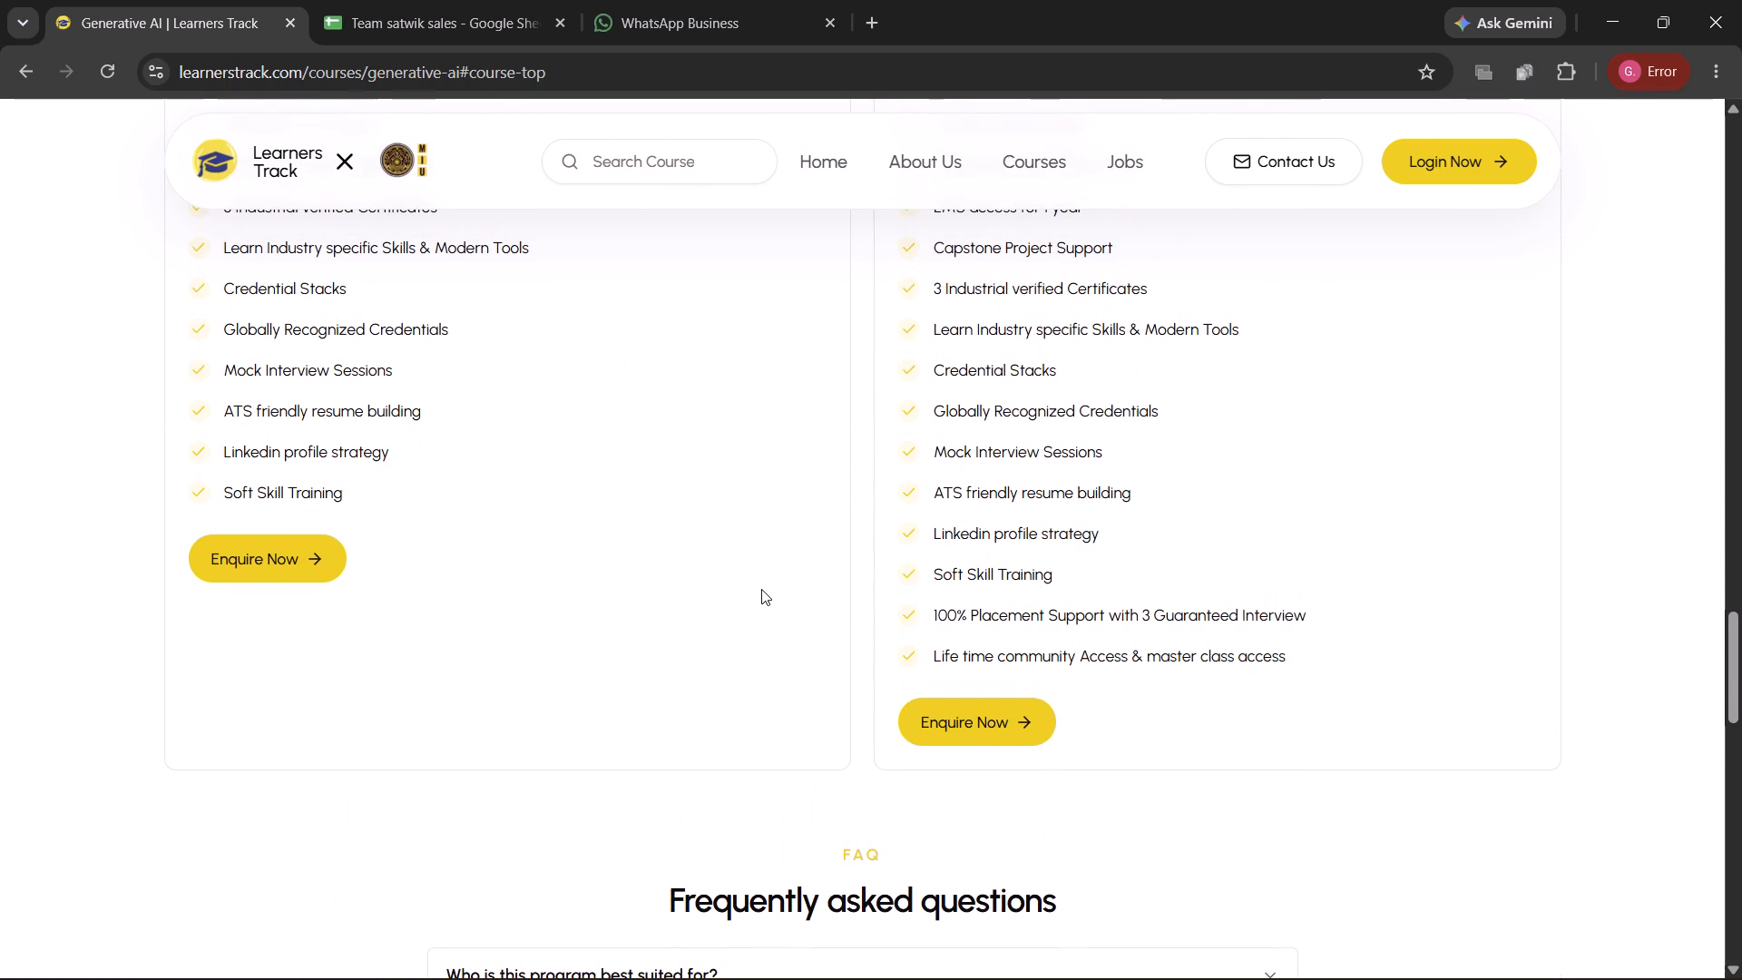
scroll(761, 589, "up", 2)
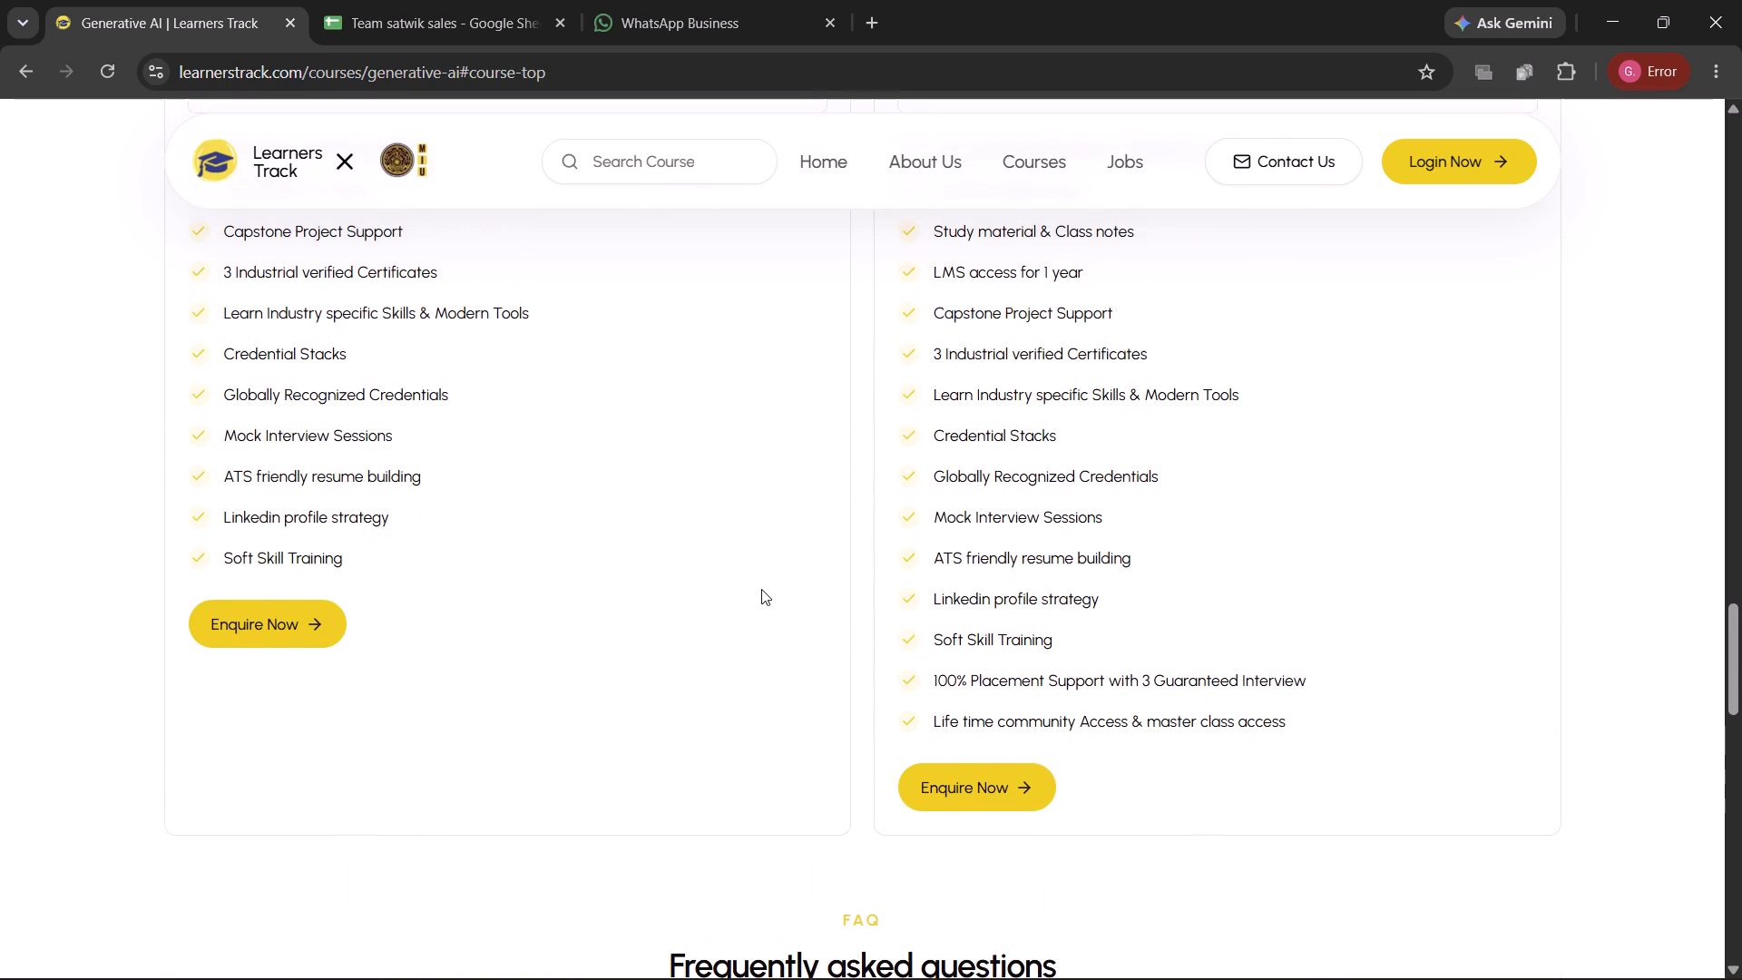
scroll(761, 589, "up", 1)
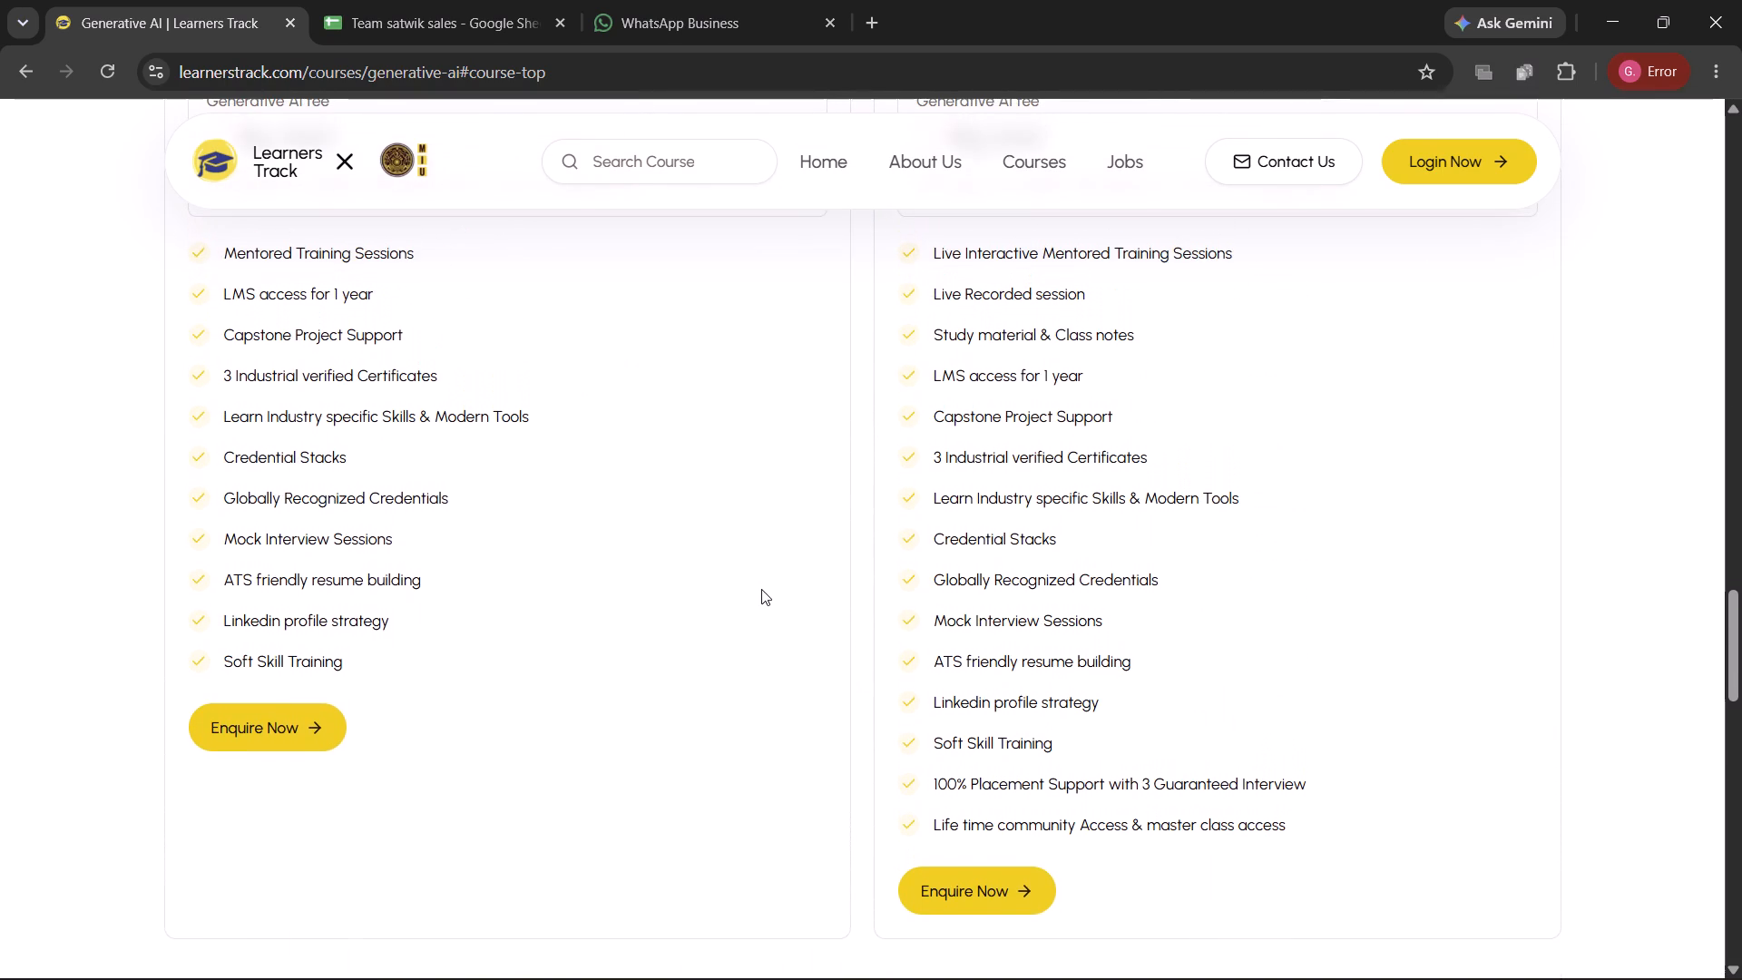
scroll(1005, 427, "up", 1)
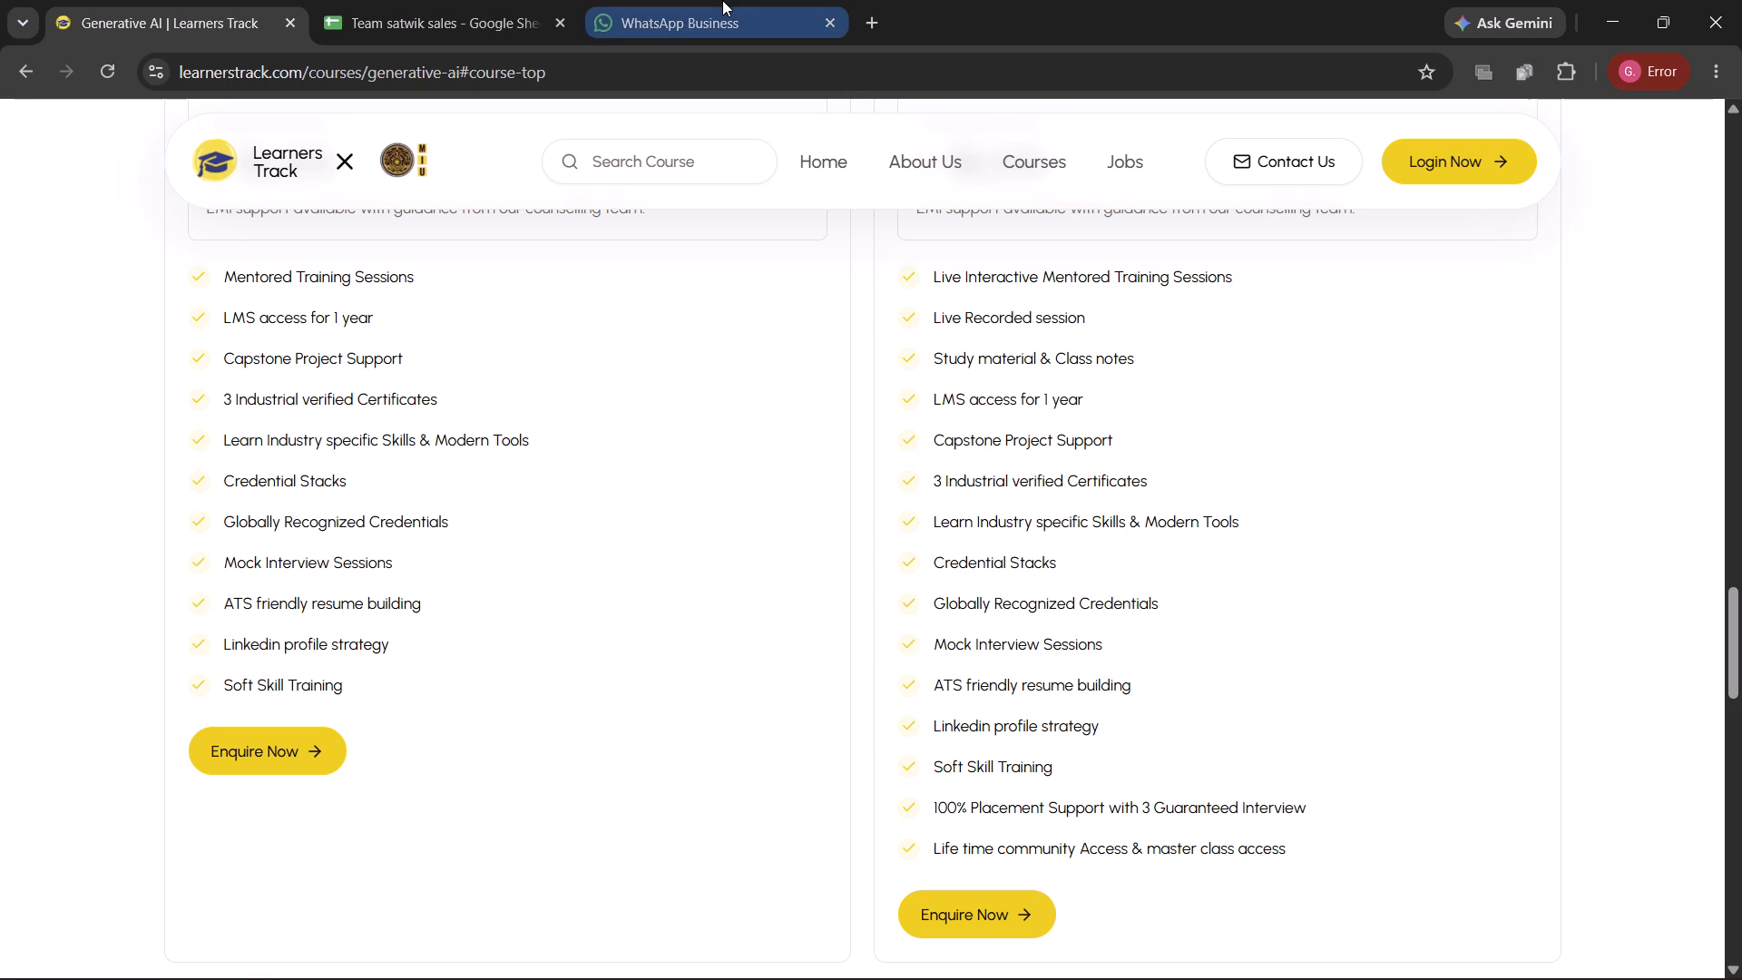
scroll(759, 583, "up", 2)
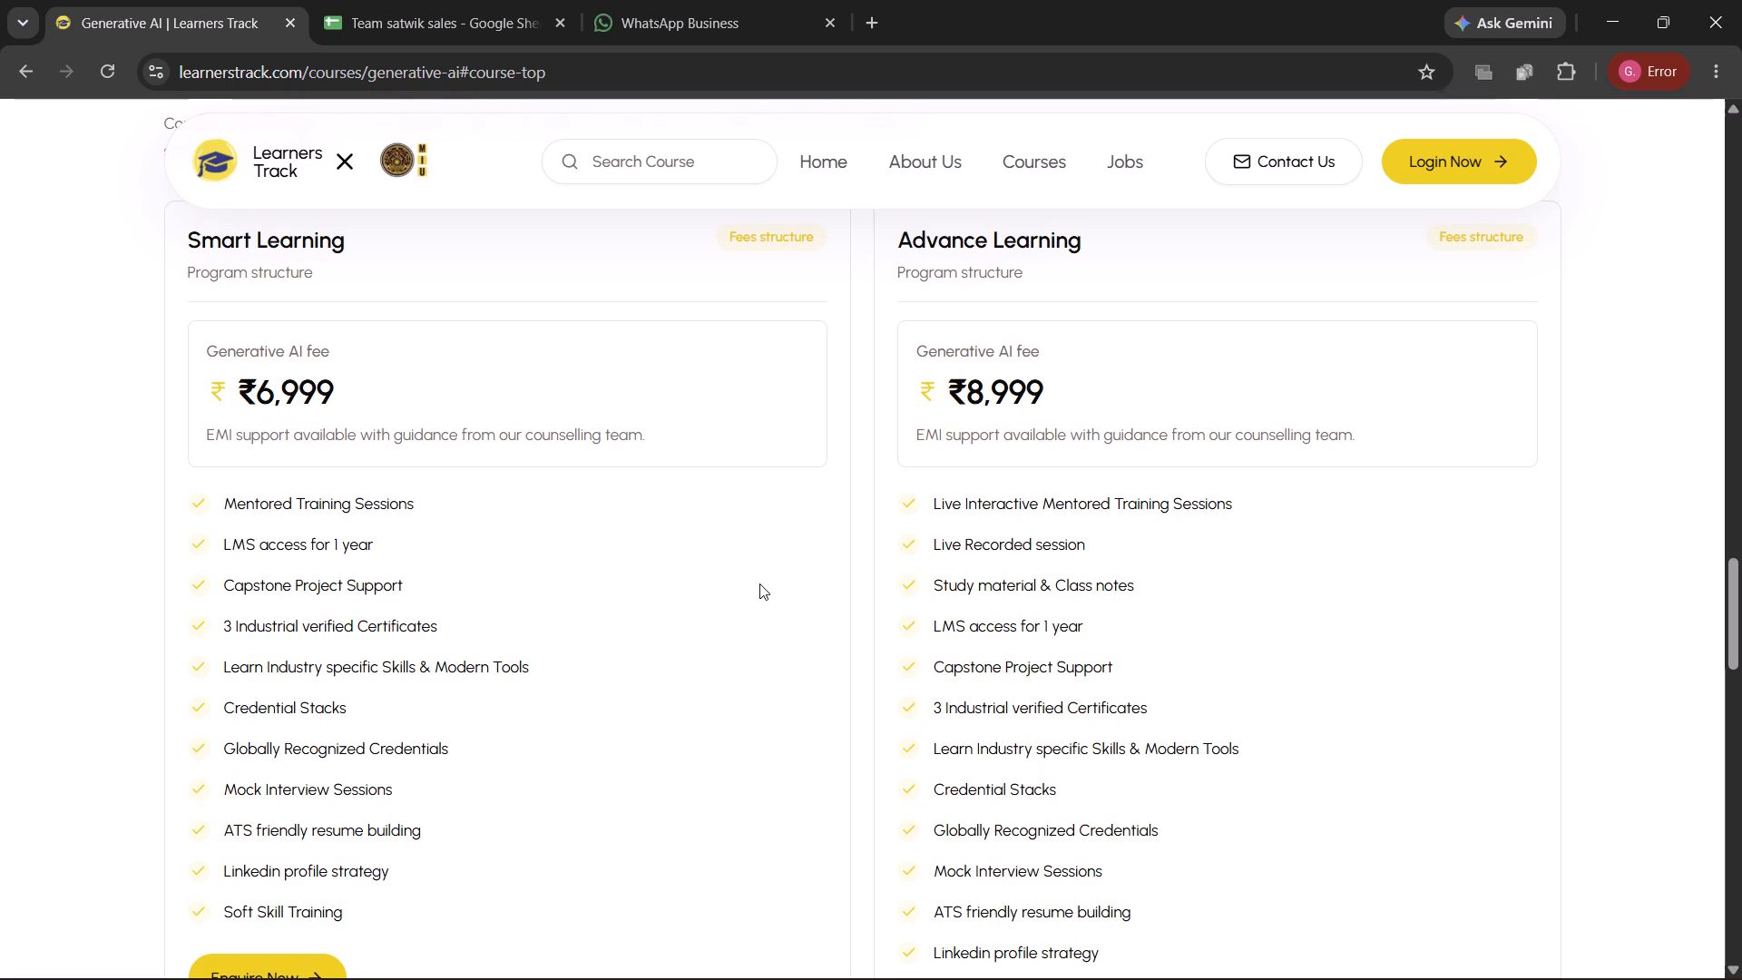
scroll(759, 583, "up", 1)
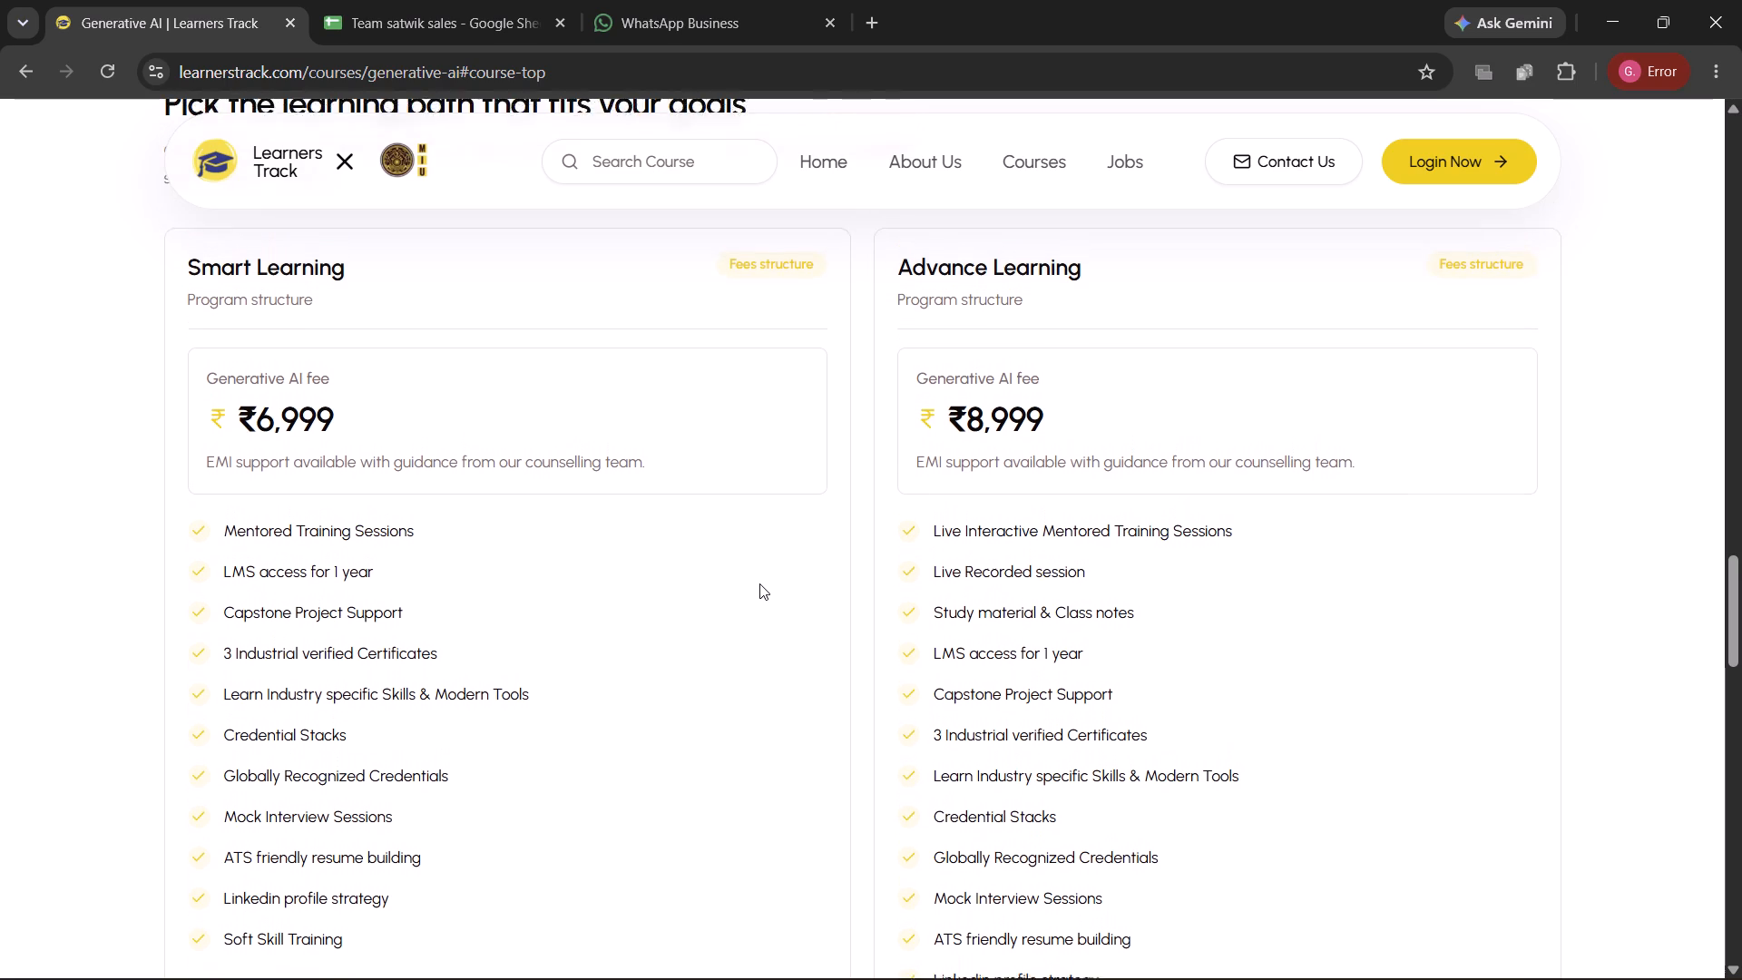
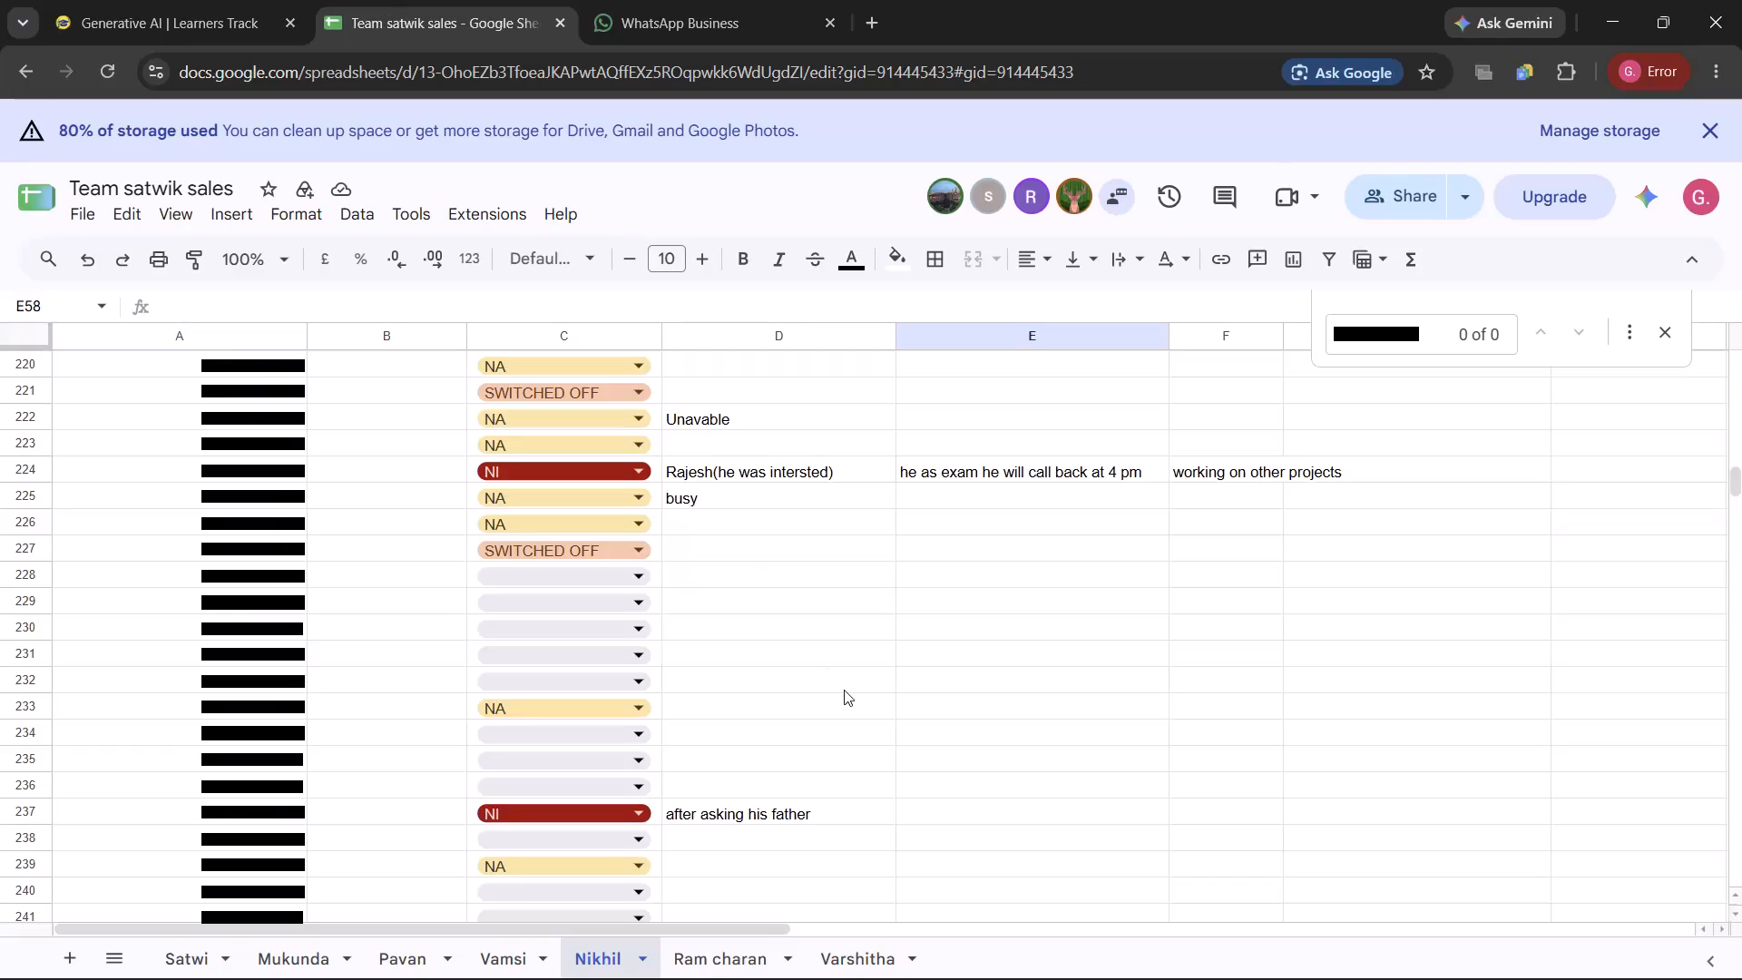
Look through the Nikhil sheet's lead rows, from about row 148 to row 382, reviewing the recorded call statuses and remarks.
scroll(844, 690, "up", 3)
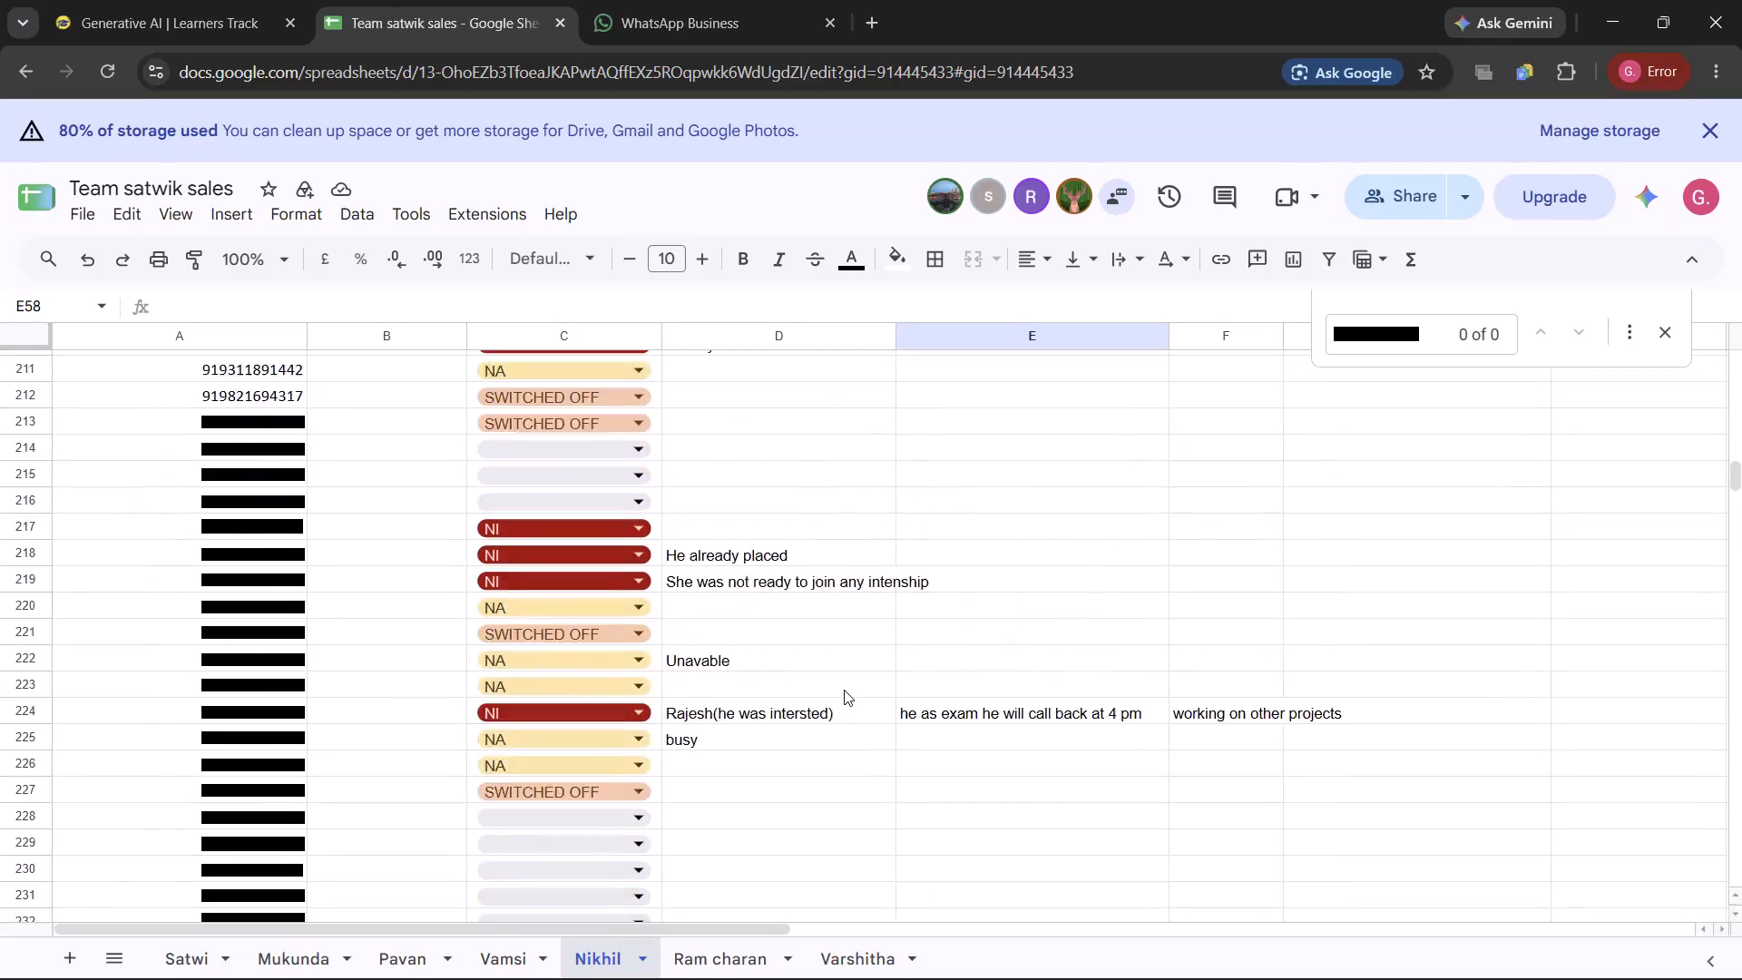
scroll(844, 690, "up", 3)
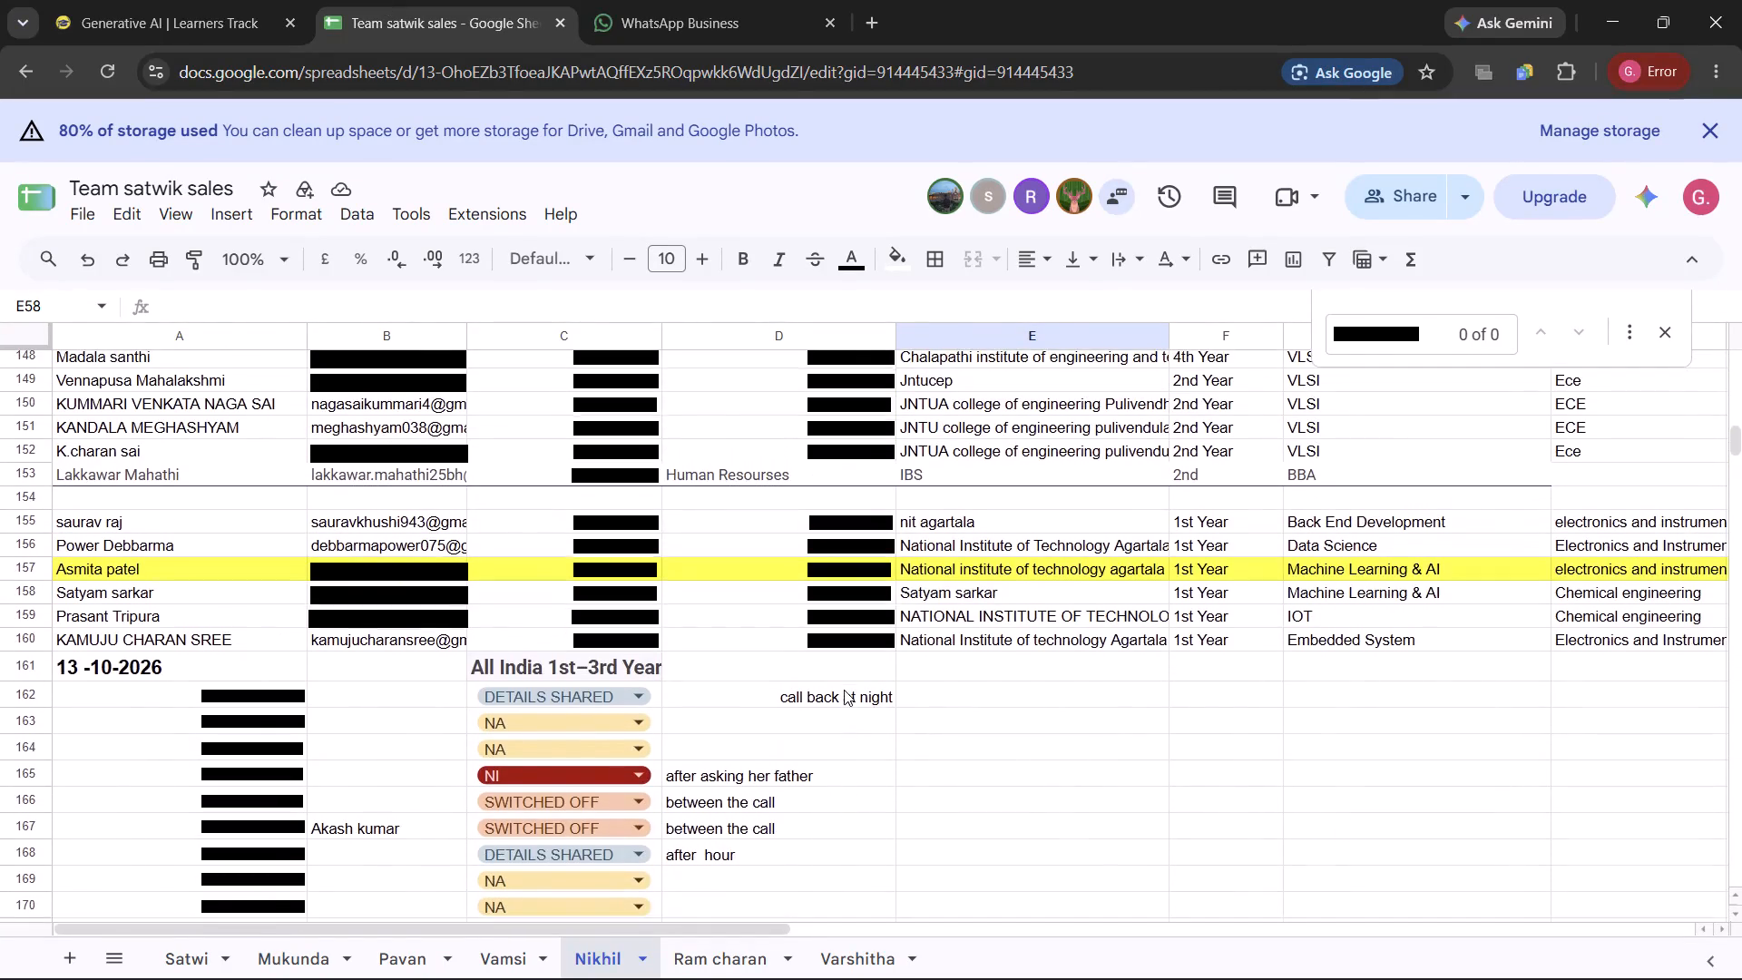
scroll(1079, 728, "down", 5)
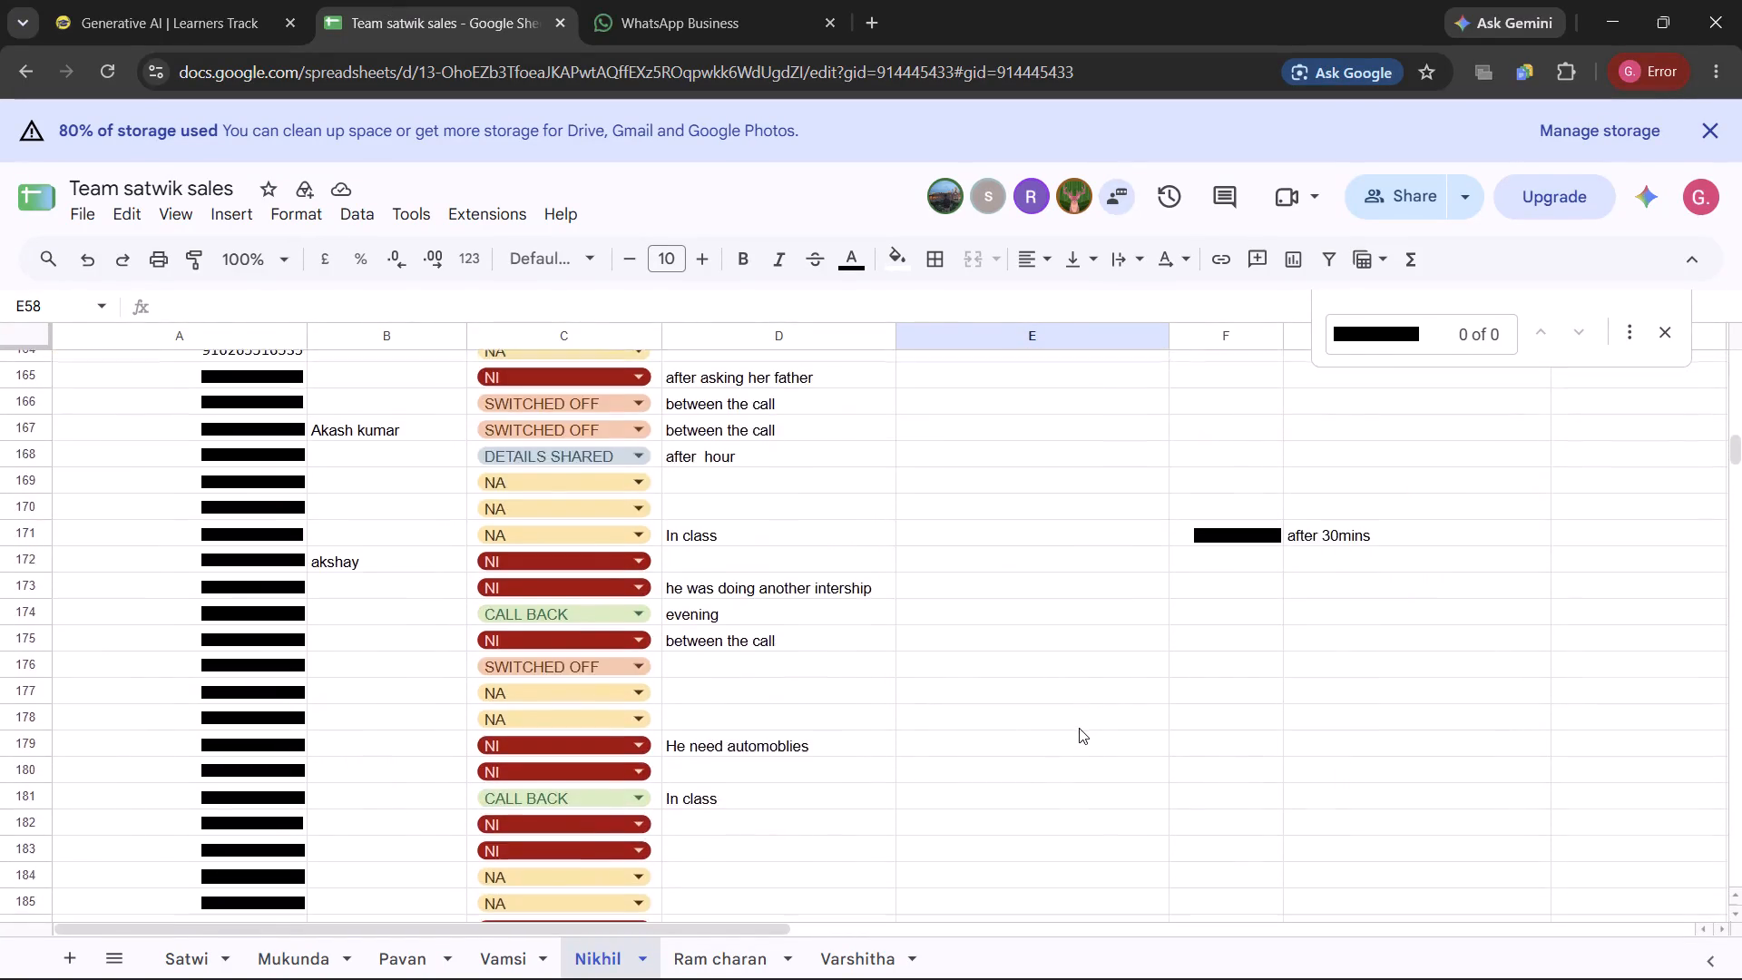
scroll(1079, 728, "down", 9)
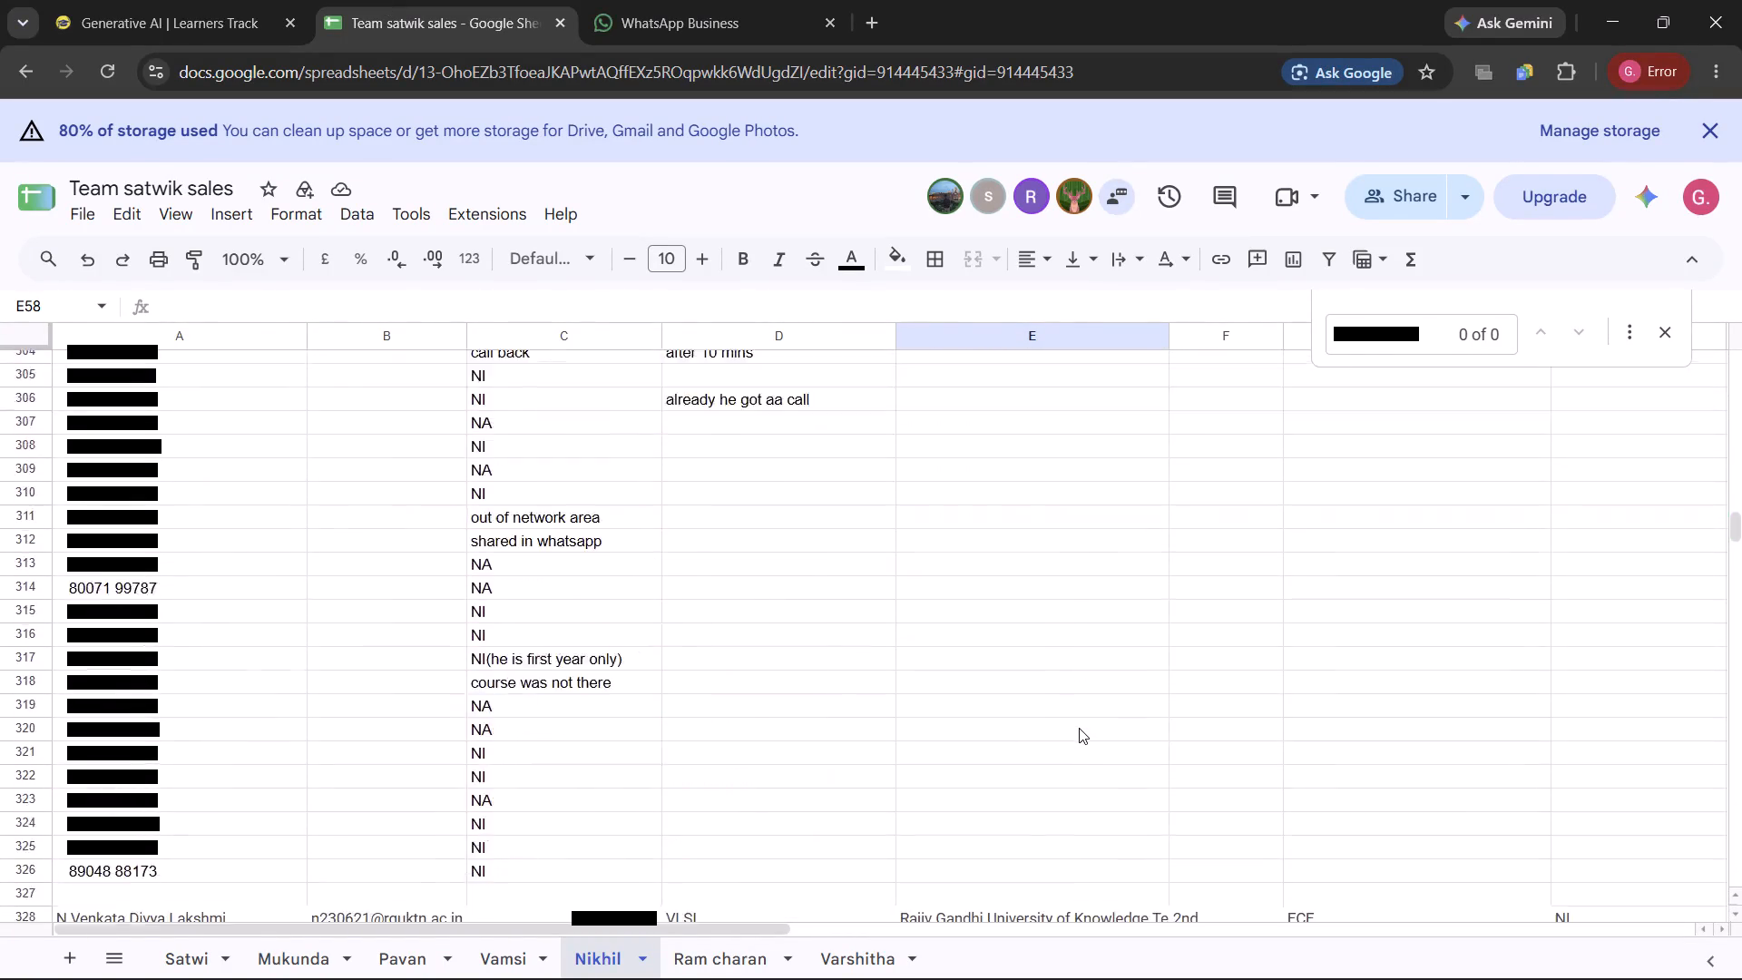
scroll(1079, 728, "down", 5)
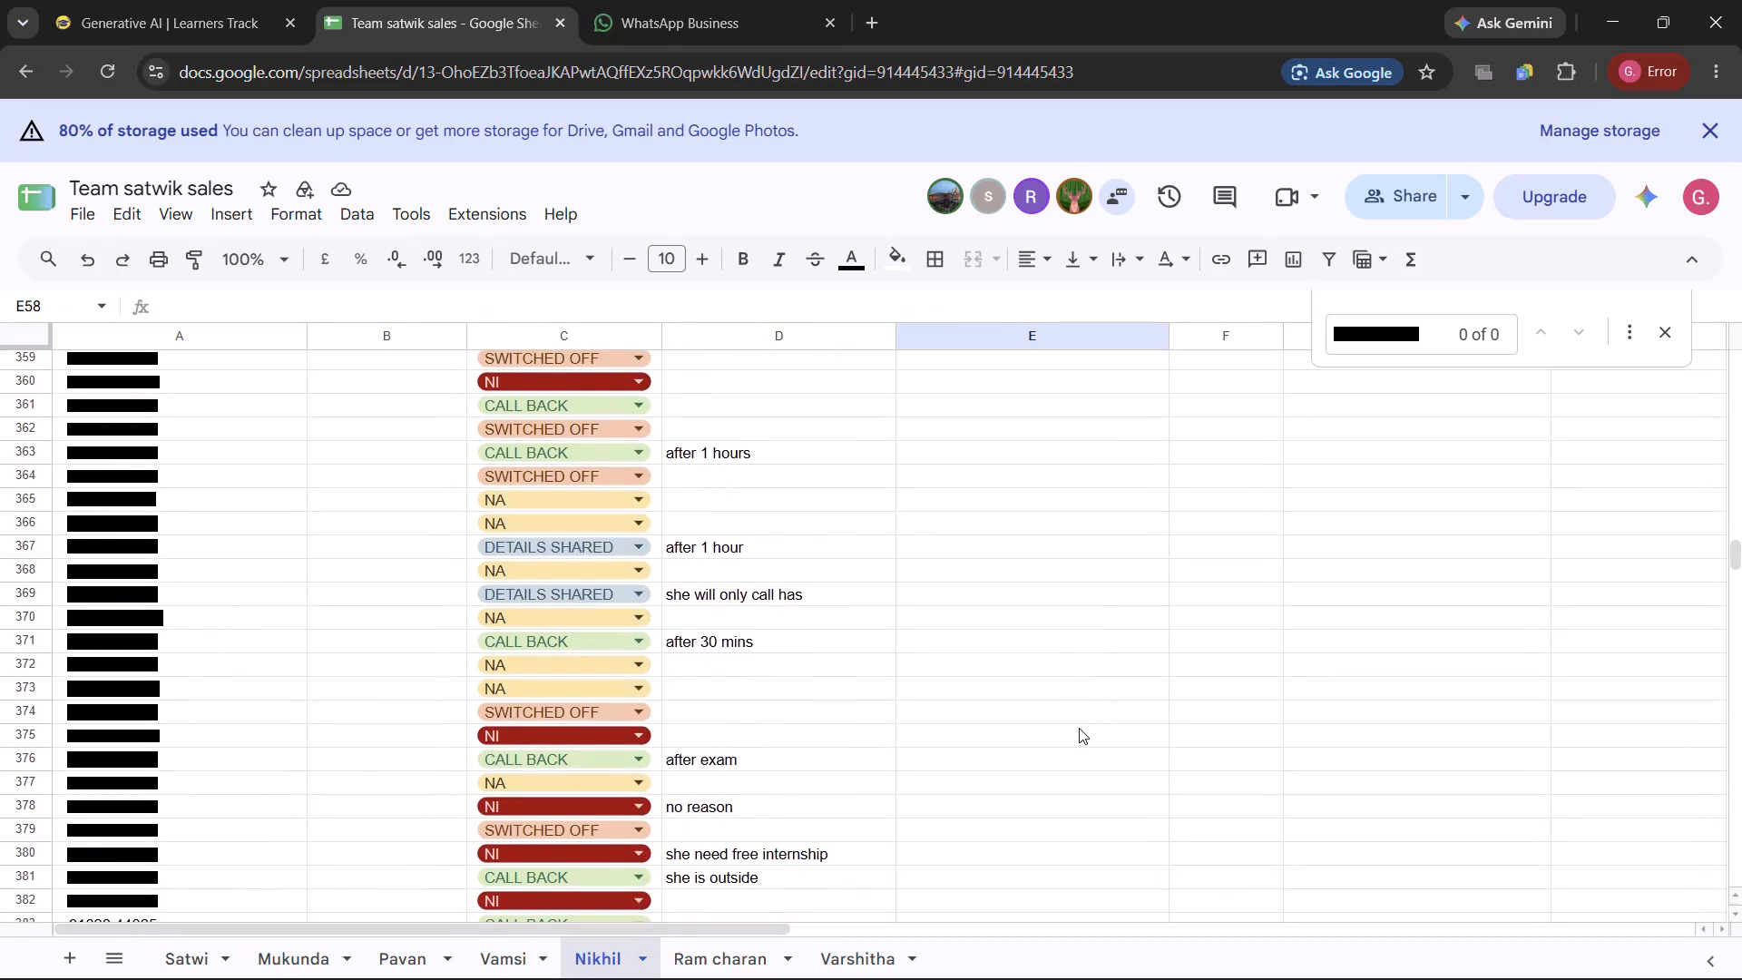
scroll(1079, 728, "down", 1)
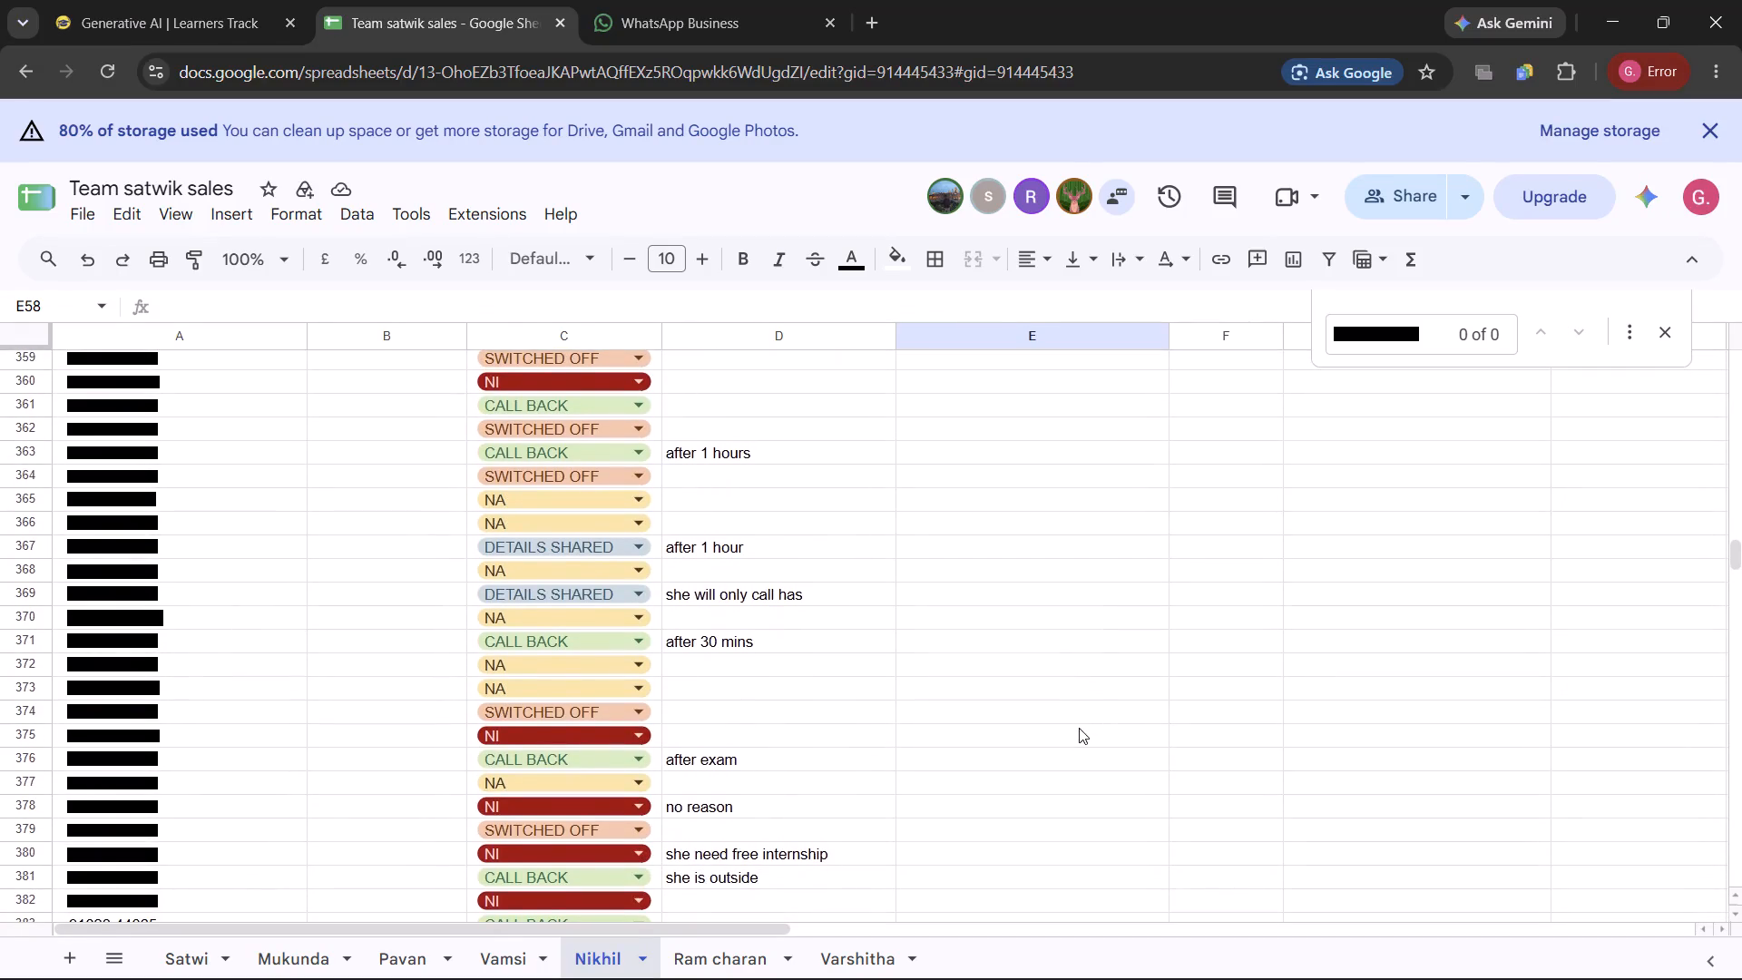
scroll(1079, 728, "down", 1)
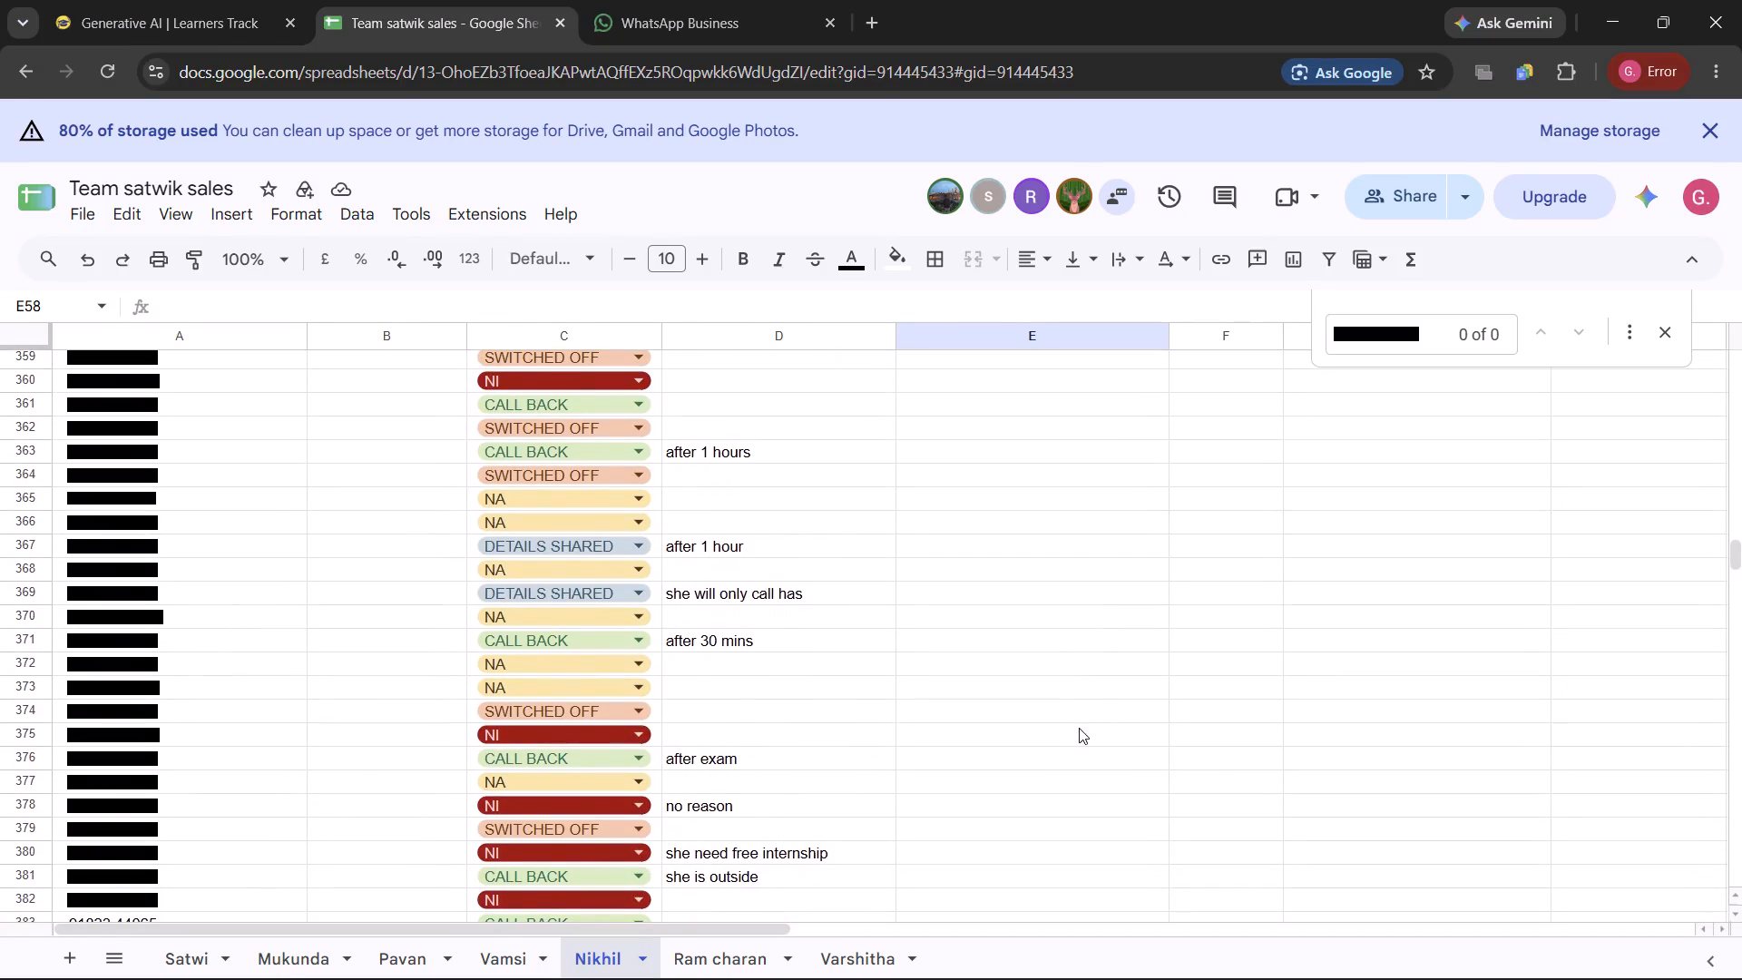
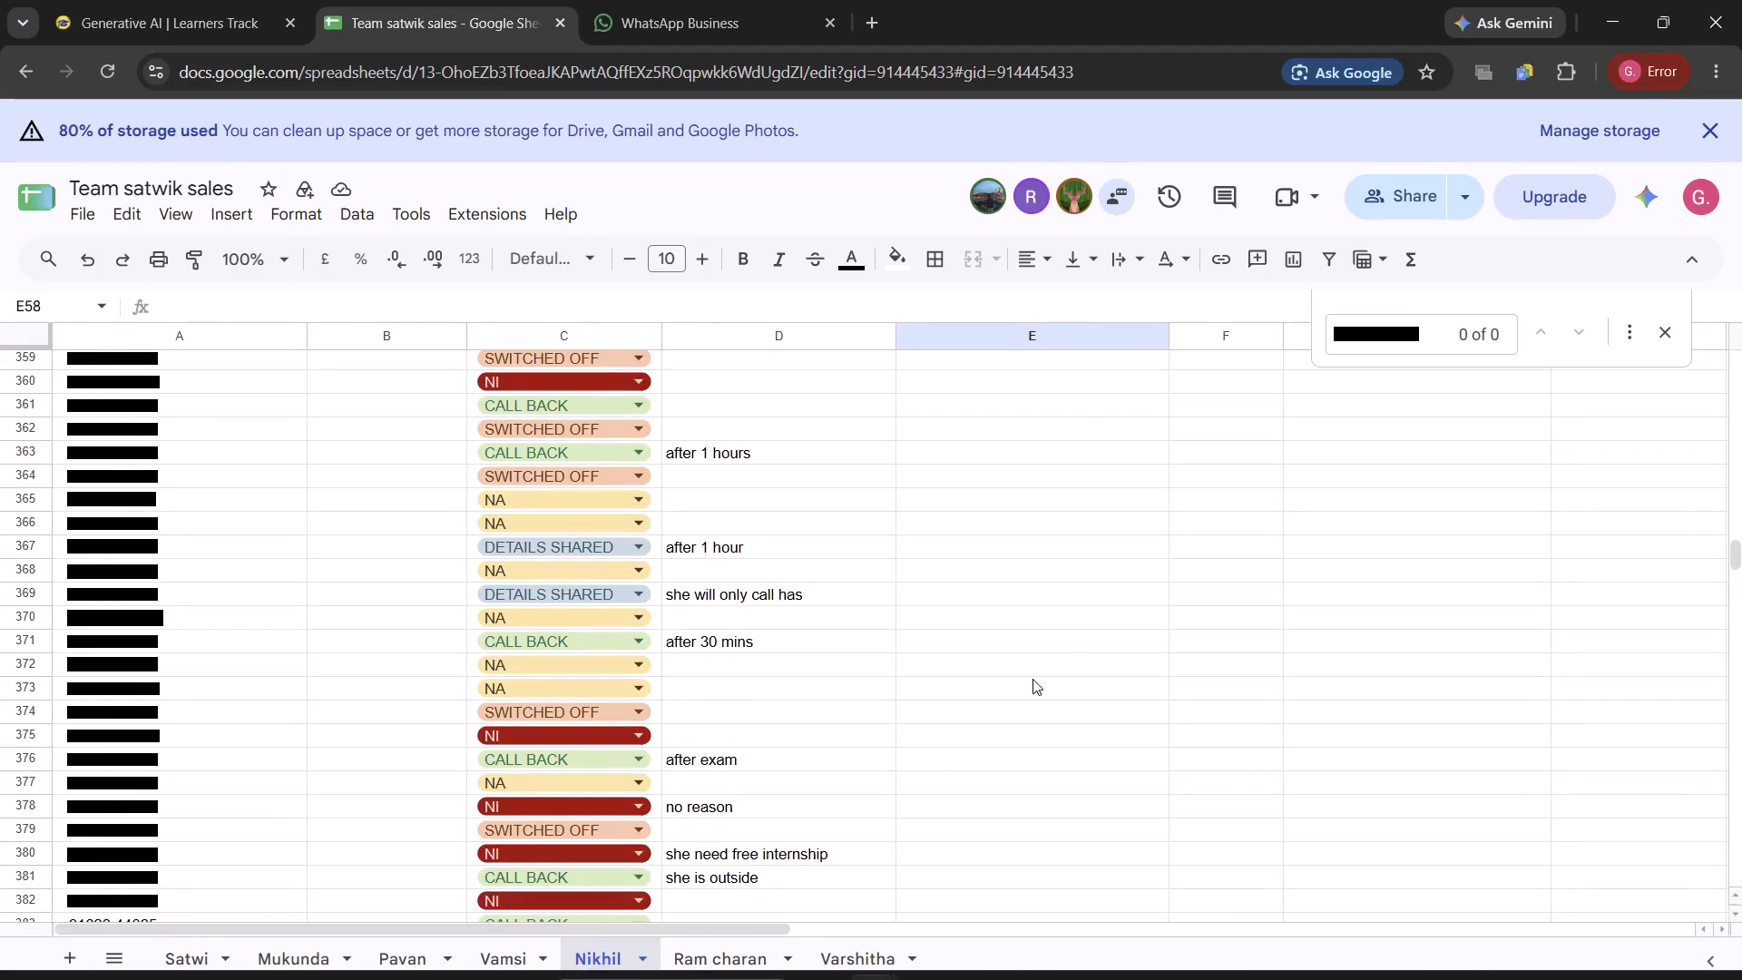
Look through the Mukunda sheet's lead rows down to the course enquiries in rows 118 to 126.
left_click(257, 971)
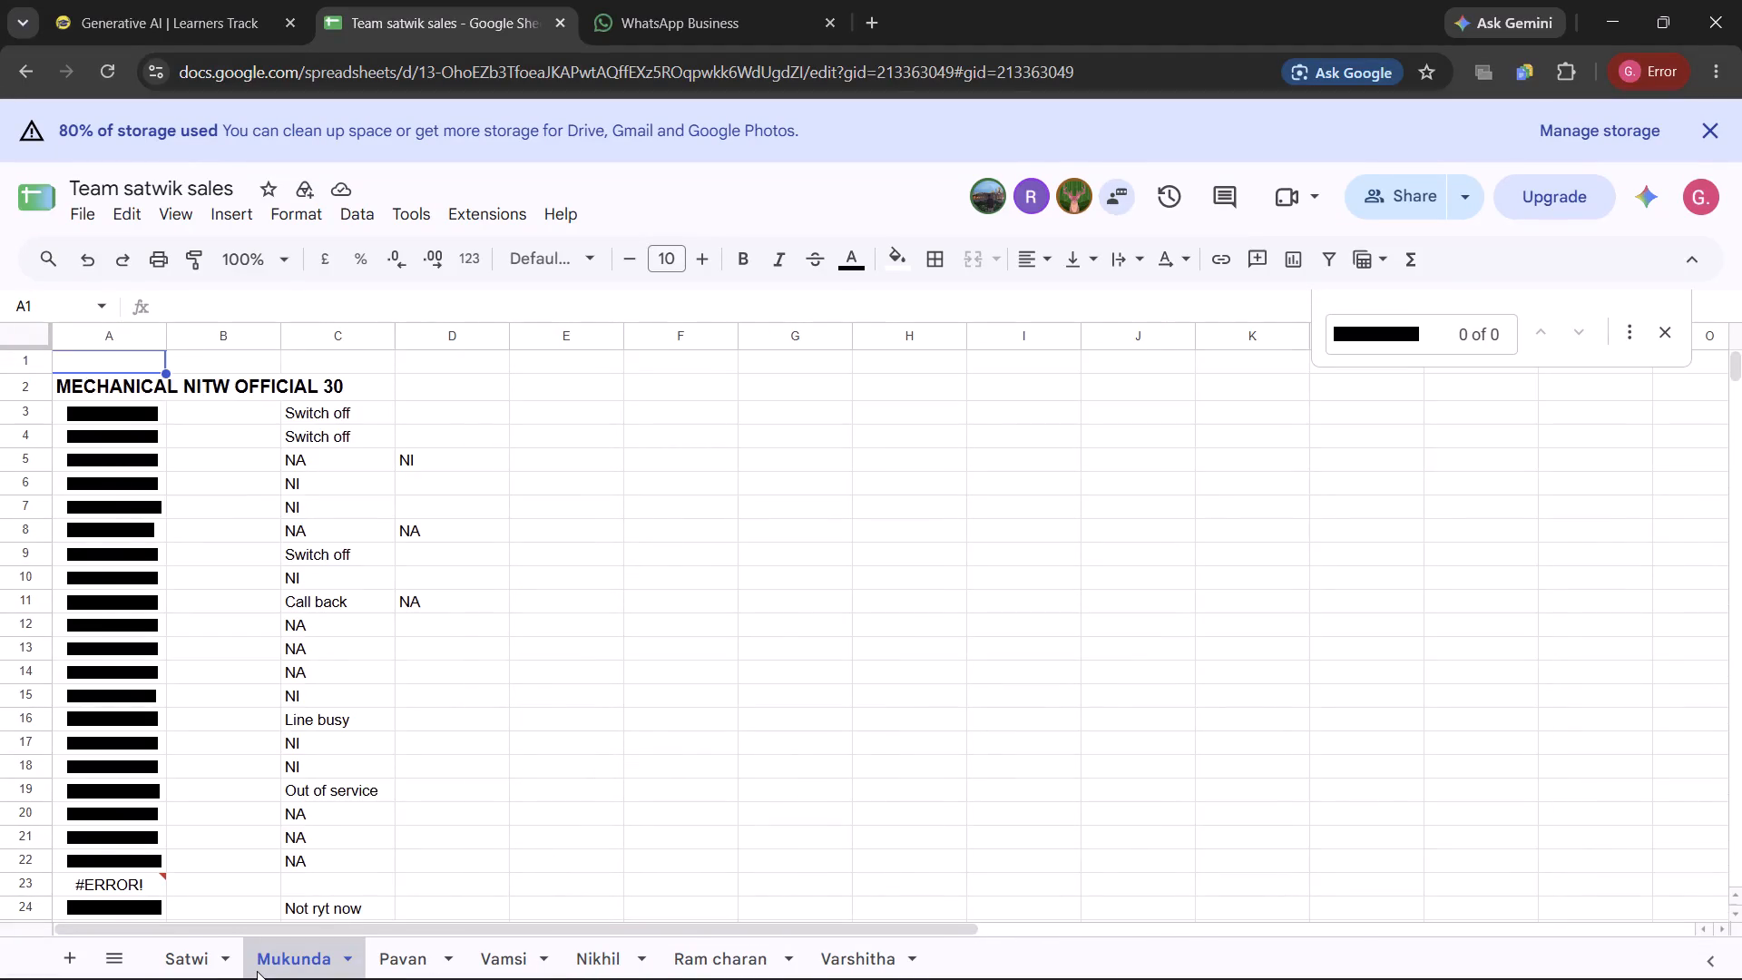
scroll(356, 789, "down", 9)
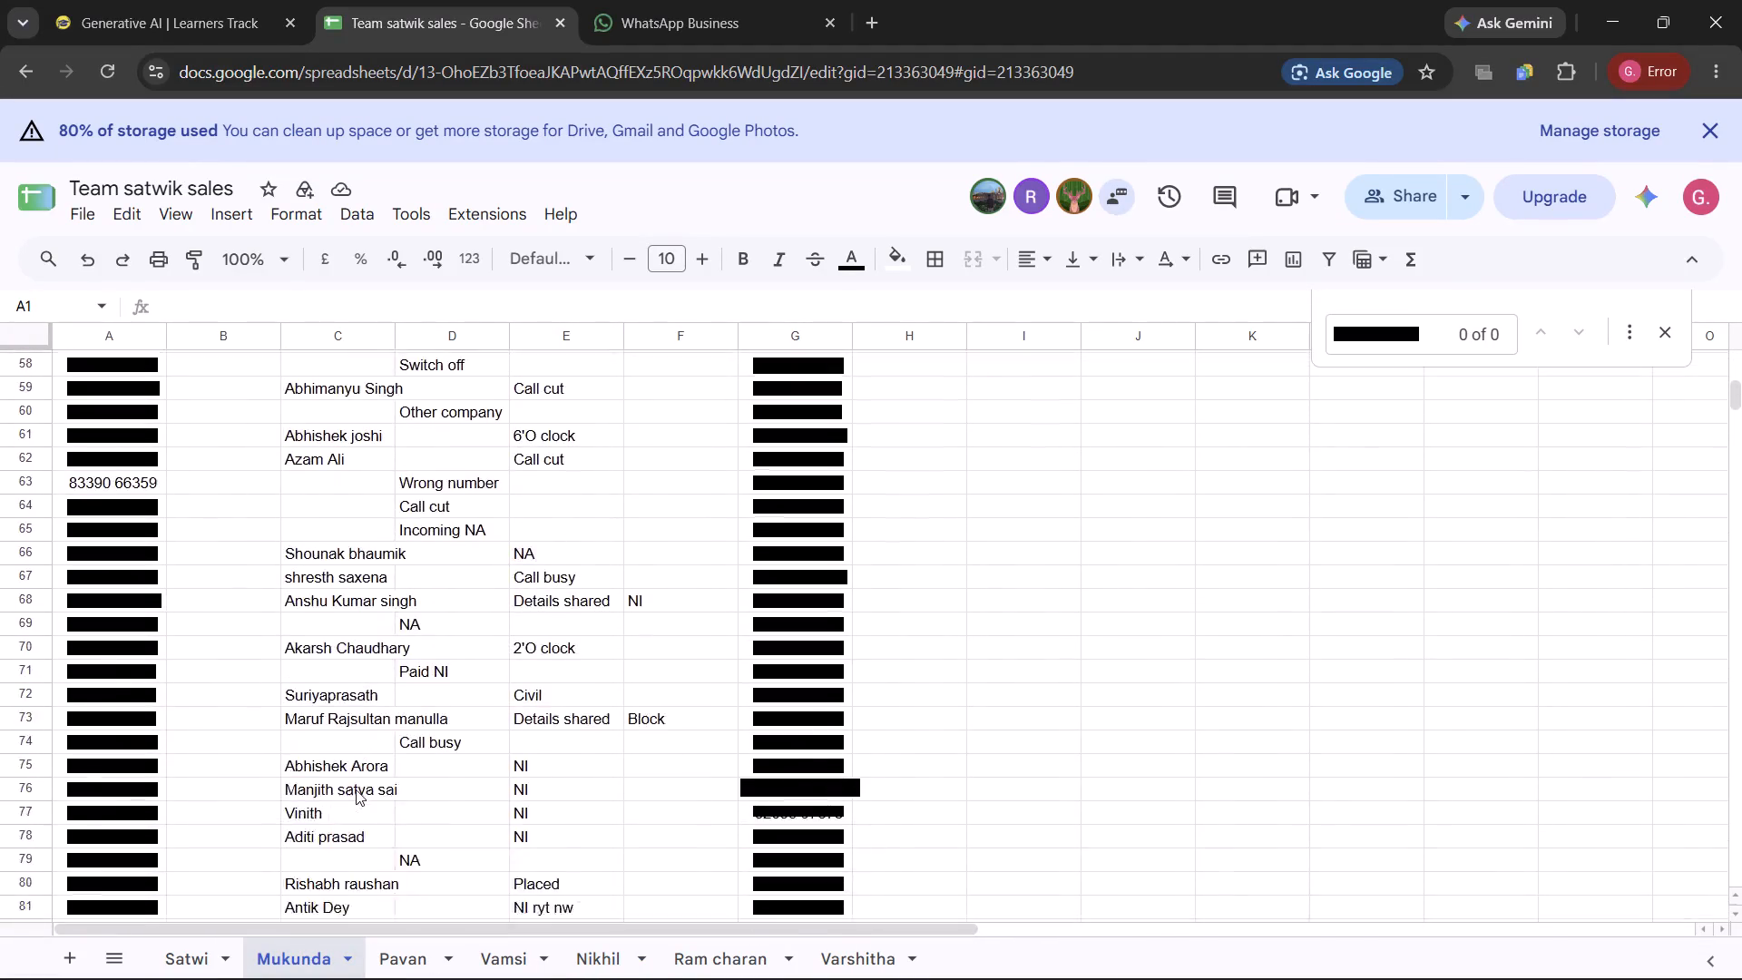
scroll(356, 789, "down", 3)
scroll(356, 789, "up", 4)
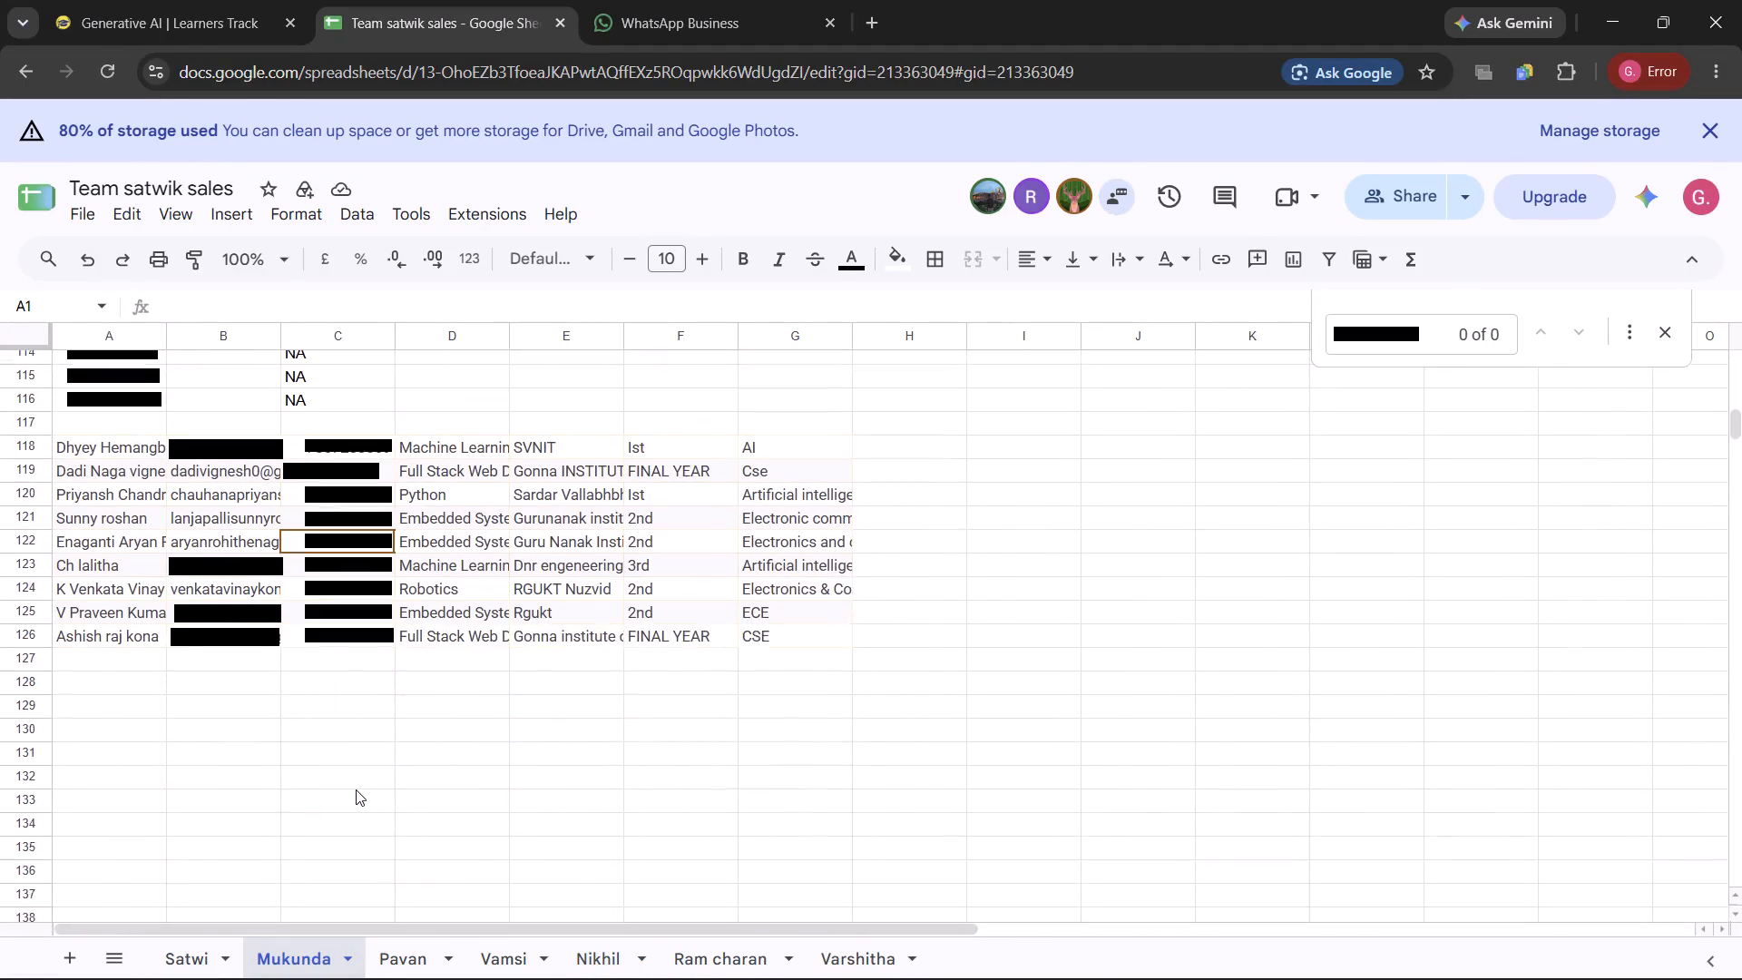
scroll(356, 789, "up", 1)
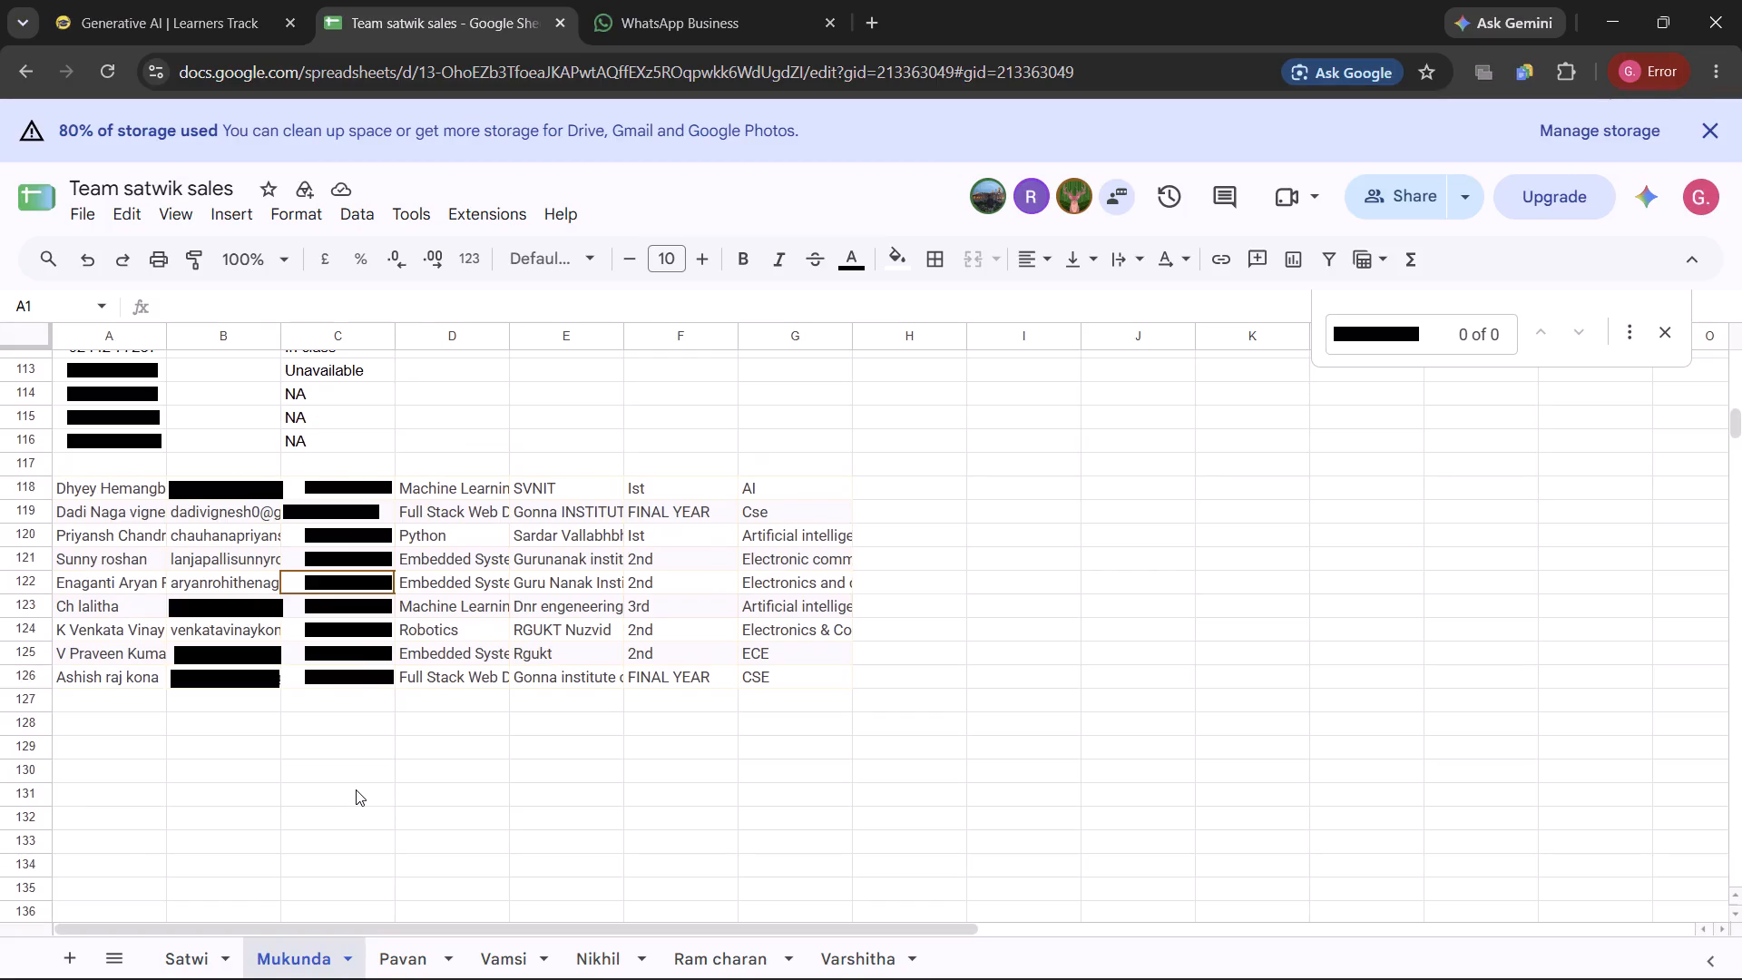
left_click(356, 789)
left_click(356, 789)
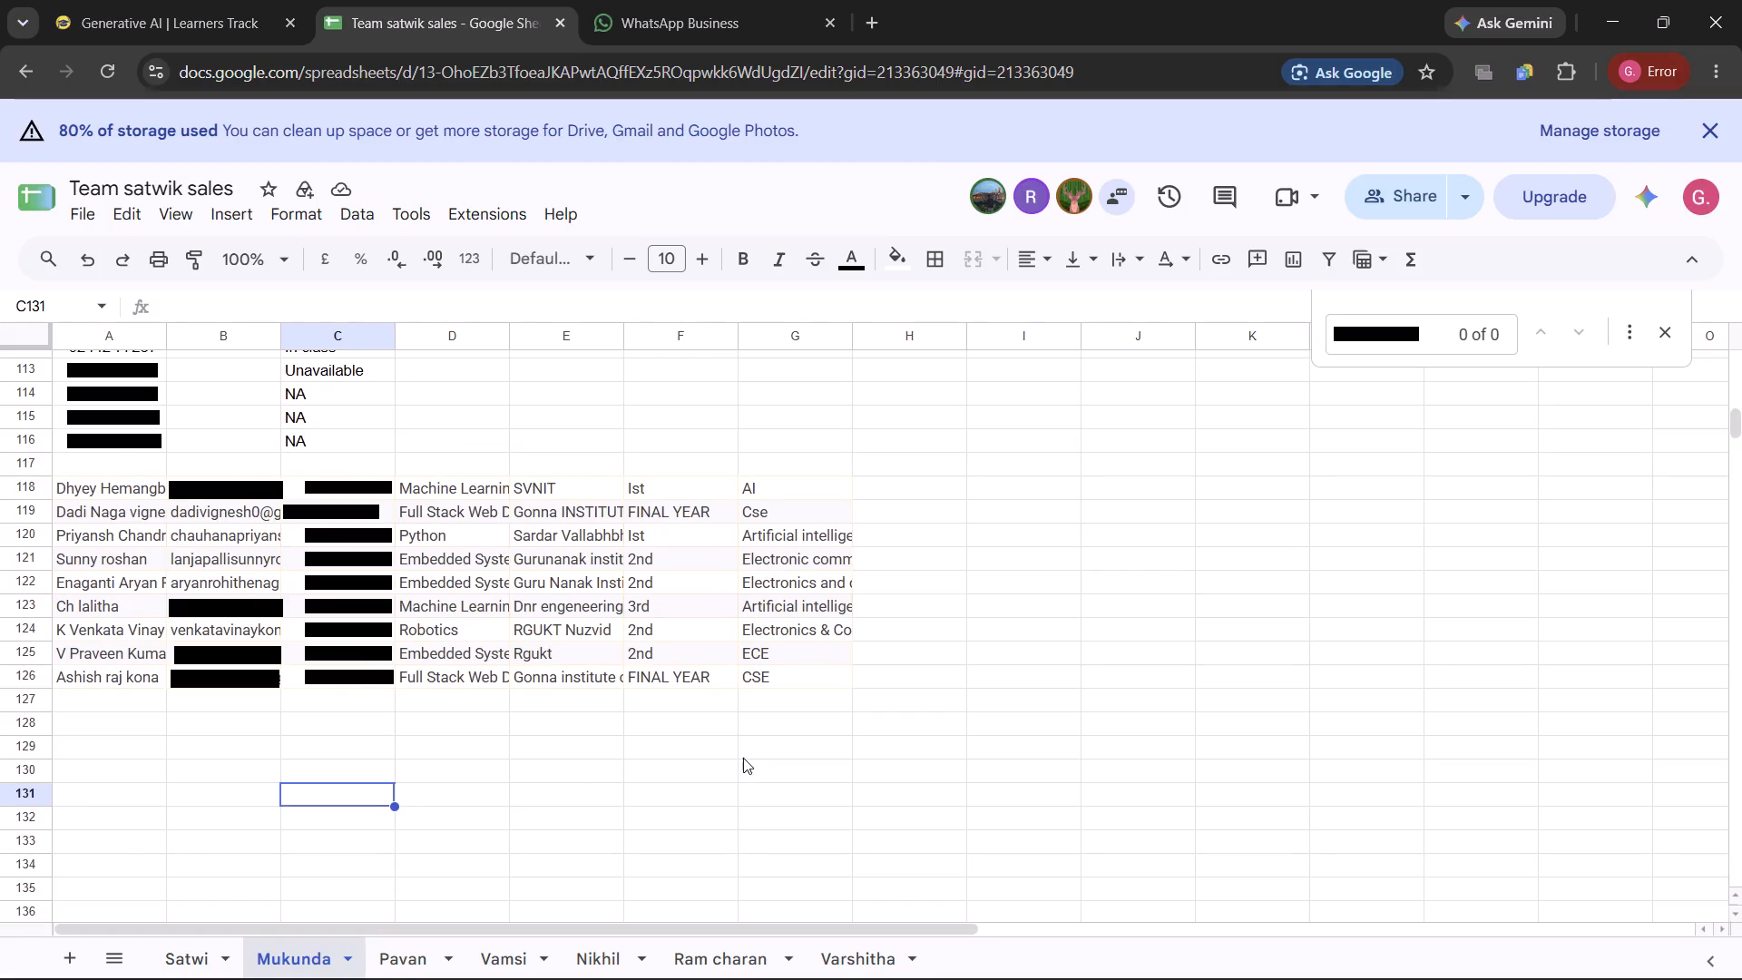
left_click(673, 219)
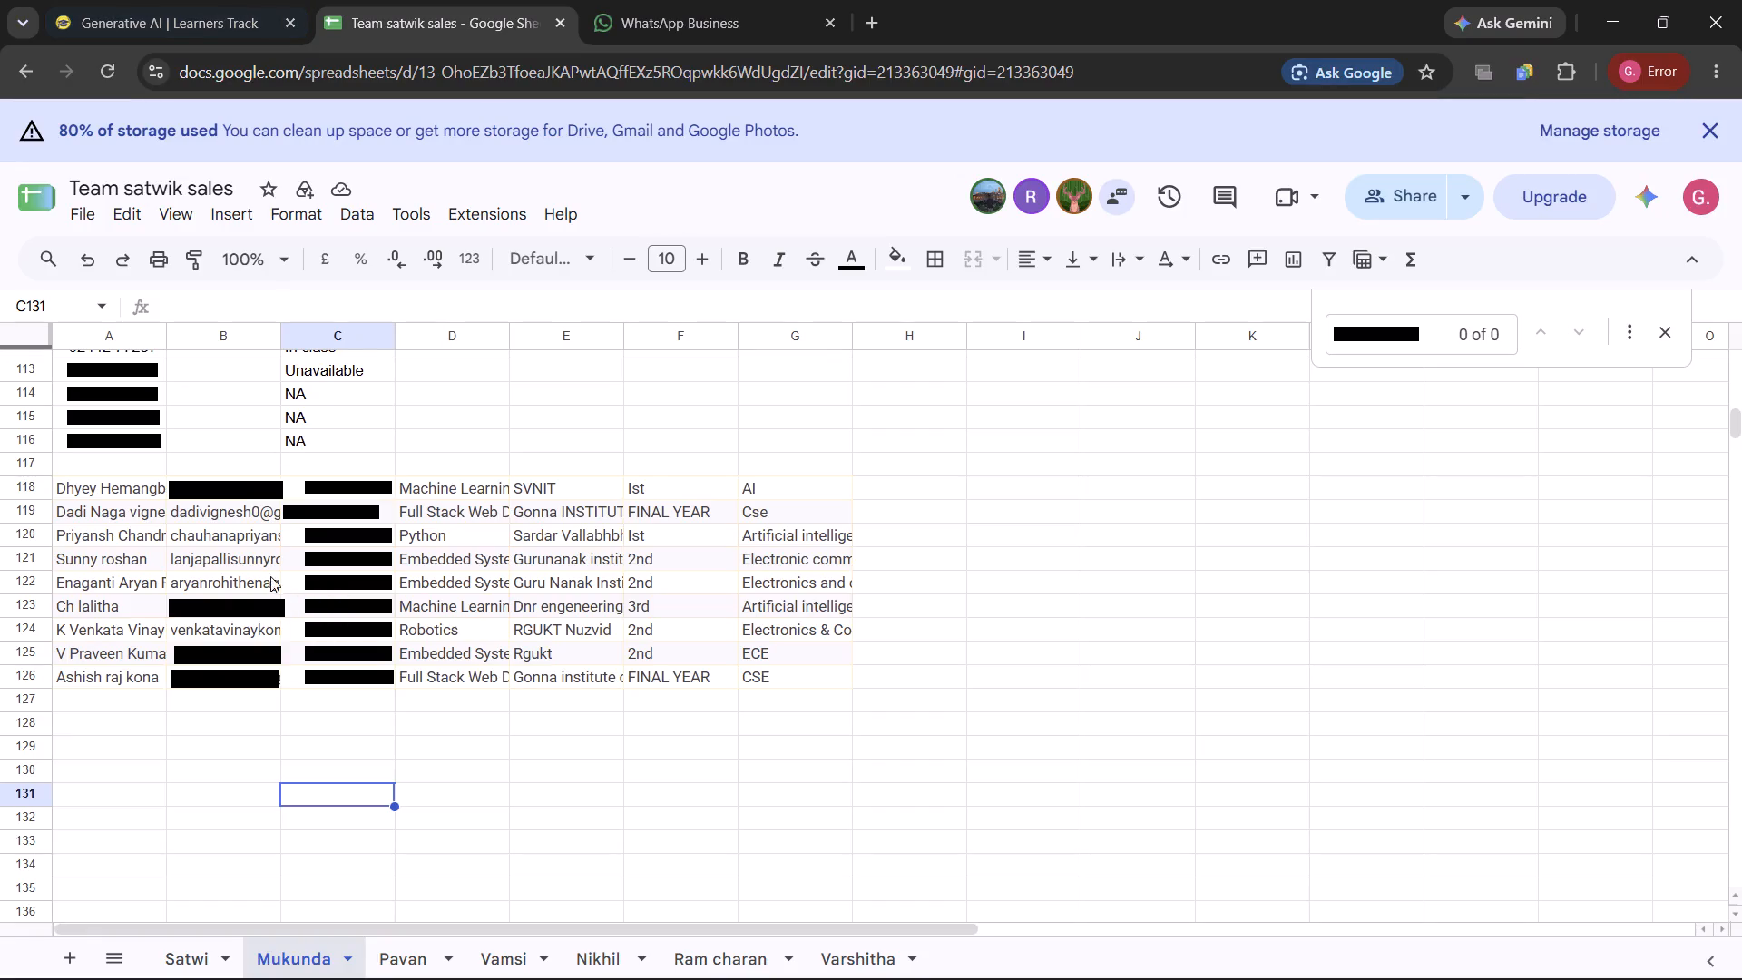
Check the name and contact number of the Embedded Systems lead in row 122.
left_click(152, 584)
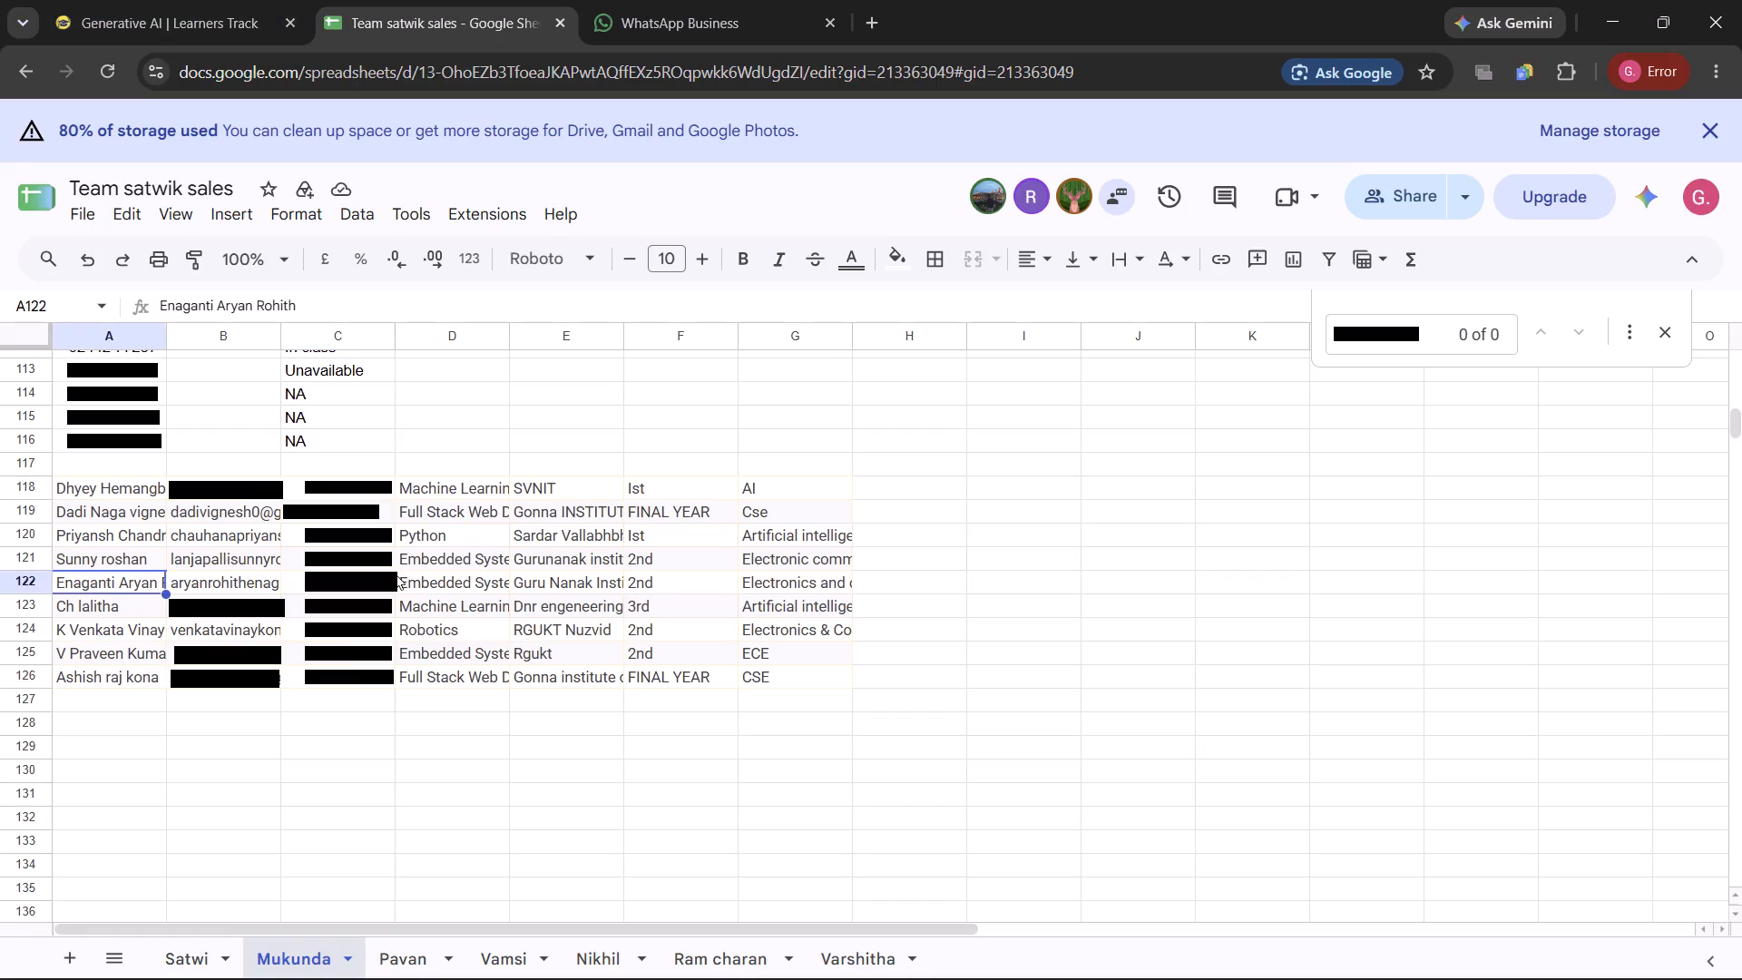
left_click(372, 581)
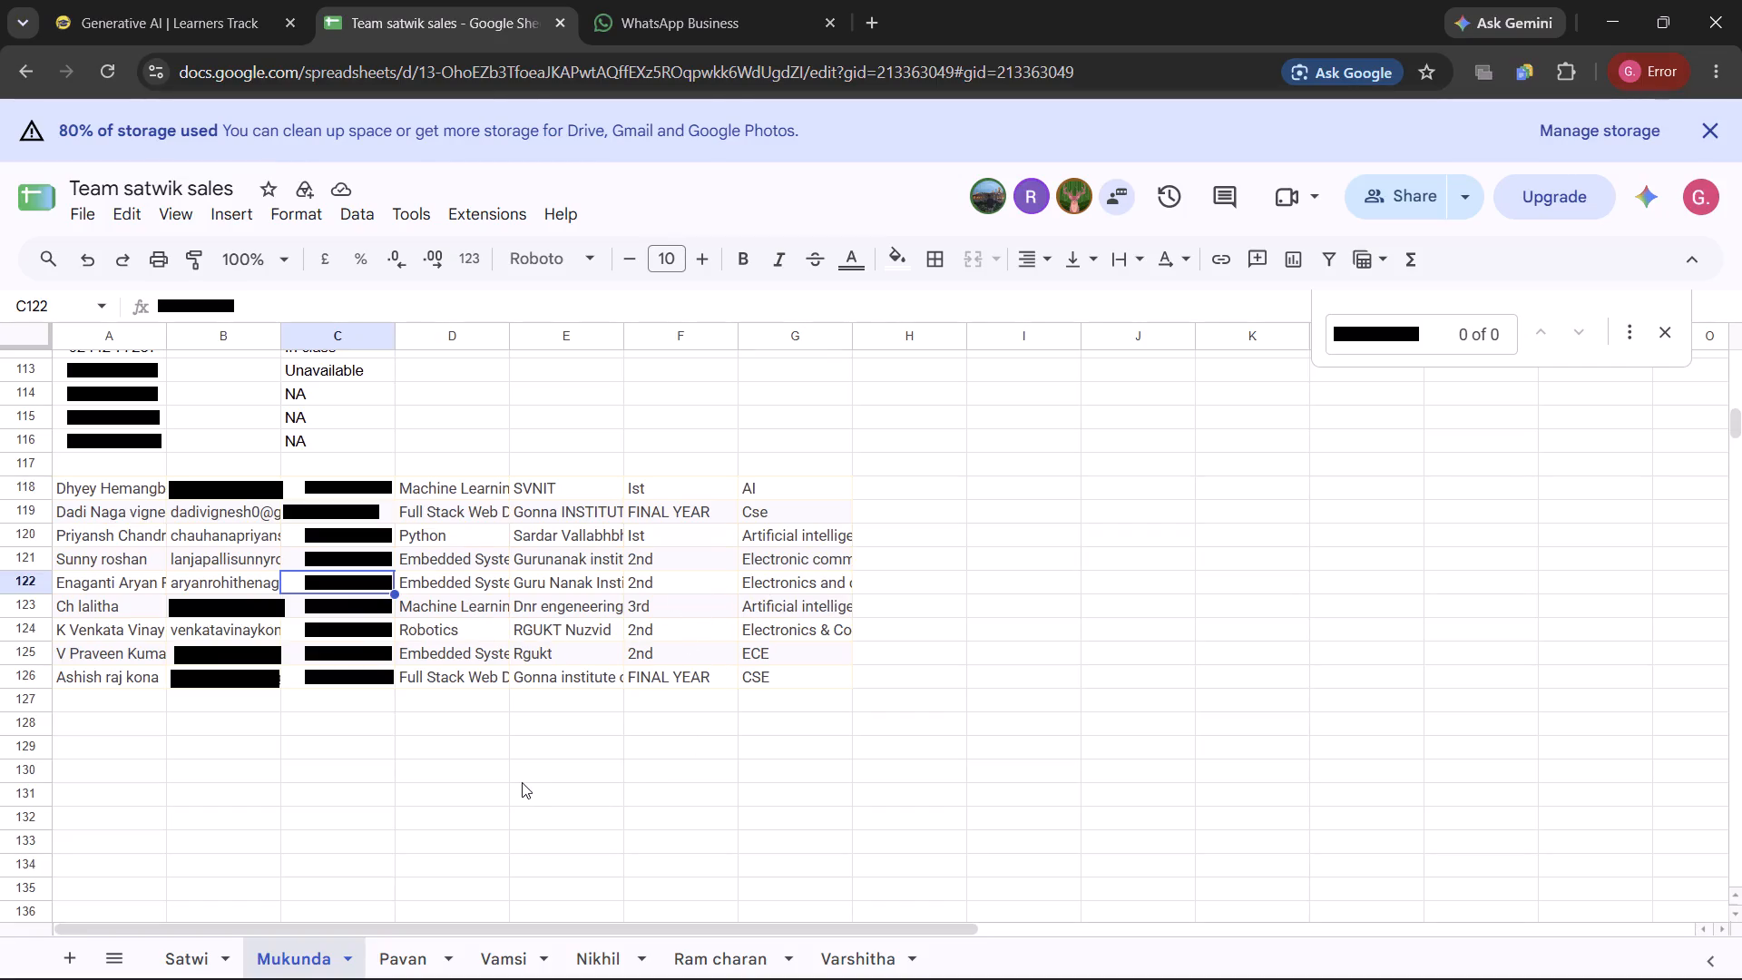
Switch to the Learners Track site, search the courses for "embedde" and open the Embedded systems course page.
left_click(231, 1)
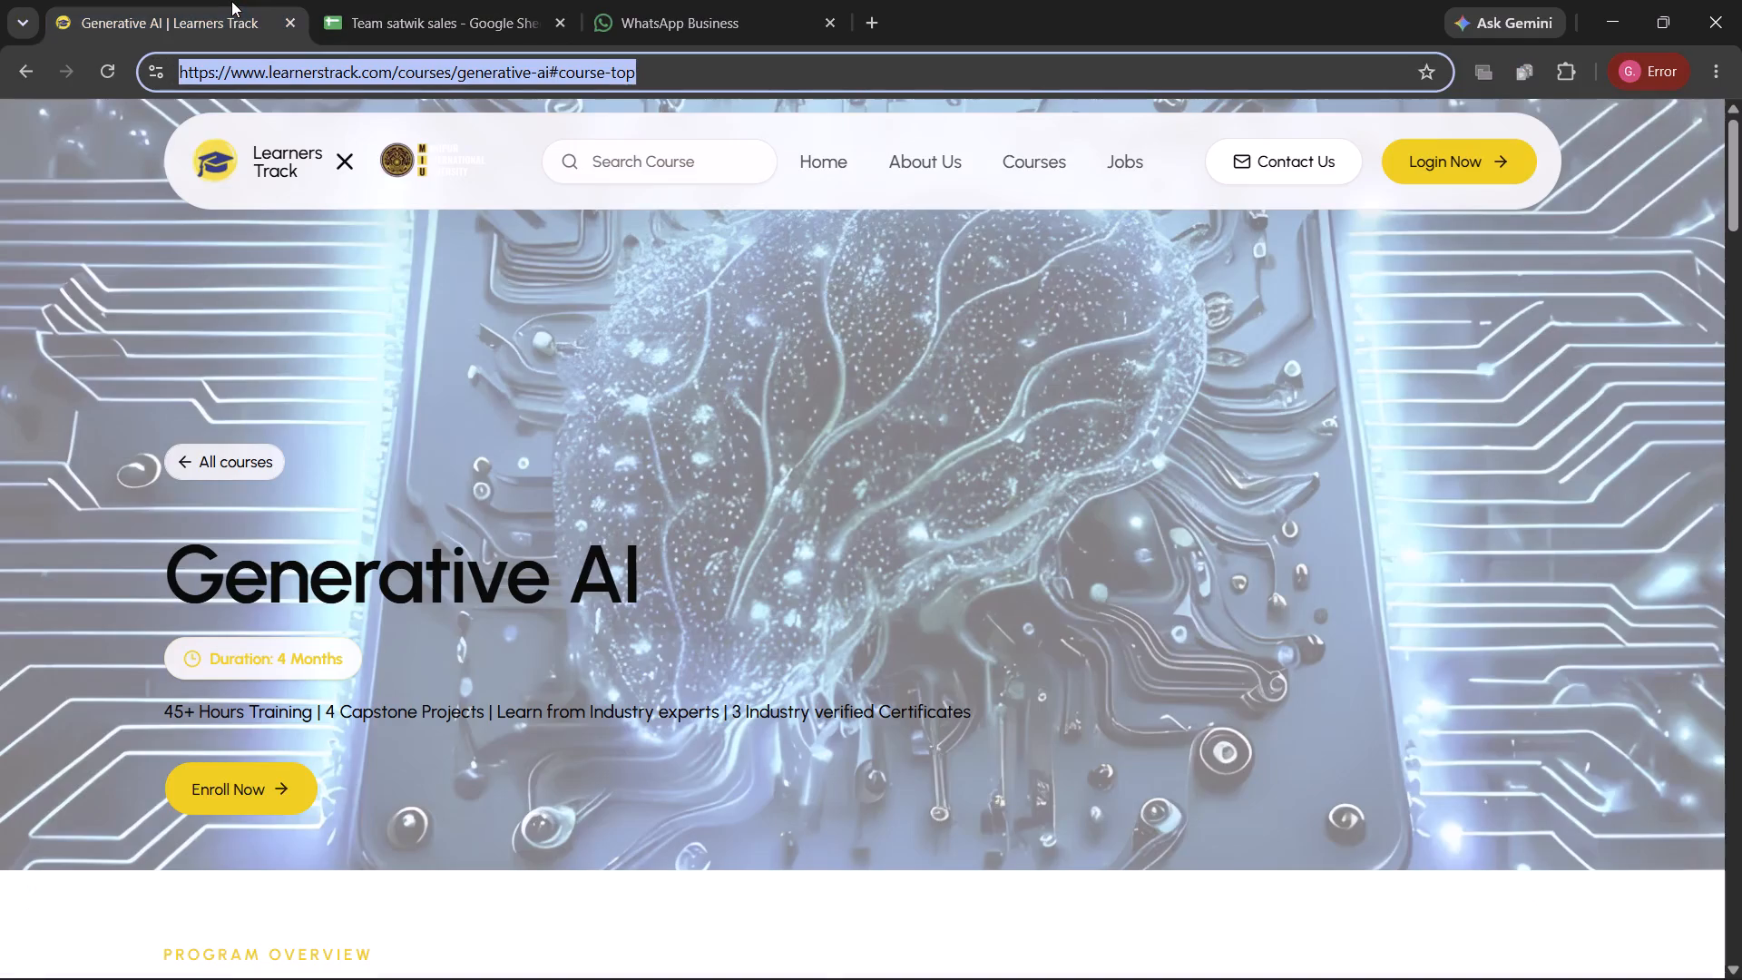
left_click(686, 170)
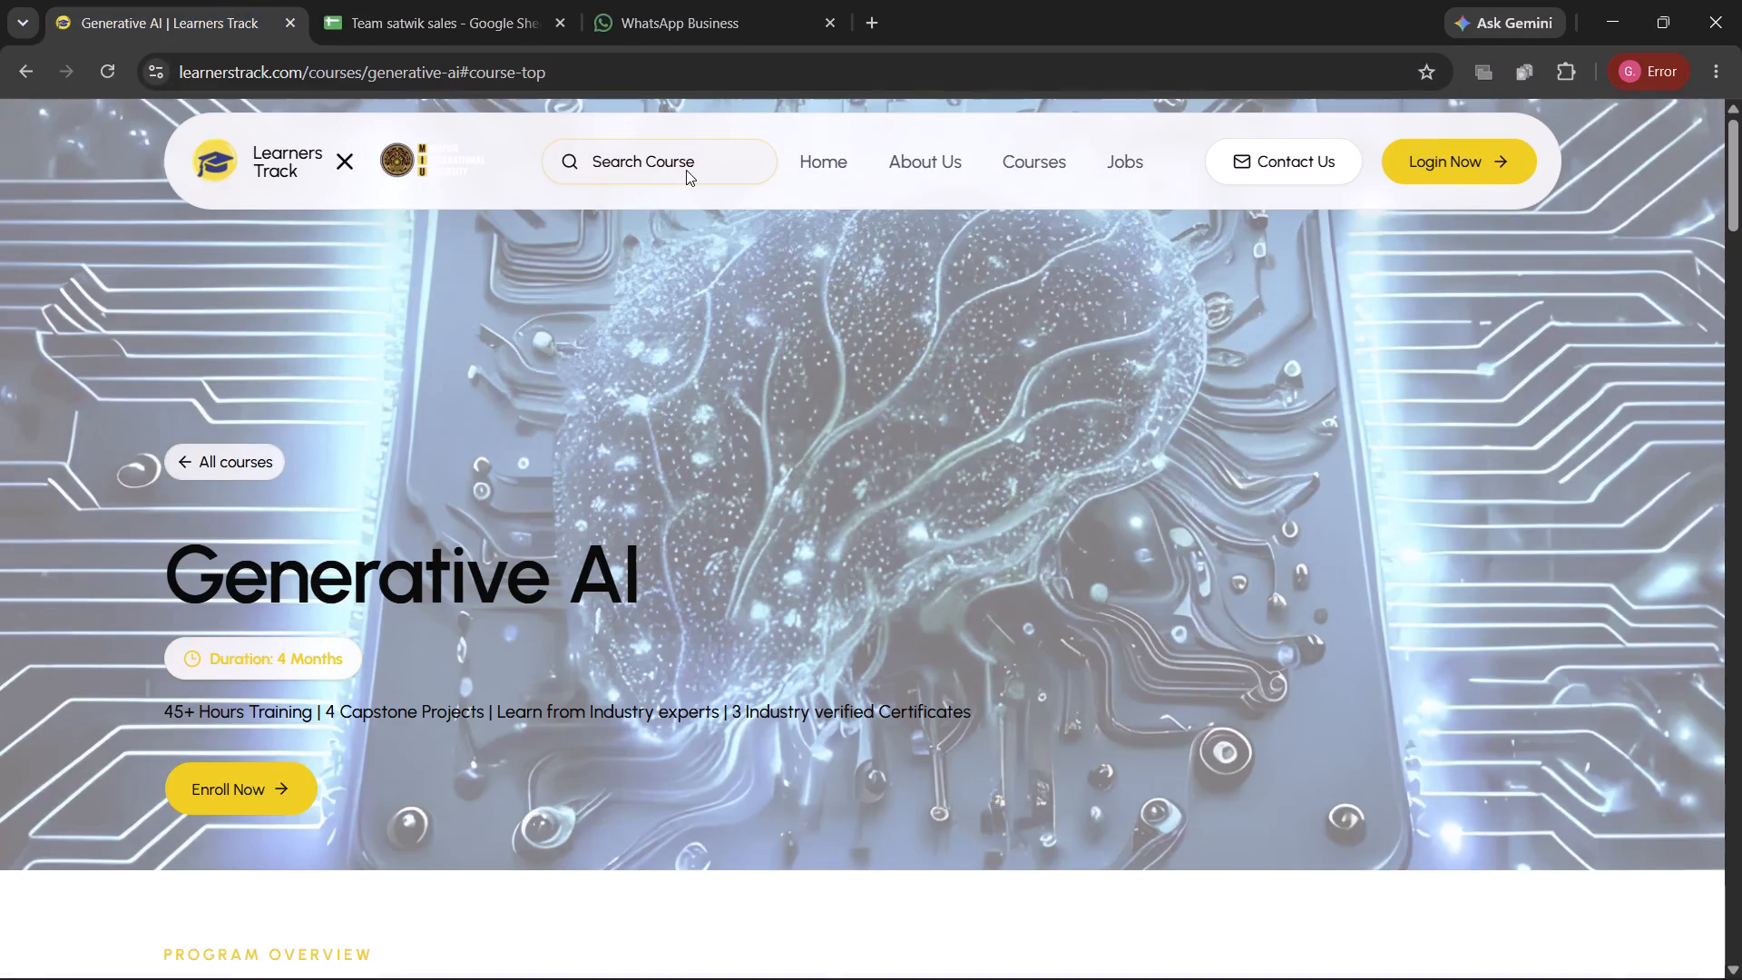
key("e")
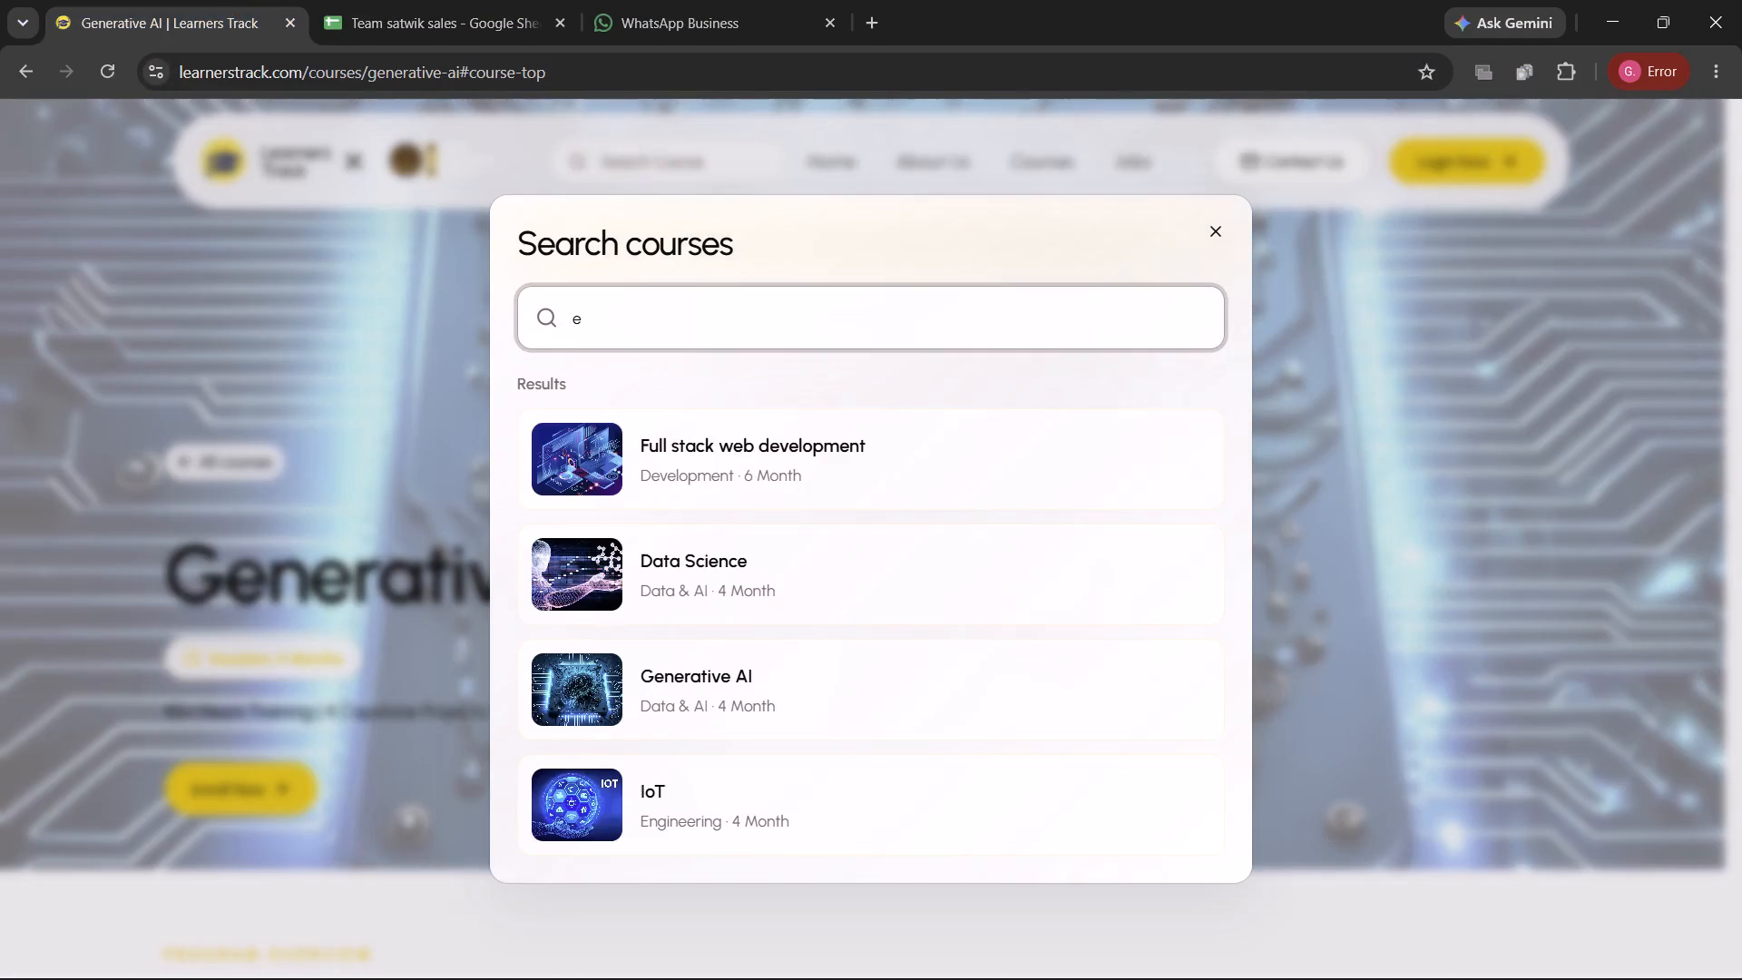
type("mbe")
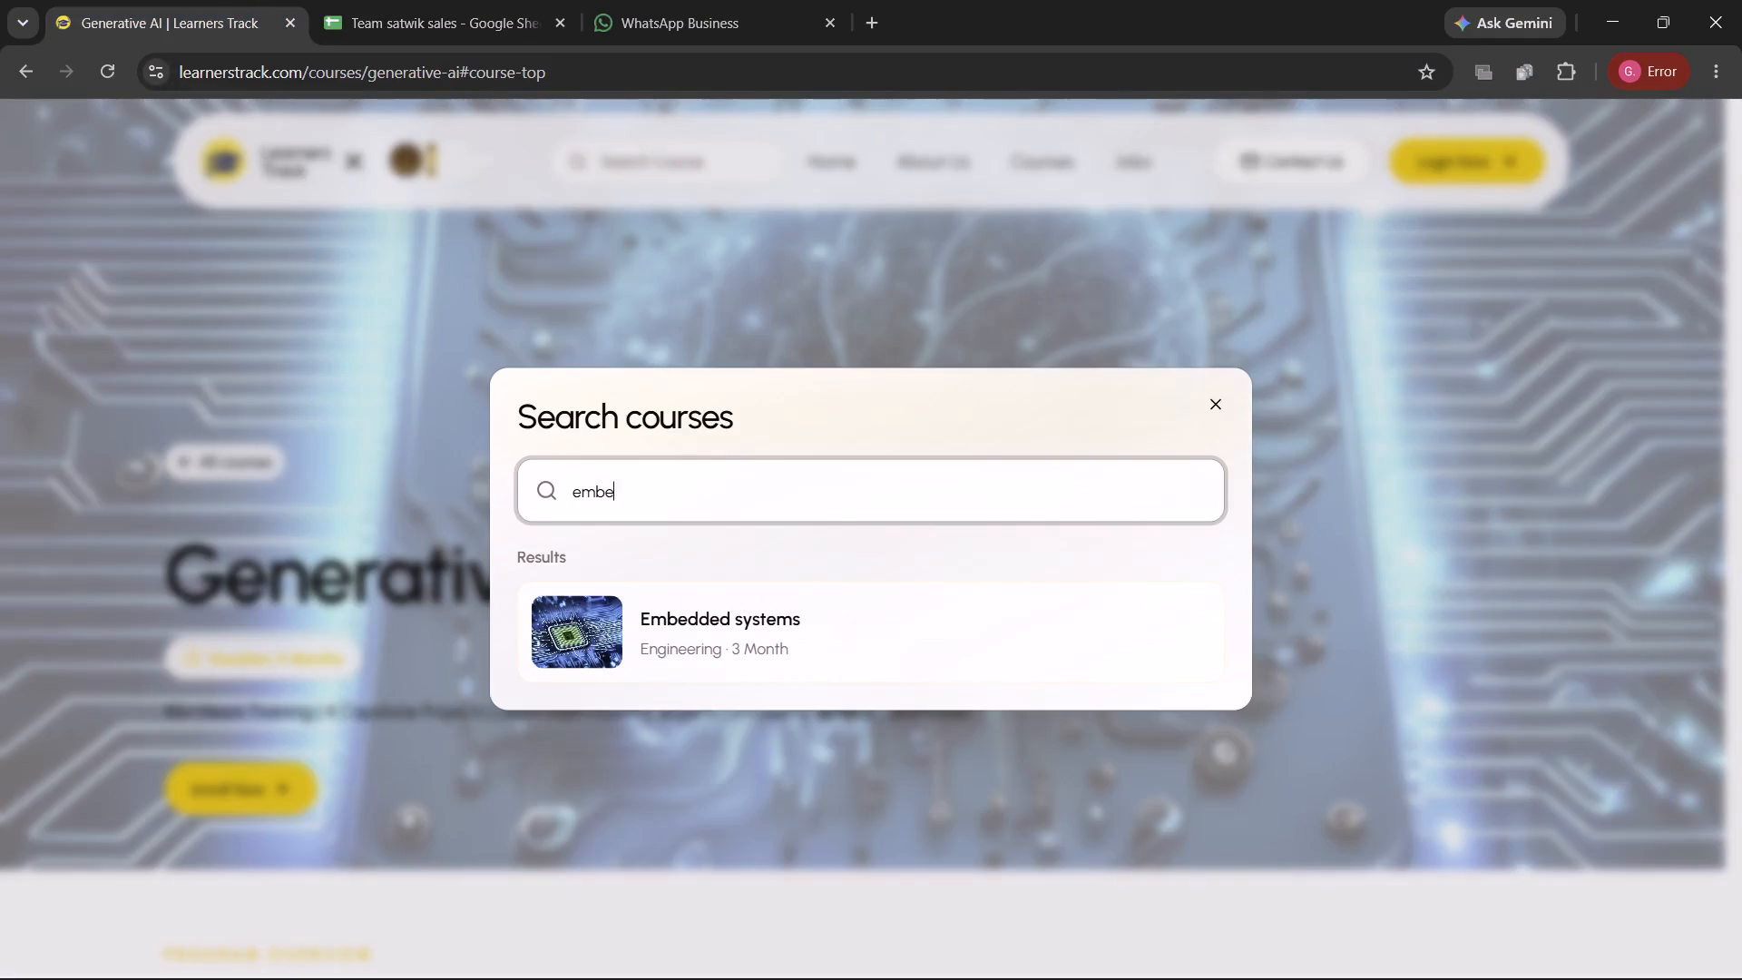
type("dde")
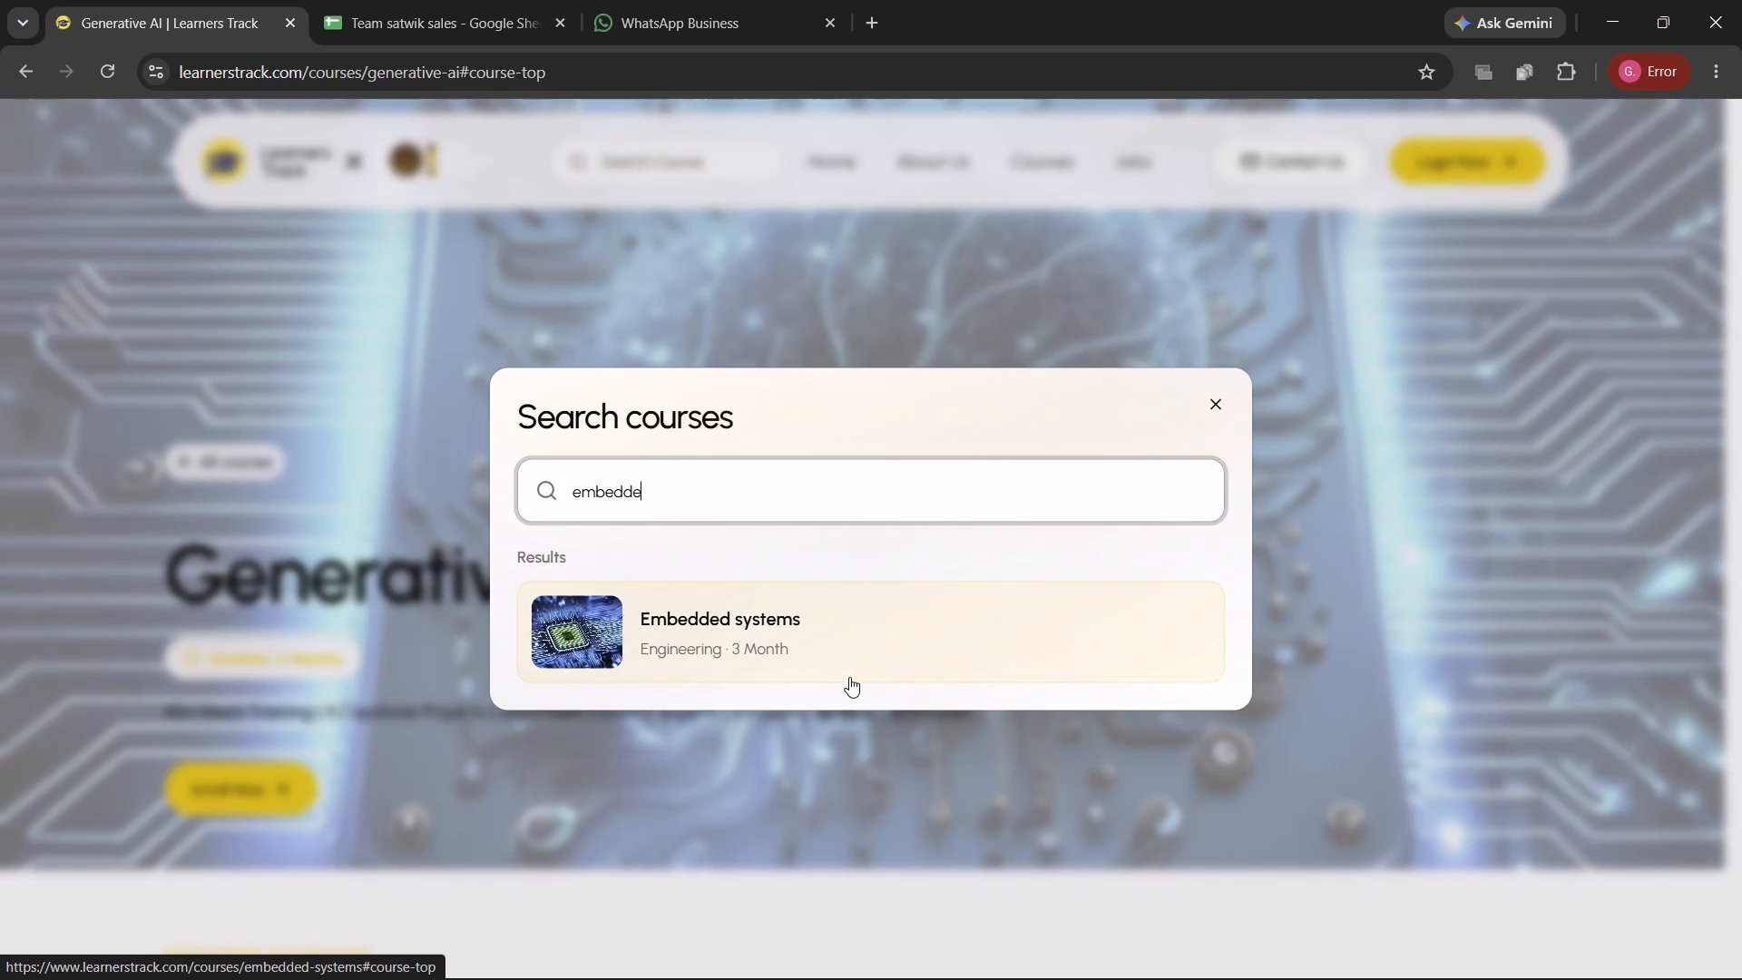
left_click(849, 677)
Review the Embedded systems course page, including its key highlights, curriculum, certificates and the Smart and Advance Learning fees.
scroll(534, 596, "down", 1)
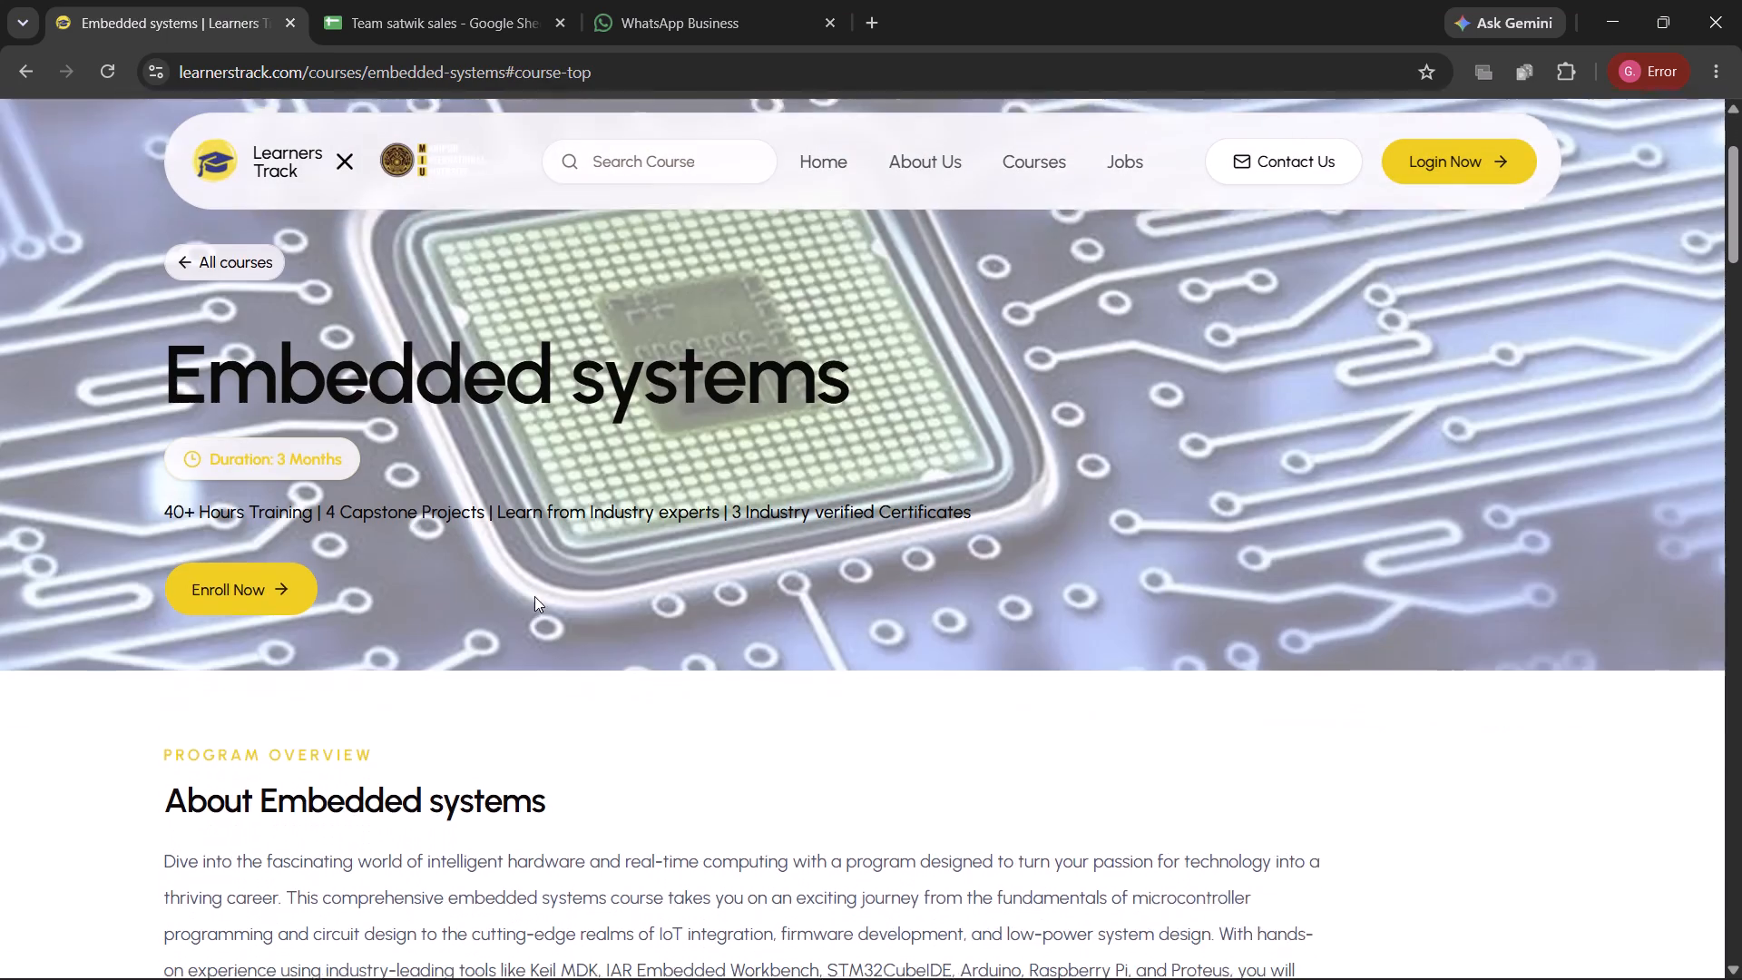
scroll(534, 596, "down", 6)
scroll(534, 596, "up", 2)
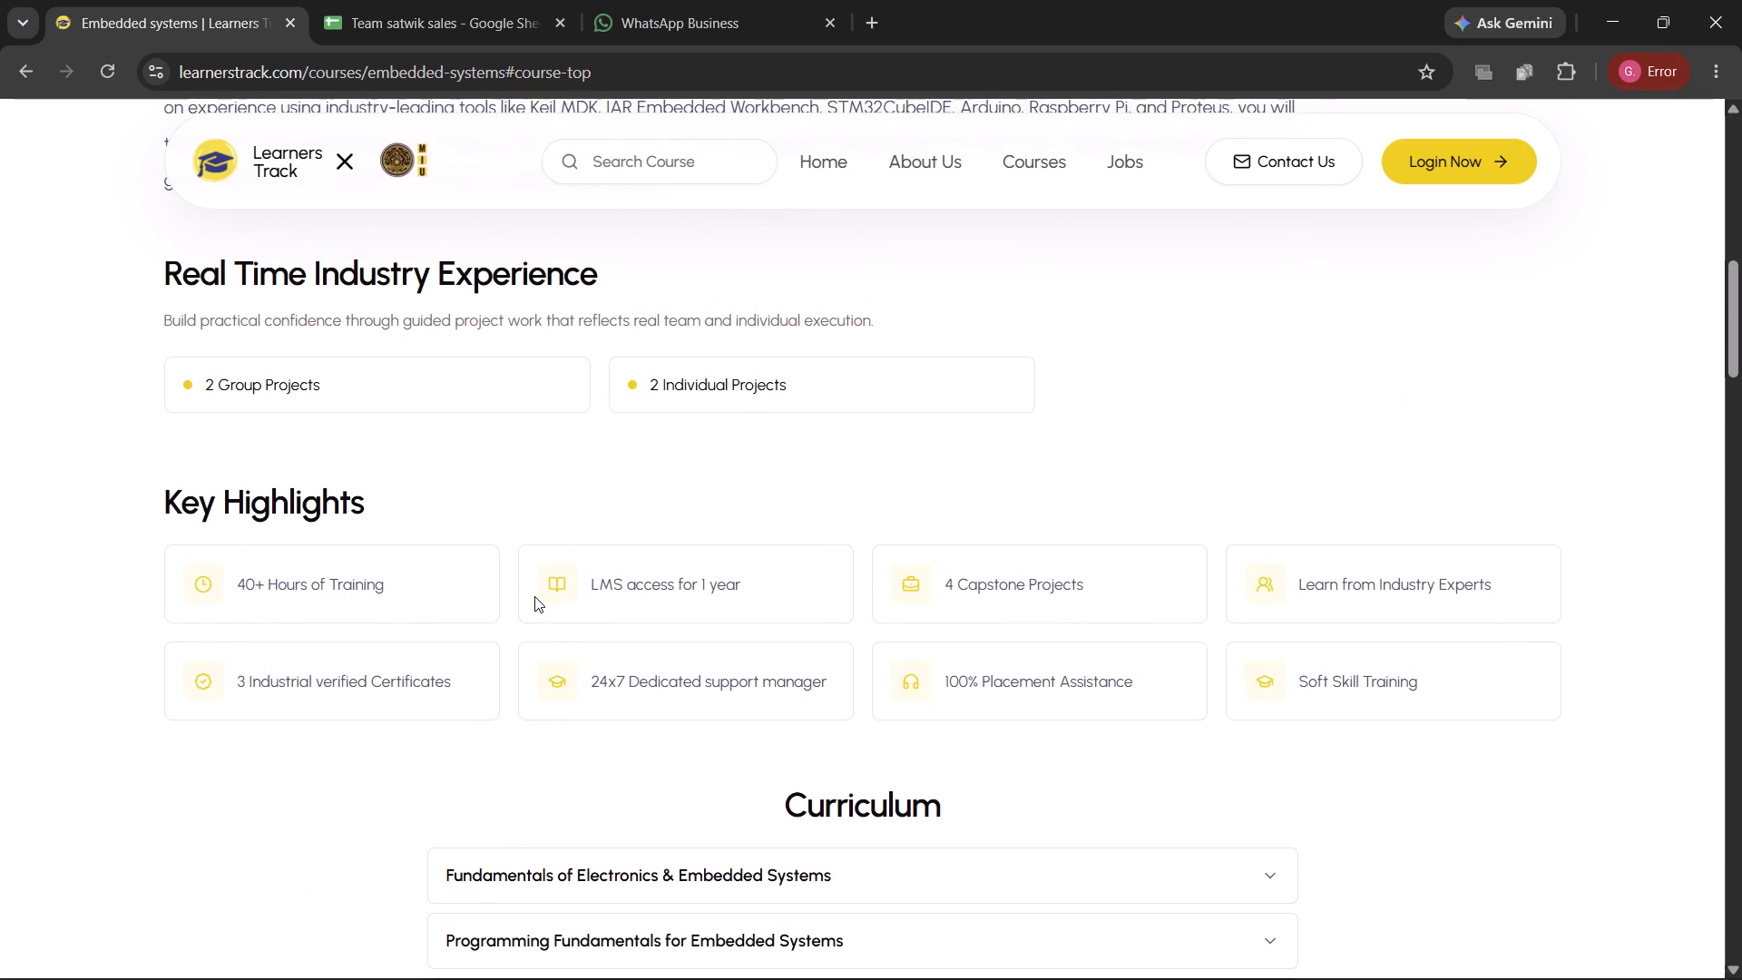
scroll(534, 596, "up", 1)
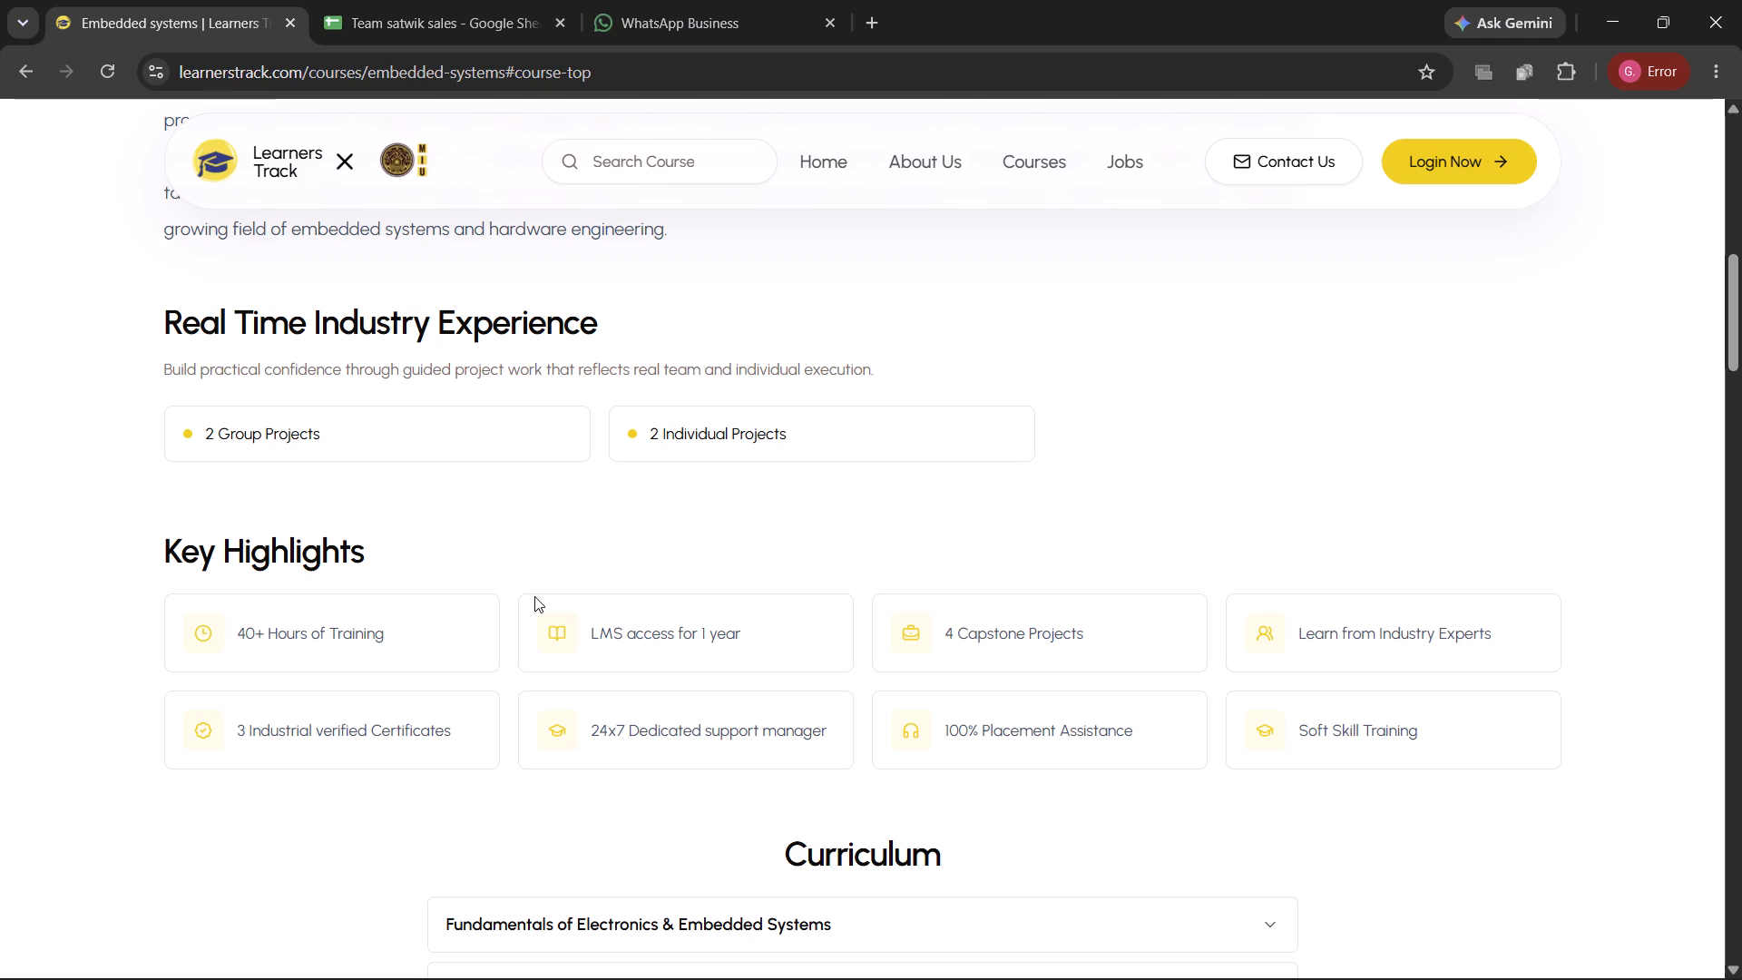
scroll(534, 596, "down", 6)
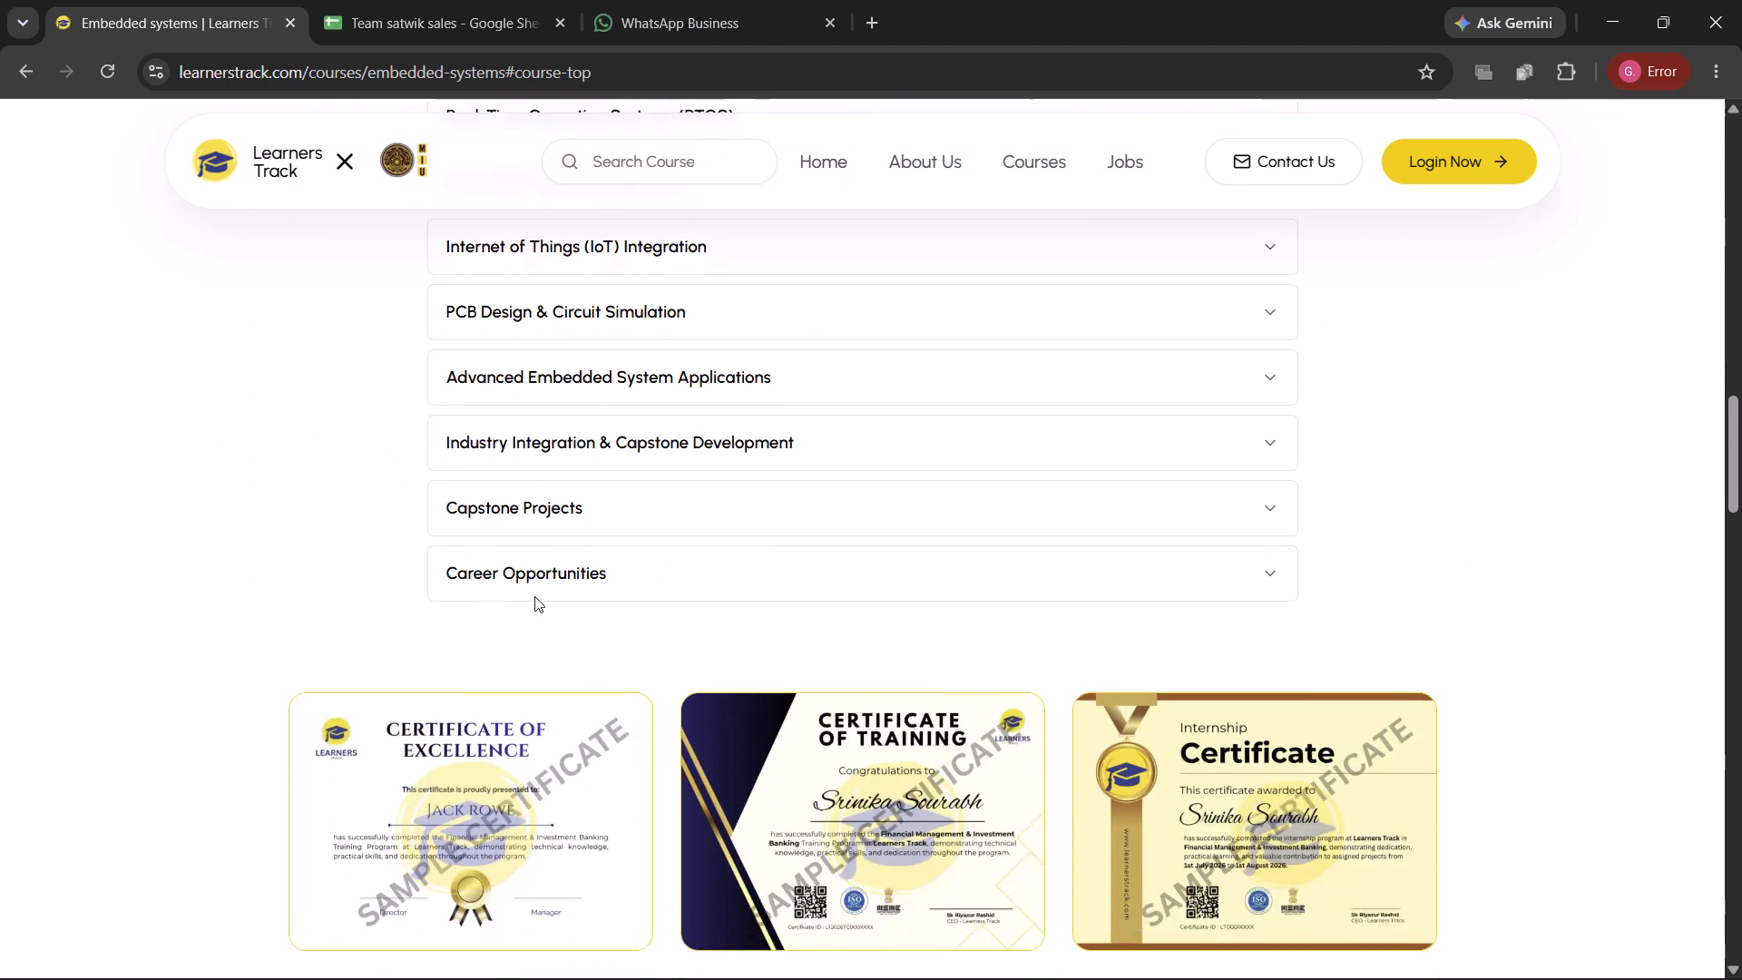
scroll(534, 596, "down", 6)
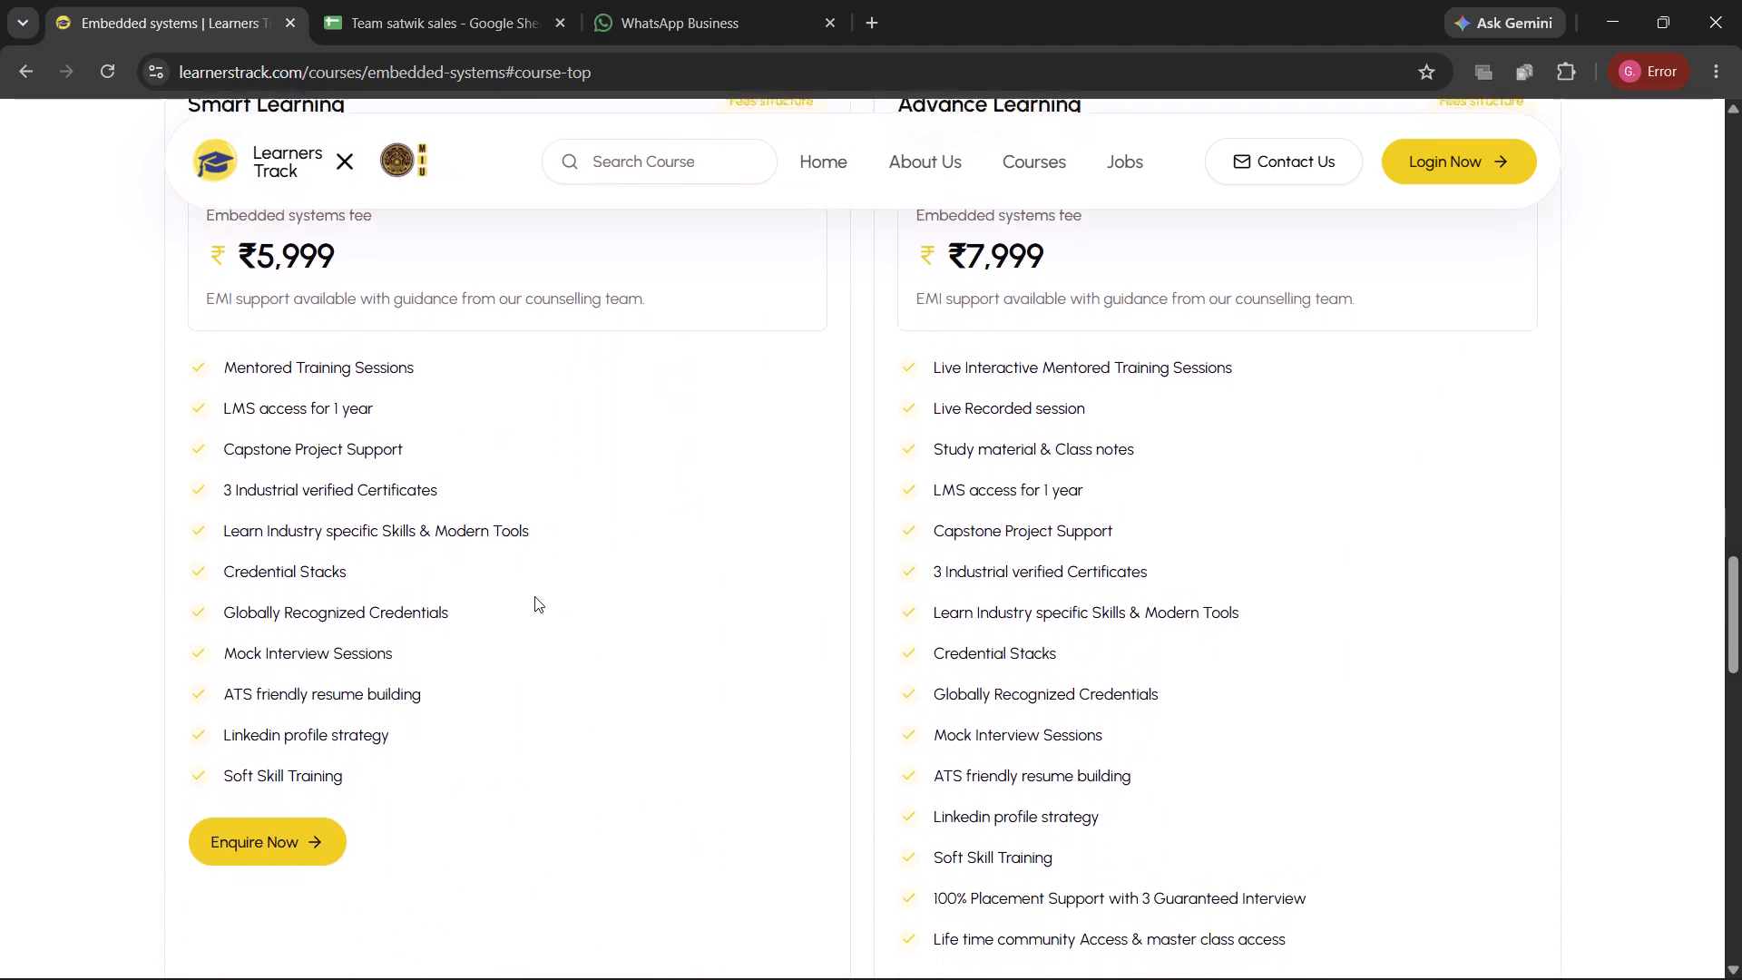
scroll(534, 596, "up", 1)
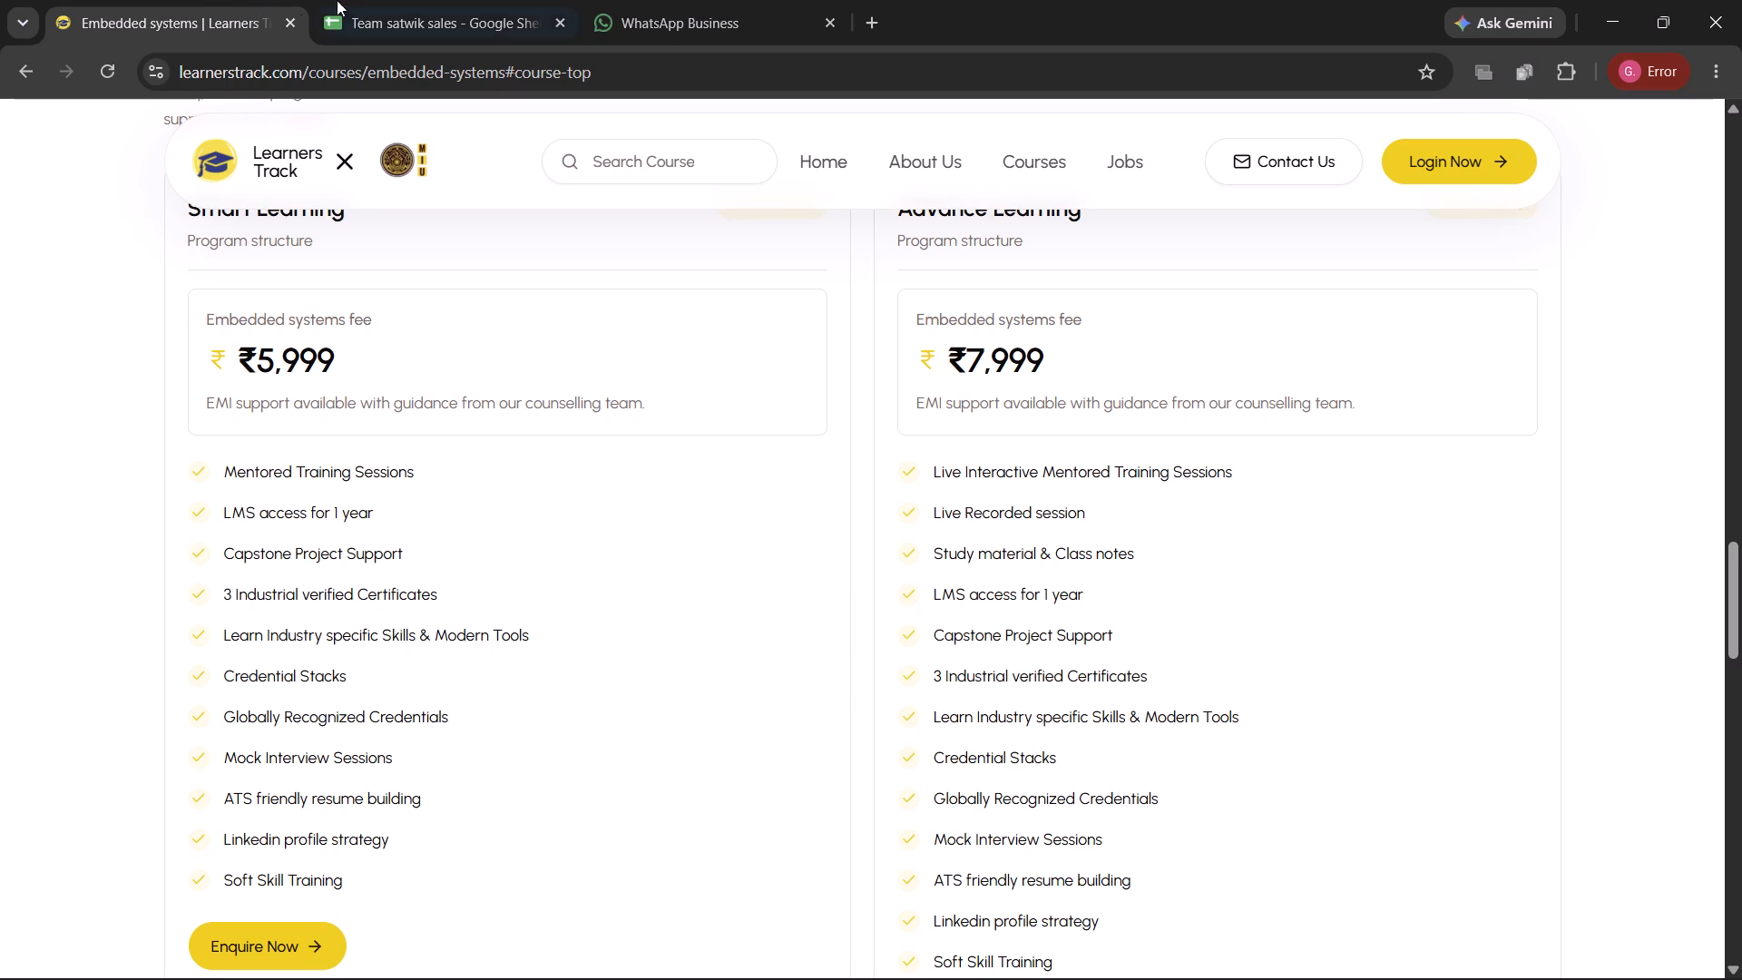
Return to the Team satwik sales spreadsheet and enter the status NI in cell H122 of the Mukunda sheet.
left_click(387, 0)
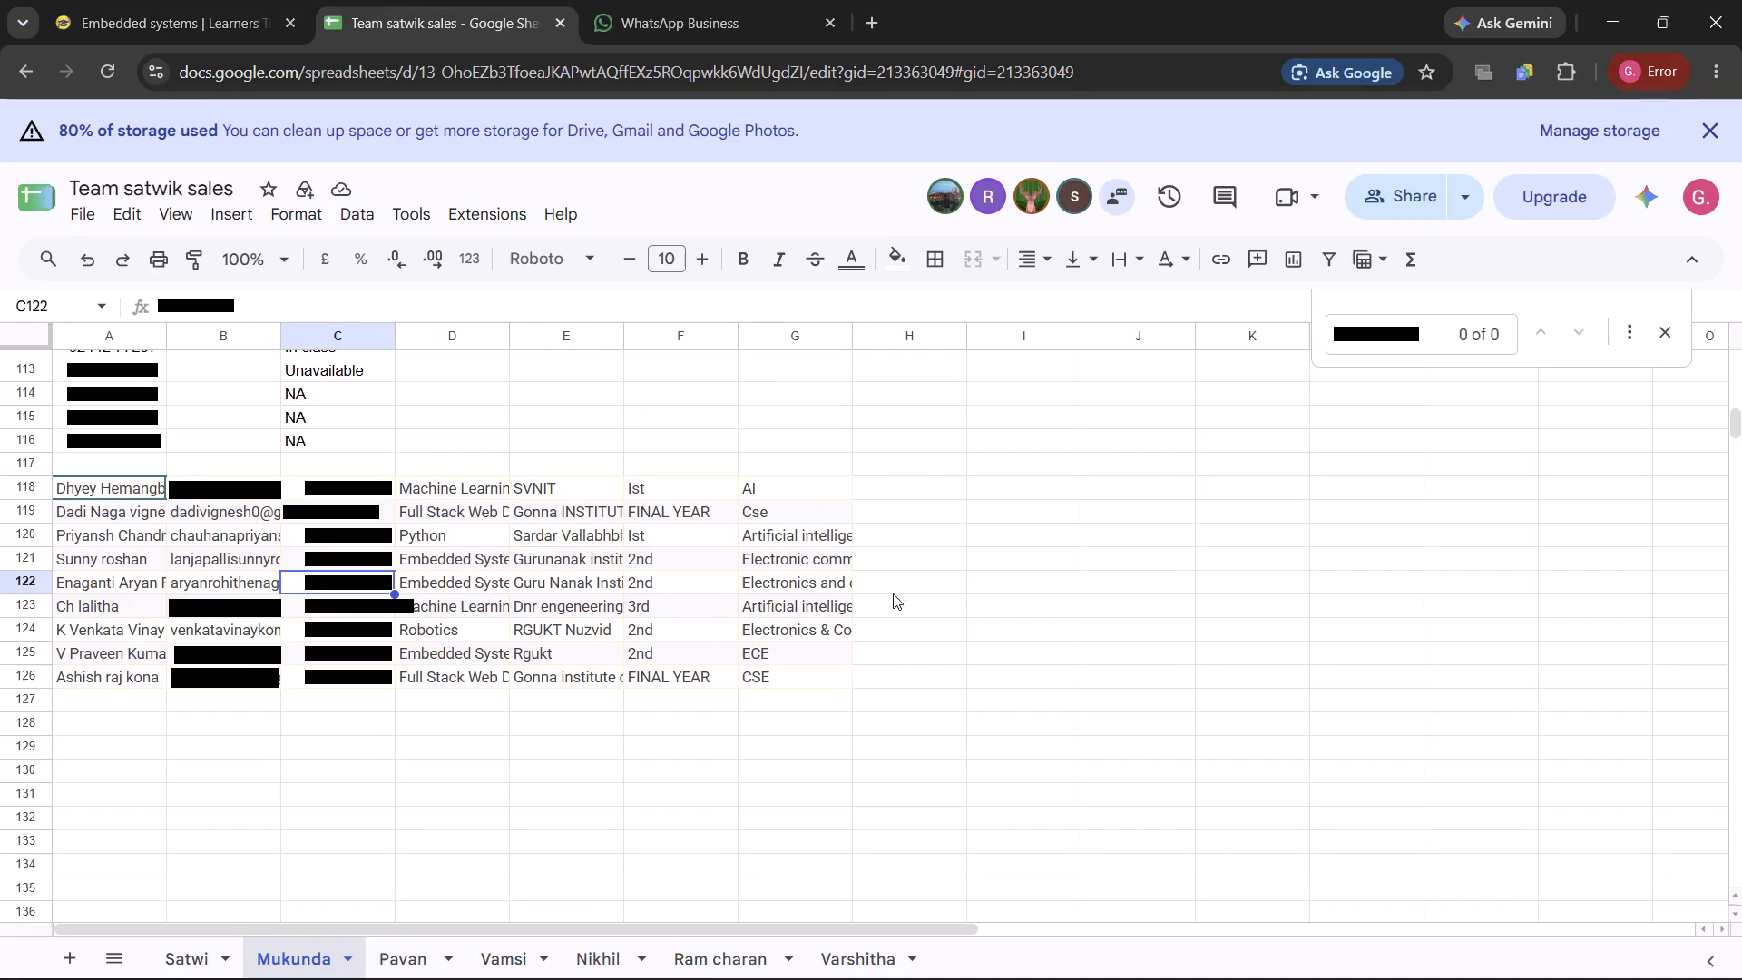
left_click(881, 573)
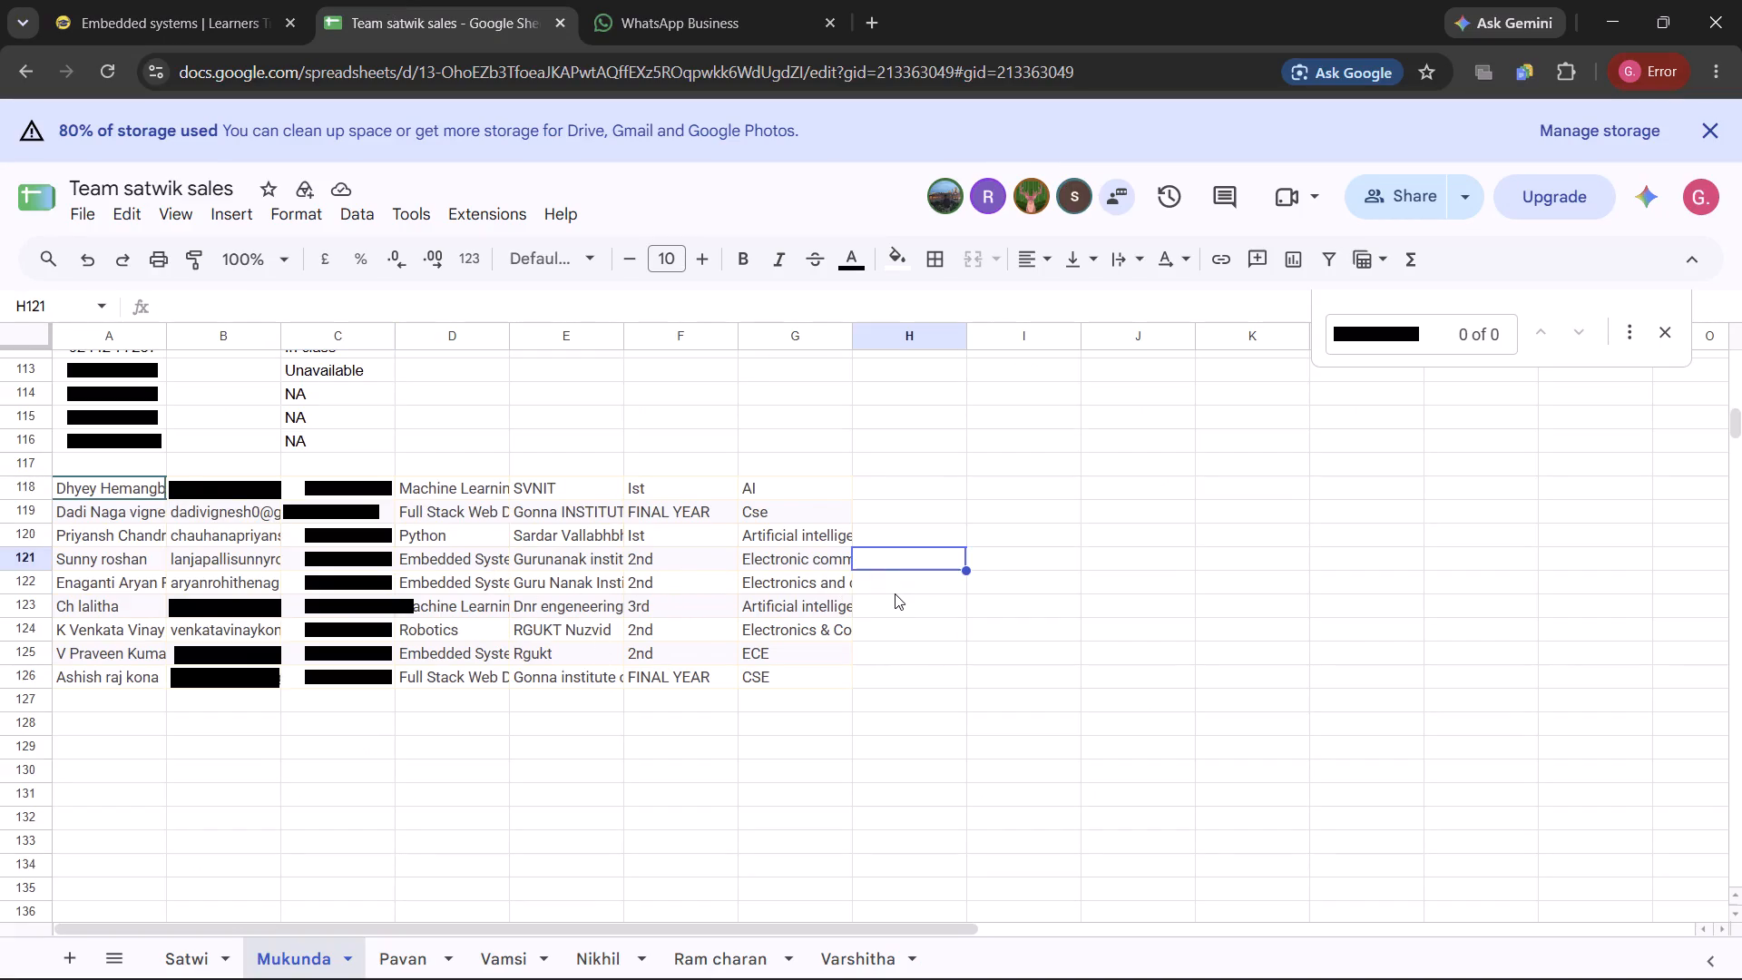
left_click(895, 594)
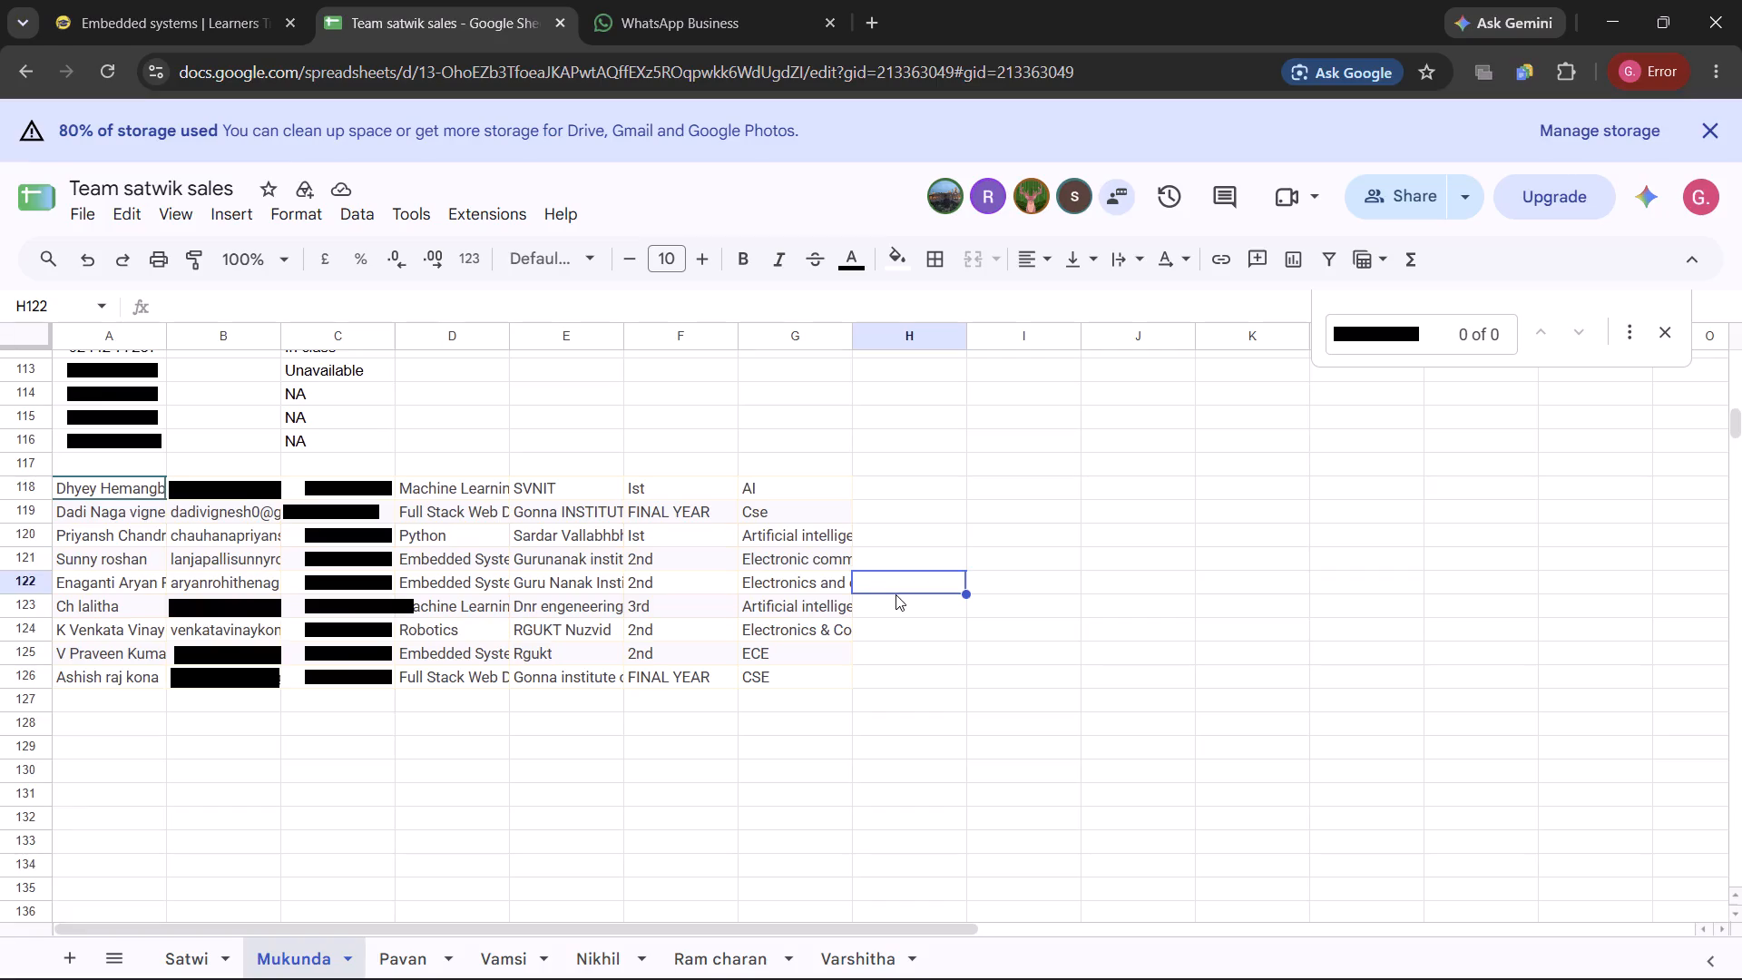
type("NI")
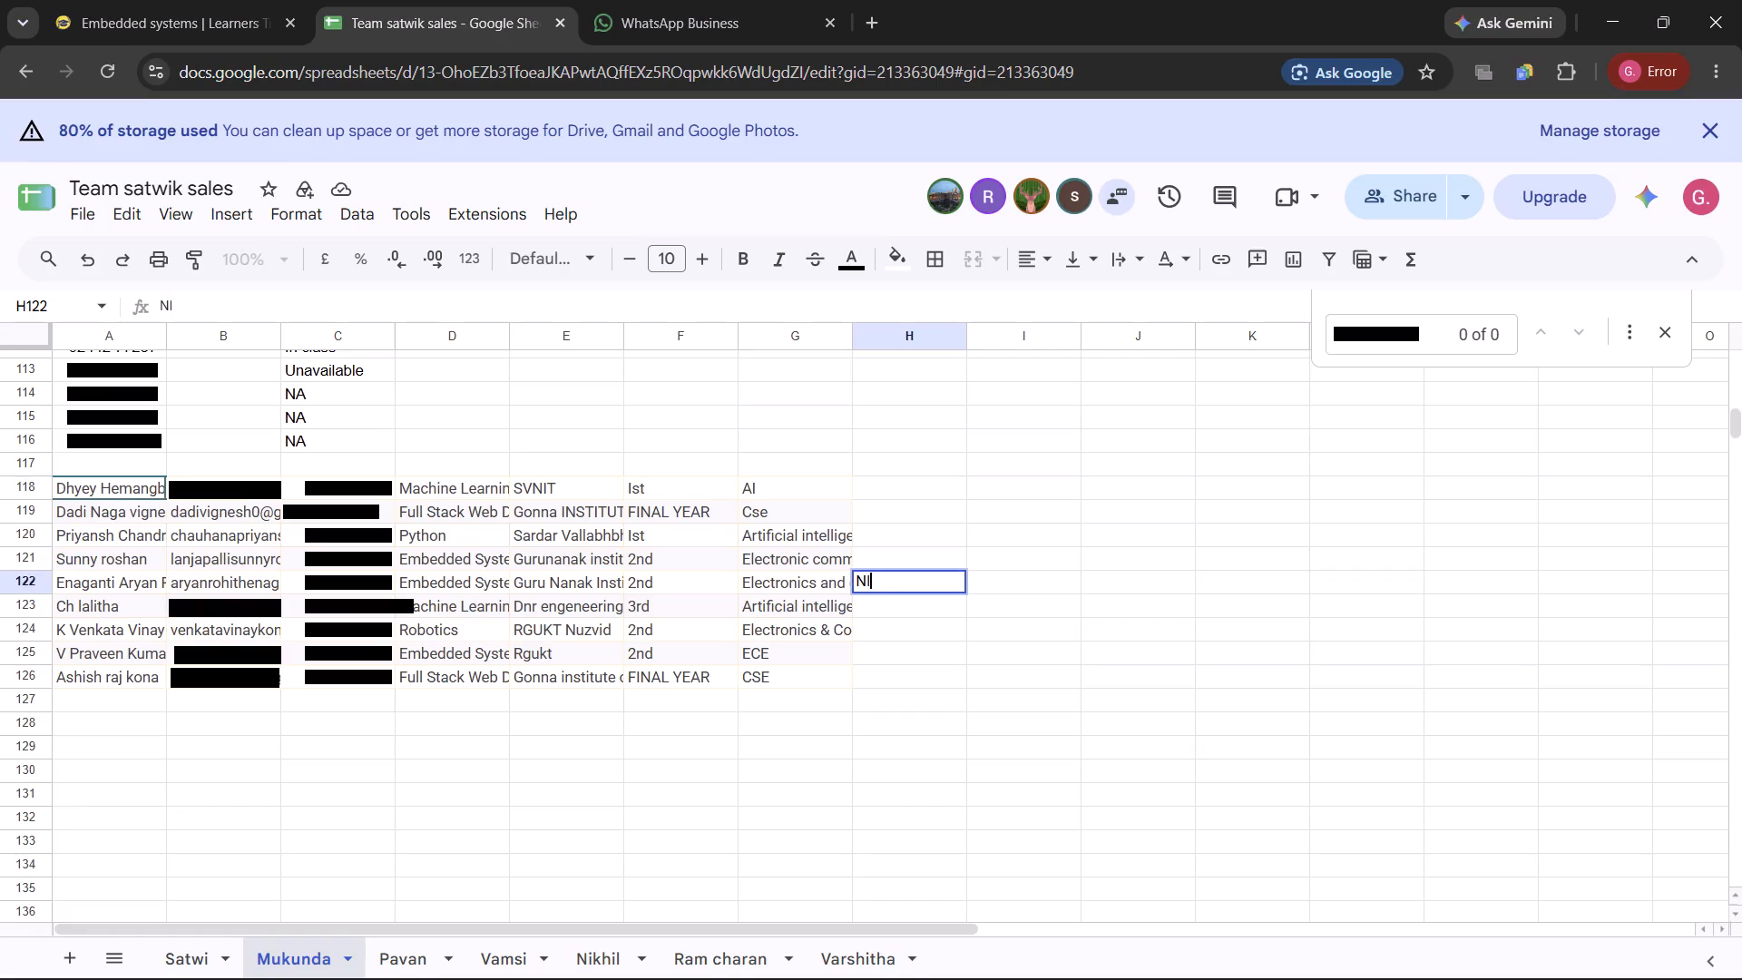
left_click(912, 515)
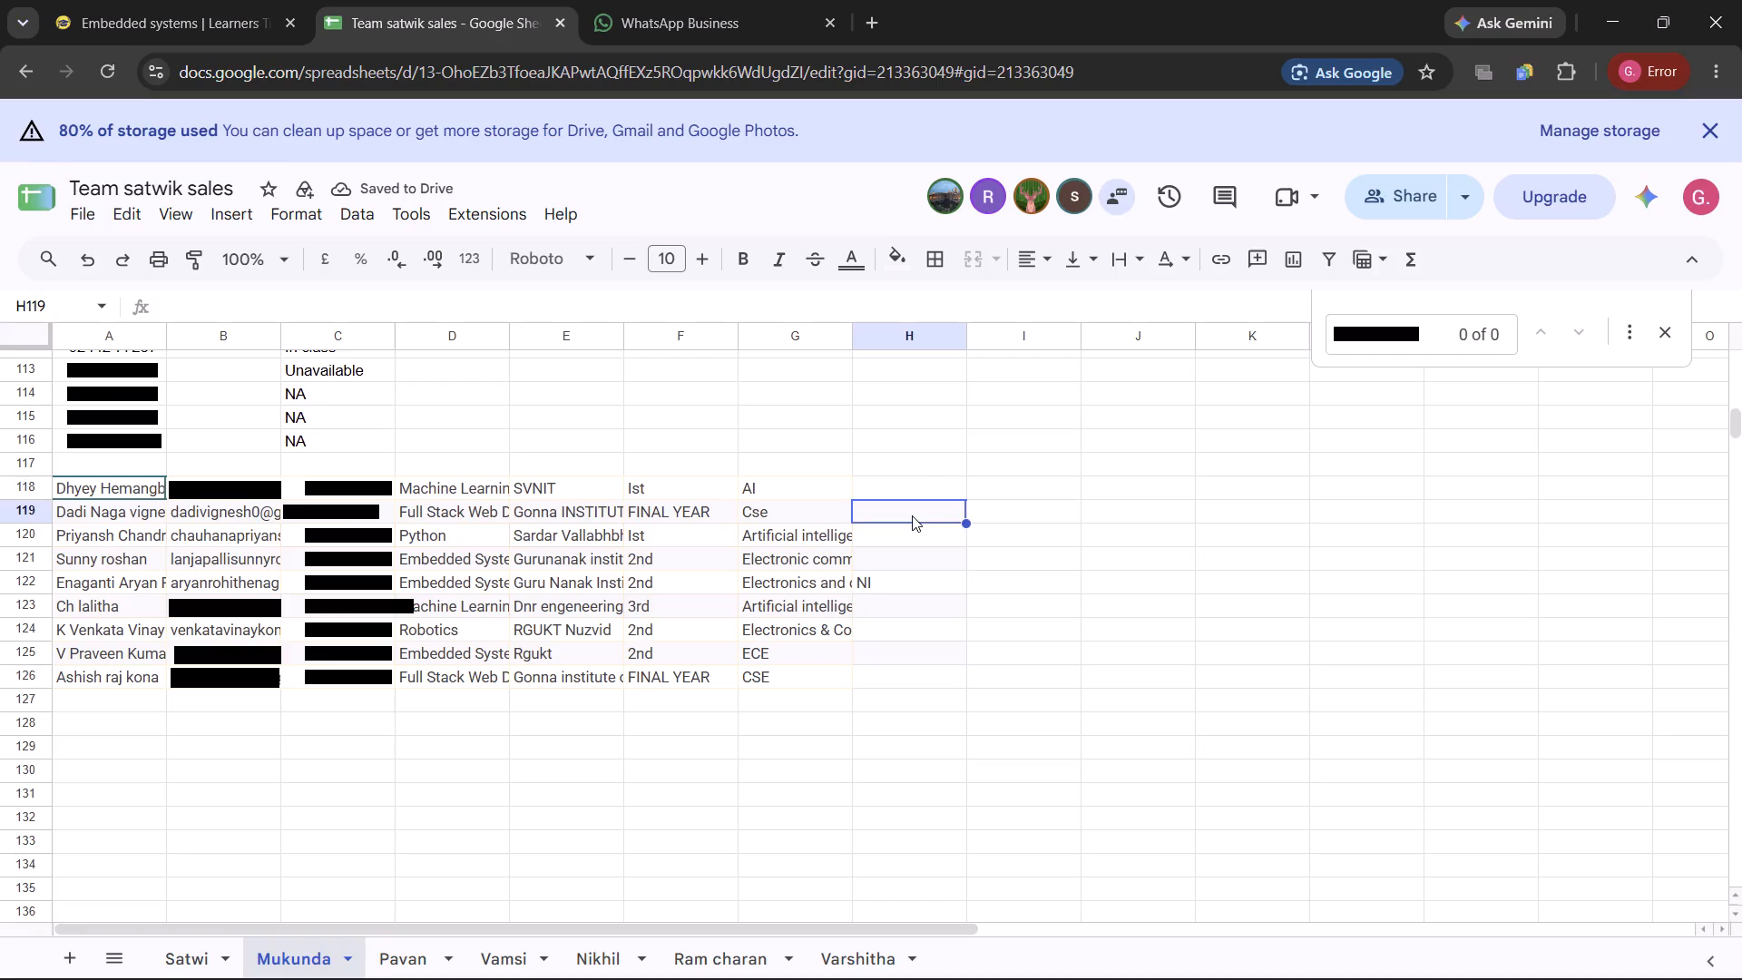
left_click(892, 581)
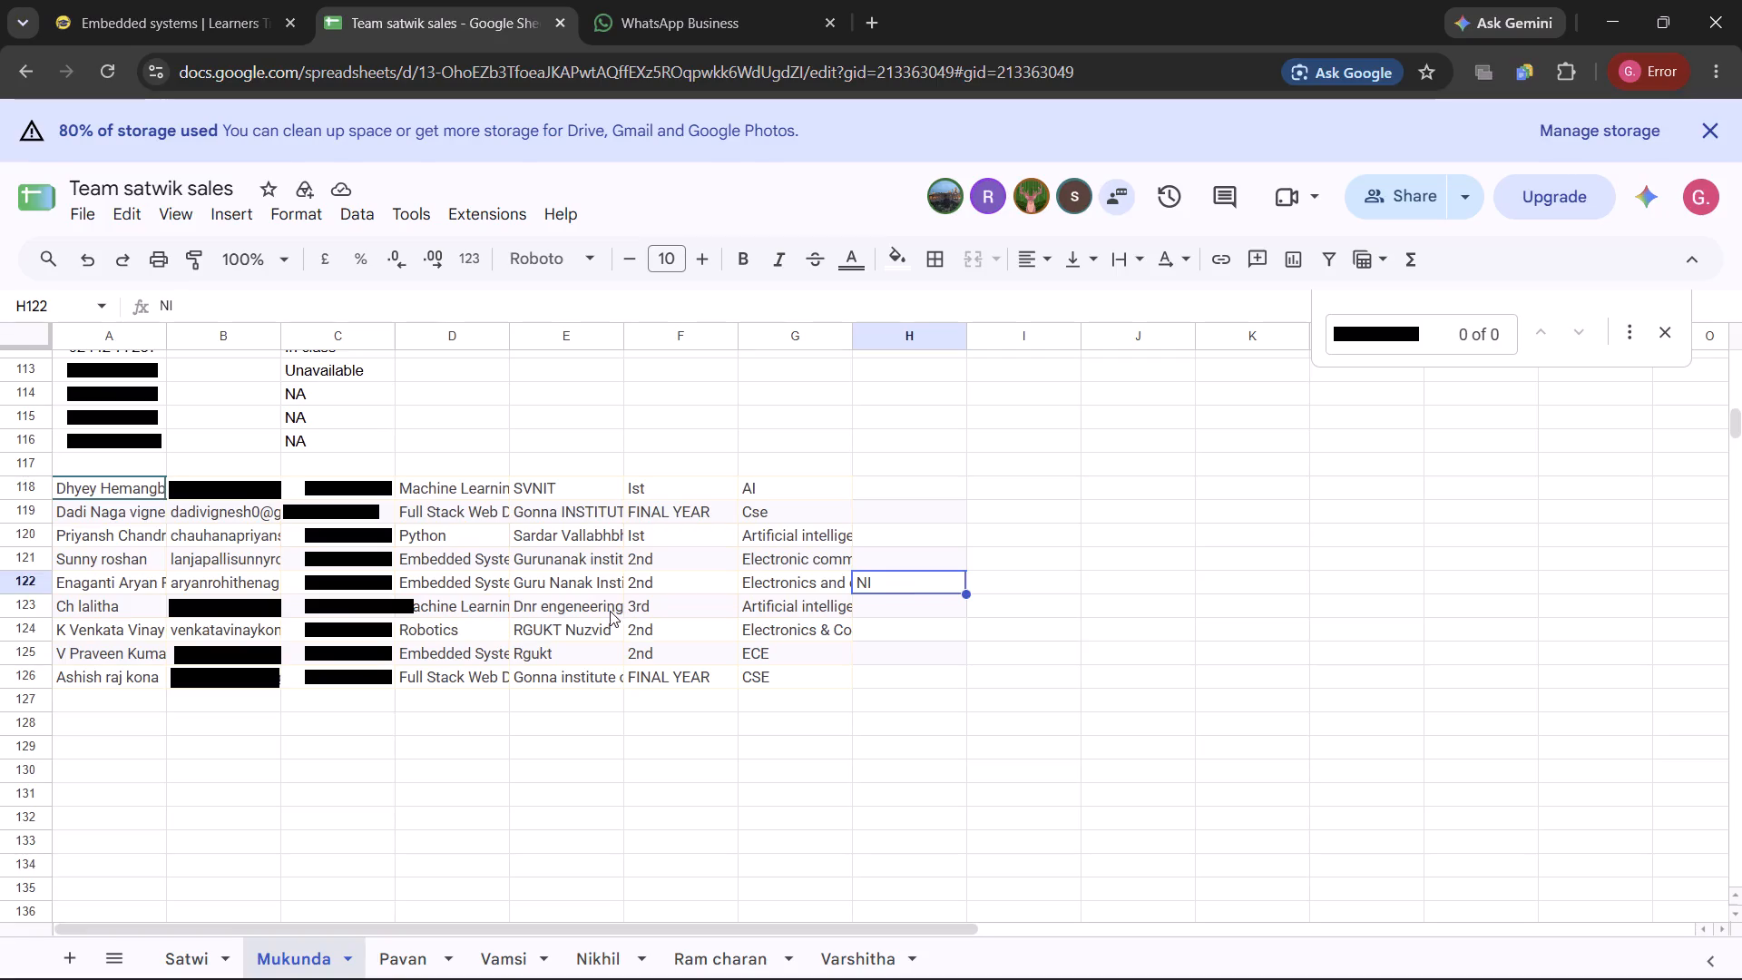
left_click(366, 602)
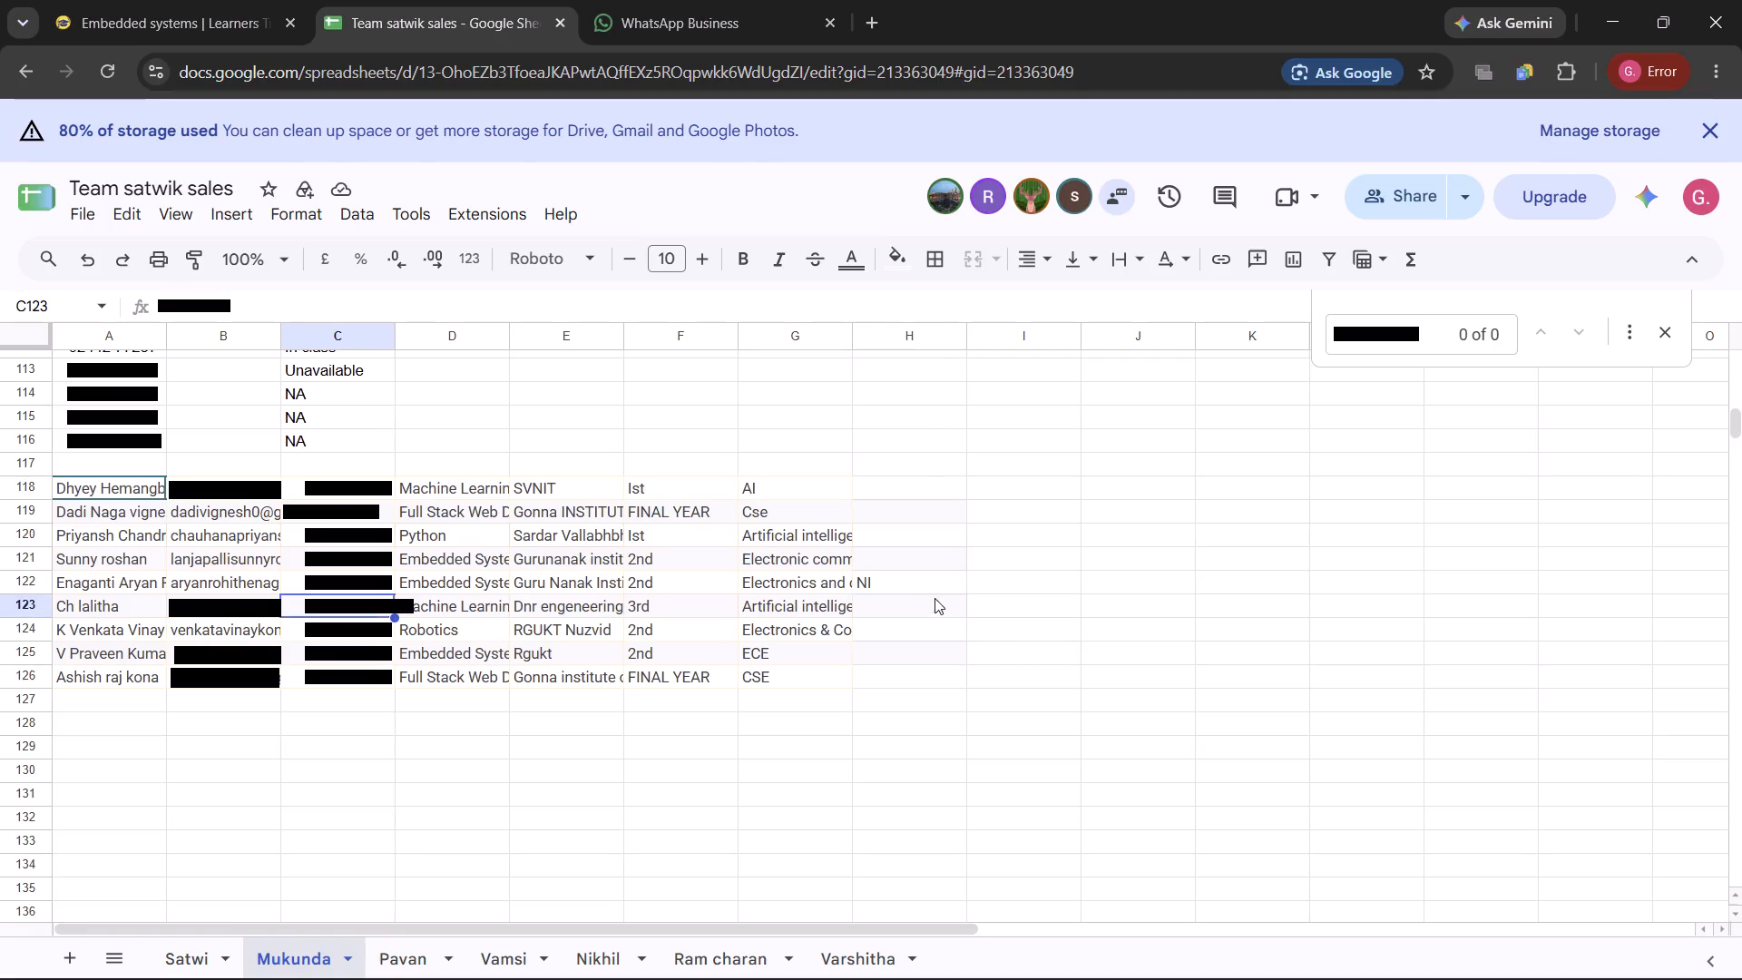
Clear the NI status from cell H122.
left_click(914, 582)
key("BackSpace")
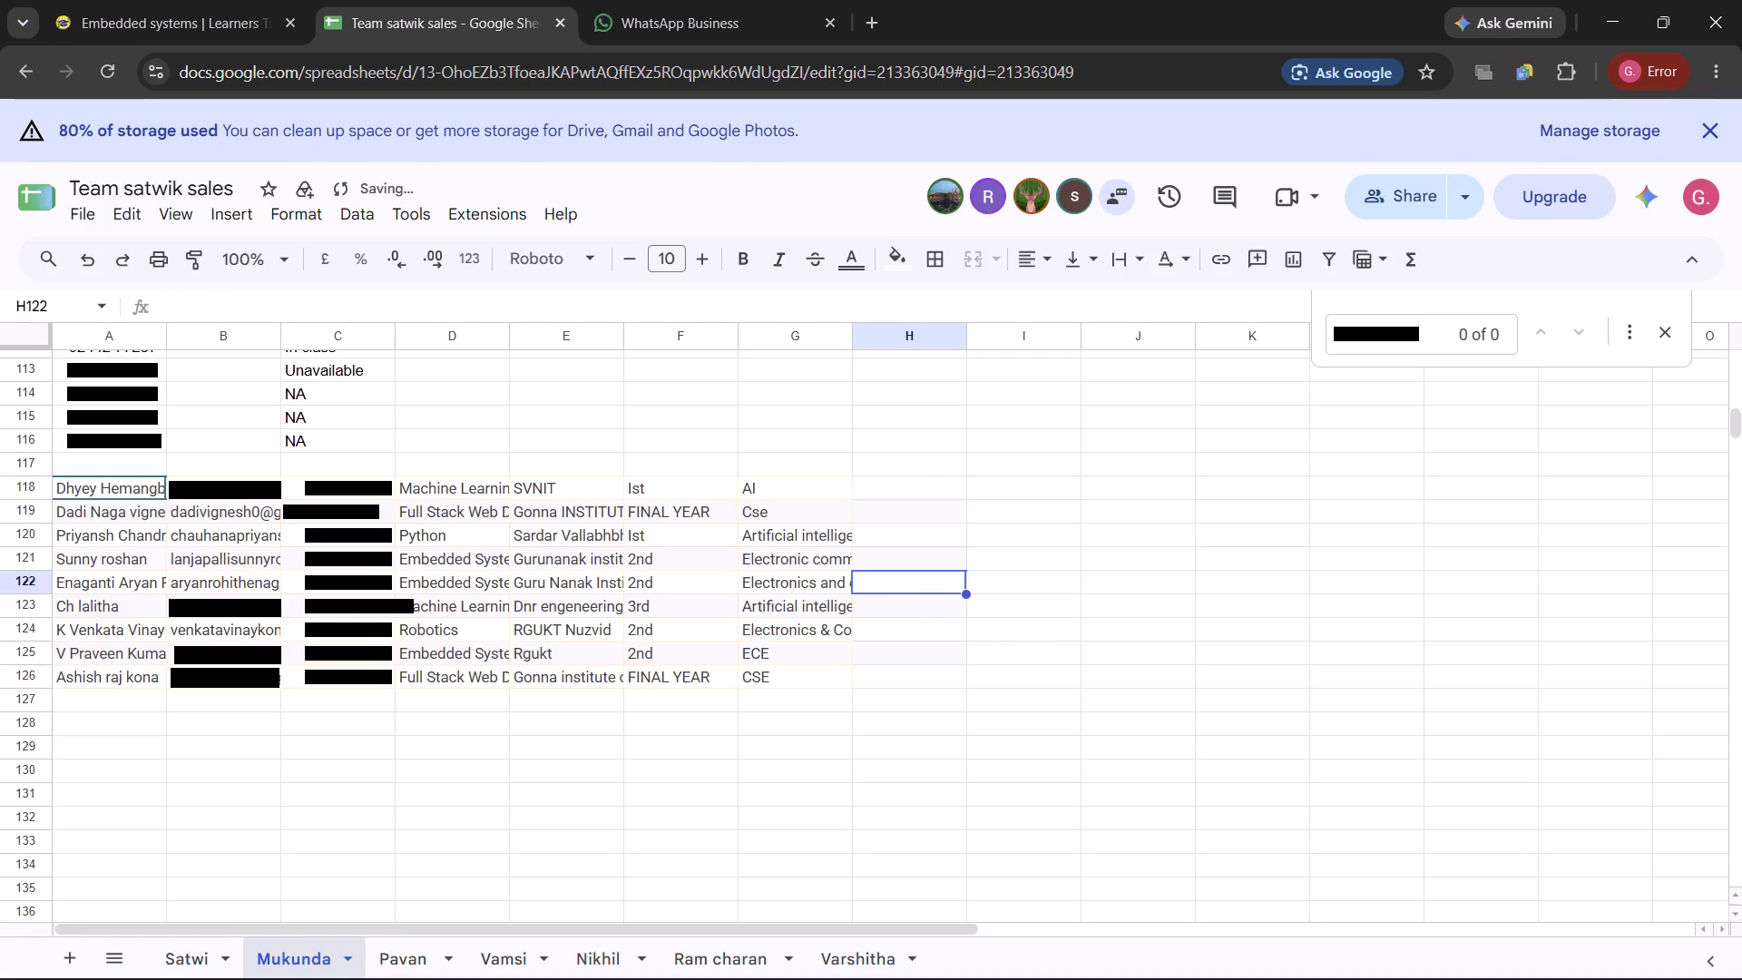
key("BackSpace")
Enter the status NI in cell I122 for the Embedded Systems lead in row 122.
left_click(1064, 575)
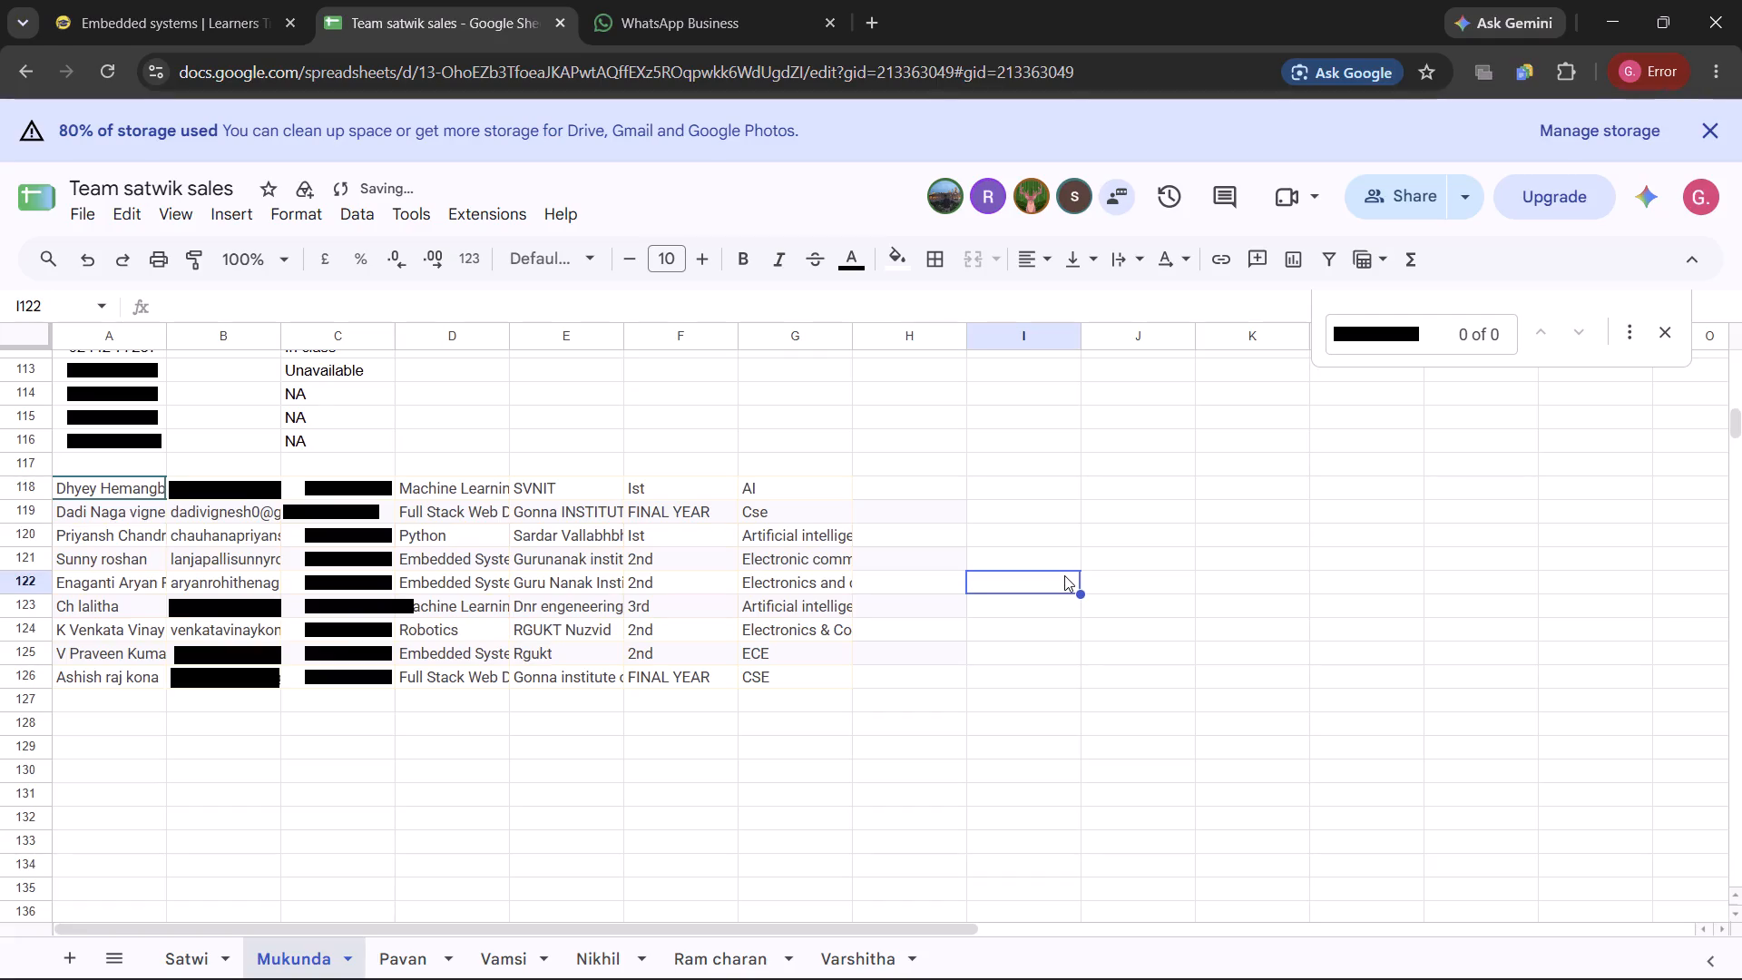
type("NI")
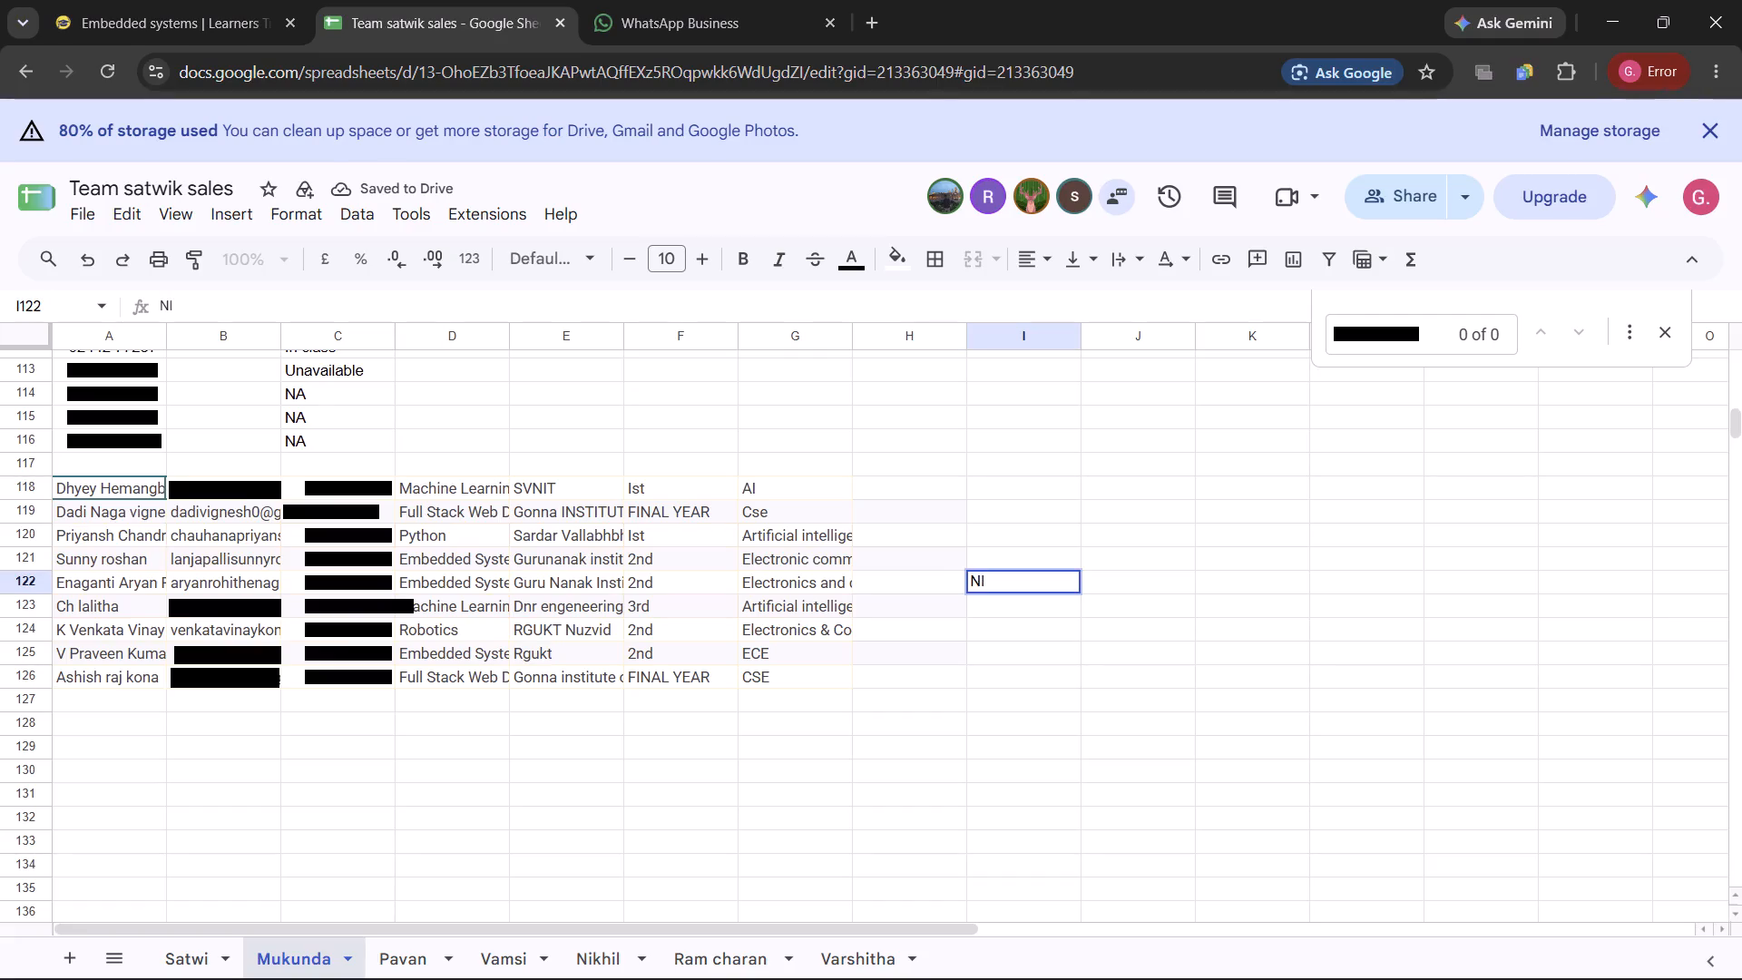
left_click(362, 599)
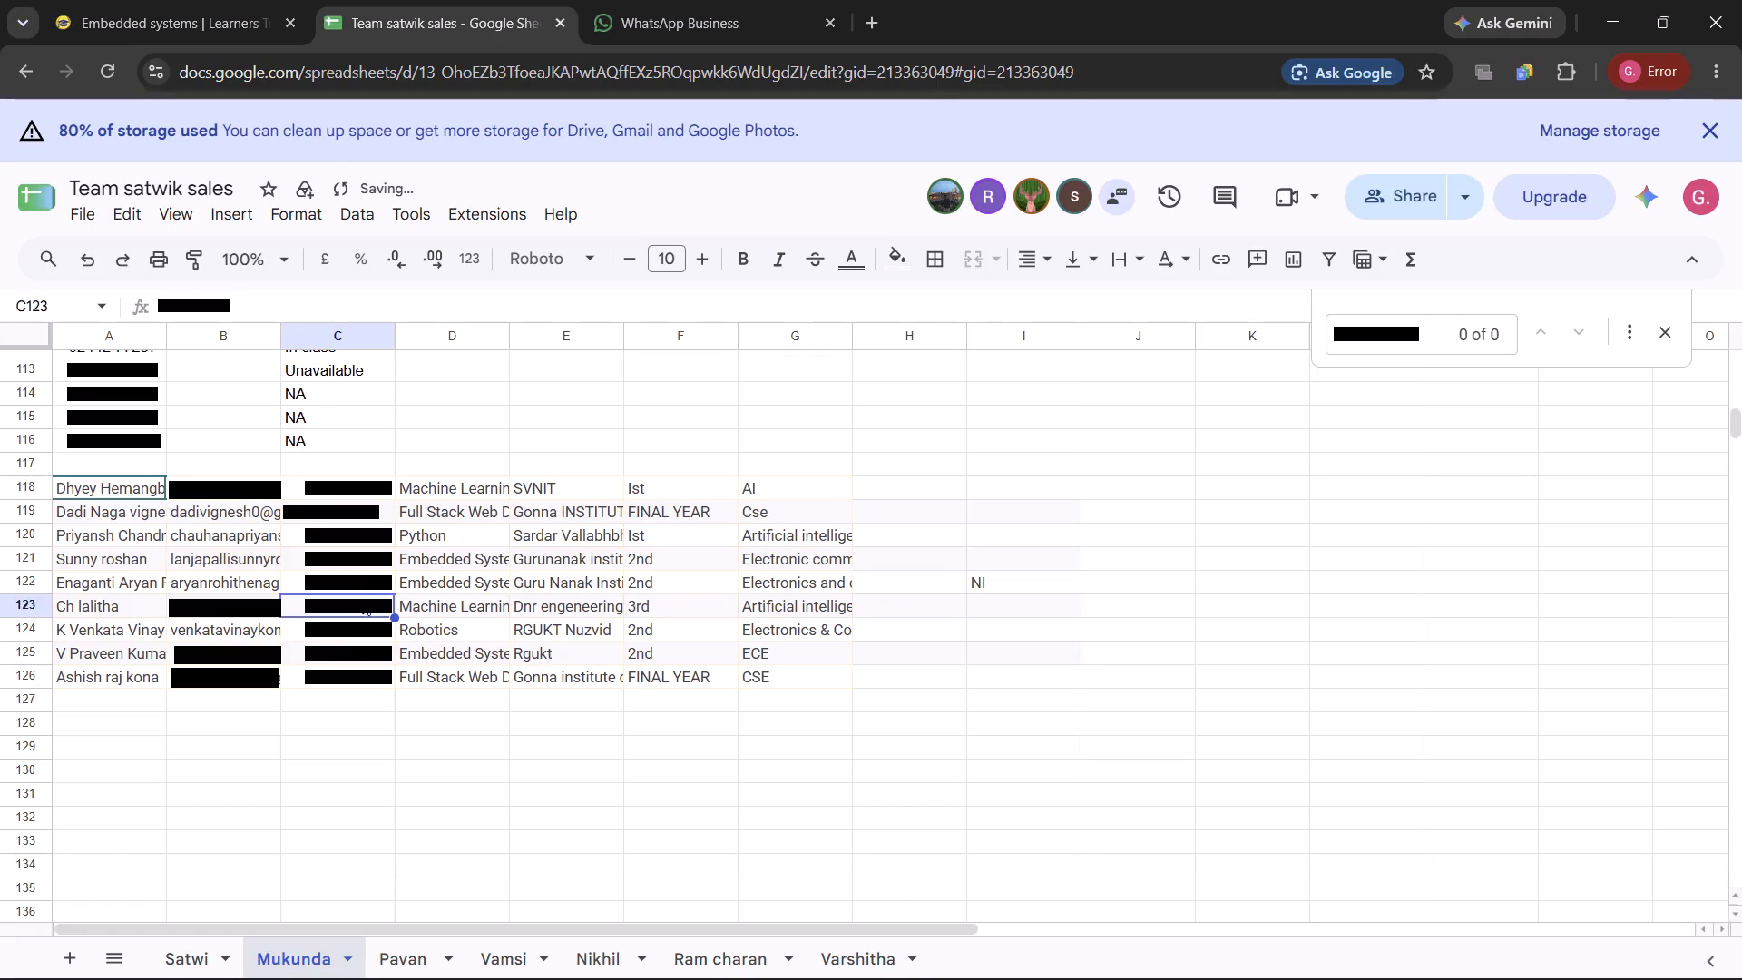
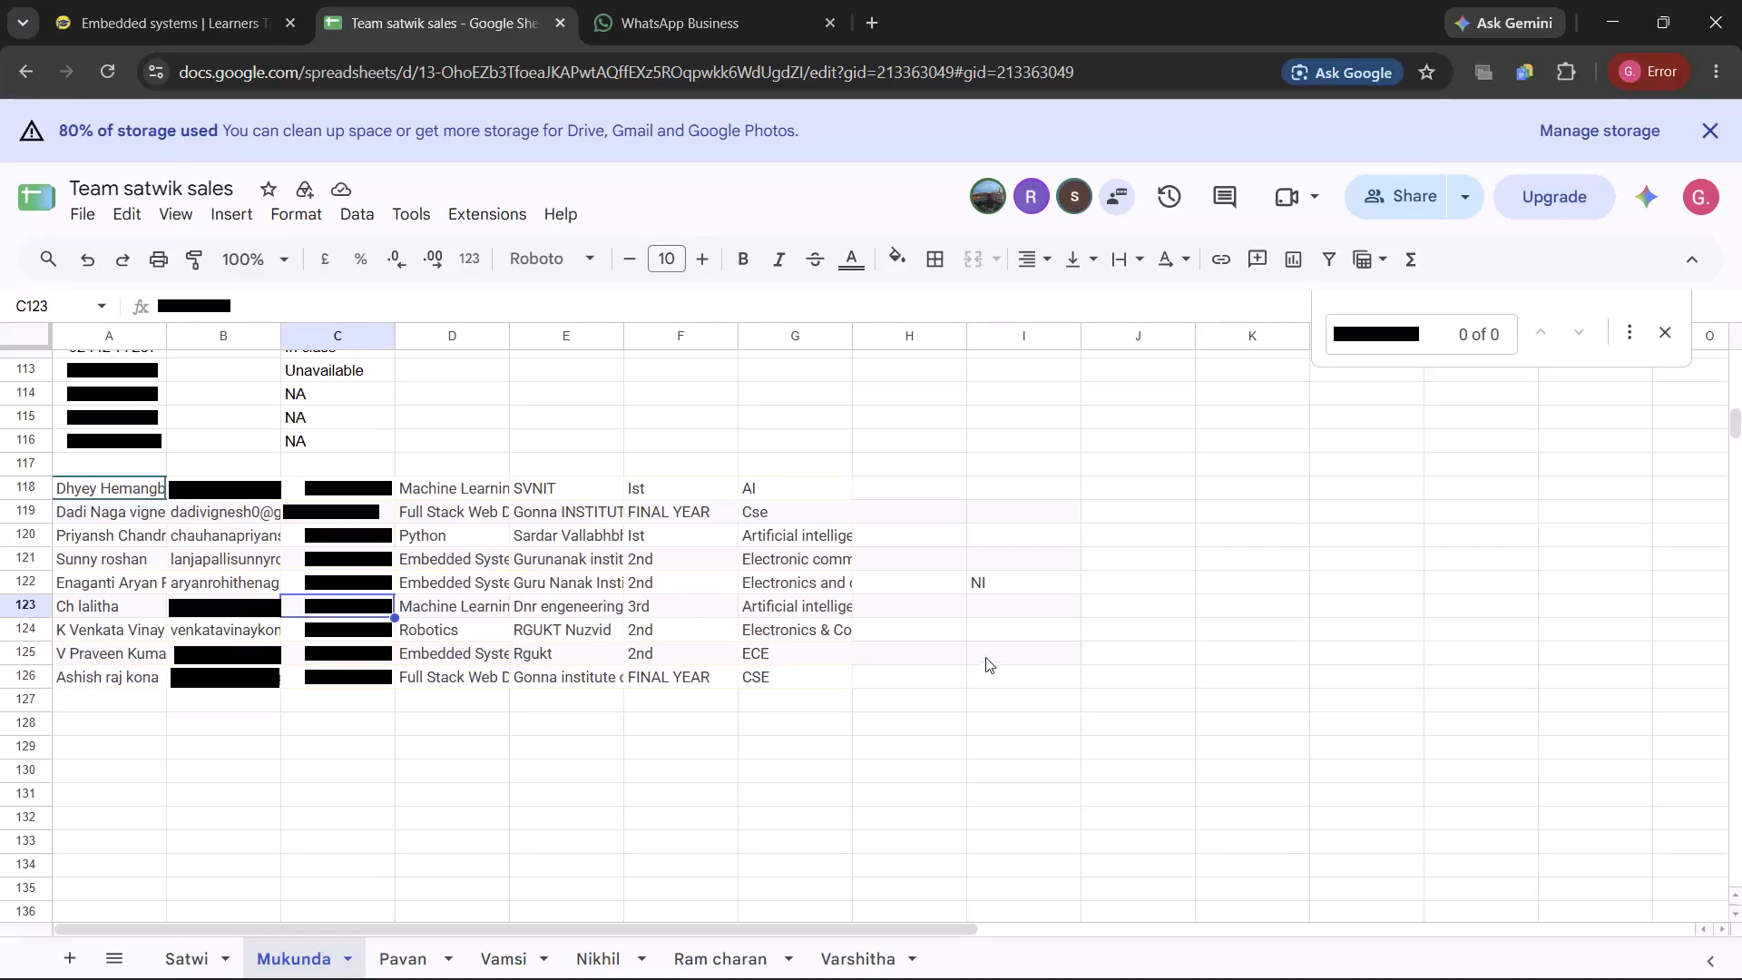
Enter the status Call cut in cell I123 for the Machine Learning lead in row 123.
left_click(1019, 606)
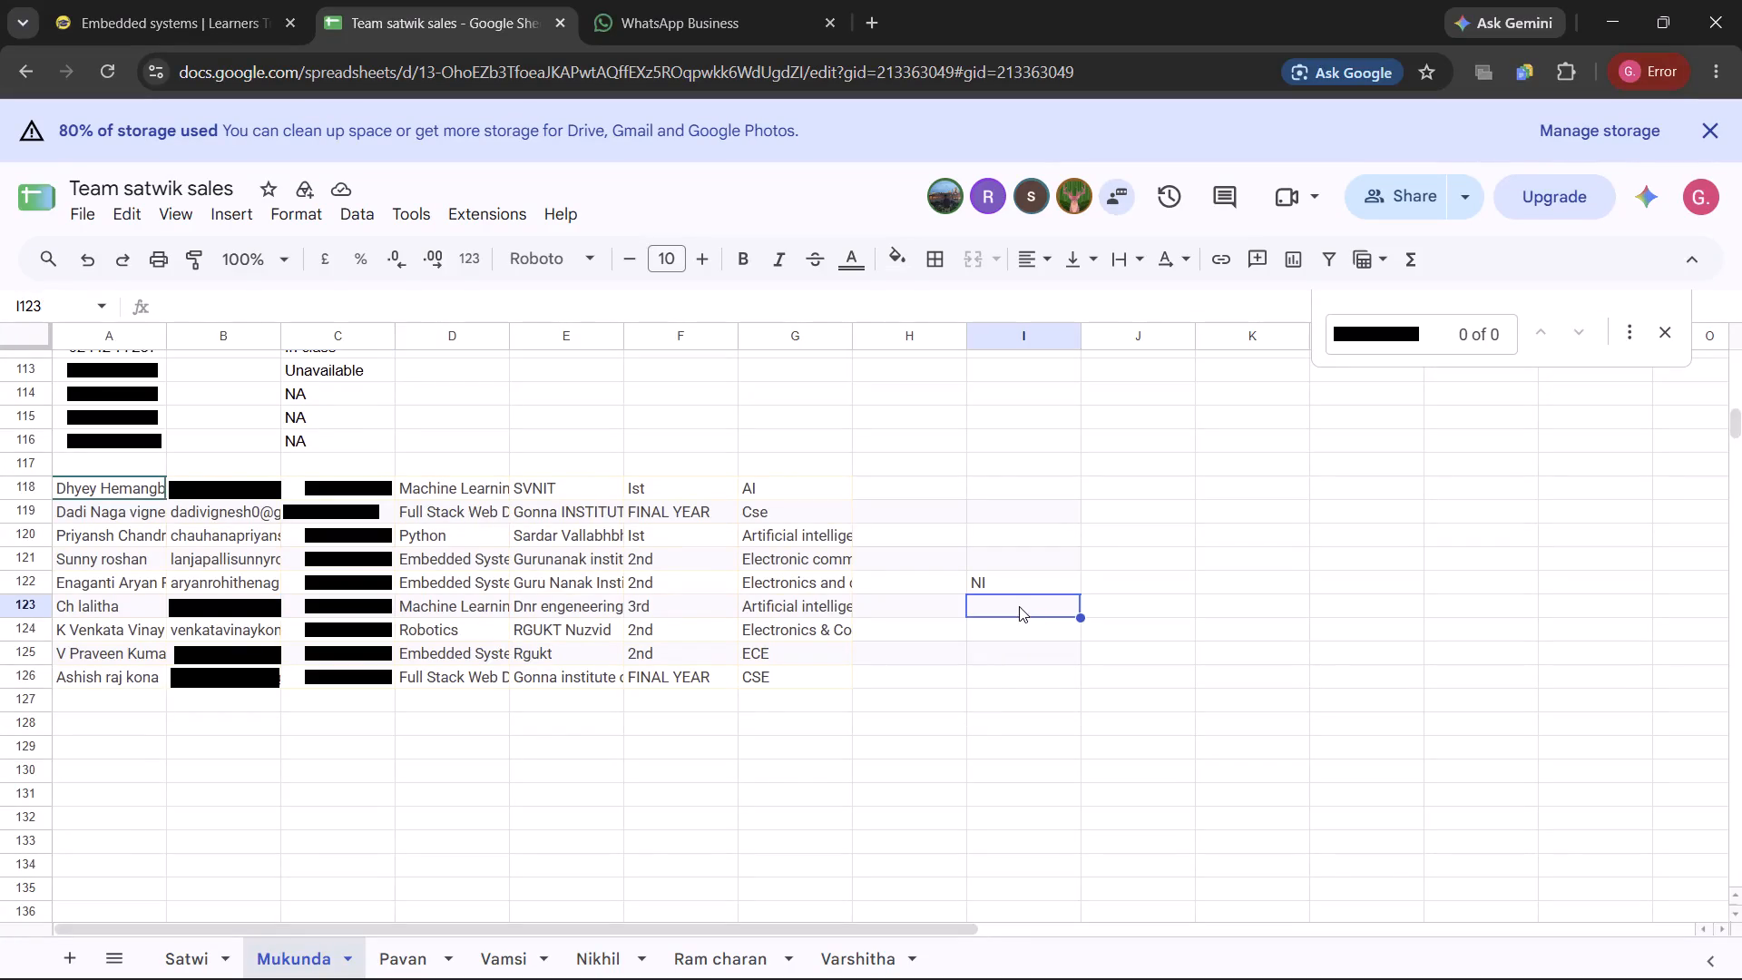
key("ctrl+c")
type("all c")
type("ut")
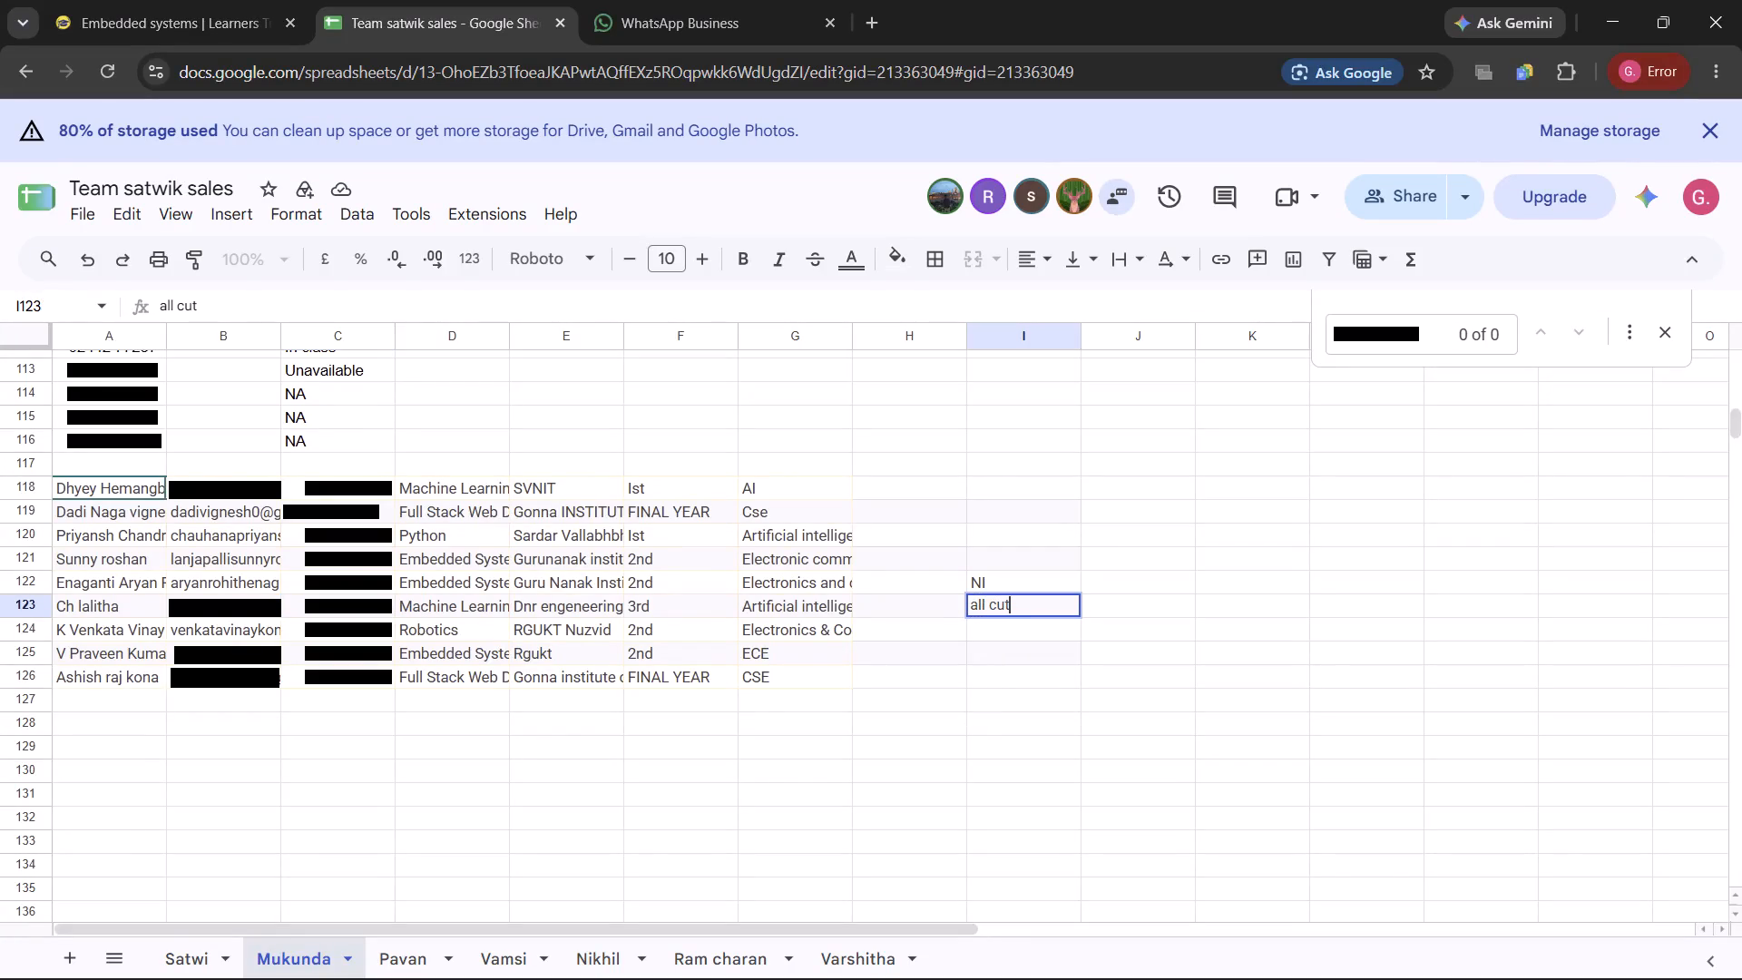
left_click(971, 606)
key("shift+c")
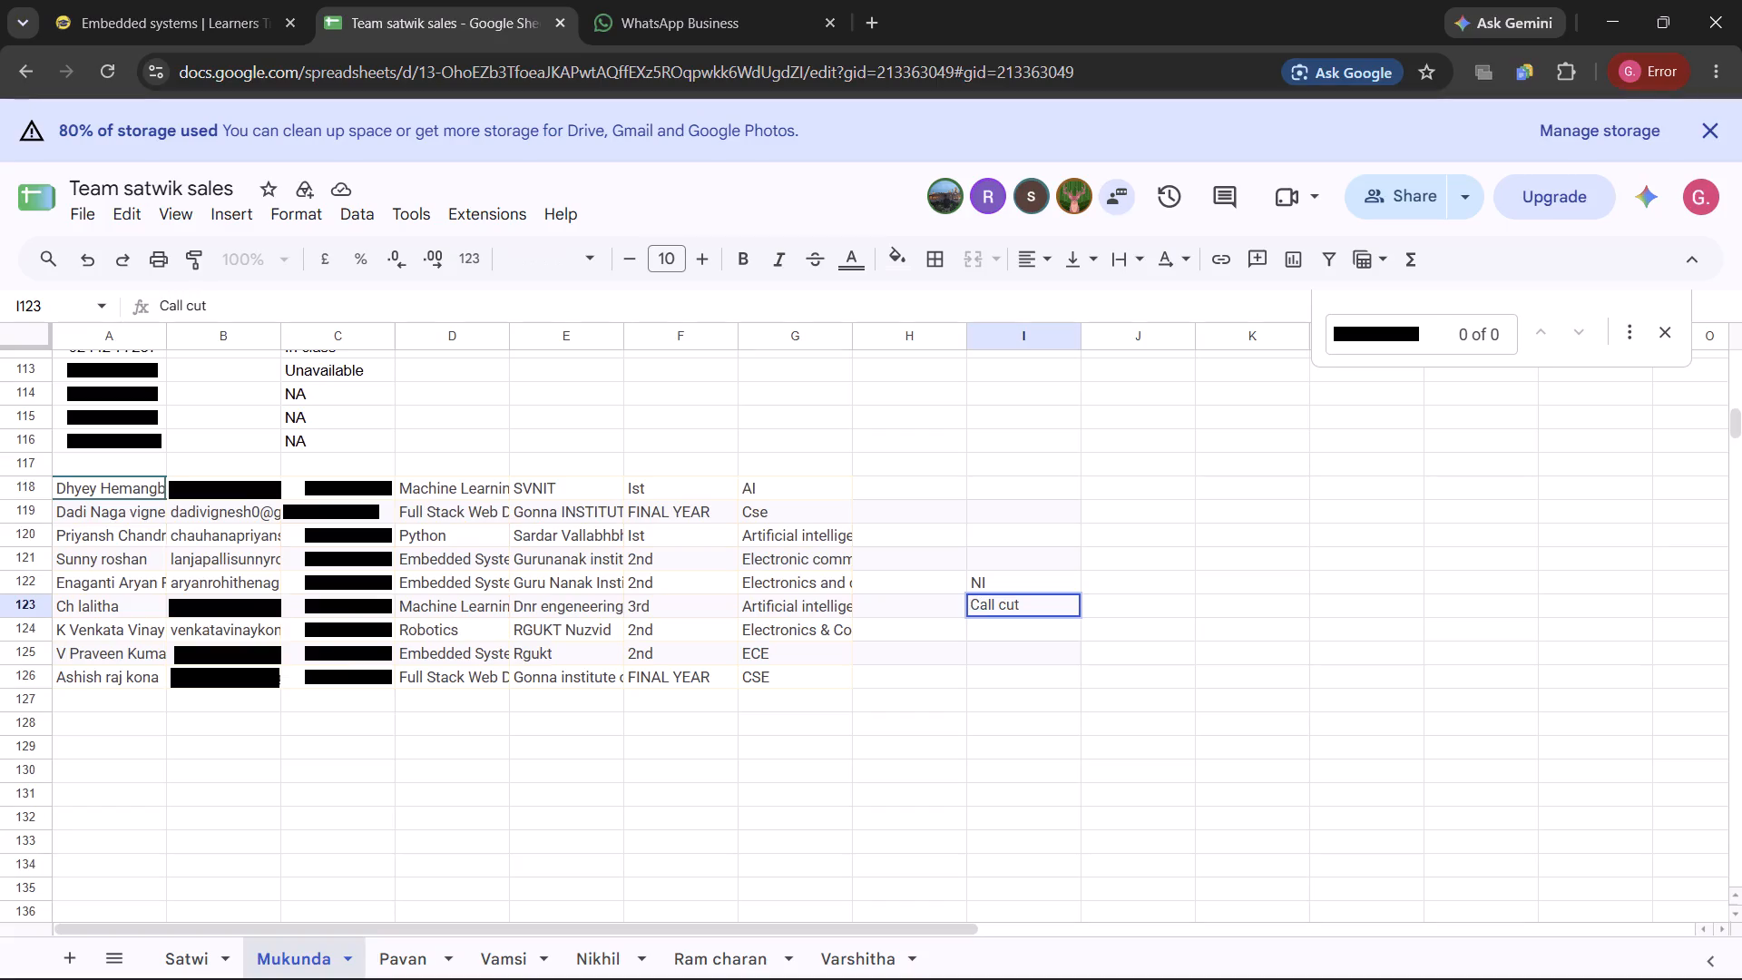
left_click(990, 637)
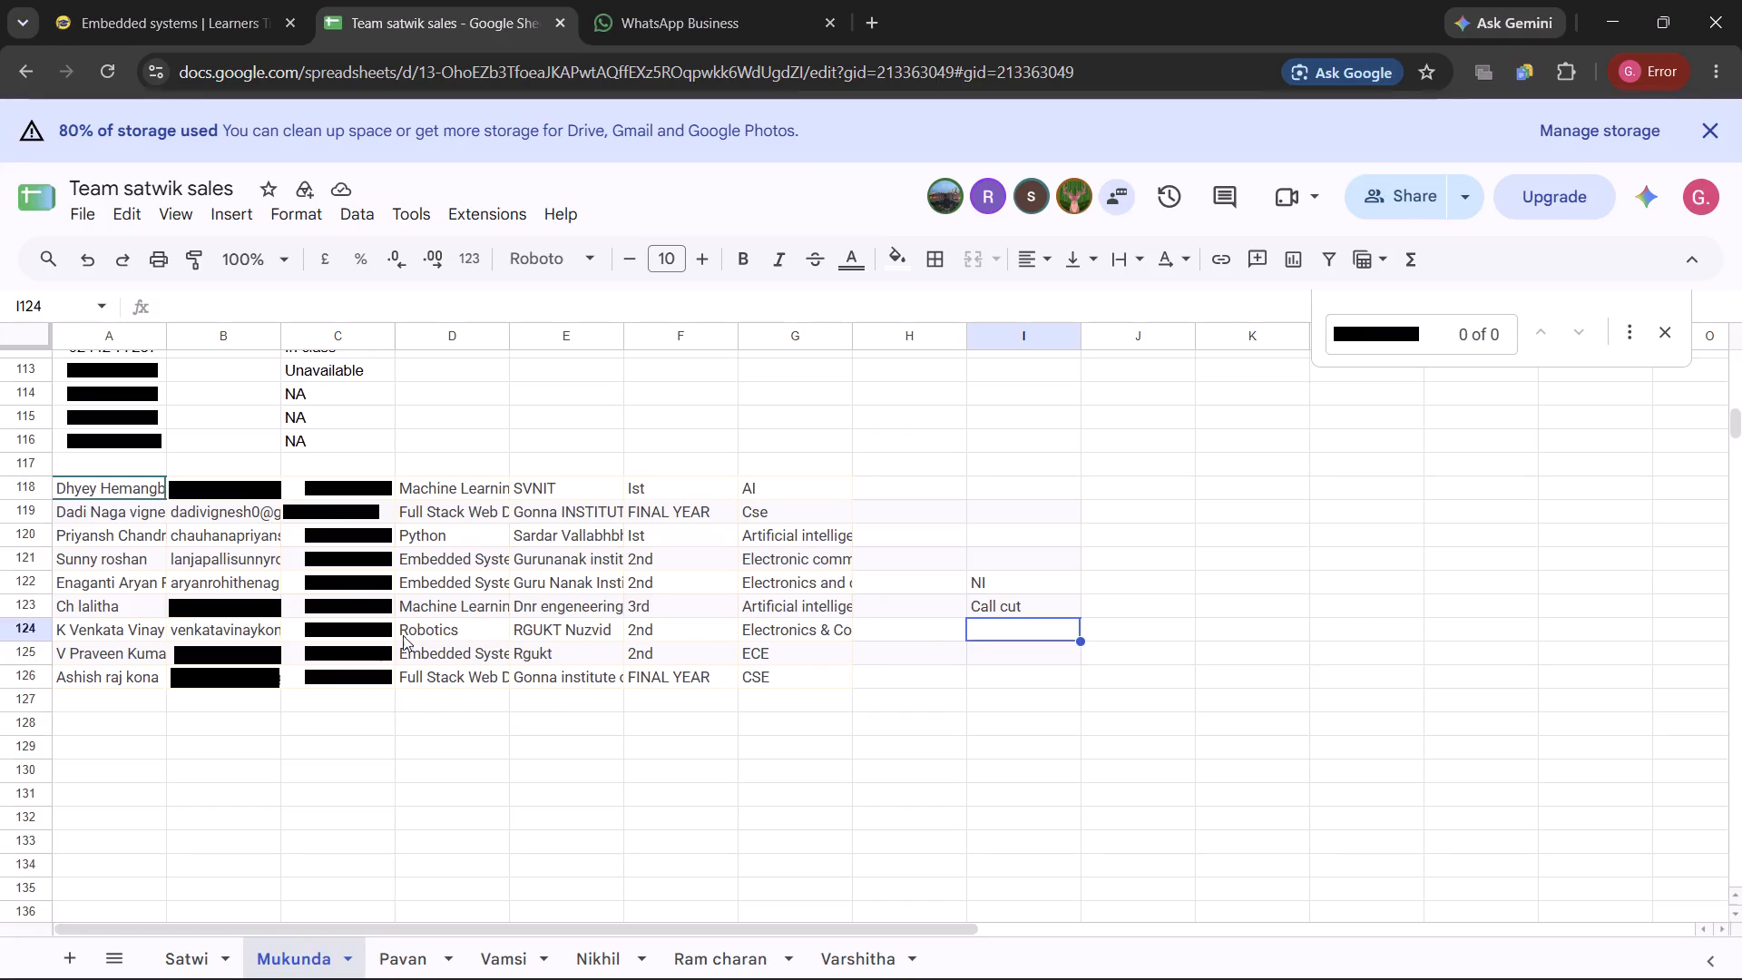
Check the college of the Full Stack Web lead in row 126 and search the Learners Track courses for full.
left_click(999, 679)
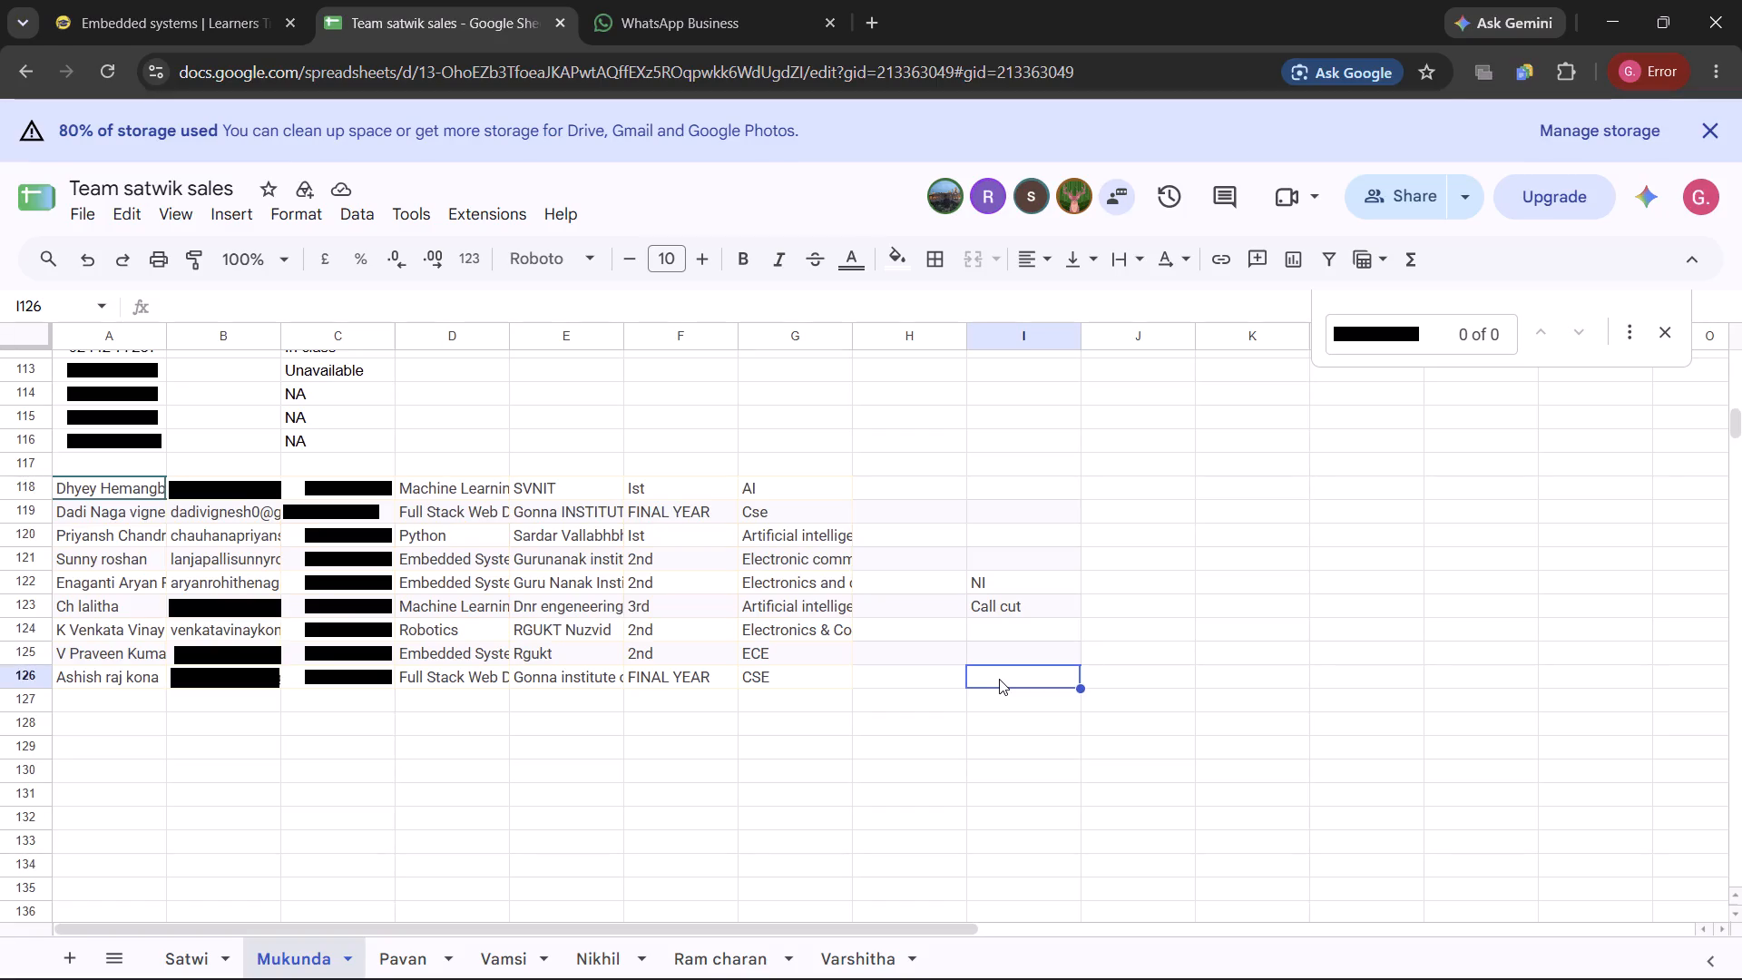
left_click(557, 686)
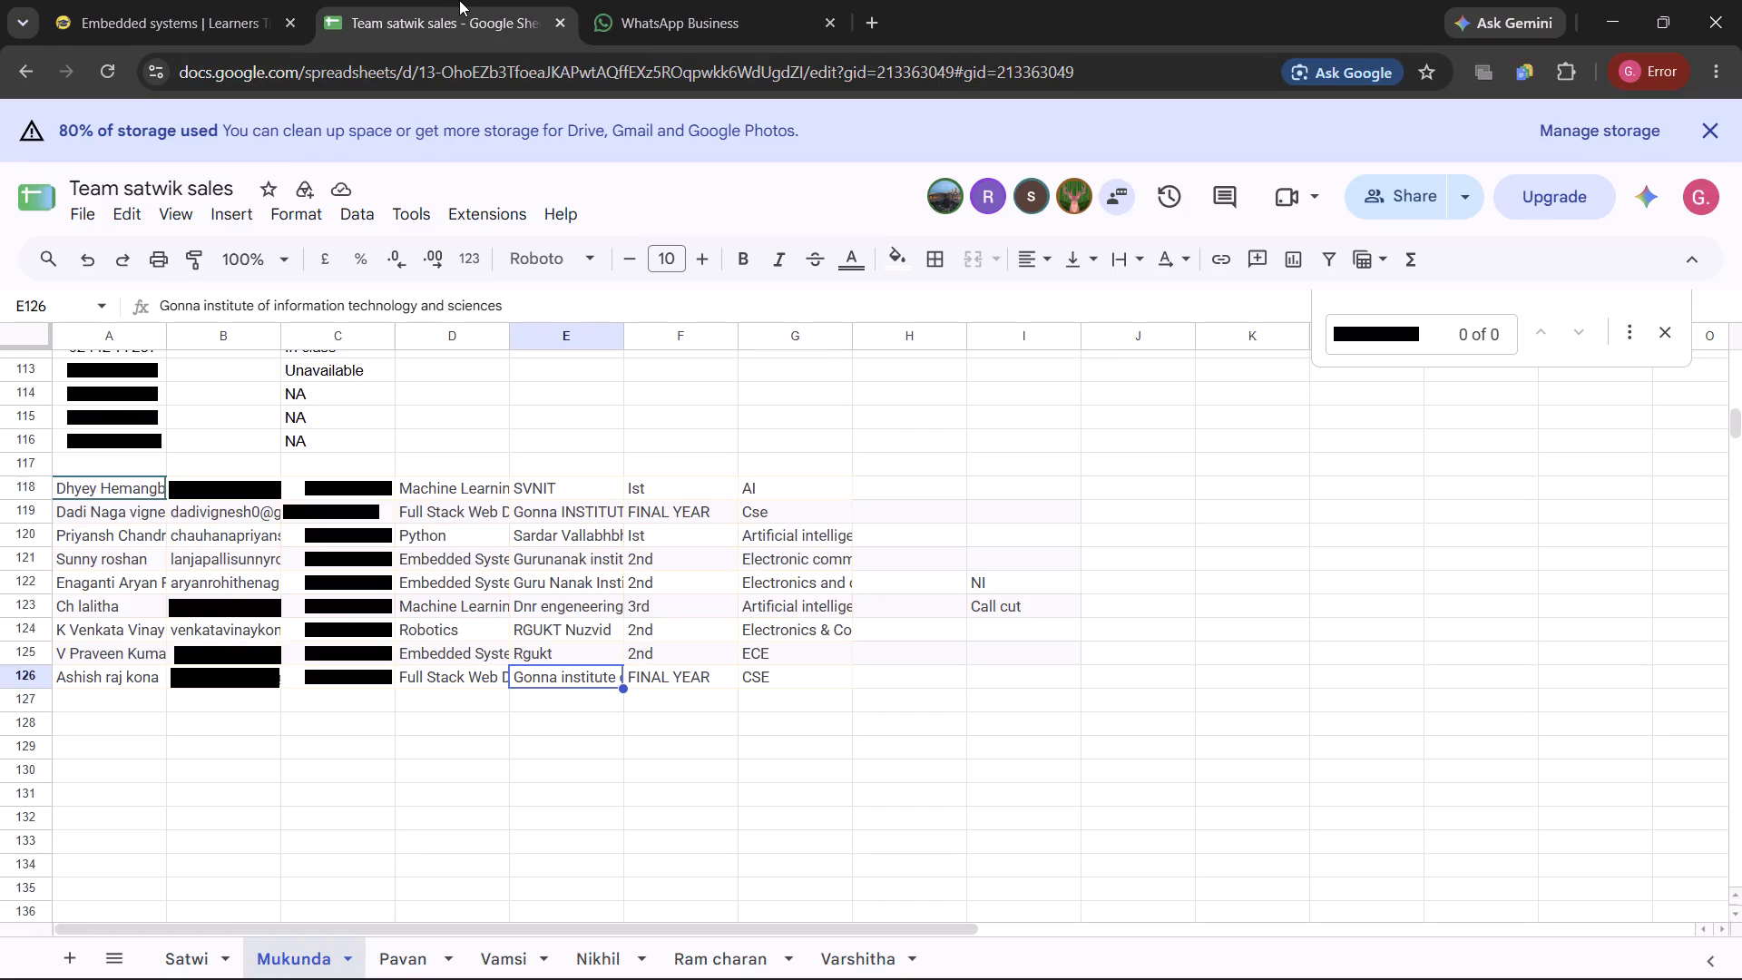
left_click(216, 0)
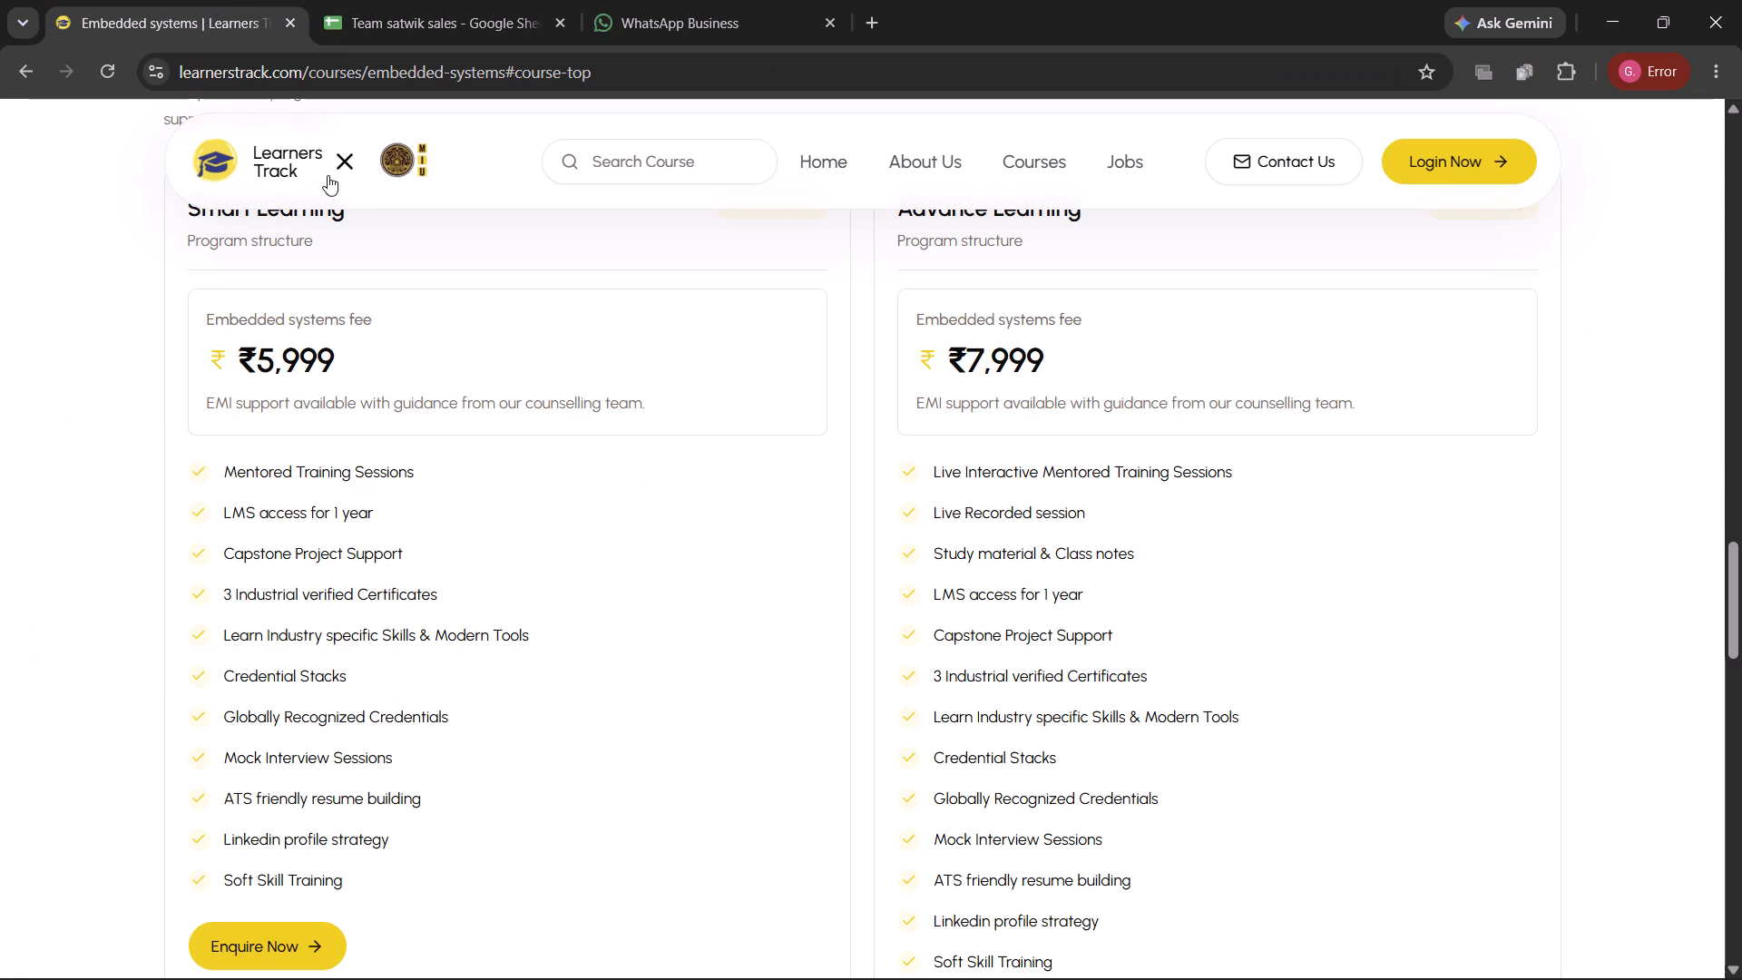
left_click(437, 0)
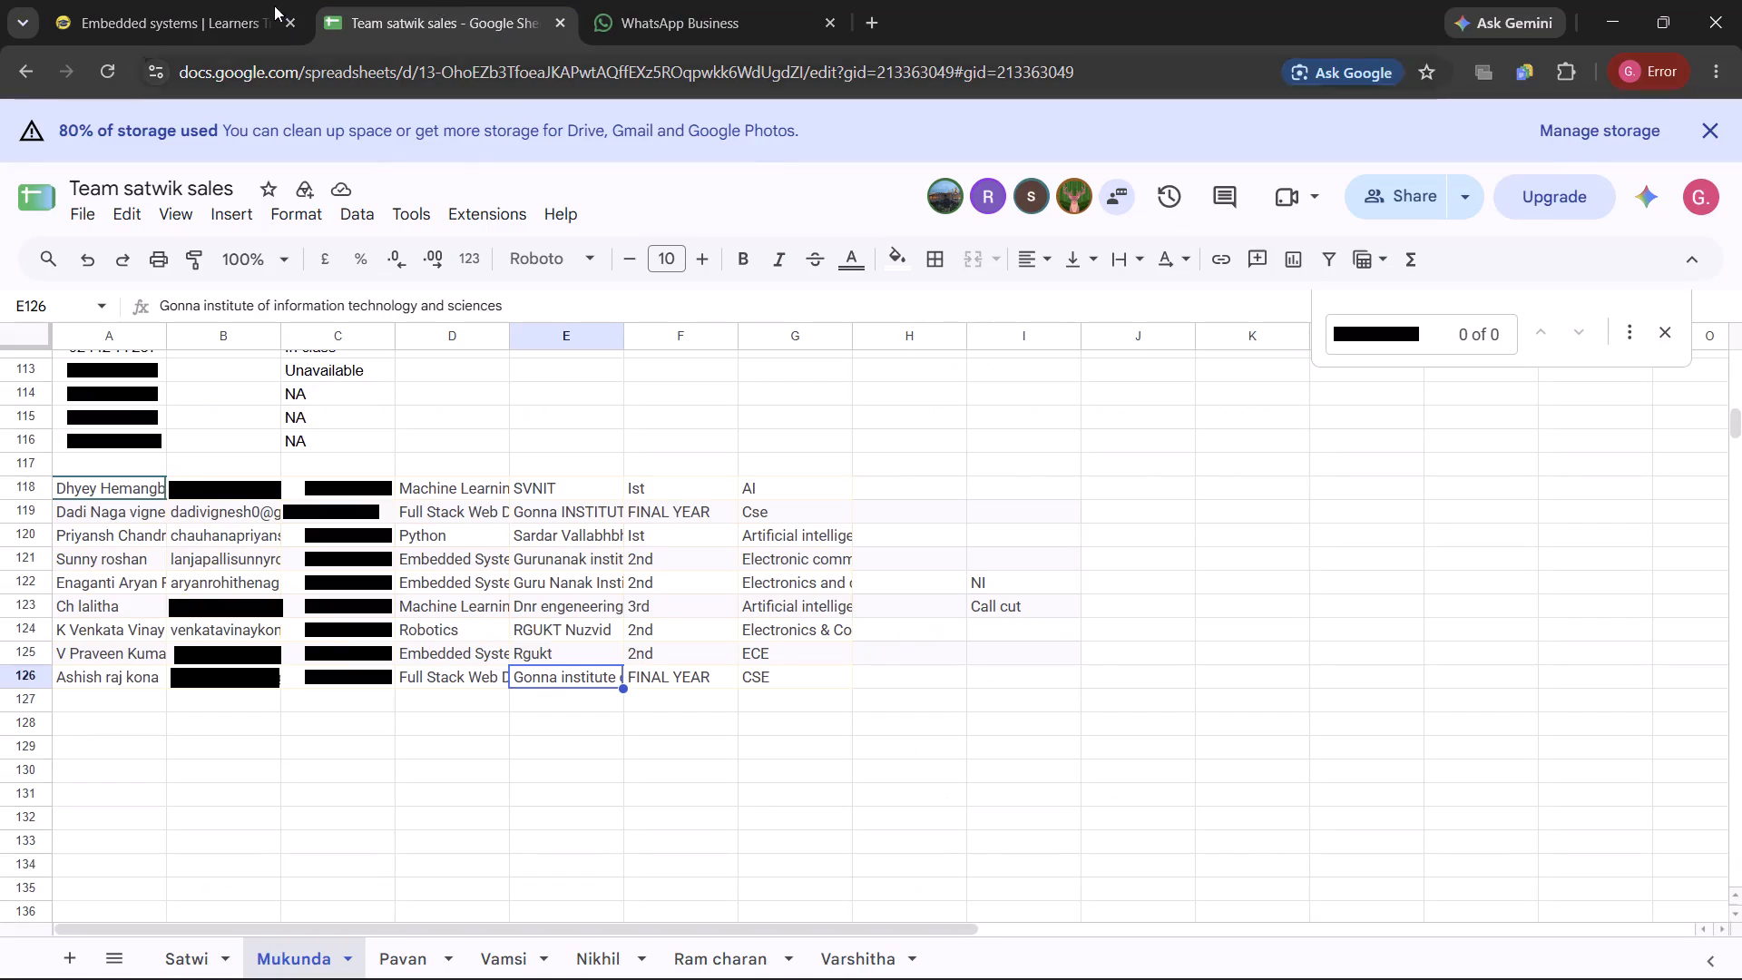
left_click(182, 0)
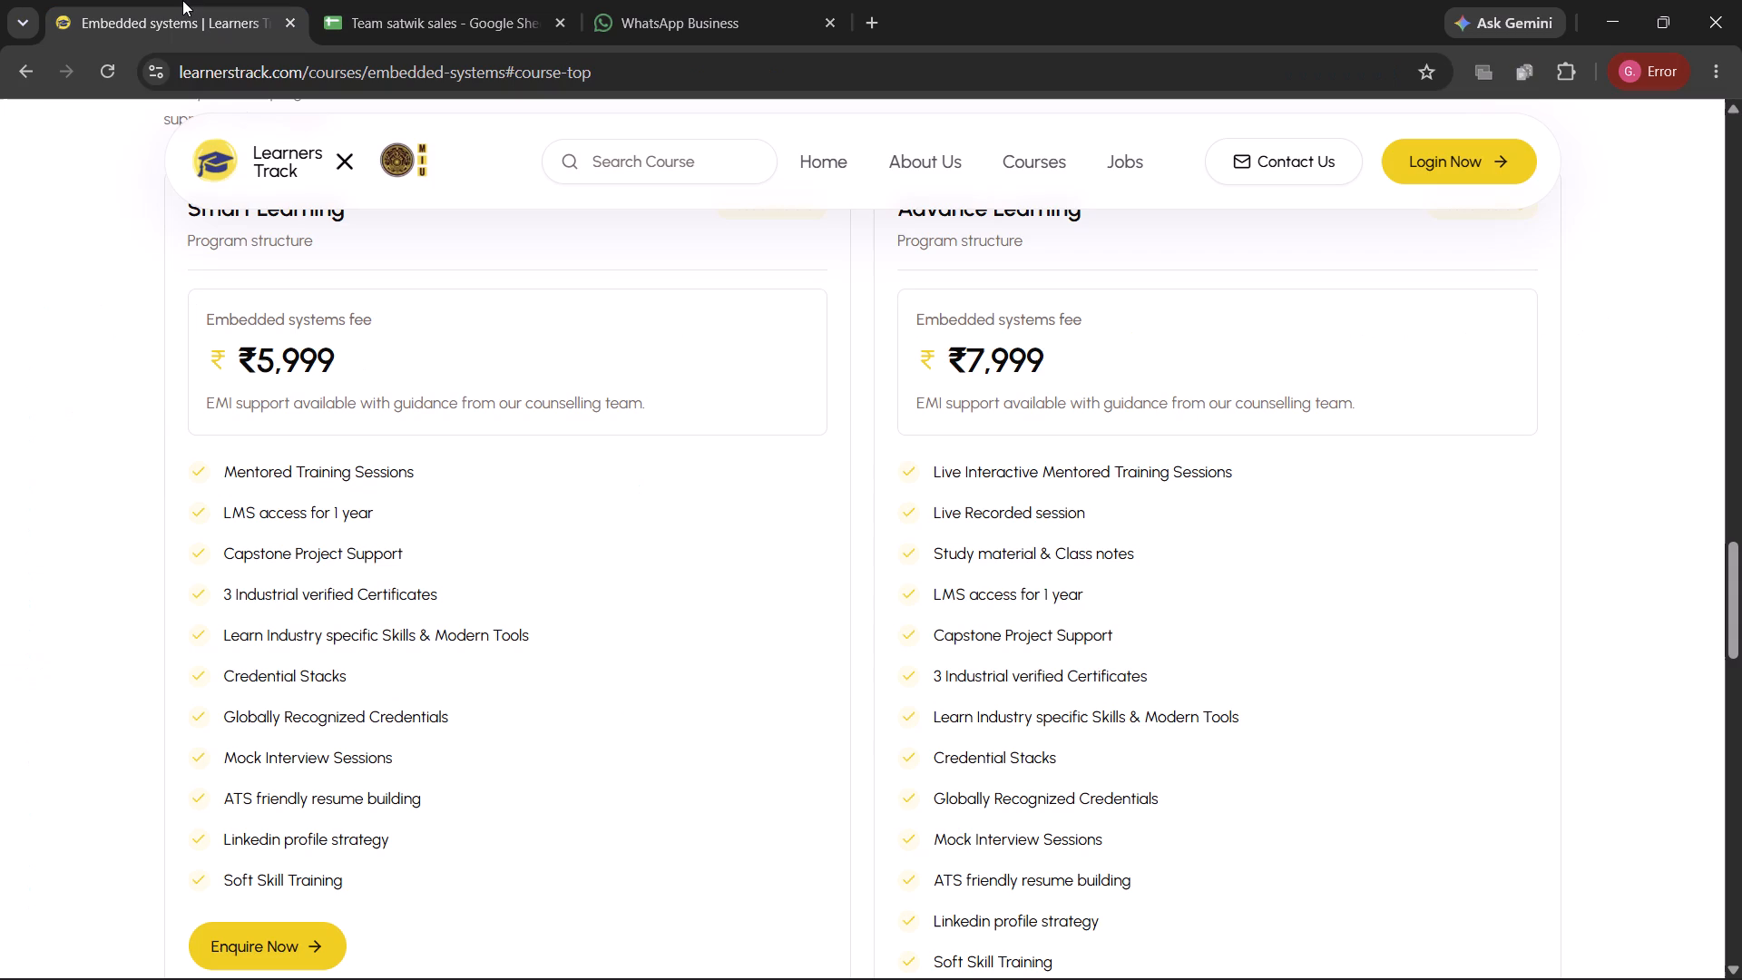
left_click(606, 167)
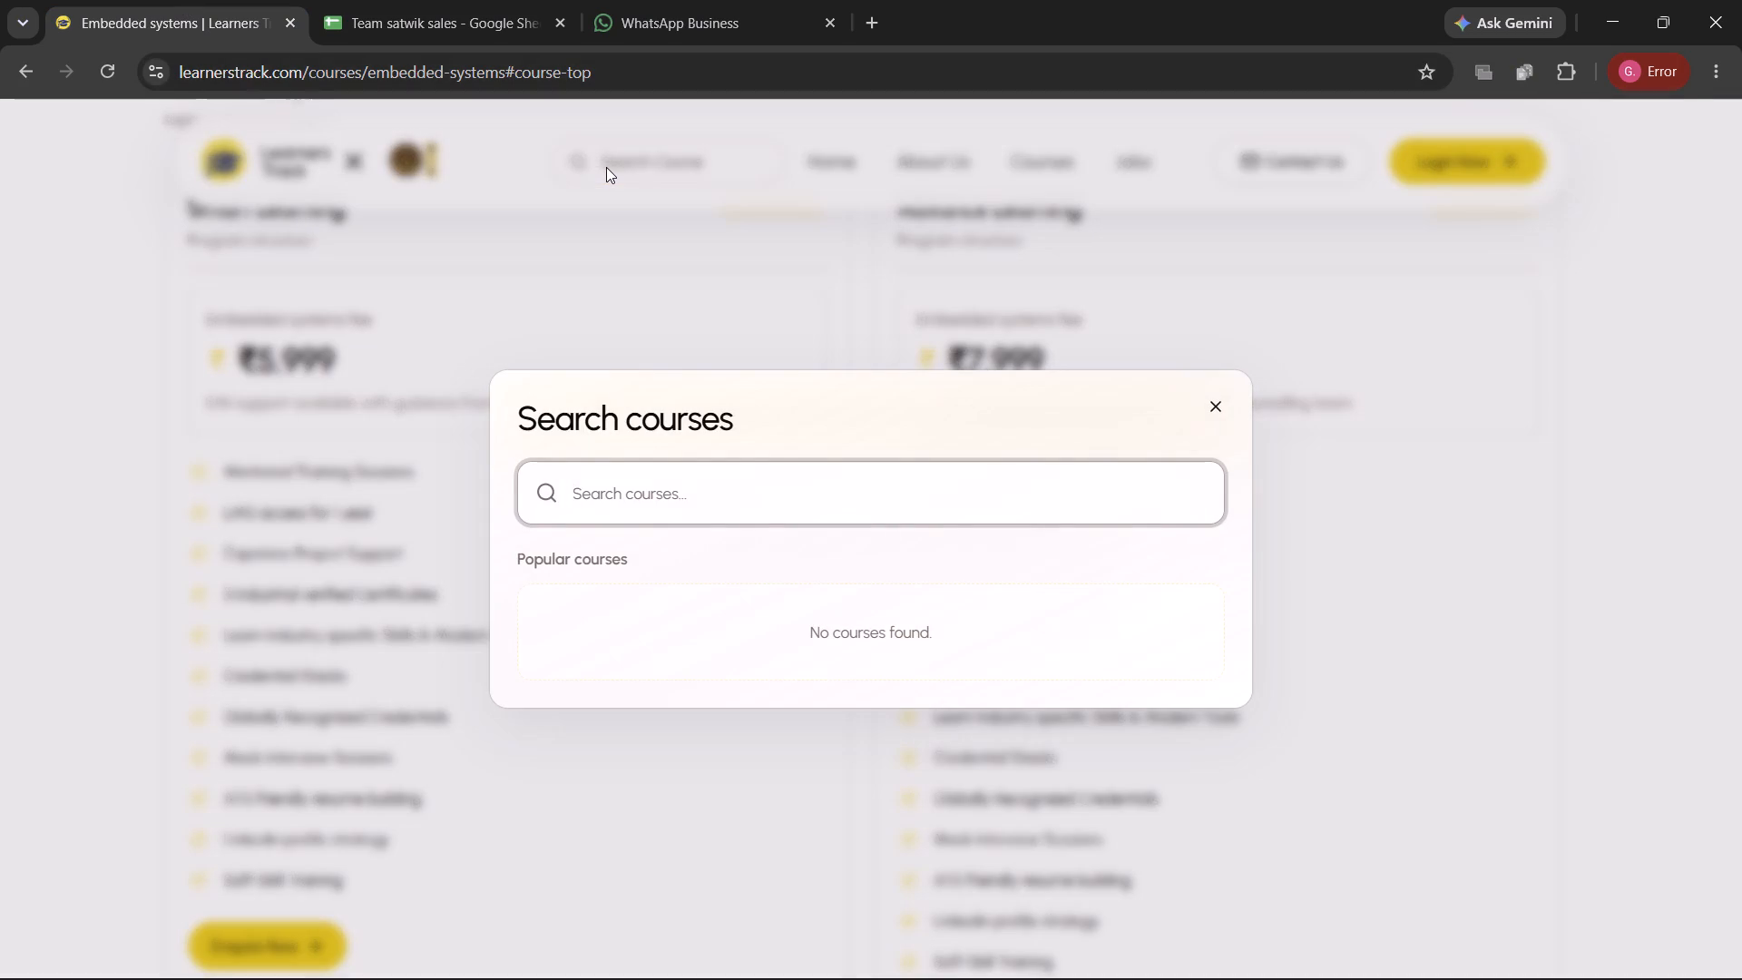
type("fukk")
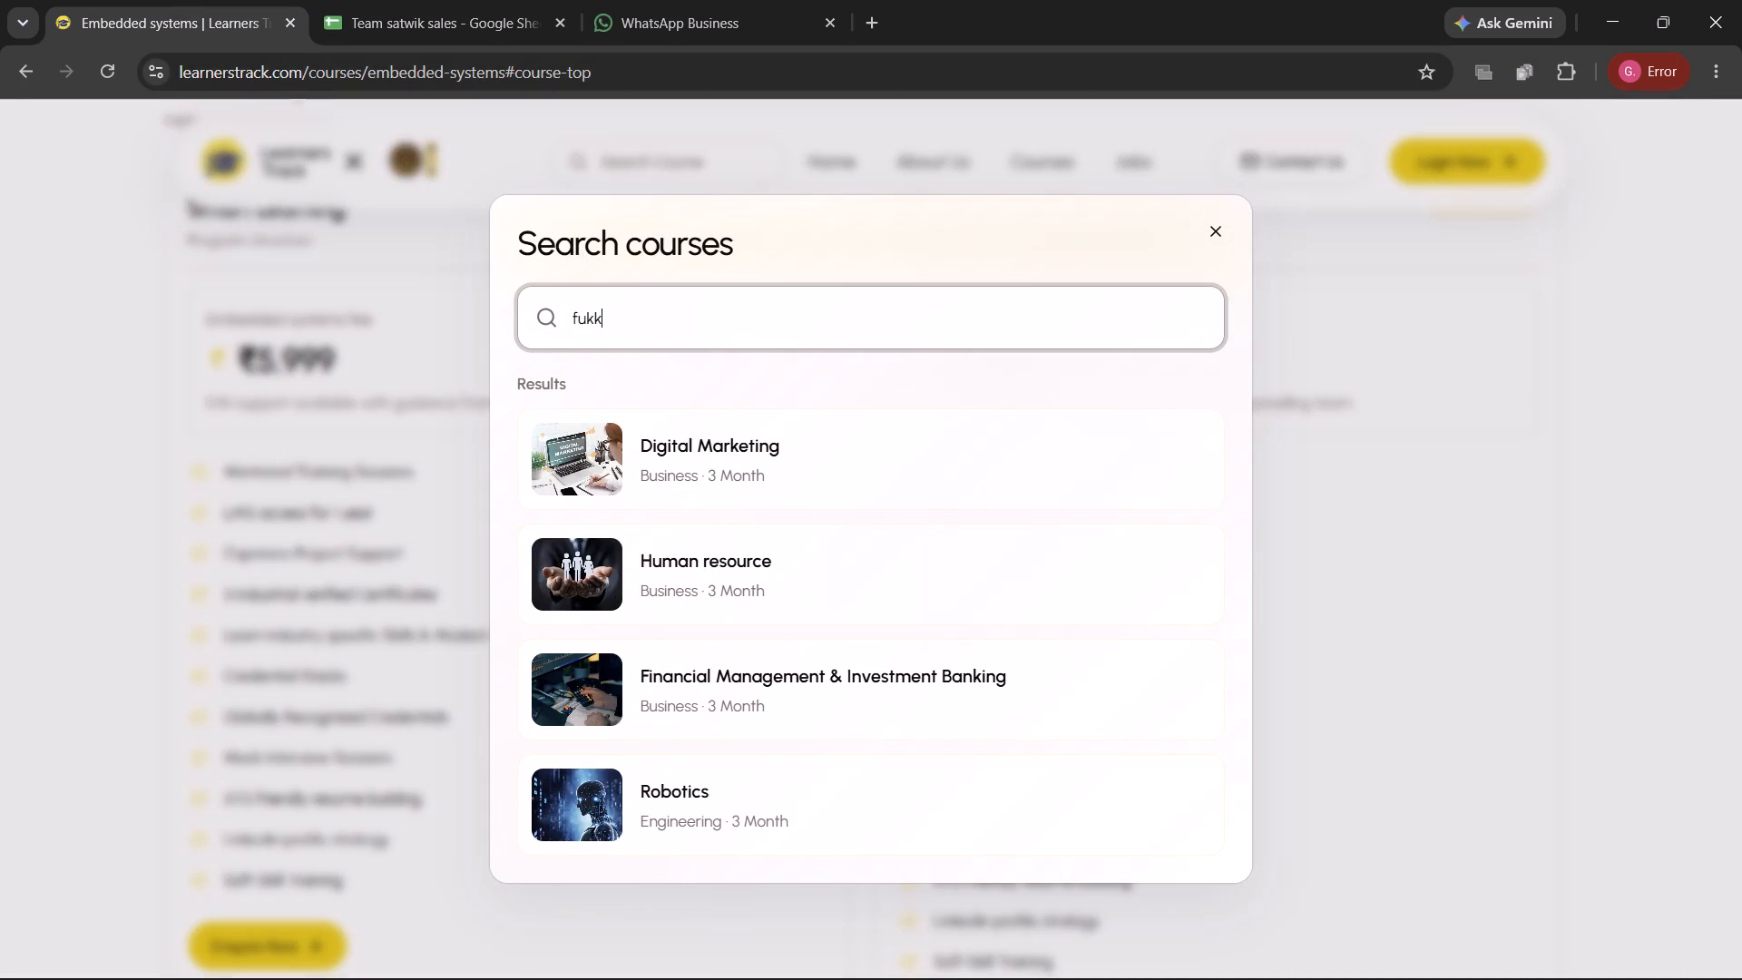
key("BackSpace")
key("BackSpace")
type("ll")
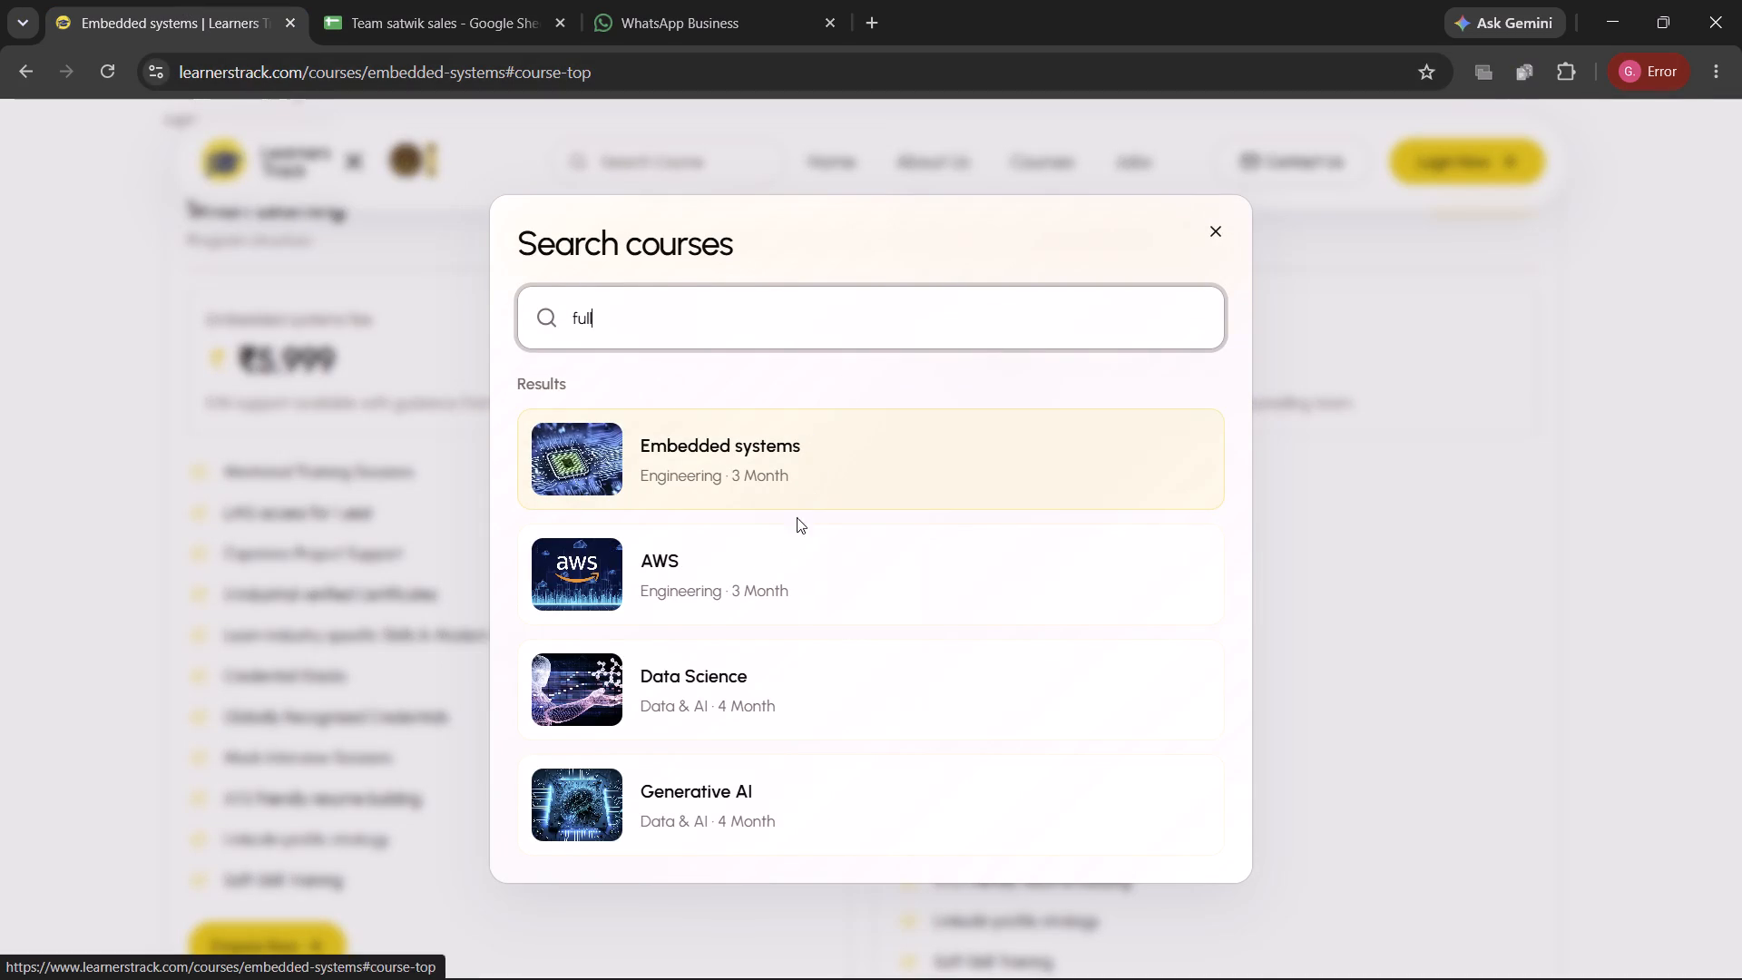
left_click(1201, 240)
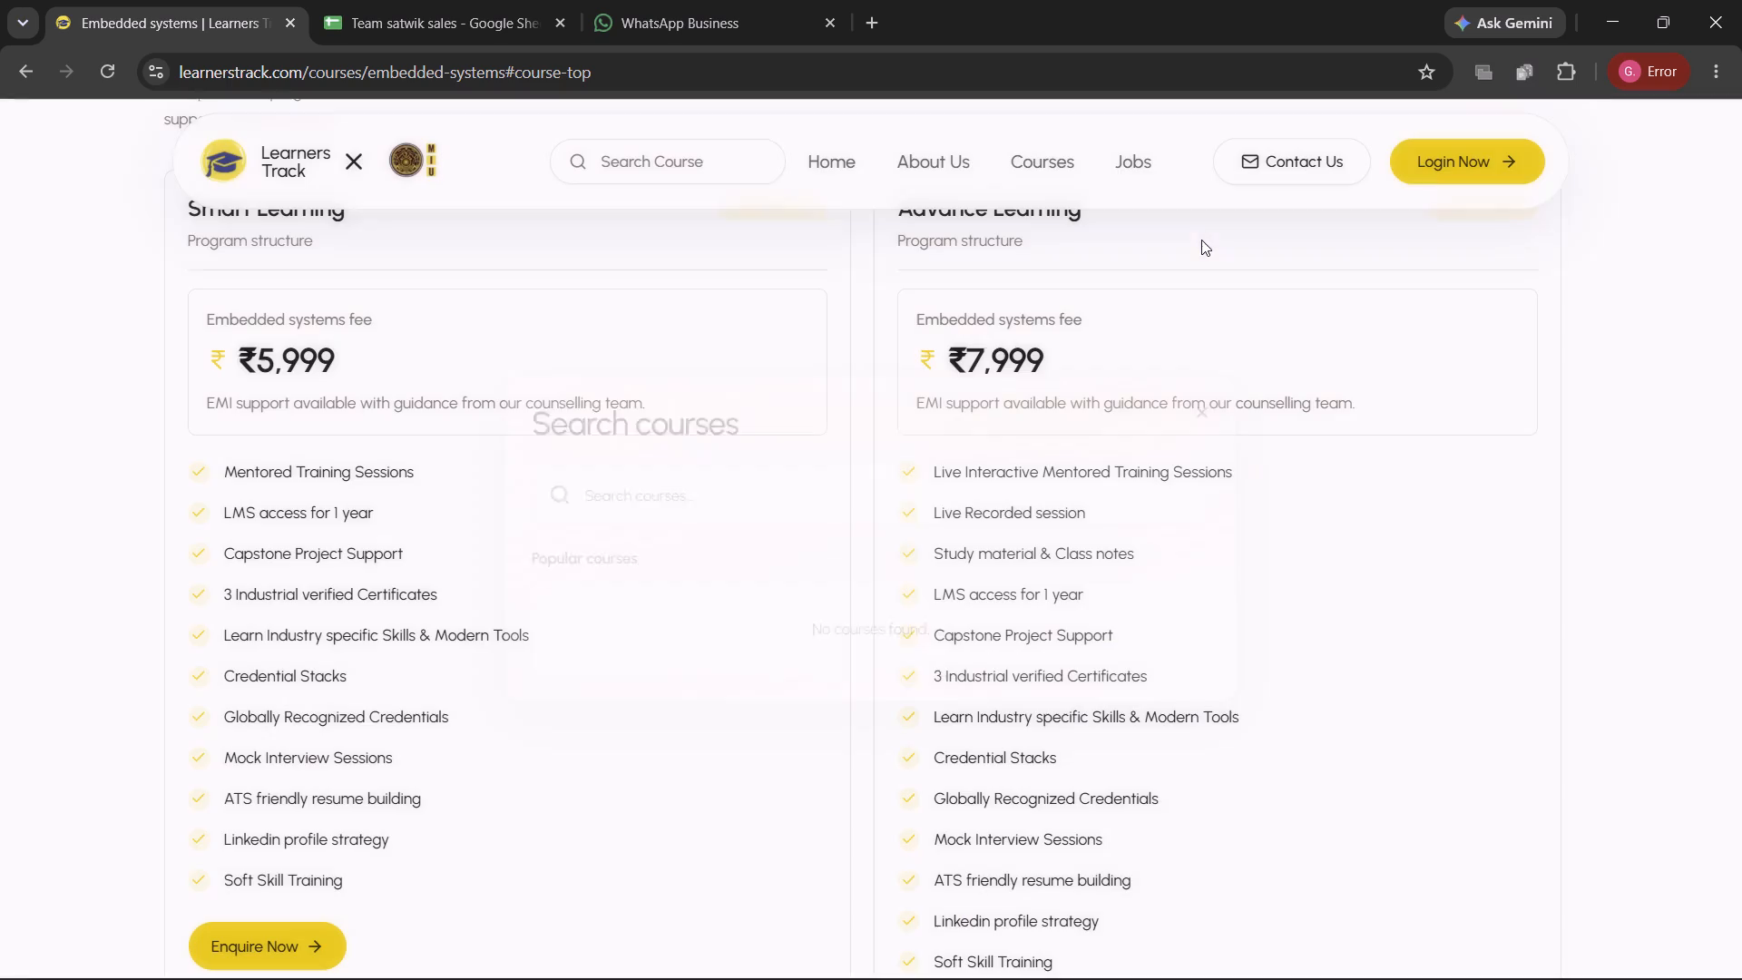
left_click(629, 158)
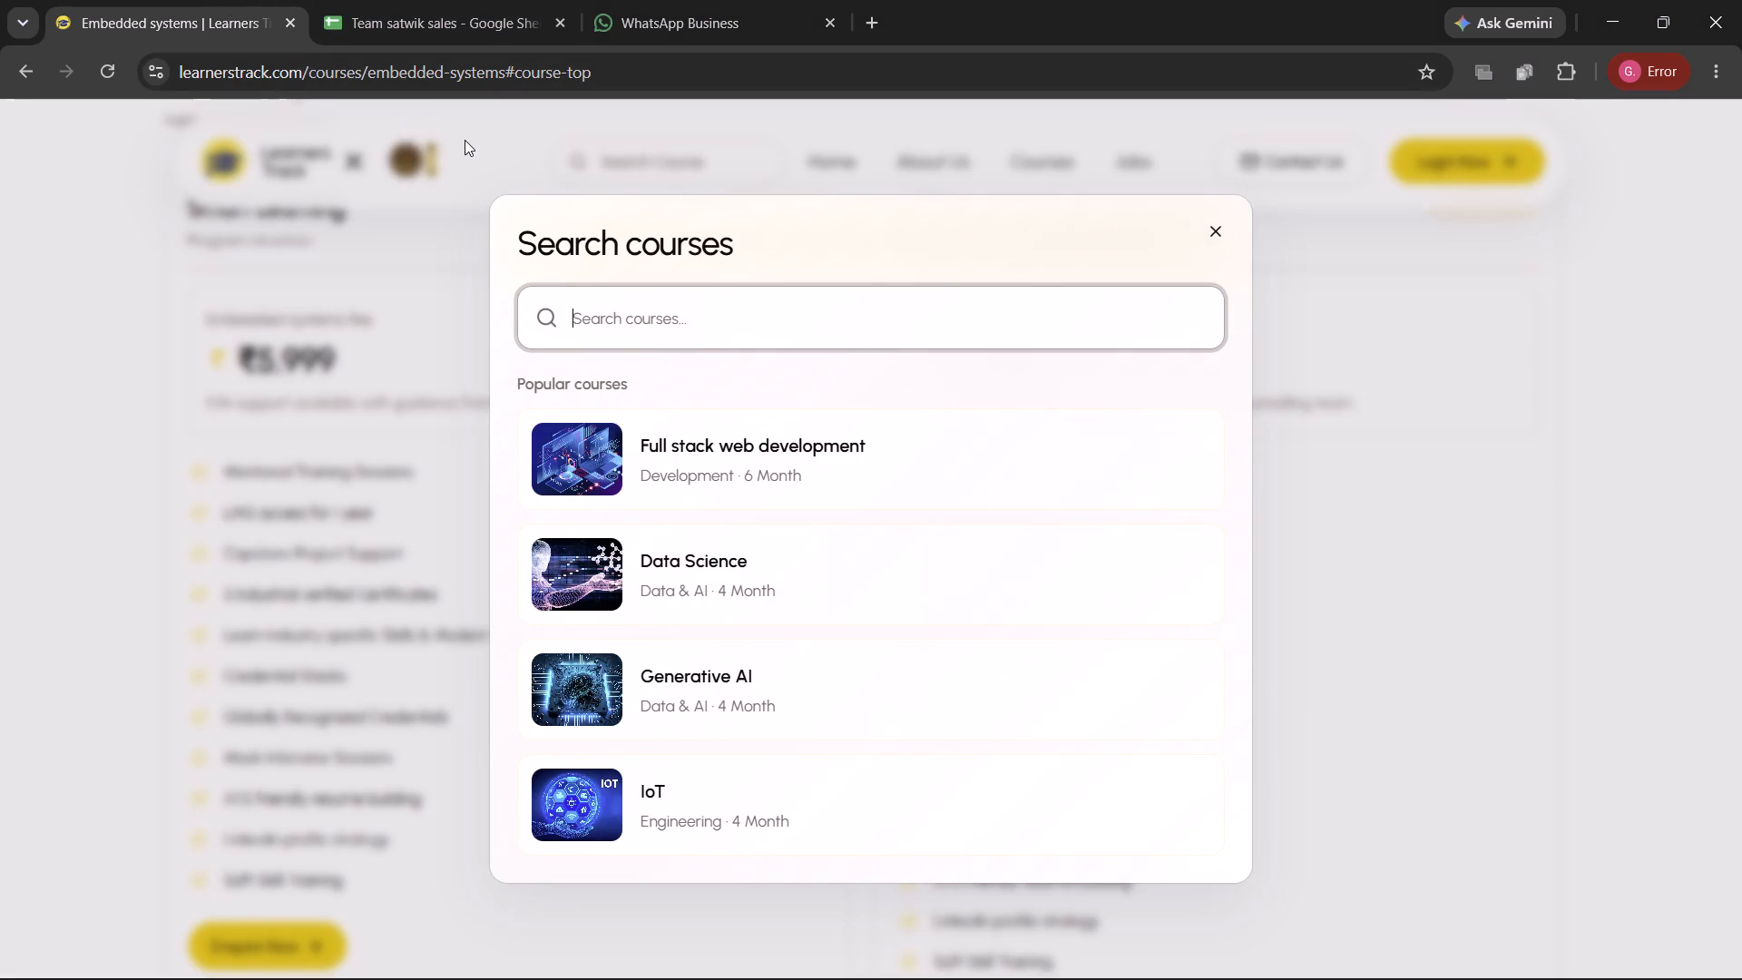
type("full")
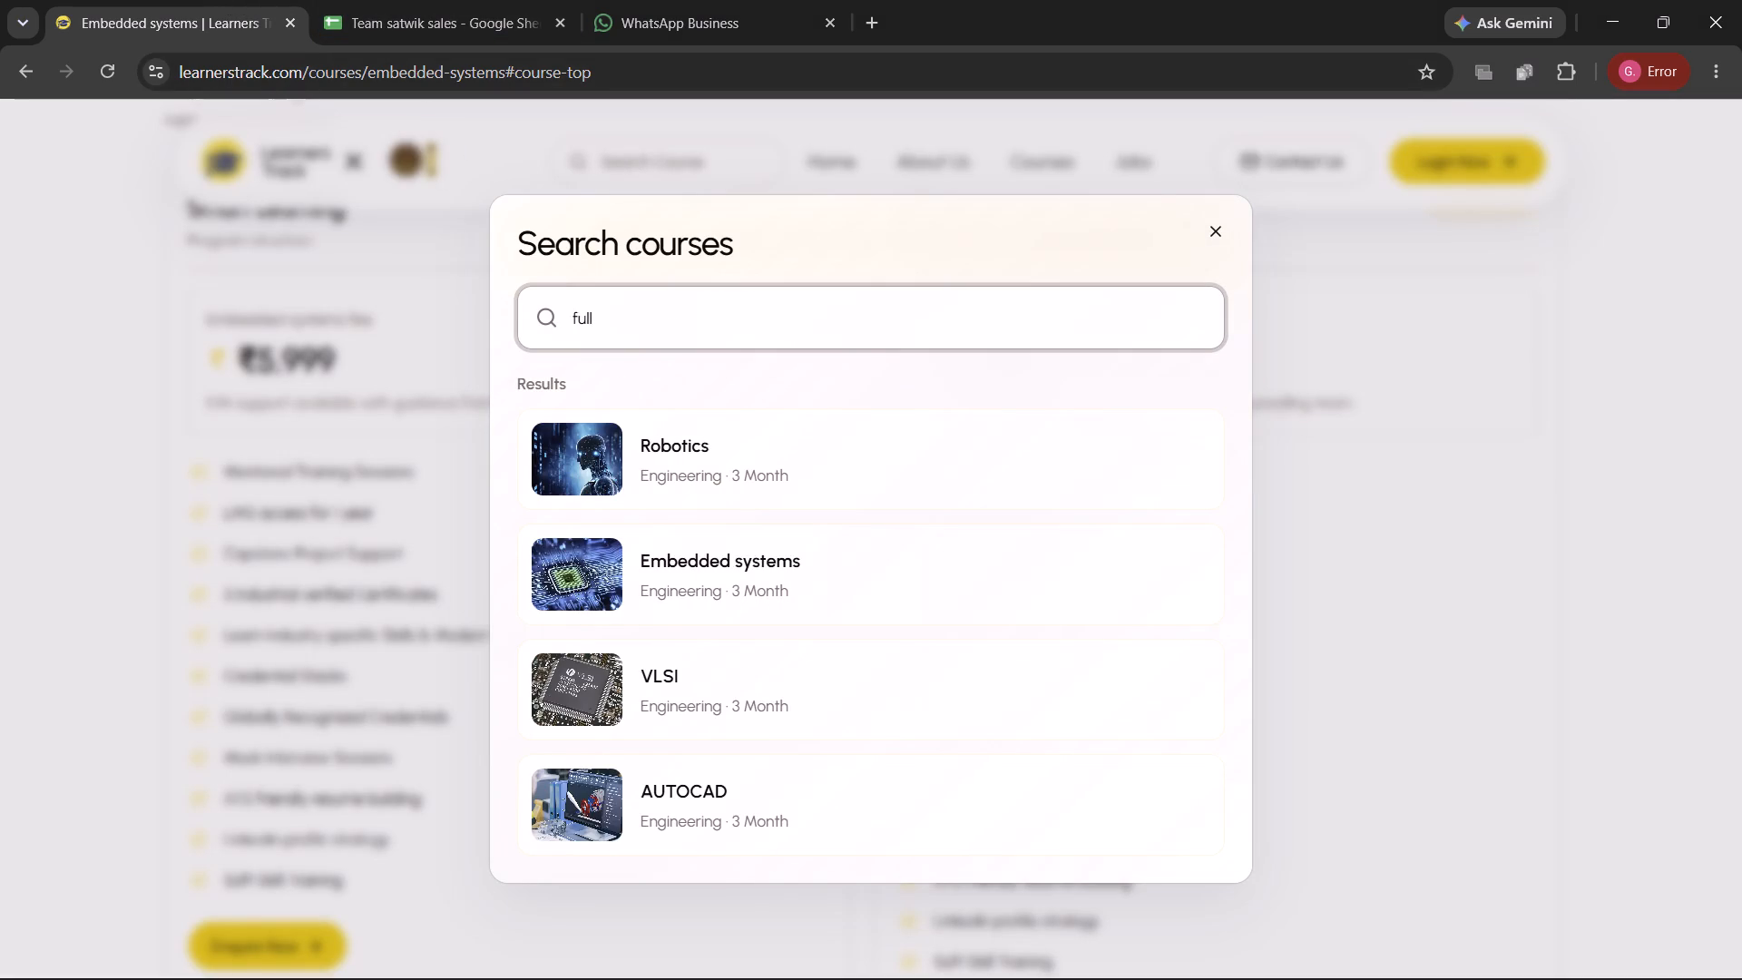
key("BackSpace")
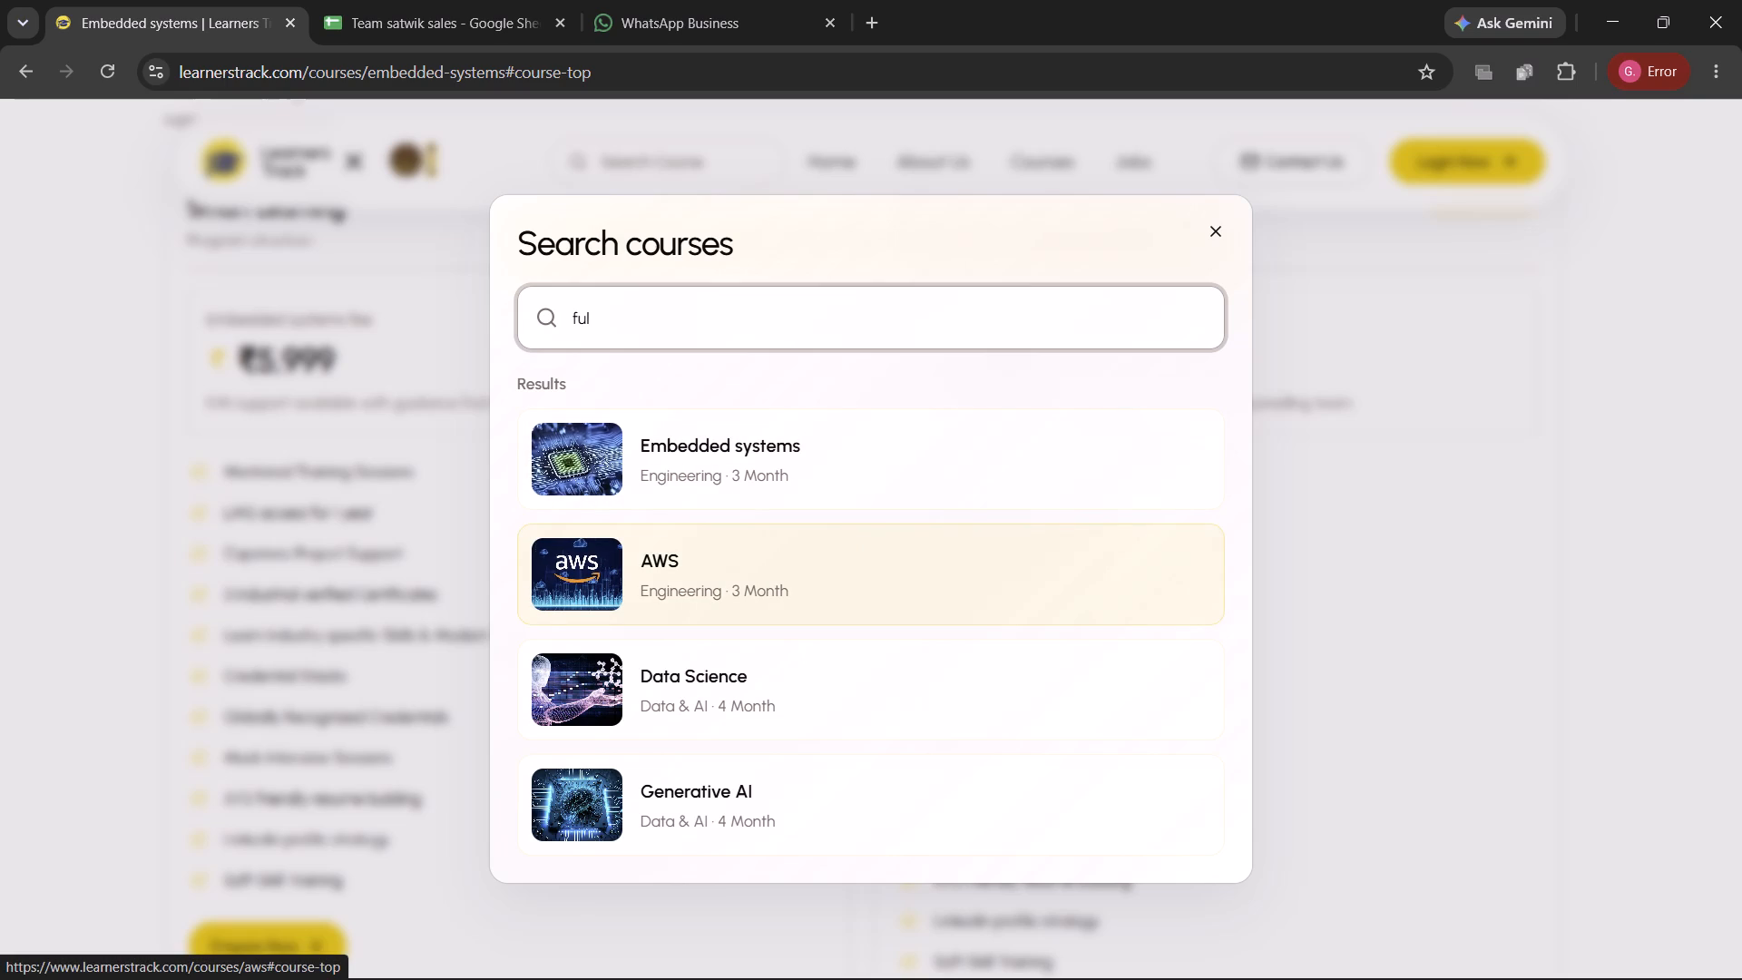
key("BackSpace")
key("BackSpace")
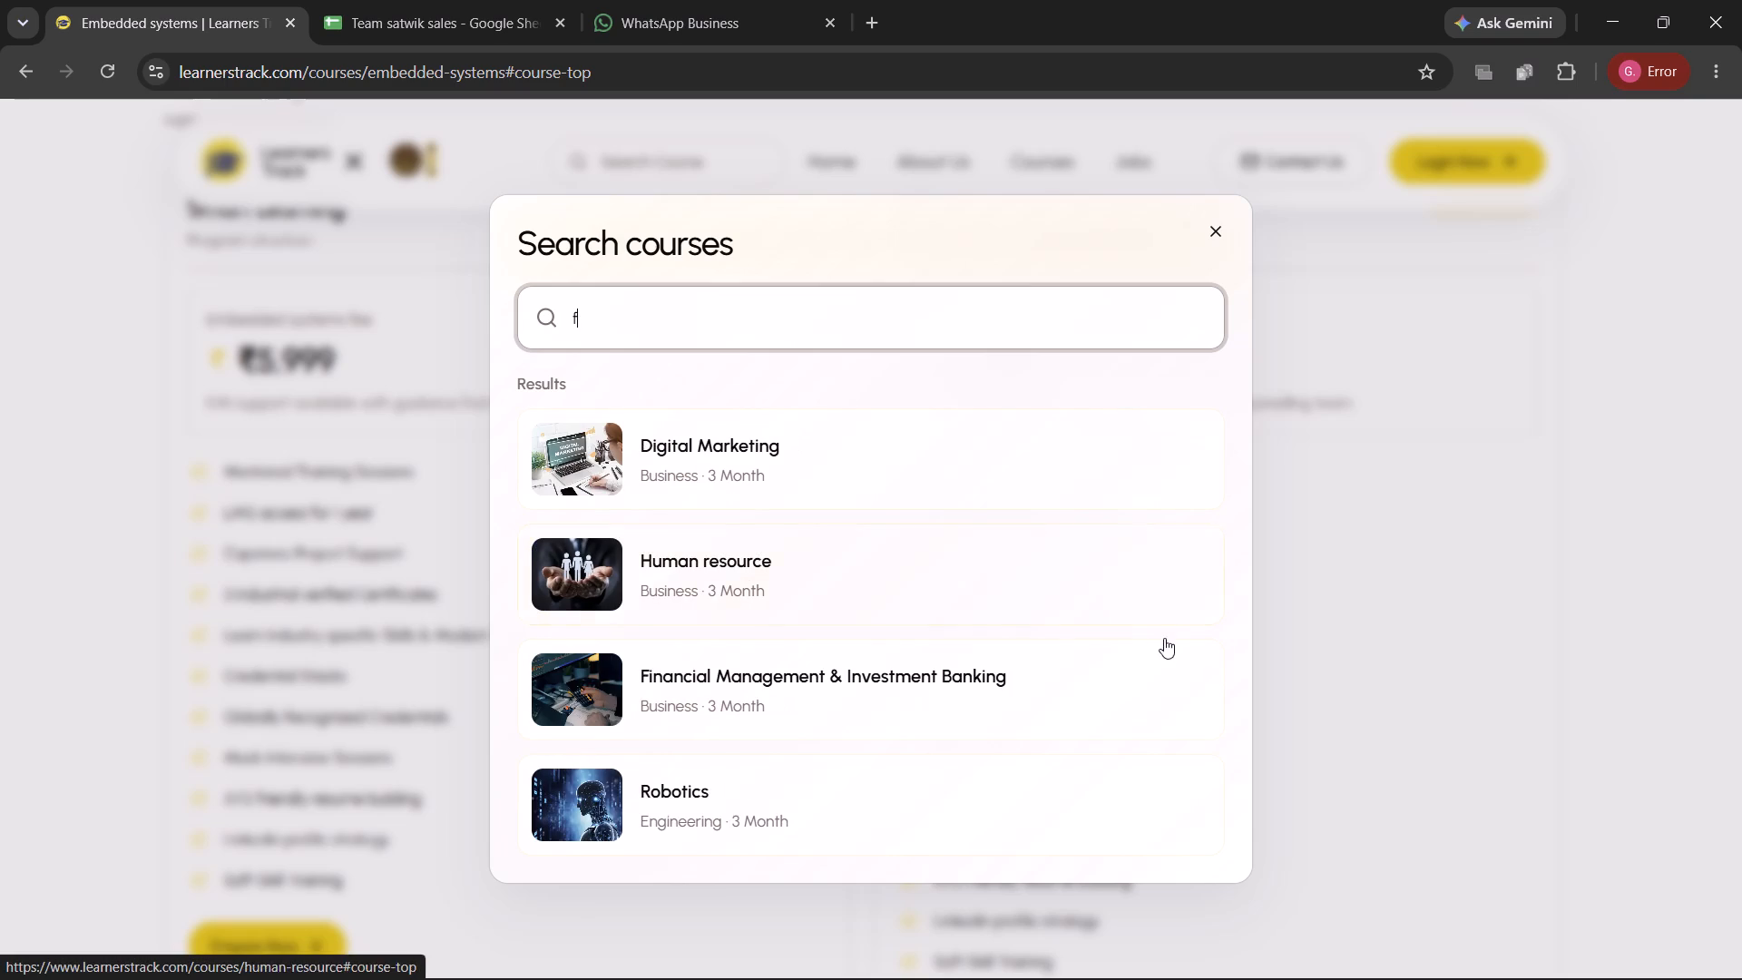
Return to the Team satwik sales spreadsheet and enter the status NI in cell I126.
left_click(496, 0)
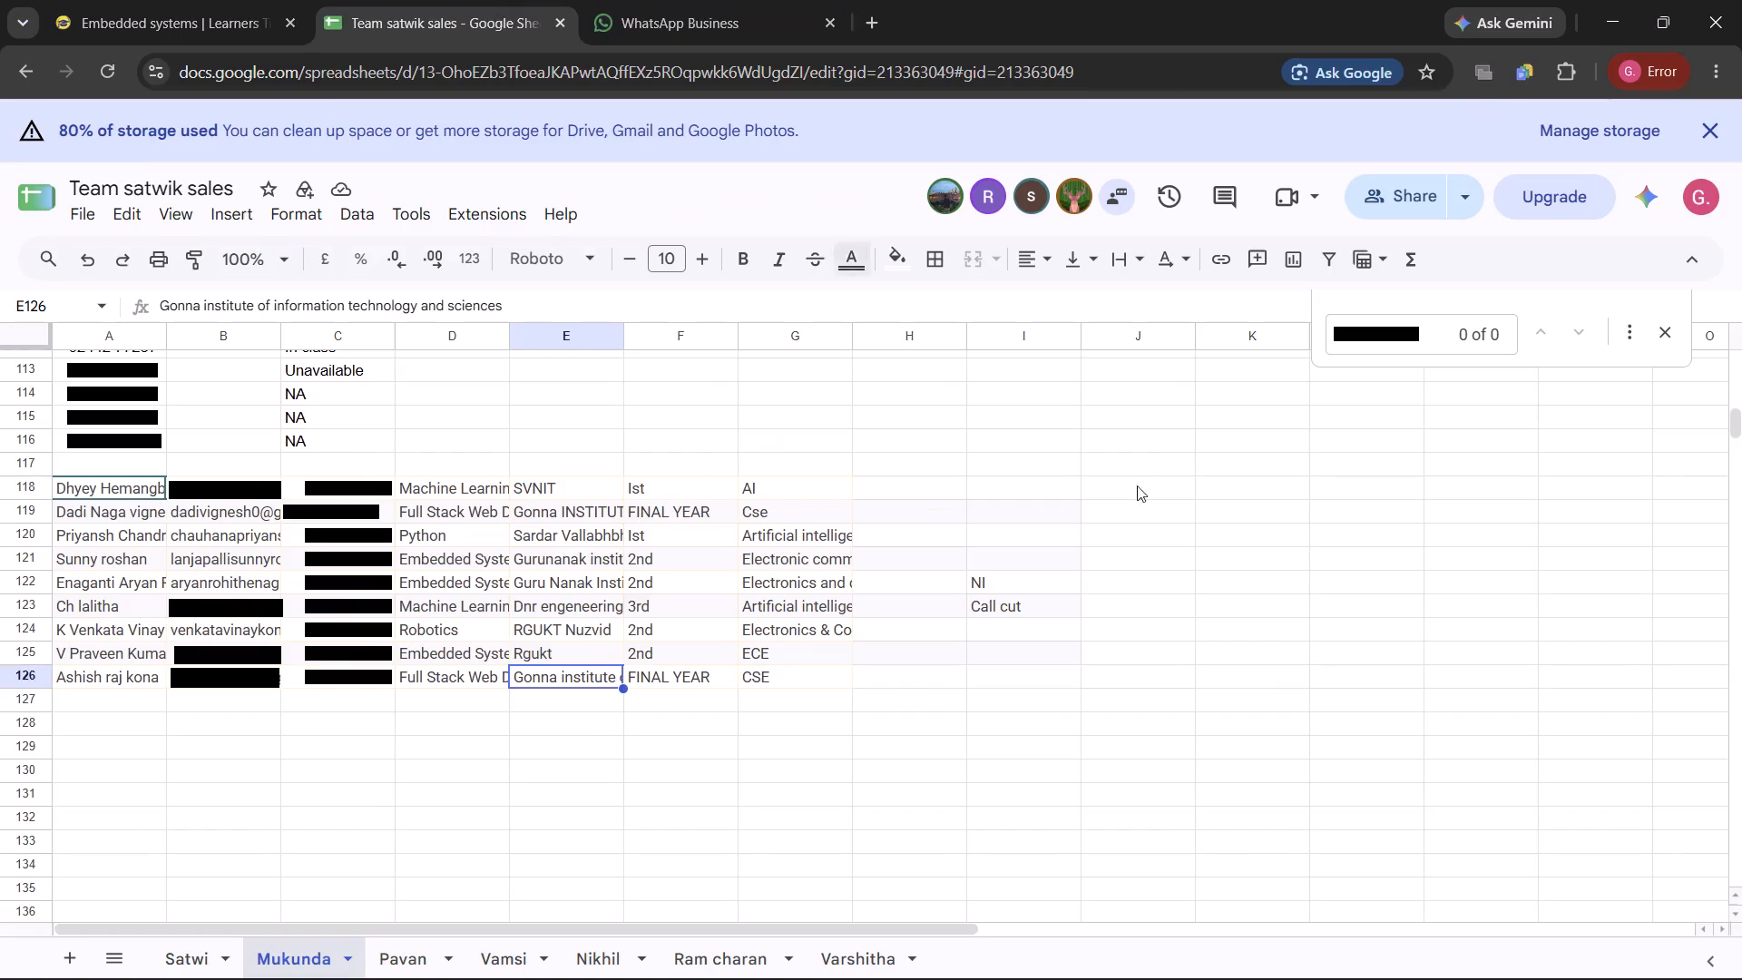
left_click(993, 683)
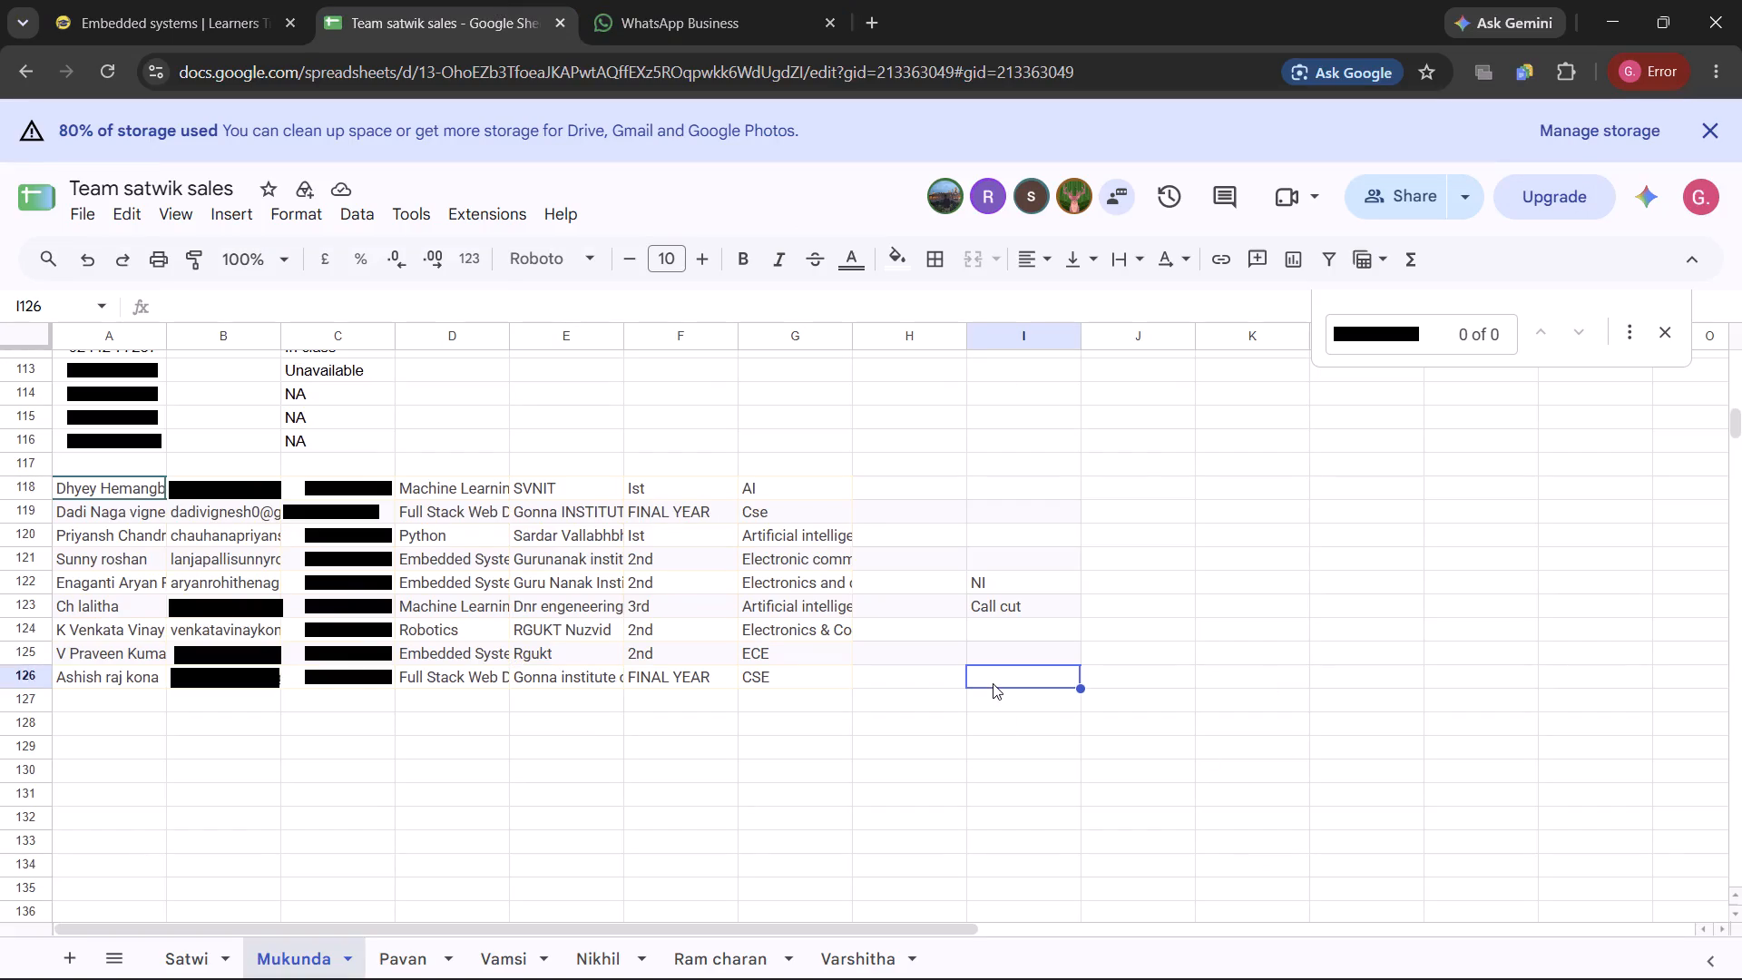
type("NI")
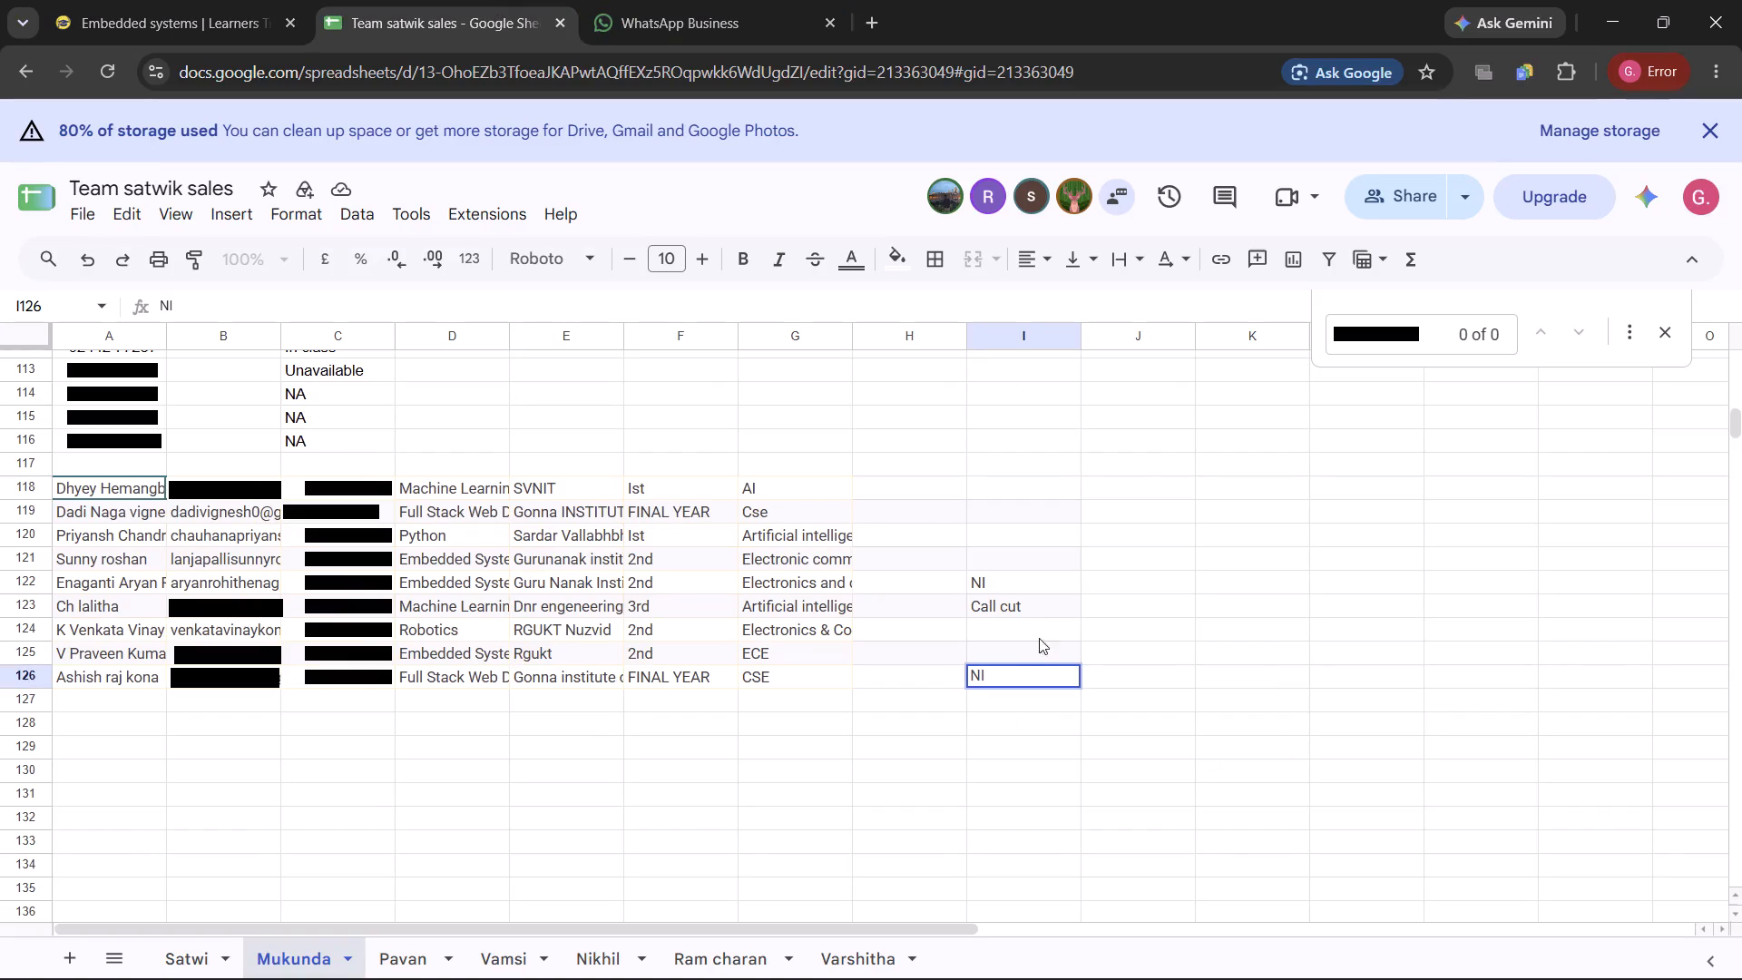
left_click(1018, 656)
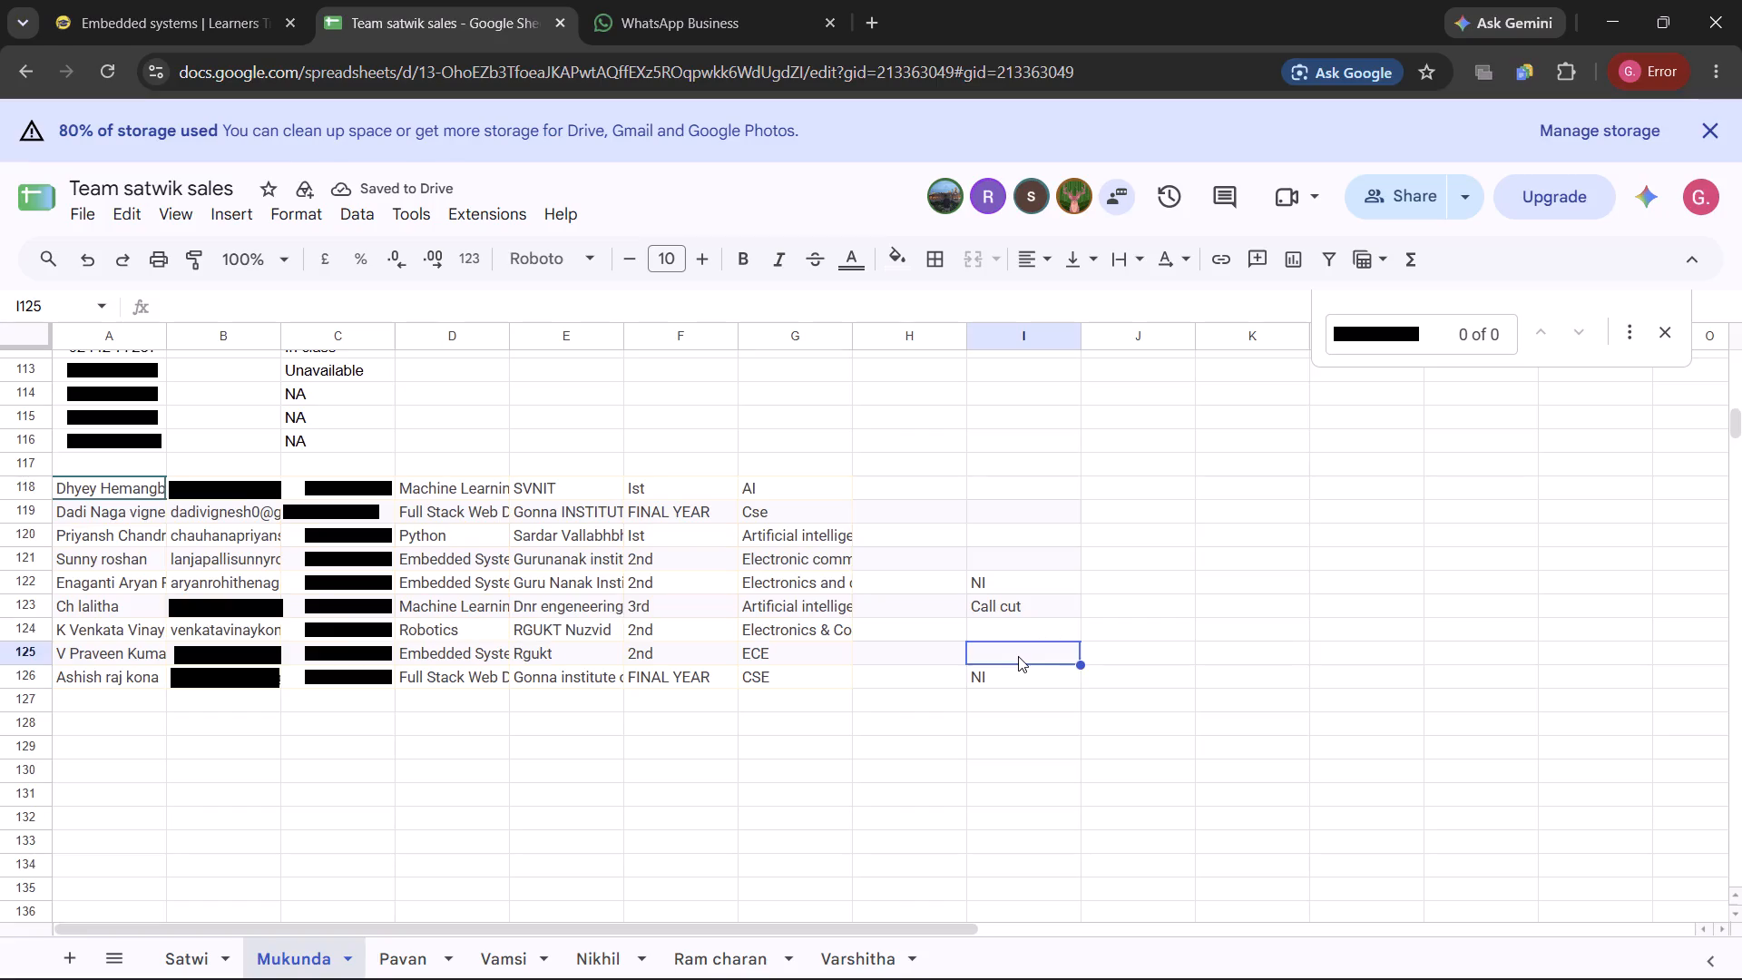
Replace the status in cell I126 with paid NI for the Full Stack Web lead.
key("Down")
key("BackSpace")
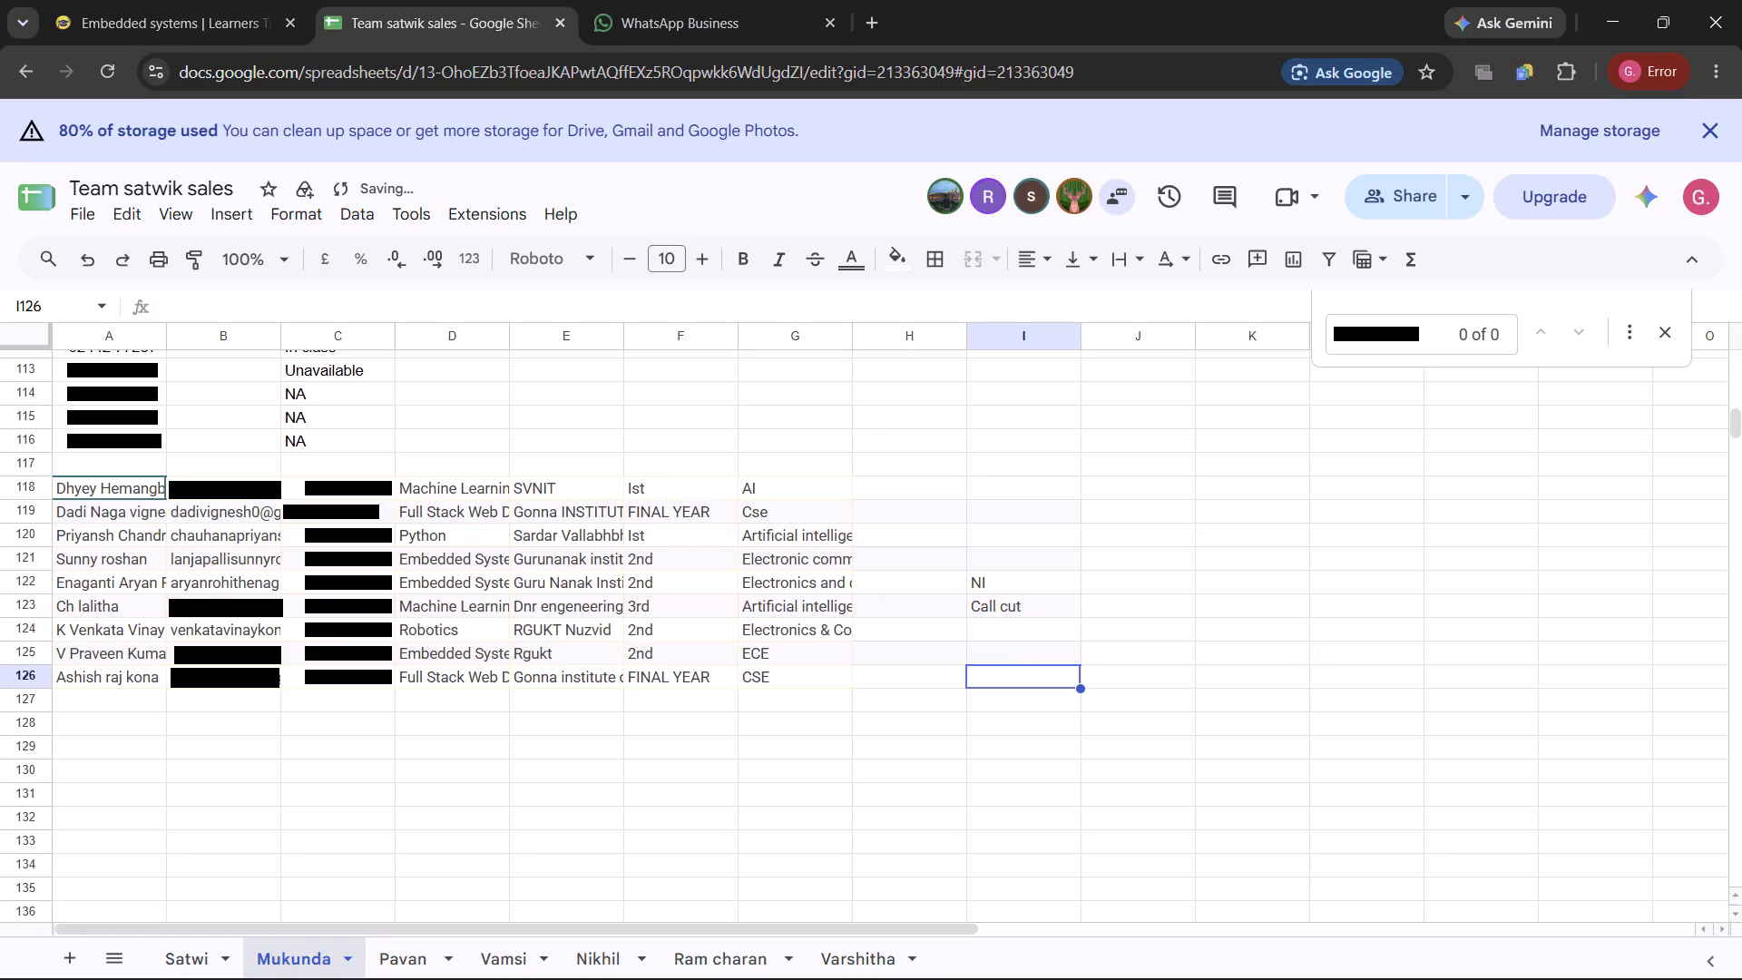
type("paid")
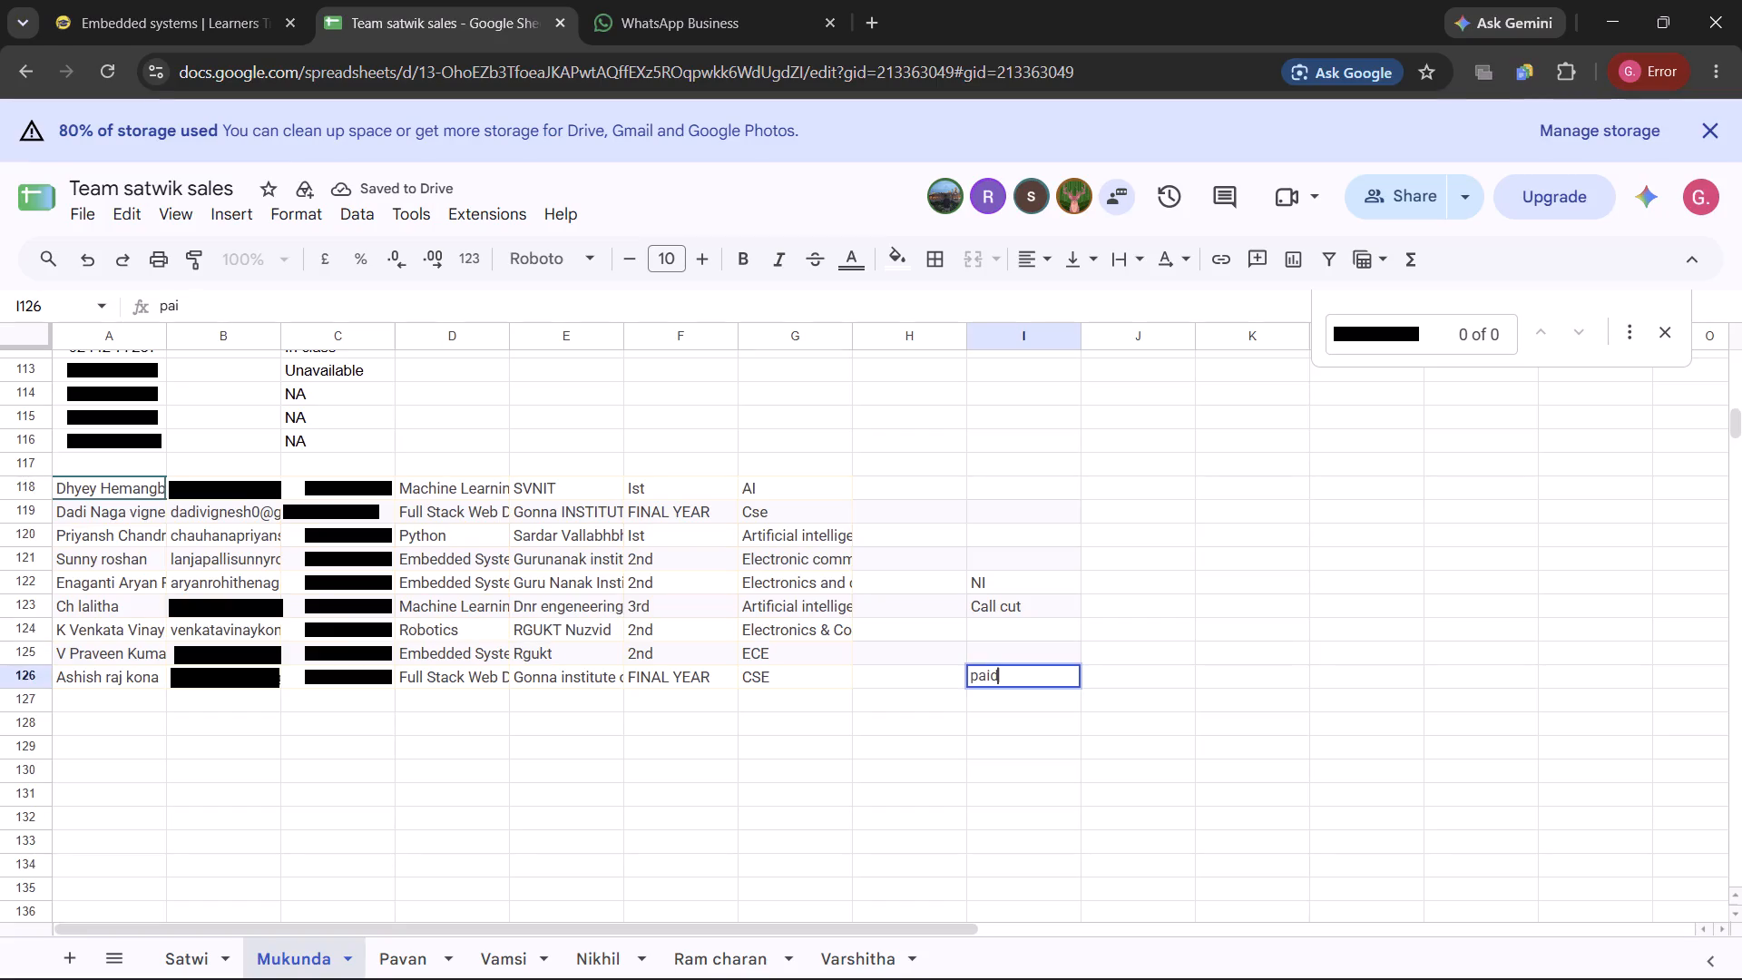
key("space")
type("NI")
left_click(969, 647)
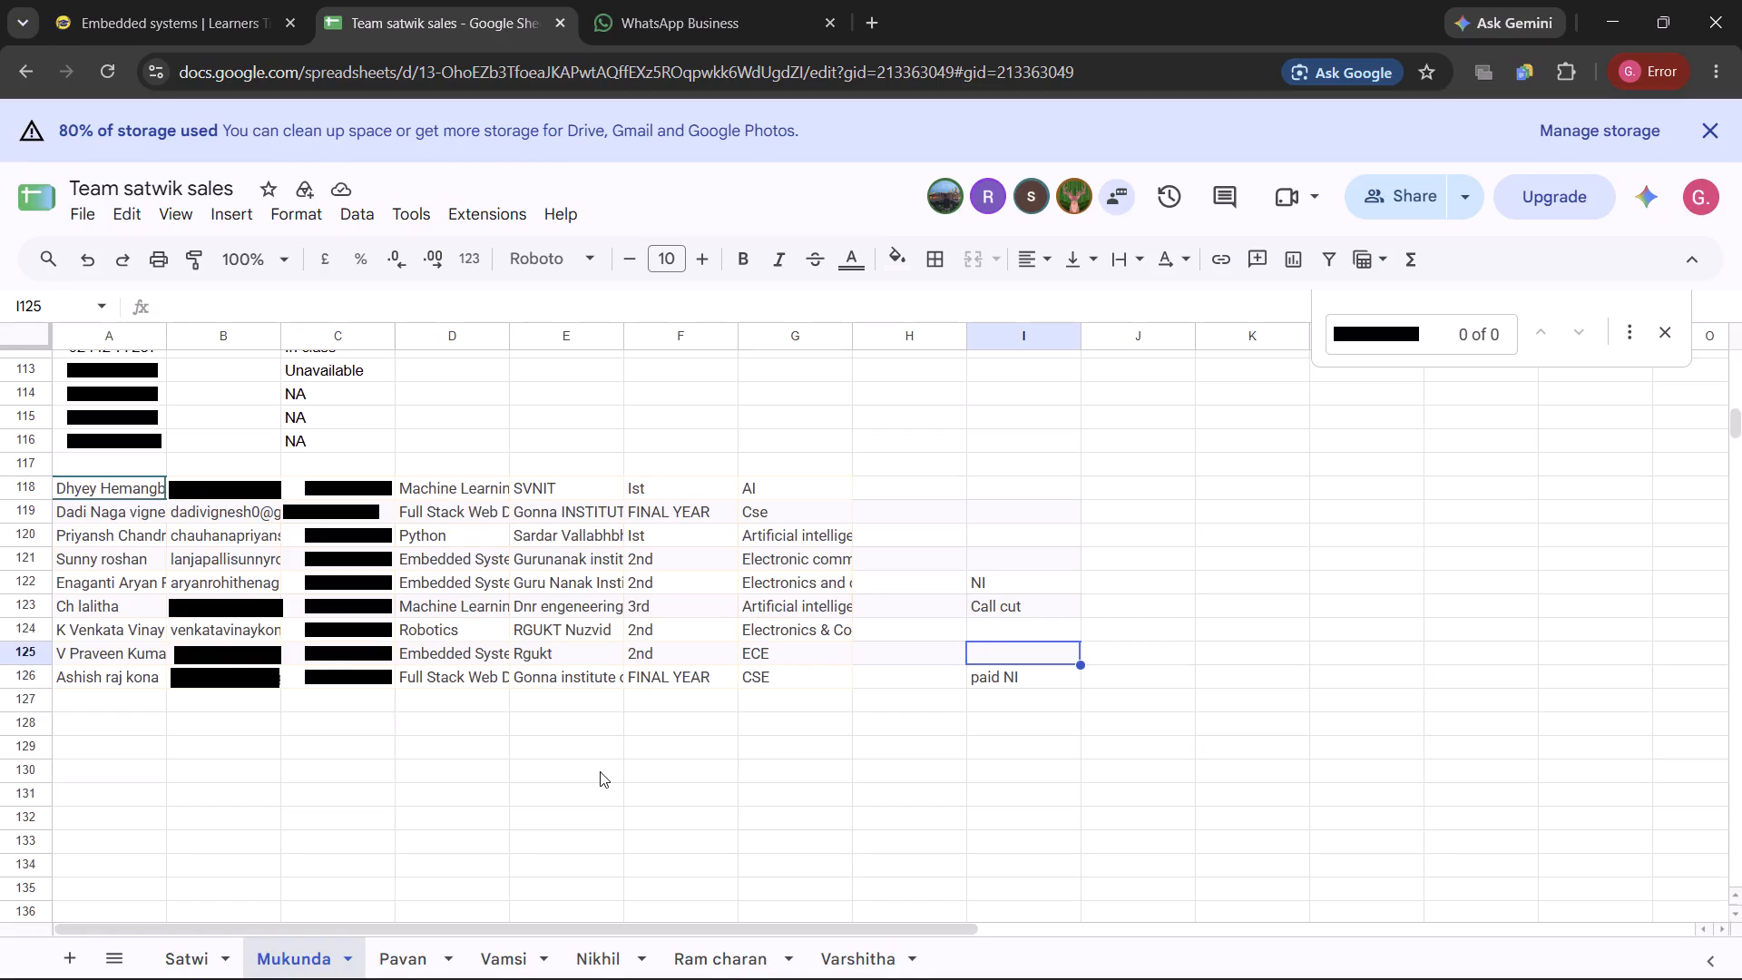
Close the course search, review the Embedded systems page's duration and program overview, and return to the Team satwik sales spreadsheet.
left_click(102, 0)
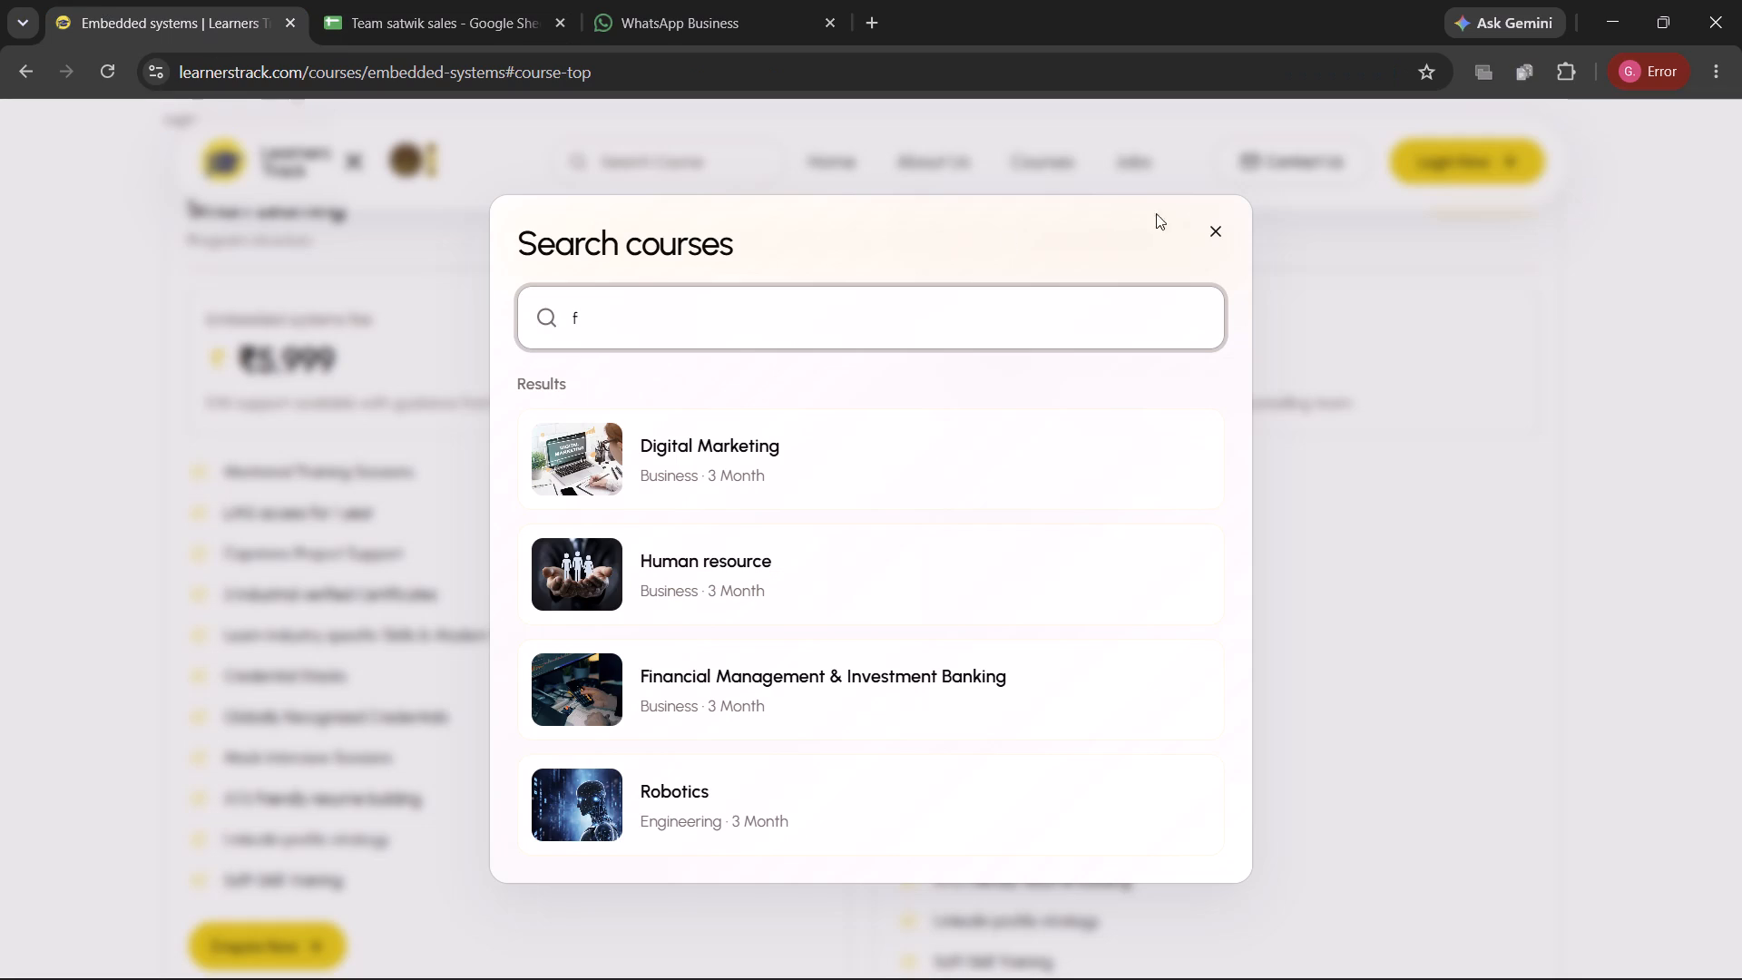
left_click(1212, 223)
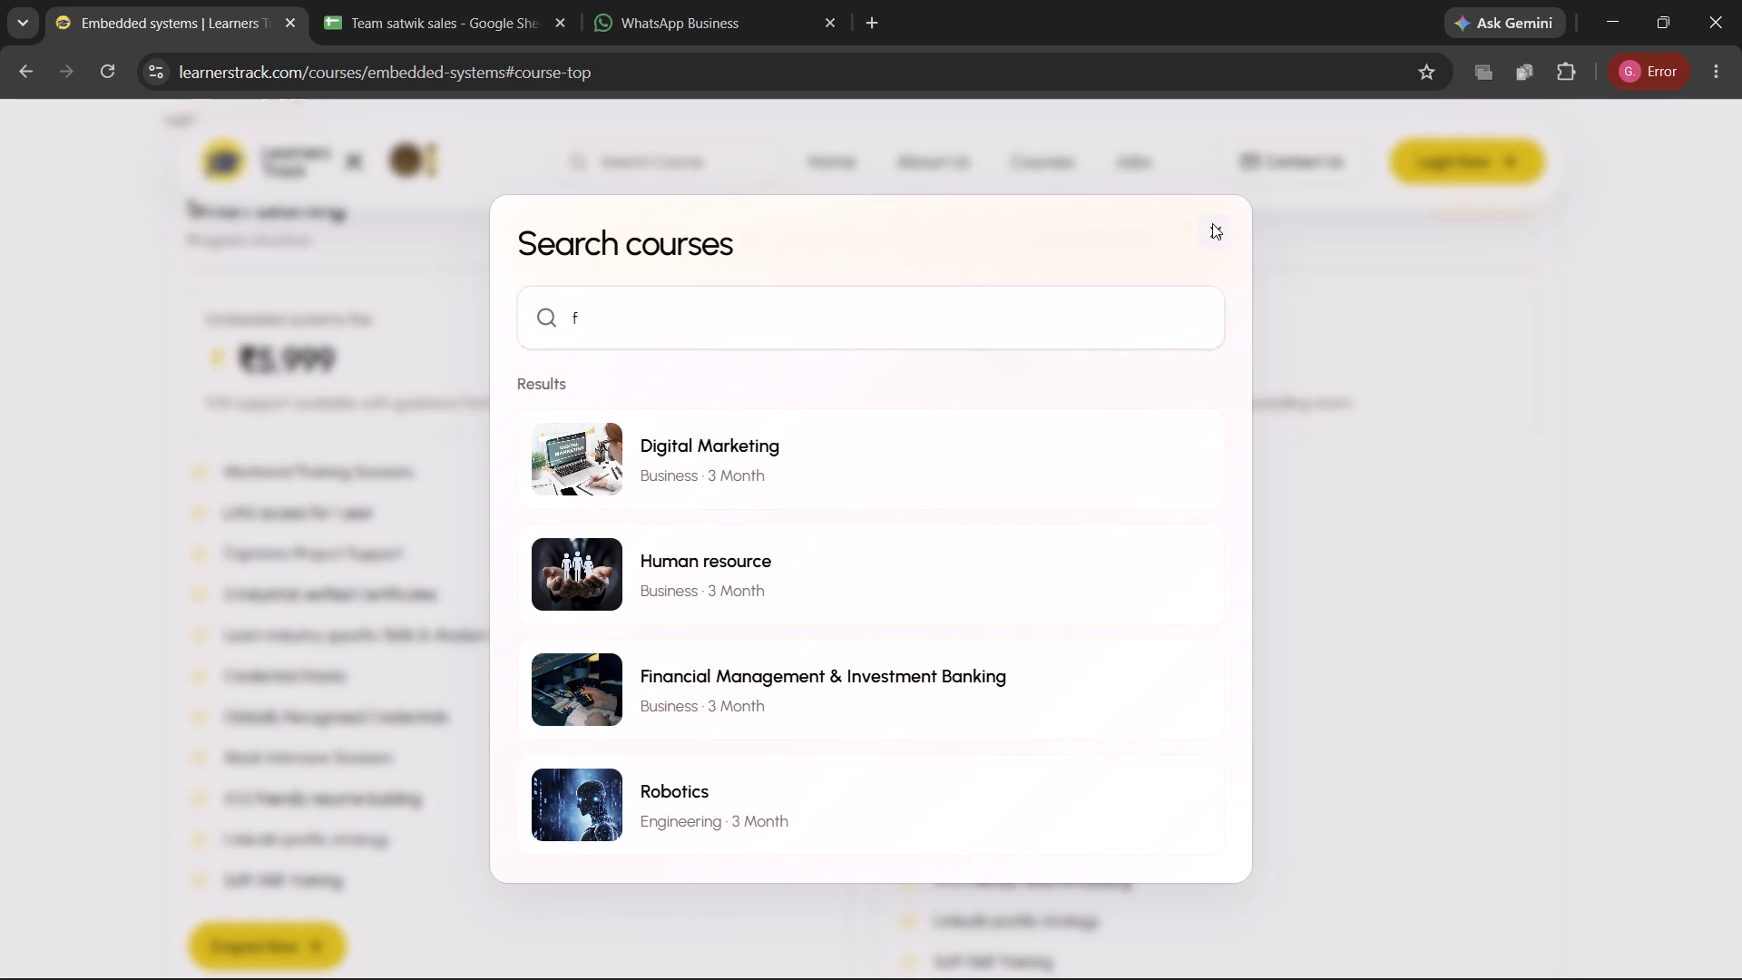
scroll(807, 542, "up", 12)
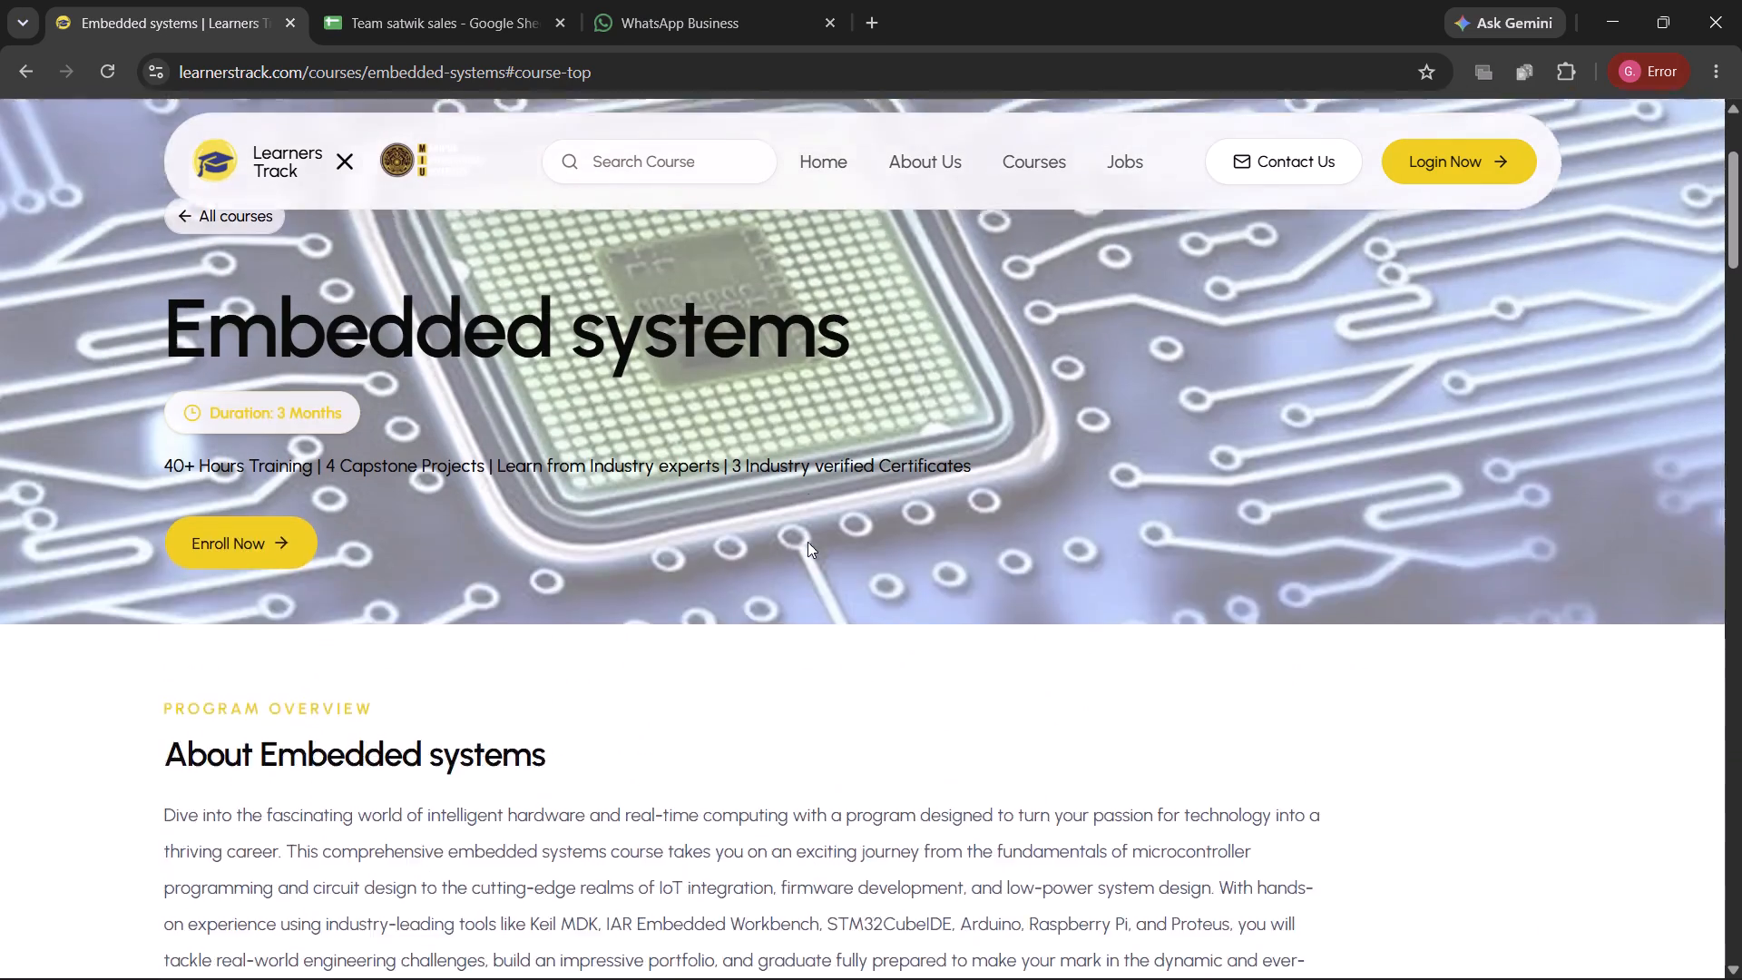
scroll(807, 542, "up", 1)
scroll(807, 542, "down", 5)
scroll(807, 542, "up", 4)
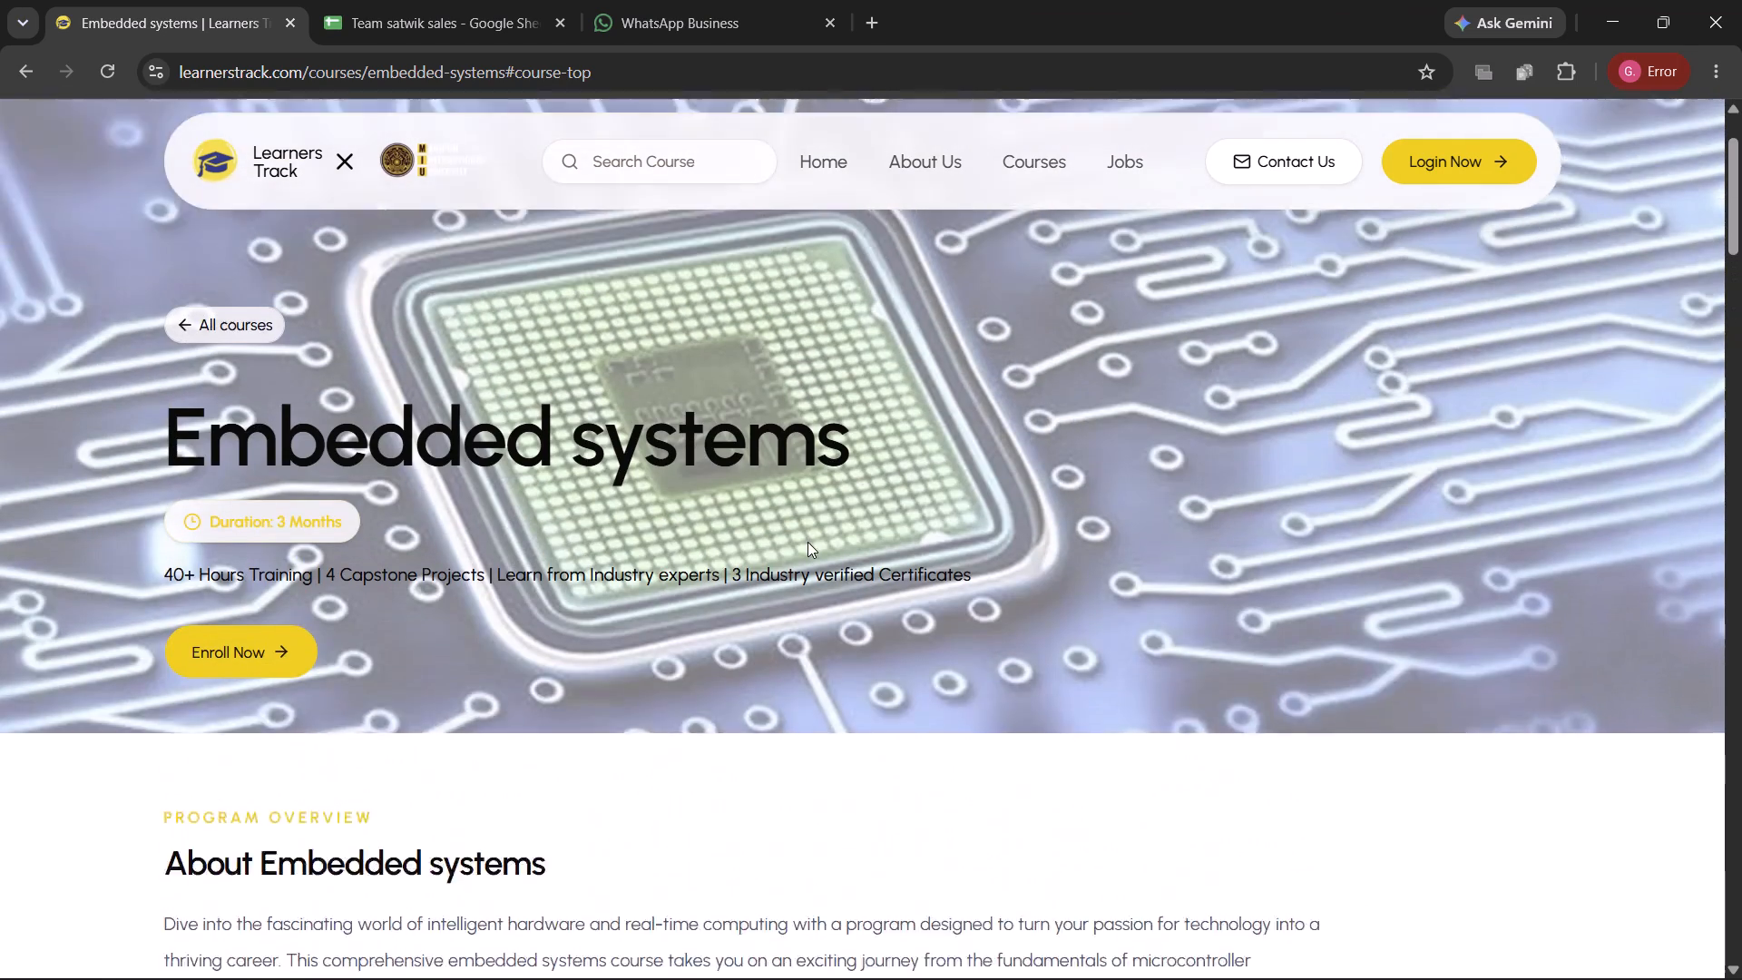
scroll(807, 542, "down", 4)
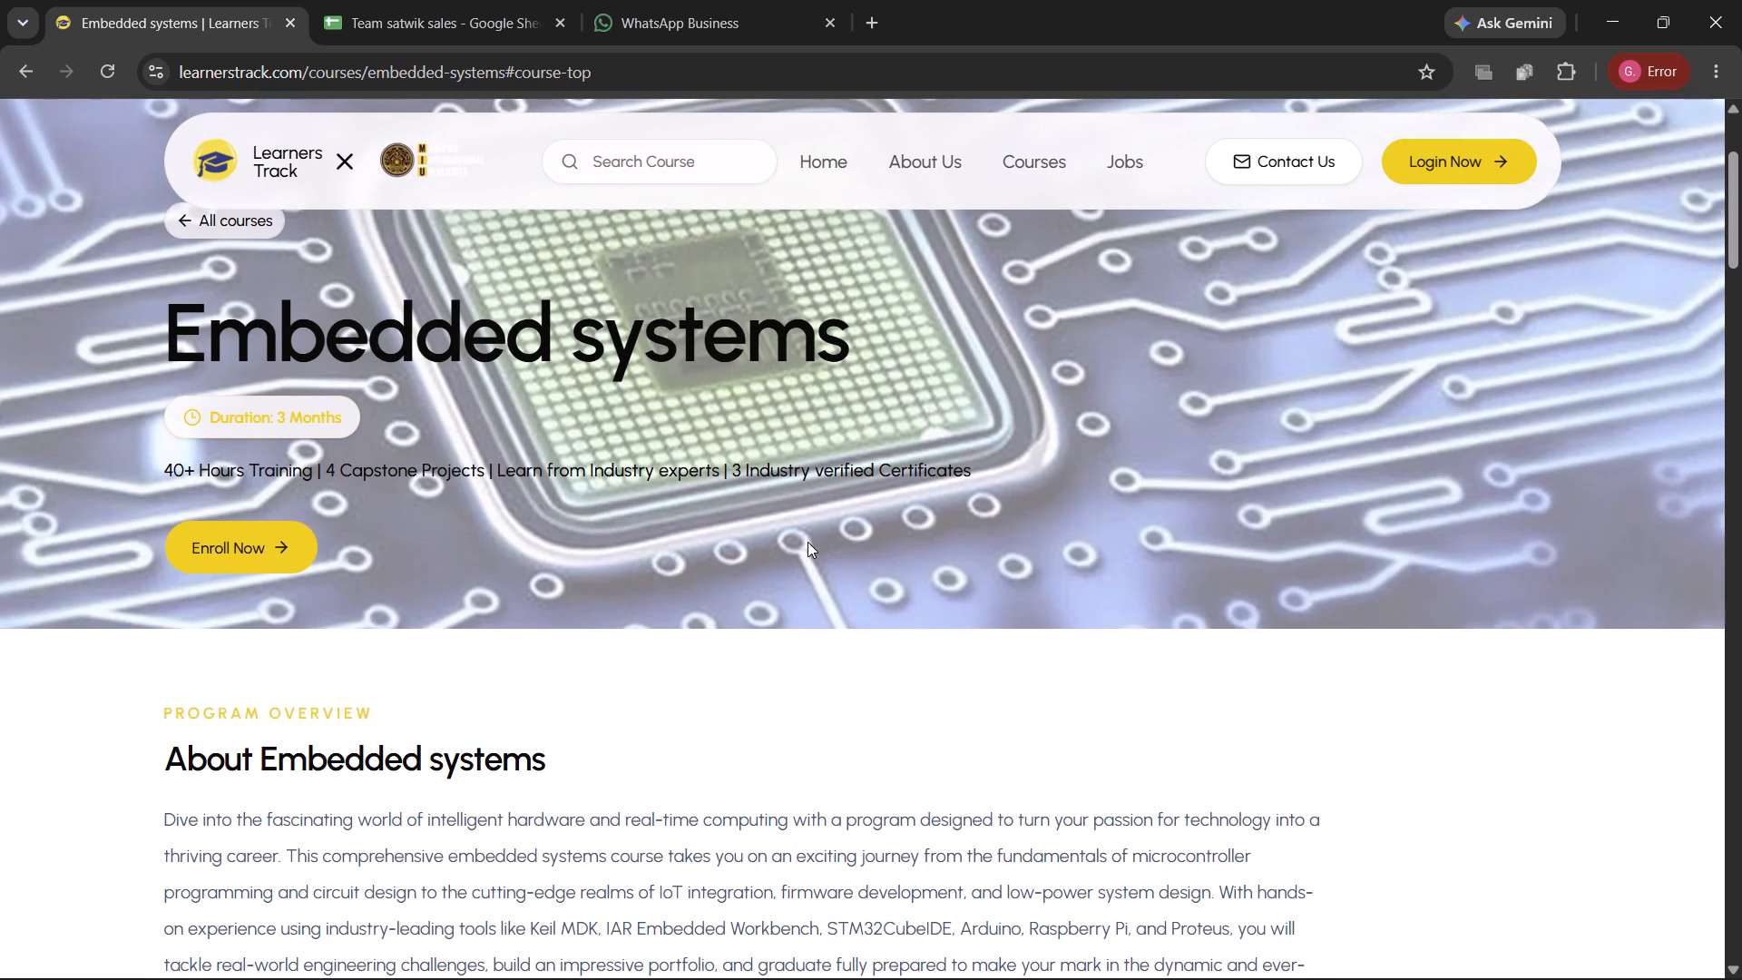
key("ctrl+Tab")
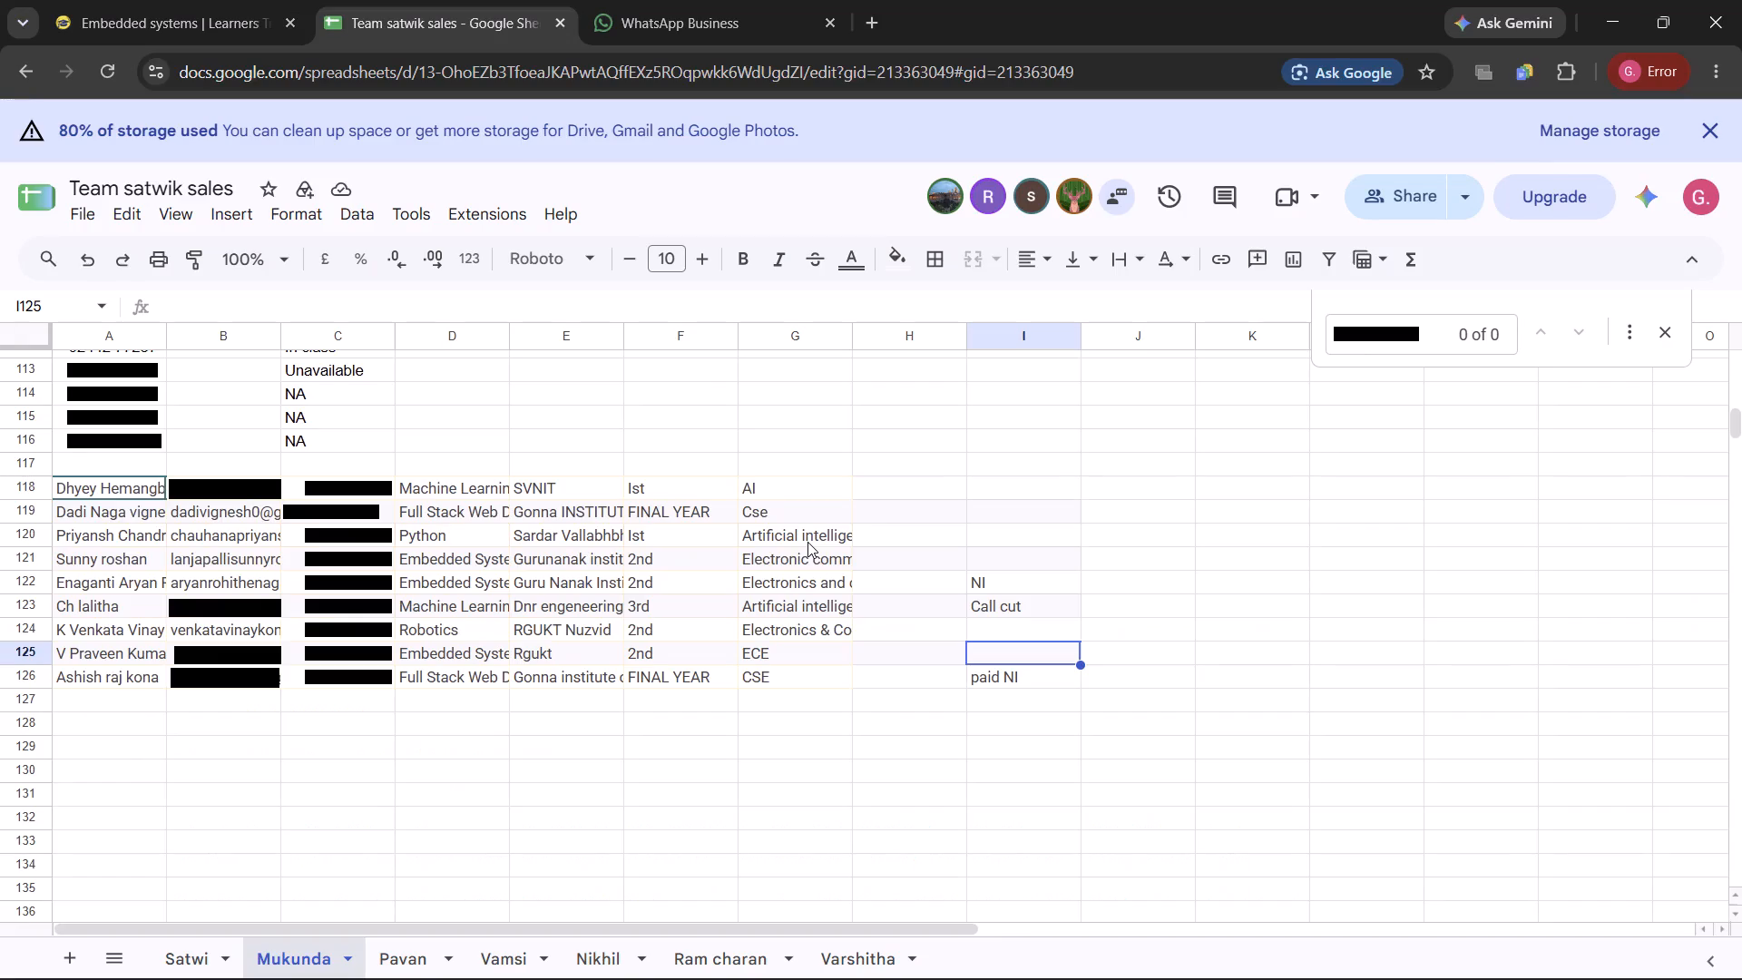
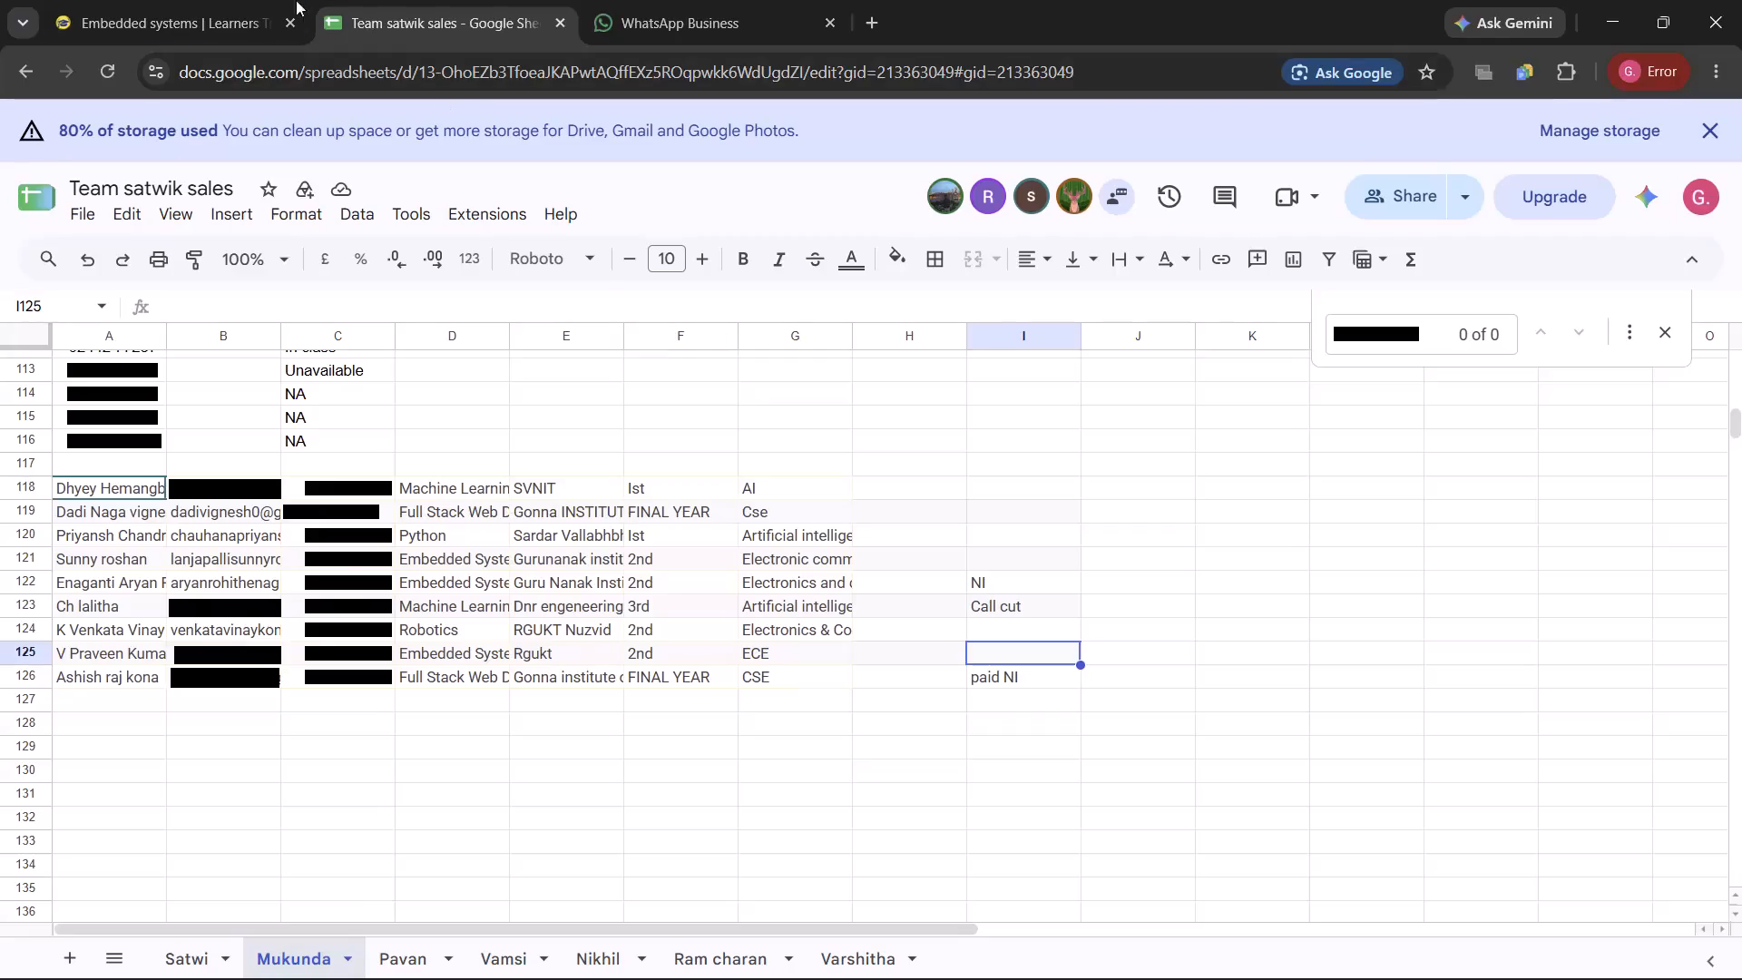
Return to the Embedded systems course page and review its key highlights, curriculum, and the Smart Learning and Advance Learning fees and inclusions.
left_click(220, 0)
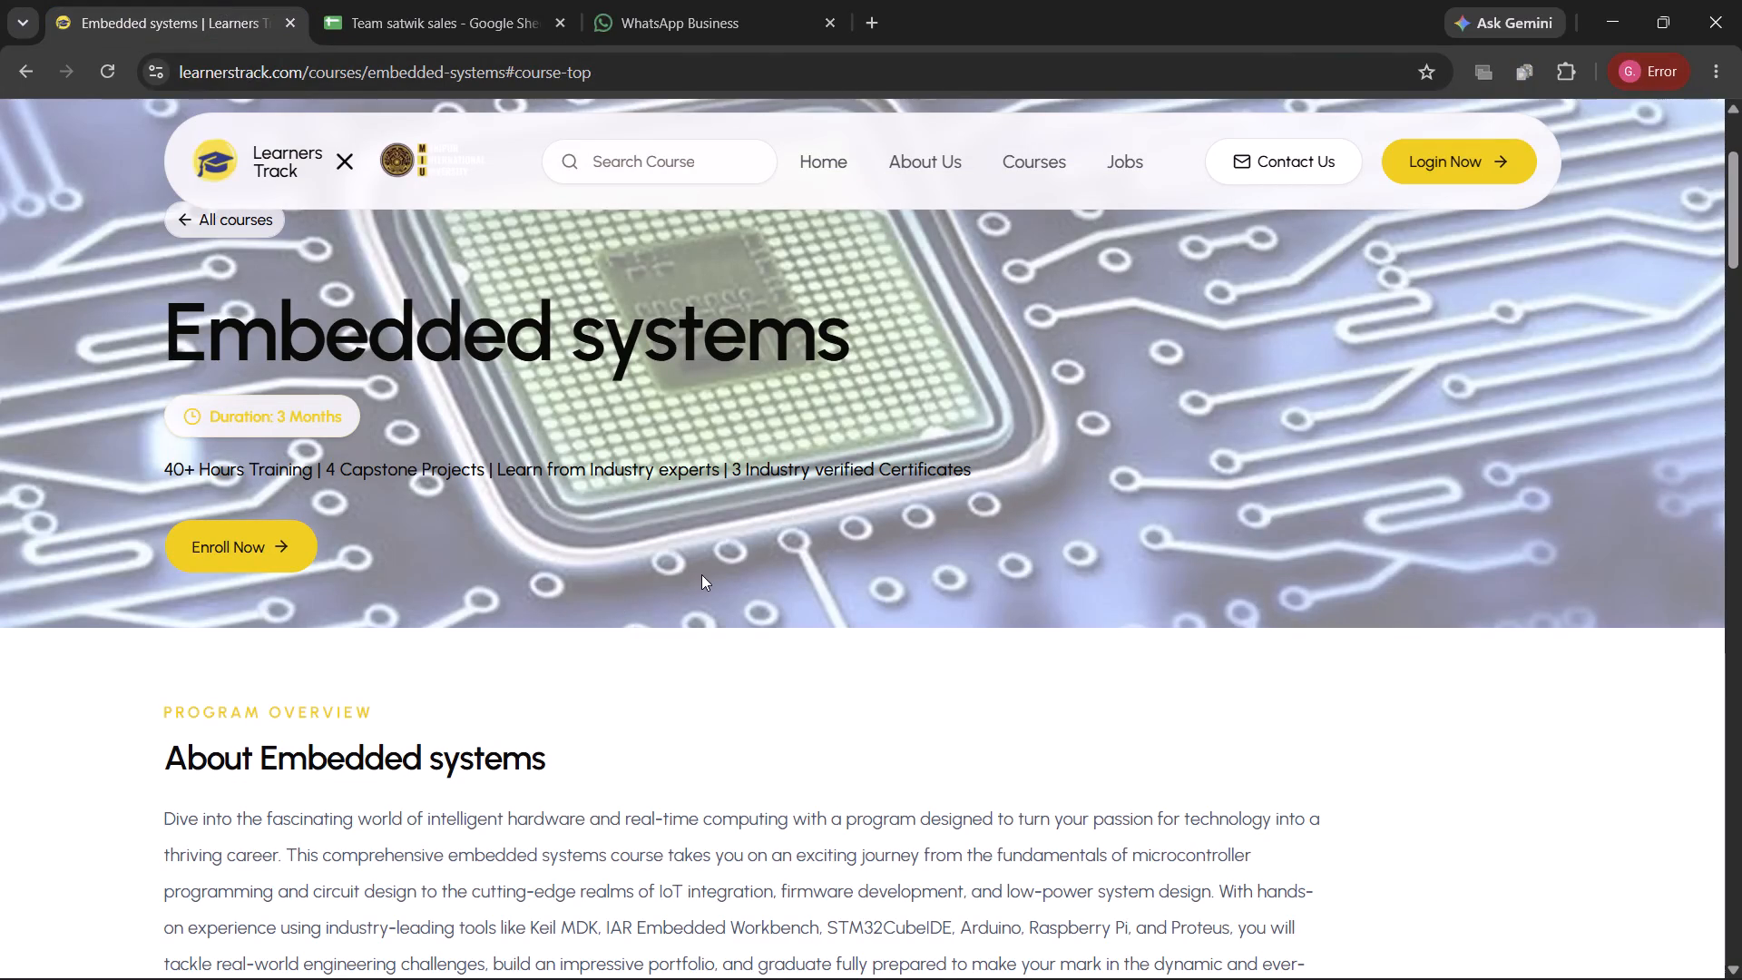
scroll(701, 574, "up", 1)
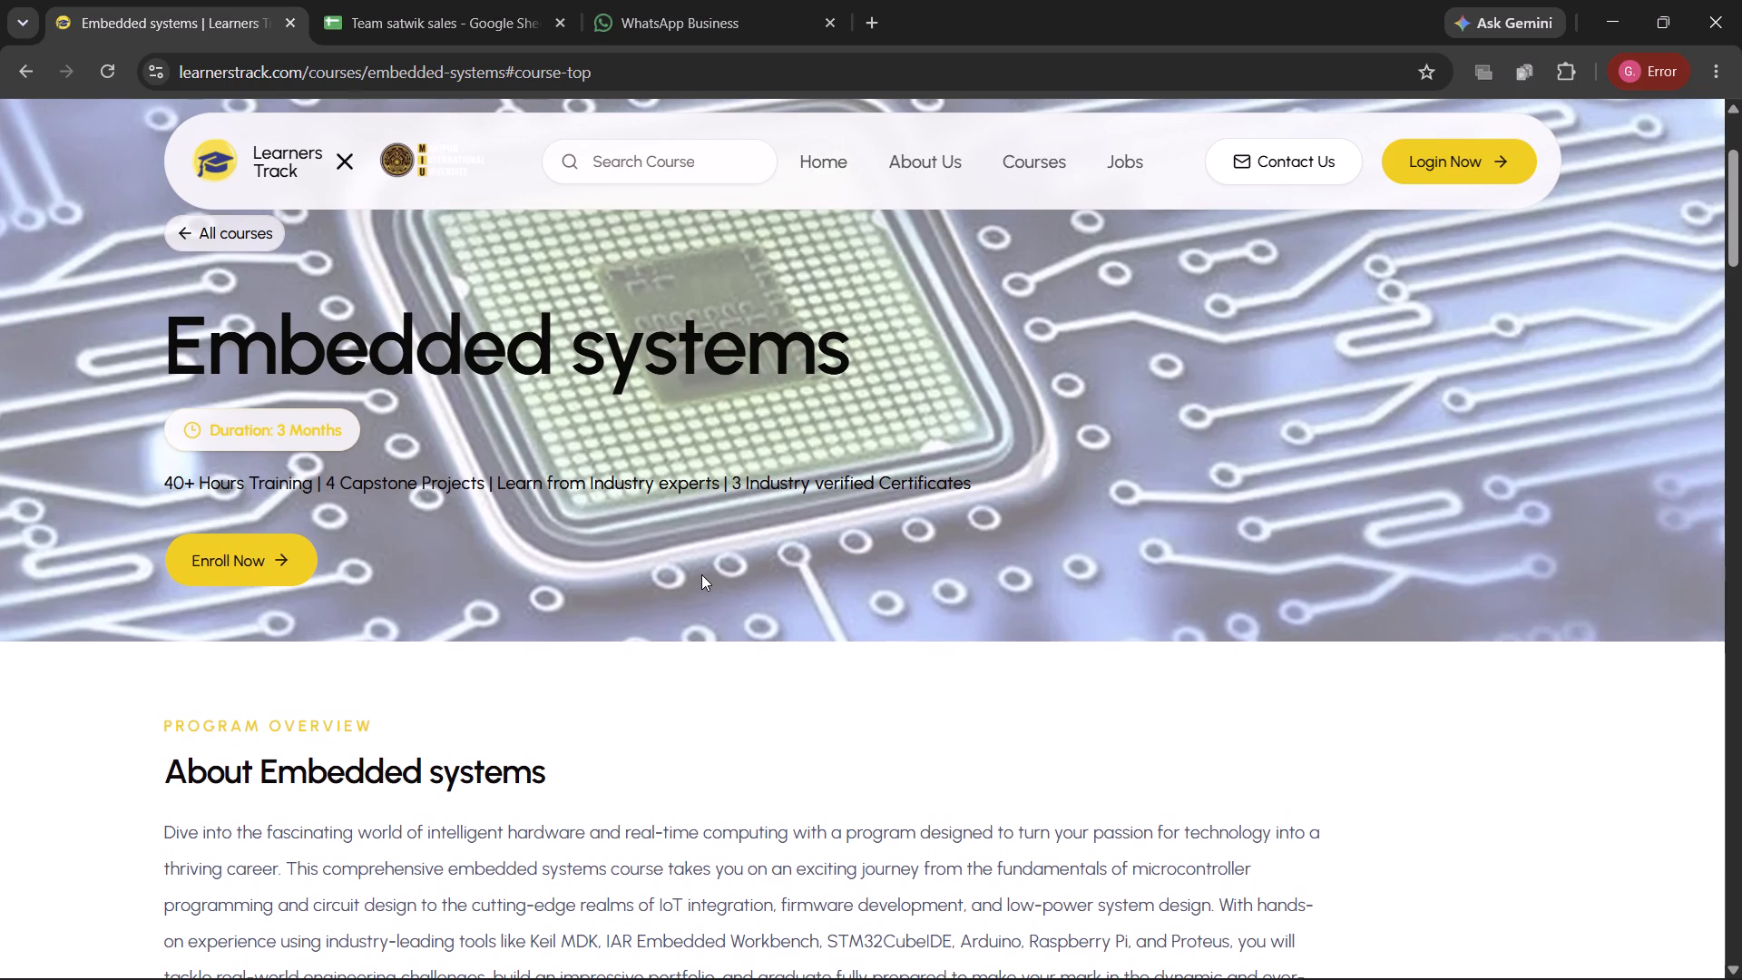
scroll(701, 574, "down", 5)
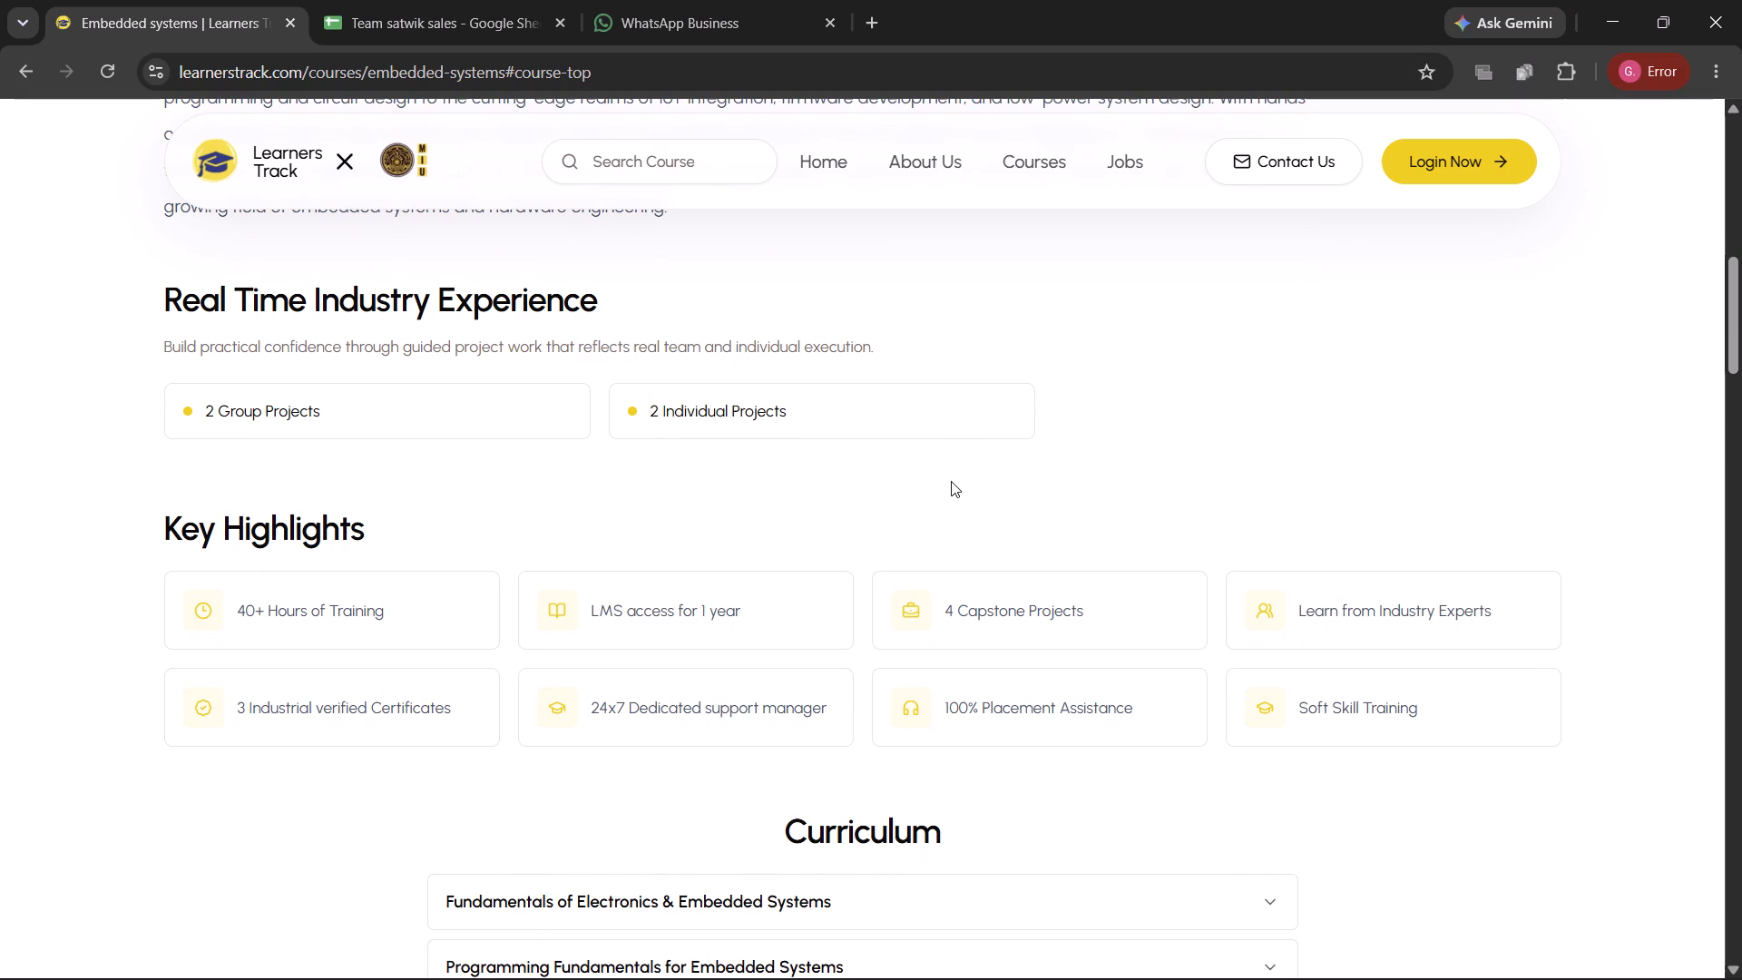
scroll(951, 481, "down", 4)
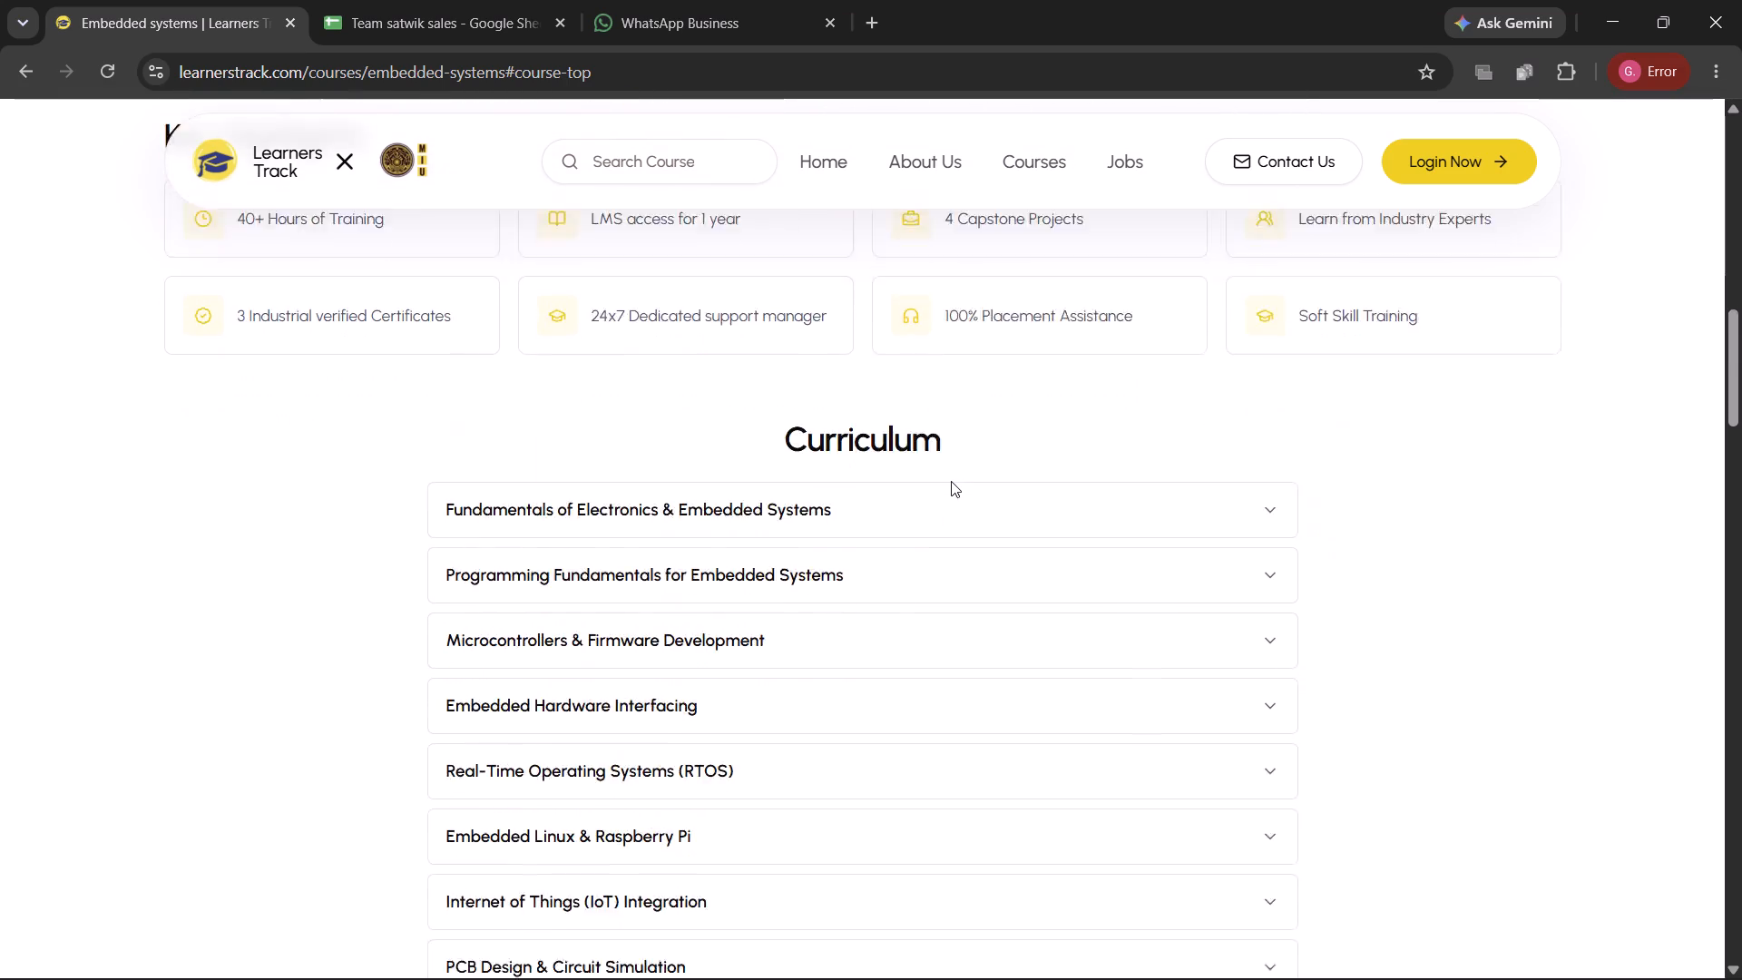
scroll(951, 481, "down", 3)
scroll(951, 481, "up", 1)
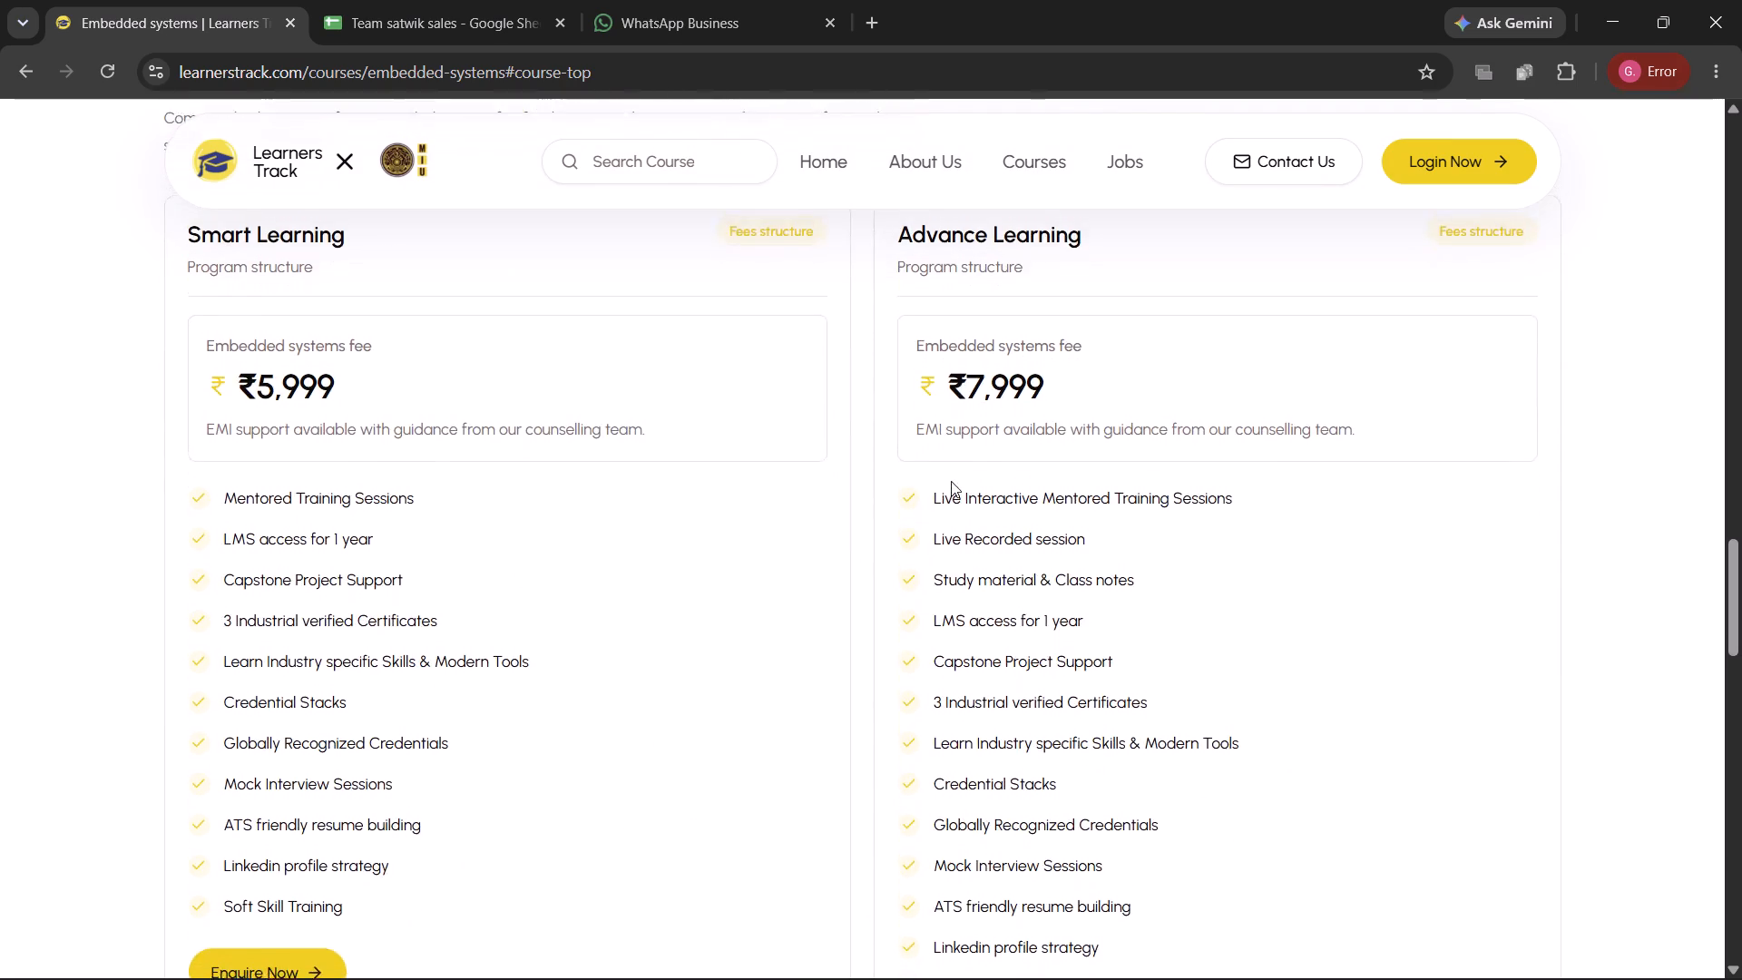
scroll(951, 481, "up", 2)
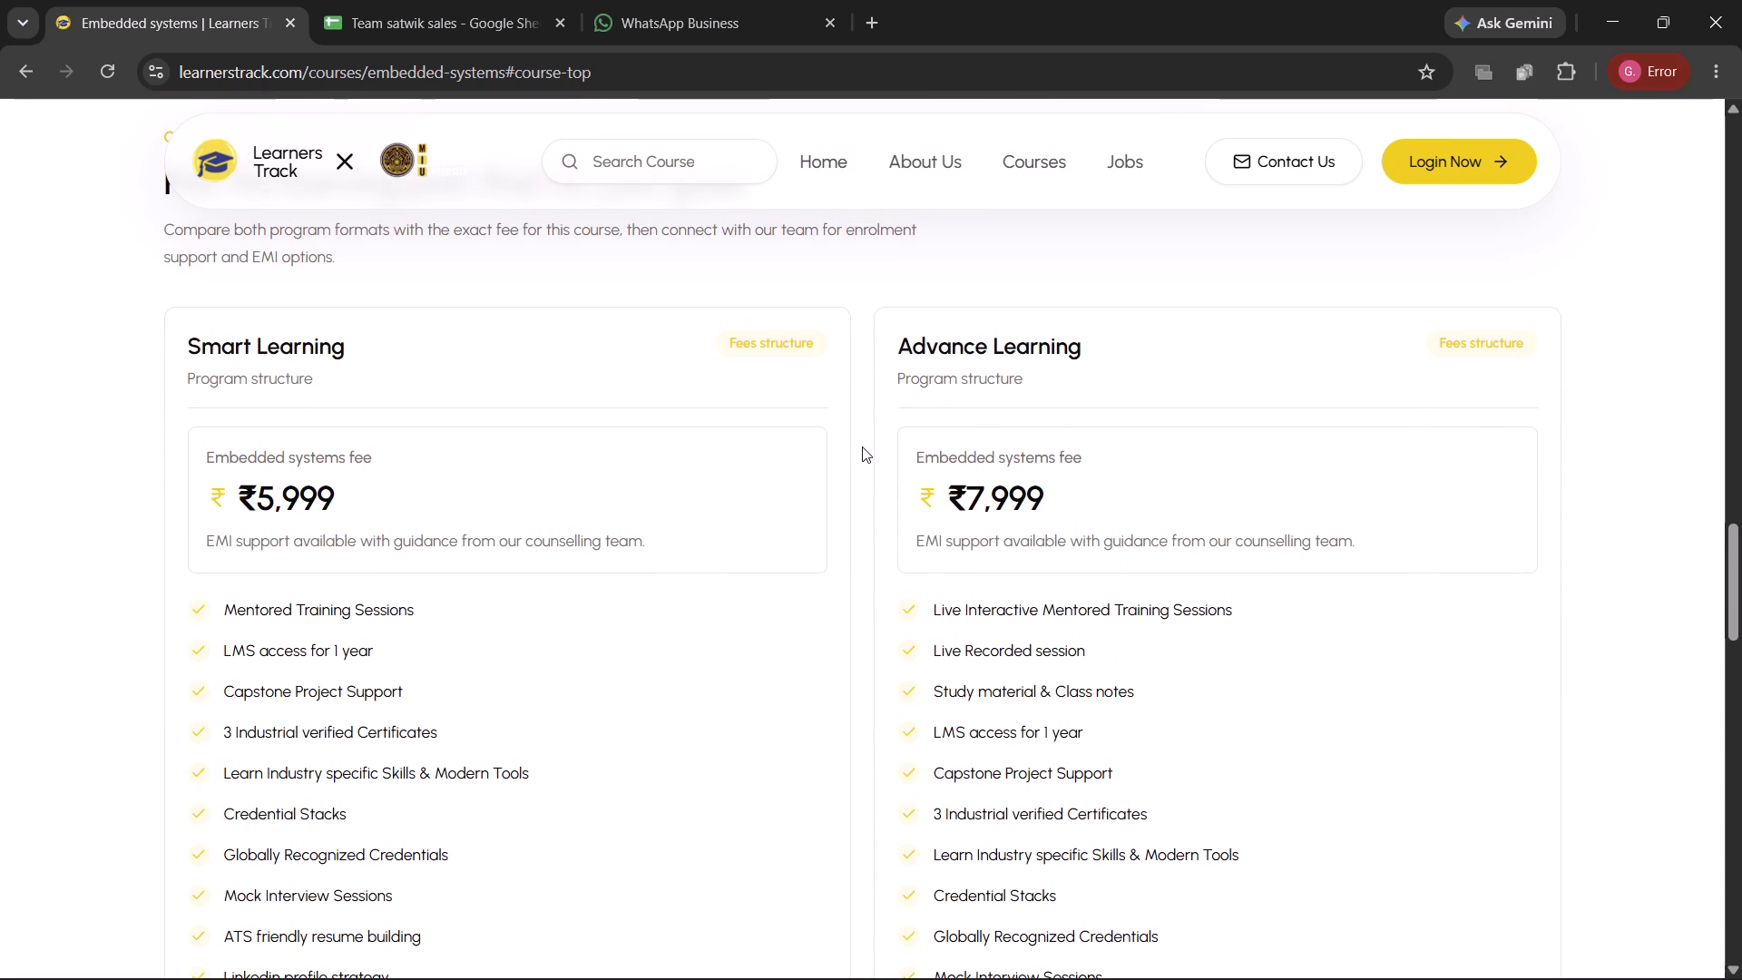
left_click(859, 450)
scroll(859, 450, "down", 2)
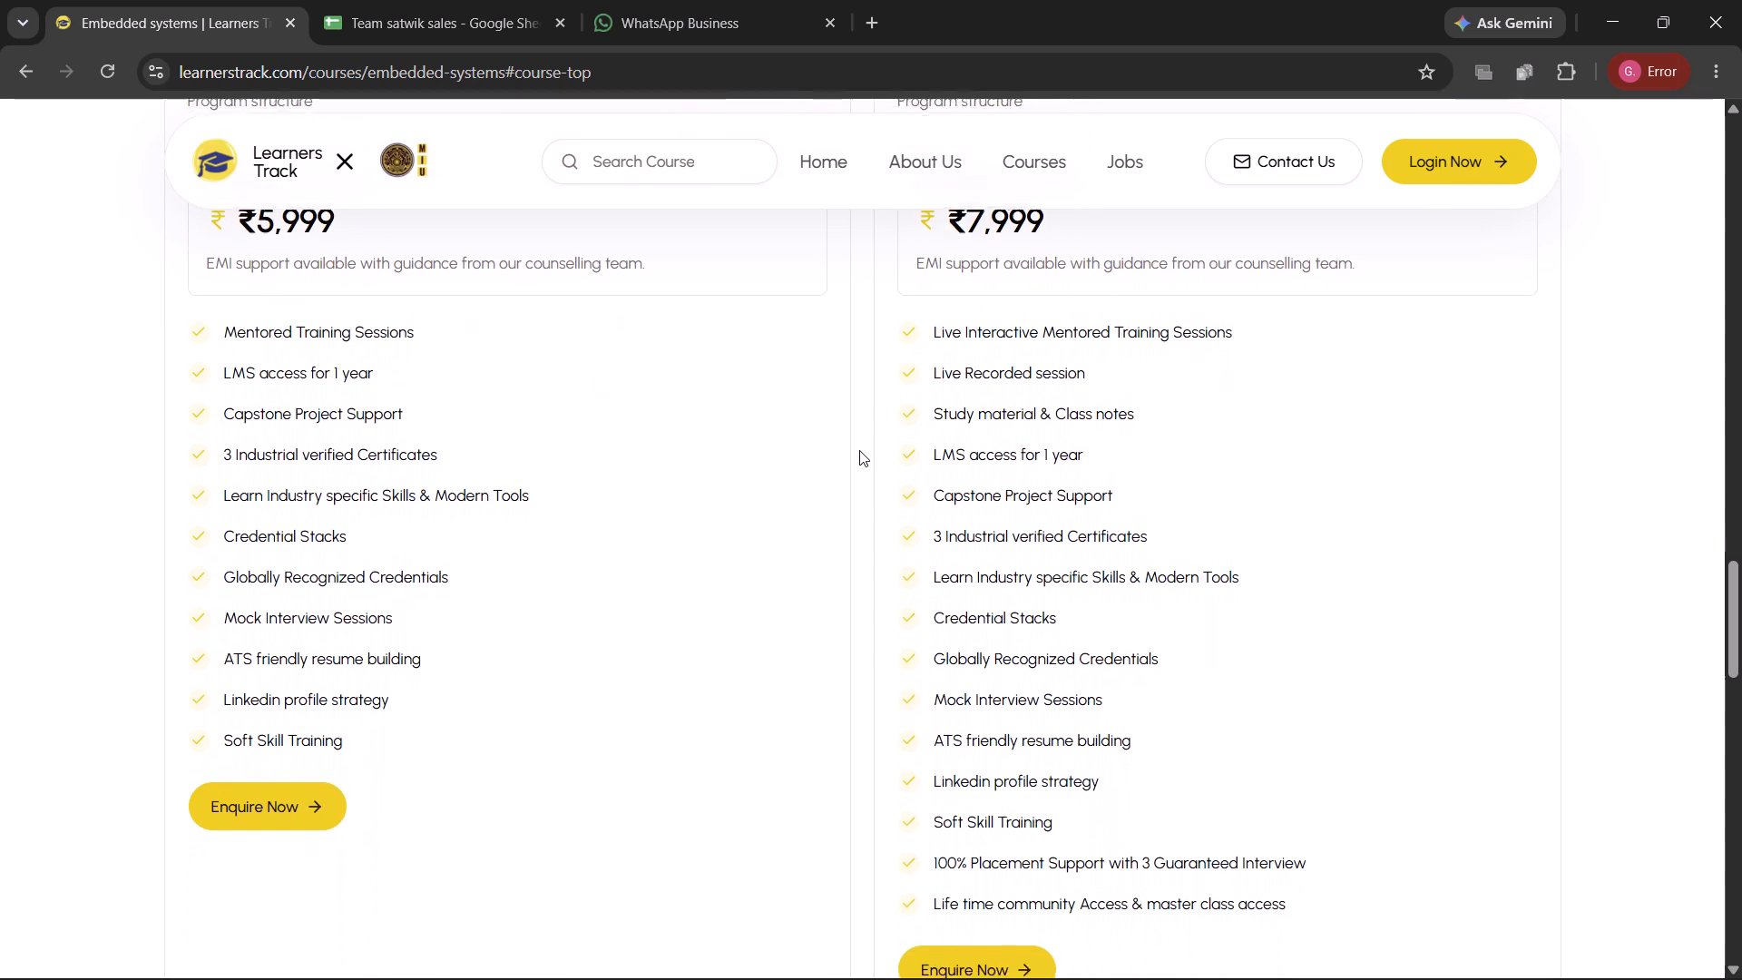
scroll(859, 450, "down", 2)
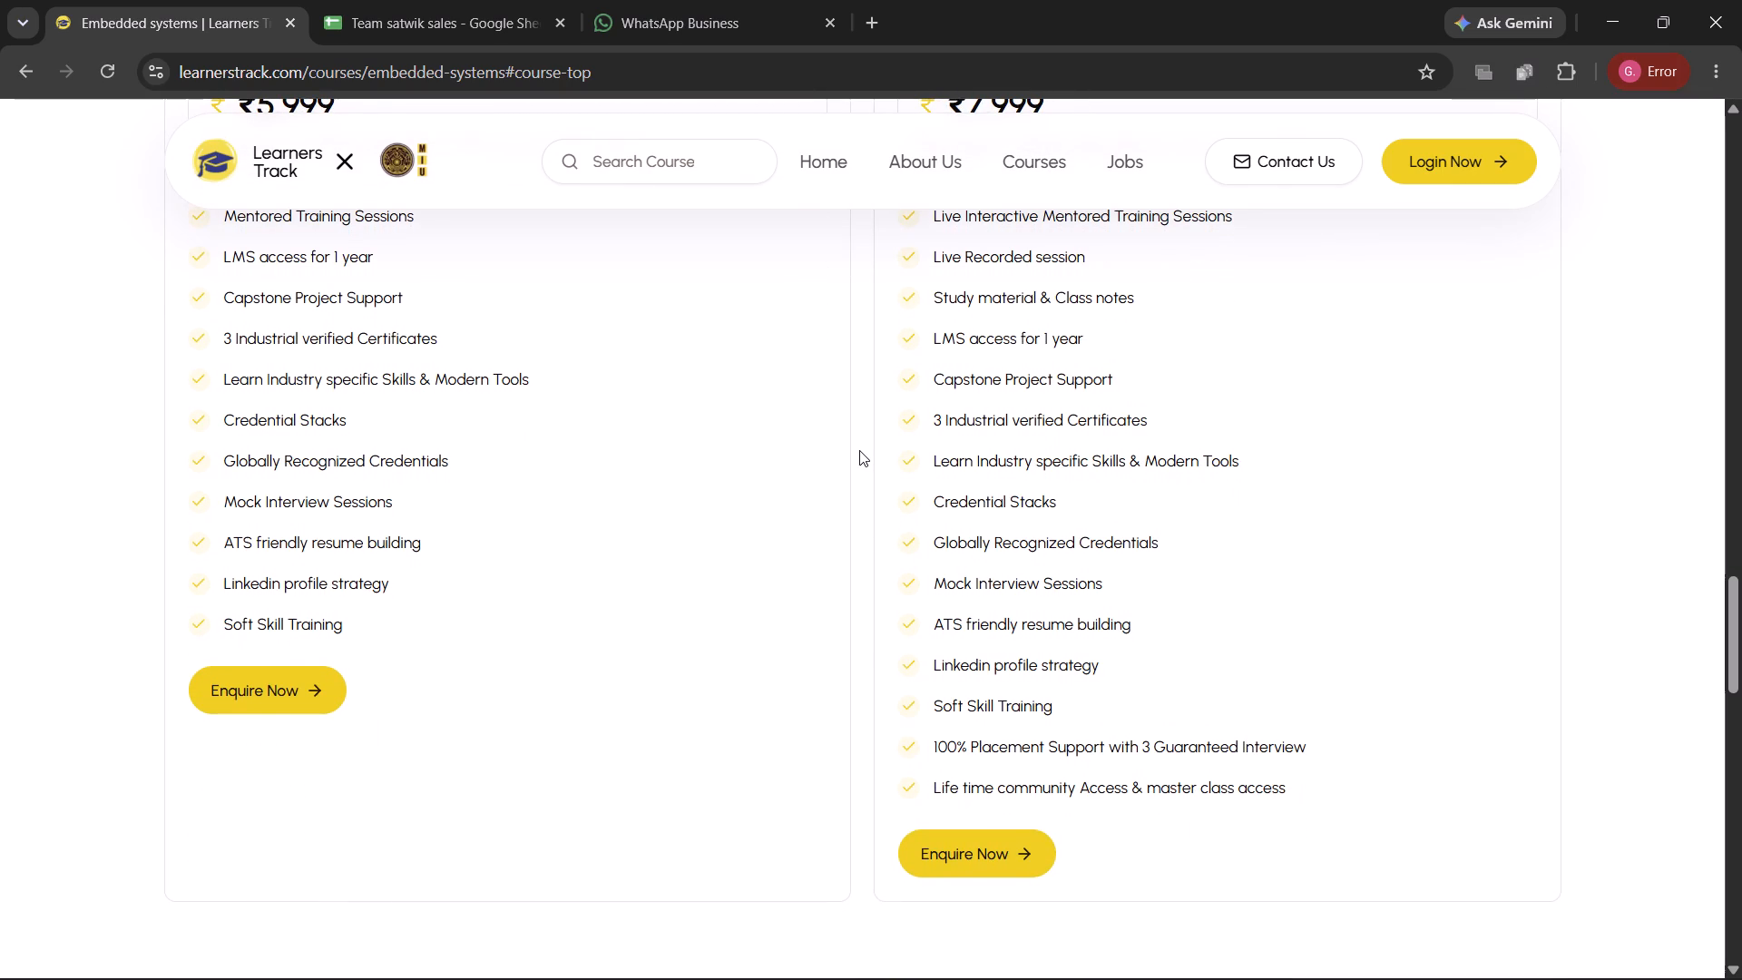
scroll(859, 450, "up", 1)
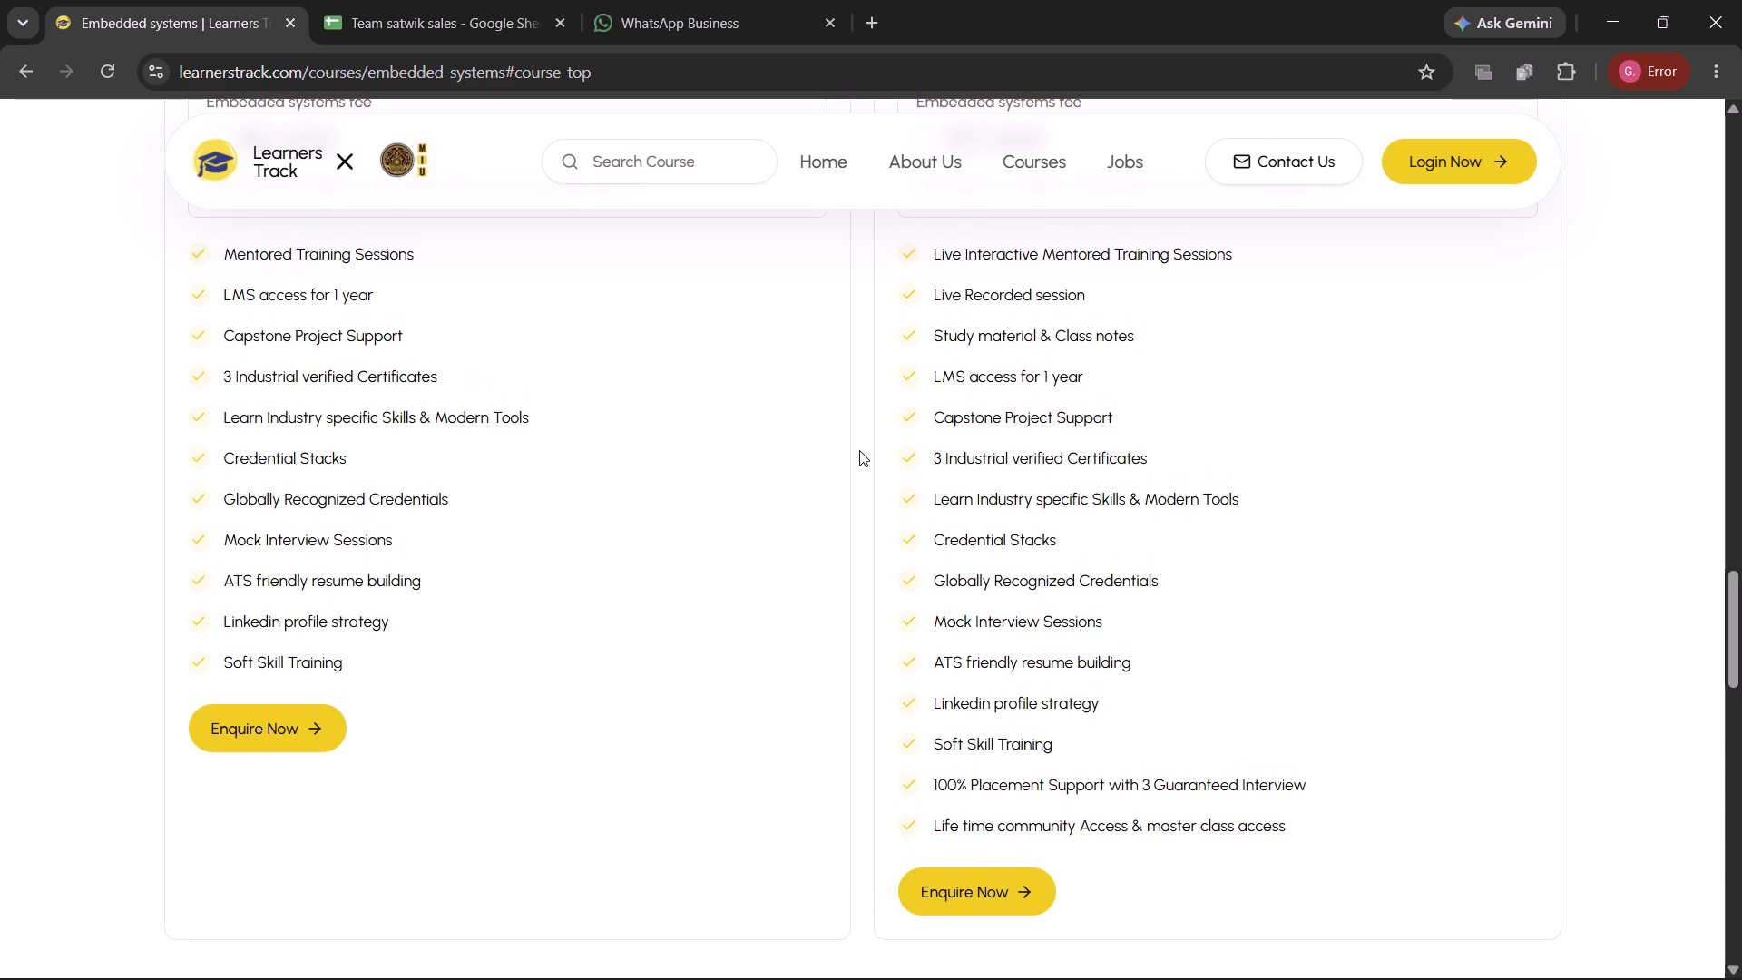
Return to the Team satwik sales spreadsheet and enter the status "already join" in cell I125 for the Embedded Systems lead.
left_click(512, 0)
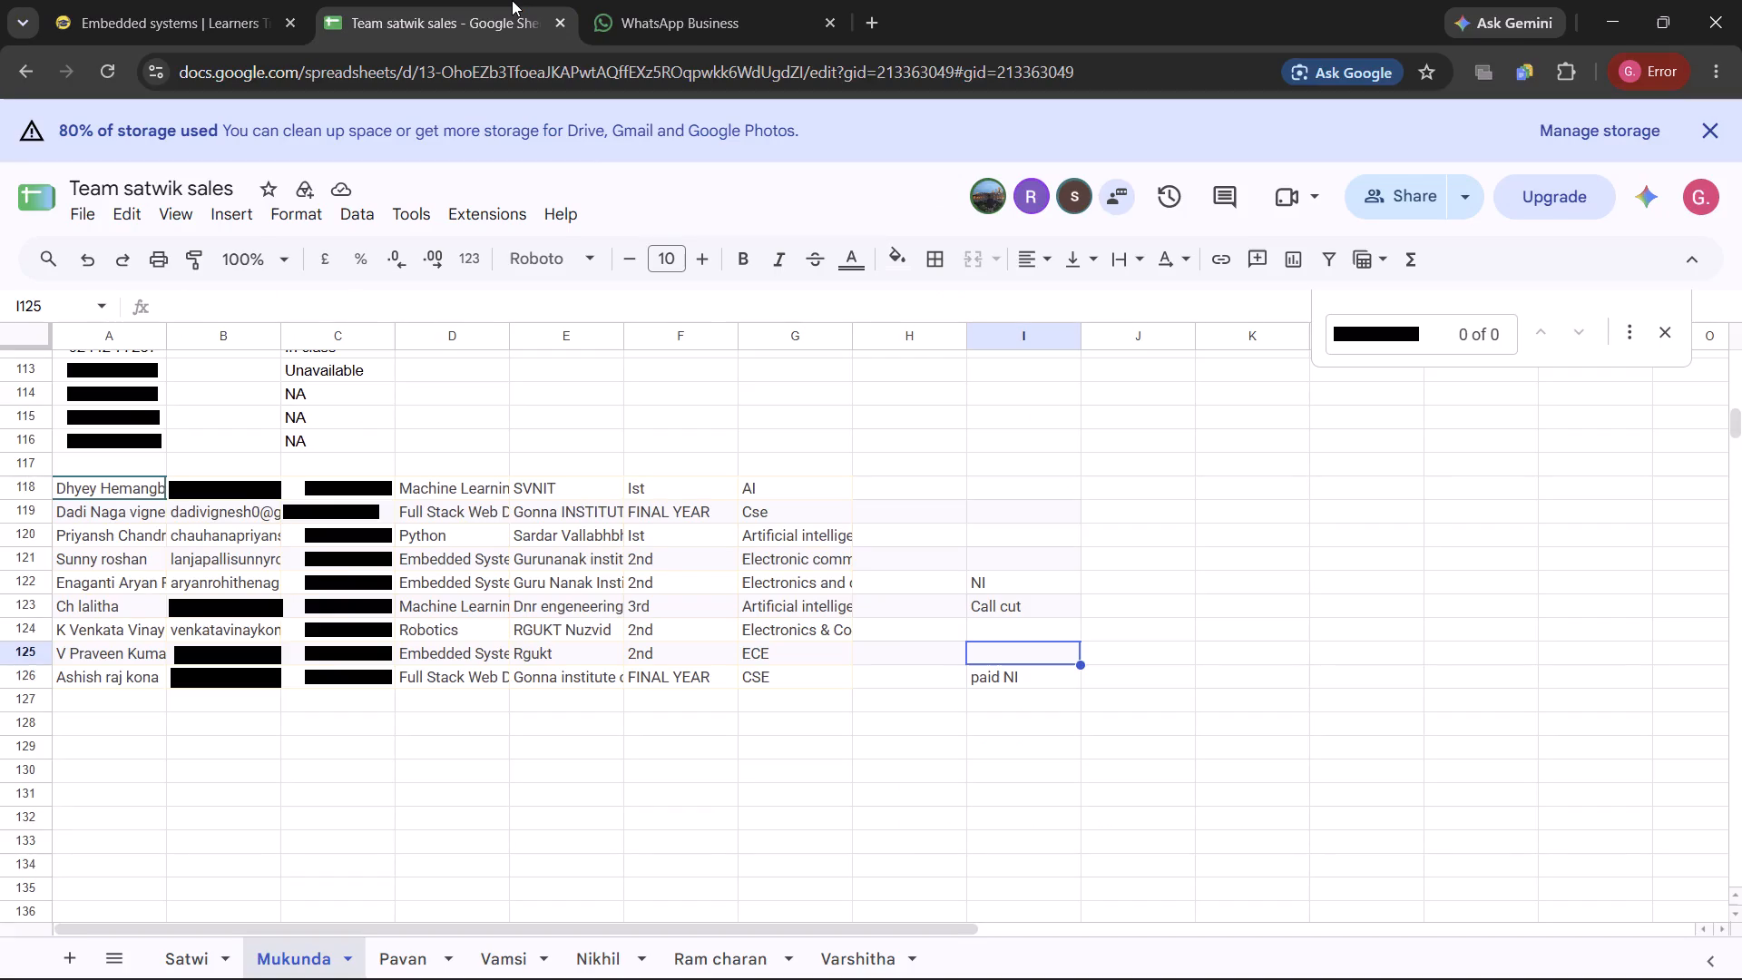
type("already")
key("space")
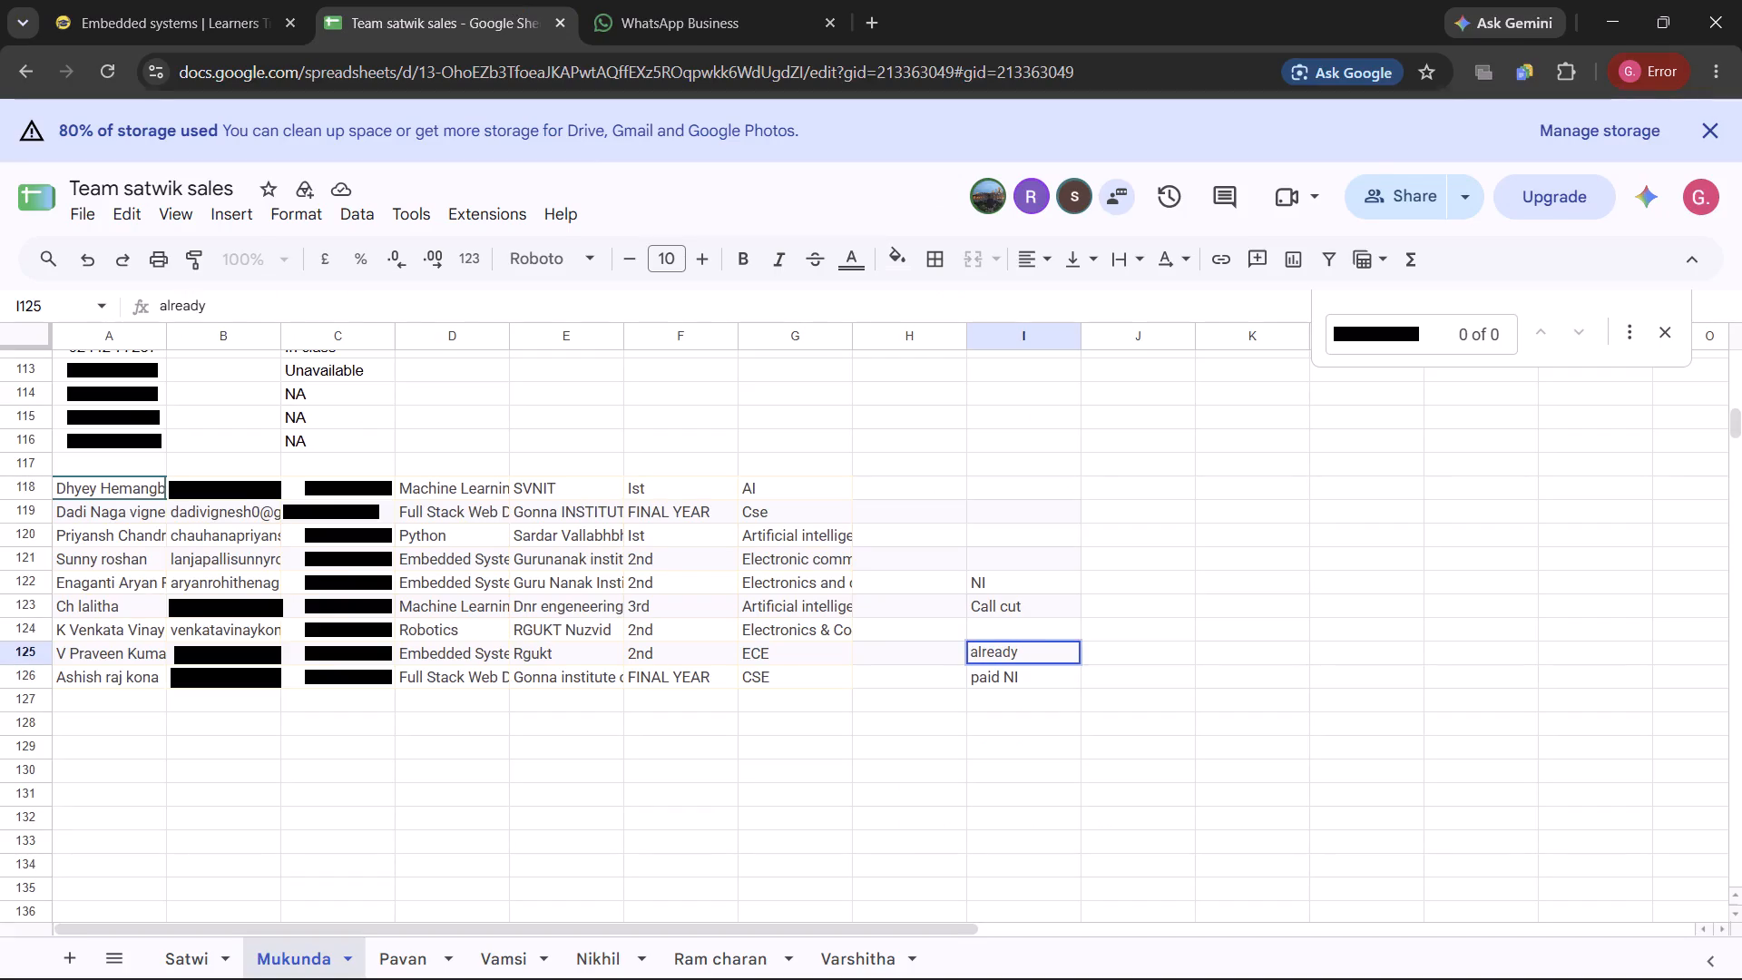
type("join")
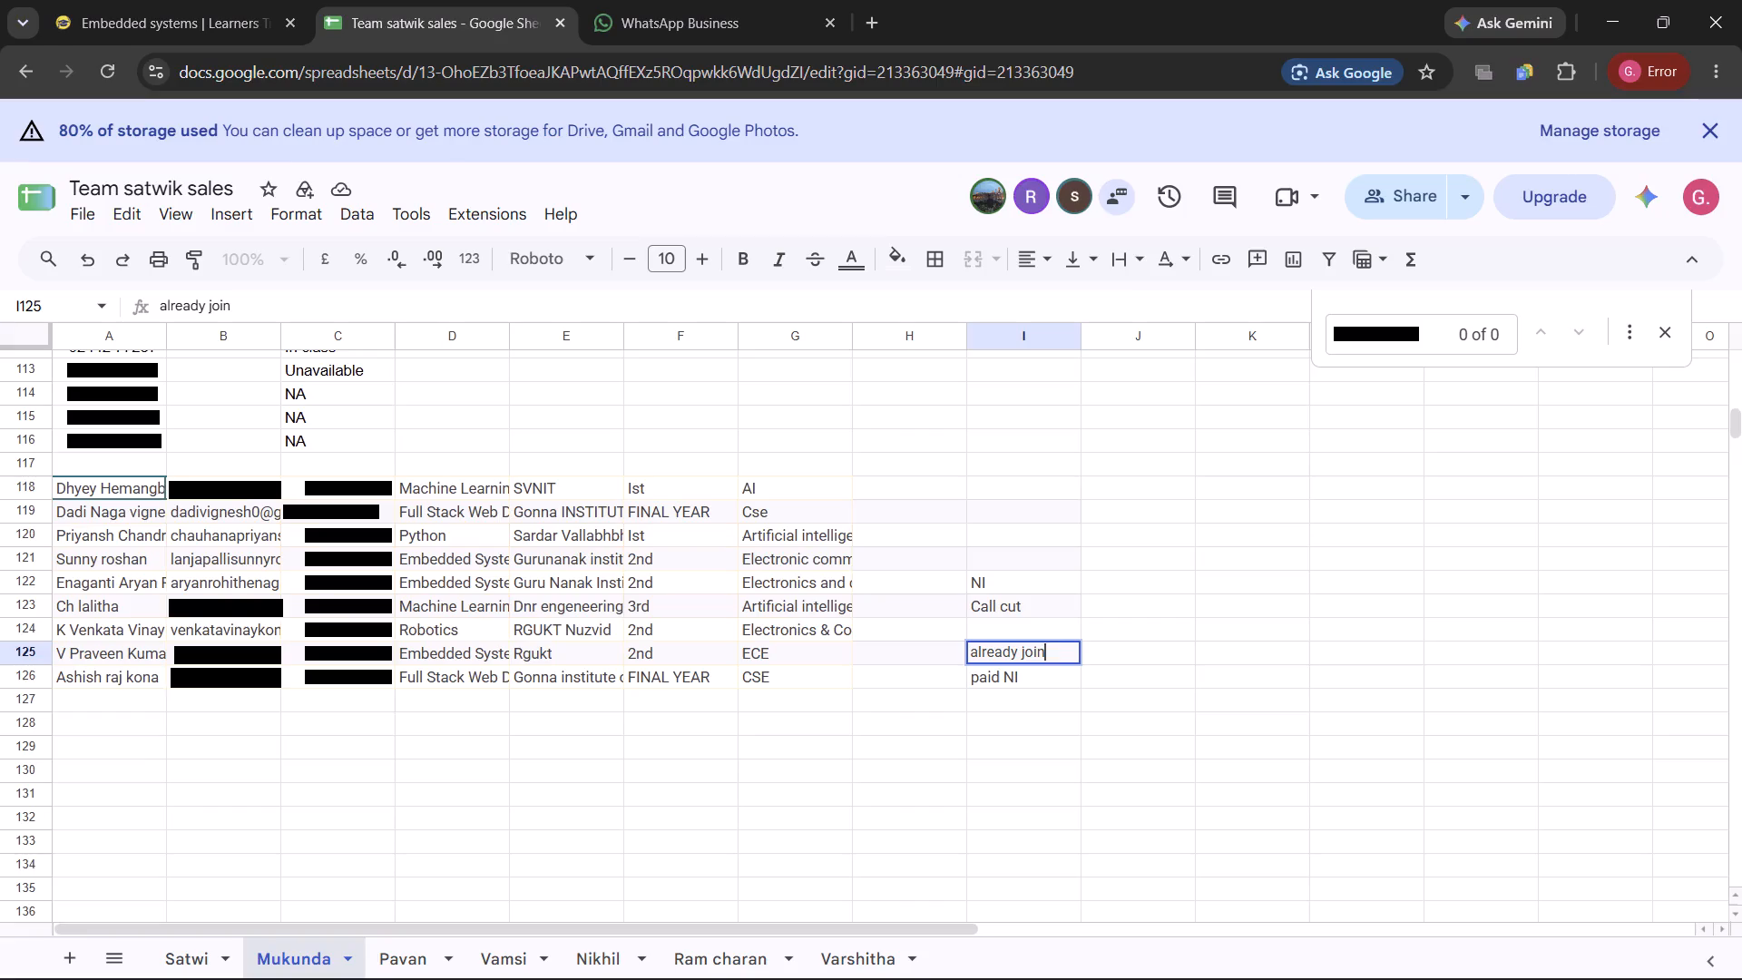
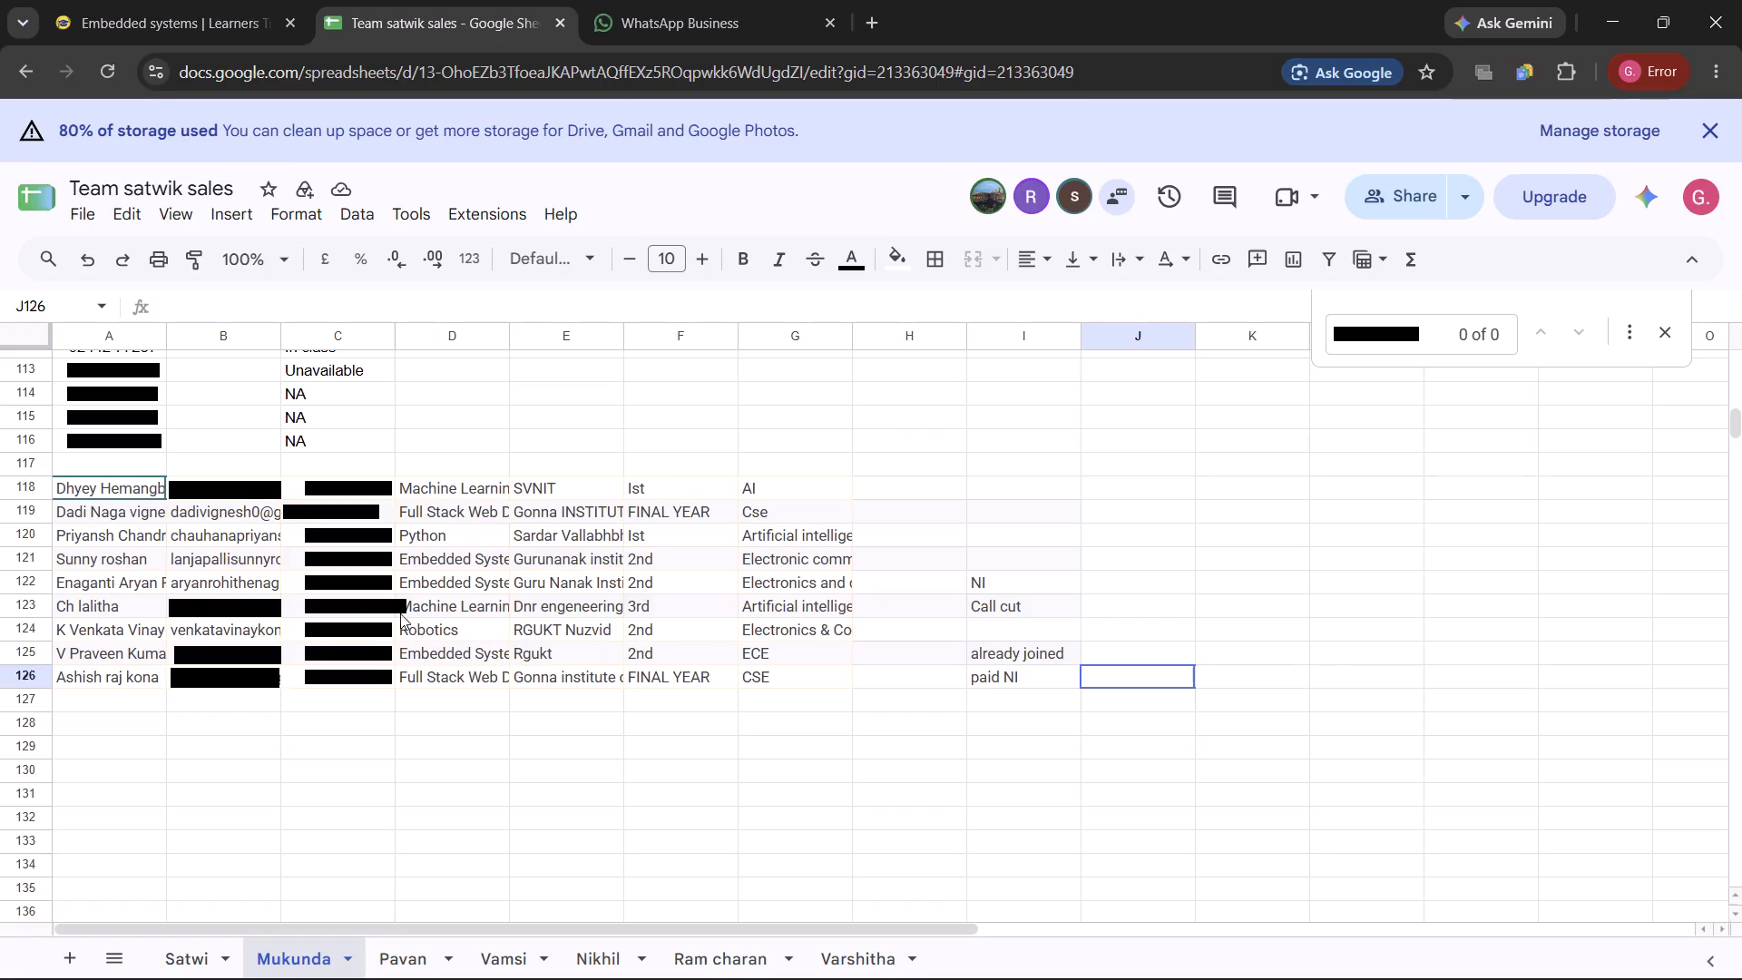
Select cell C124 in the Robotics lead's row of the Mukunda sheet.
left_click(374, 624)
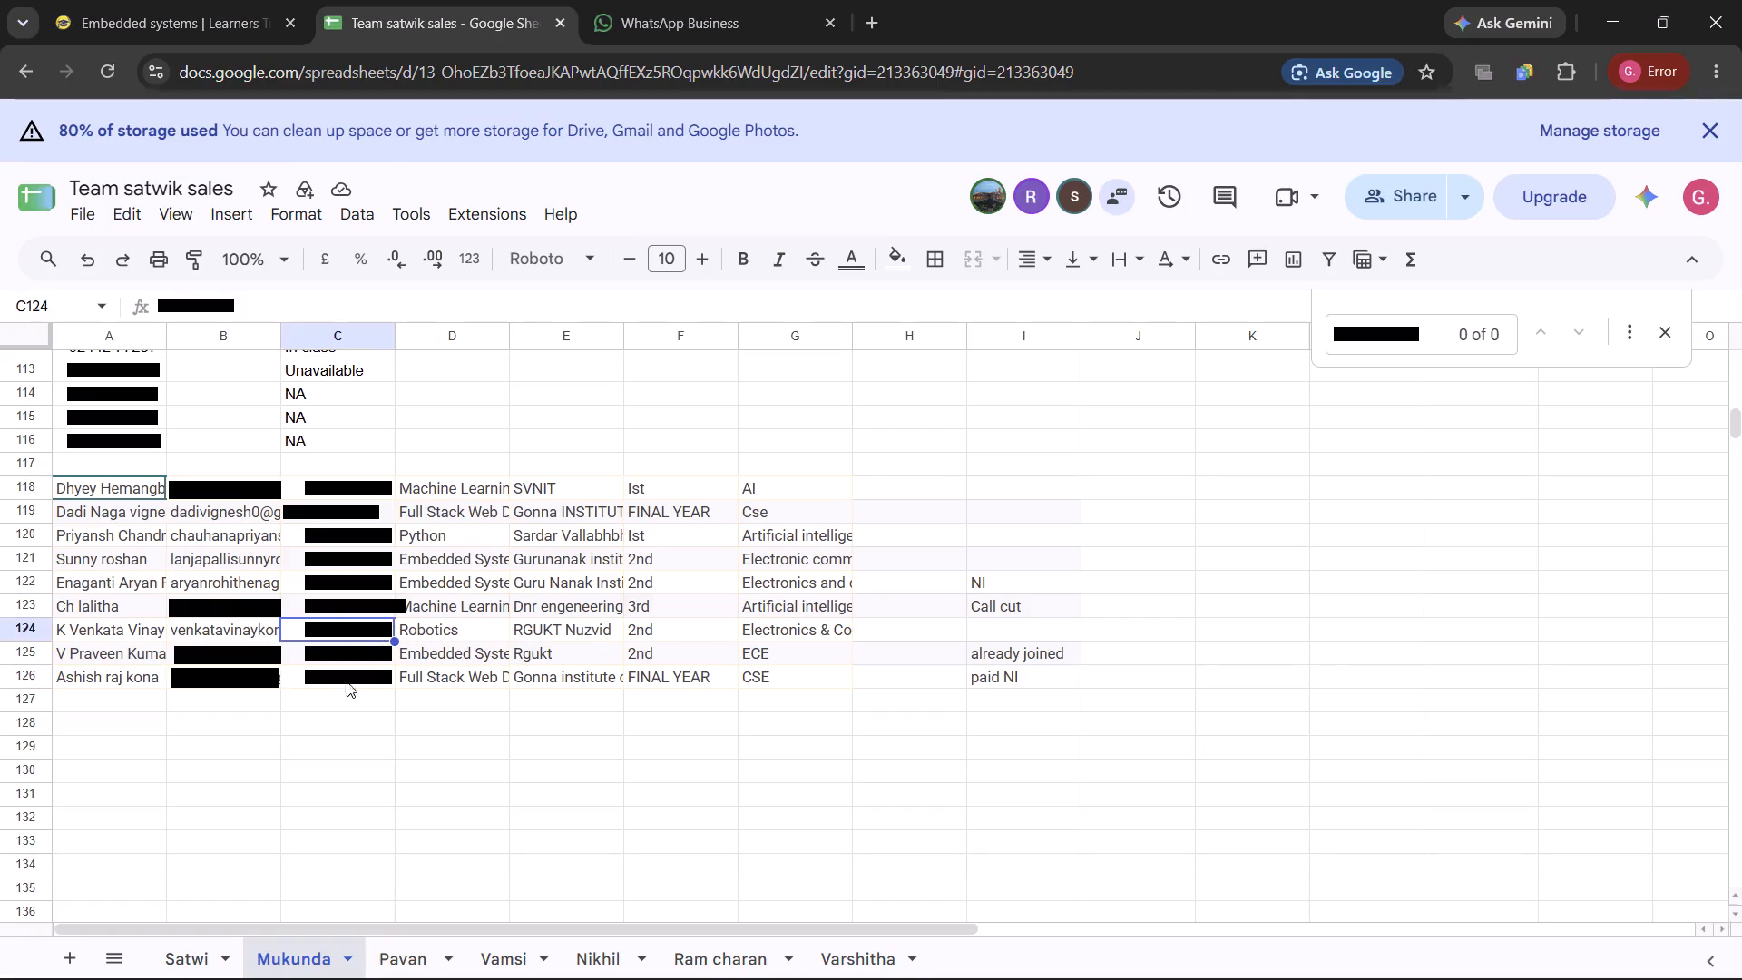
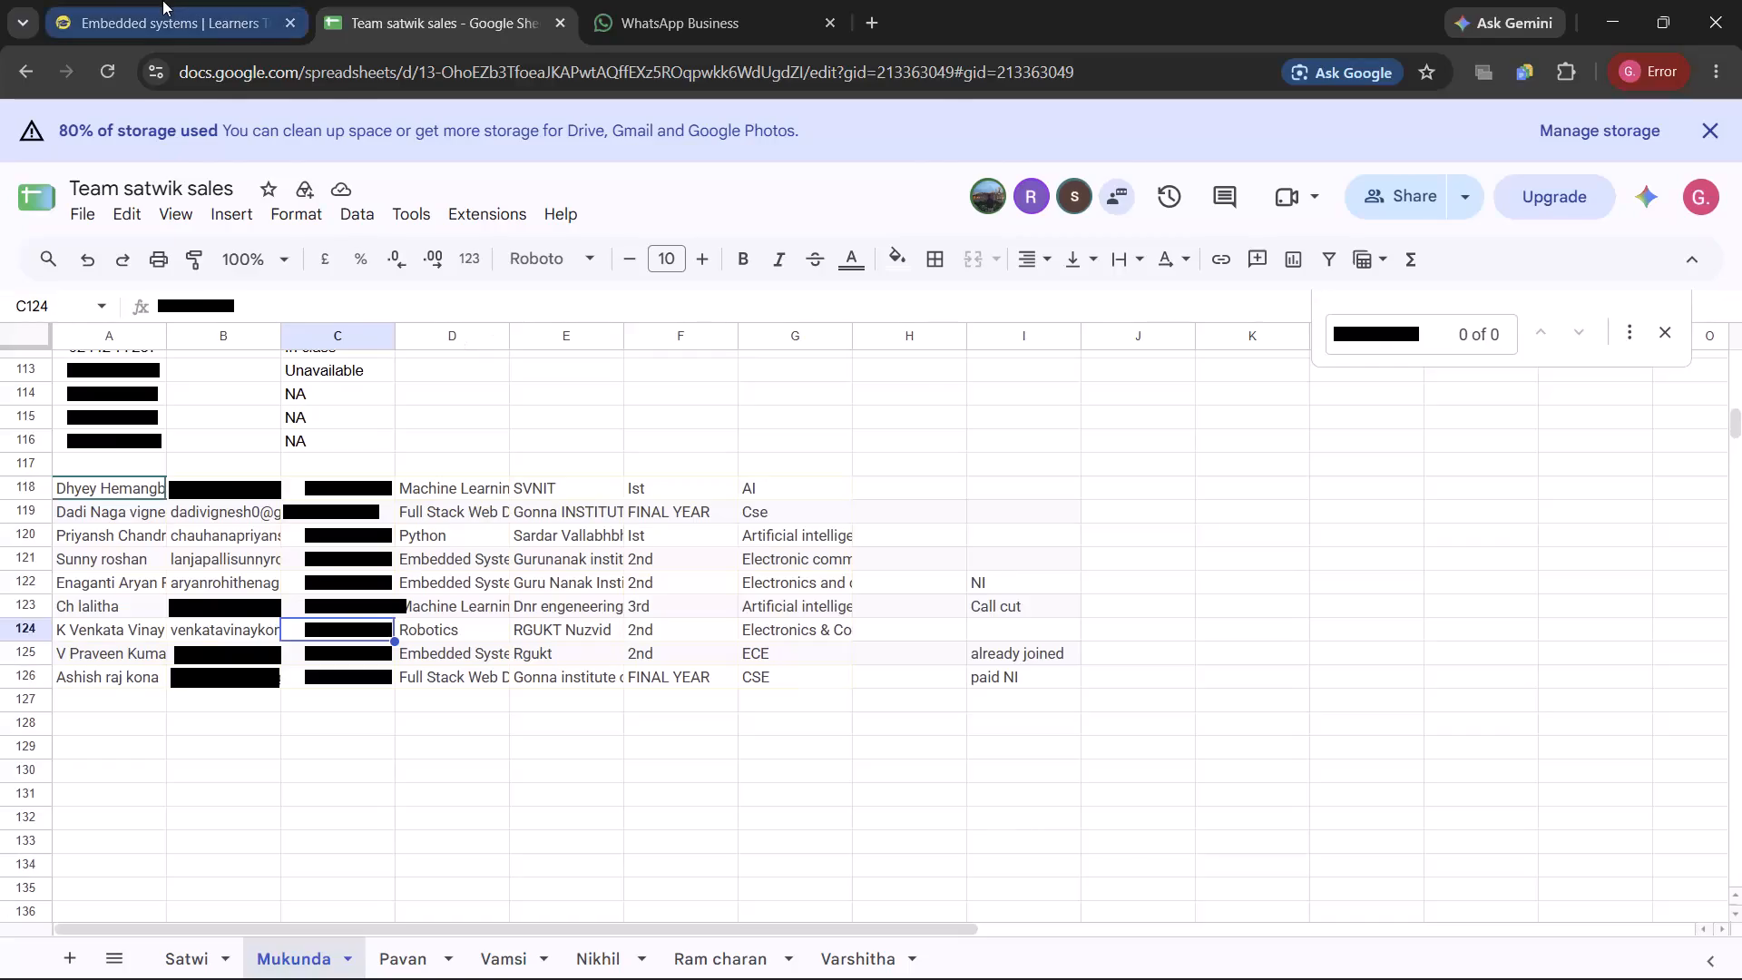
Search the Learners Track courses for "robo" and open the Robotics course page.
left_click(162, 0)
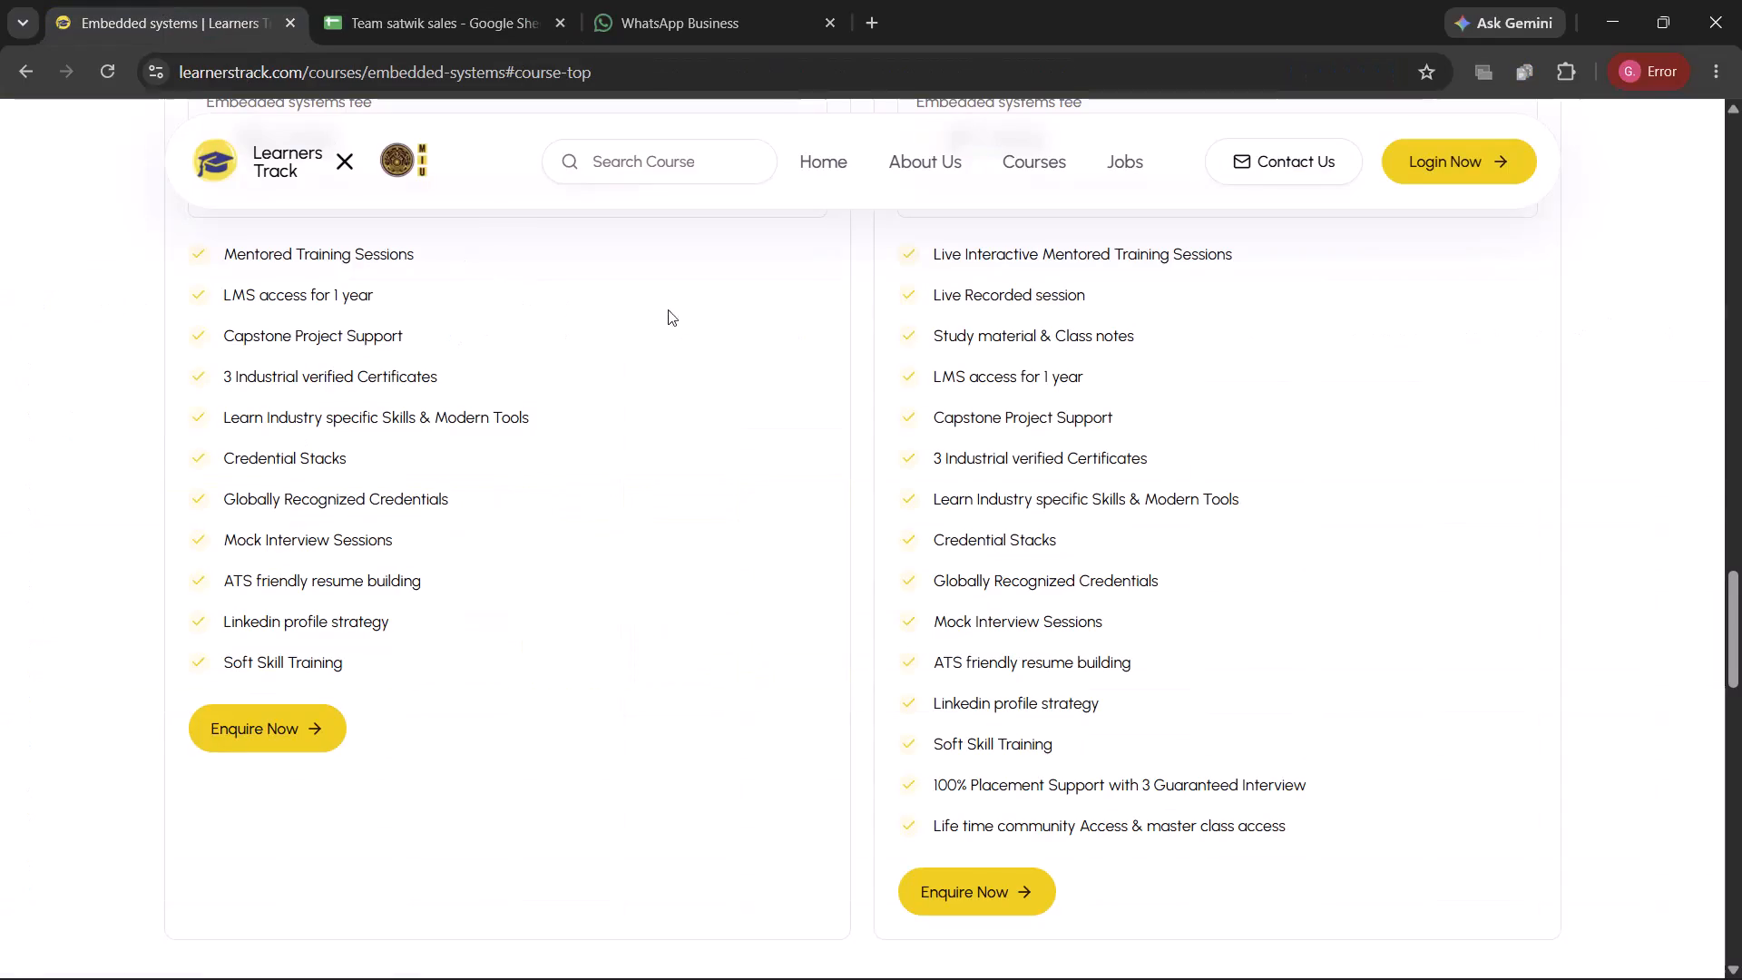
left_click(718, 163)
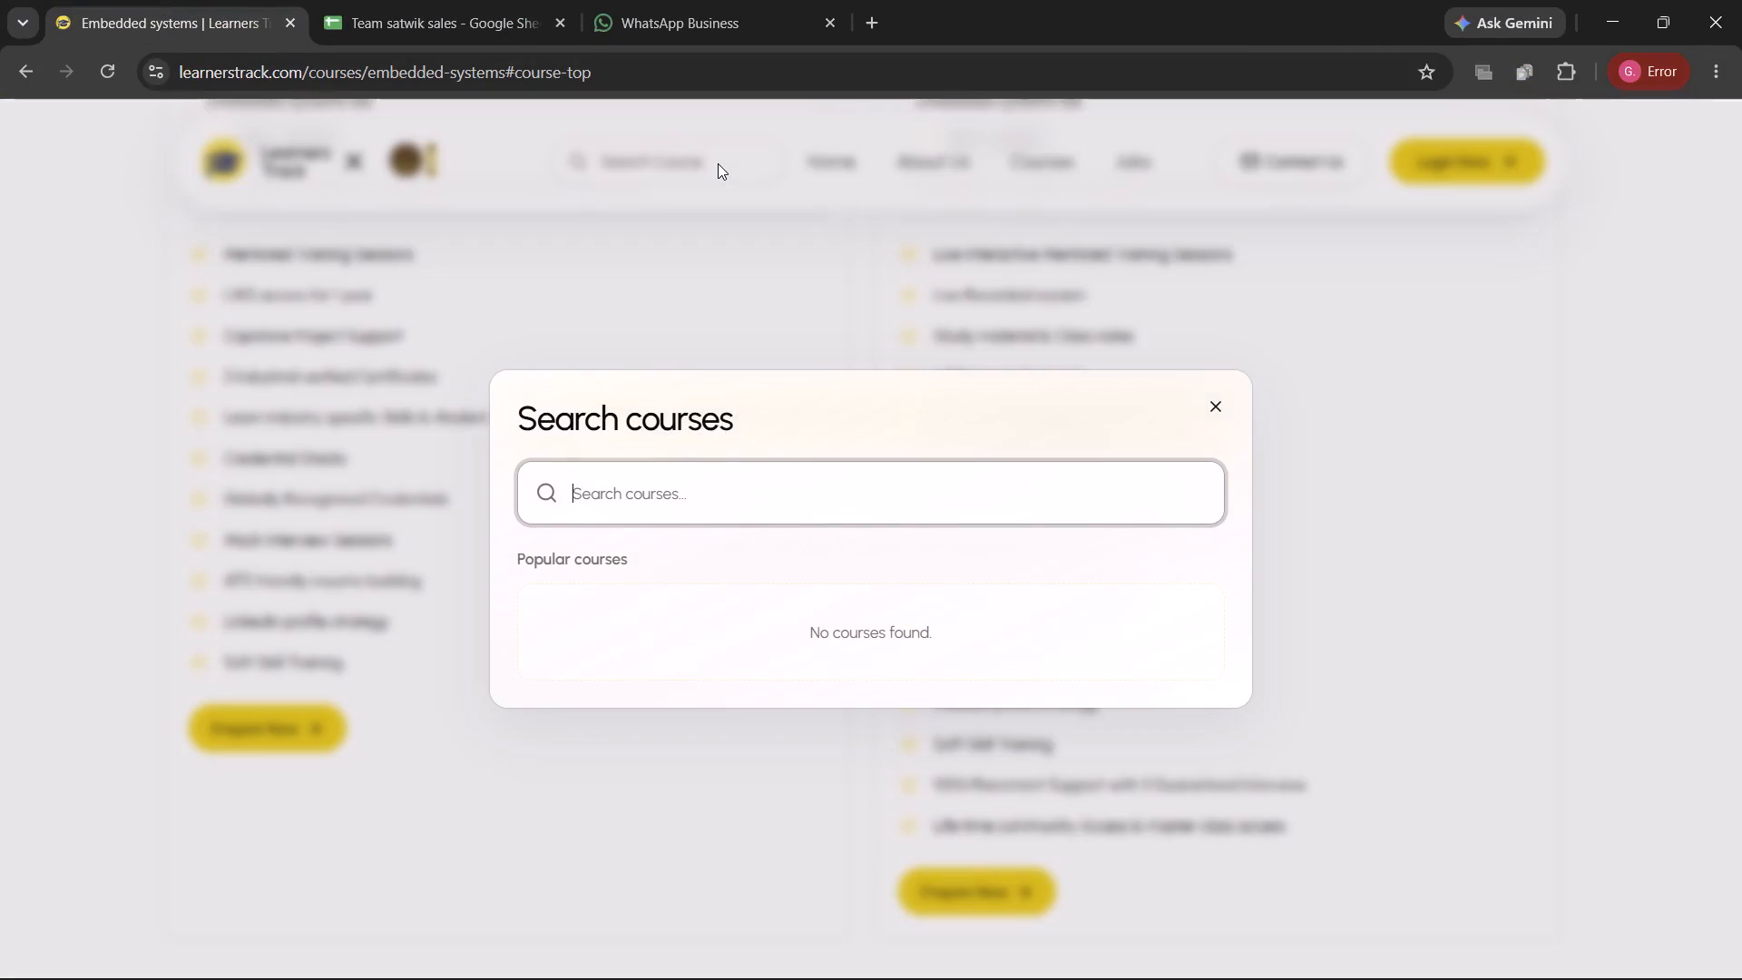
type("robo")
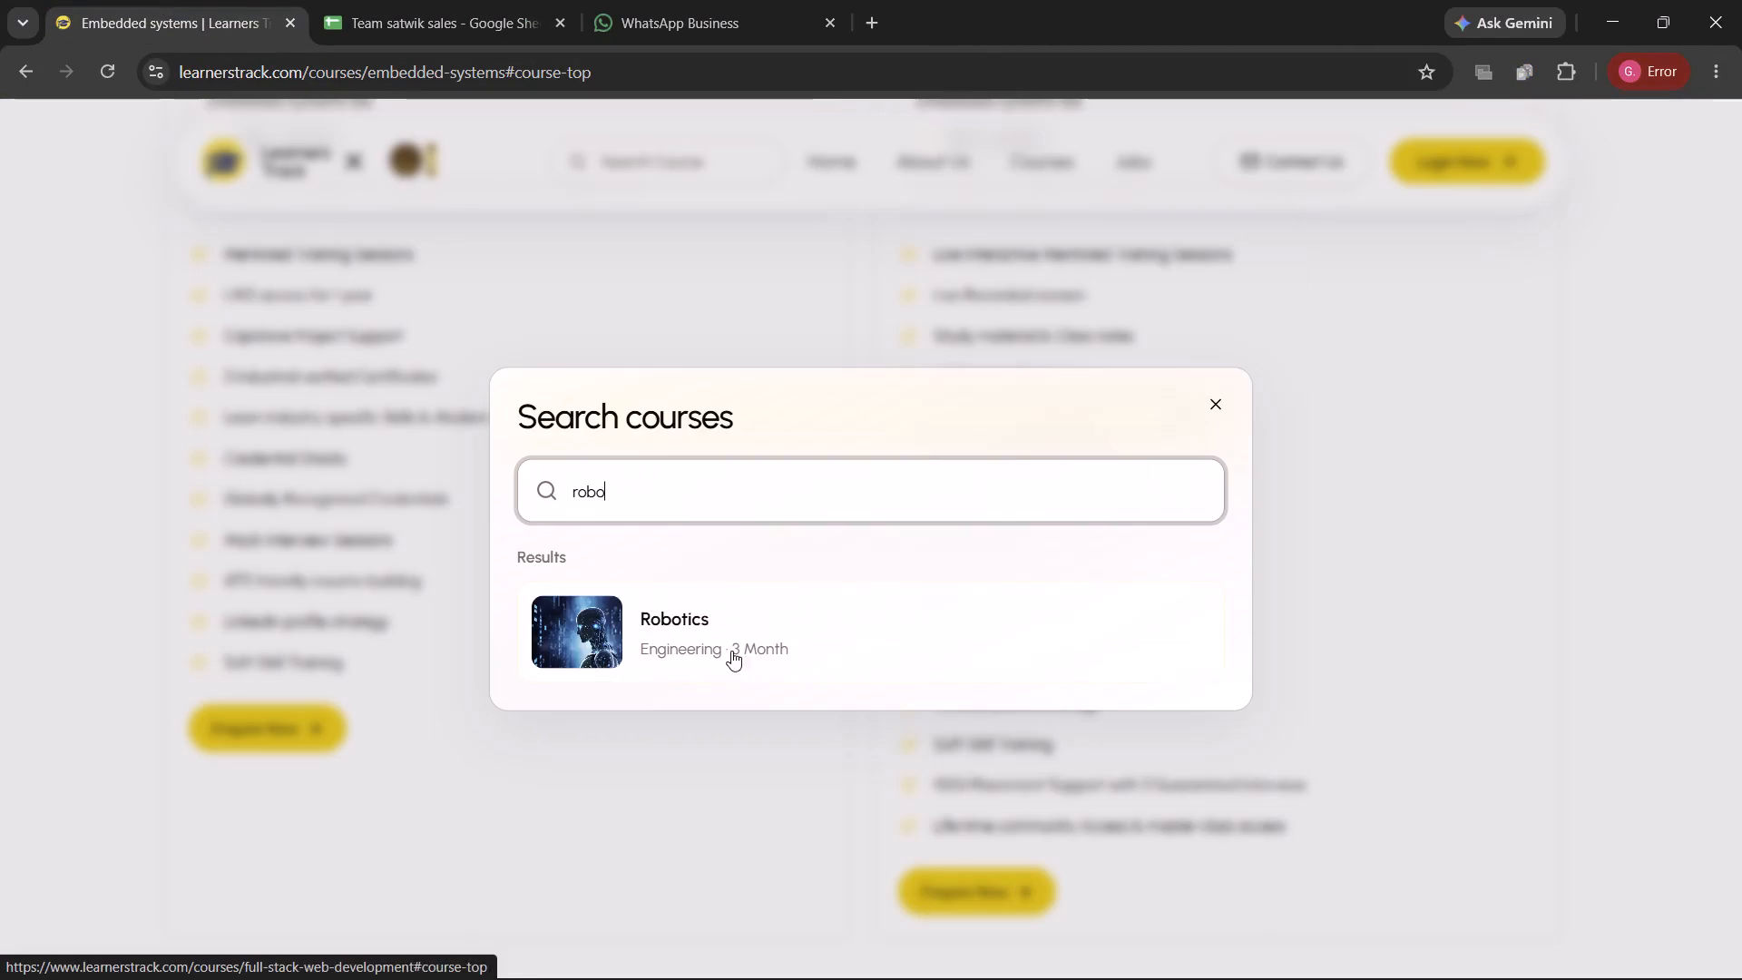
left_click(757, 642)
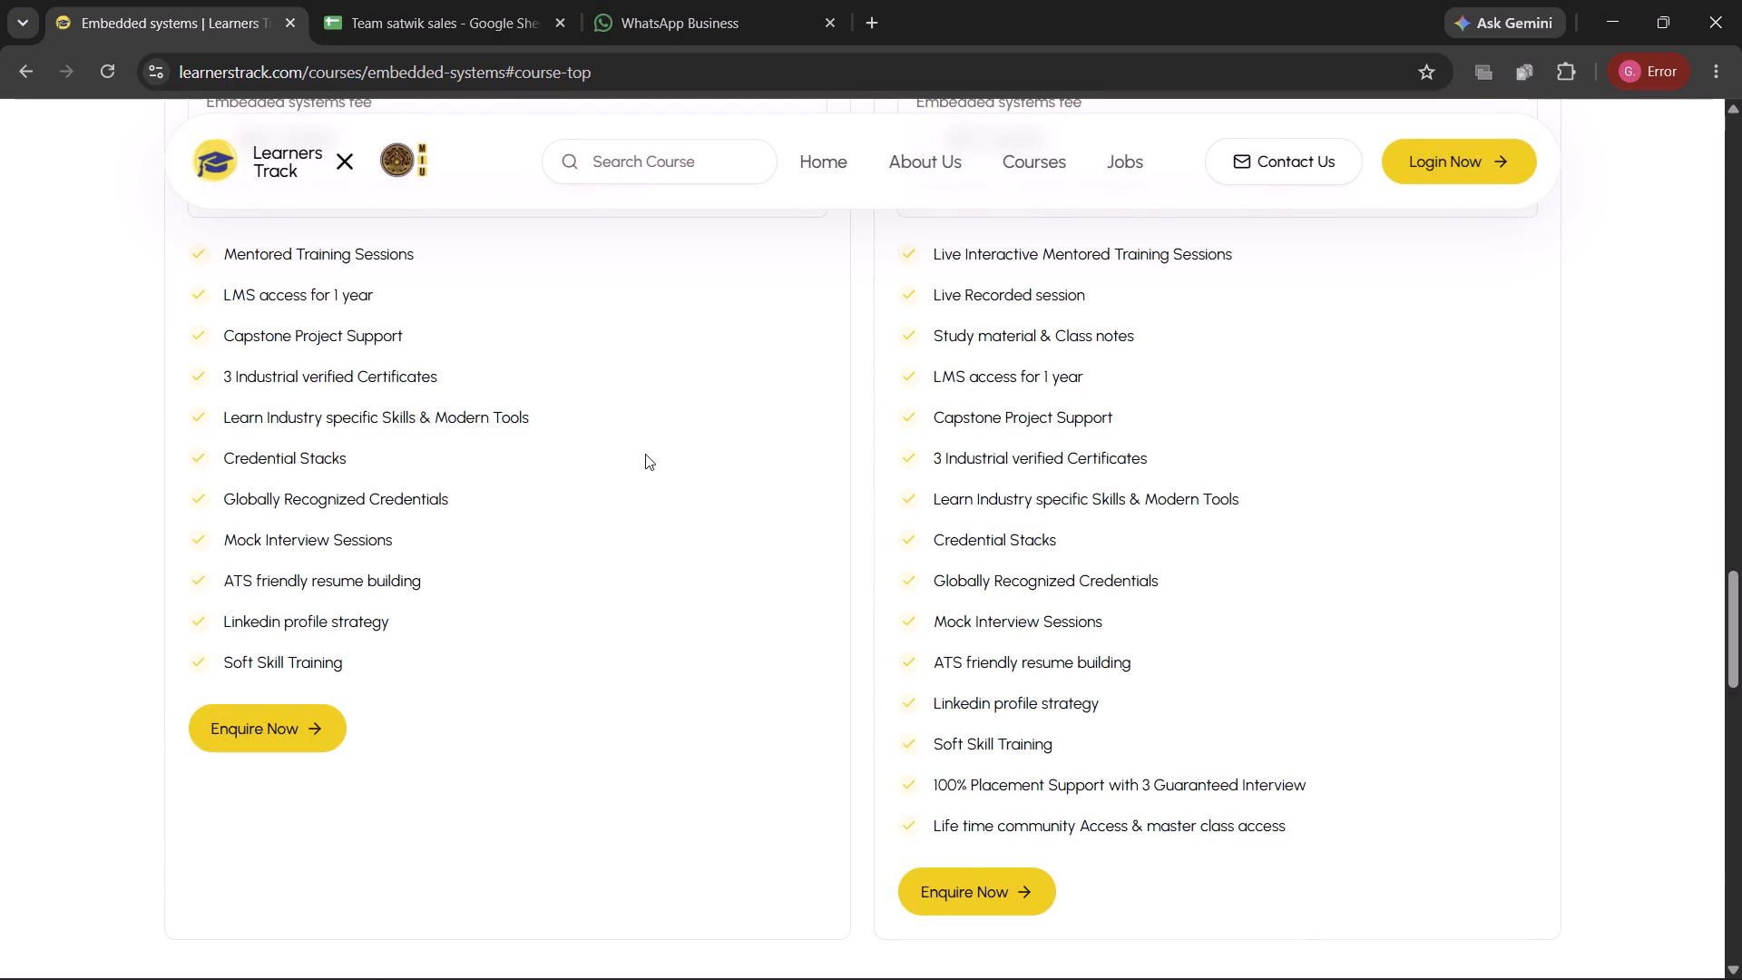
Review the Robotics course's program overview, real-time industry experience, key highlights and curriculum modules.
scroll(645, 454, "down", 2)
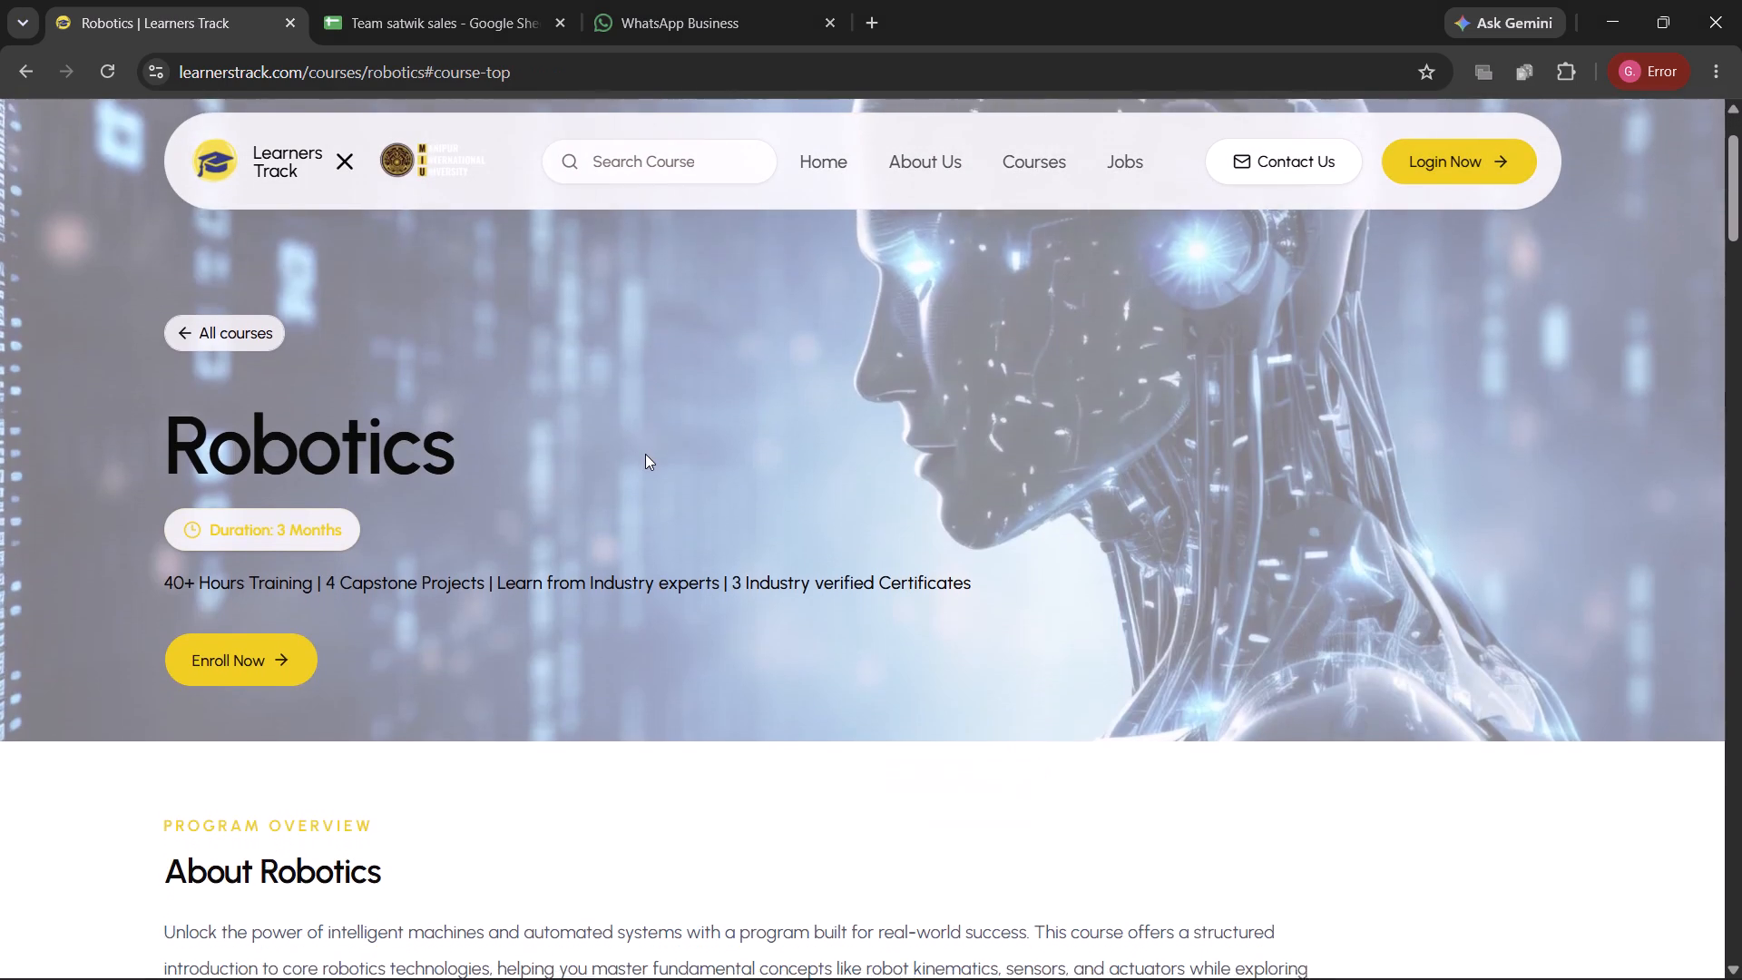
scroll(645, 454, "down", 2)
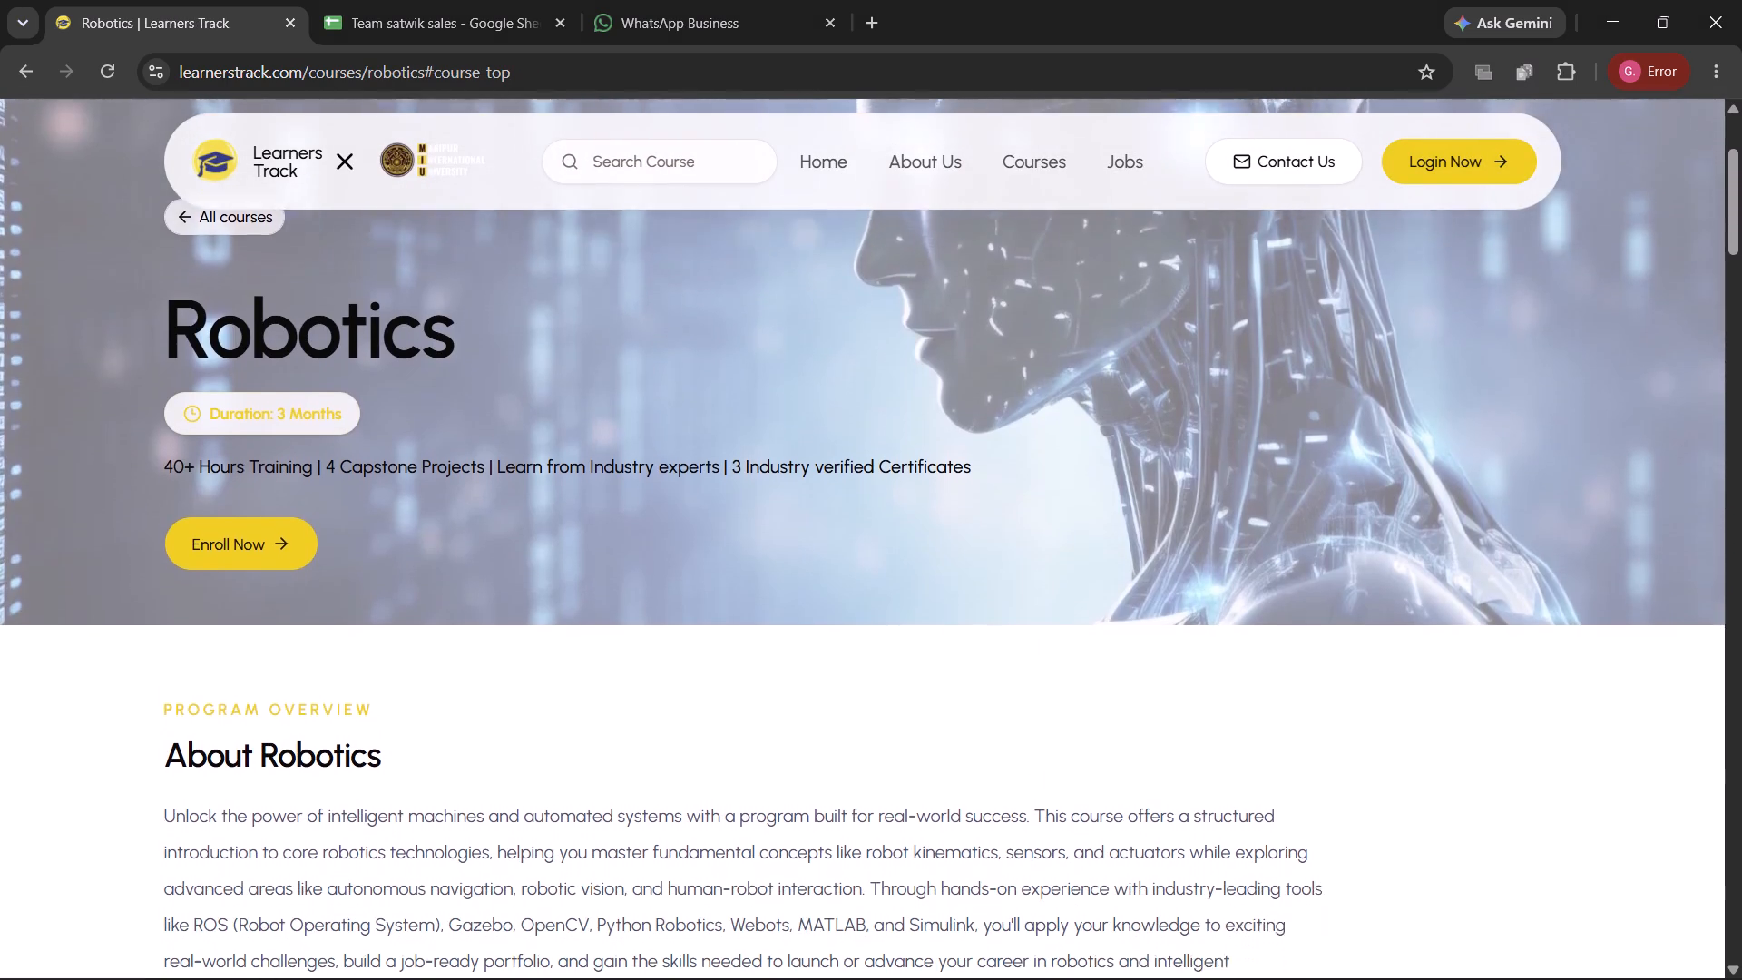
scroll(645, 454, "down", 5)
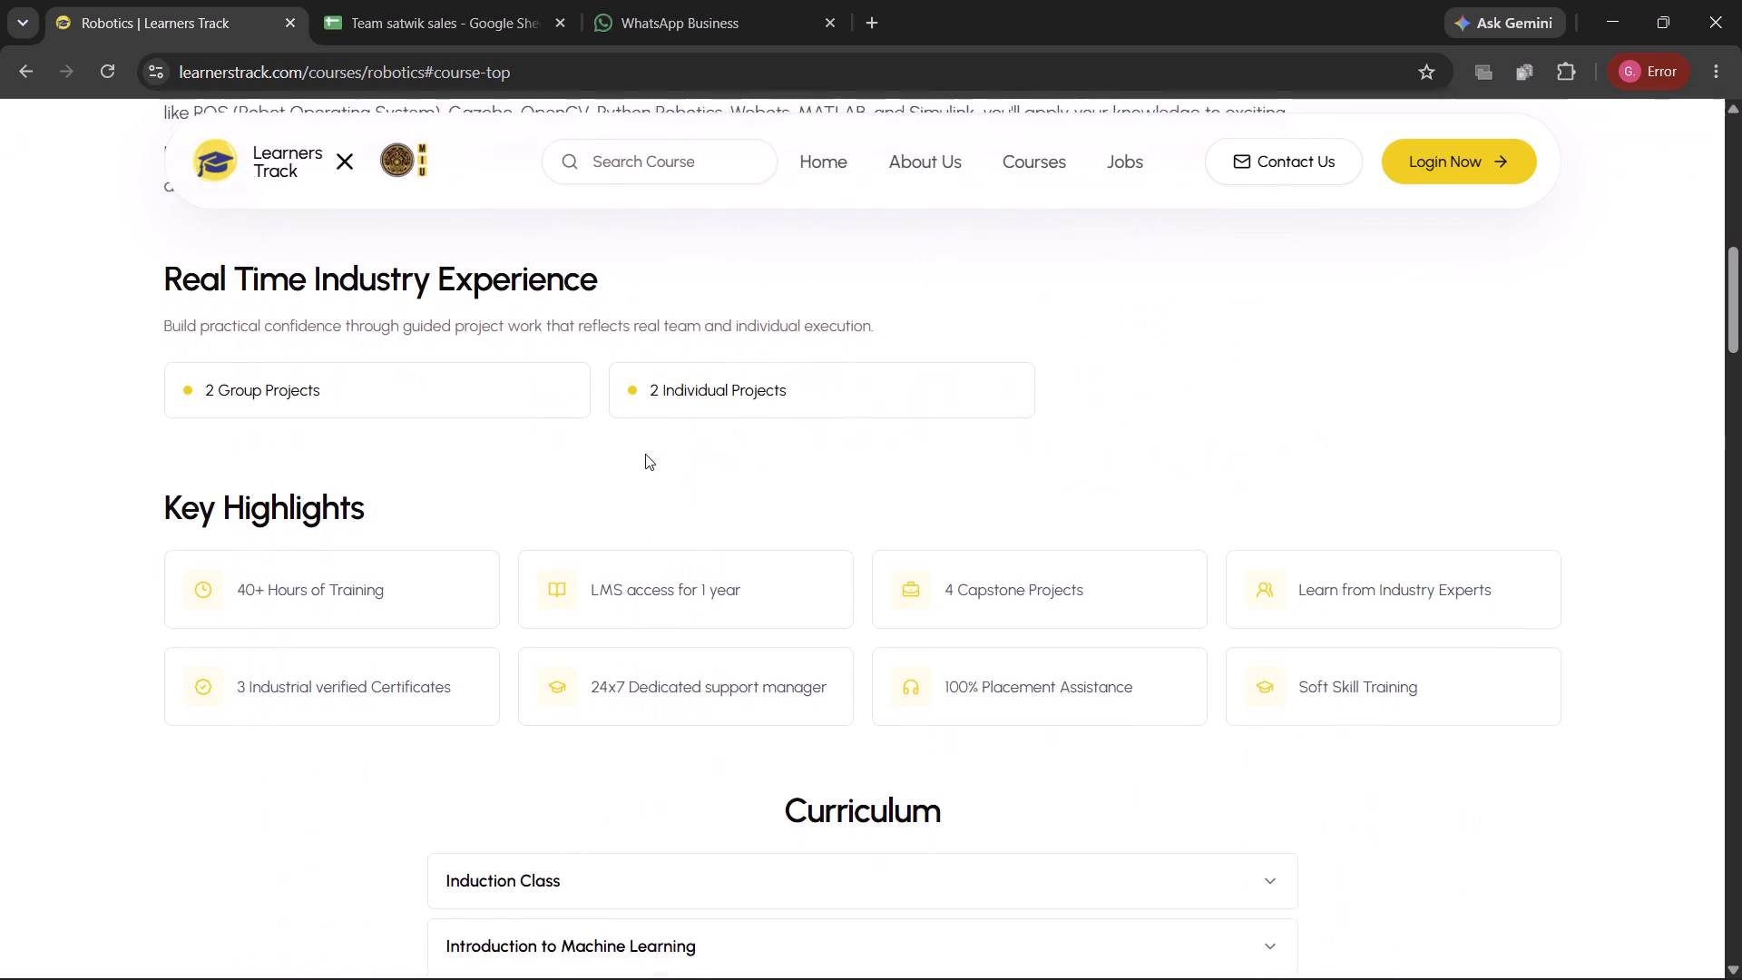
scroll(645, 454, "up", 1)
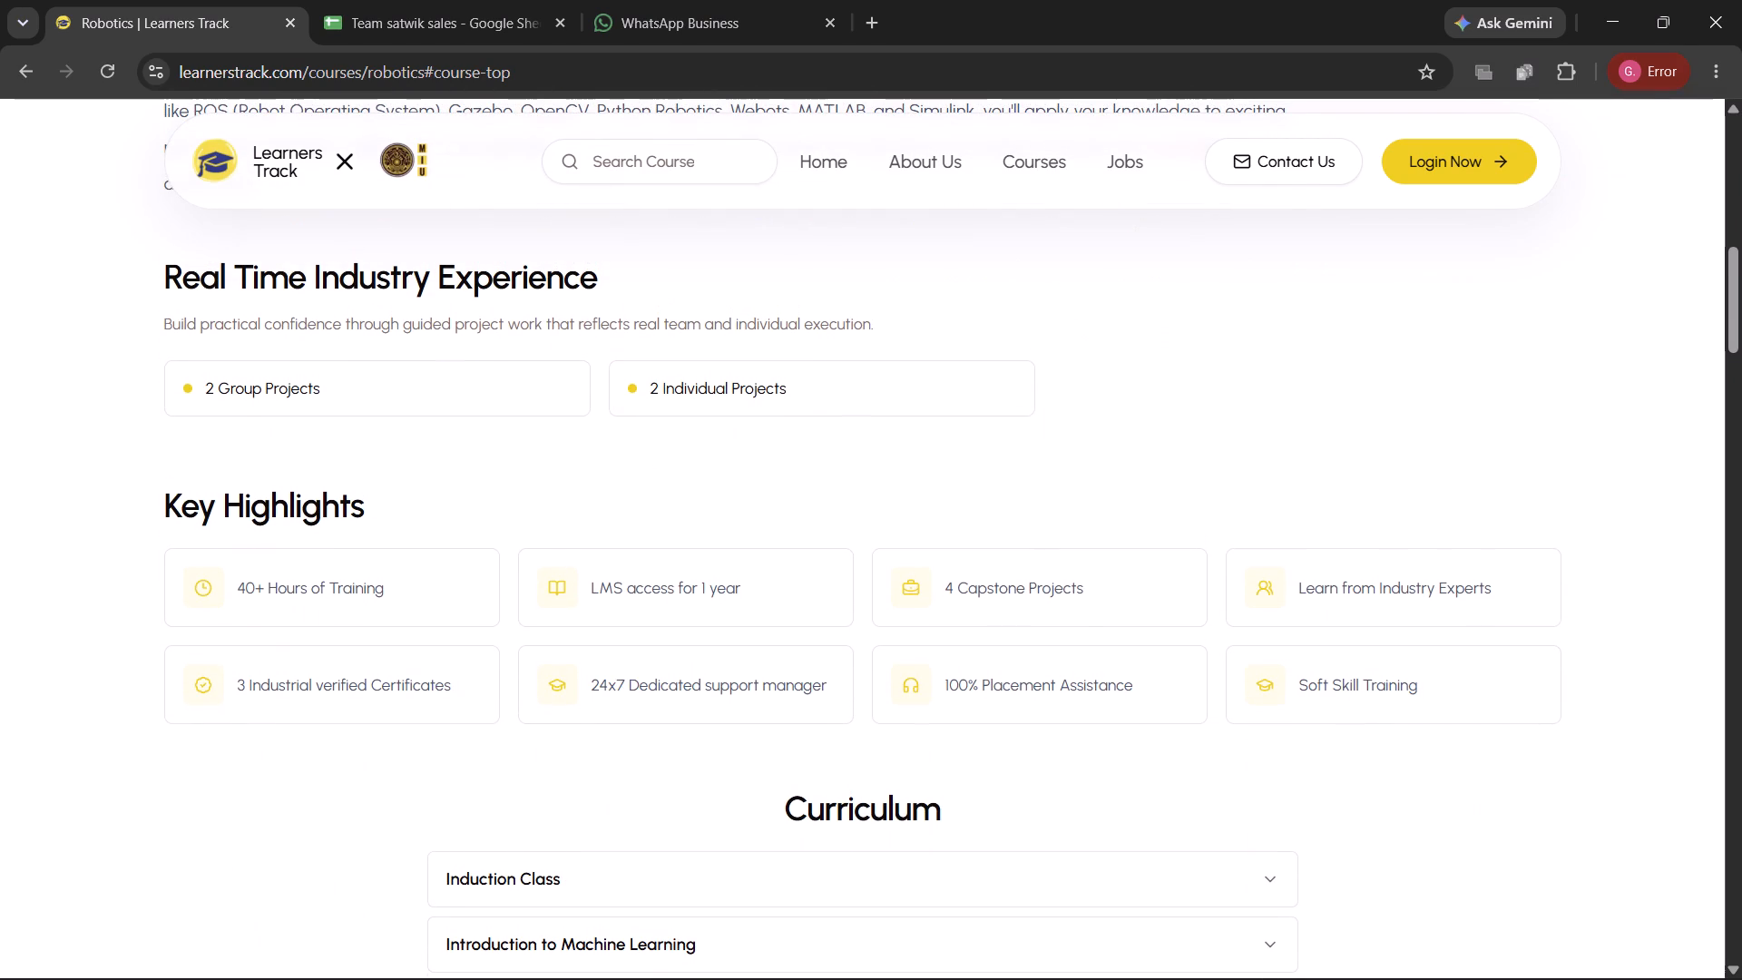
scroll(1076, 626, "down", 5)
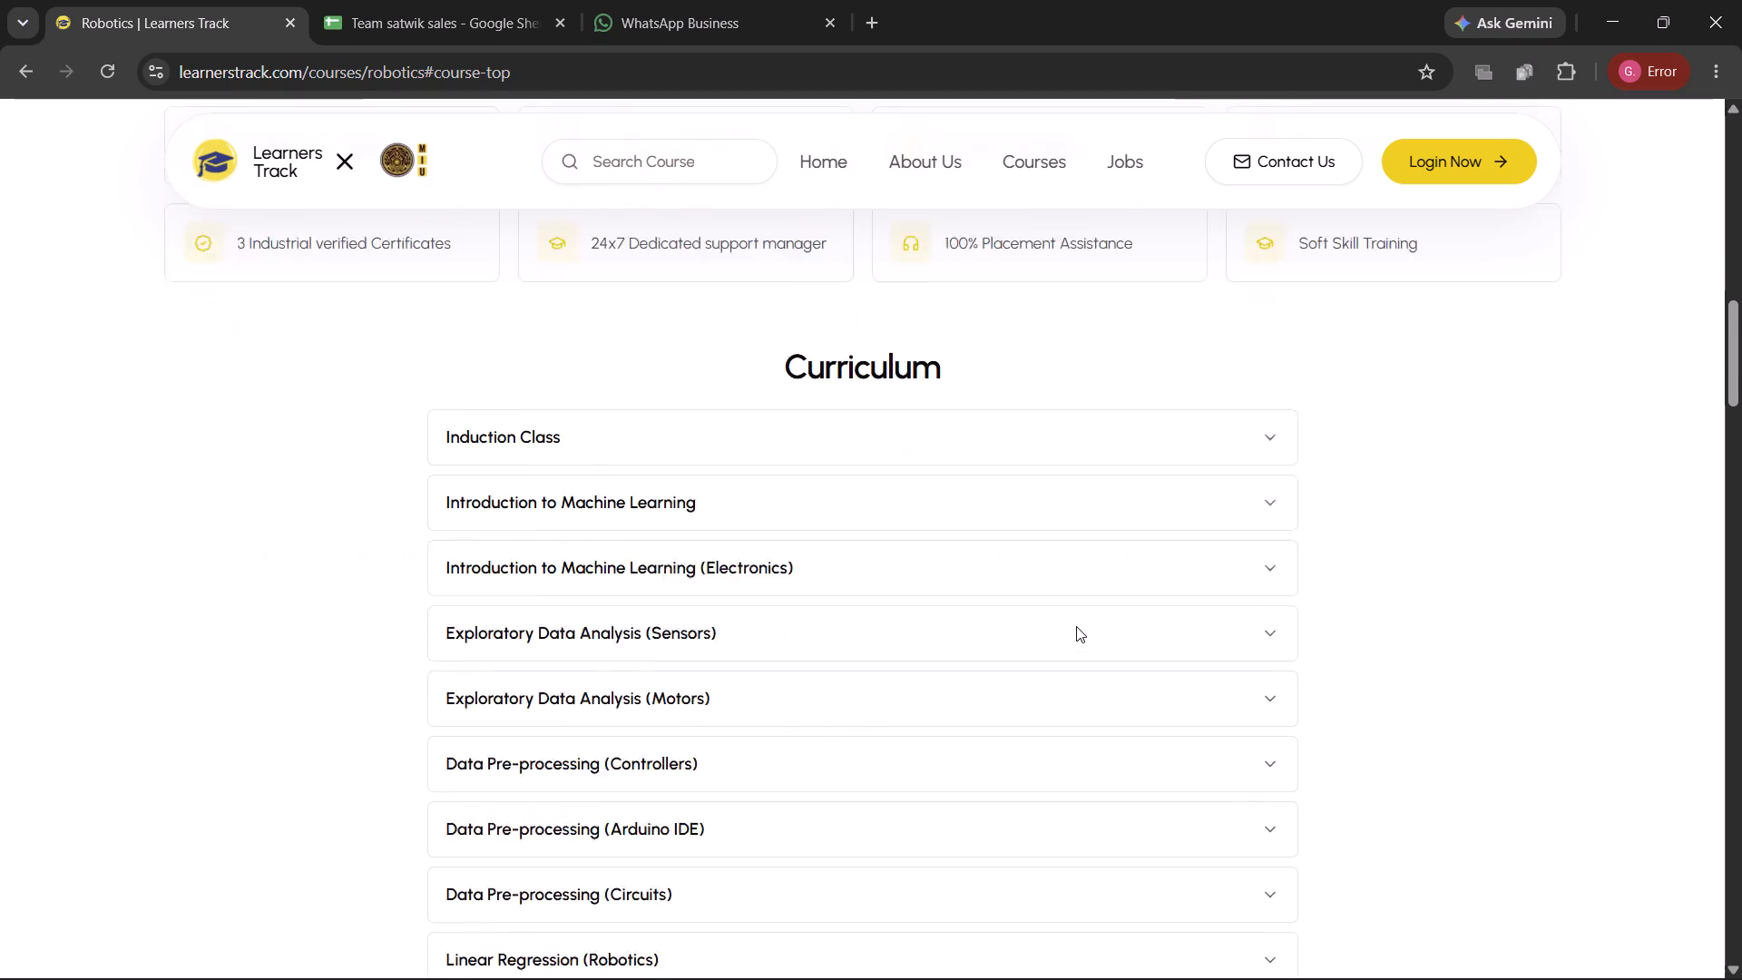
scroll(1076, 626, "up", 3)
scroll(1076, 626, "down", 1)
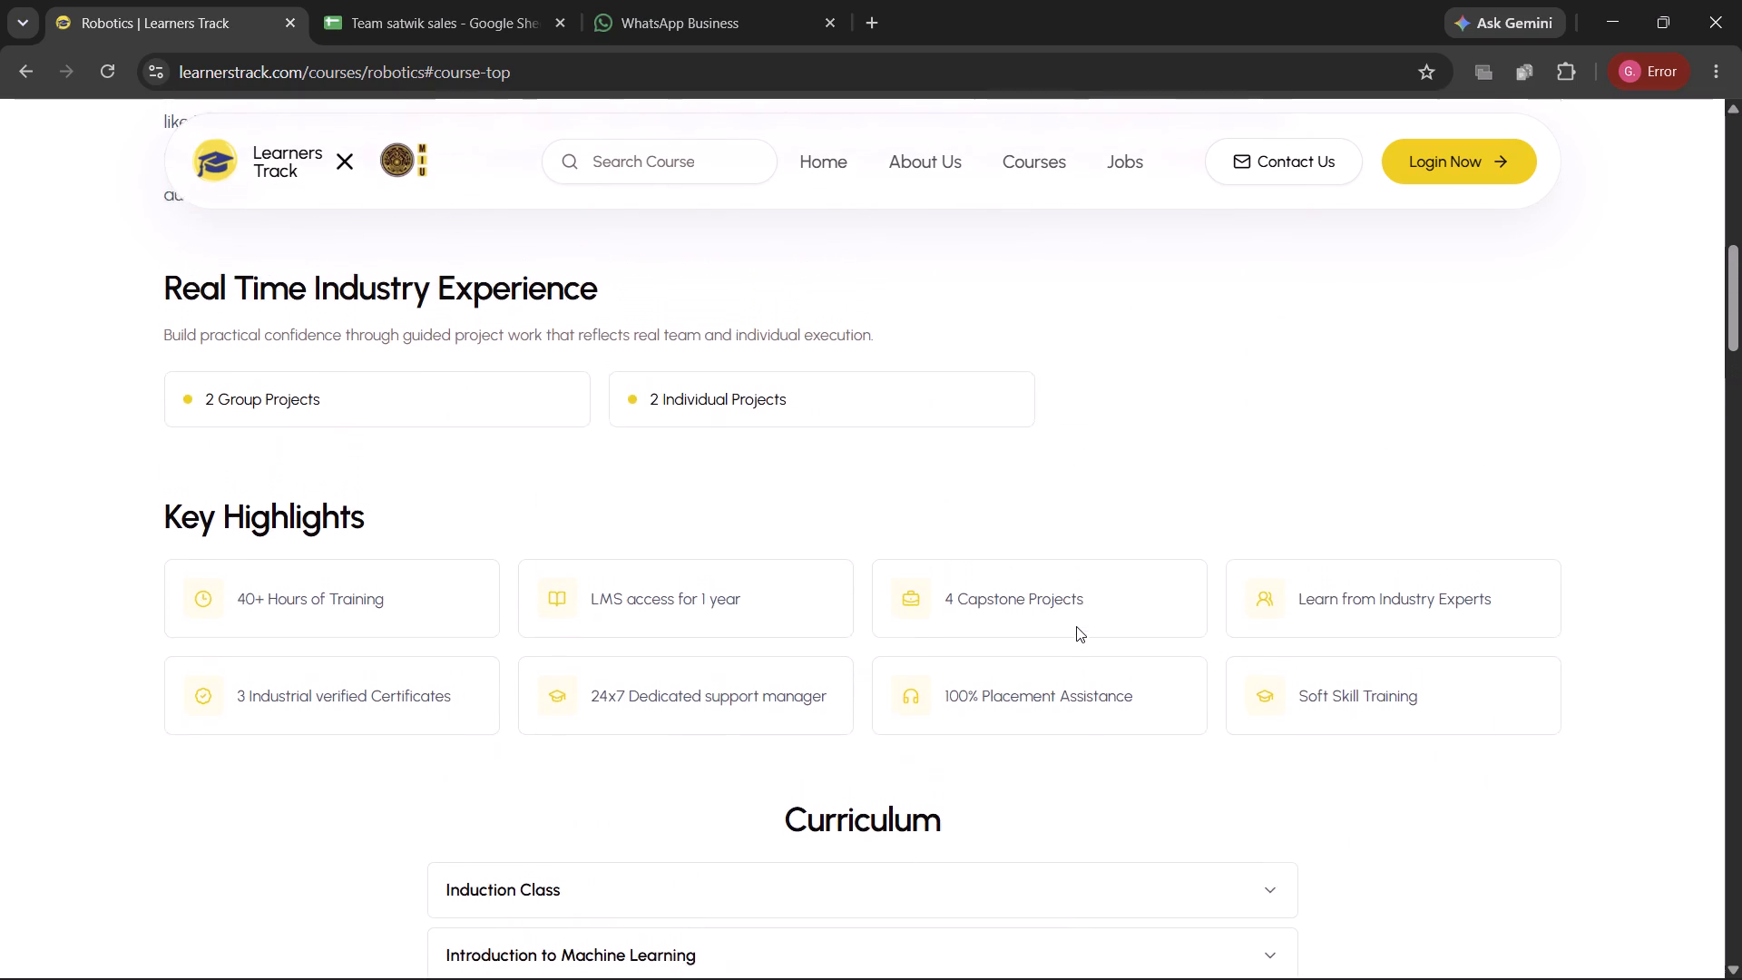
scroll(1076, 626, "down", 6)
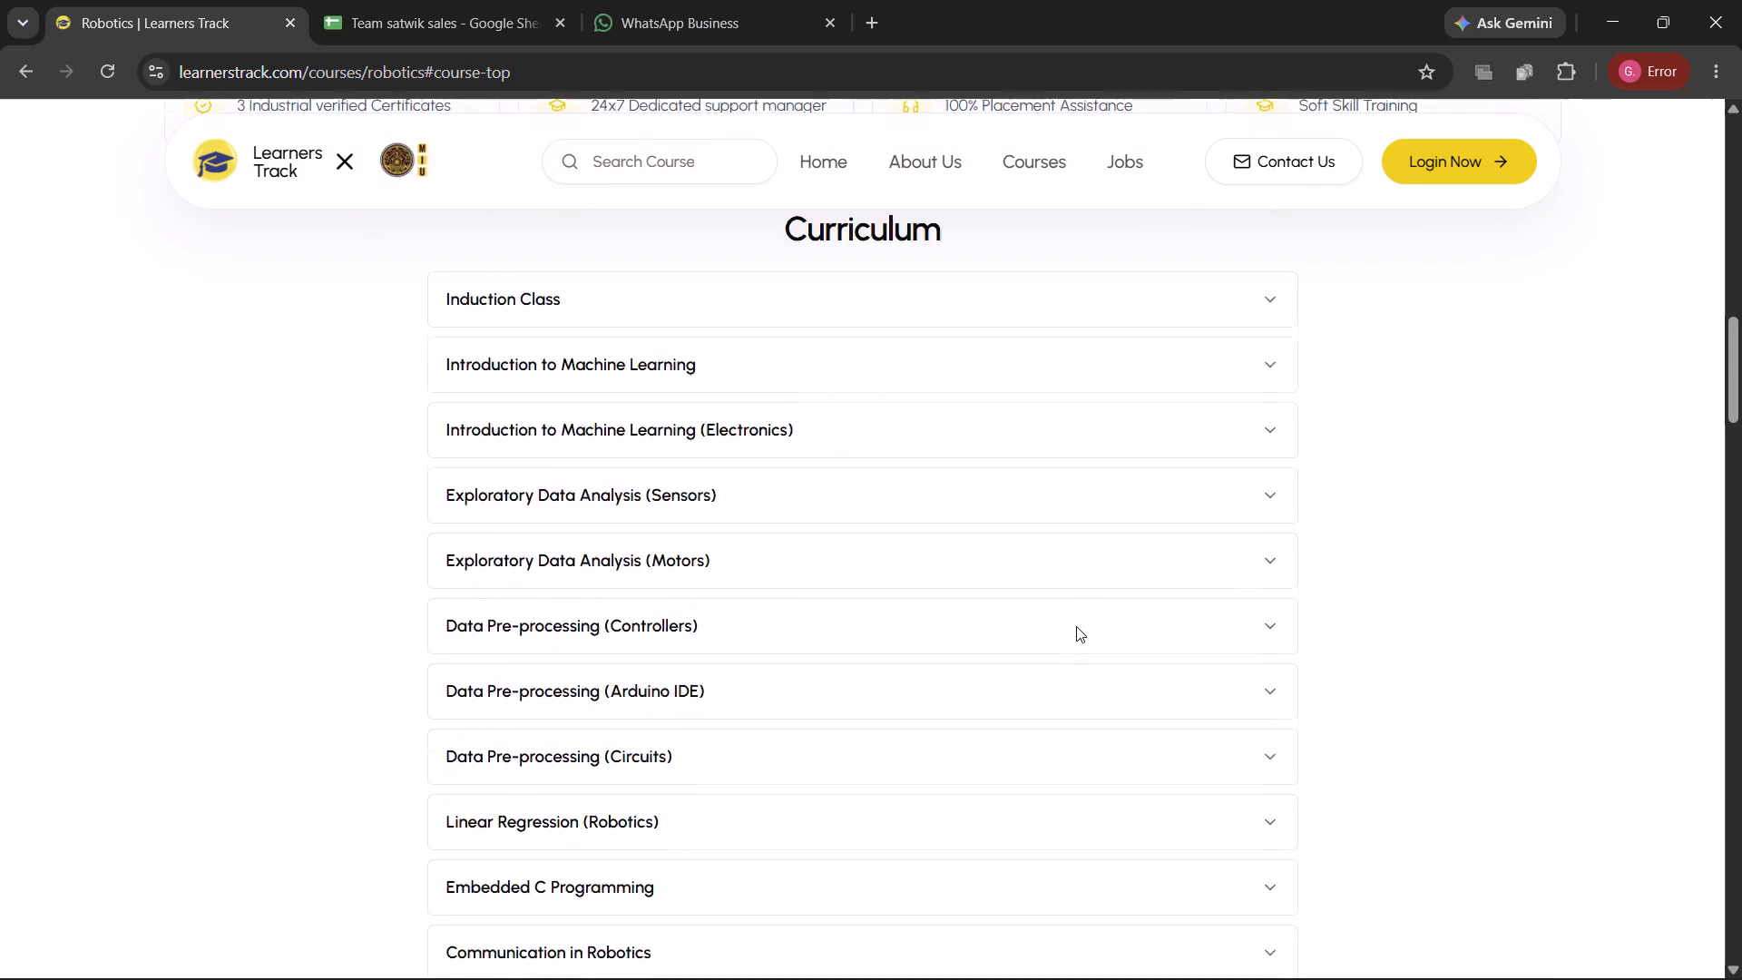
Examine the Robotics course's sample certificates and the Smart Learning and Advance Learning fees and inclusions.
scroll(1076, 626, "down", 6)
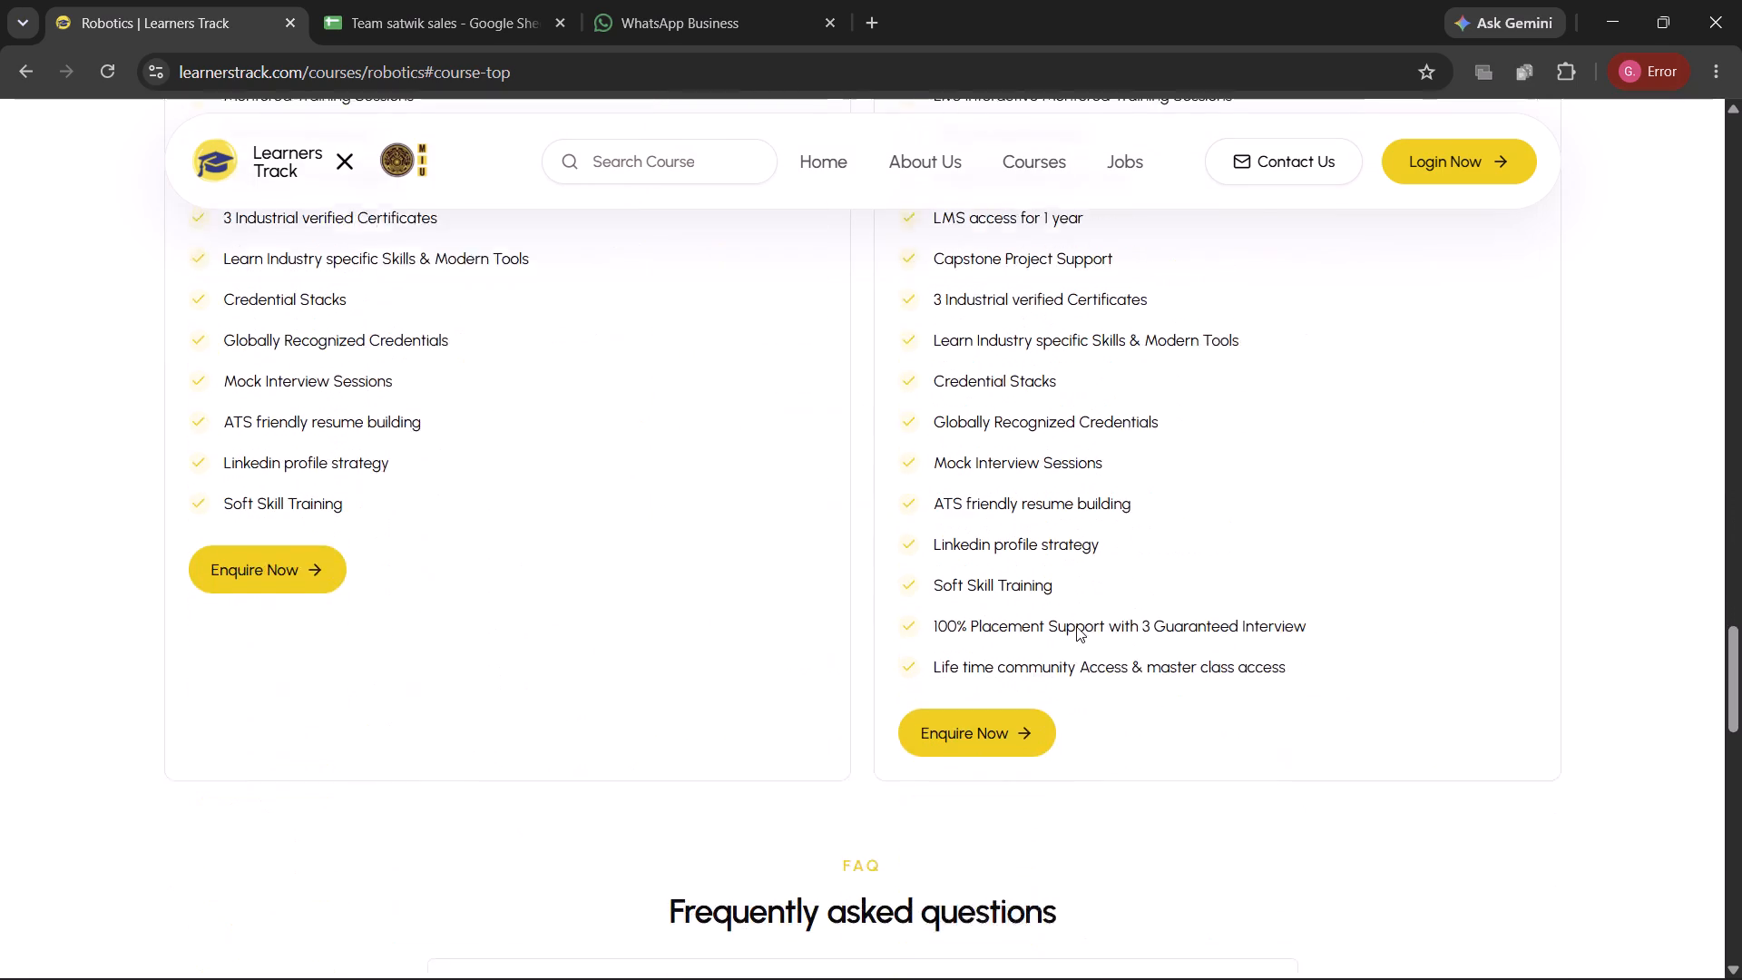
scroll(1076, 626, "up", 5)
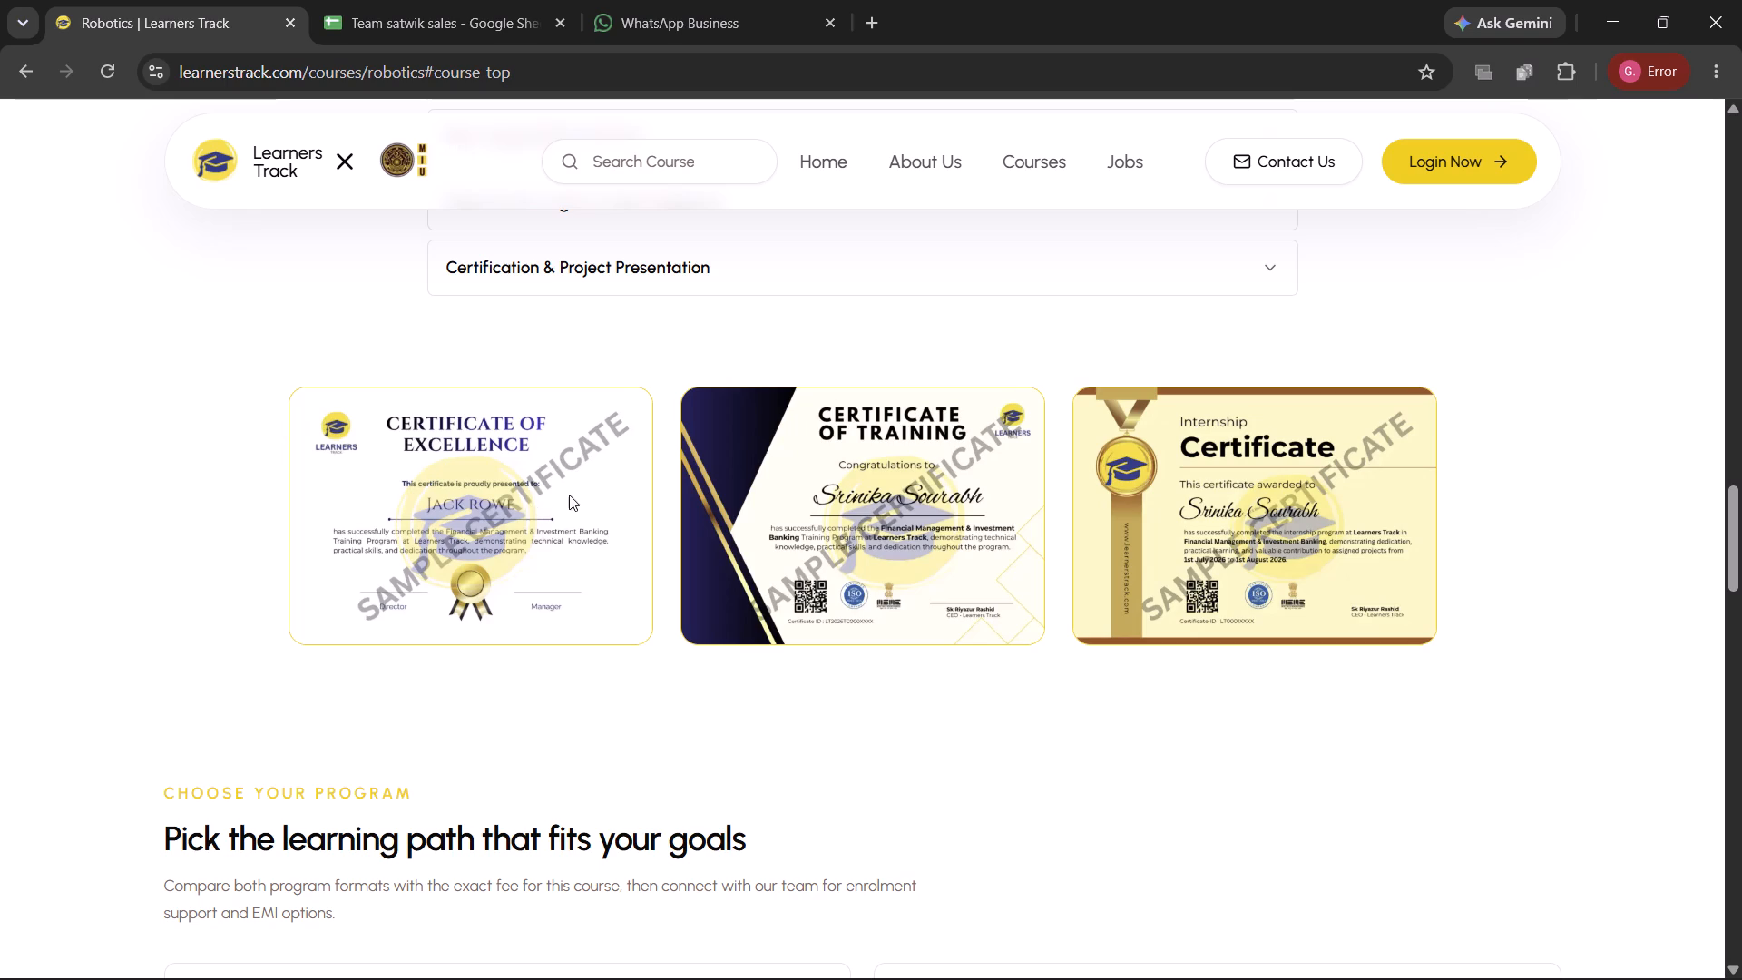
scroll(586, 495, "down", 3)
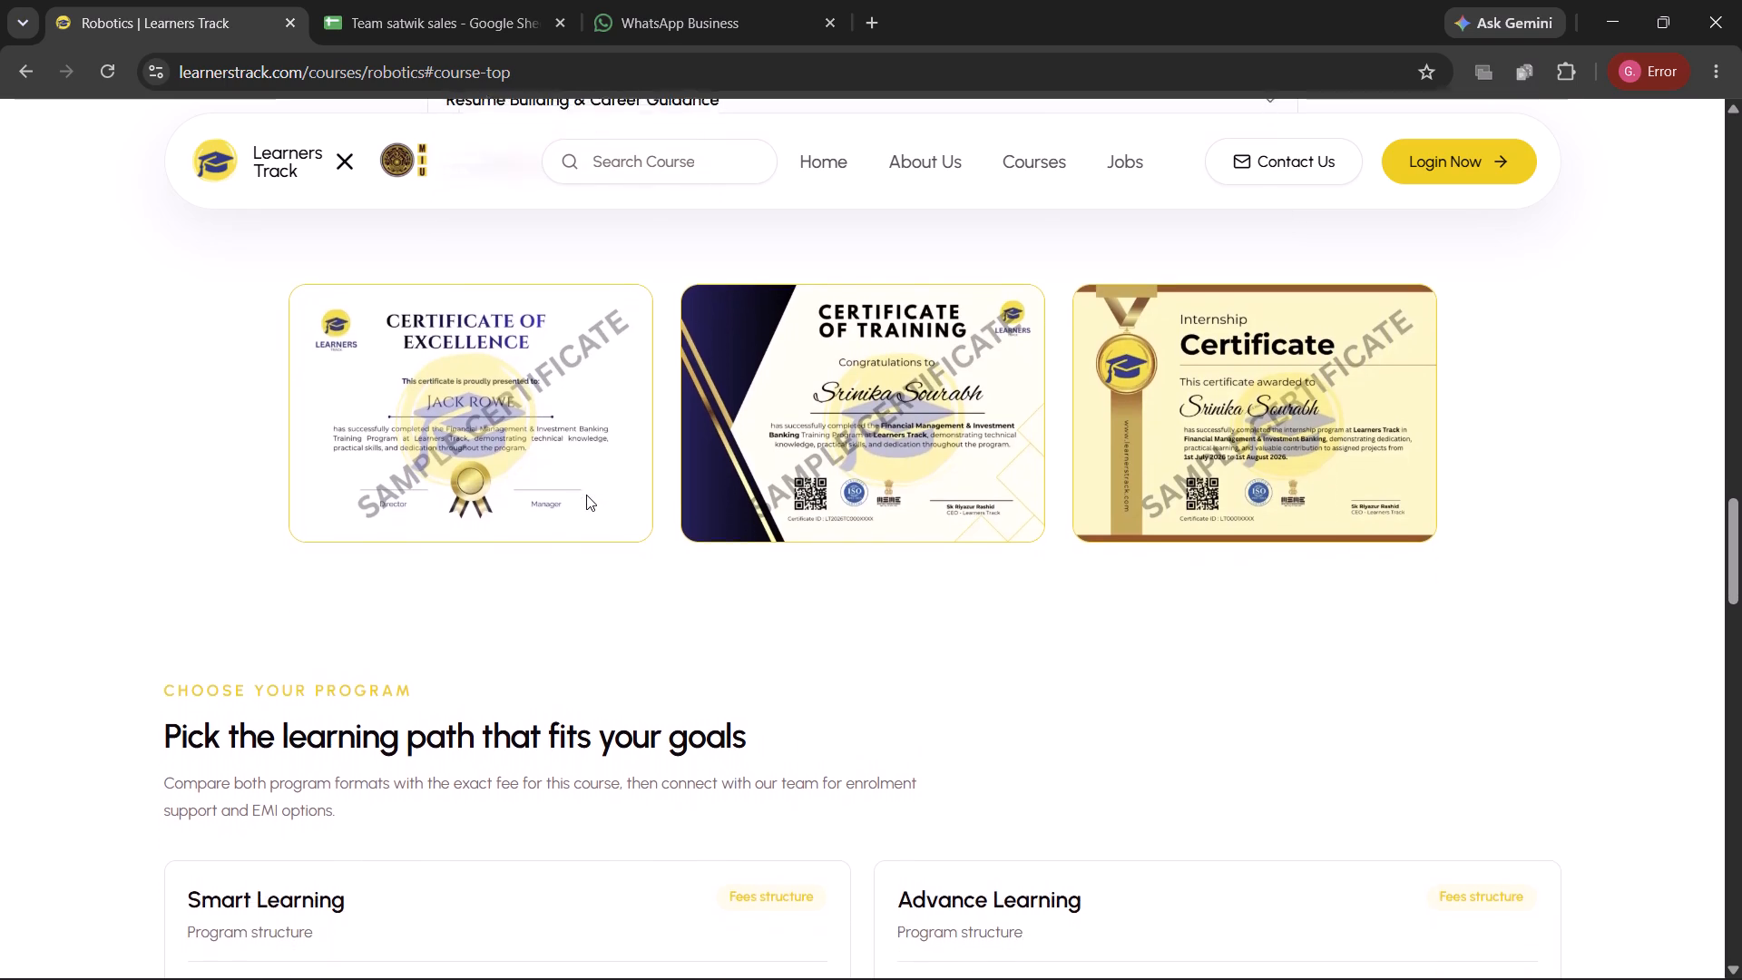
scroll(586, 495, "down", 1)
scroll(586, 495, "right", 1)
scroll(586, 495, "down", 1)
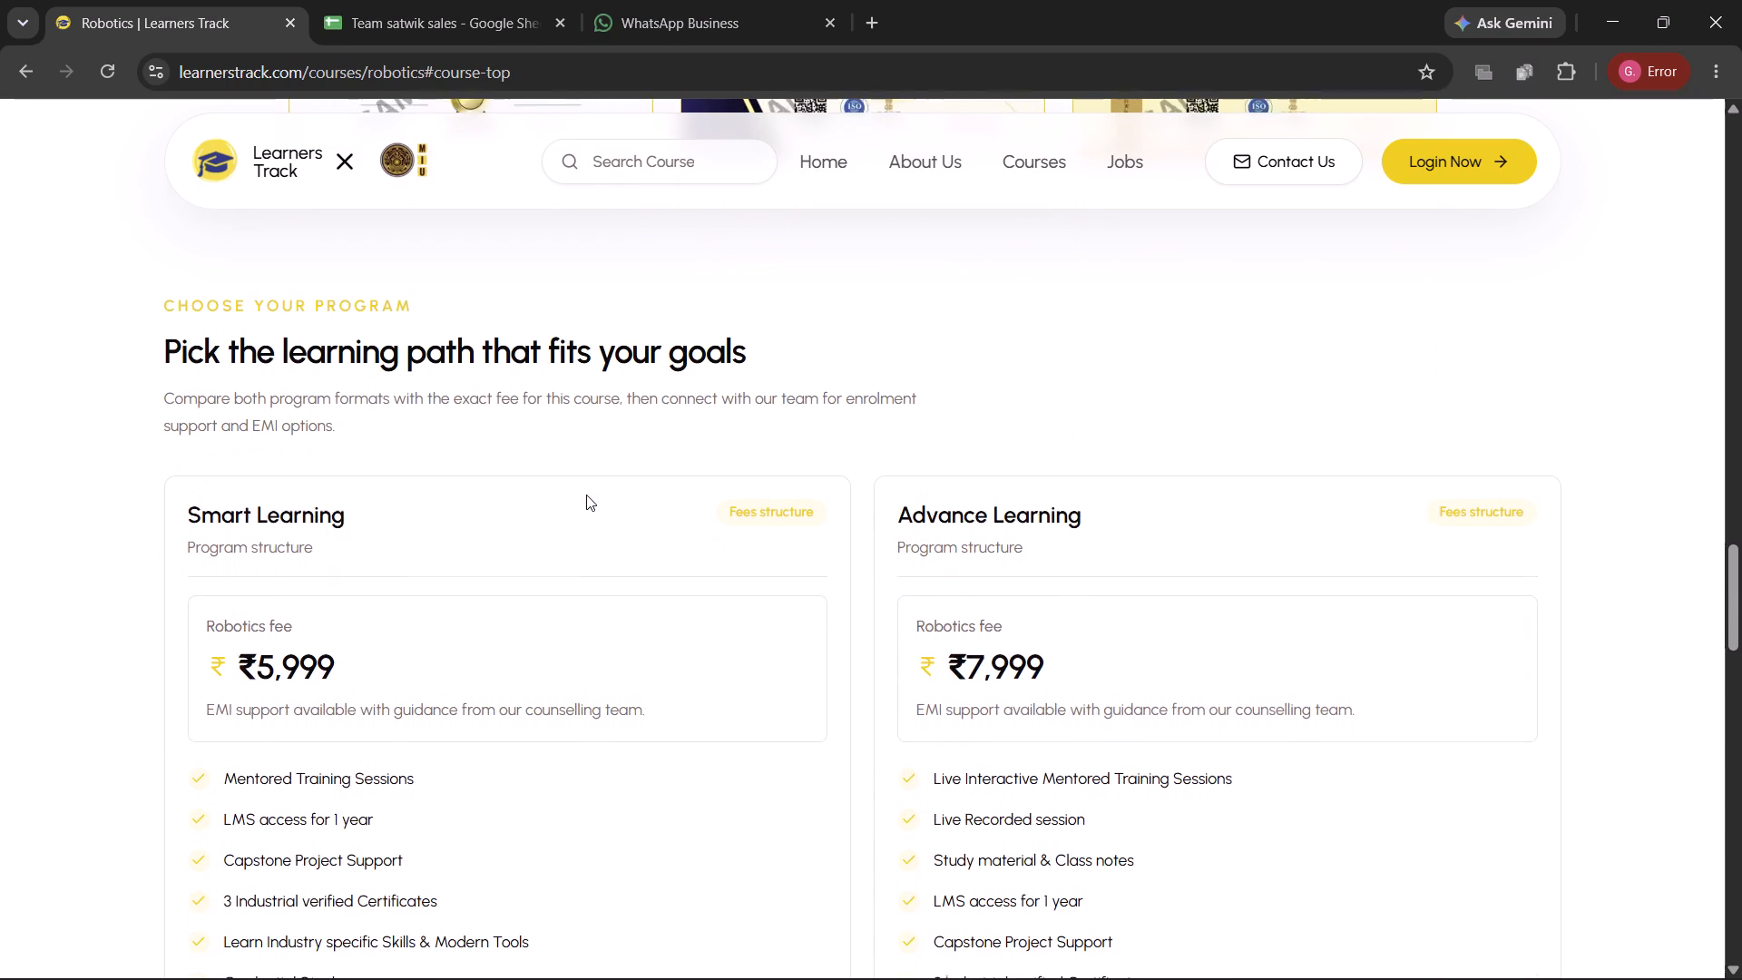
scroll(586, 495, "down", 1)
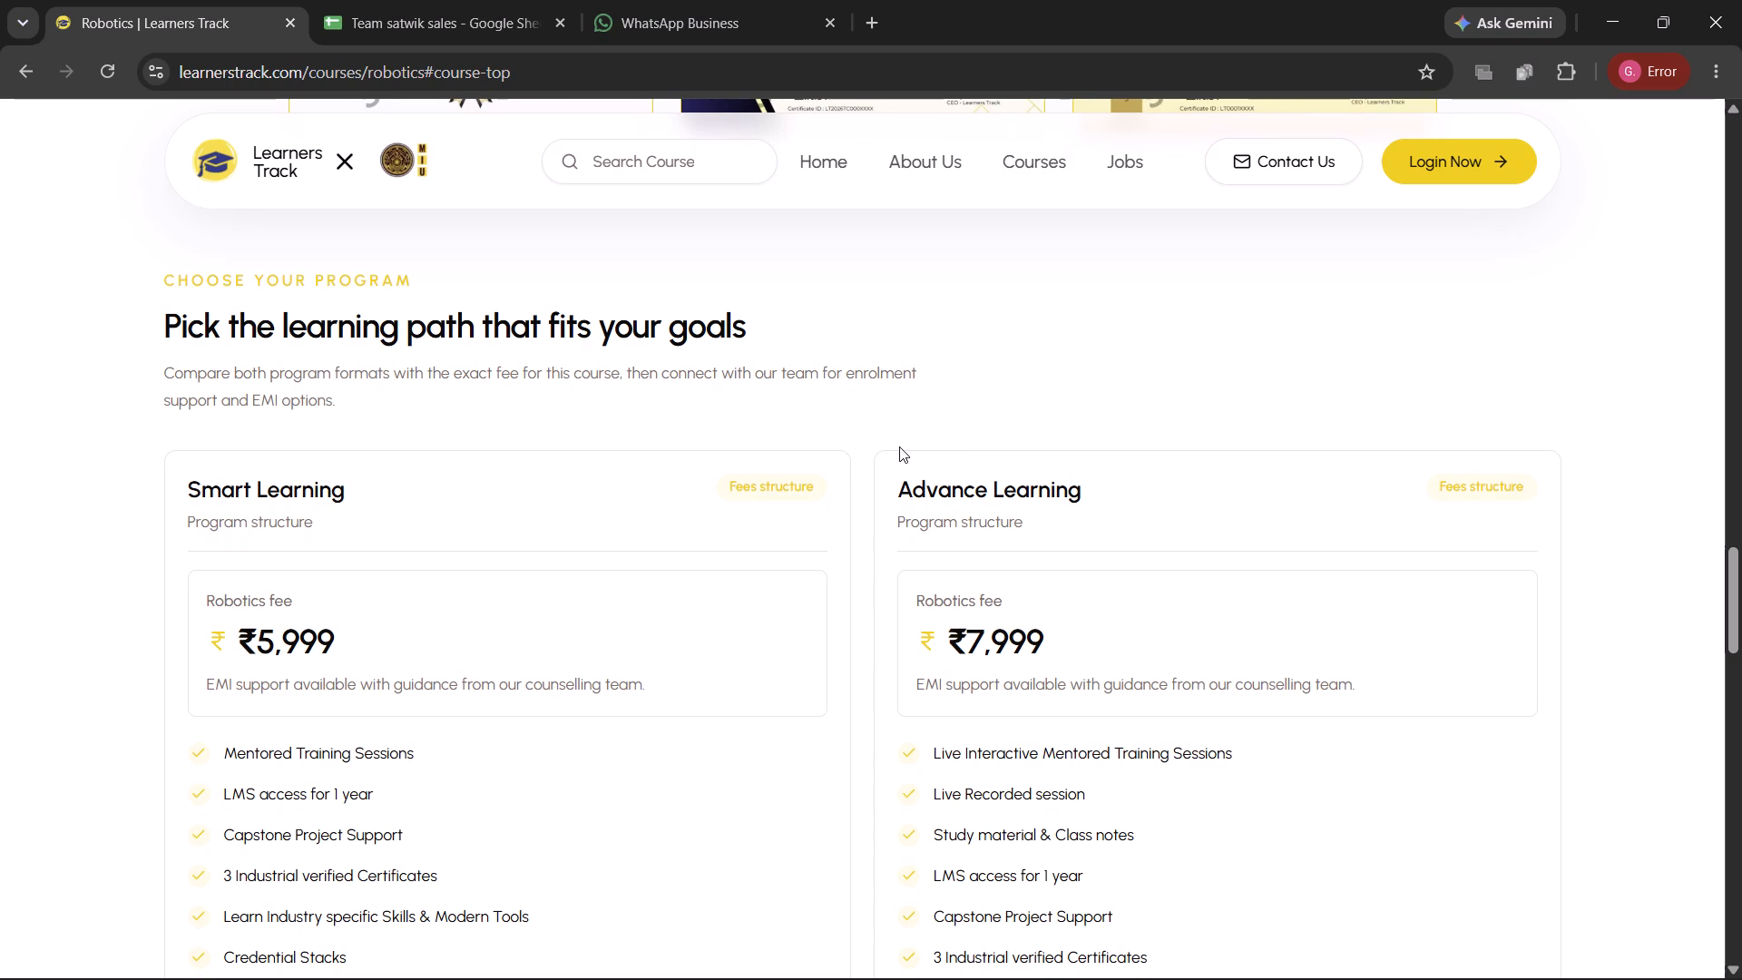
scroll(899, 446, "down", 3)
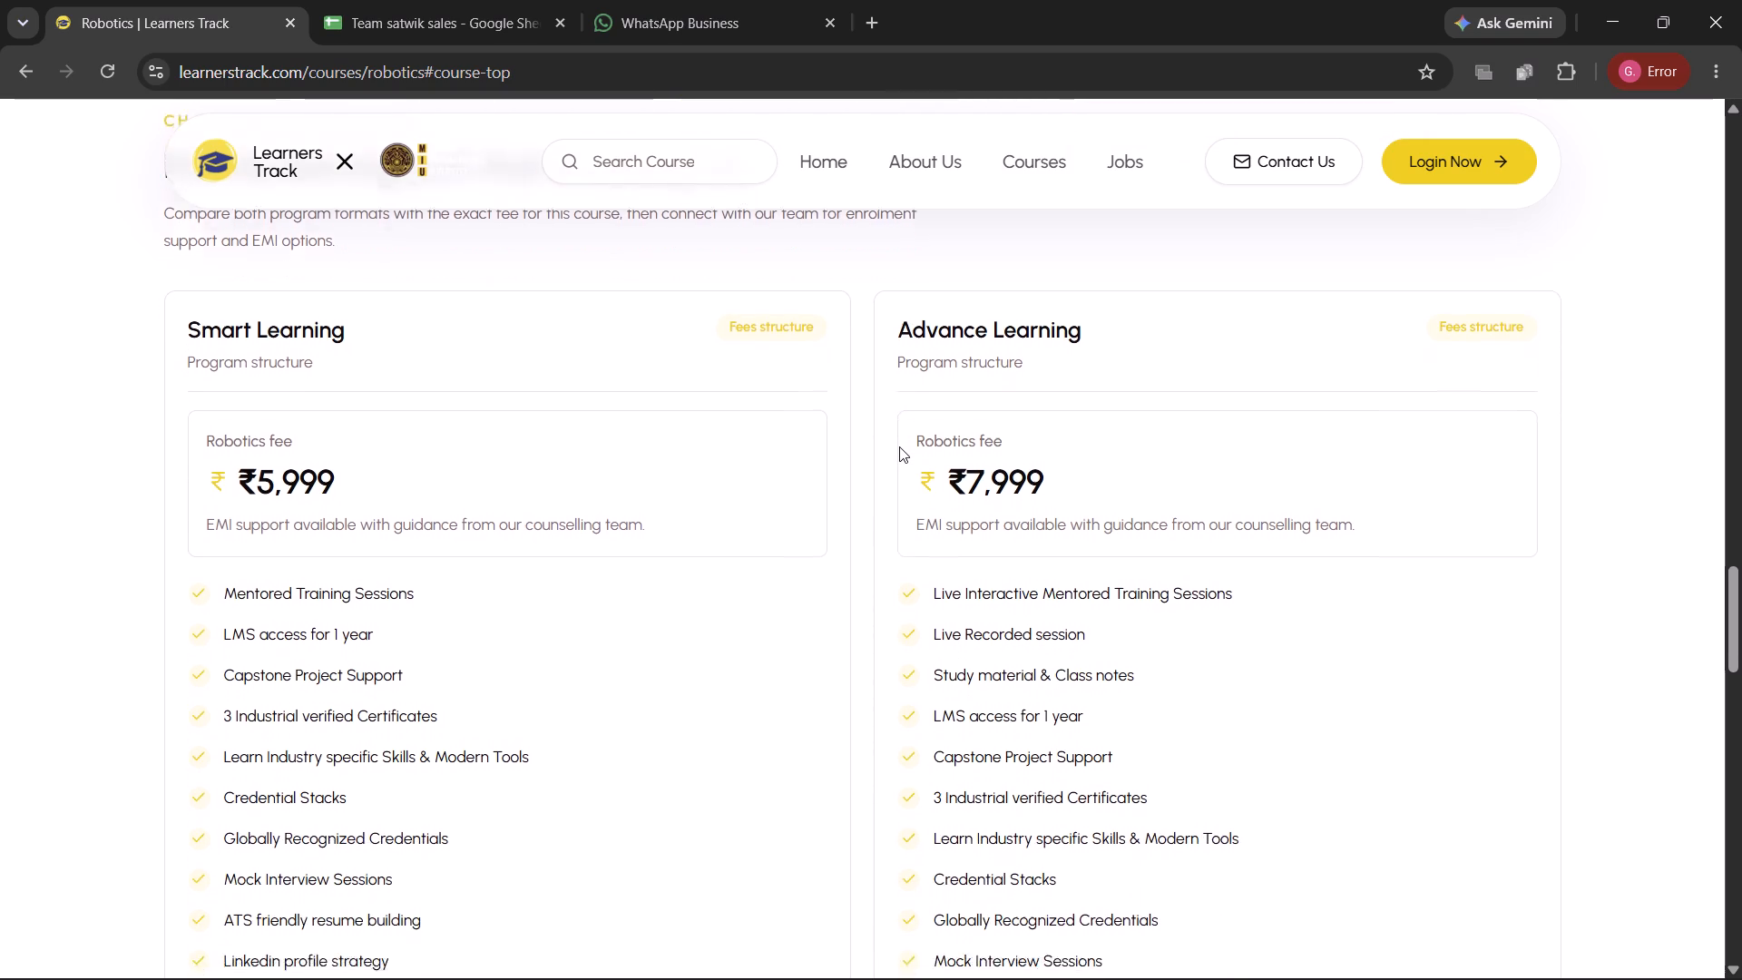
scroll(899, 446, "down", 1)
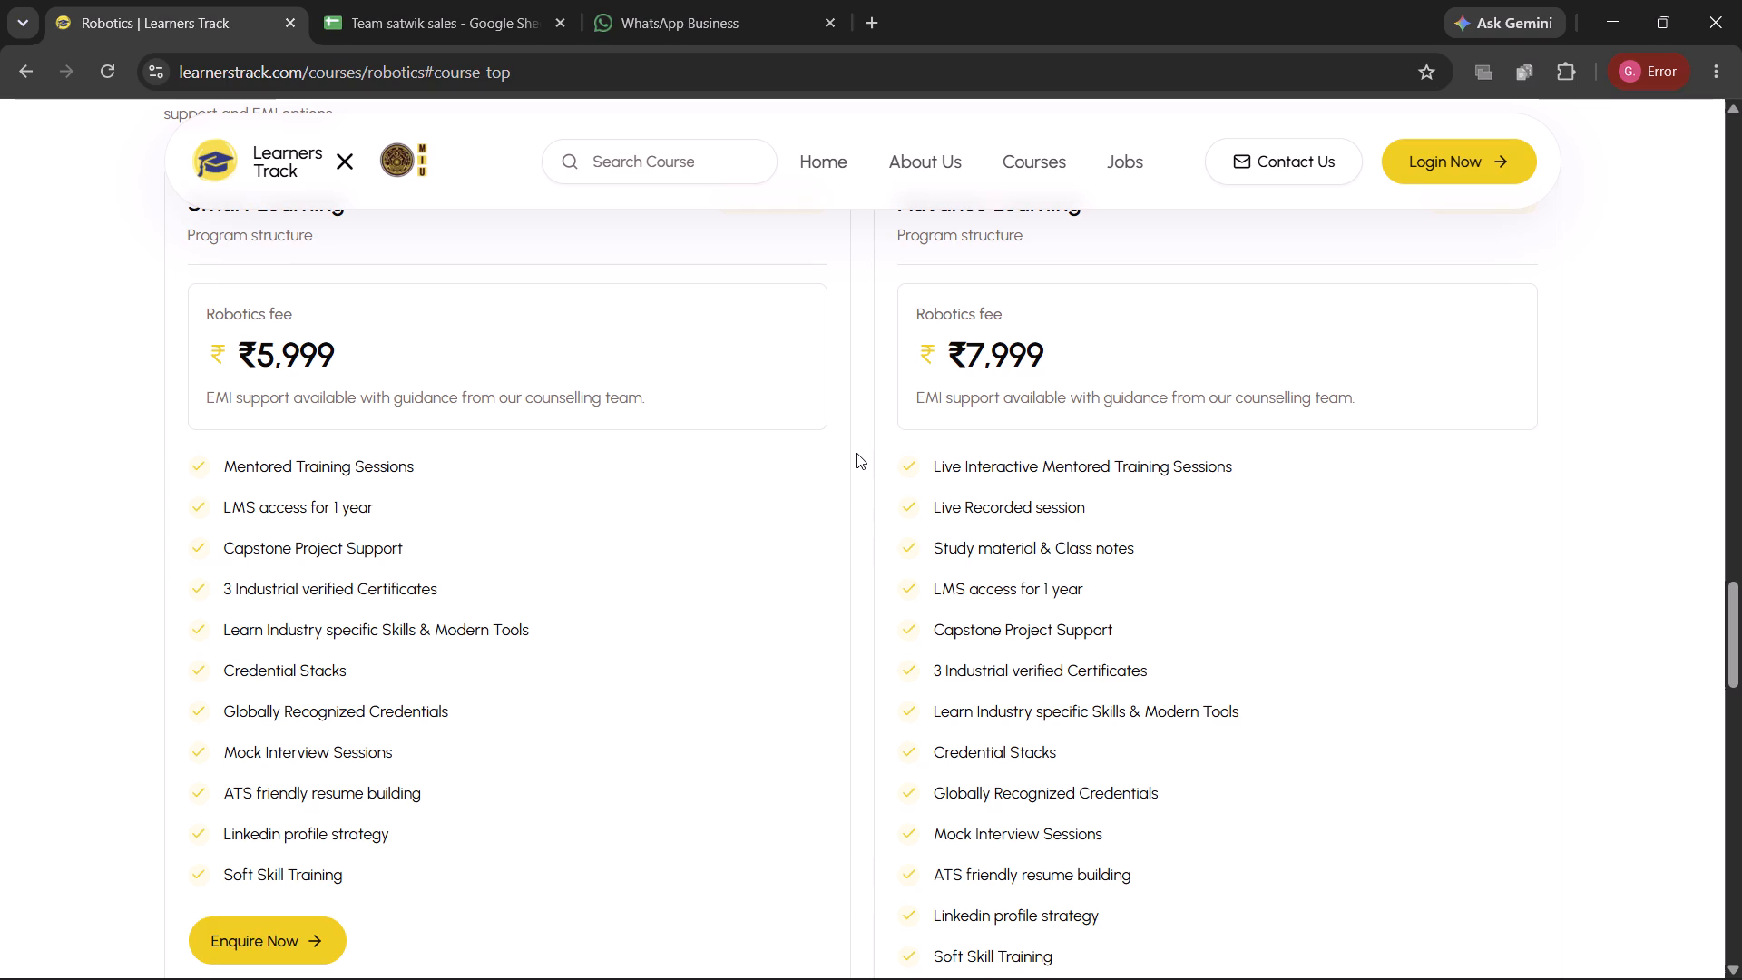
Return to the Team satwik sales sheet and record "money prblm NI" as the call status for the Robotics lead in row 124.
left_click(388, 0)
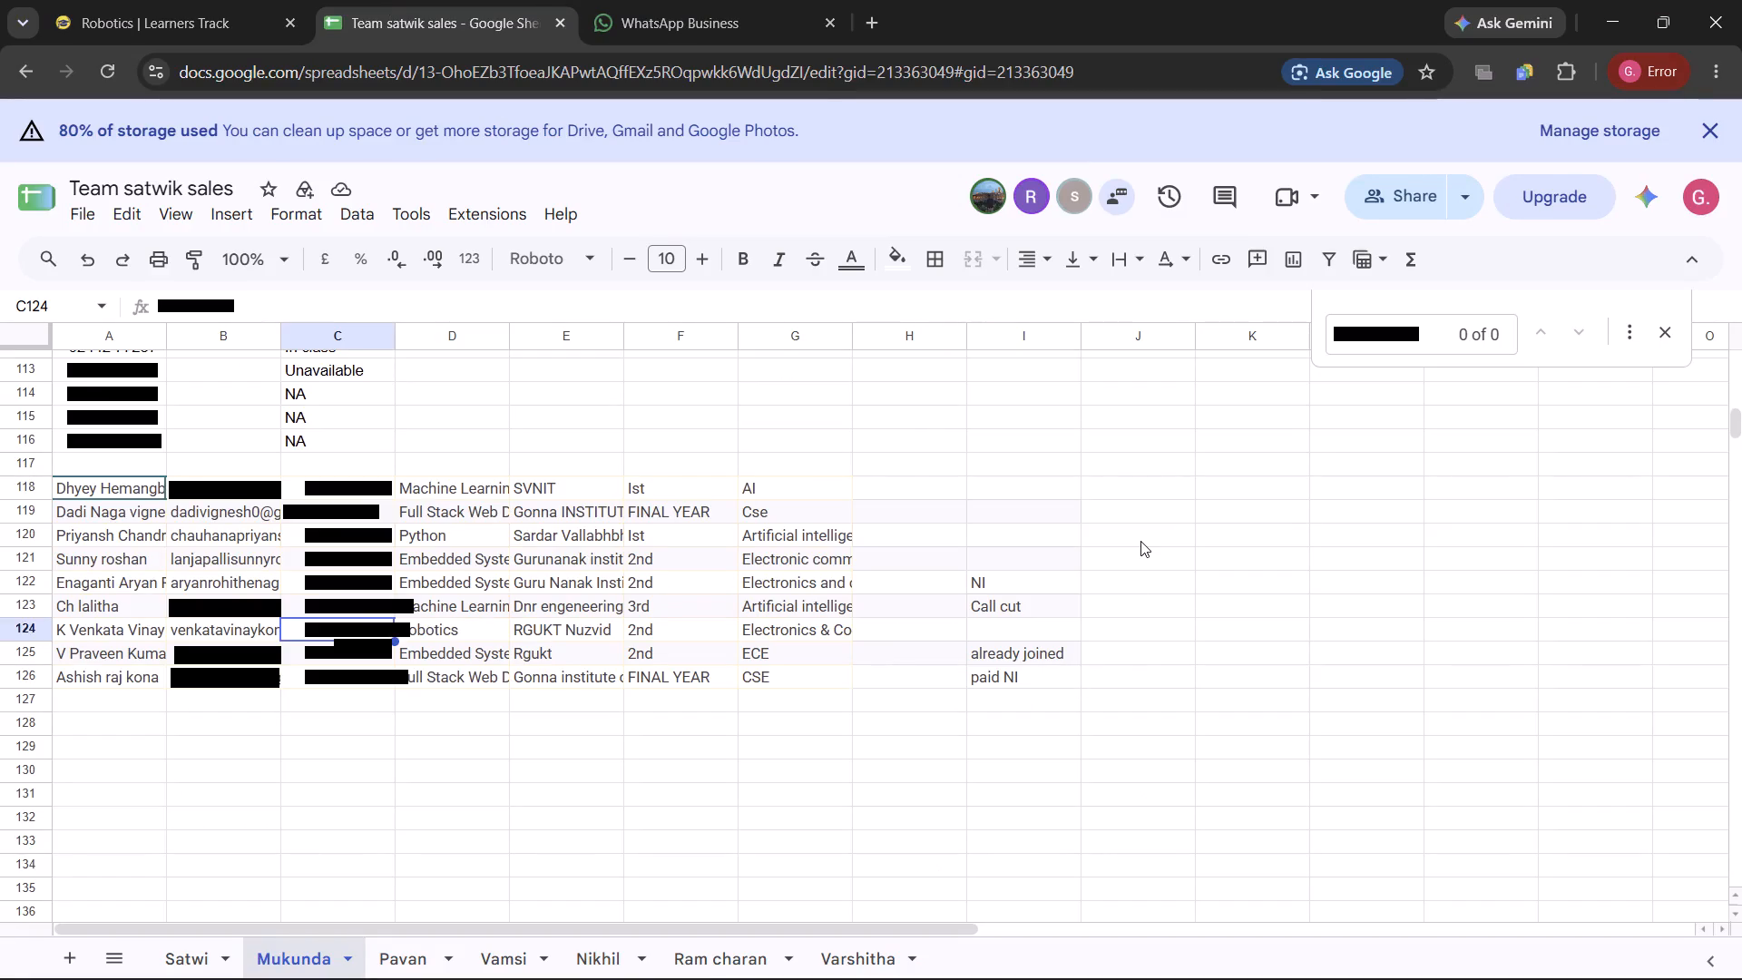
left_click(993, 627)
type("No mey")
key("BackSpace")
key("BackSpace")
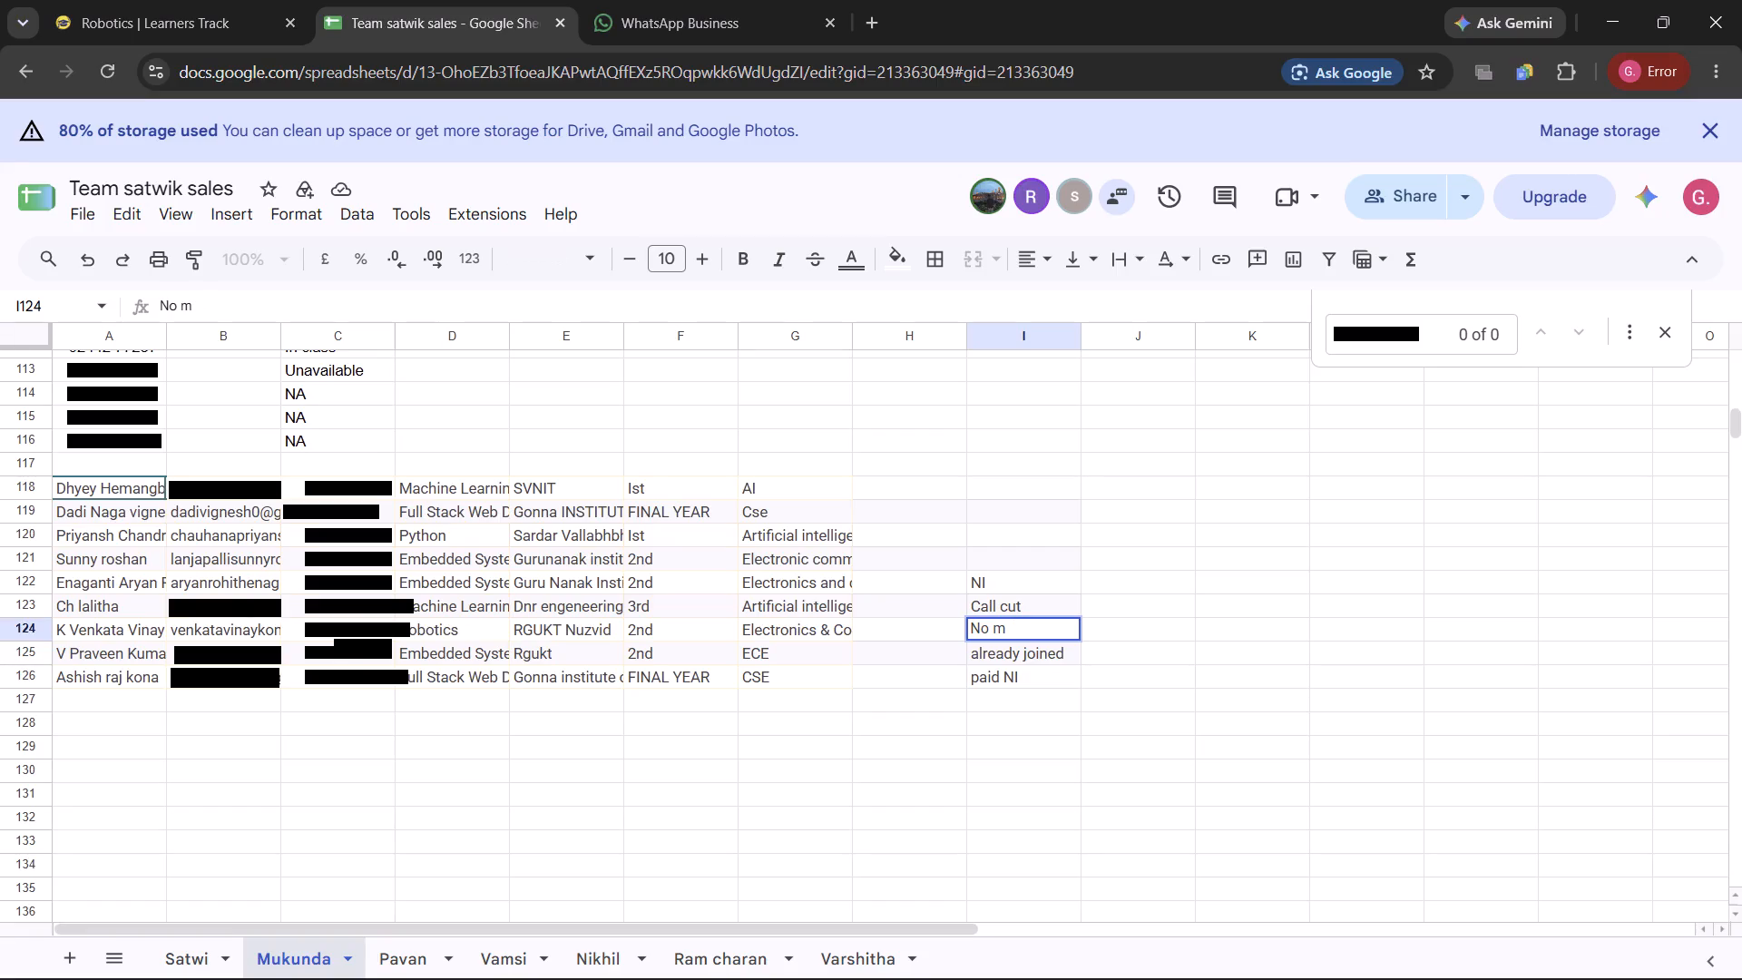
key("BackSpace")
key("BackSpace")
key("BackSpace")
key("BackSpace")
type("money prblm")
key("space")
type("NI")
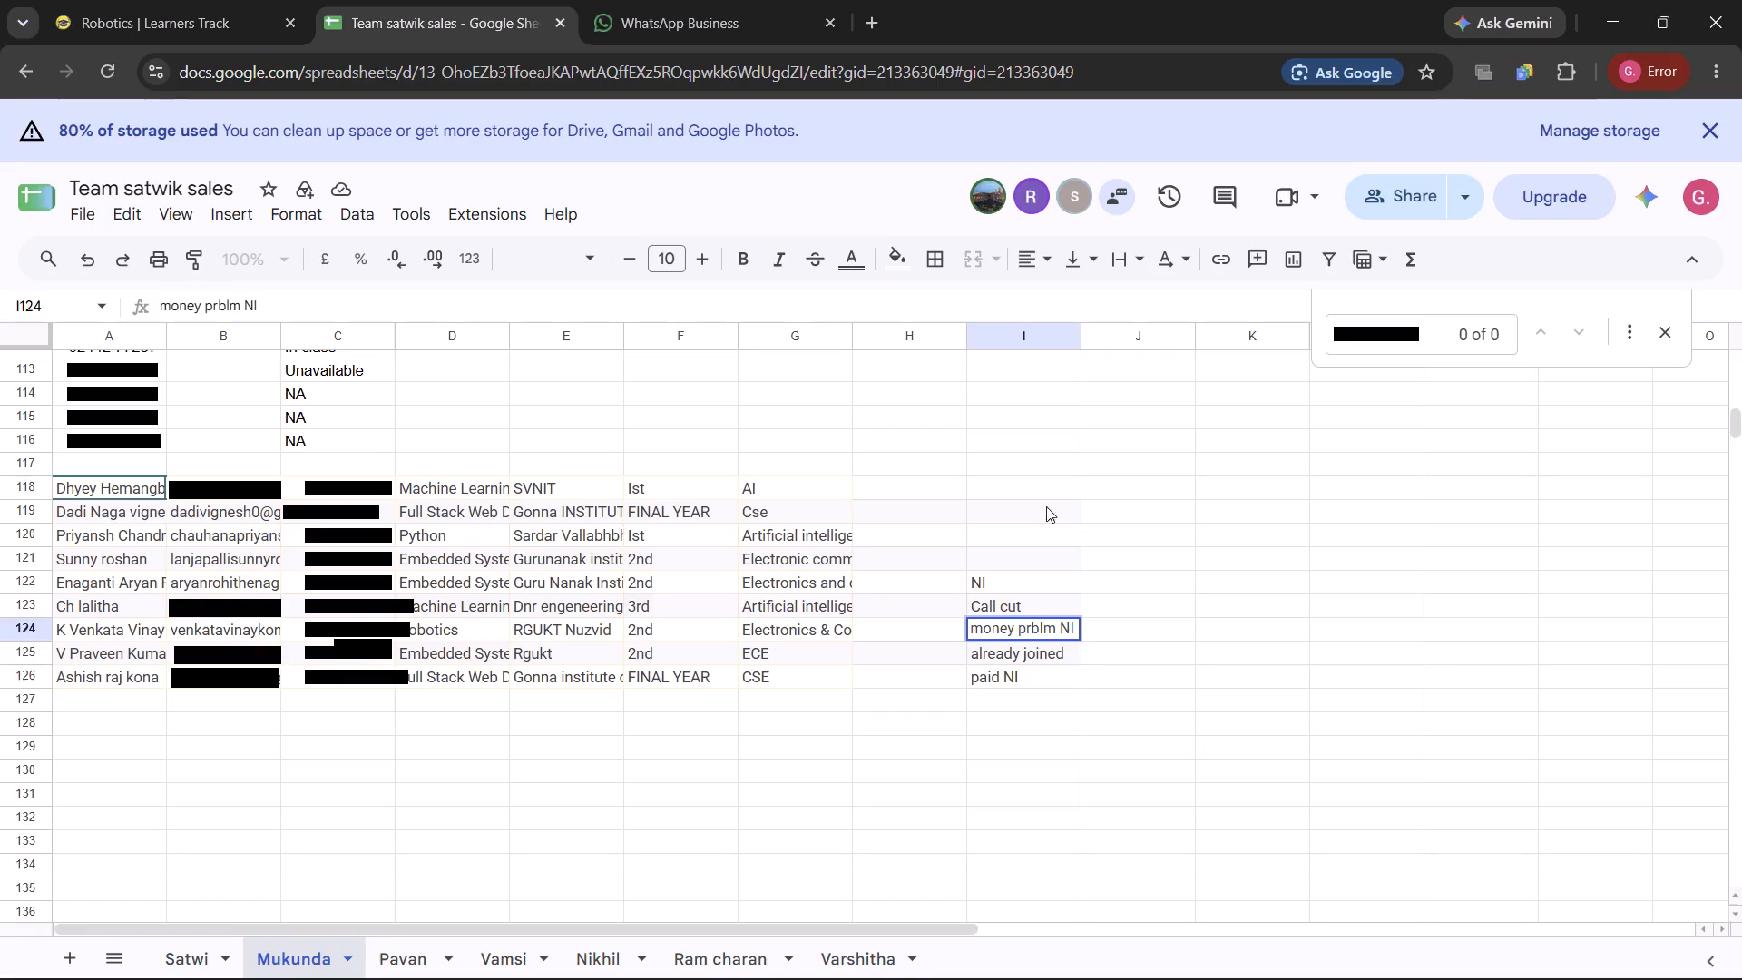
left_click(1083, 544)
Select the contact number of the Embedded Systems lead in row 121 of the Mukunda sheet.
left_click(986, 551)
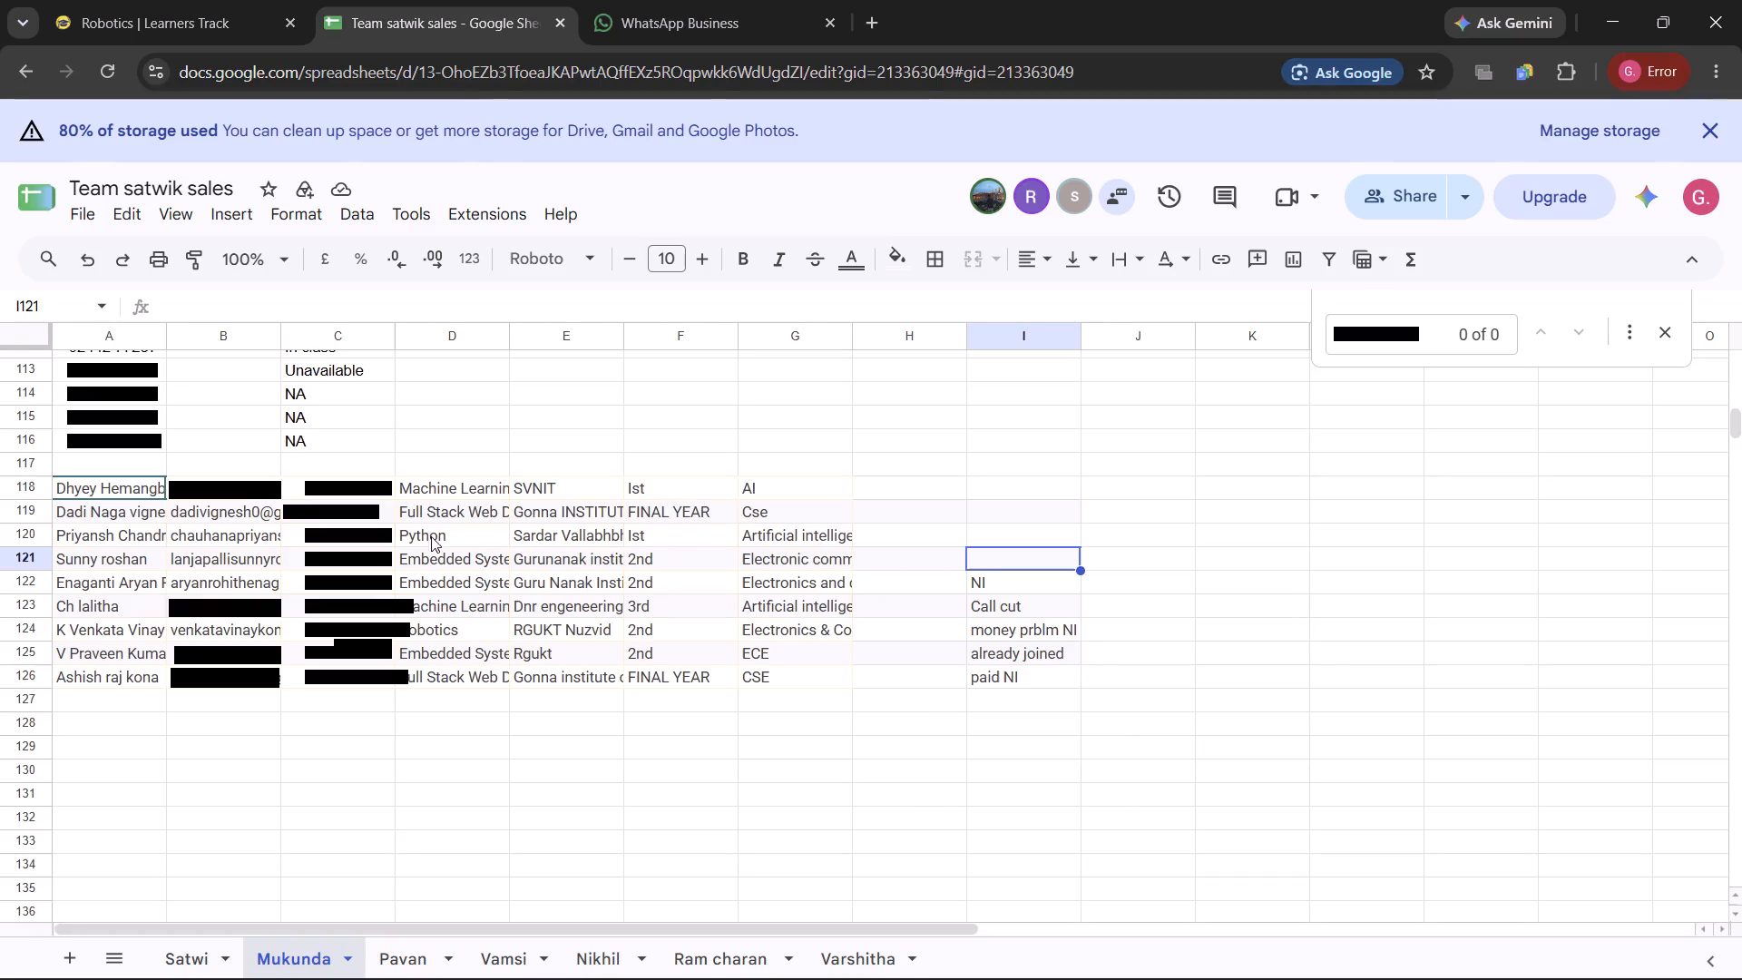
left_click(354, 565)
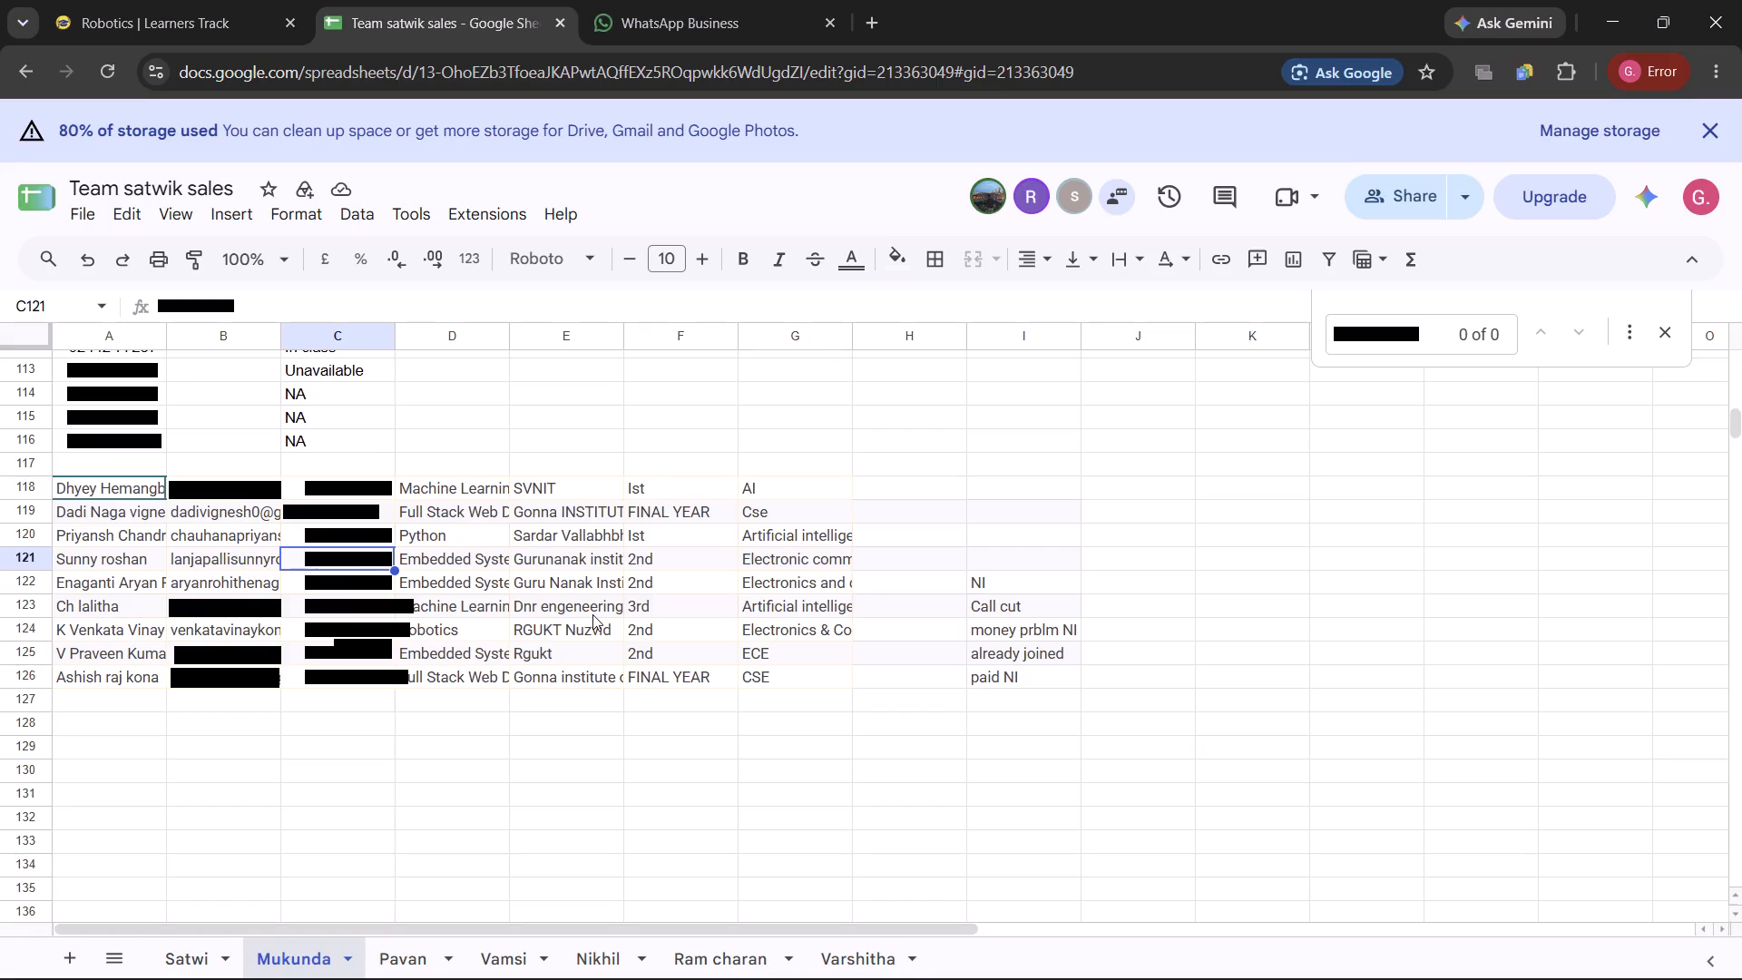
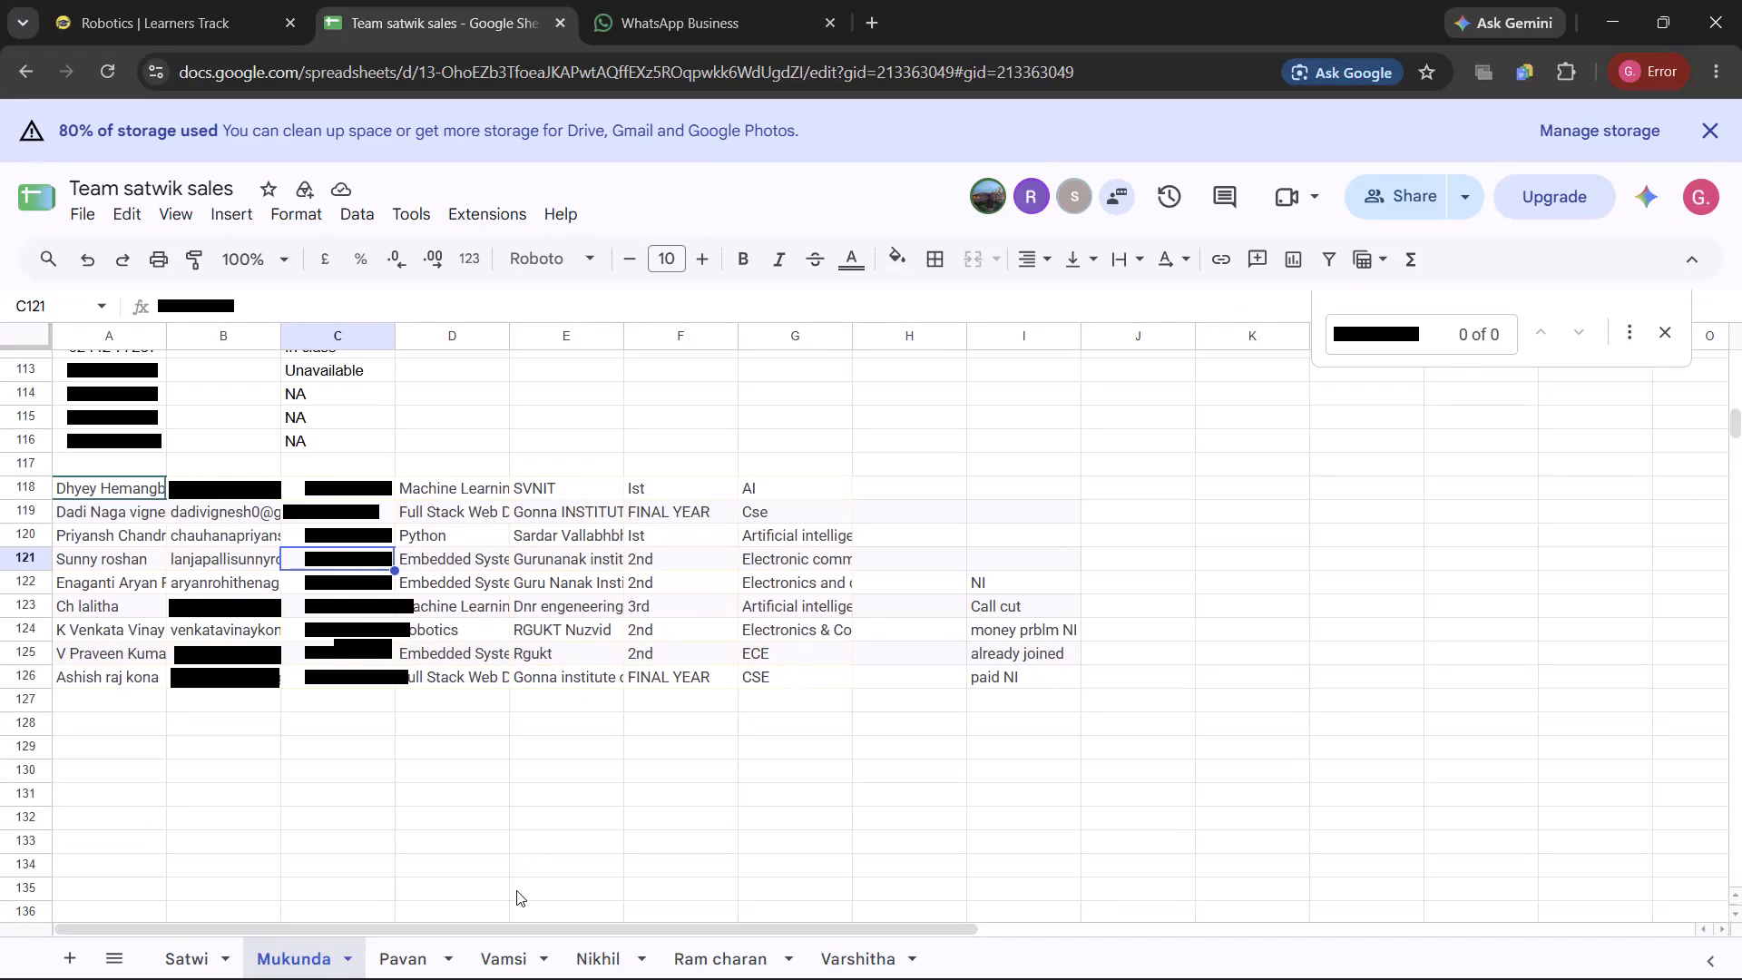
Select the e-mail cell of the Embedded Systems lead in row 121 of the Mukunda sheet.
left_click(529, 846)
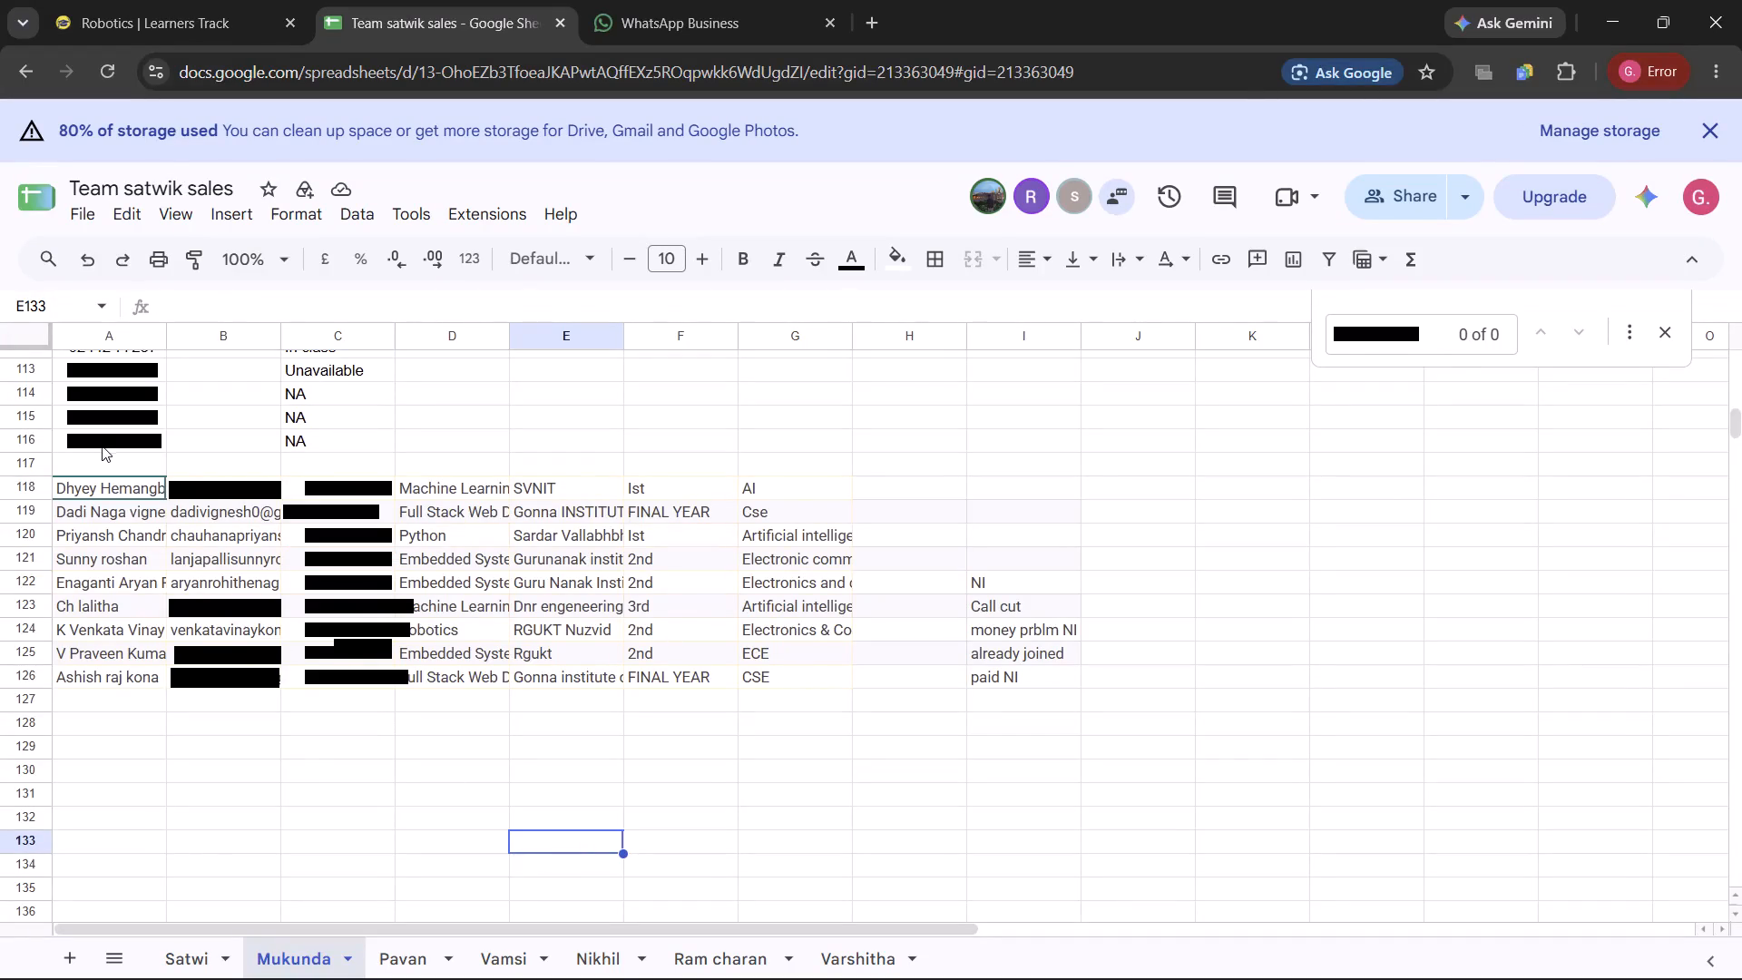
left_click(207, 555)
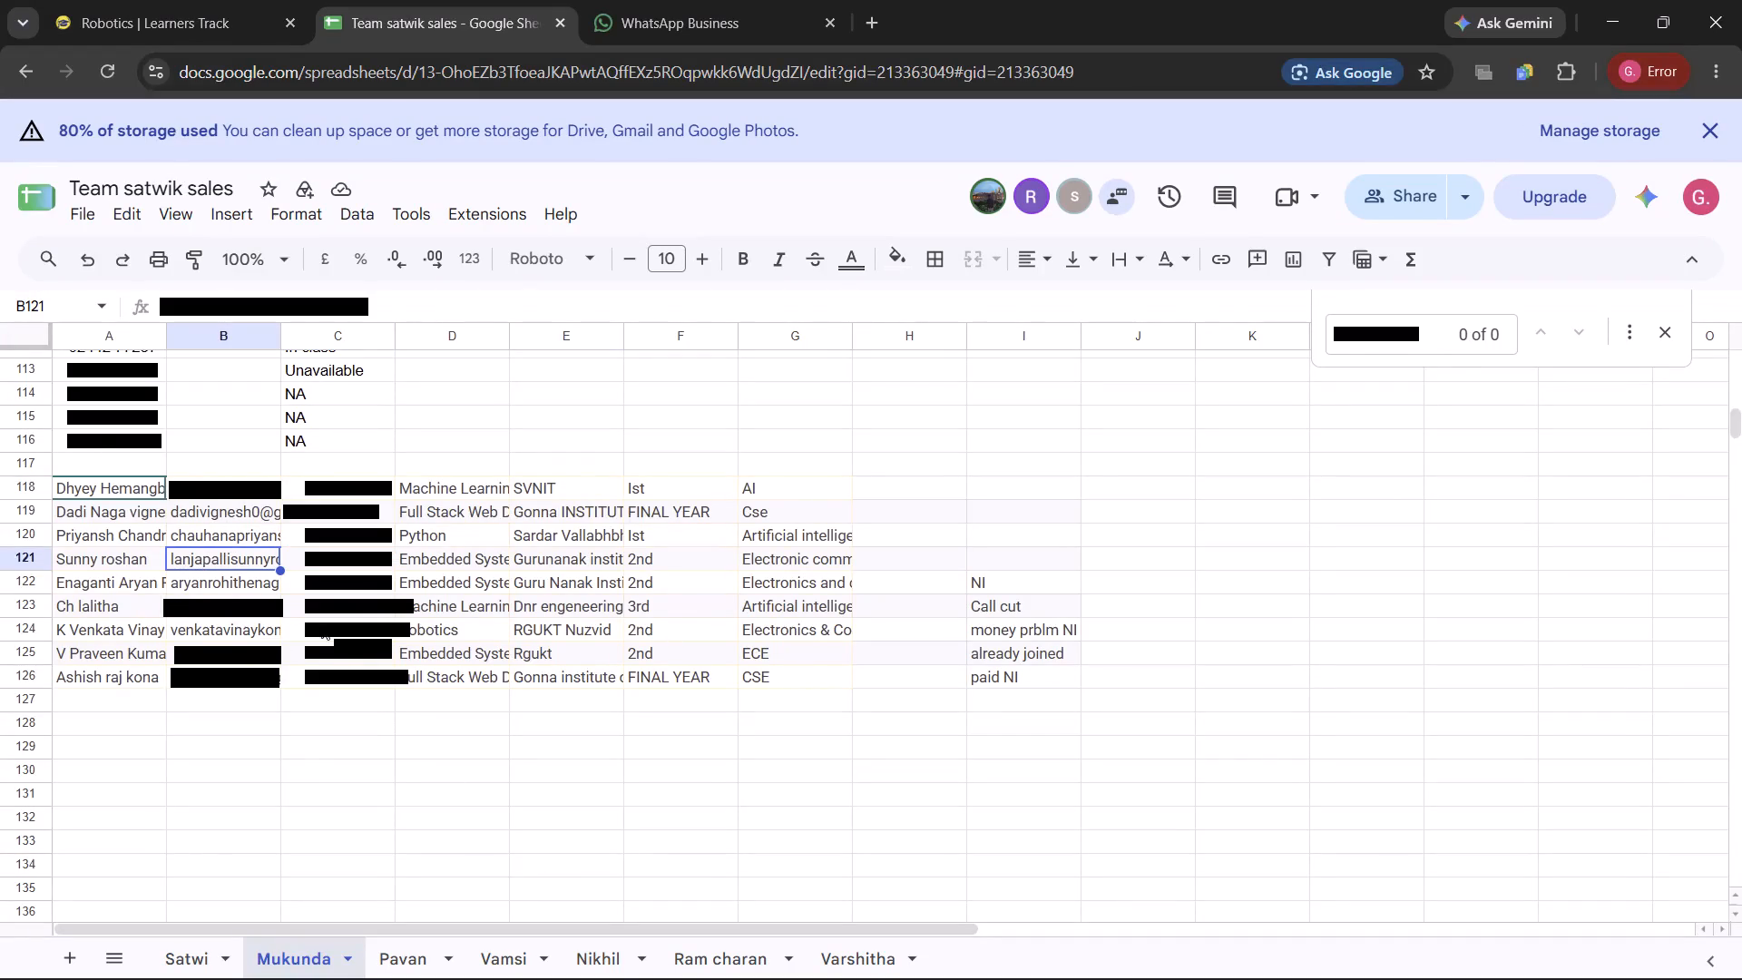
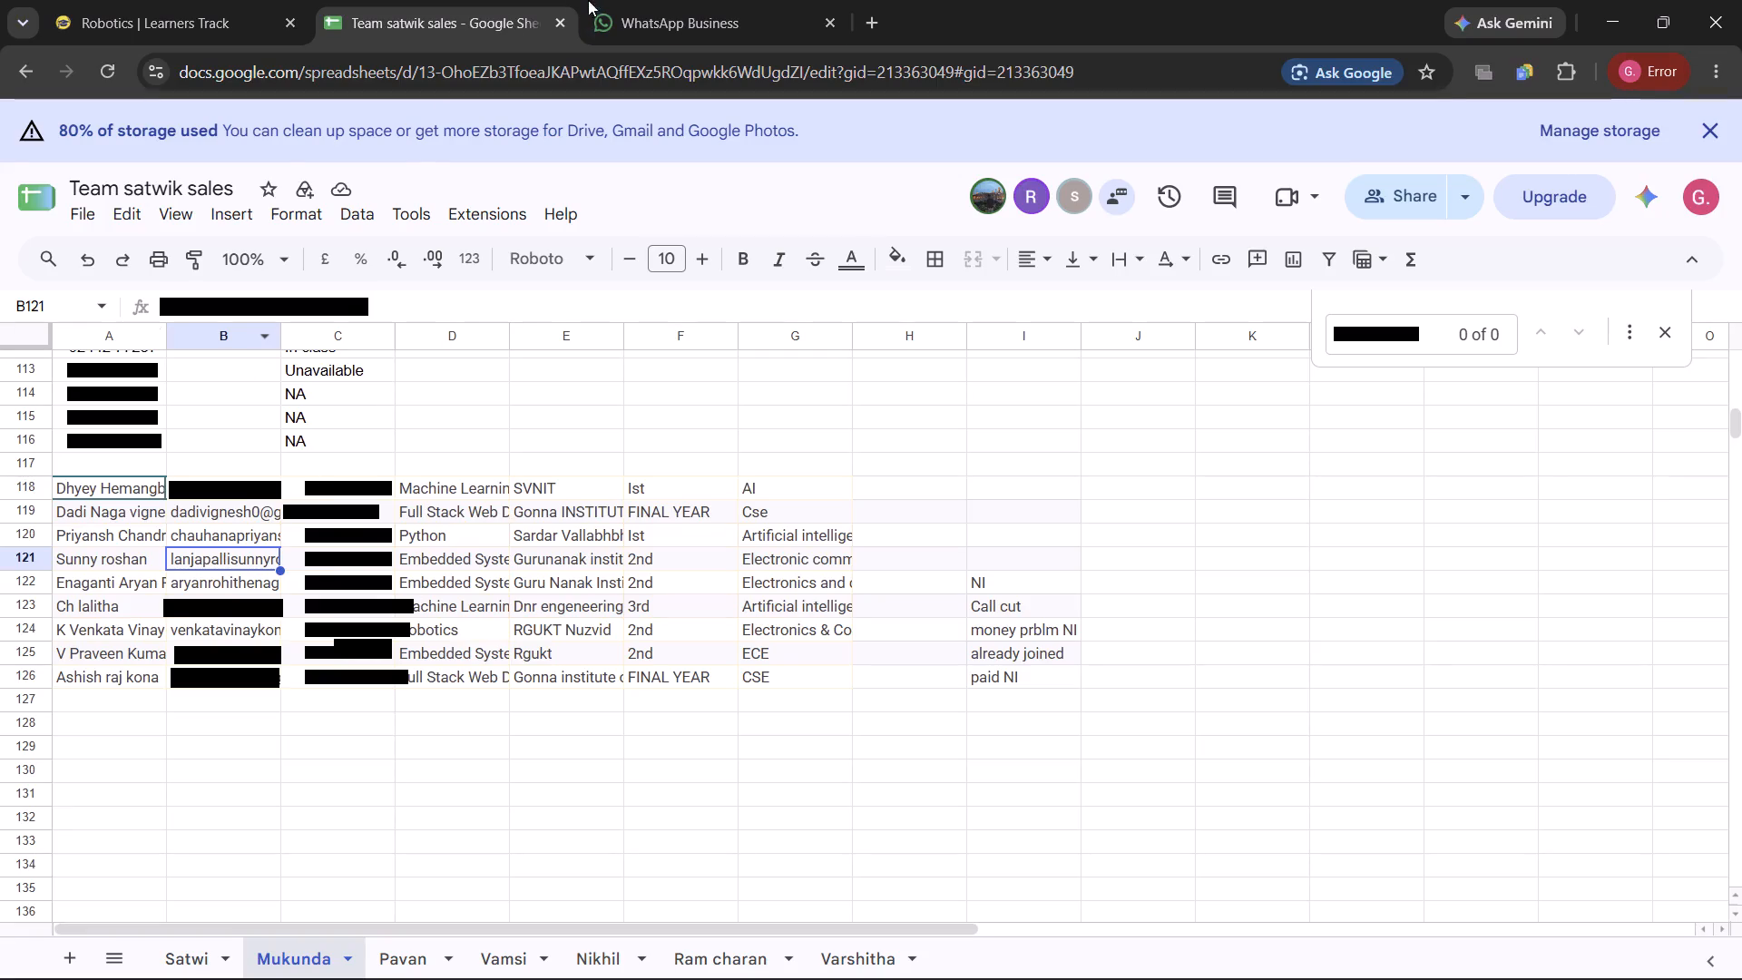
Look through the Vamsi sheet's contact lists and call statuses, from the unmarked numbers back to the leads above NIT-W INTERNSHIP UPDATES.
left_click(514, 963)
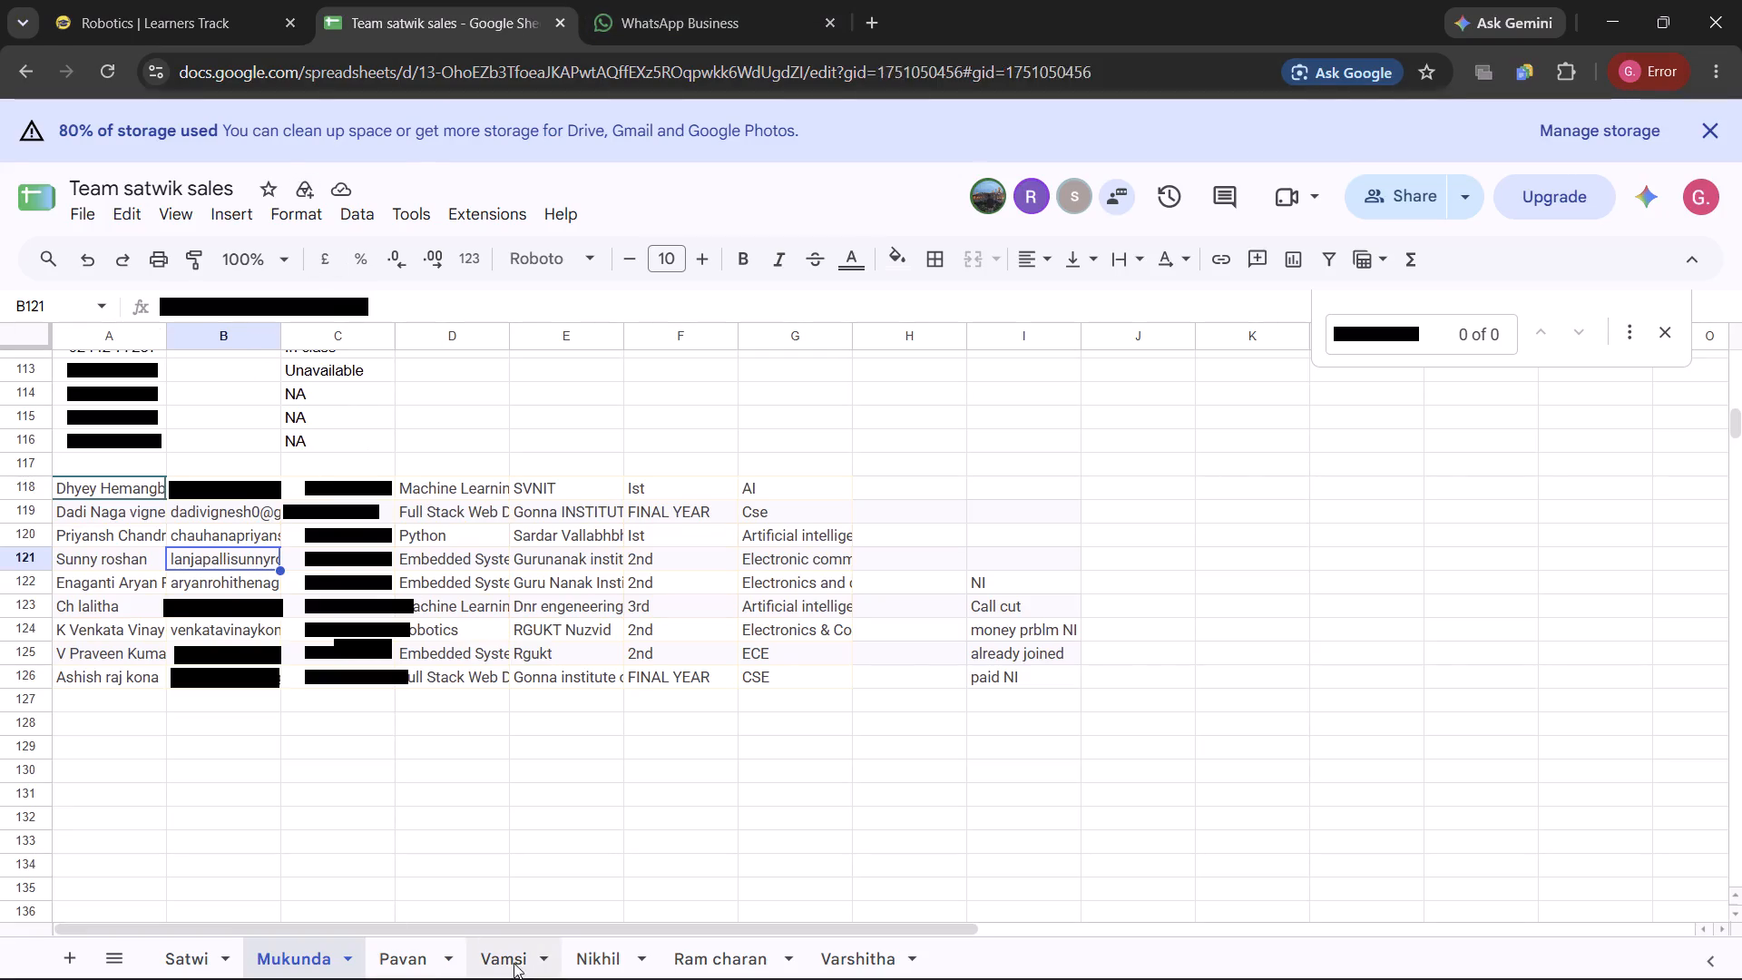
scroll(530, 779, "down", 8)
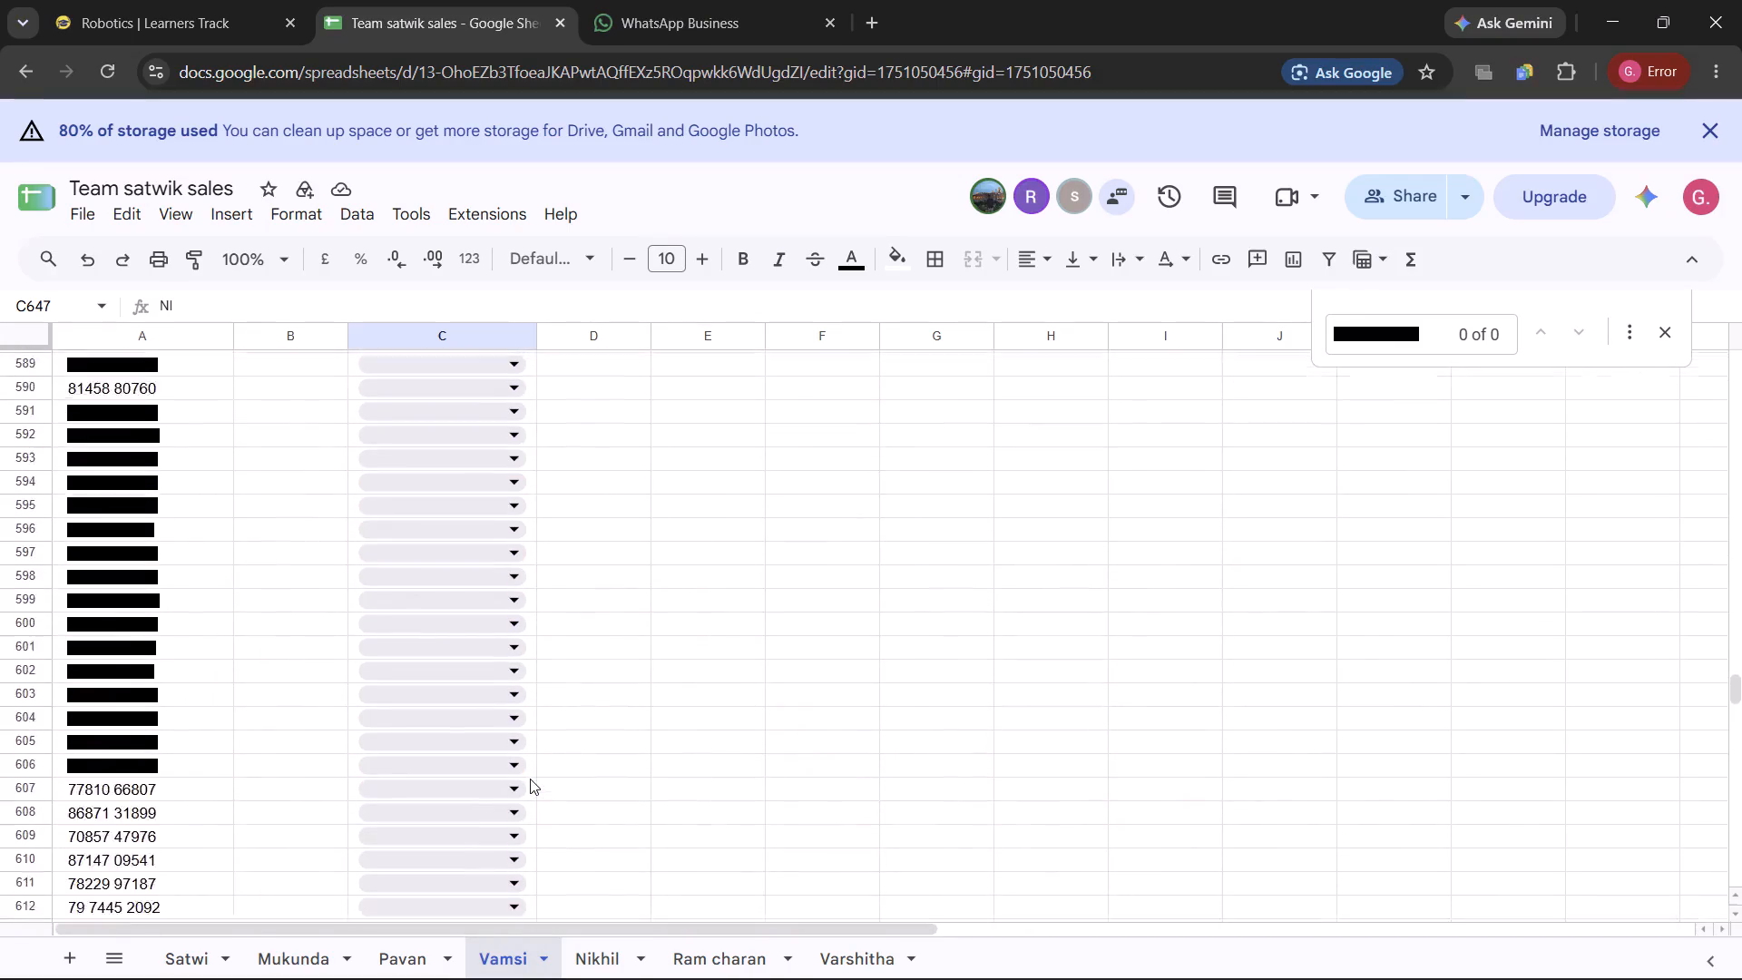
scroll(530, 779, "down", 3)
scroll(530, 779, "up", 2)
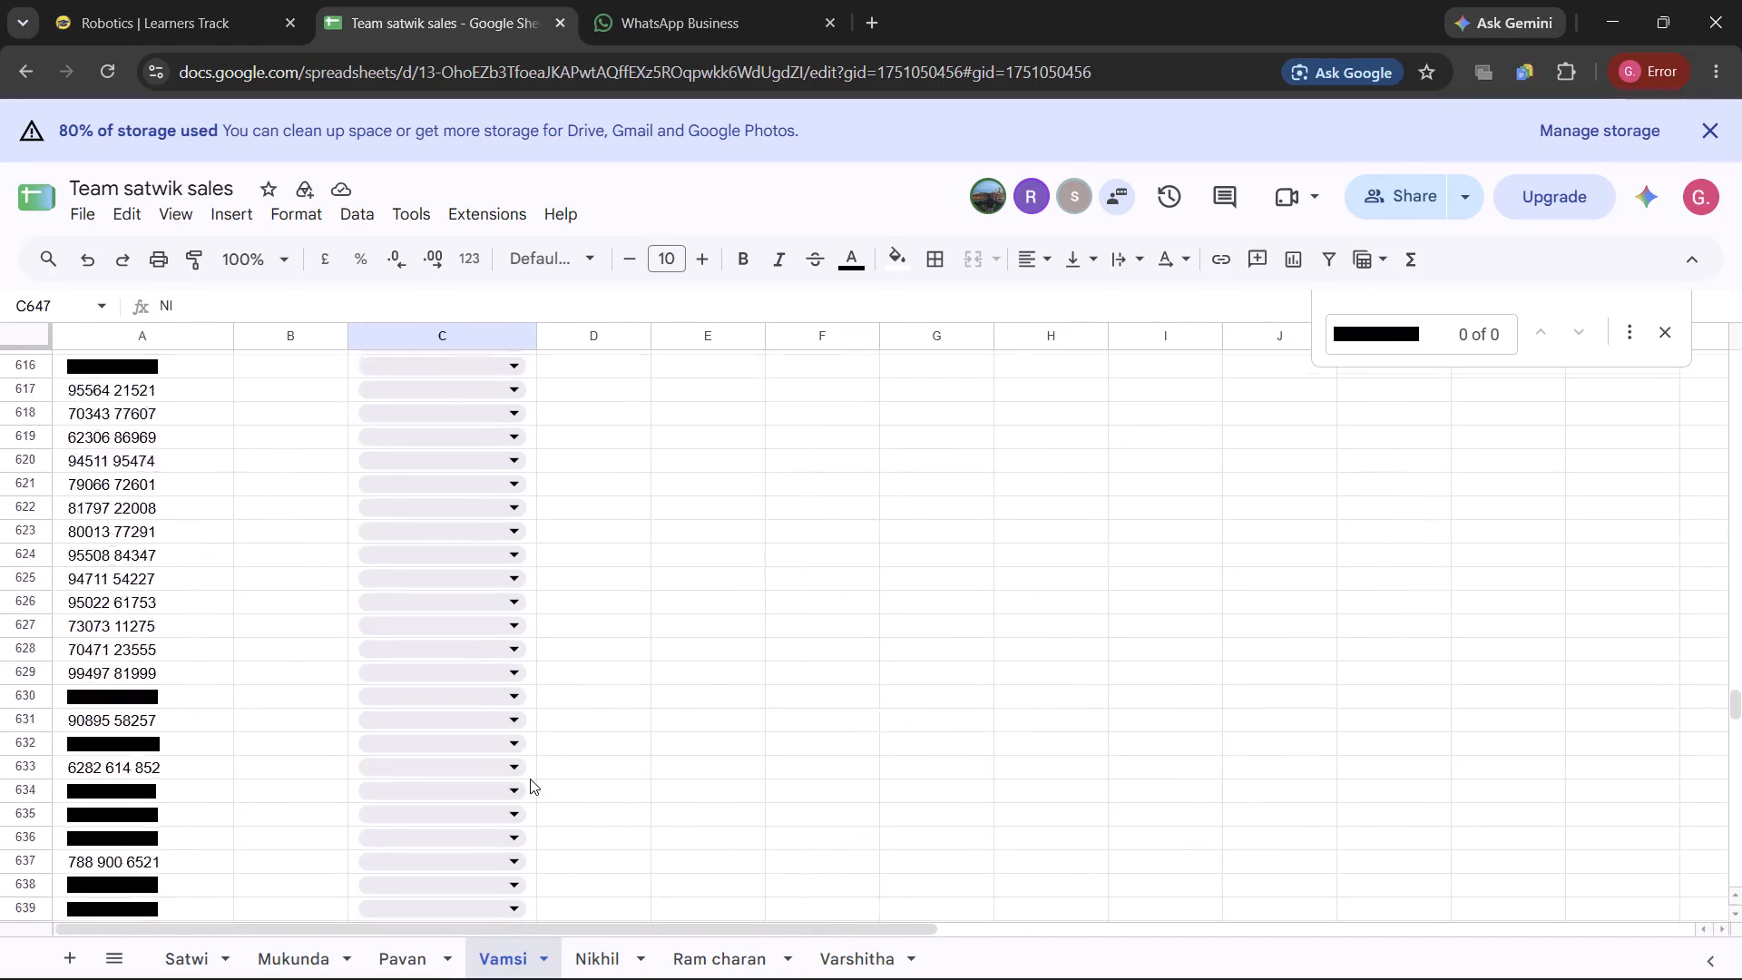
scroll(530, 779, "up", 2)
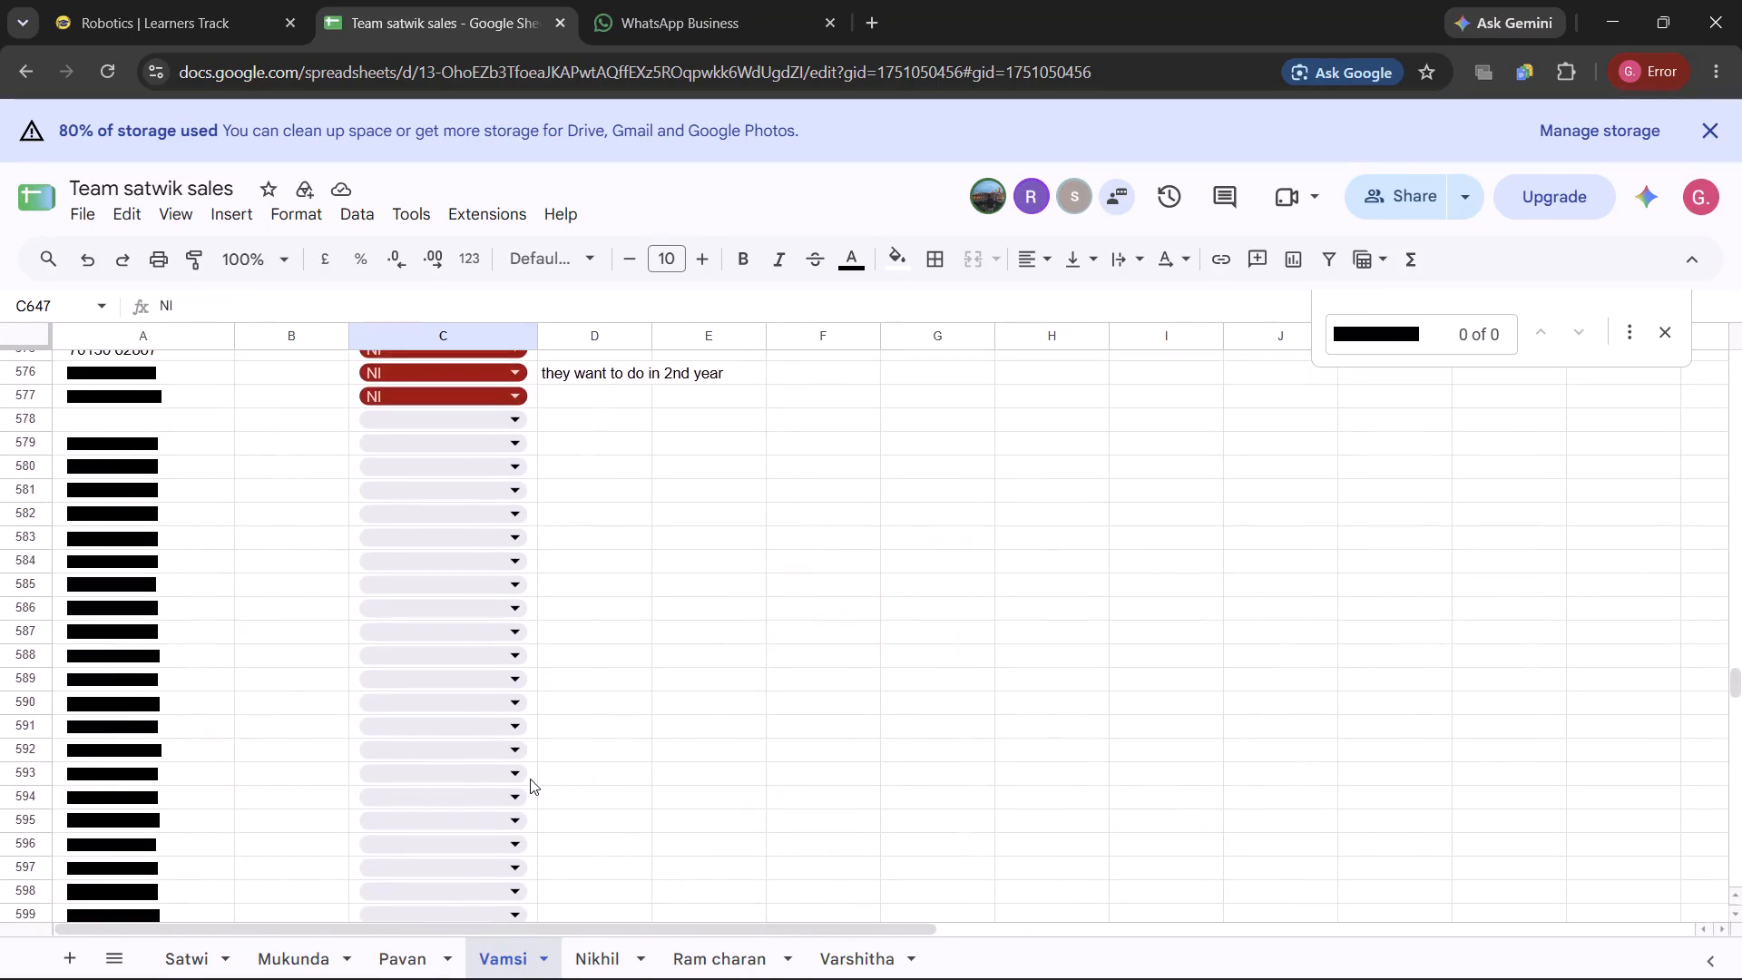
scroll(530, 779, "up", 5)
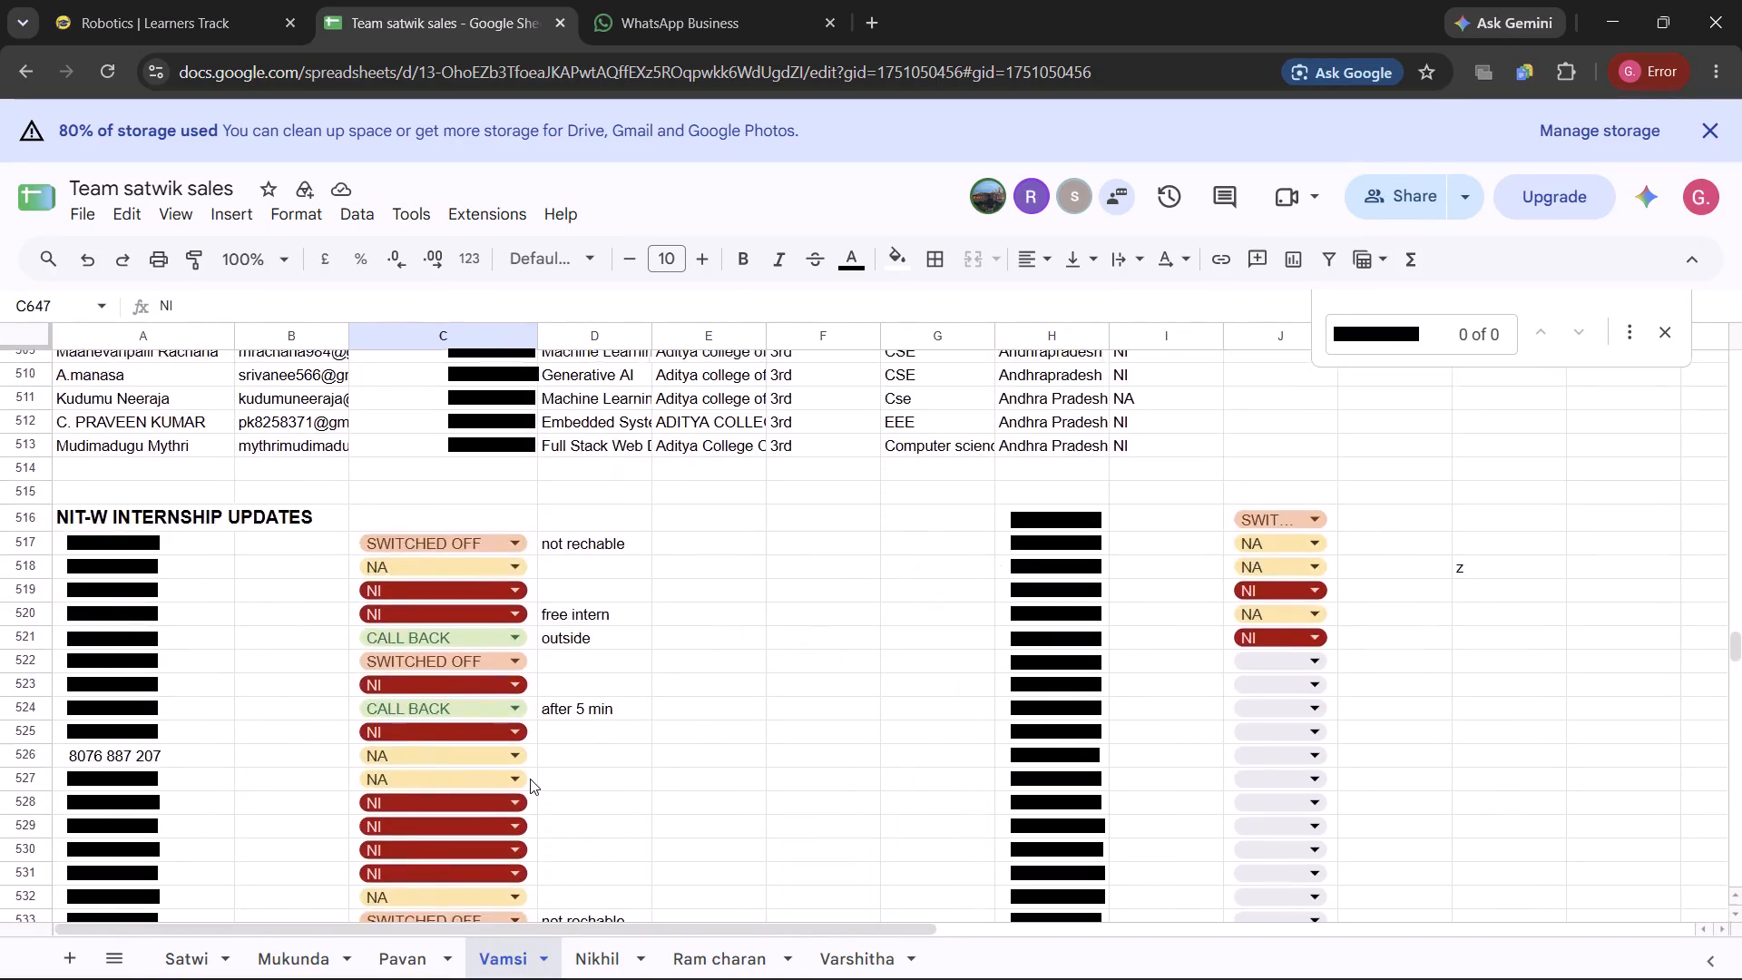
scroll(530, 779, "up", 2)
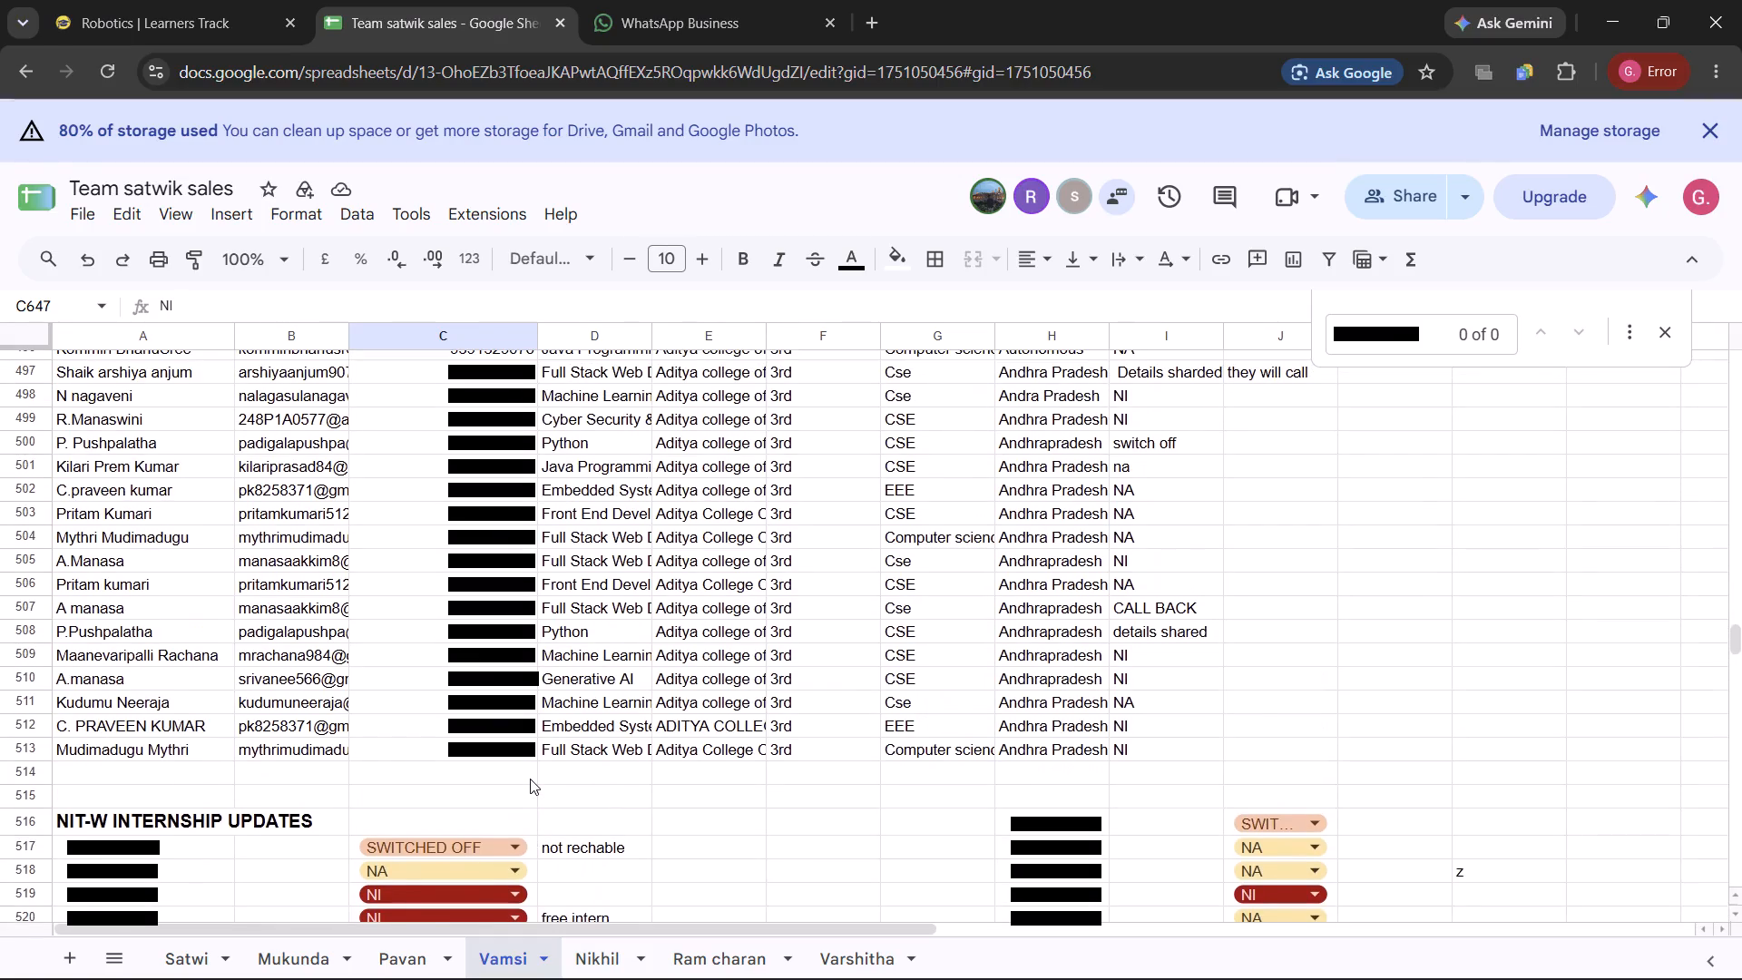
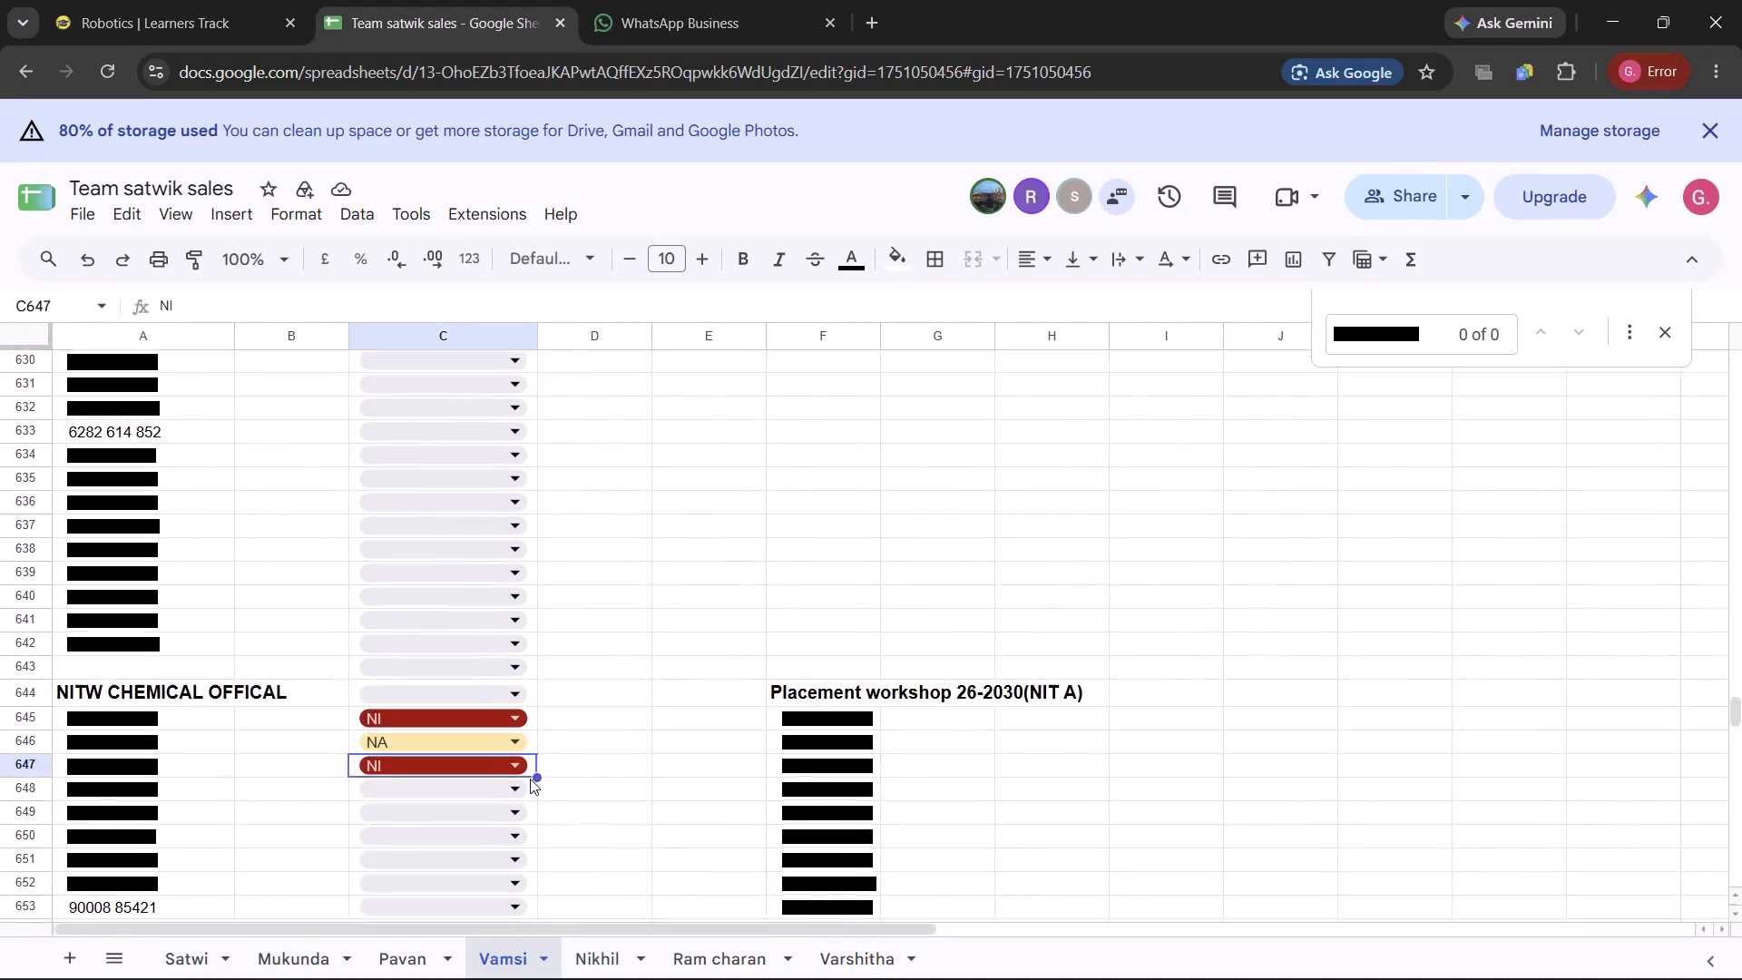
Look through the rest of the Vamsi sheet's contact lists, from NITW CHEMICAL OFFICAL to the end.
left_click(727, 979)
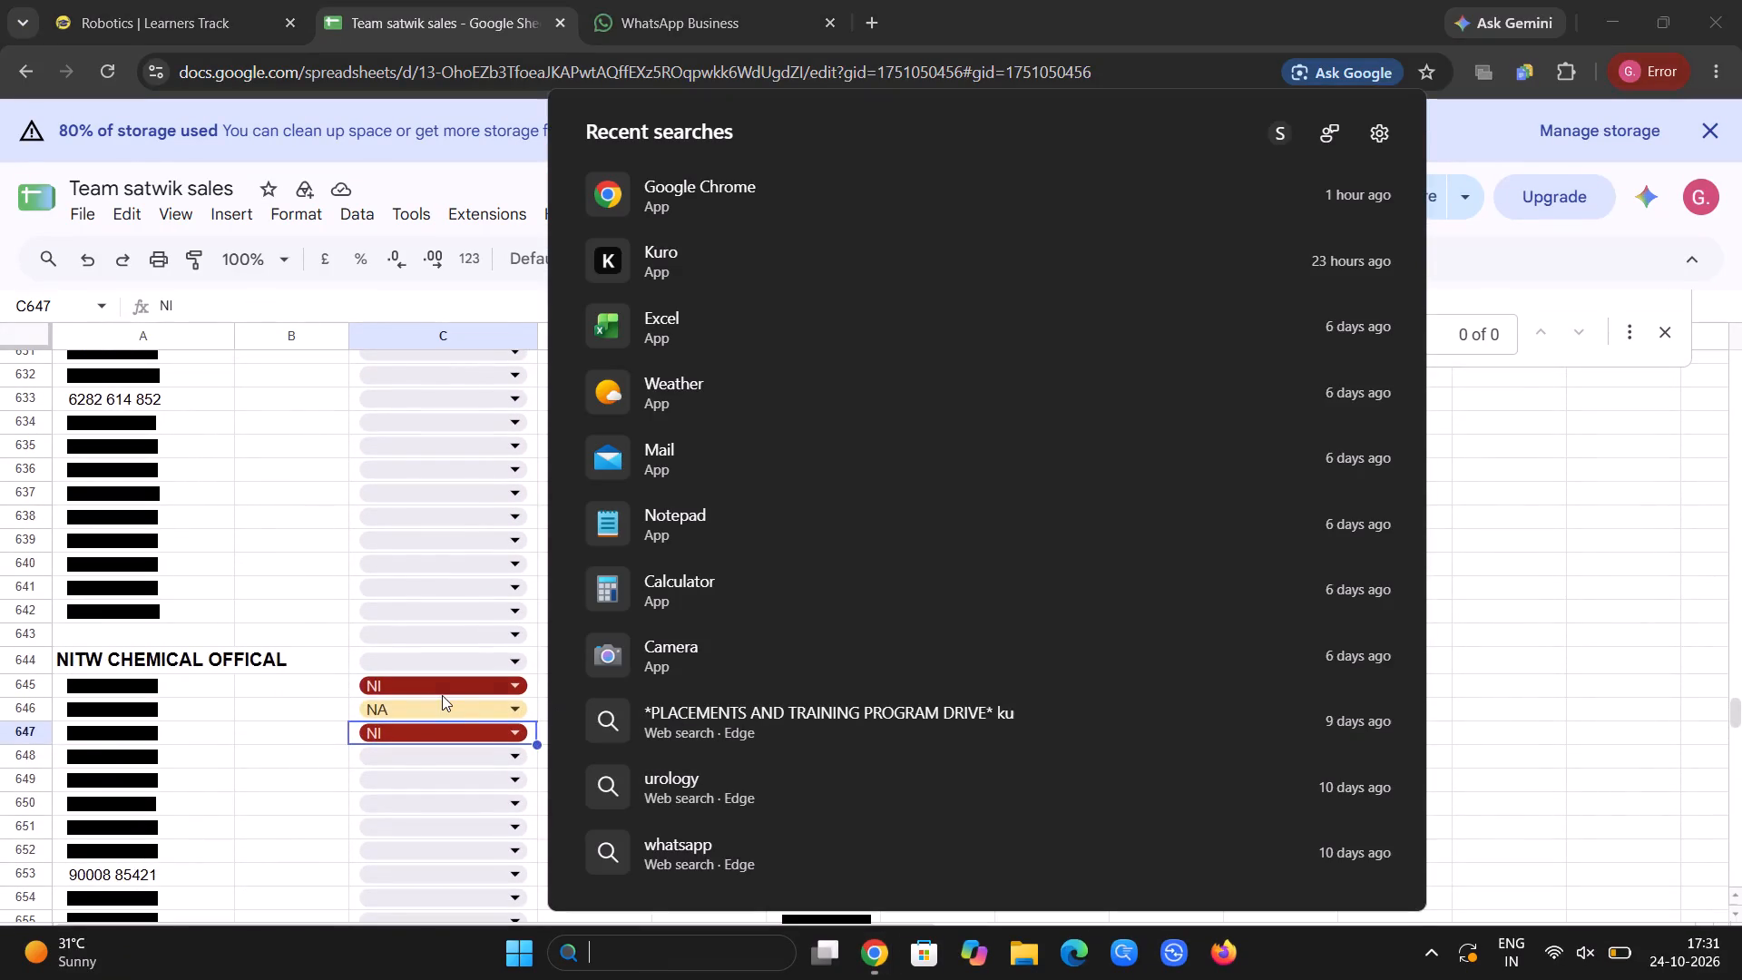
left_click(273, 749)
scroll(273, 749, "down", 7)
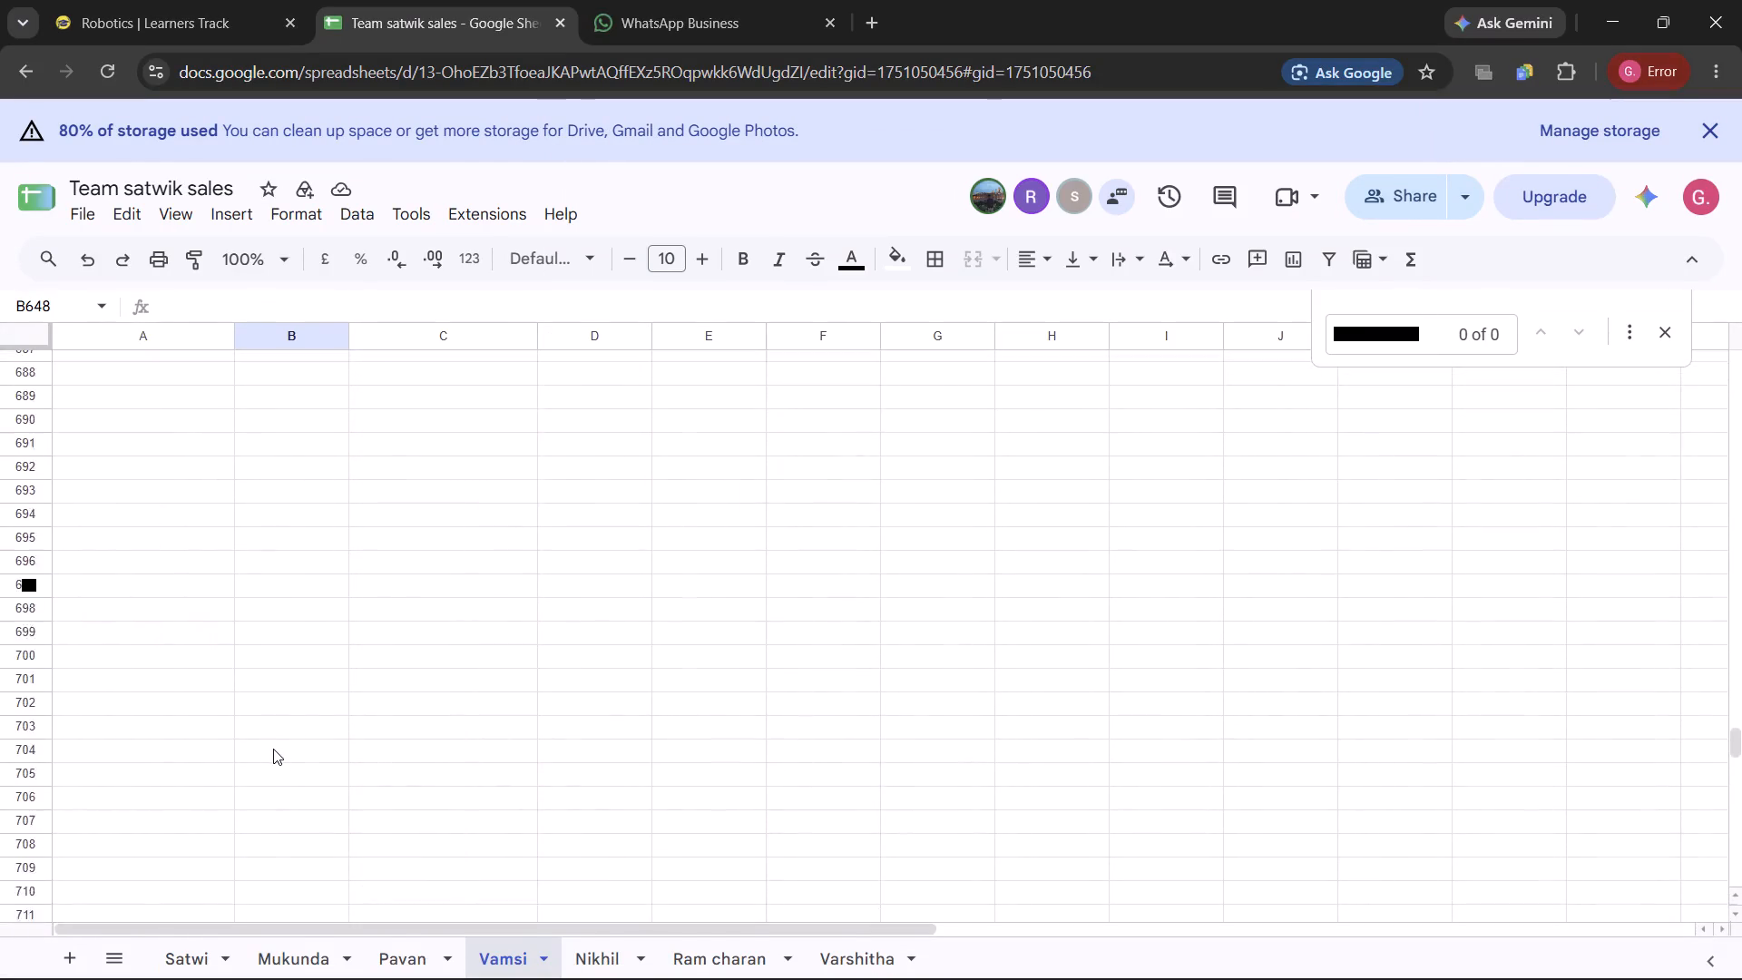
scroll(273, 749, "up", 1)
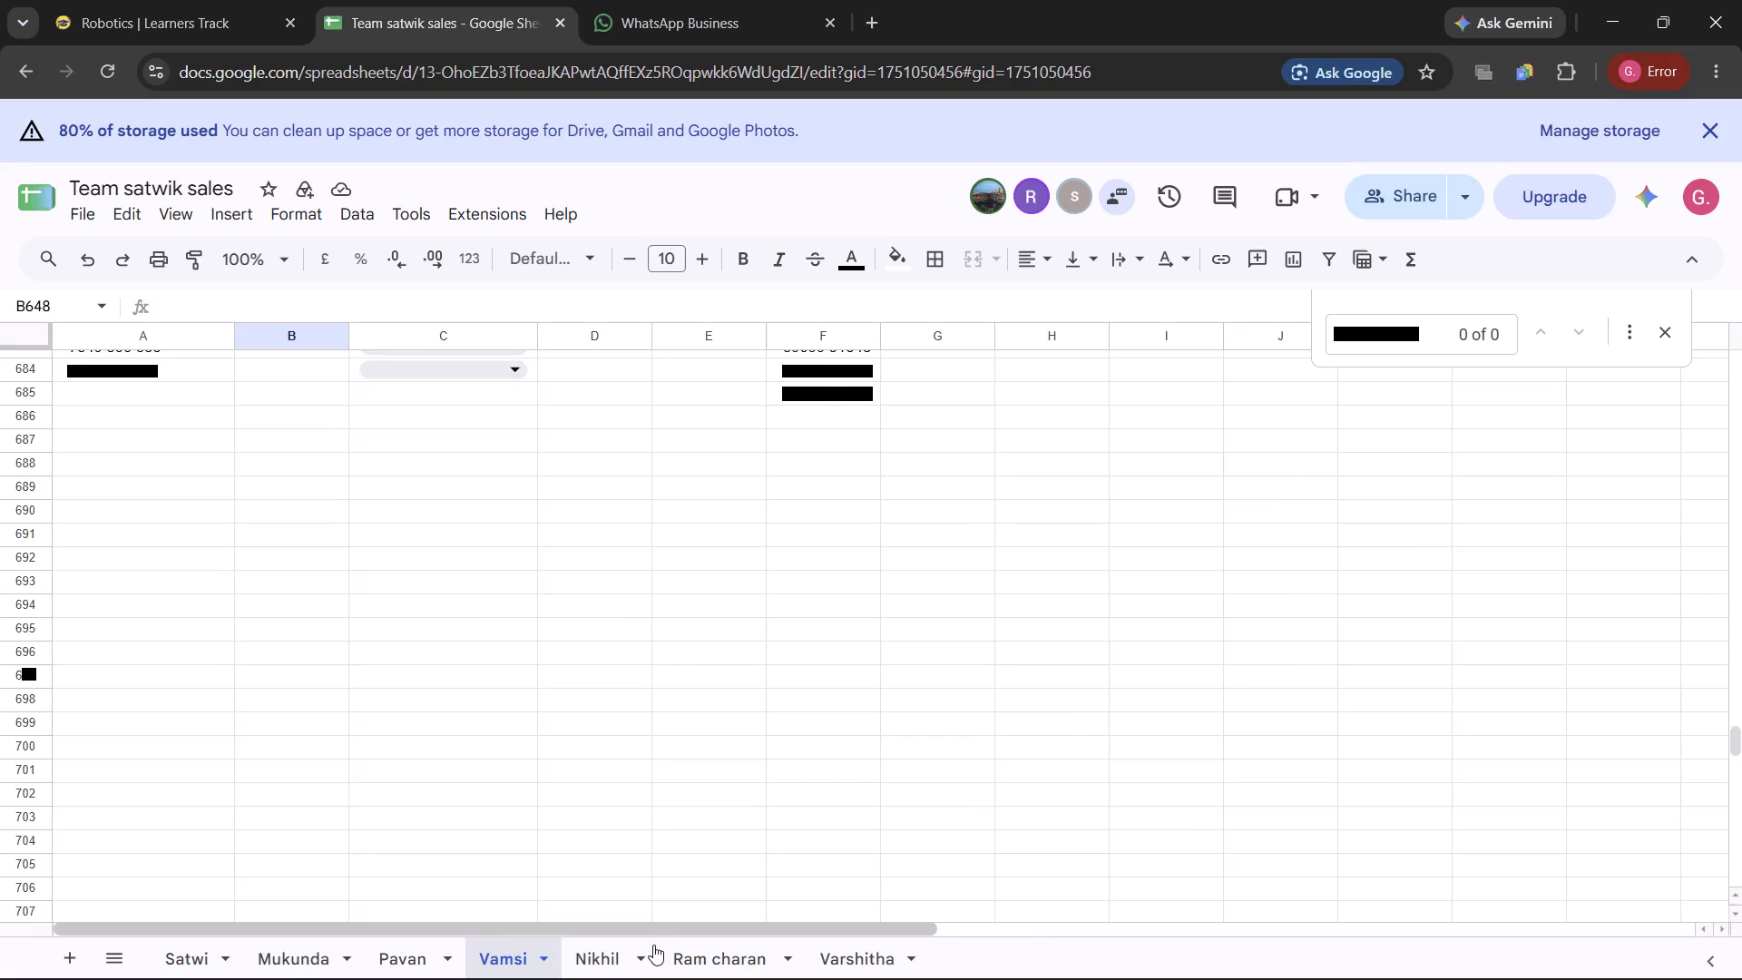
Switch to the Nikhil sheet and examine the leads' contact, course, college and state columns from row 390 onward.
left_click(623, 962)
scroll(603, 750, "down", 2)
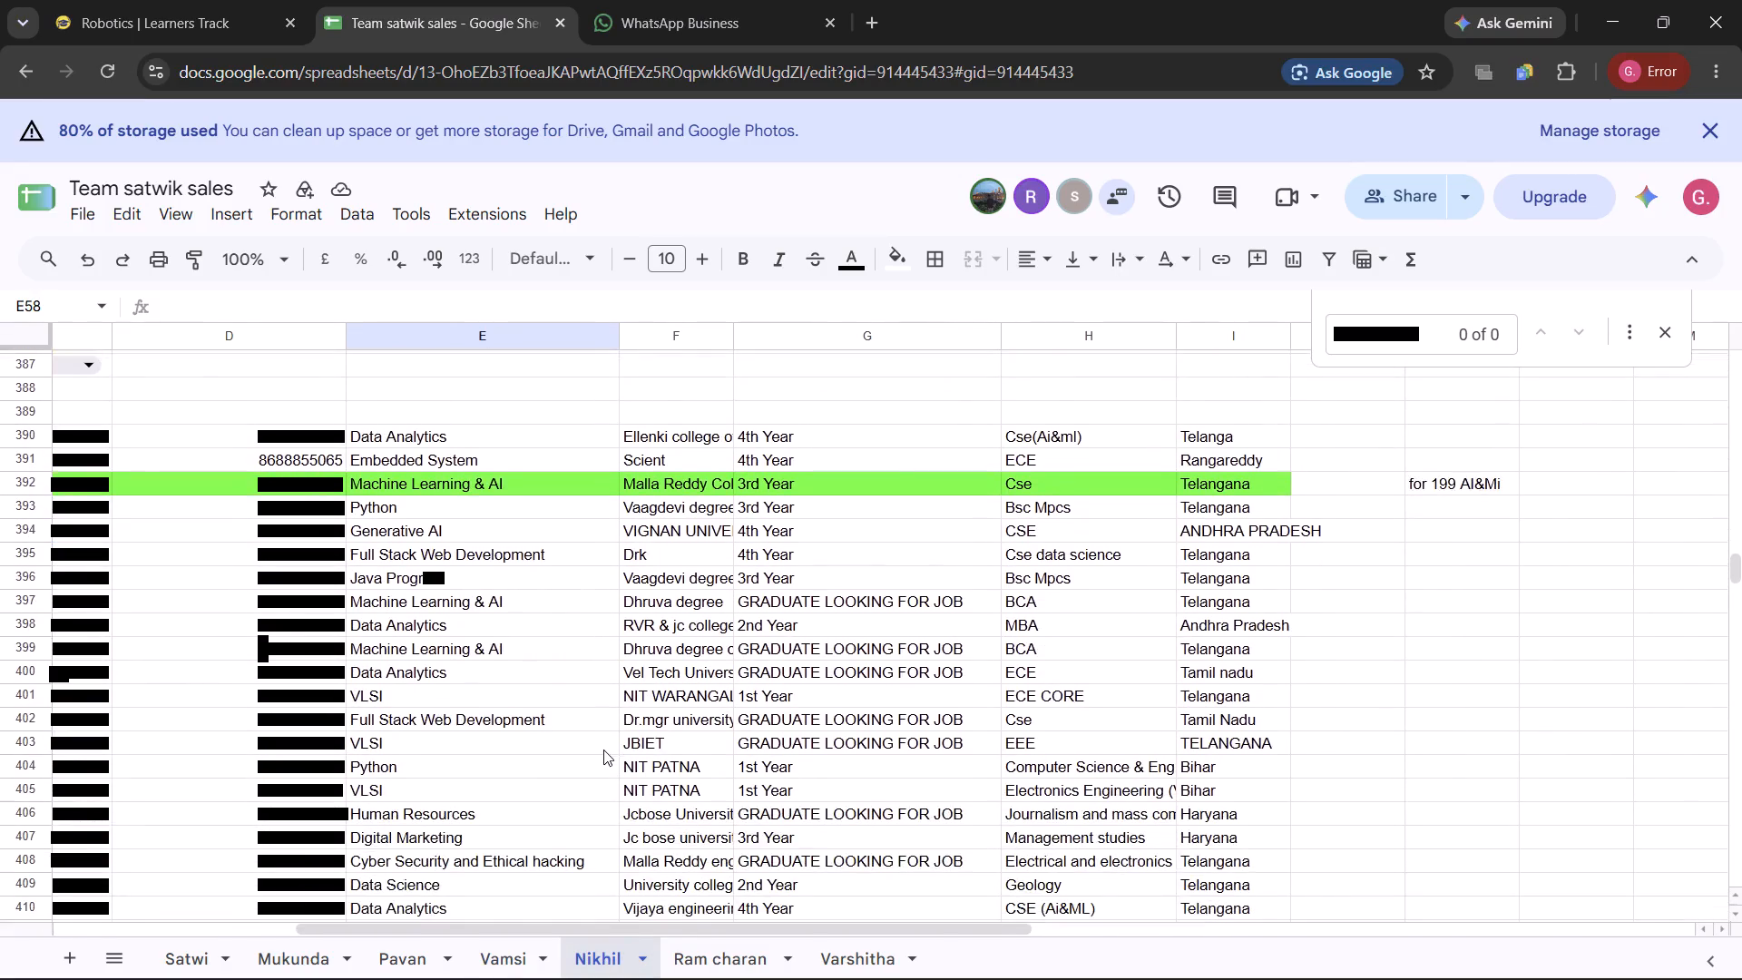
scroll(603, 750, "right", 5)
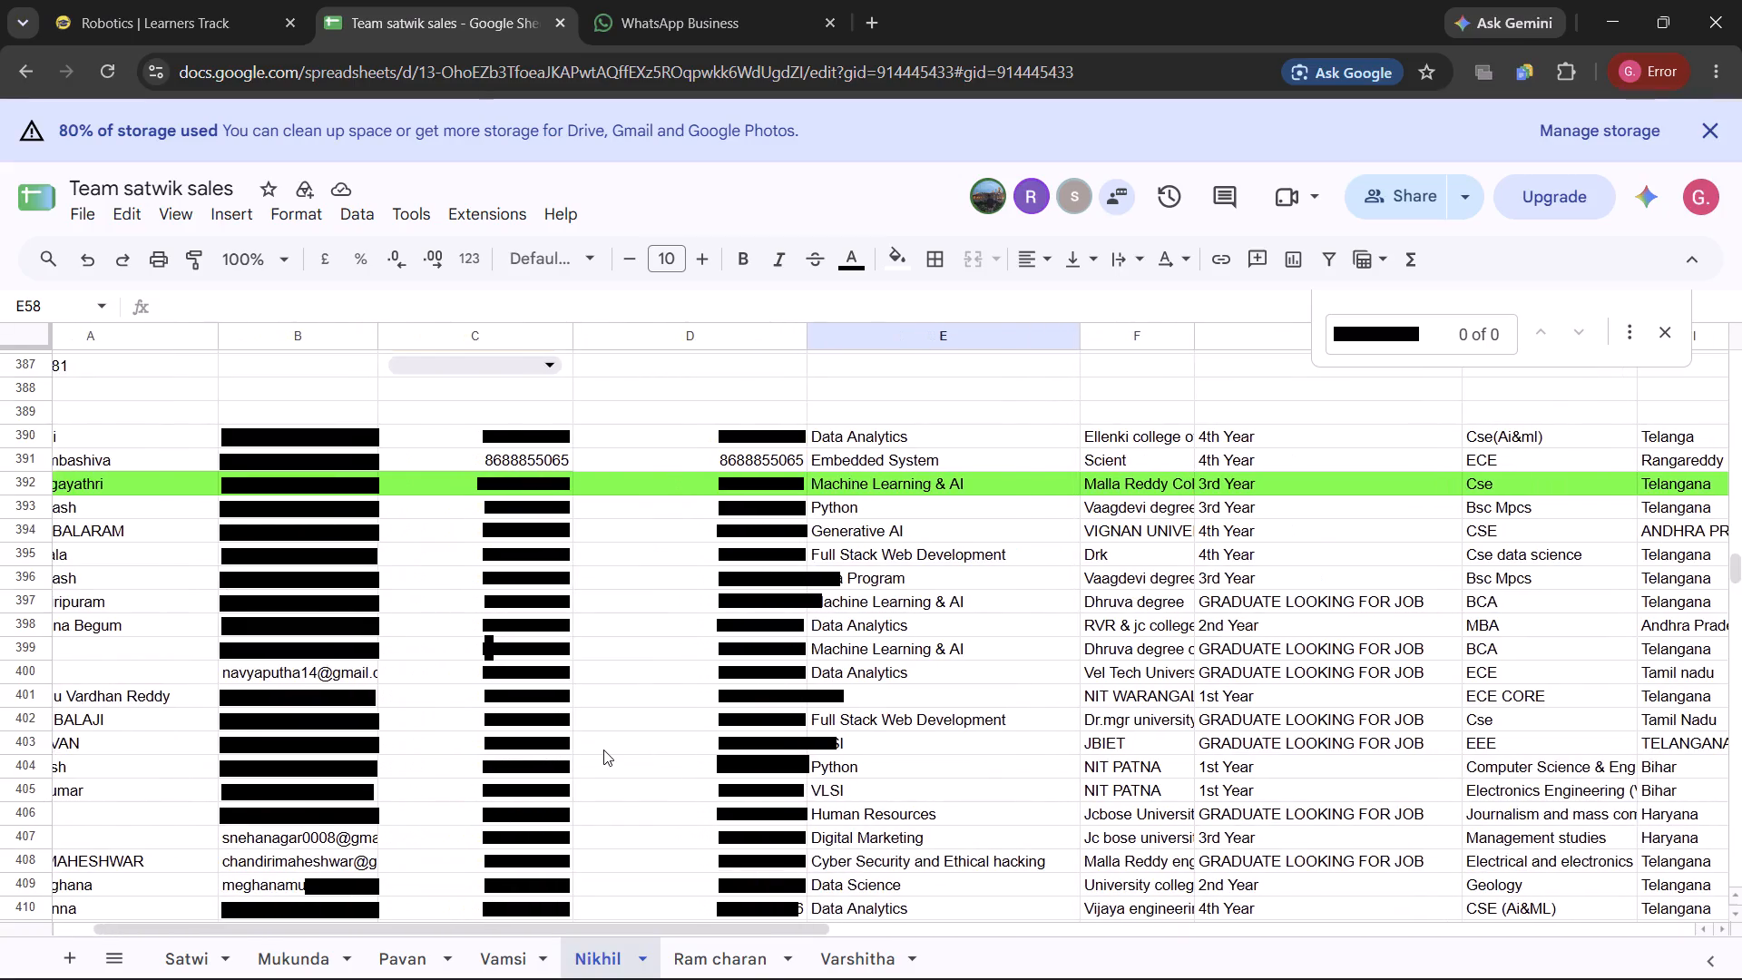
scroll(603, 750, "right", 4)
scroll(603, 750, "down", 1)
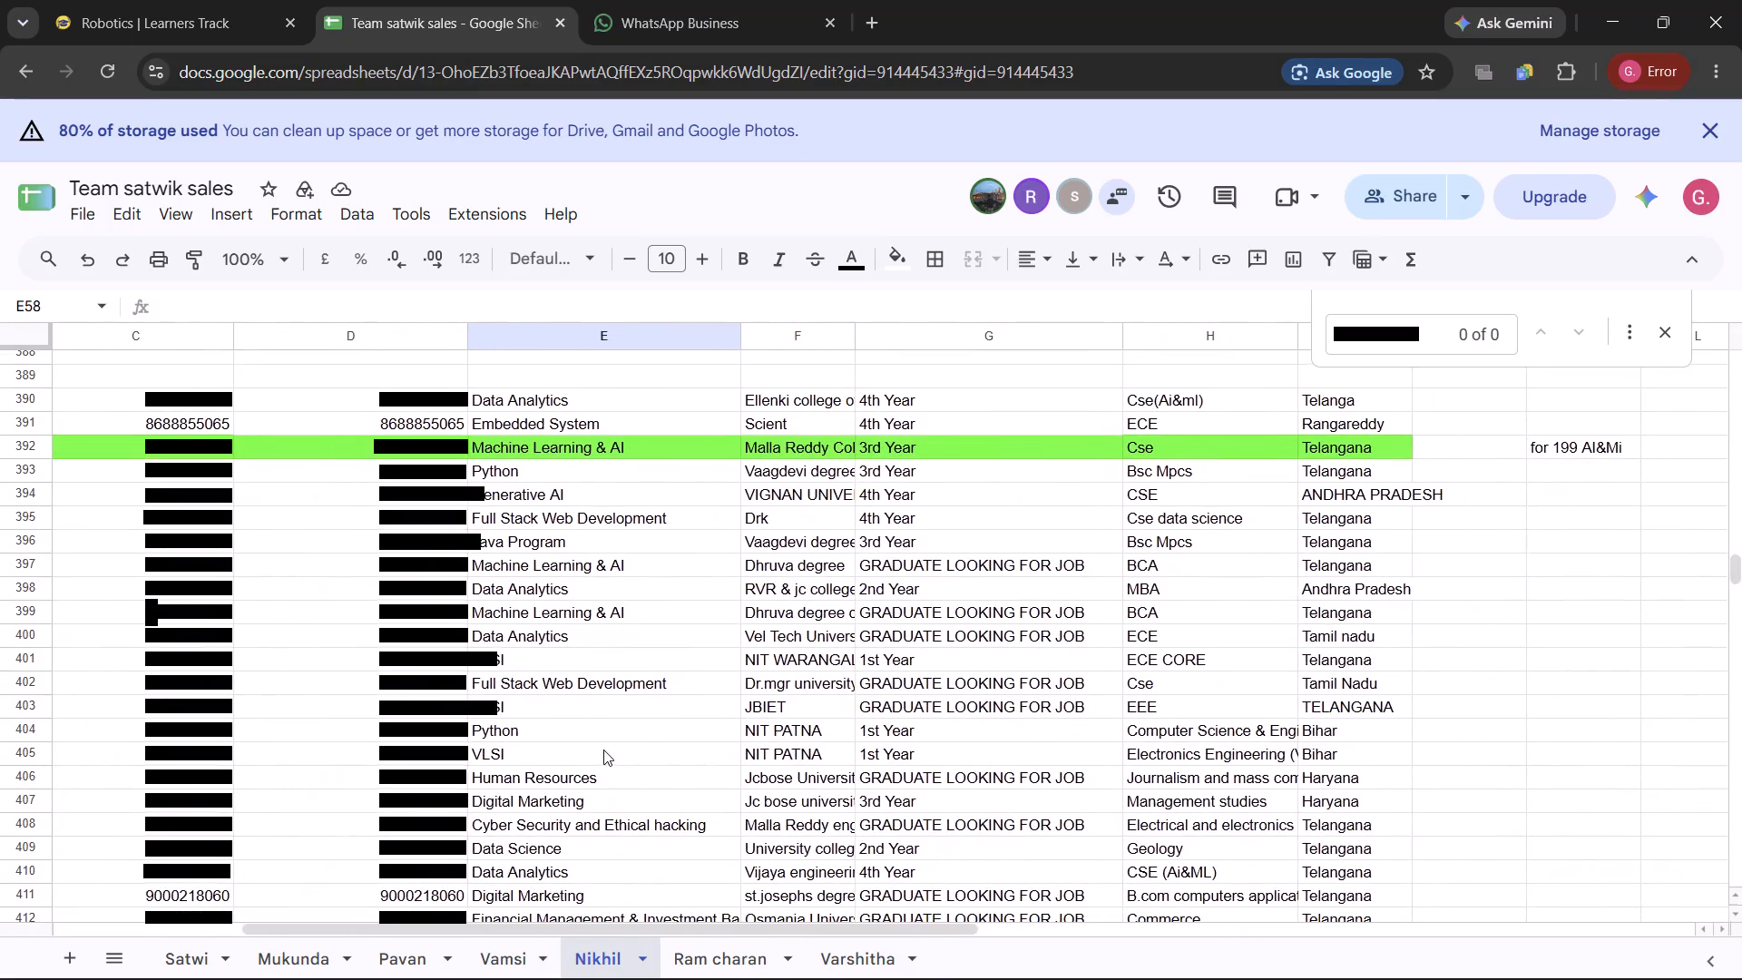
scroll(603, 750, "down", 1)
scroll(603, 750, "right", 2)
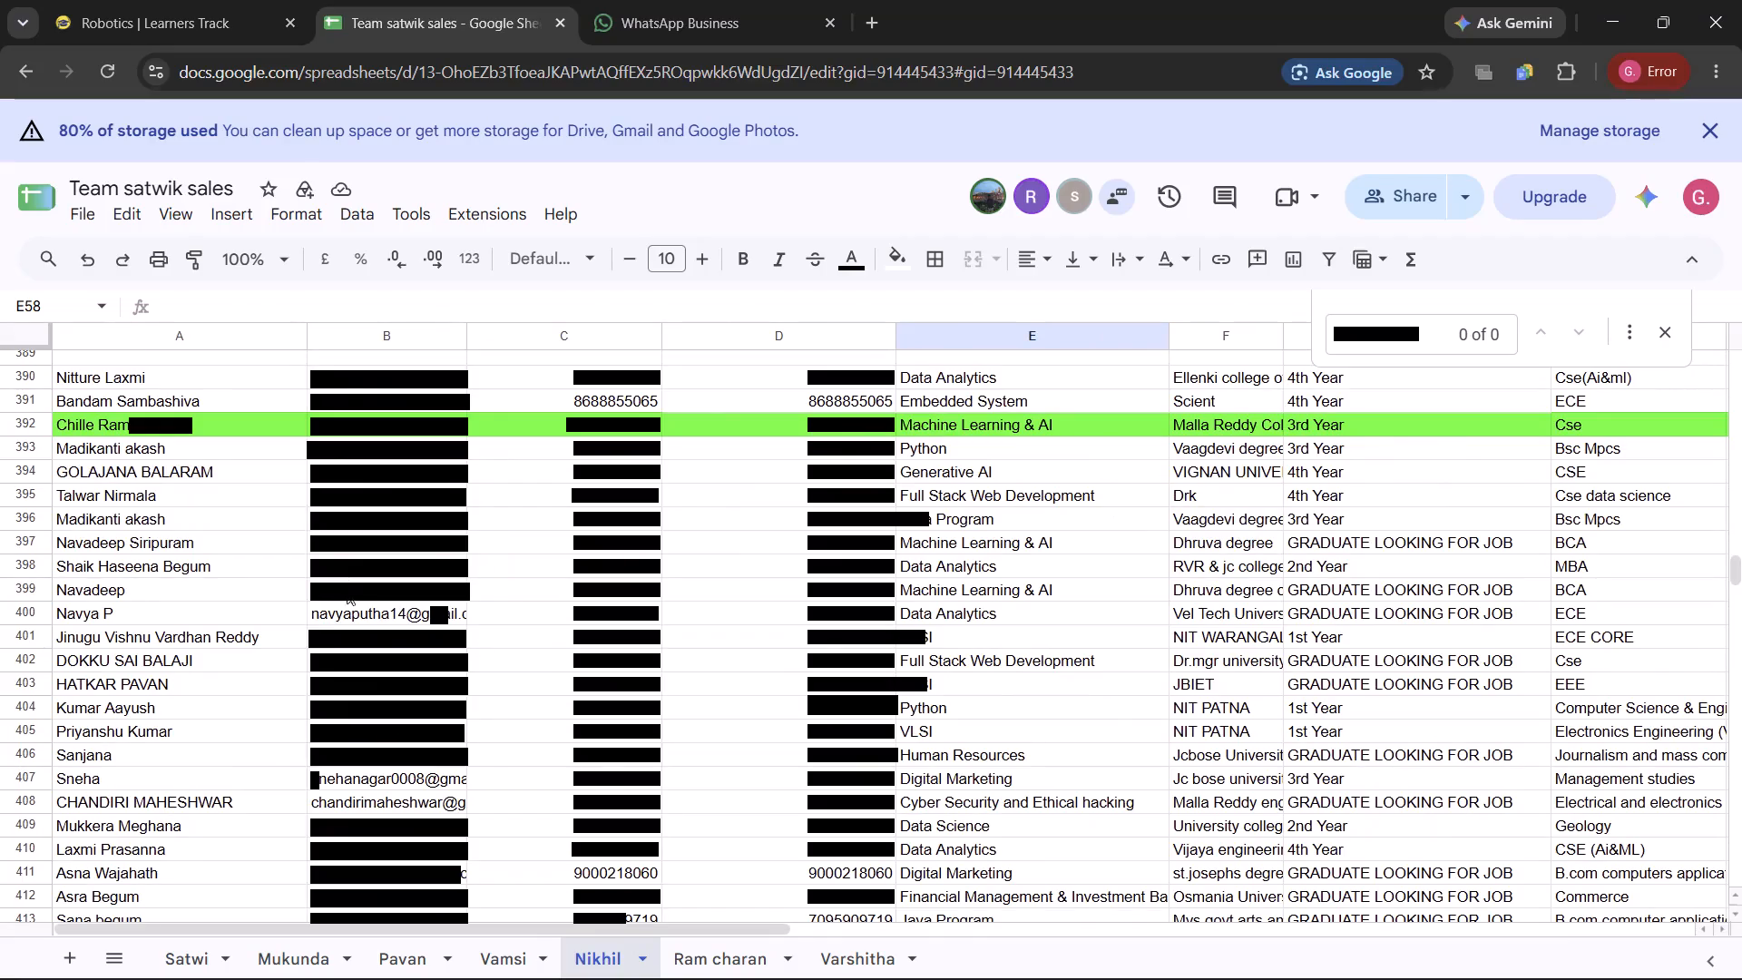
scroll(723, 626, "left", 5)
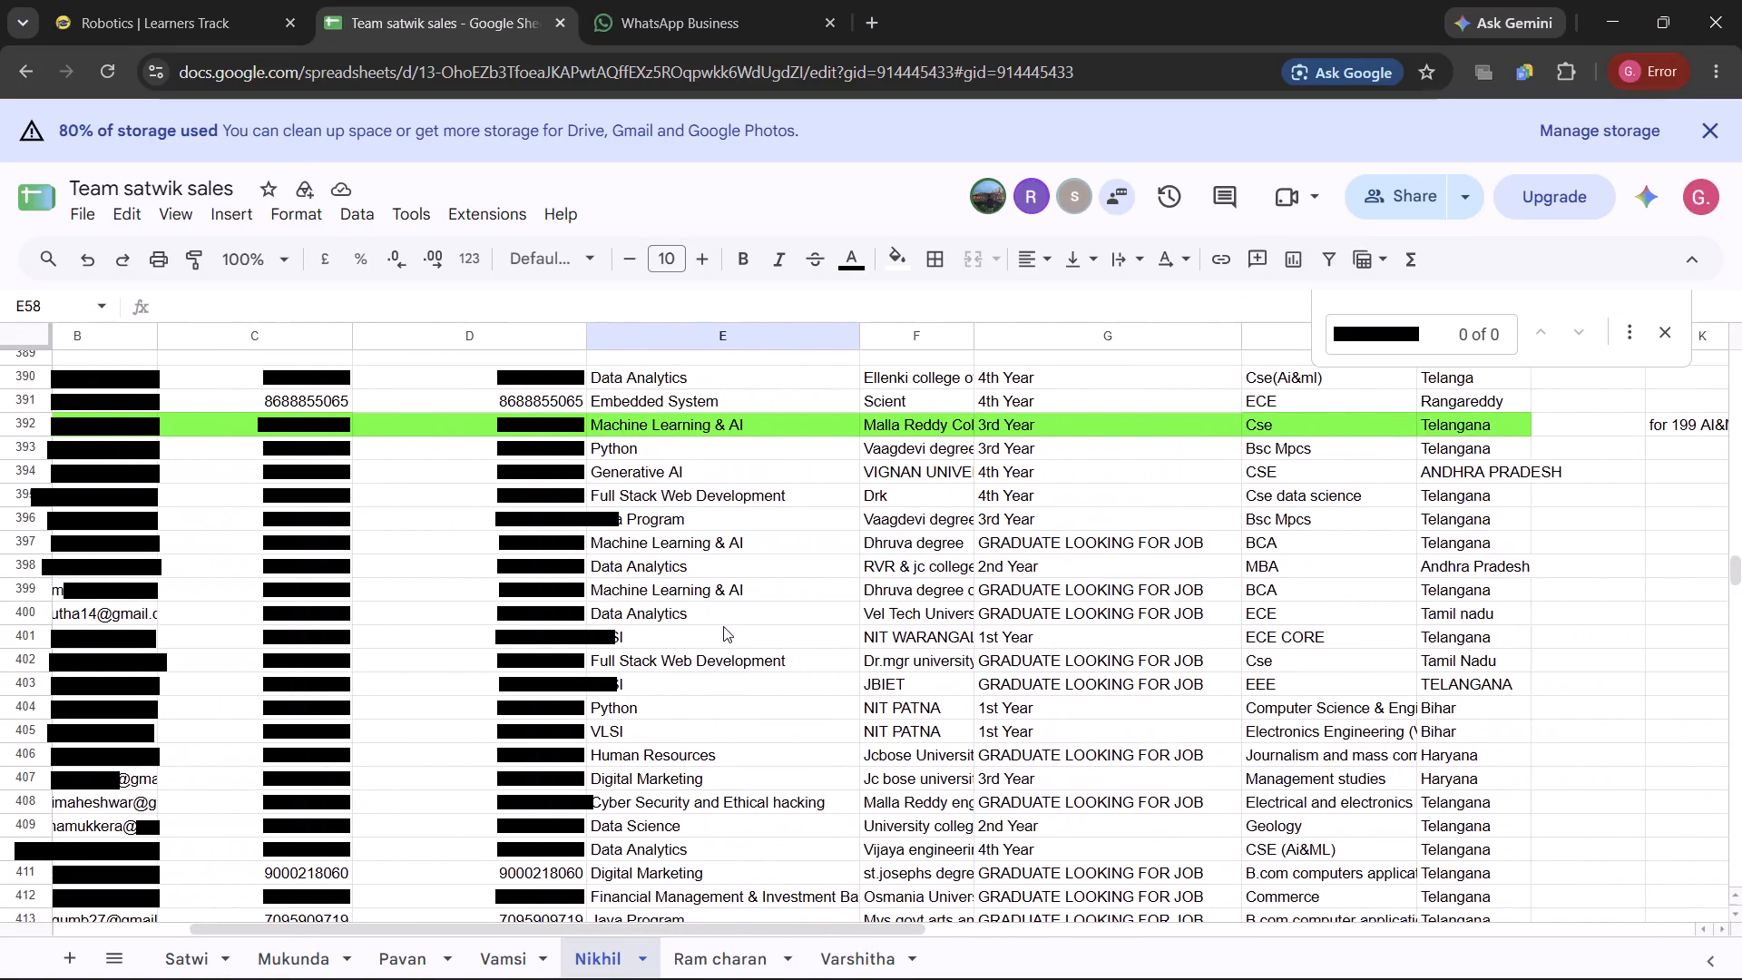
scroll(723, 626, "left", 2)
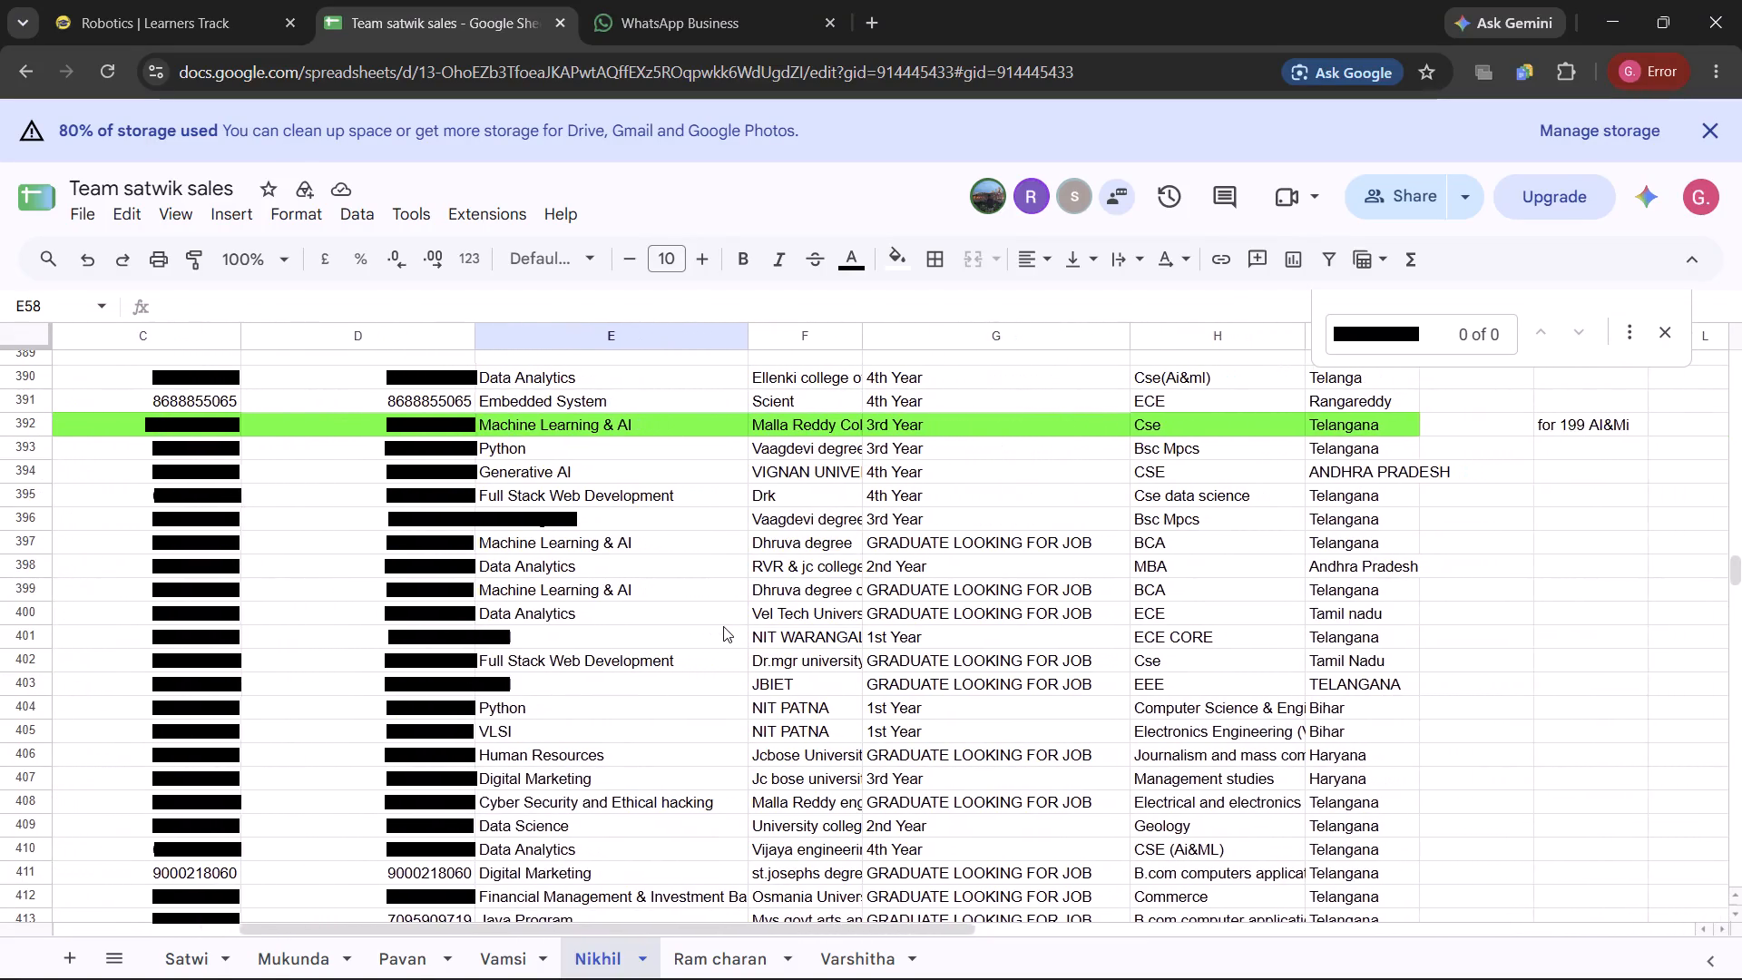
scroll(723, 626, "left", 1)
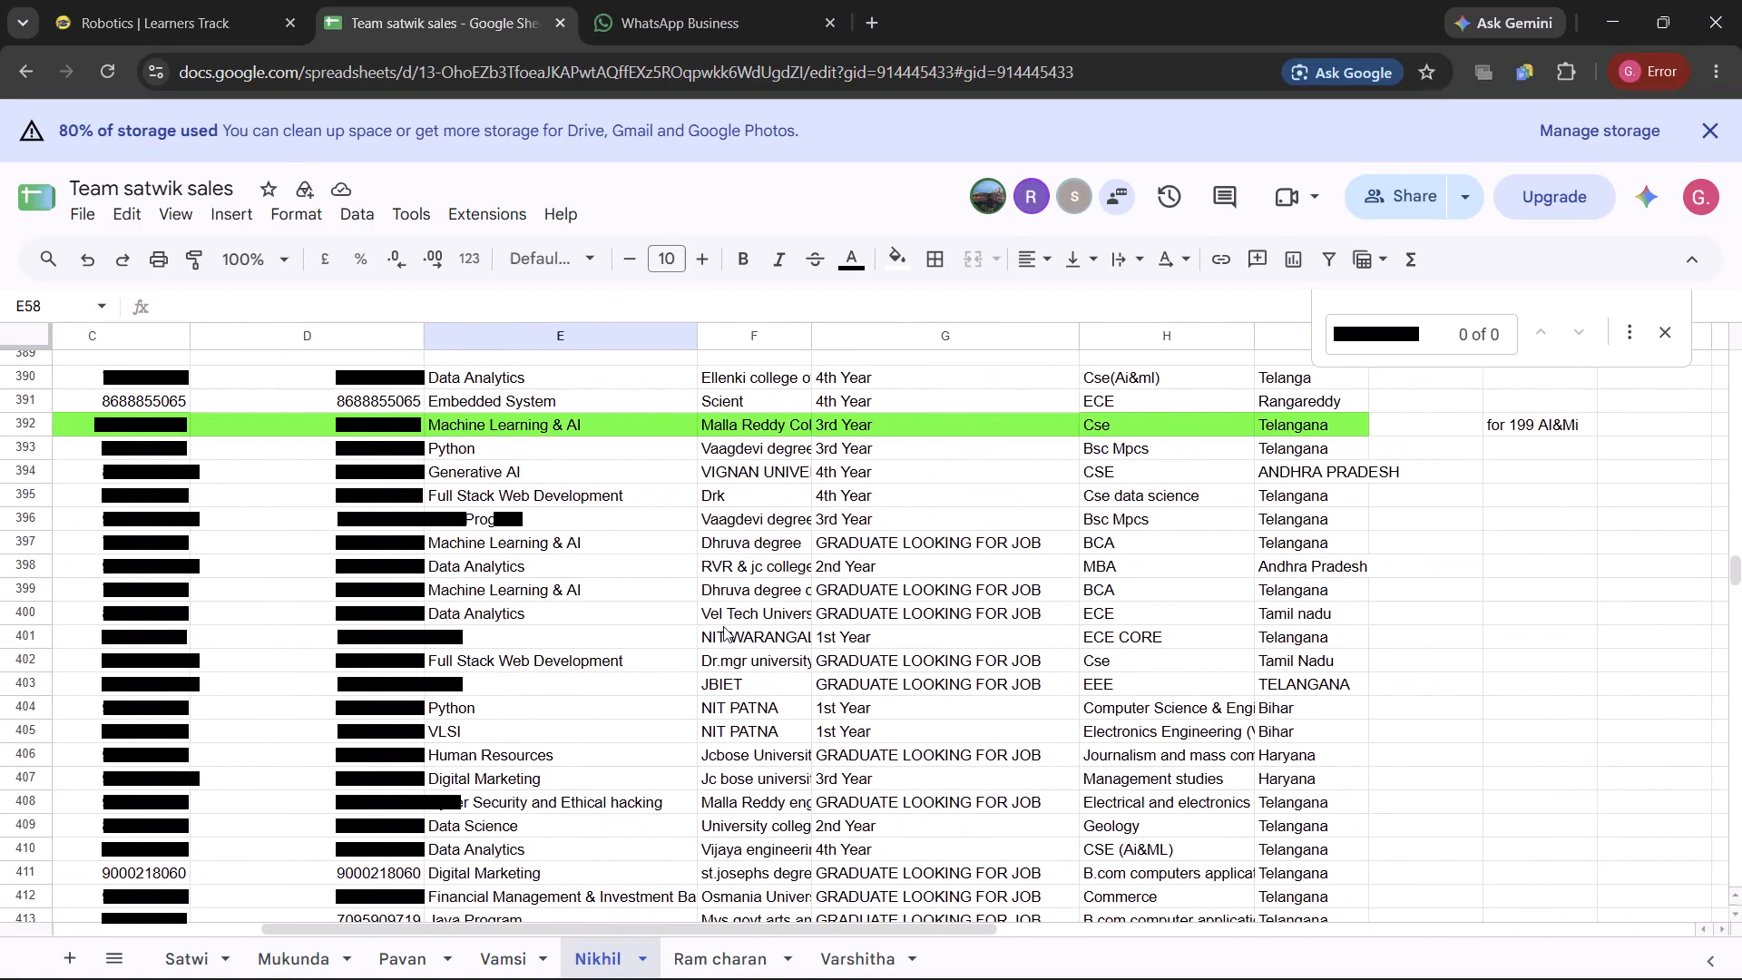
scroll(723, 626, "right", 3)
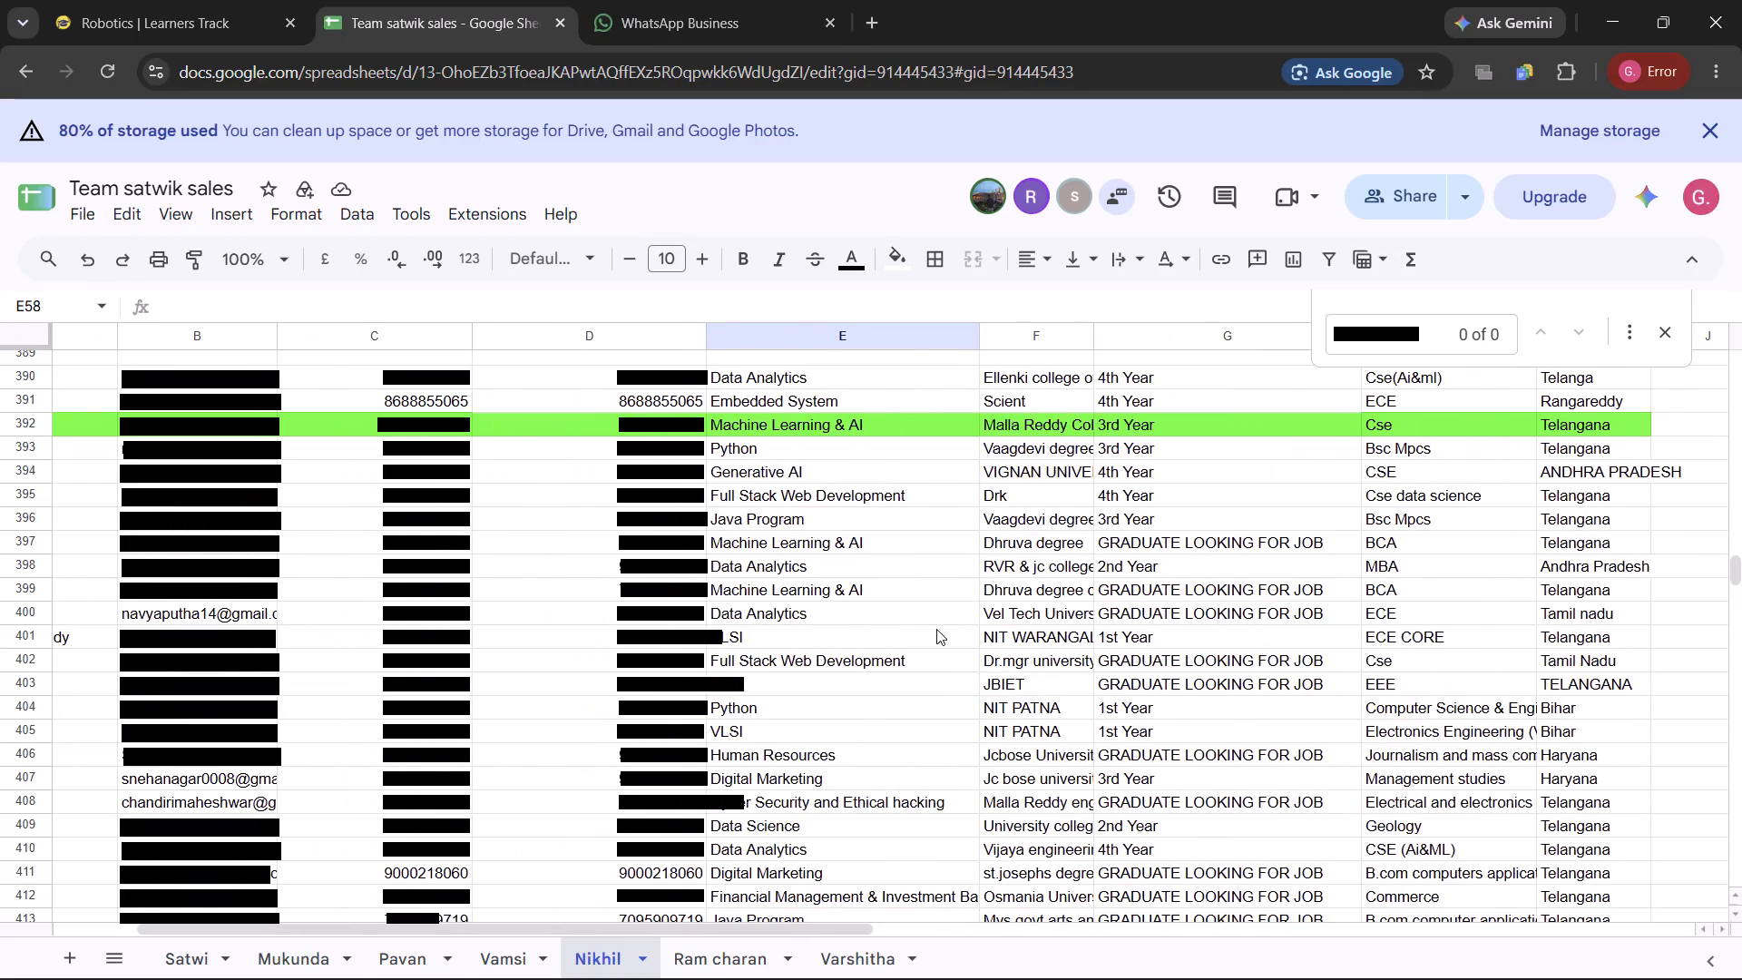
Check the Nikhil sheet's leads in rows 403 to 406, reading row 406 across to the empty columns after the state.
left_click(916, 696)
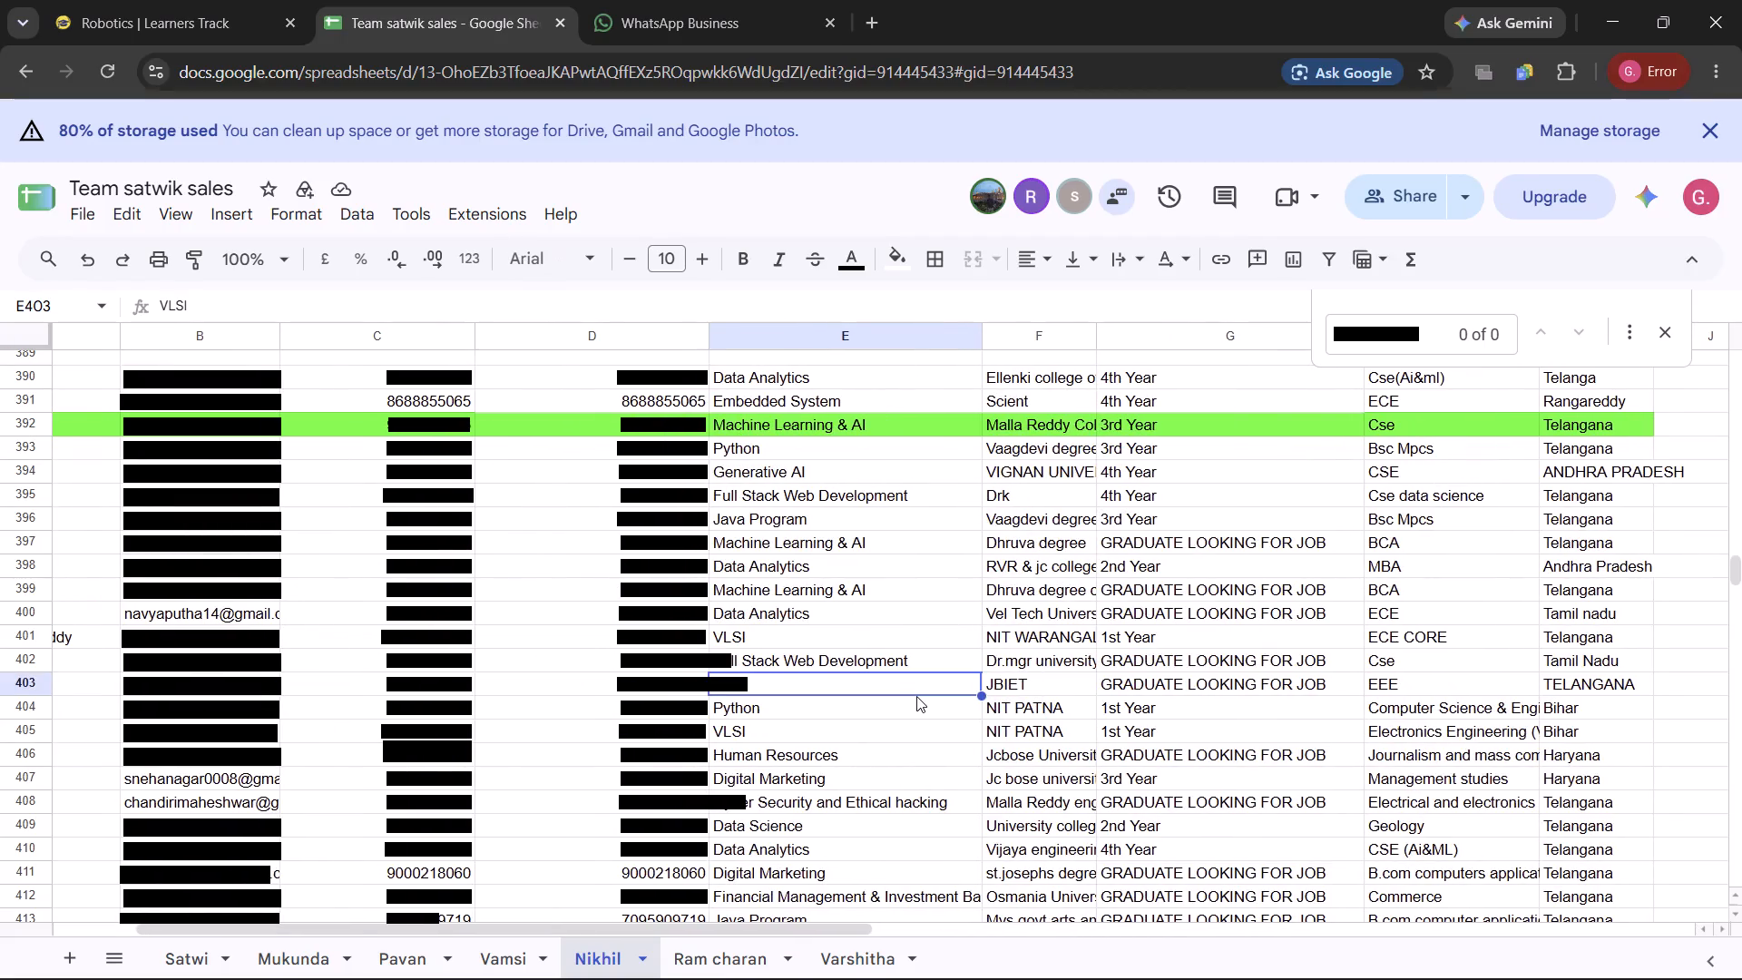
key("Left")
key("Left")
key("Left")
key("Left")
key("Left")
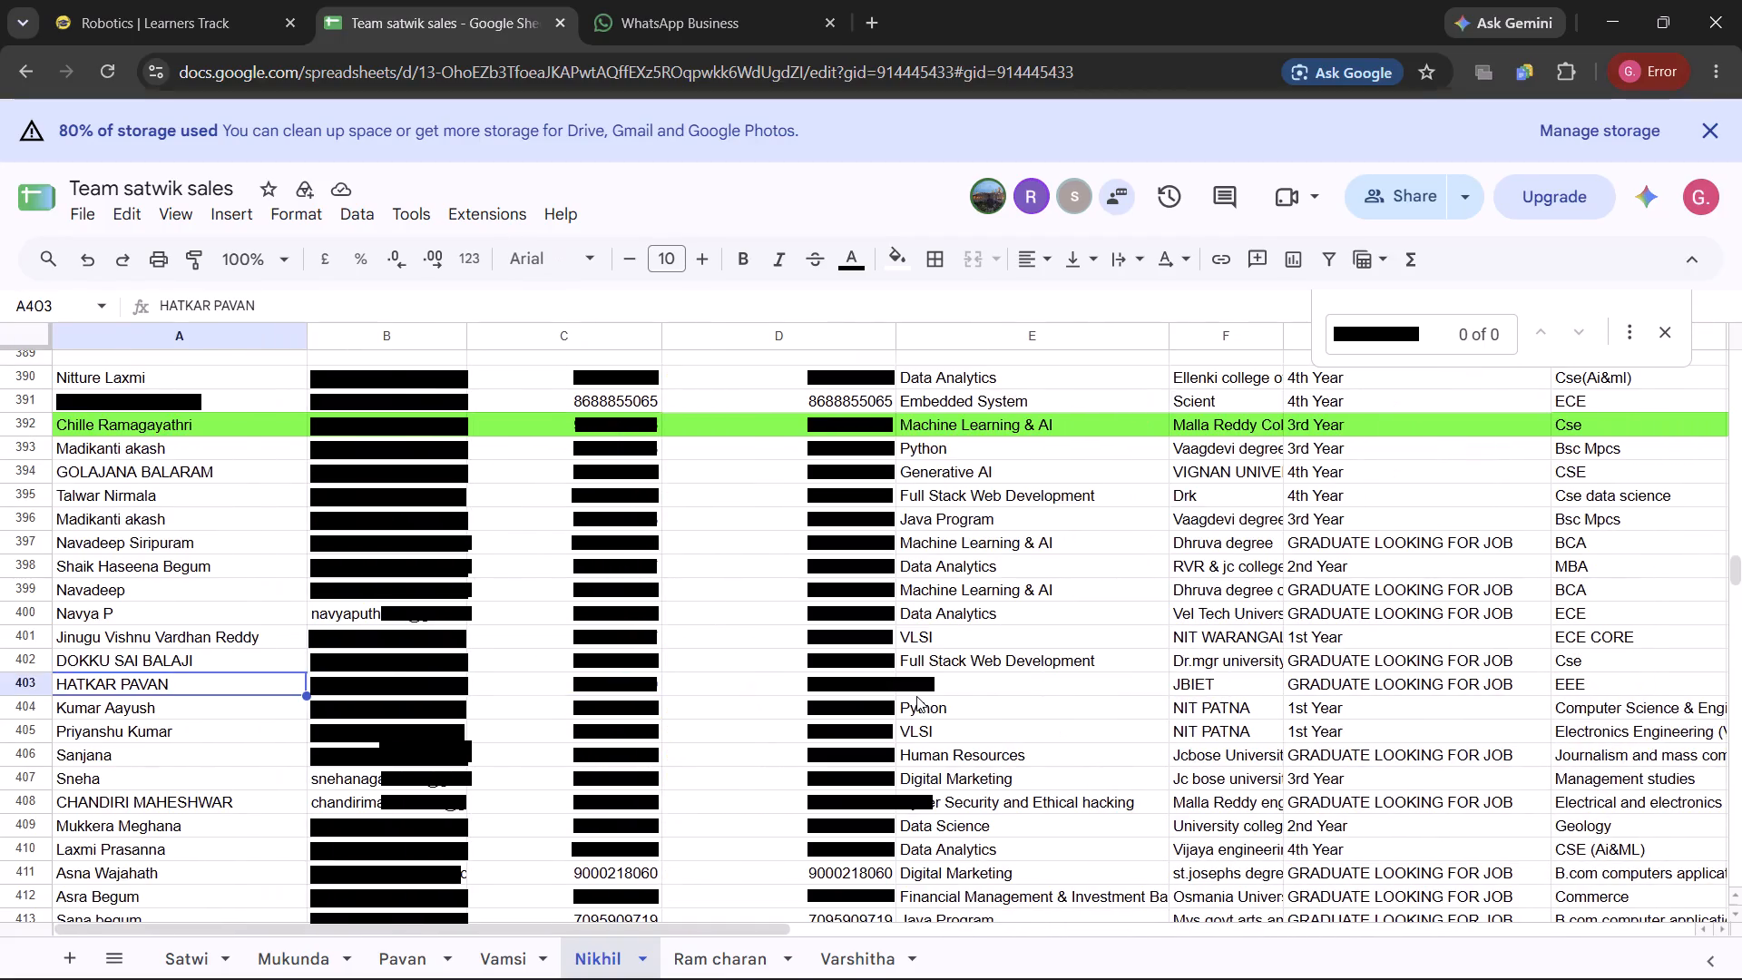
key("Down")
key("Down")
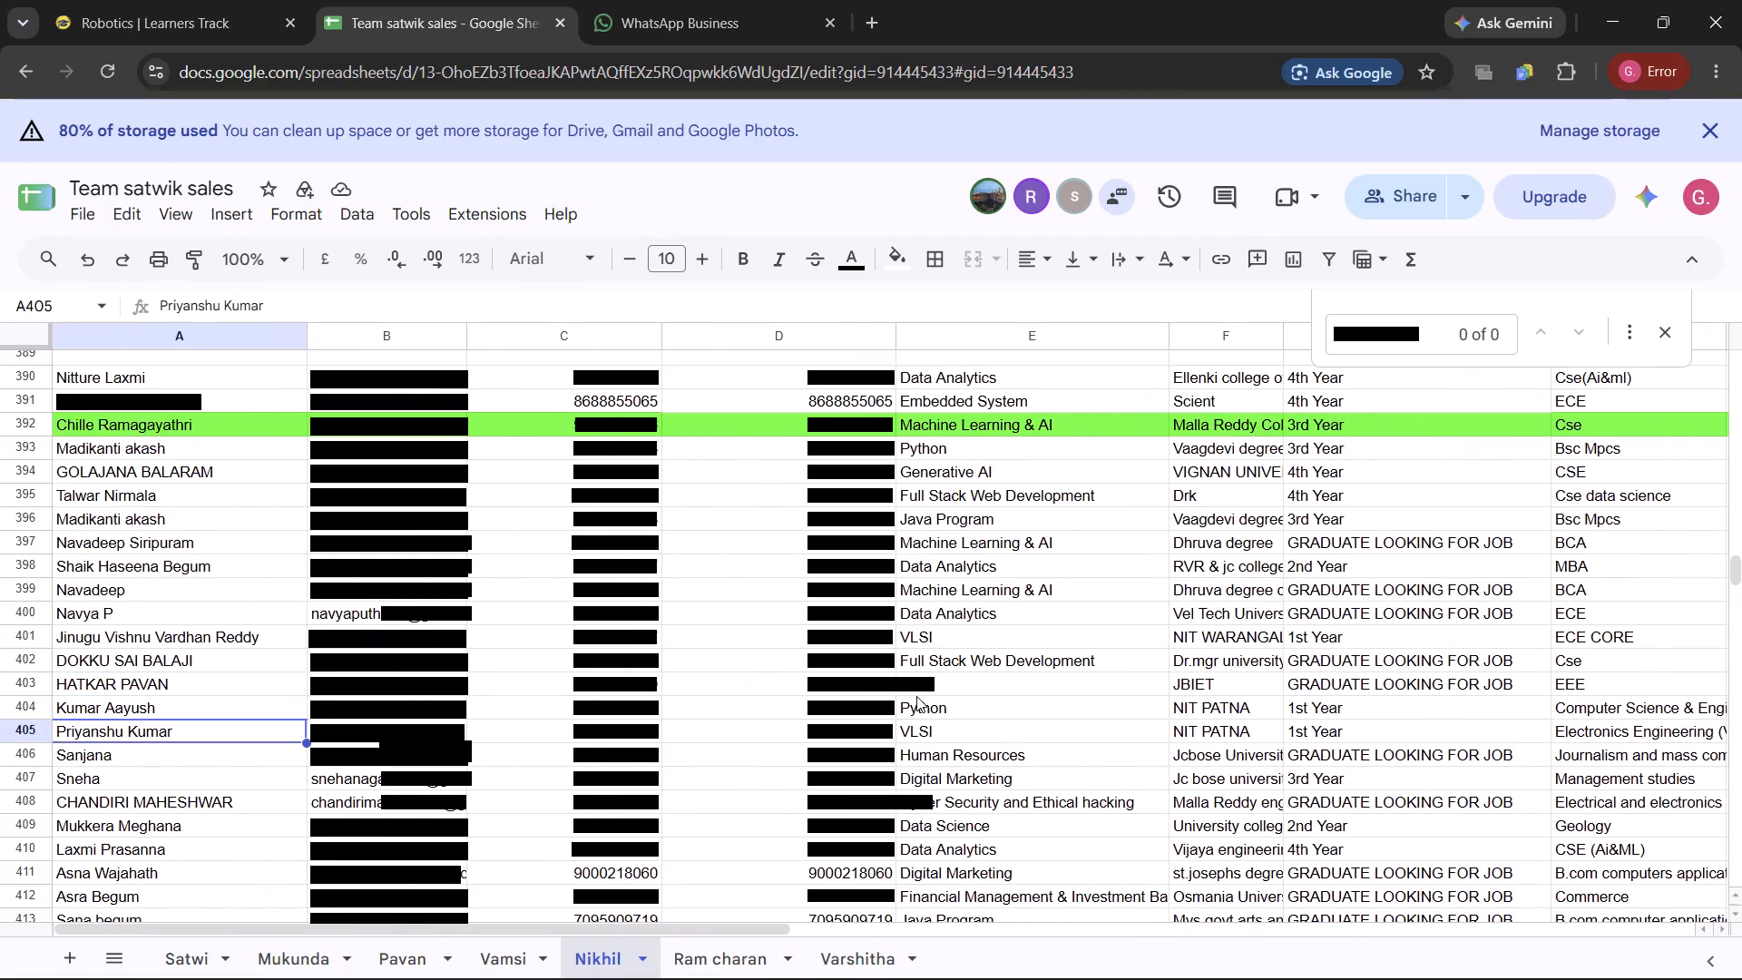
key("Down")
key("Right")
key("Left")
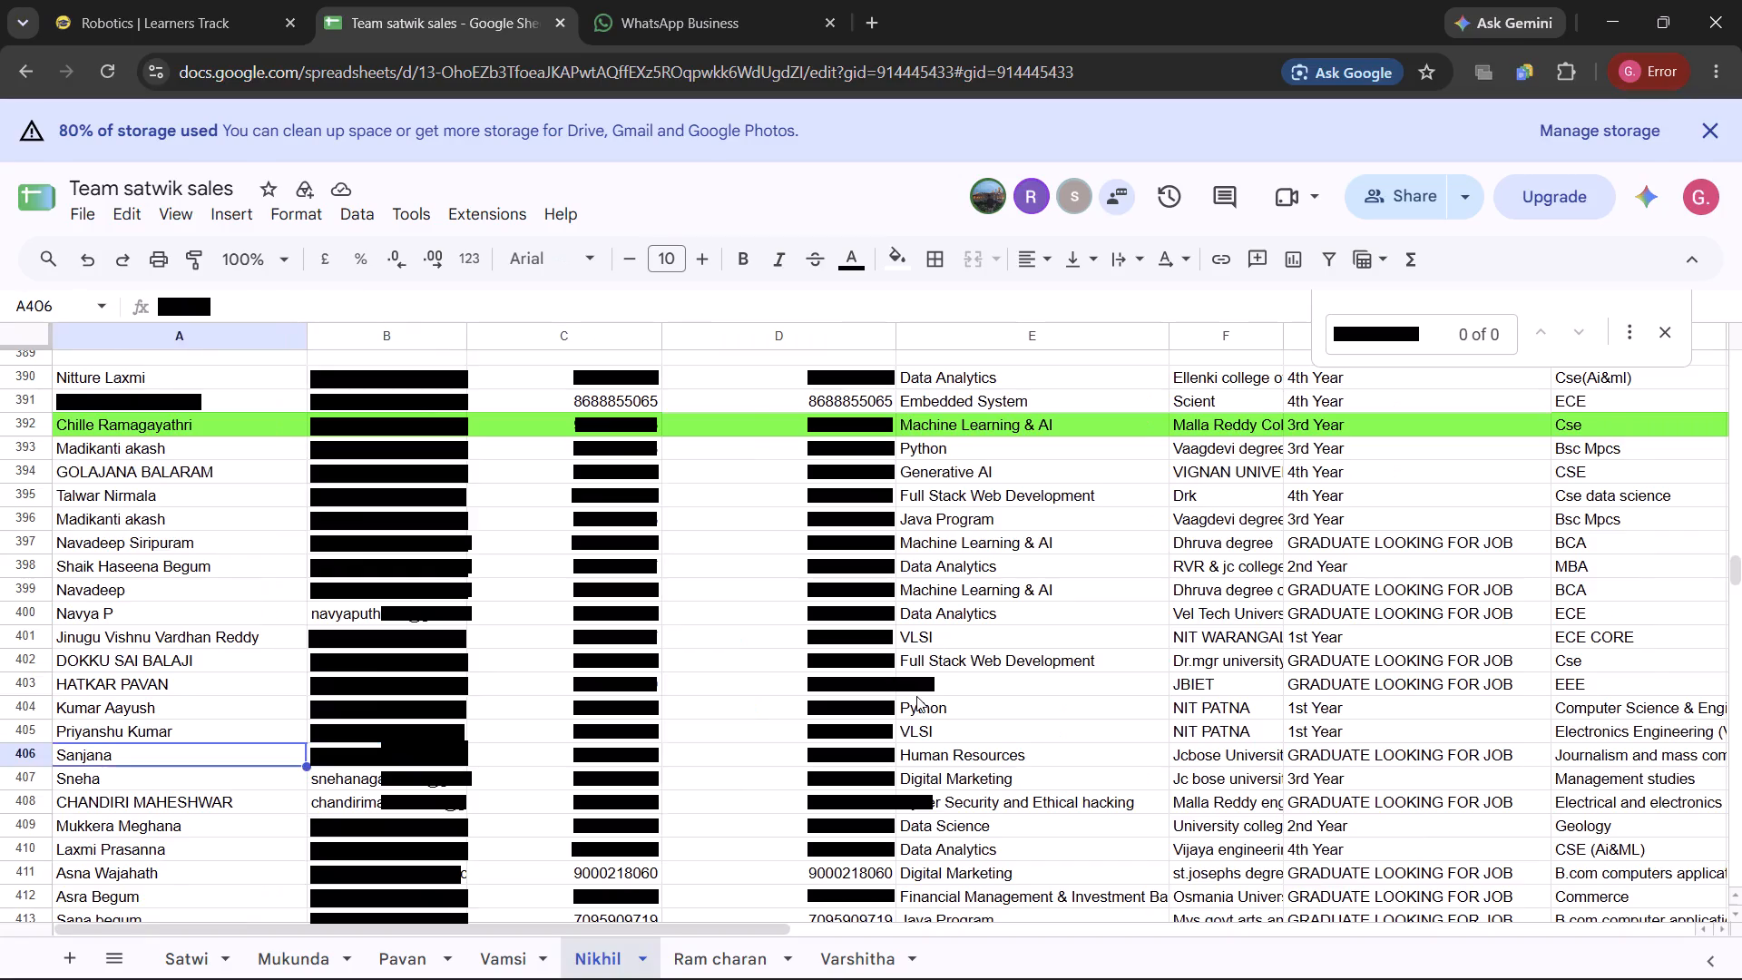
key("Right")
key("Right")
key("Right")
key("Right")
key("Right")
key("Right")
key("Right")
key("Right")
key("Right")
key("Right")
key("Right")
key("Right")
key("Right")
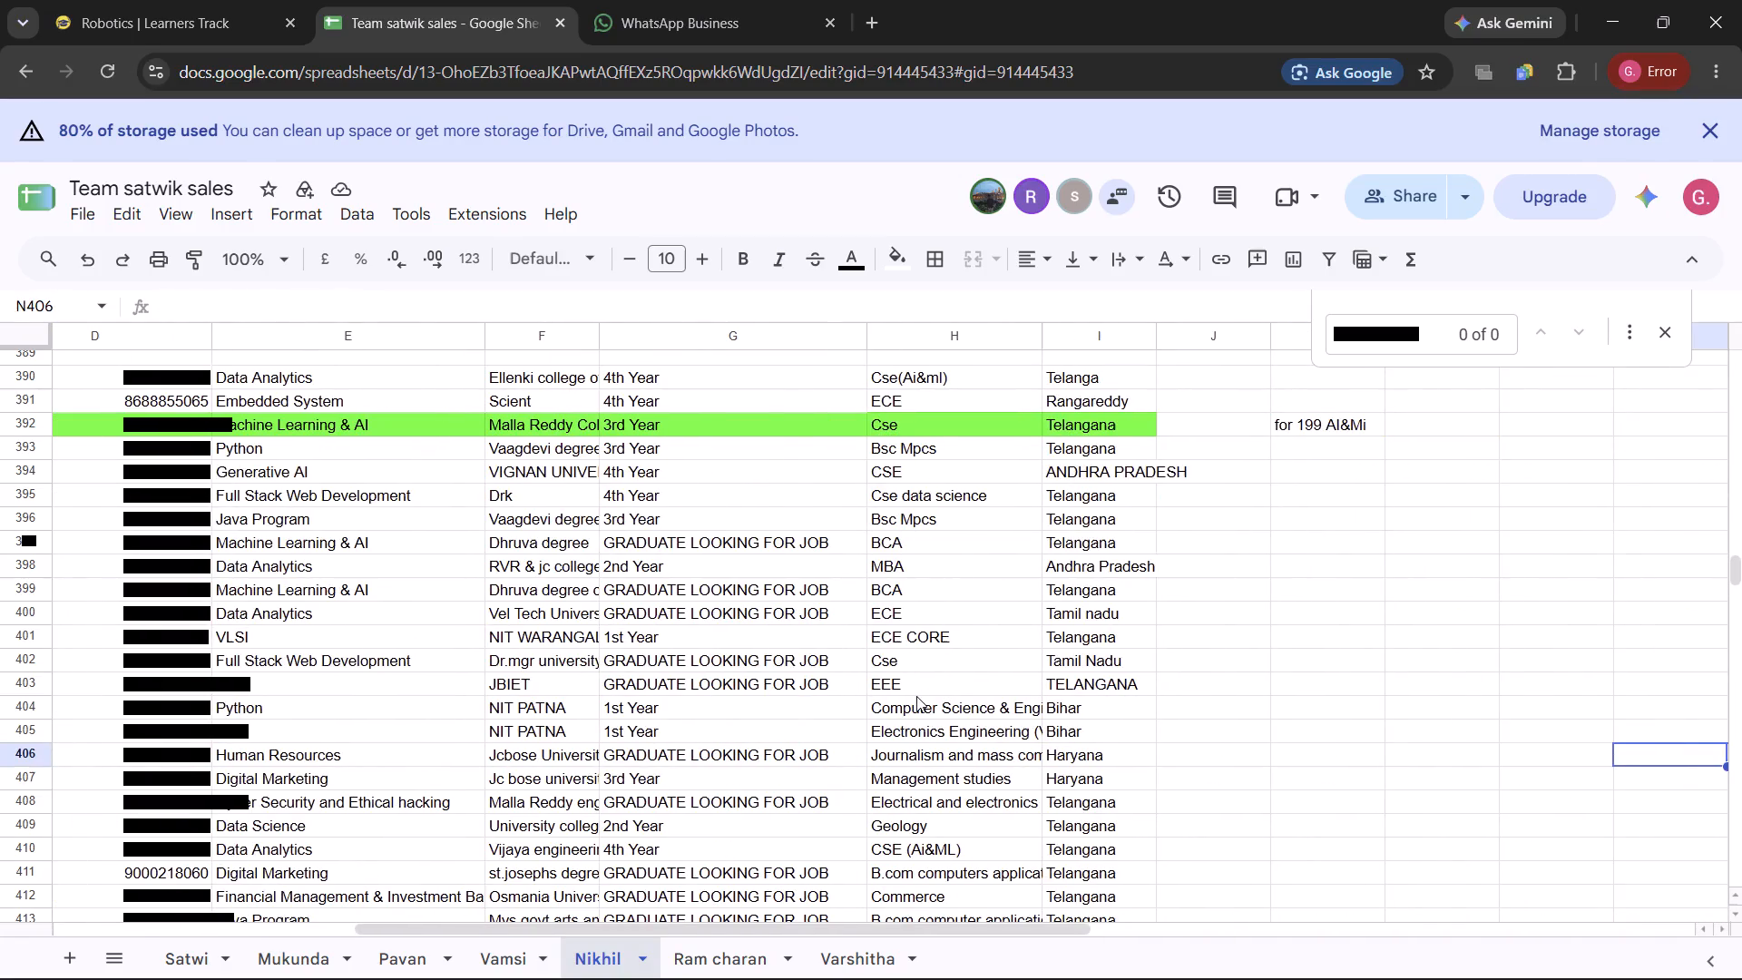
Examine the Nikhil sheet's lead list down to its end at row 418, and review the names back up to row 410.
key("Down")
key("Down")
key("Down")
key("Down")
key("Down")
key("Down")
key("Down")
key("Down")
key("Down")
key("Down")
key("Down")
key("Down")
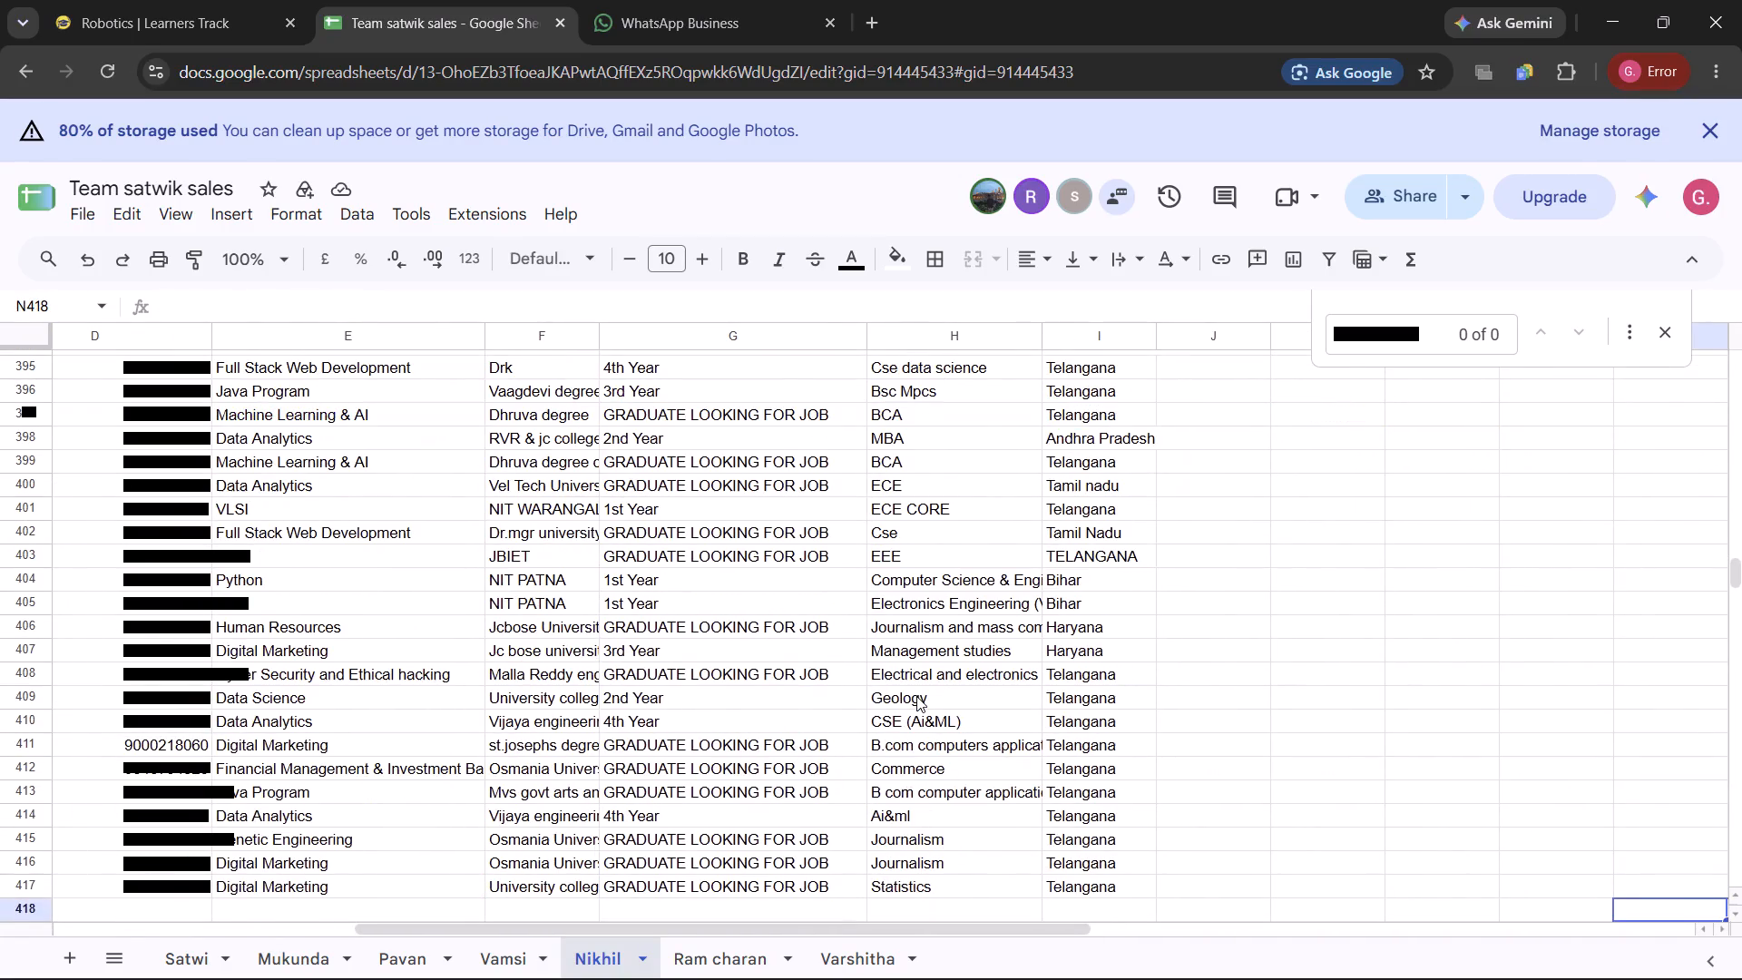
key("Left")
key("Left")
key("Left")
key("Left")
key("Left")
key("Left")
key("Left")
key("Left")
key("Left")
key("Left")
key("Left")
key("Left")
key("Left")
key("Left")
key("Left")
key("Left")
key("Left")
key("Left")
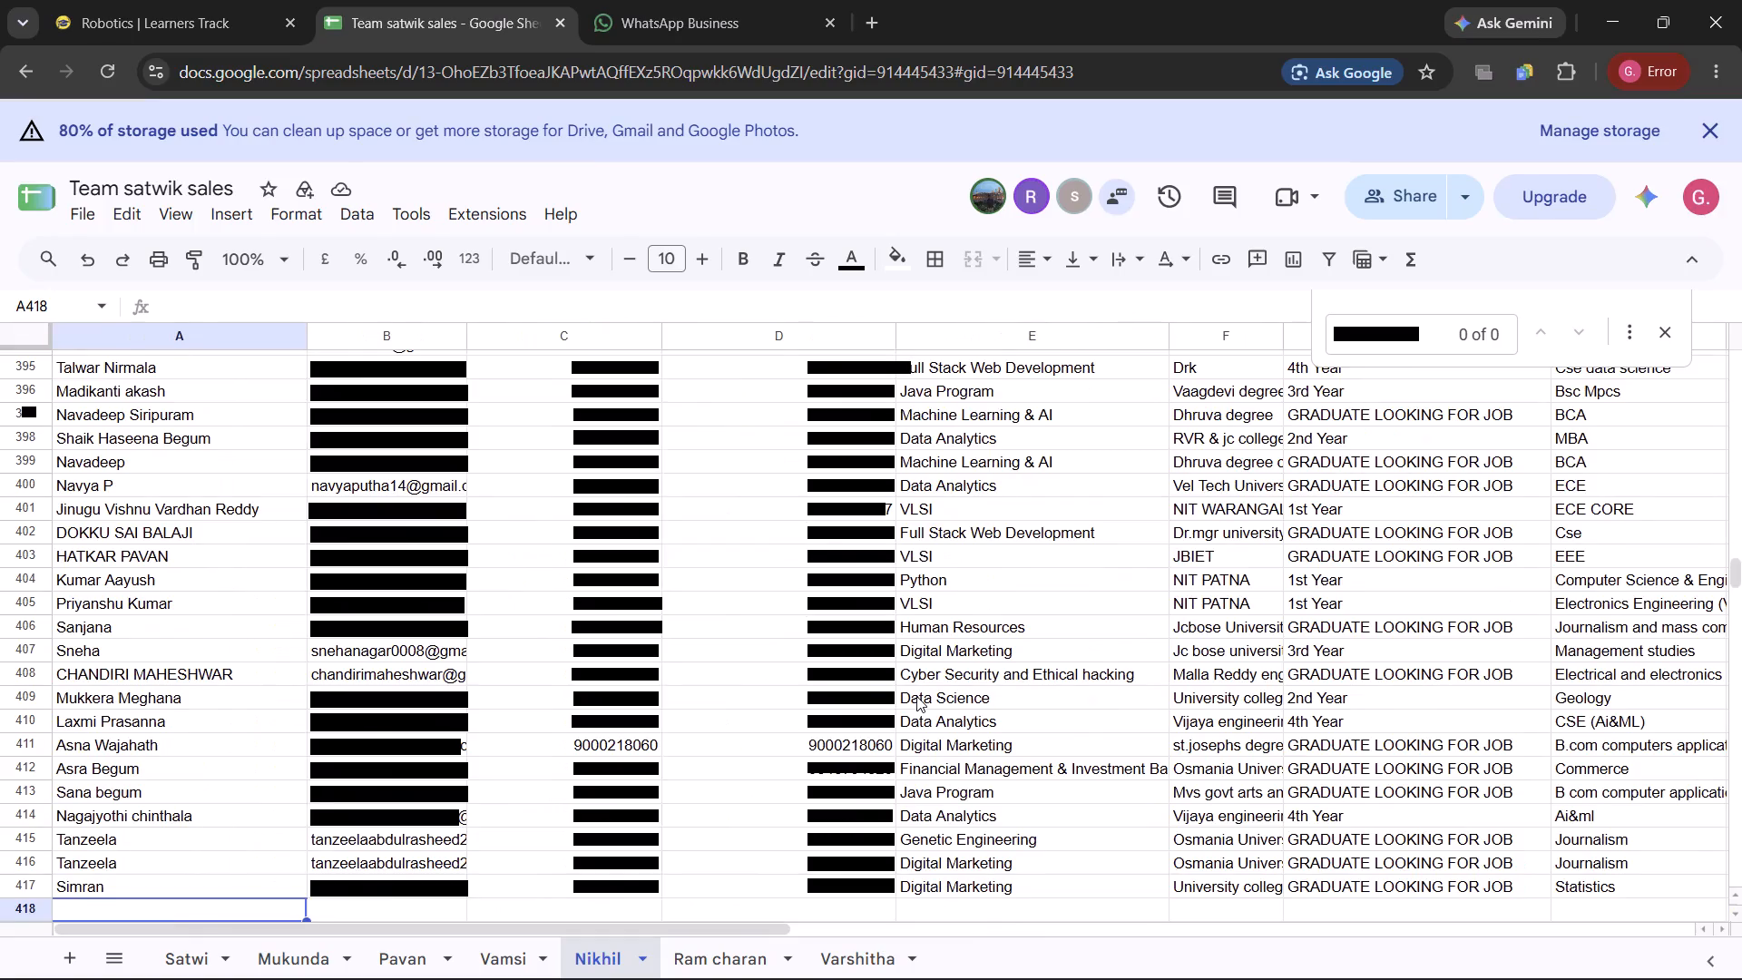
key("Up")
key("Up")
key("Up")
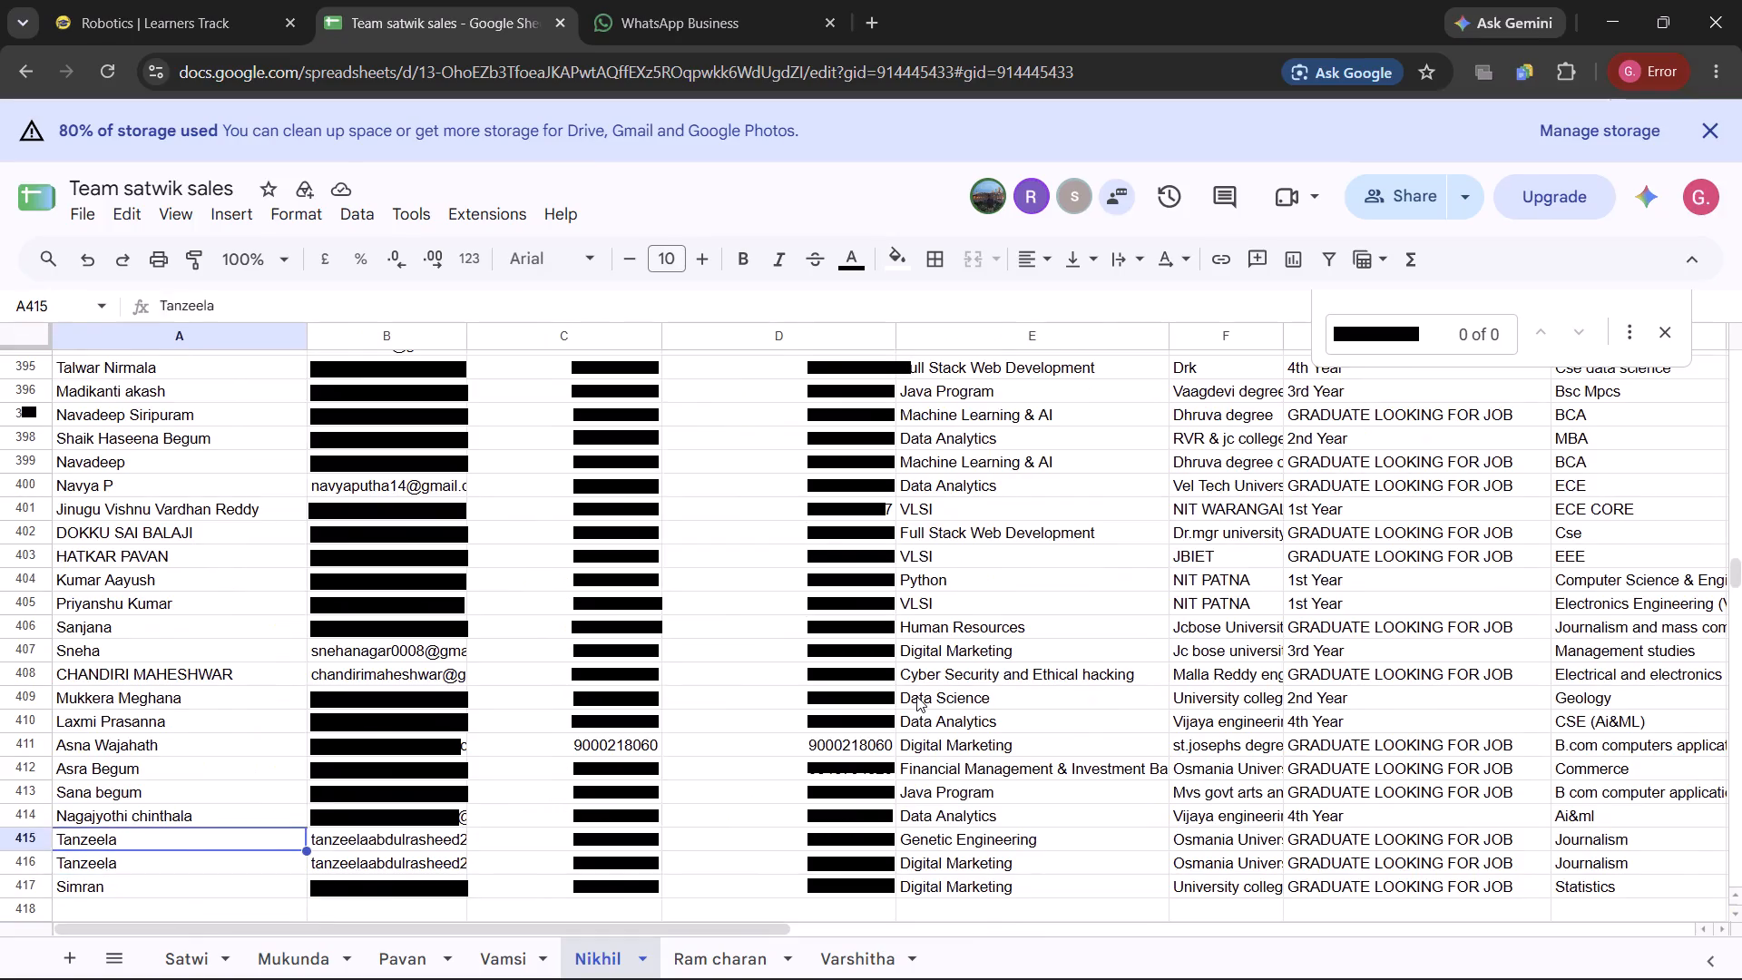
key("Up")
key("Up")
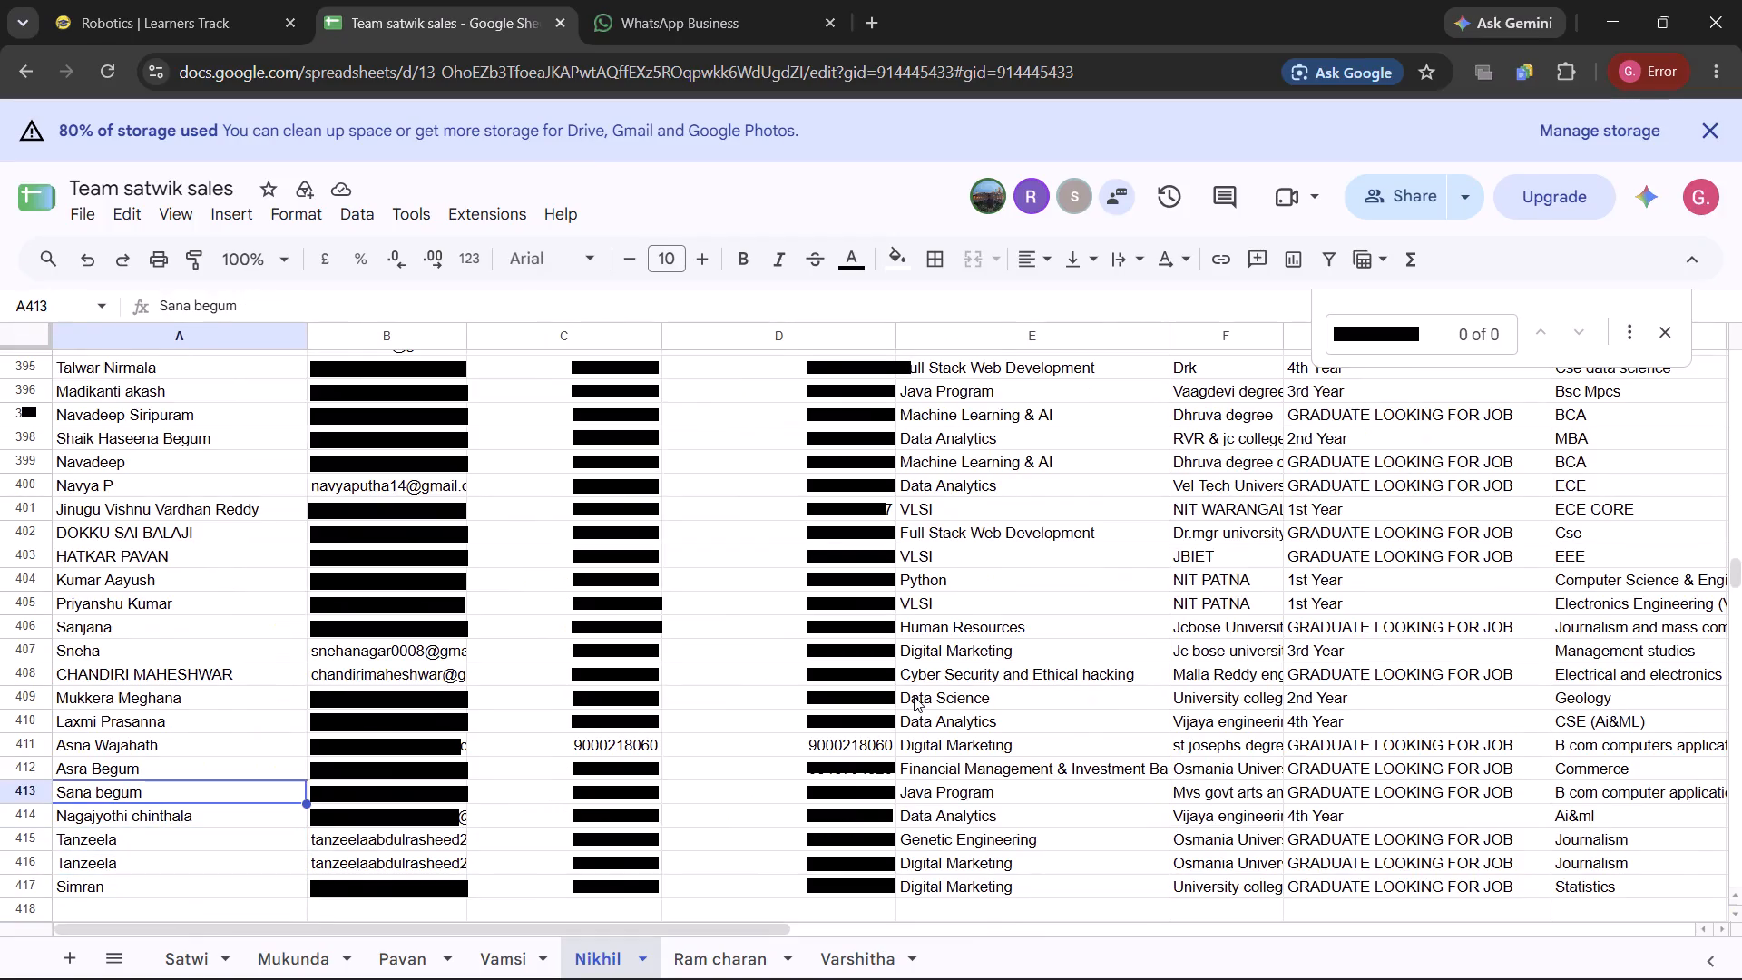
key("Up")
key("Up")
key("Up")
Read across row 410's details on the Nikhil sheet to column P and back to the lead's name.
key("Right")
key("Right")
key("Right")
key("Right")
key("Right")
key("Right")
key("Right")
key("Right")
key("Right")
key("Right")
key("Right")
key("Right")
key("Right")
key("Right")
key("Right")
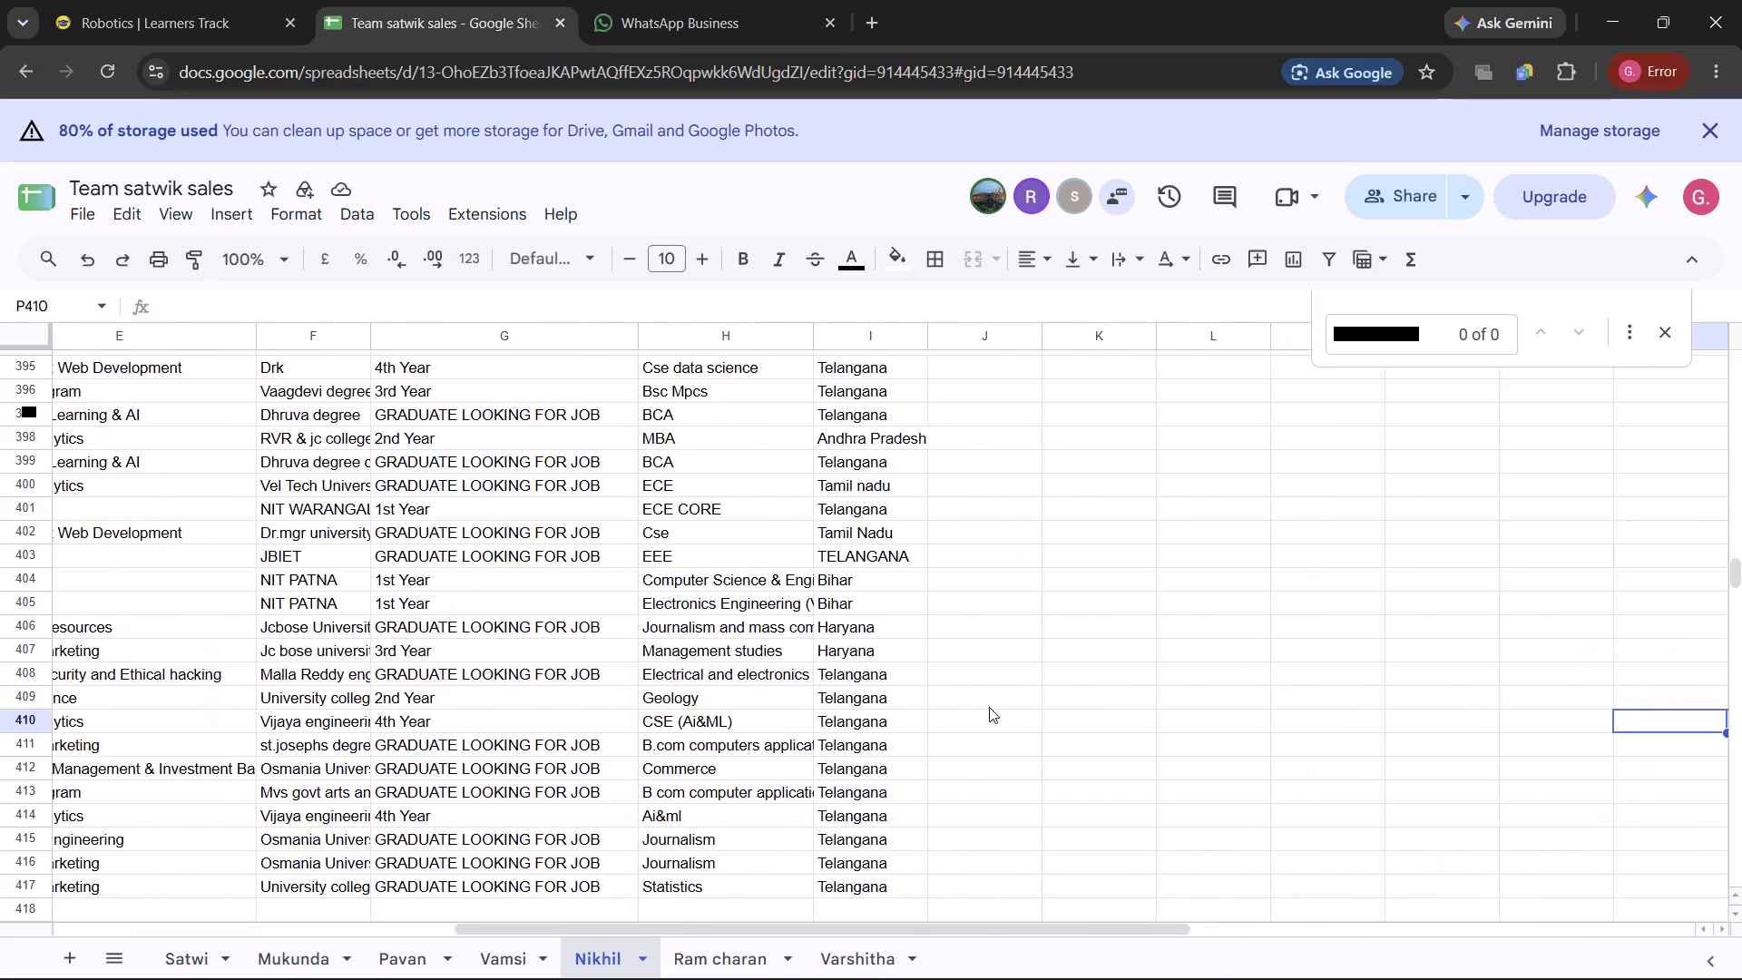
key("Left")
key("Left")
key("Left")
key("Left")
key("Left")
key("Left")
key("Left")
key("Left")
key("Left")
key("Left")
key("Left")
key("Left")
key("Left")
key("Left")
key("Left")
key("Left")
key("Left")
key("Left")
key("Left")
key("Left")
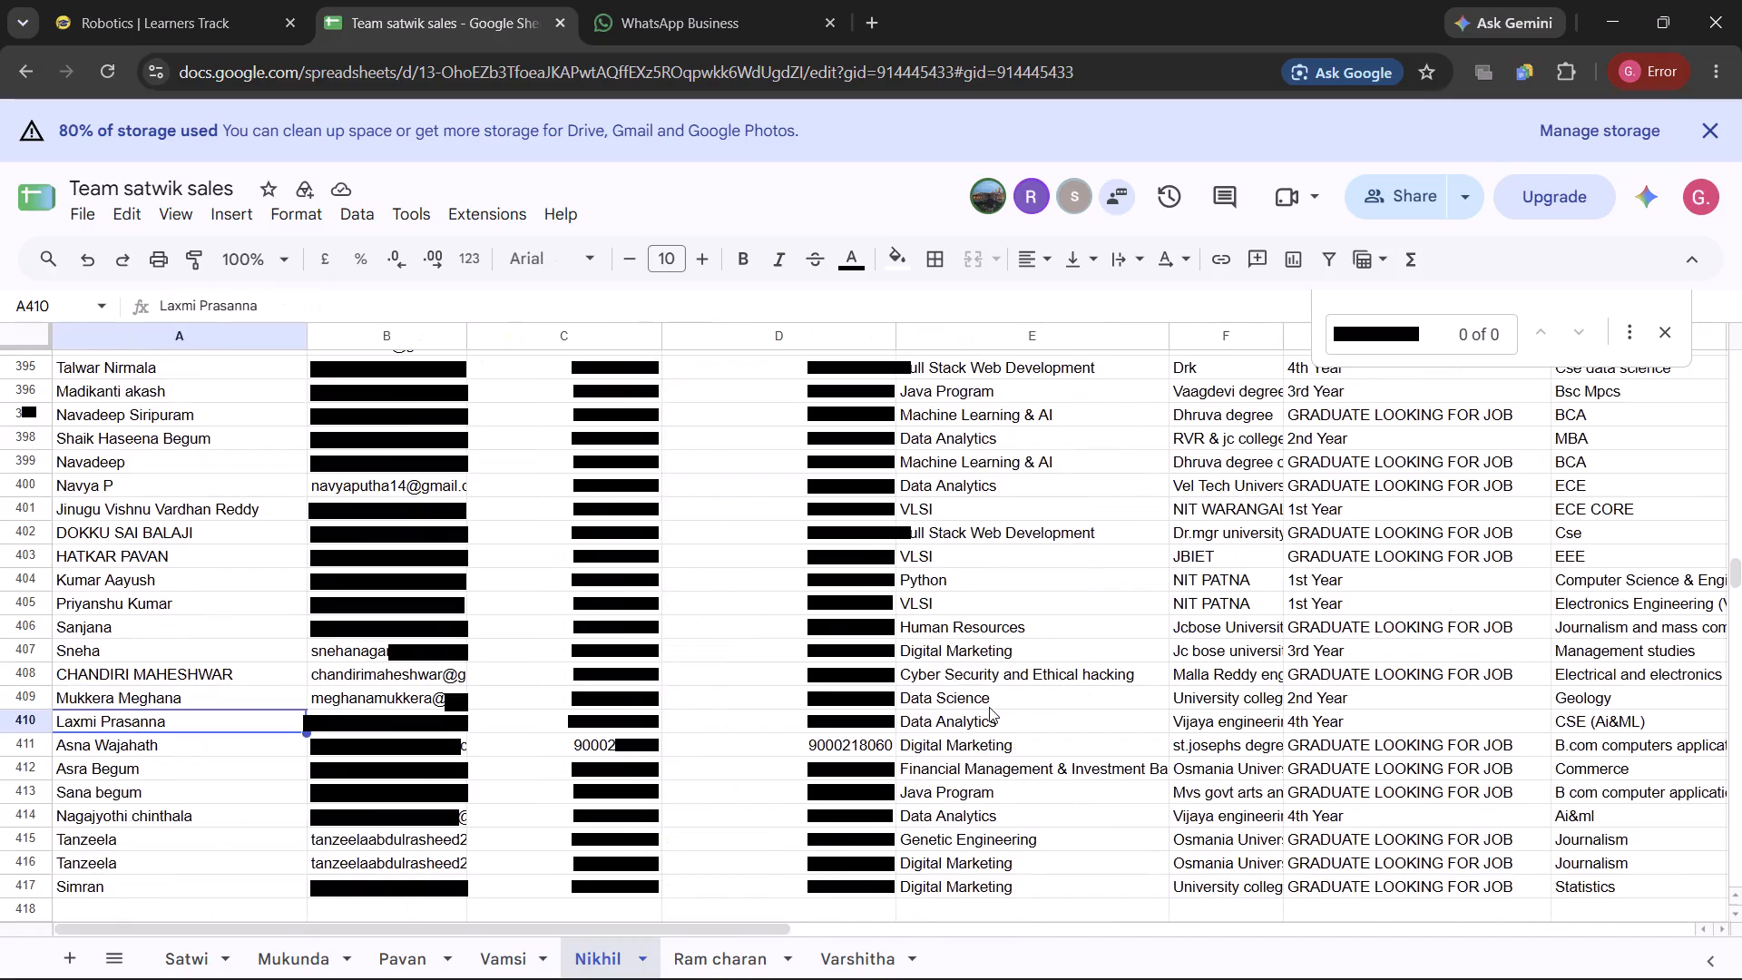
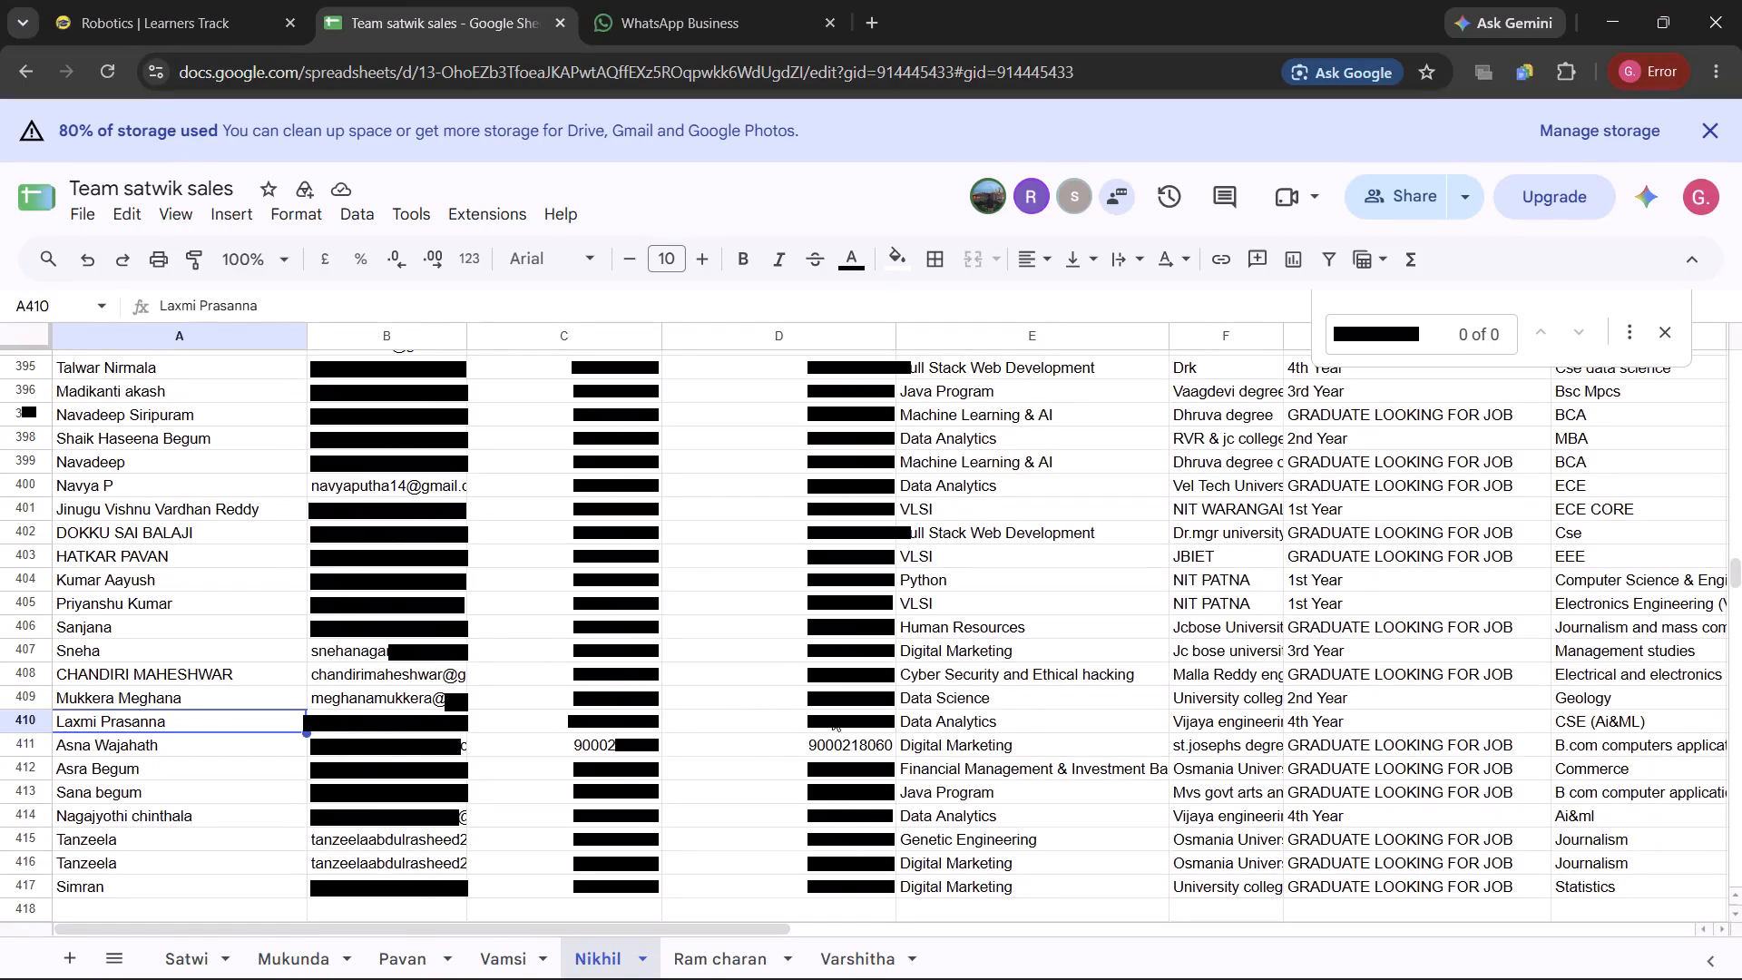
Check the course listed for the lead in row 410 of the Nikhil sheet.
left_click(937, 718)
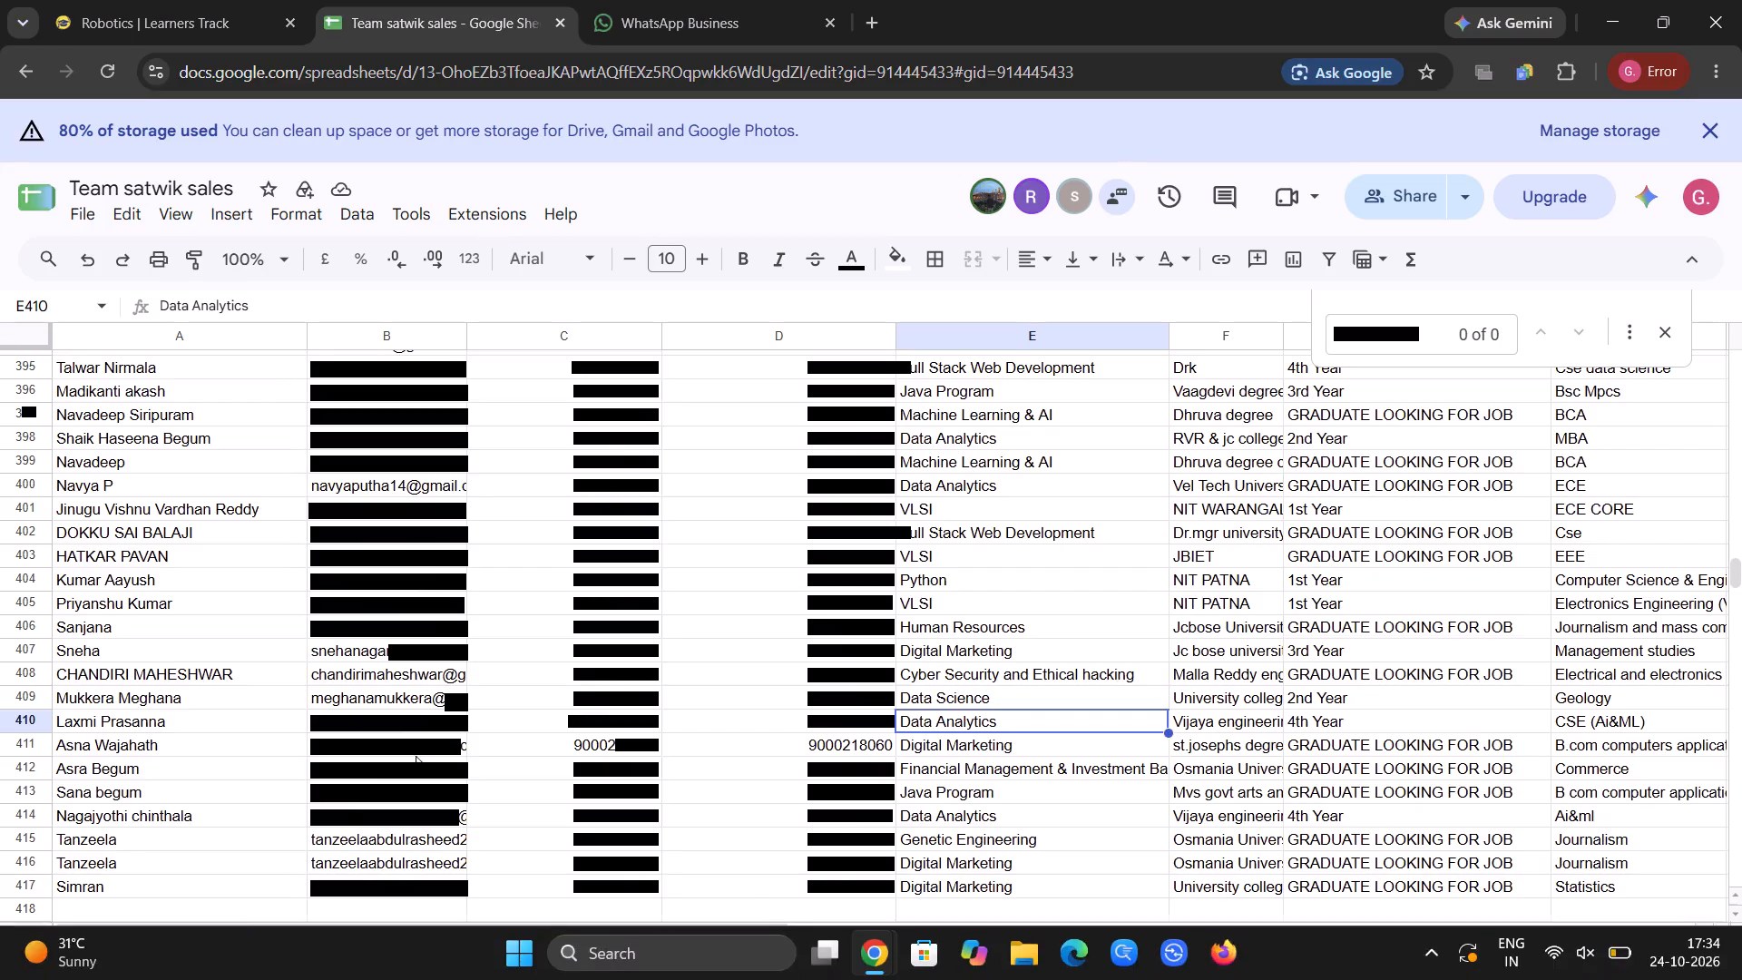
Switch to the Mukunda sheet and check the status cells in rows 120 and 121 and row 121's contact number.
left_click(314, 942)
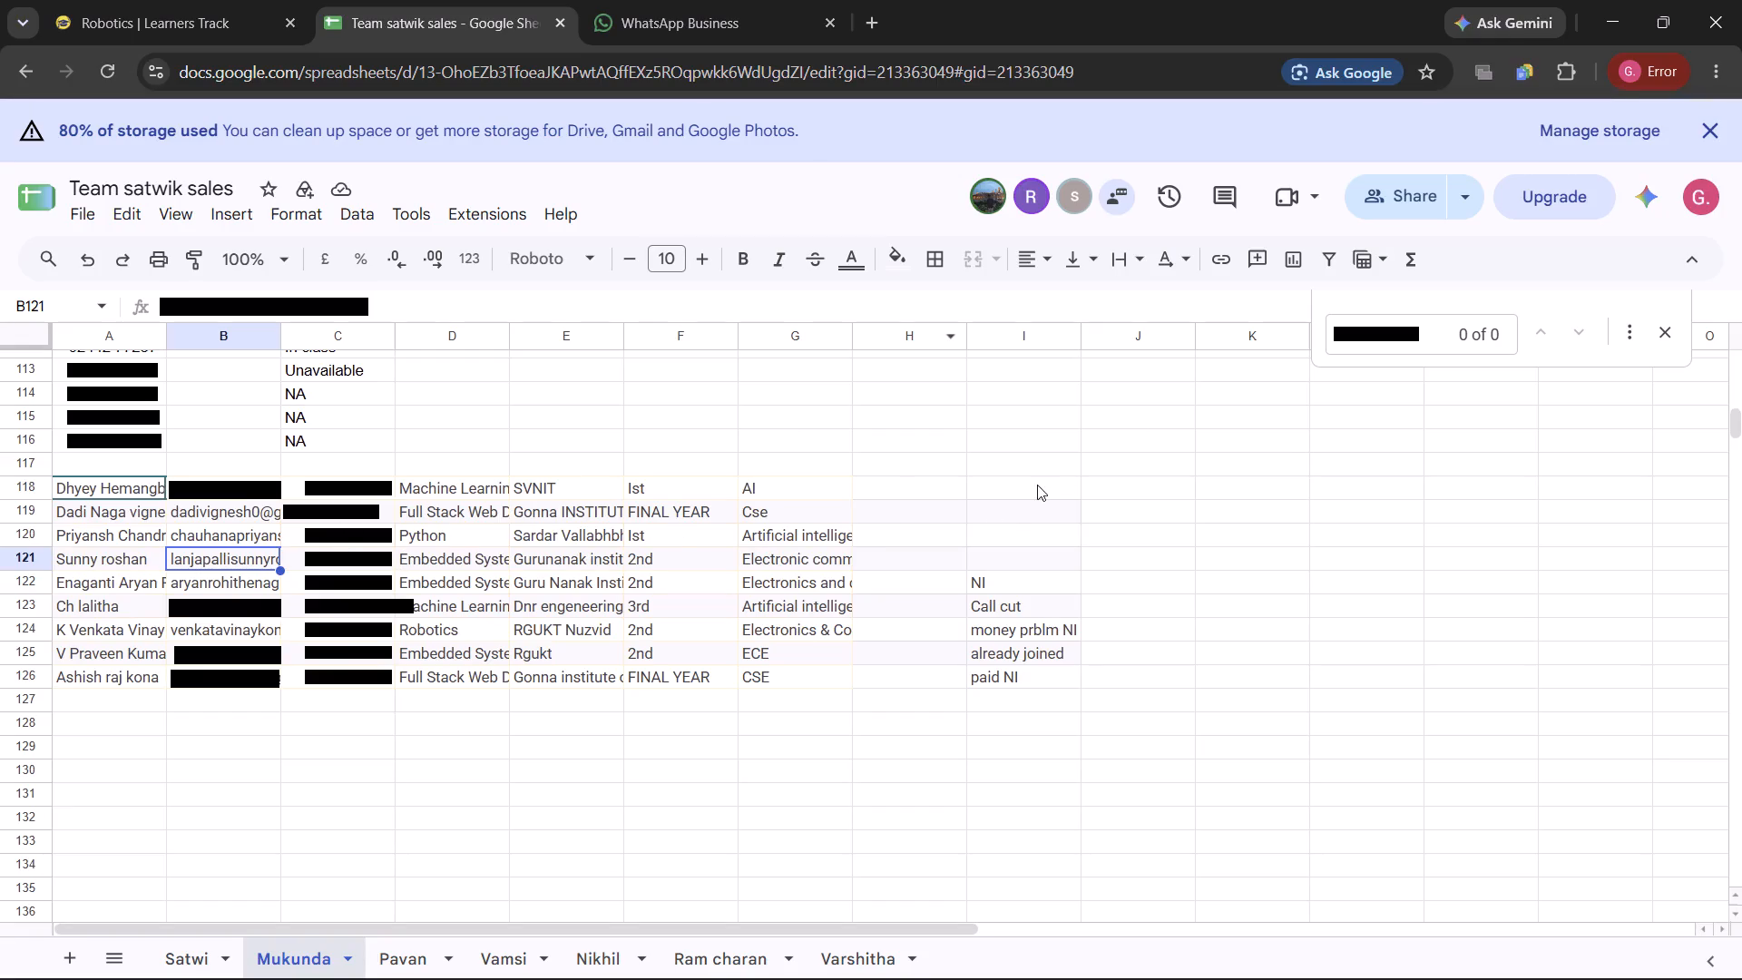
left_click(979, 541)
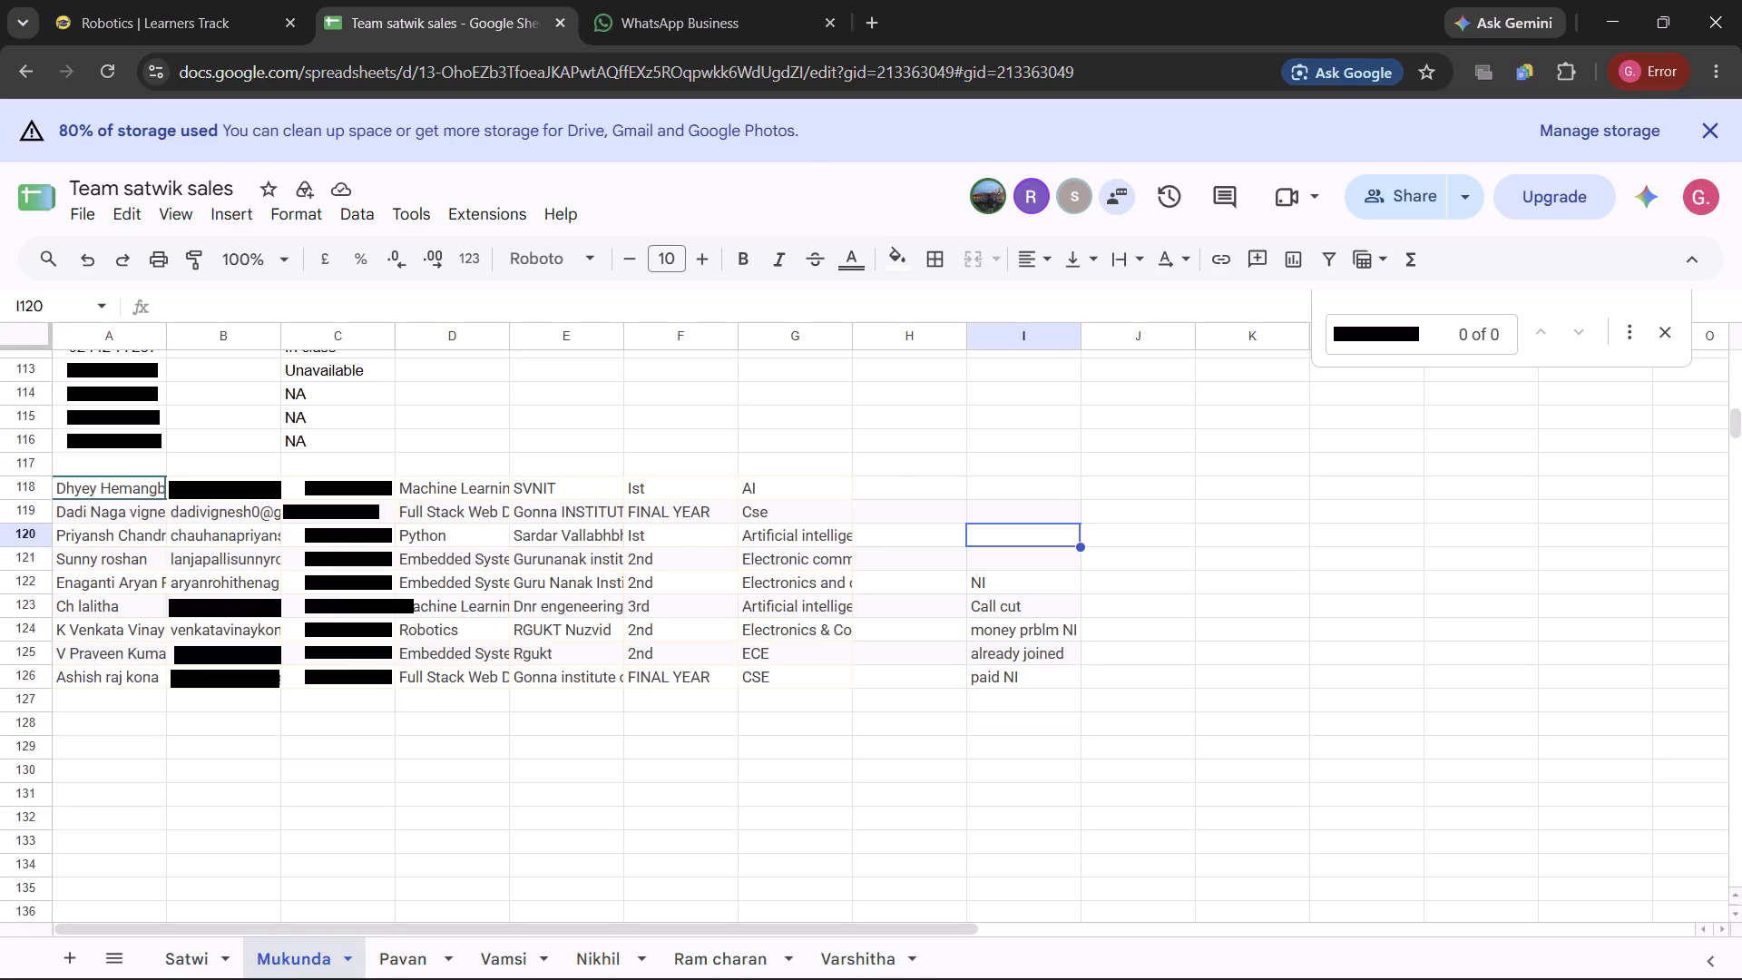
left_click(994, 556)
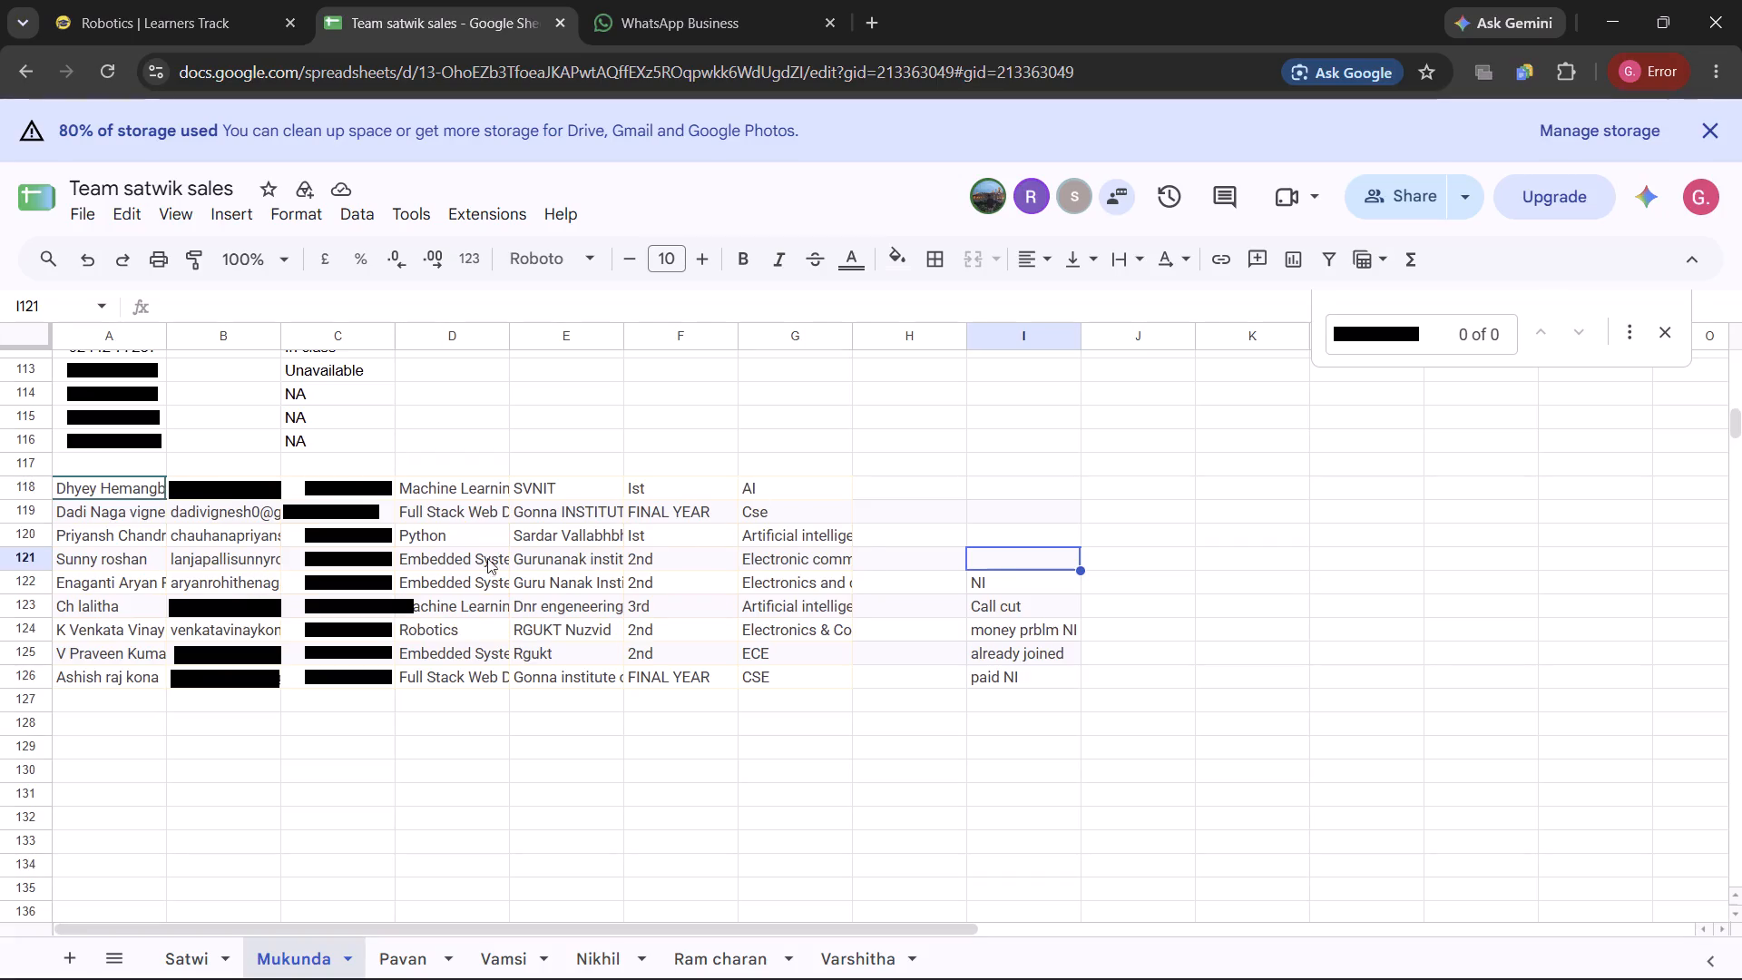
left_click(379, 554)
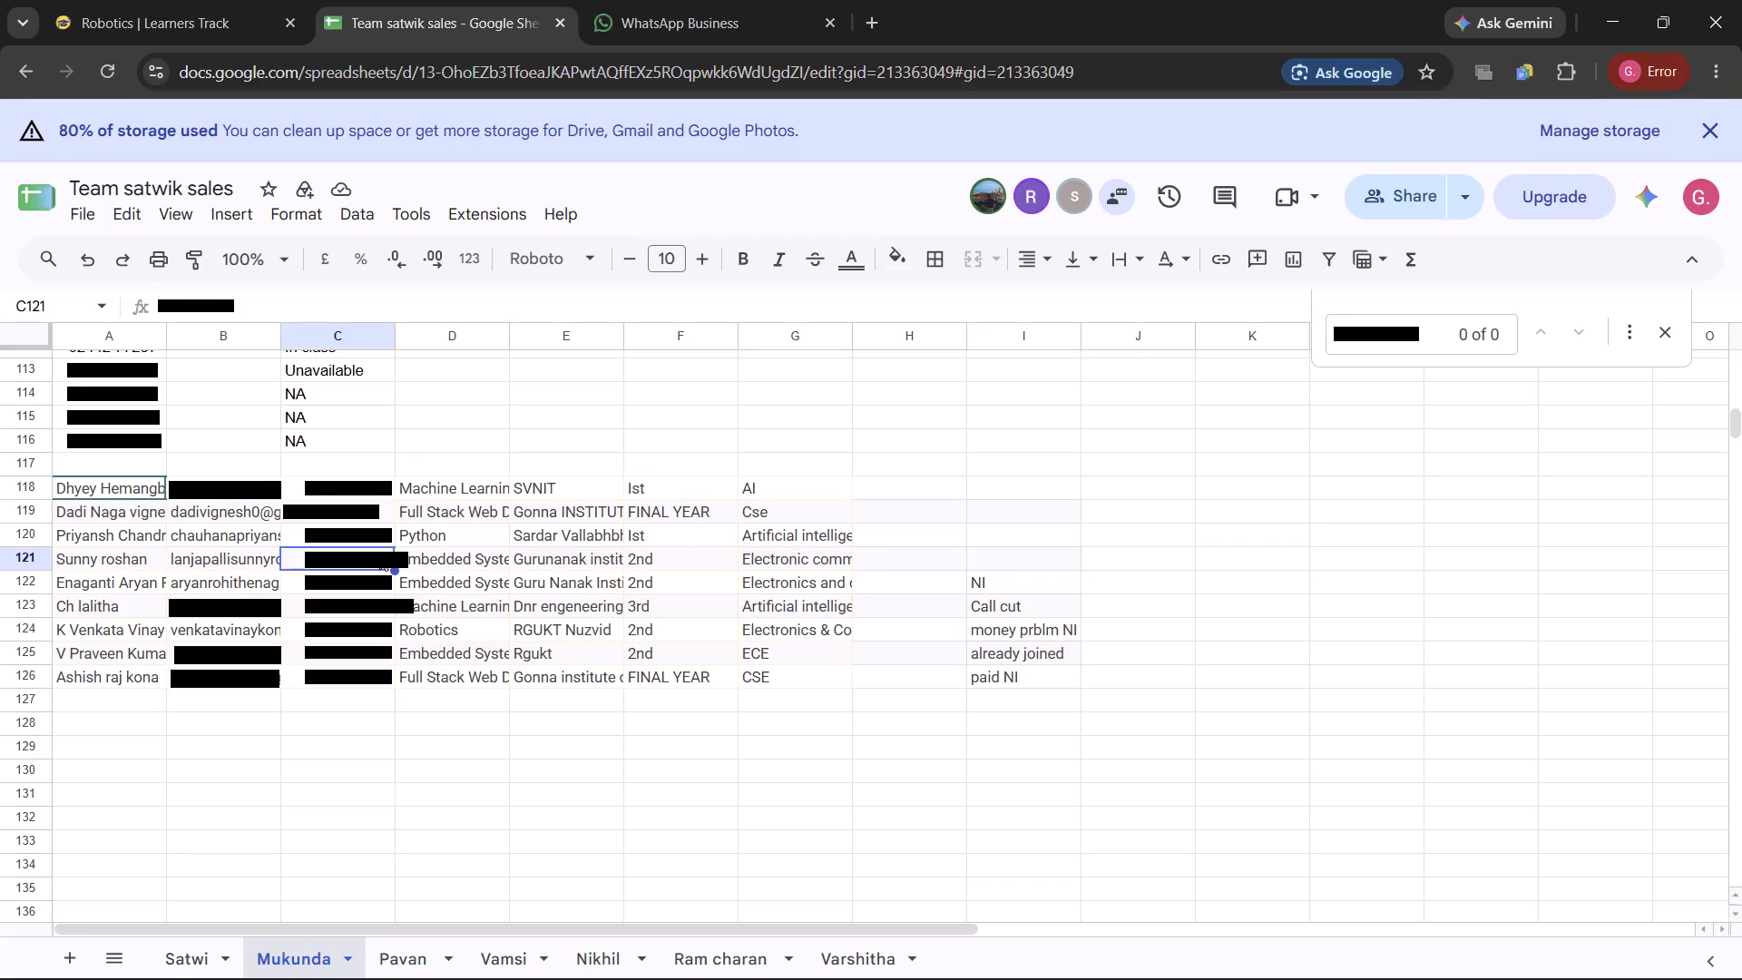
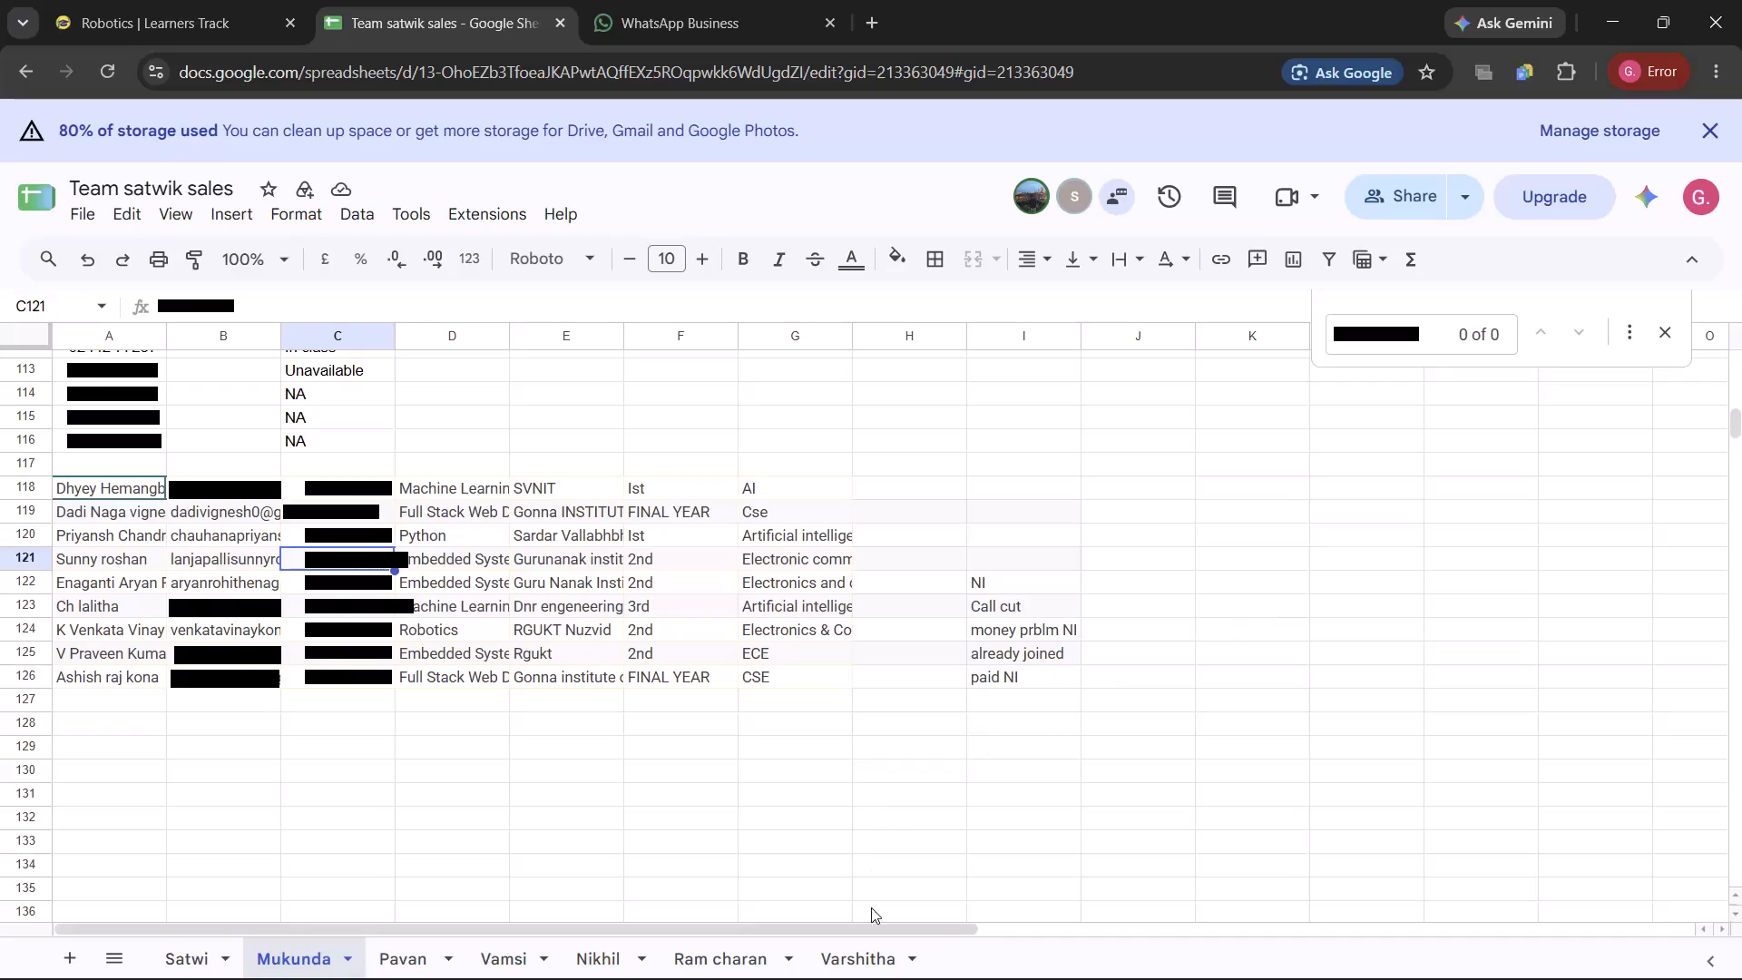
Switch to the Varshitha sheet and review the leads and their call statuses from row 429 back up to row 353.
left_click(859, 953)
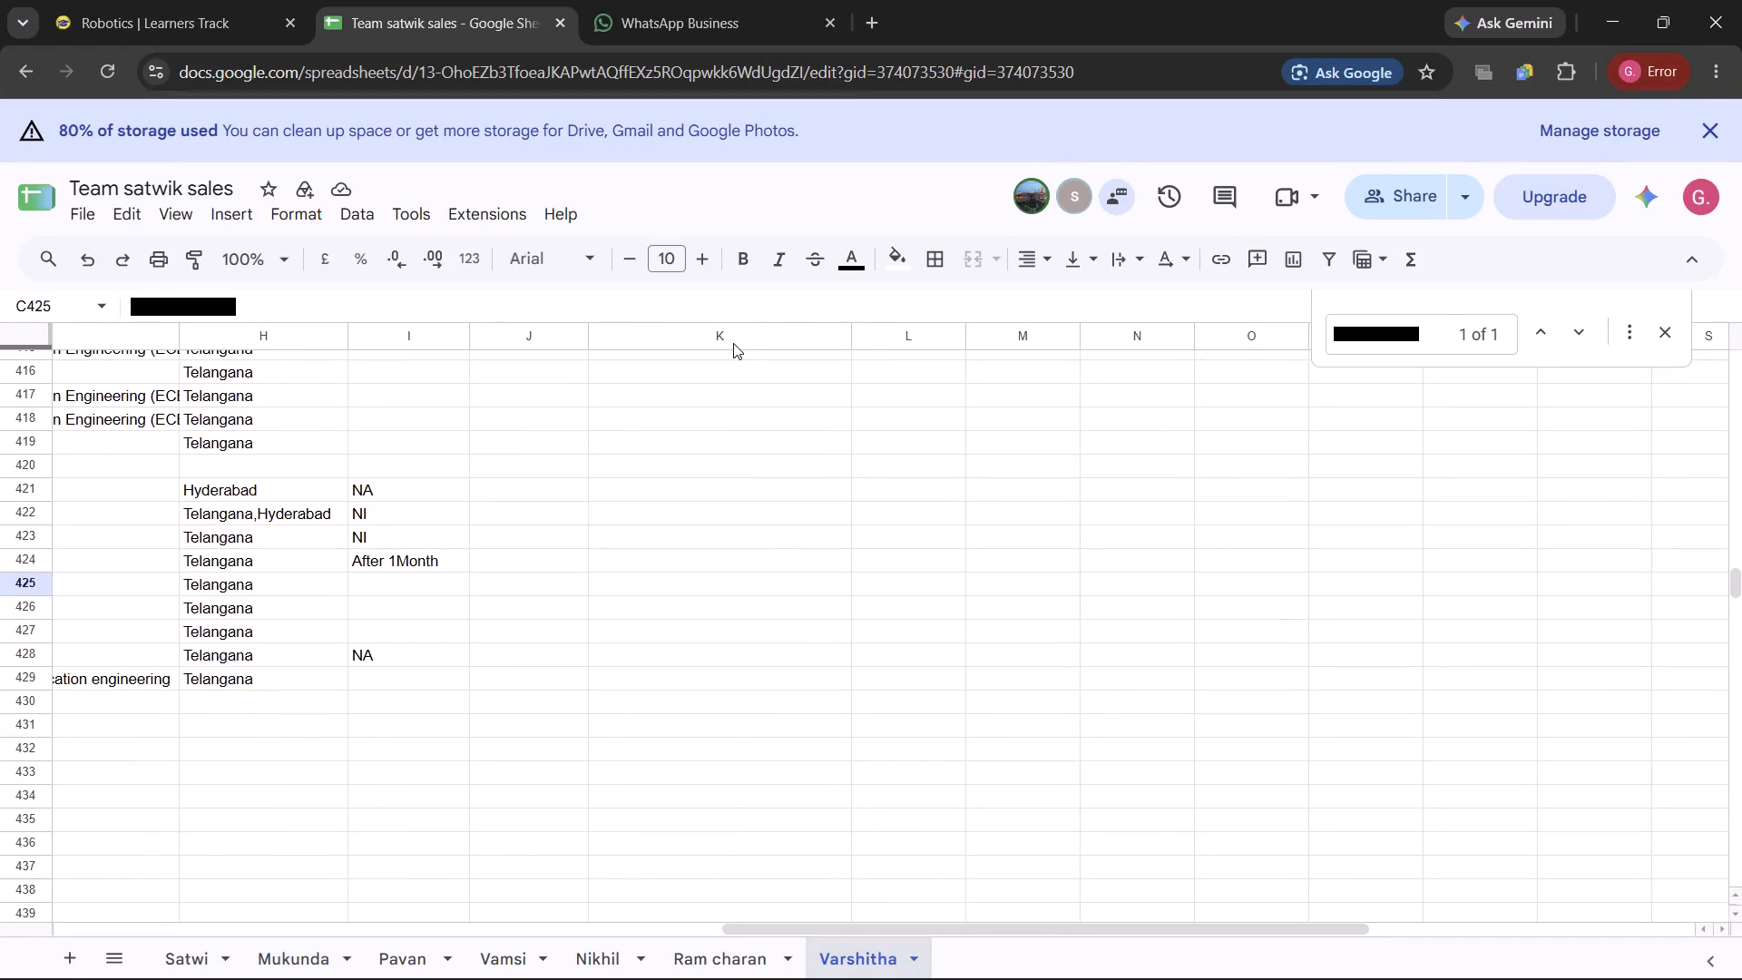
scroll(733, 343, "up", 2)
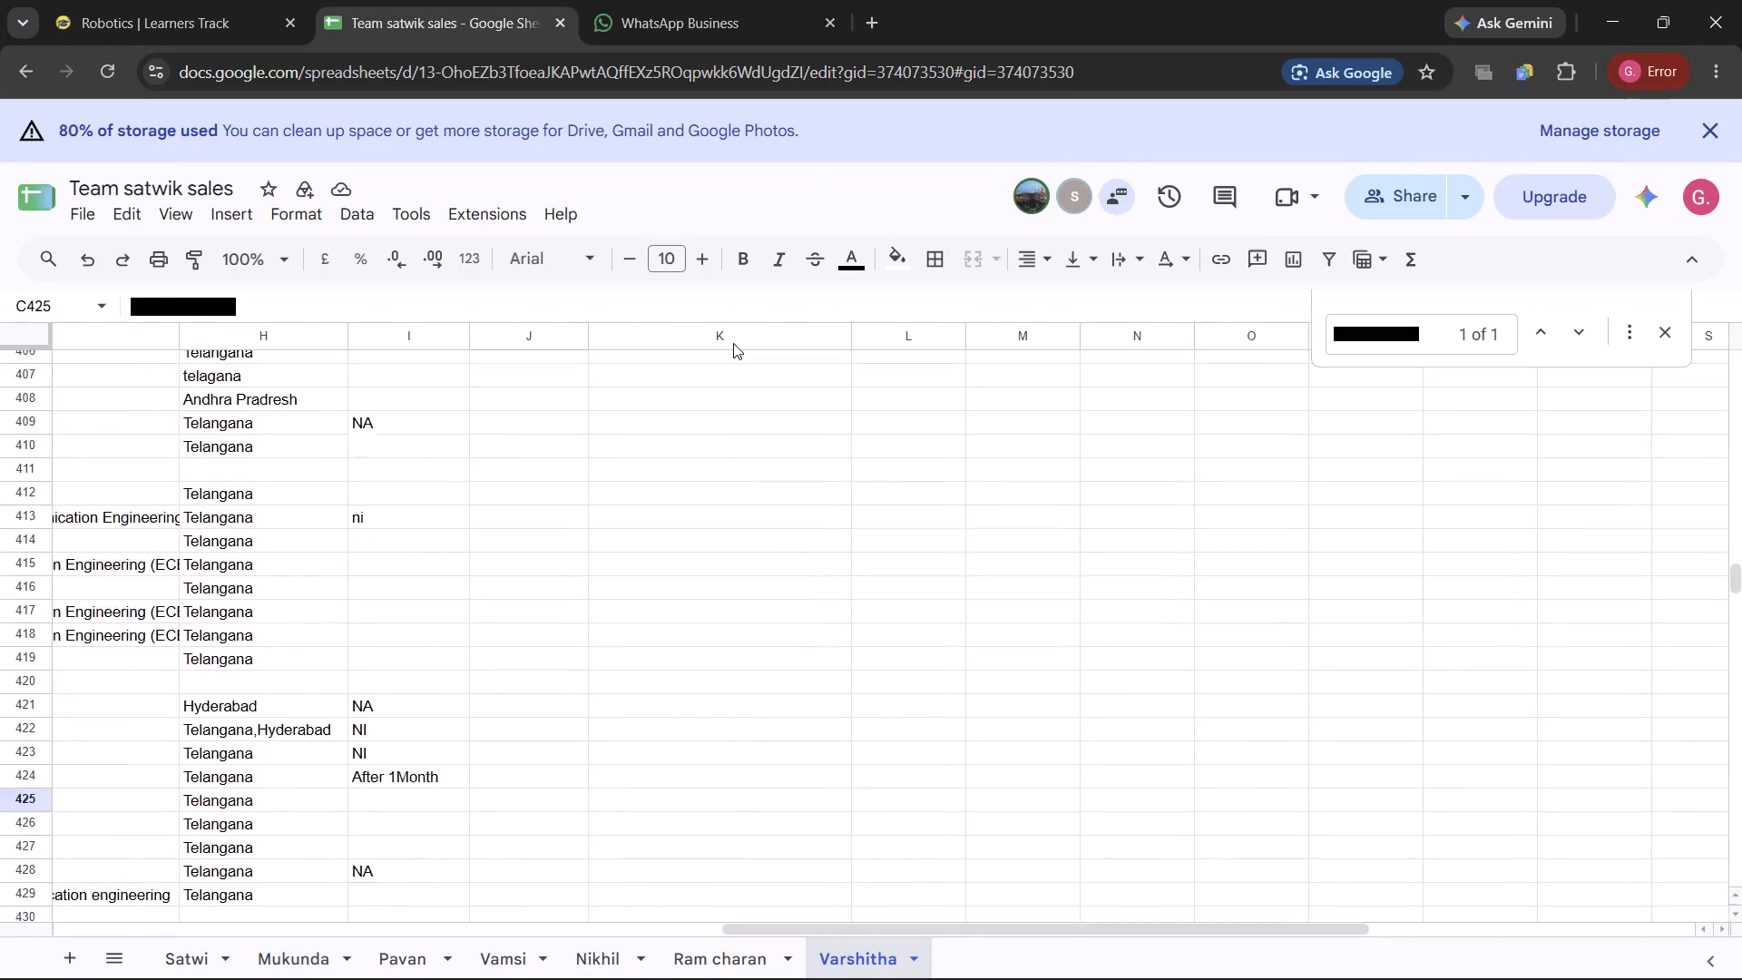
scroll(733, 343, "up", 2)
scroll(733, 343, "right", 6)
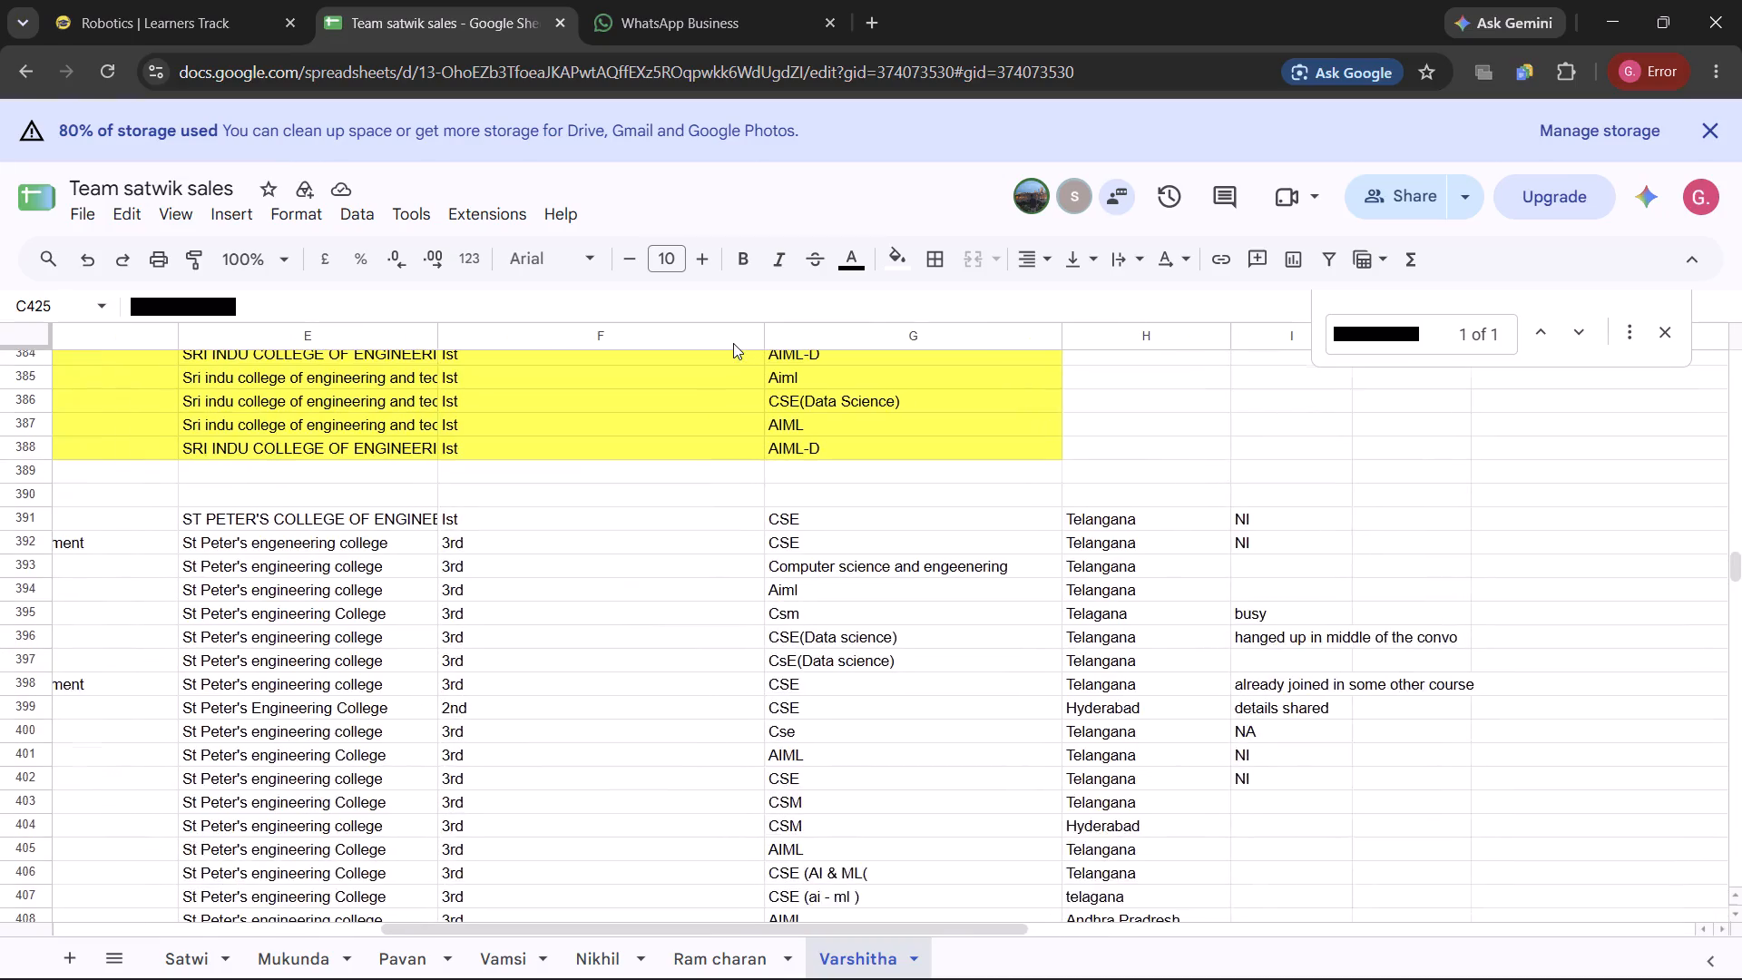
scroll(733, 343, "up", 4)
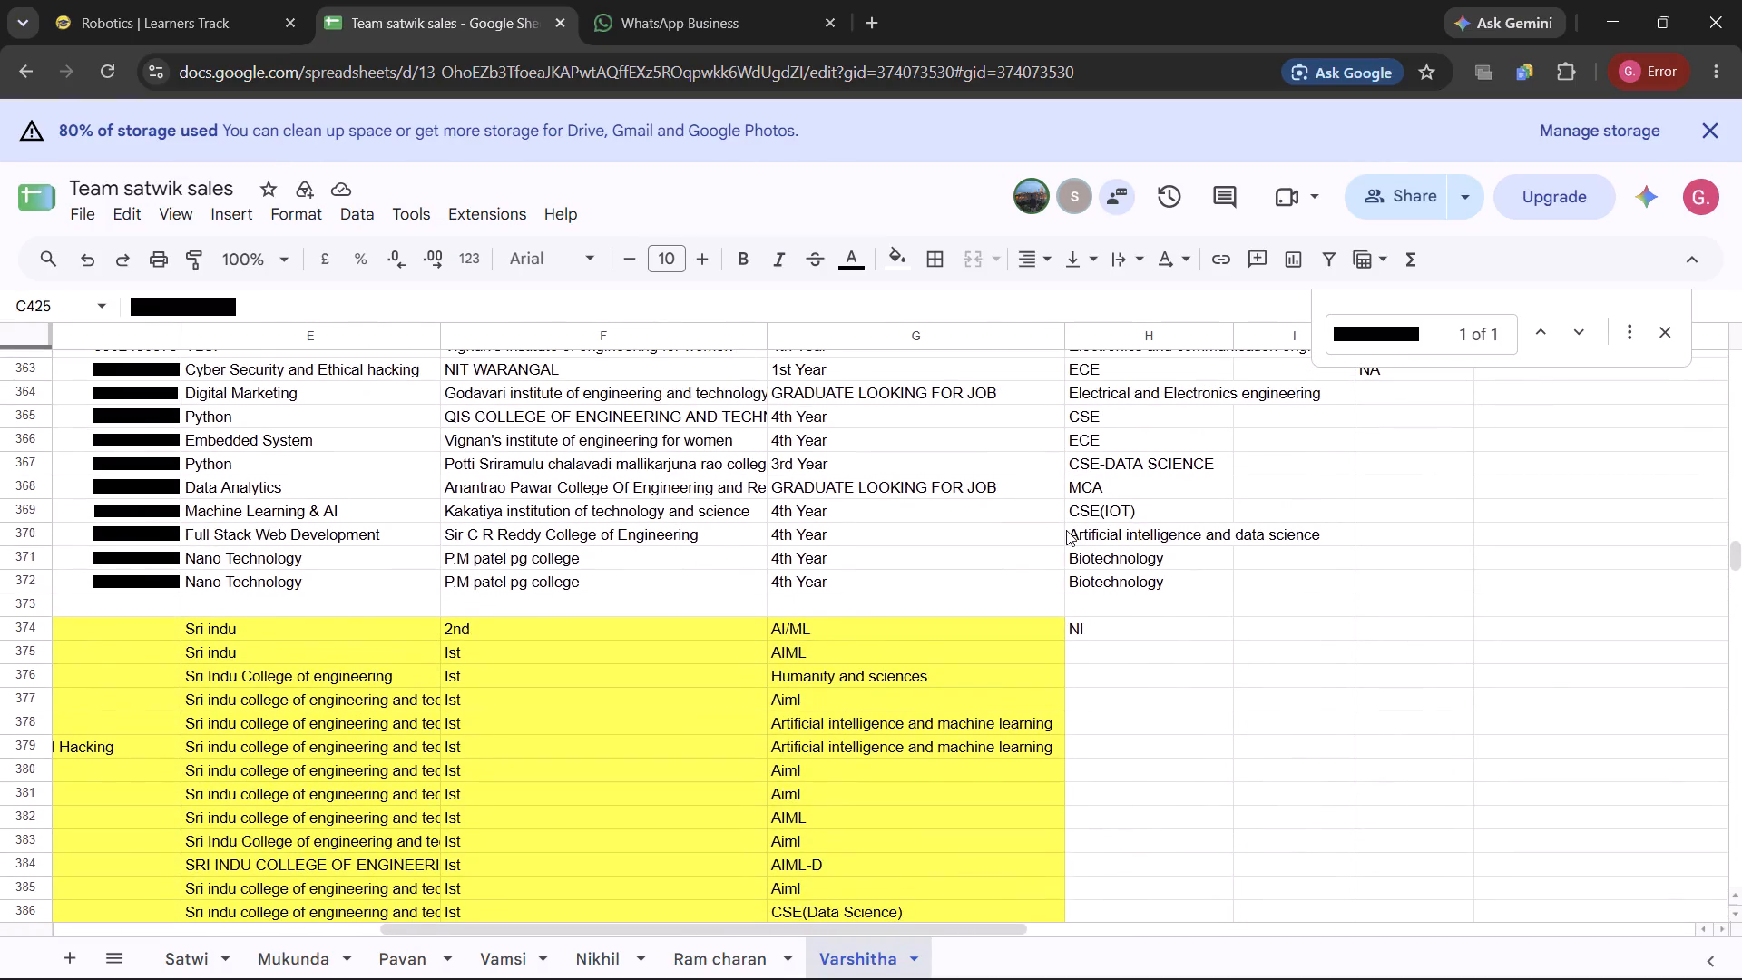
scroll(1066, 530, "down", 2)
scroll(1066, 530, "right", 3)
scroll(1066, 530, "up", 1)
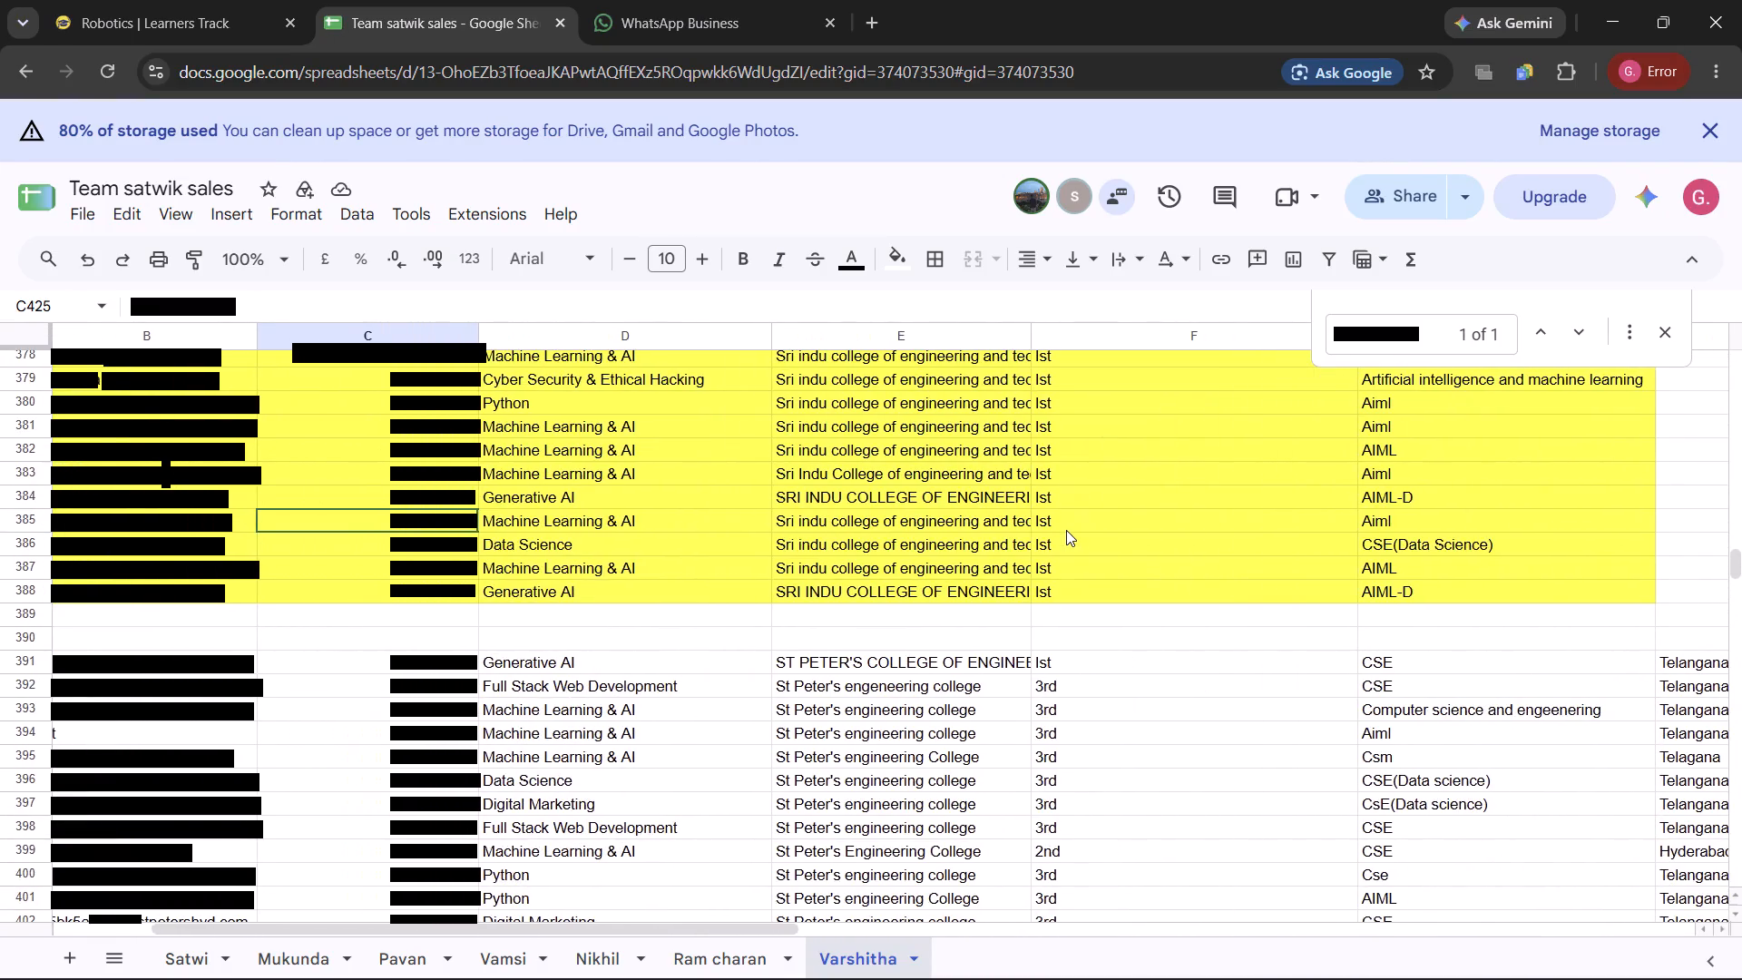
scroll(1066, 530, "up", 1)
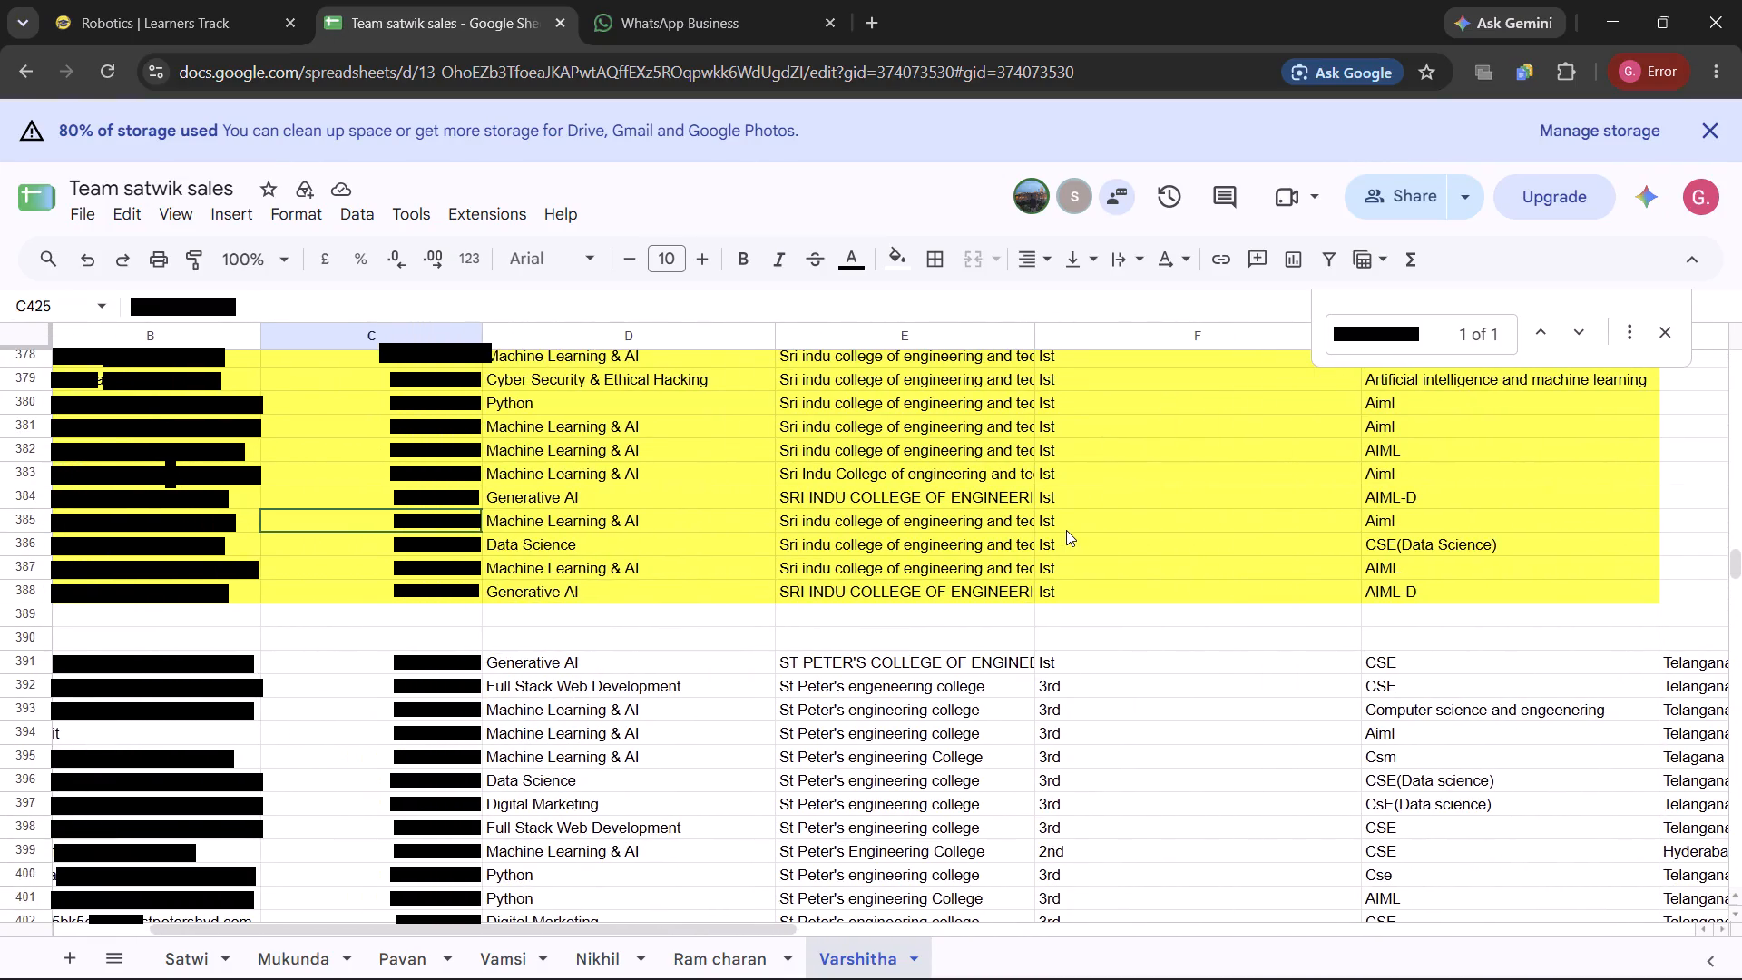
scroll(1066, 530, "up", 2)
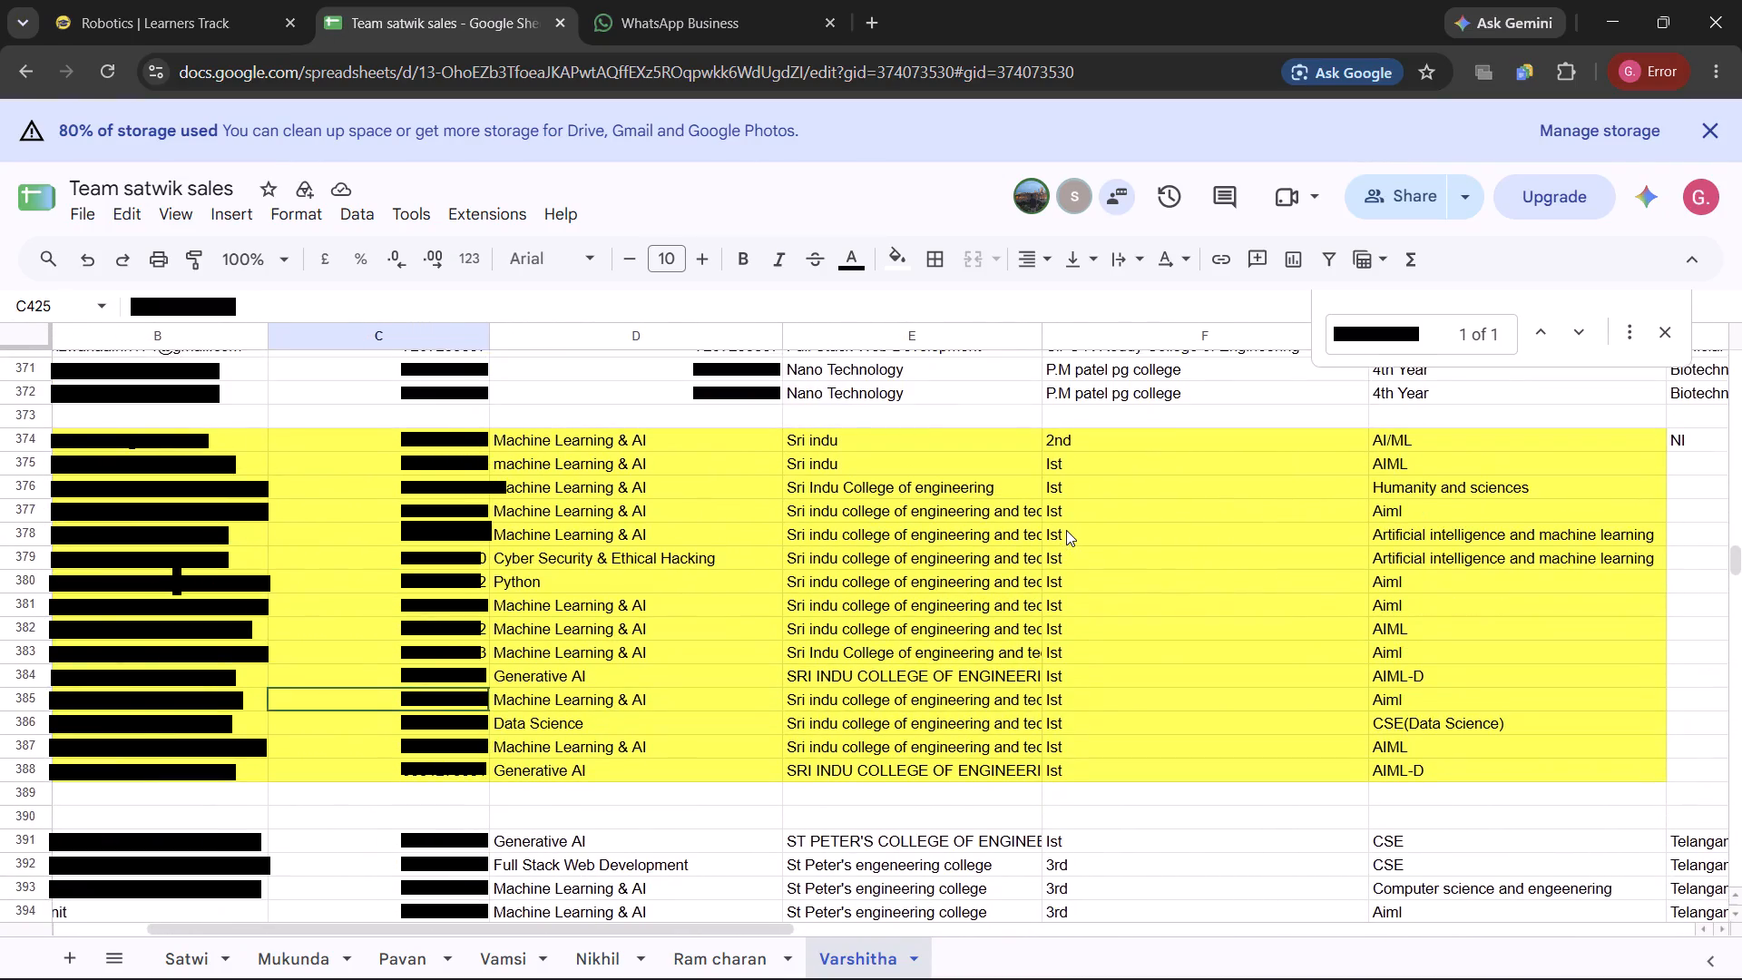
scroll(1066, 530, "up", 1)
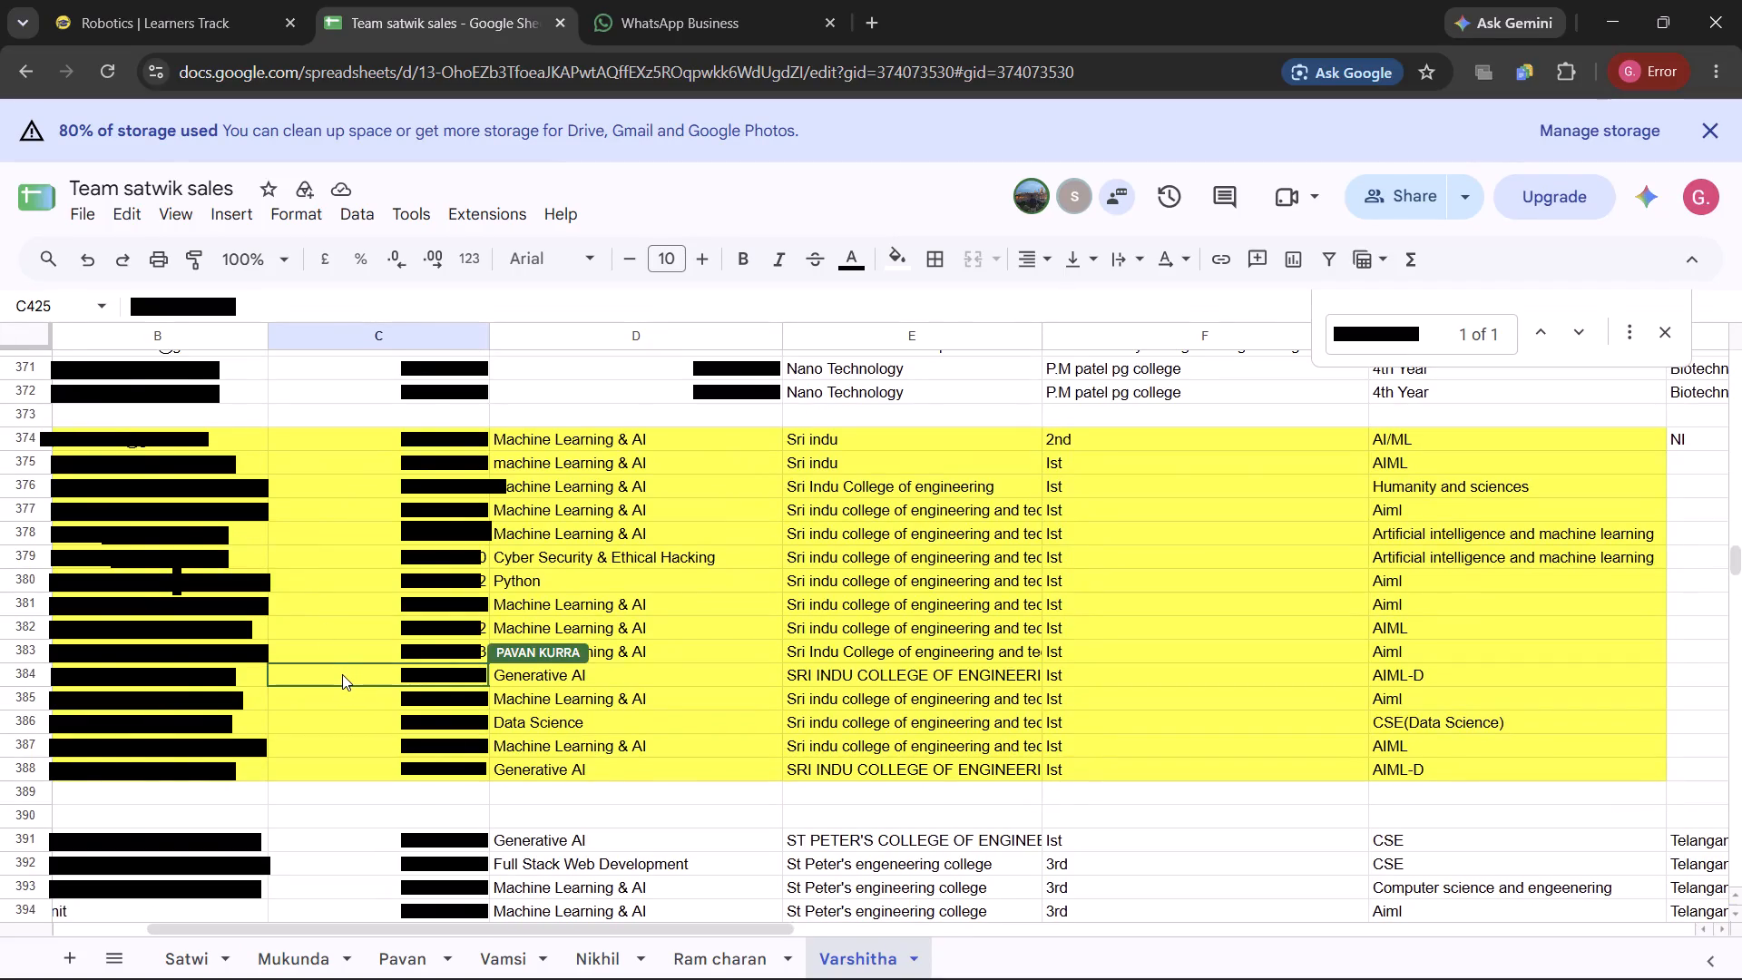
scroll(342, 674, "up", 2)
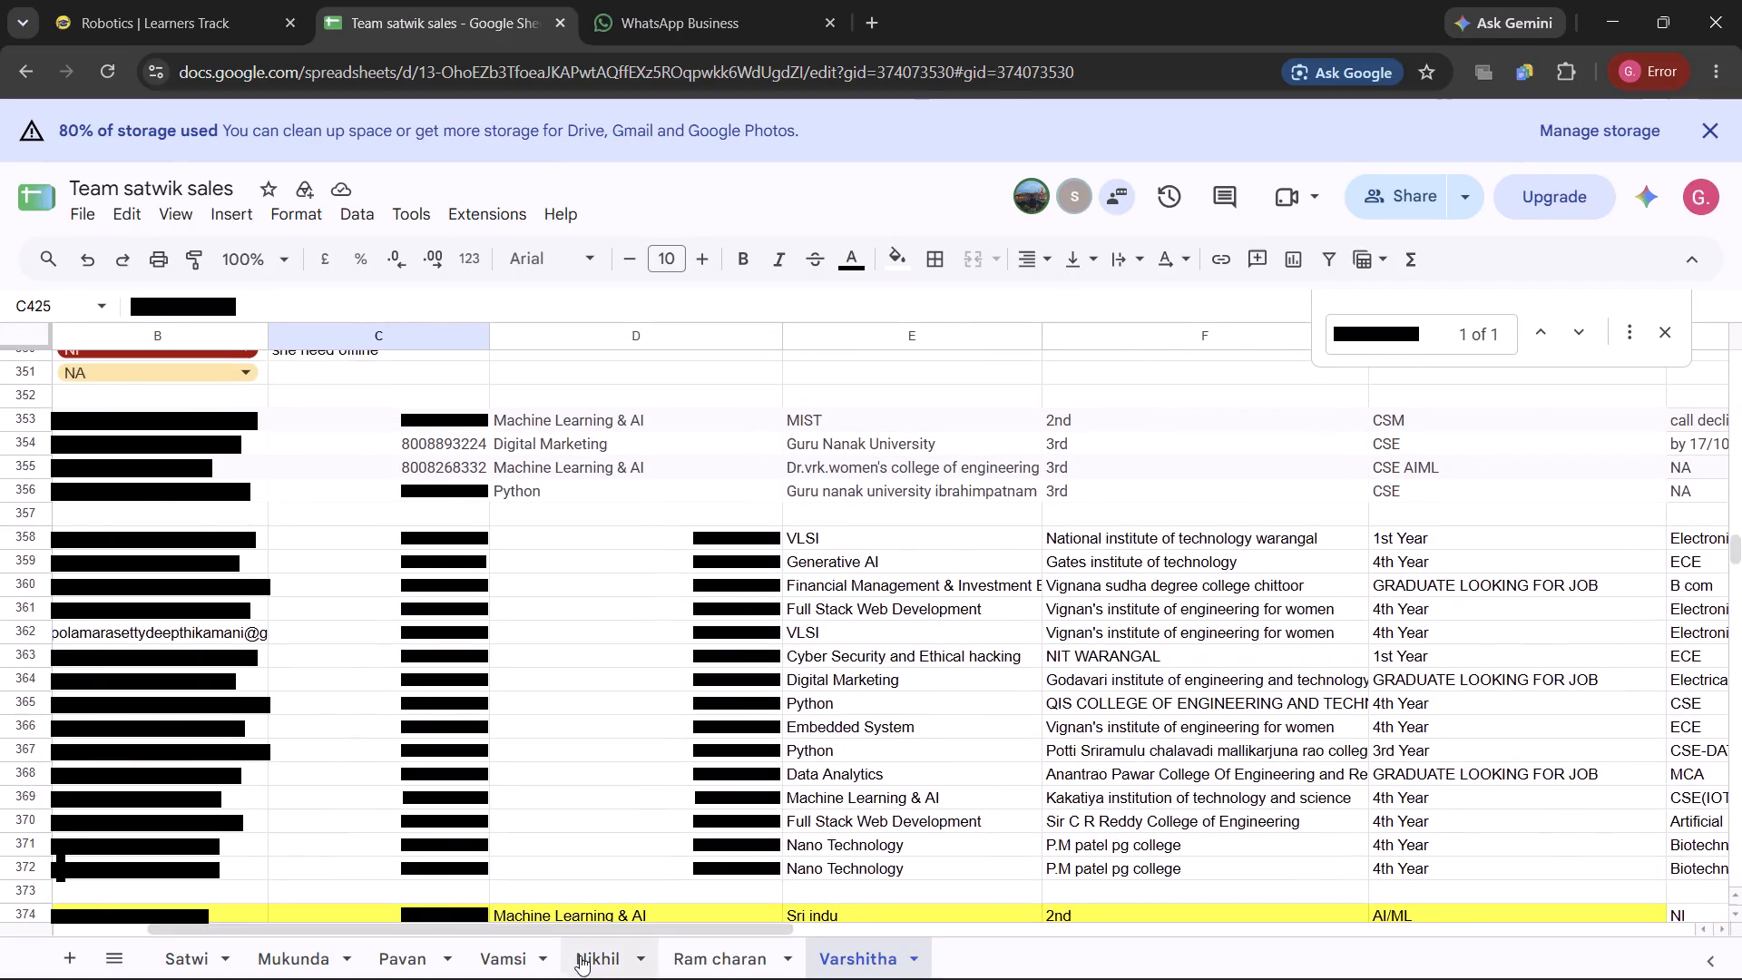
Switch to the Nikhil sheet and review the college leads' courses and call statuses in rows 419 to 479.
left_click(580, 955)
scroll(553, 708, "left", 4)
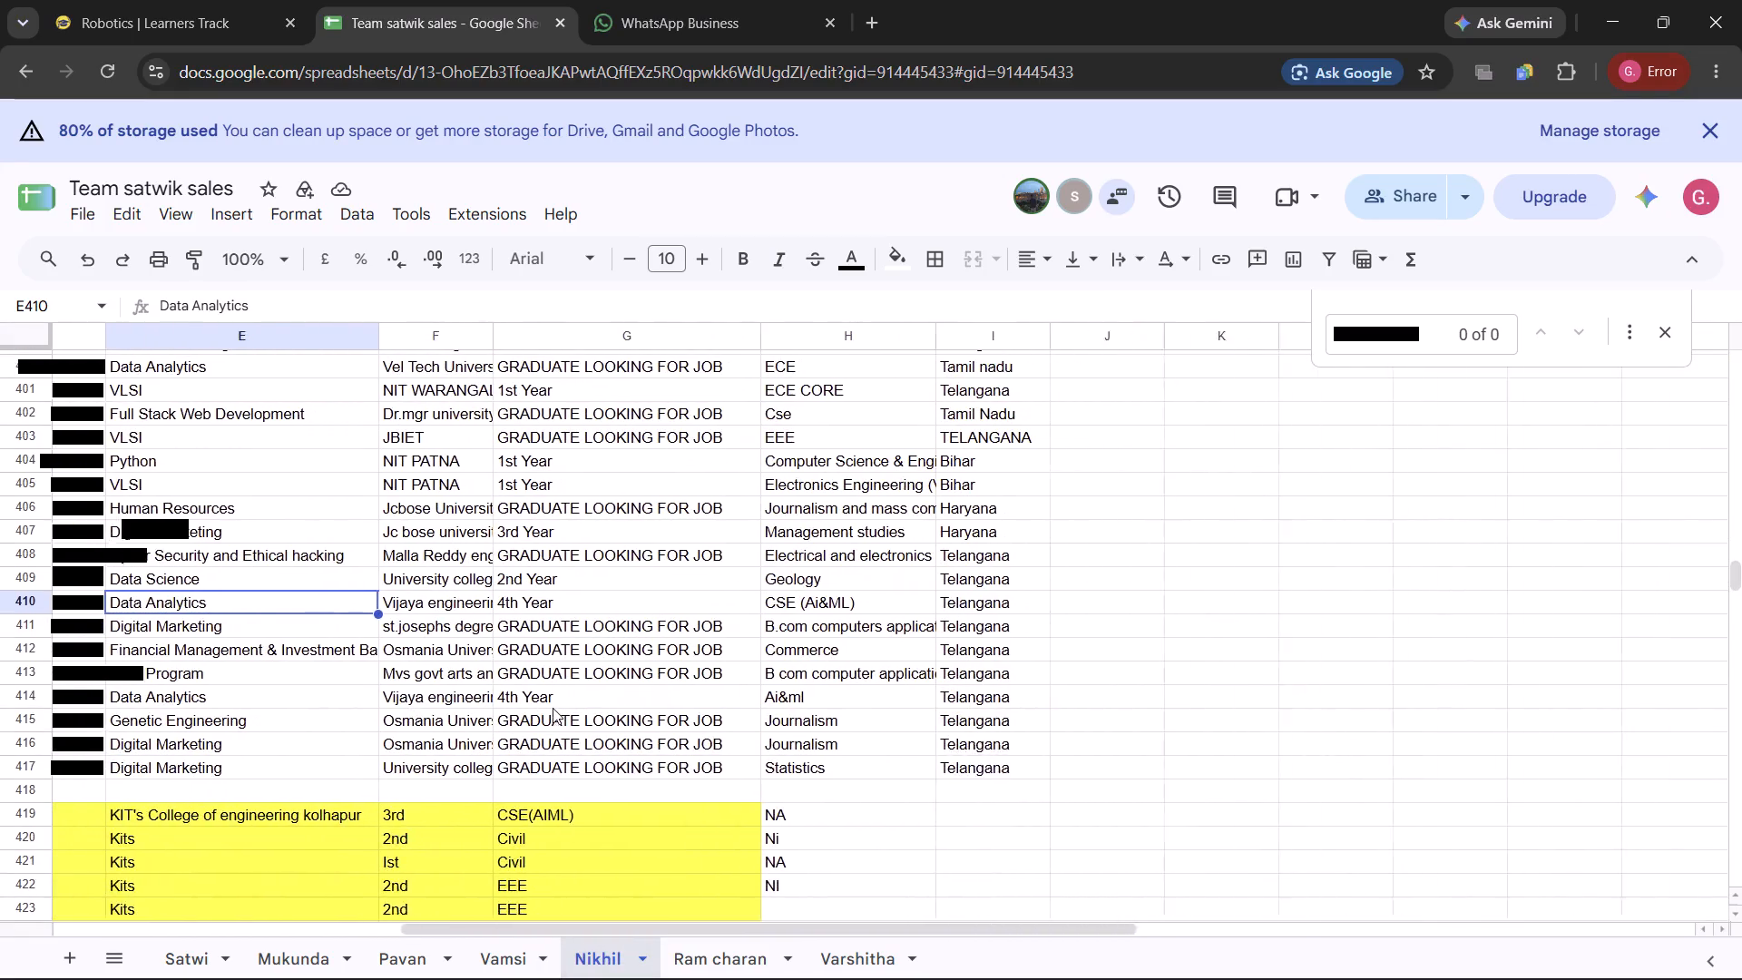
scroll(553, 708, "right", 2)
scroll(553, 708, "down", 1)
scroll(553, 708, "right", 2)
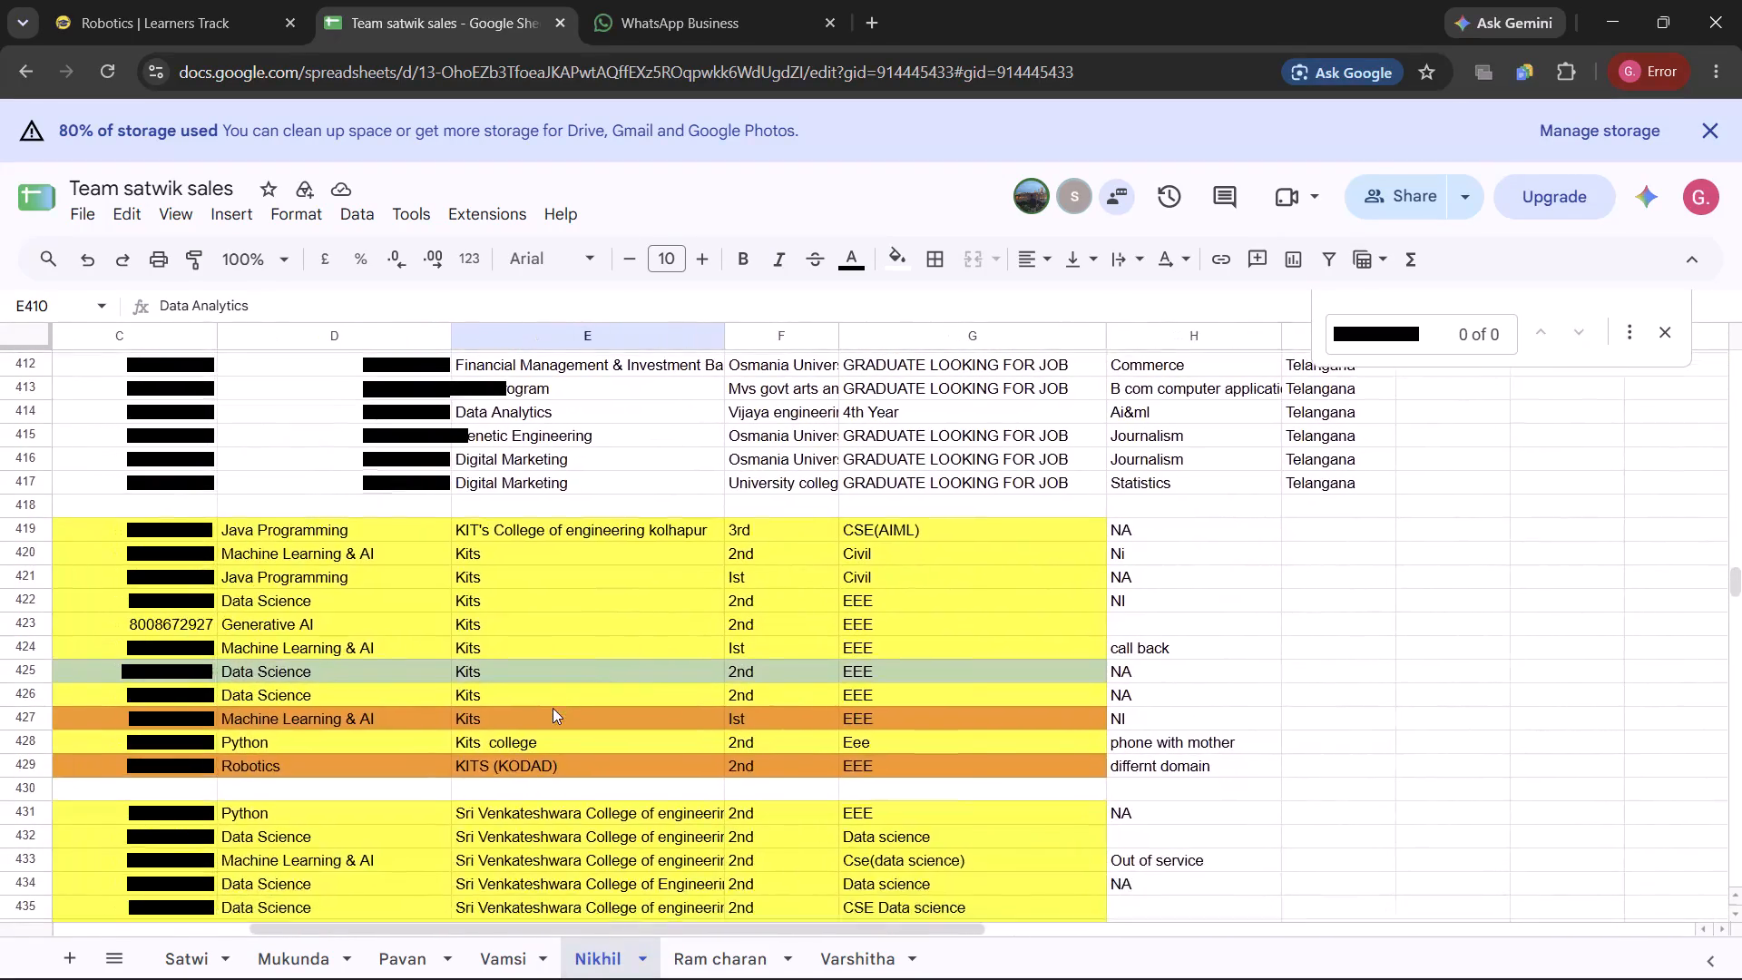
scroll(553, 708, "right", 5)
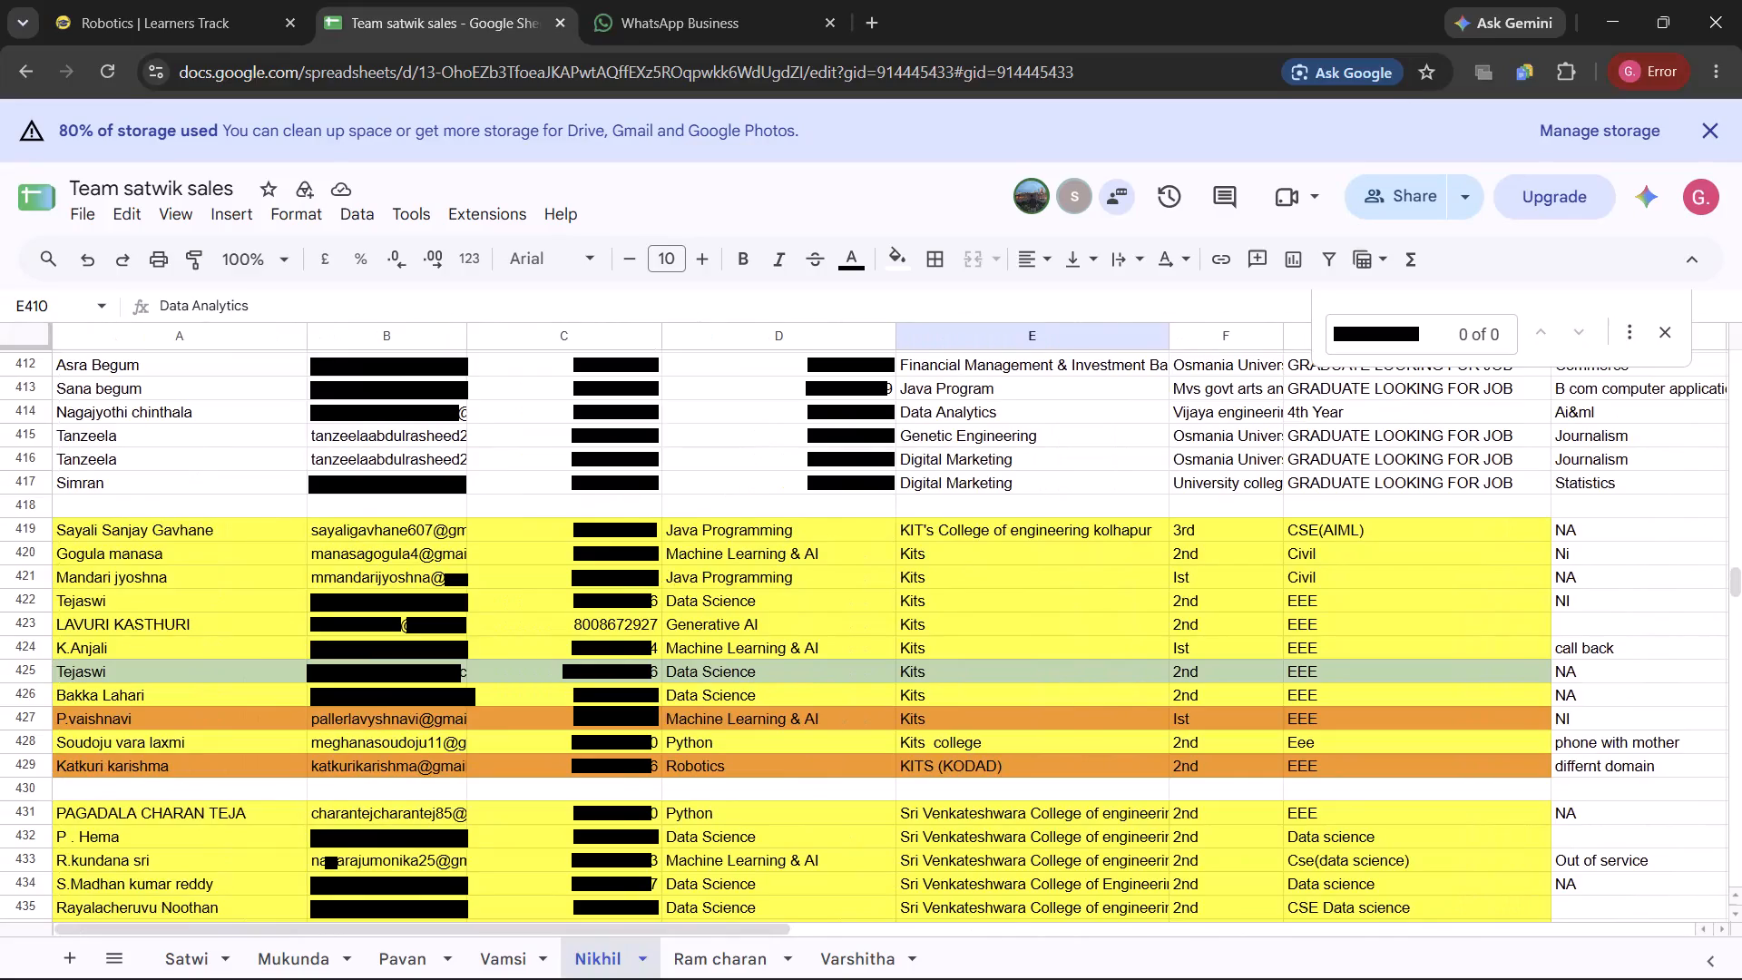
scroll(575, 707, "left", 3)
scroll(575, 707, "down", 1)
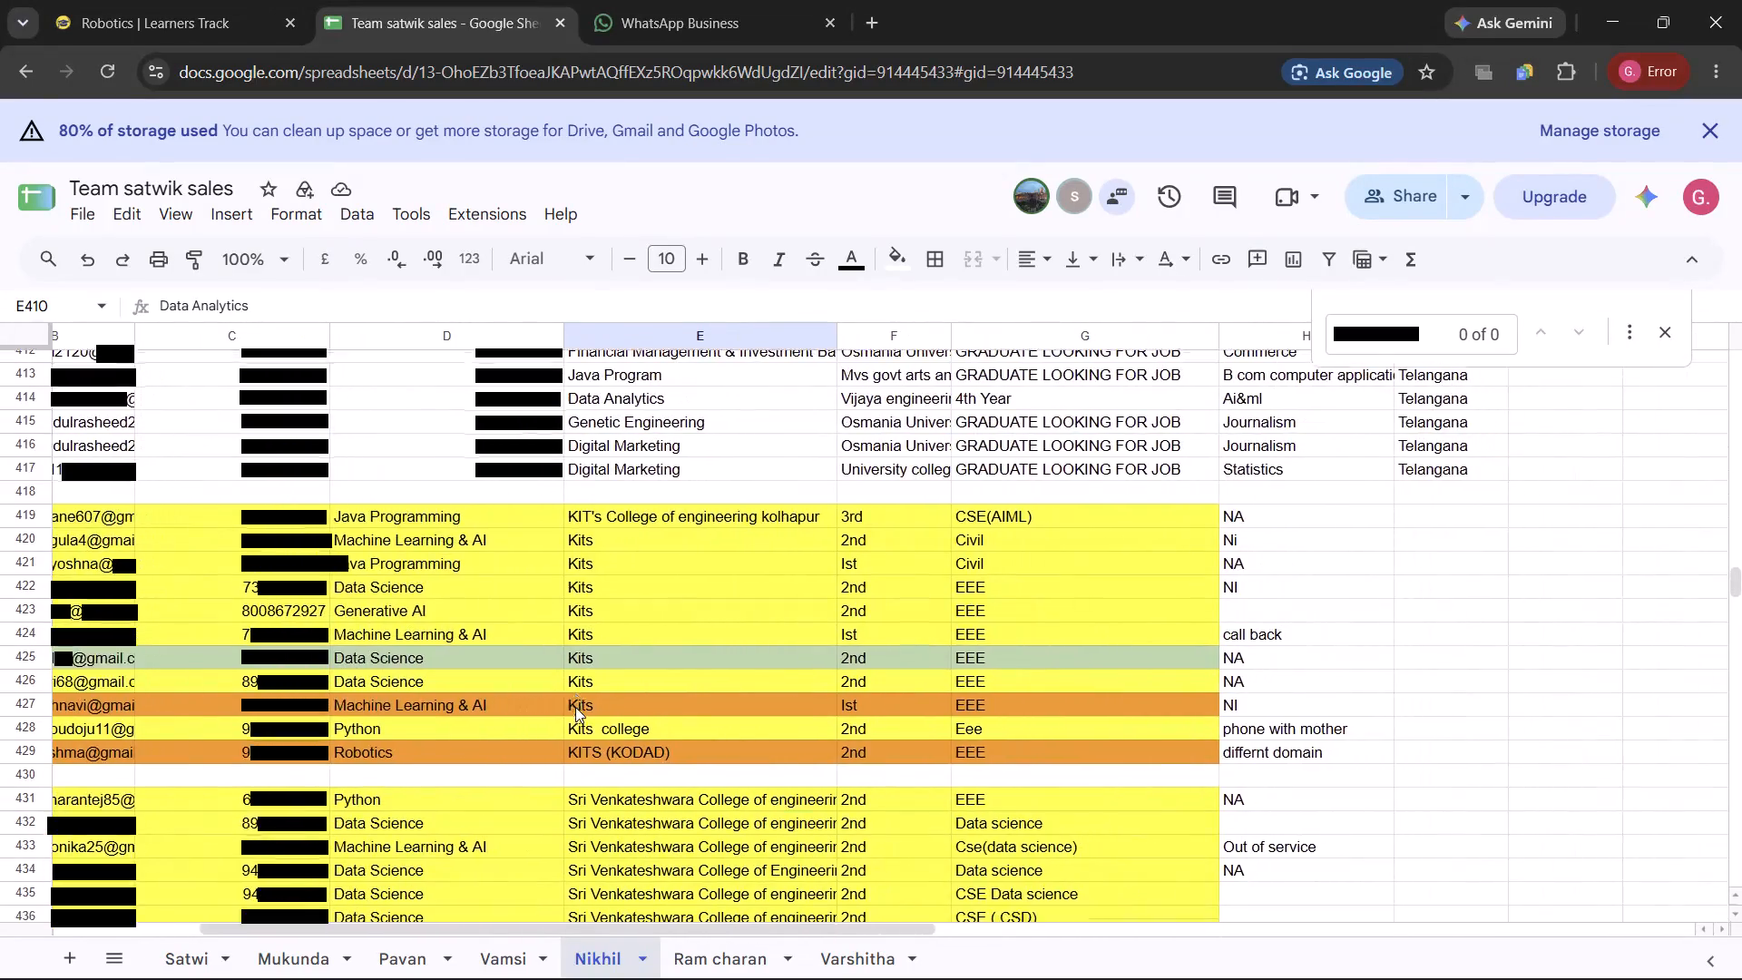
scroll(575, 707, "down", 3)
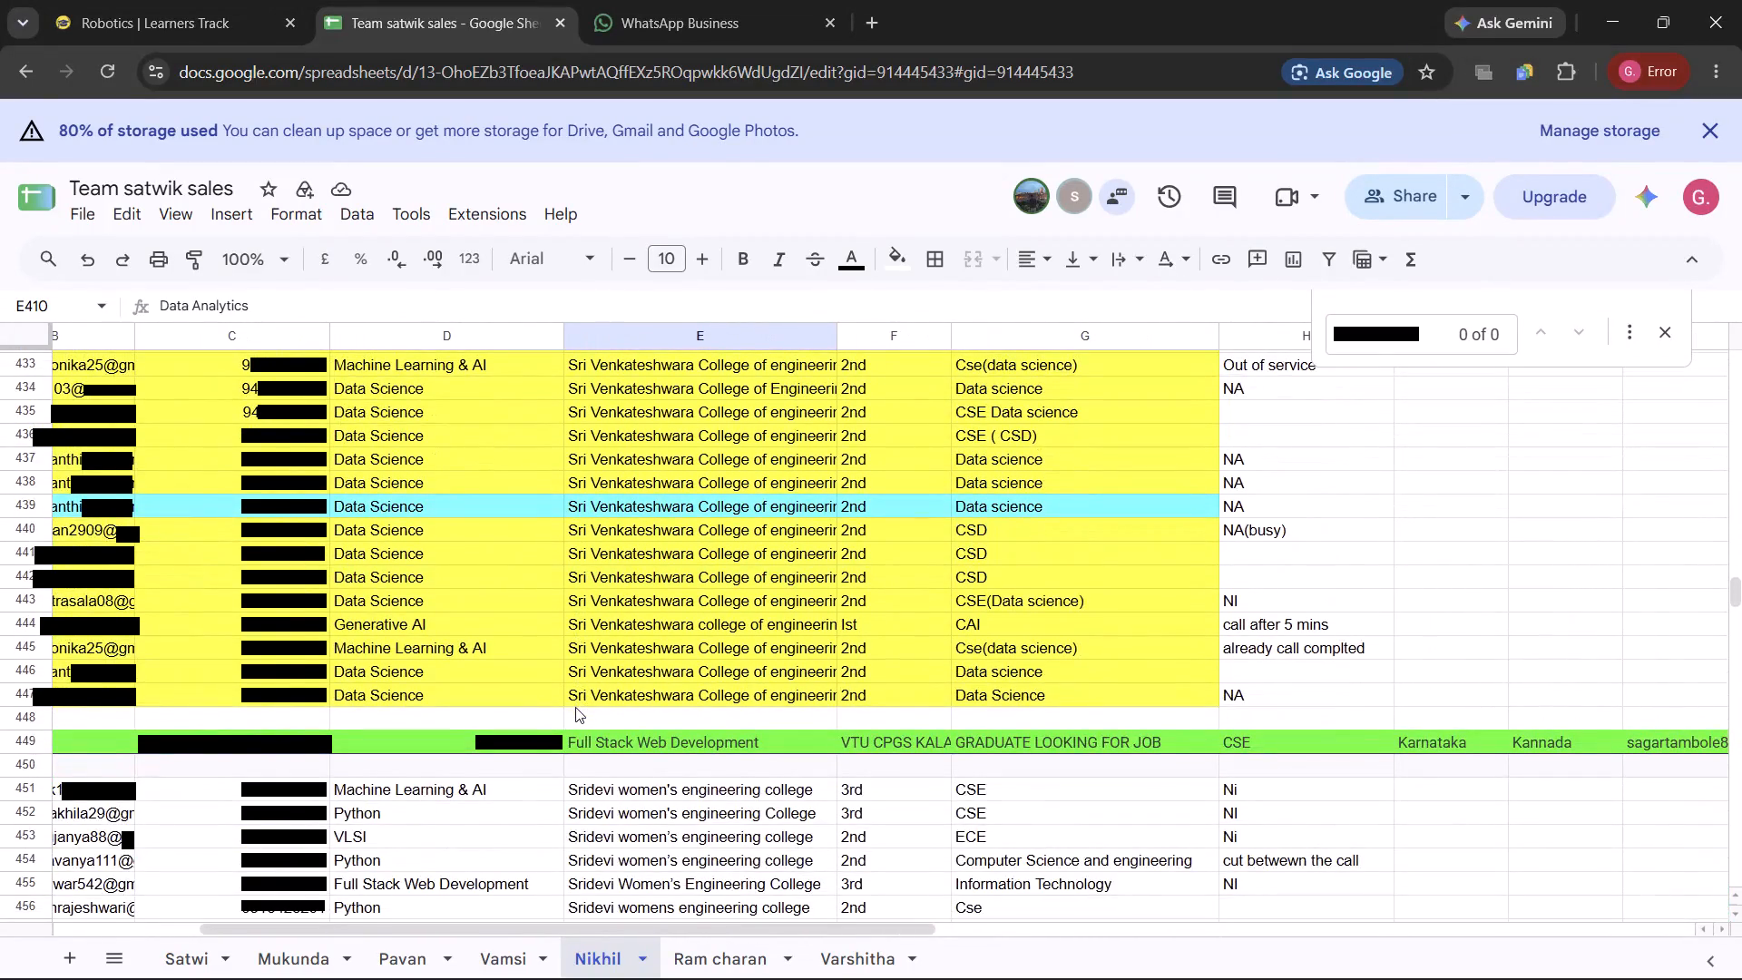
scroll(575, 707, "down", 2)
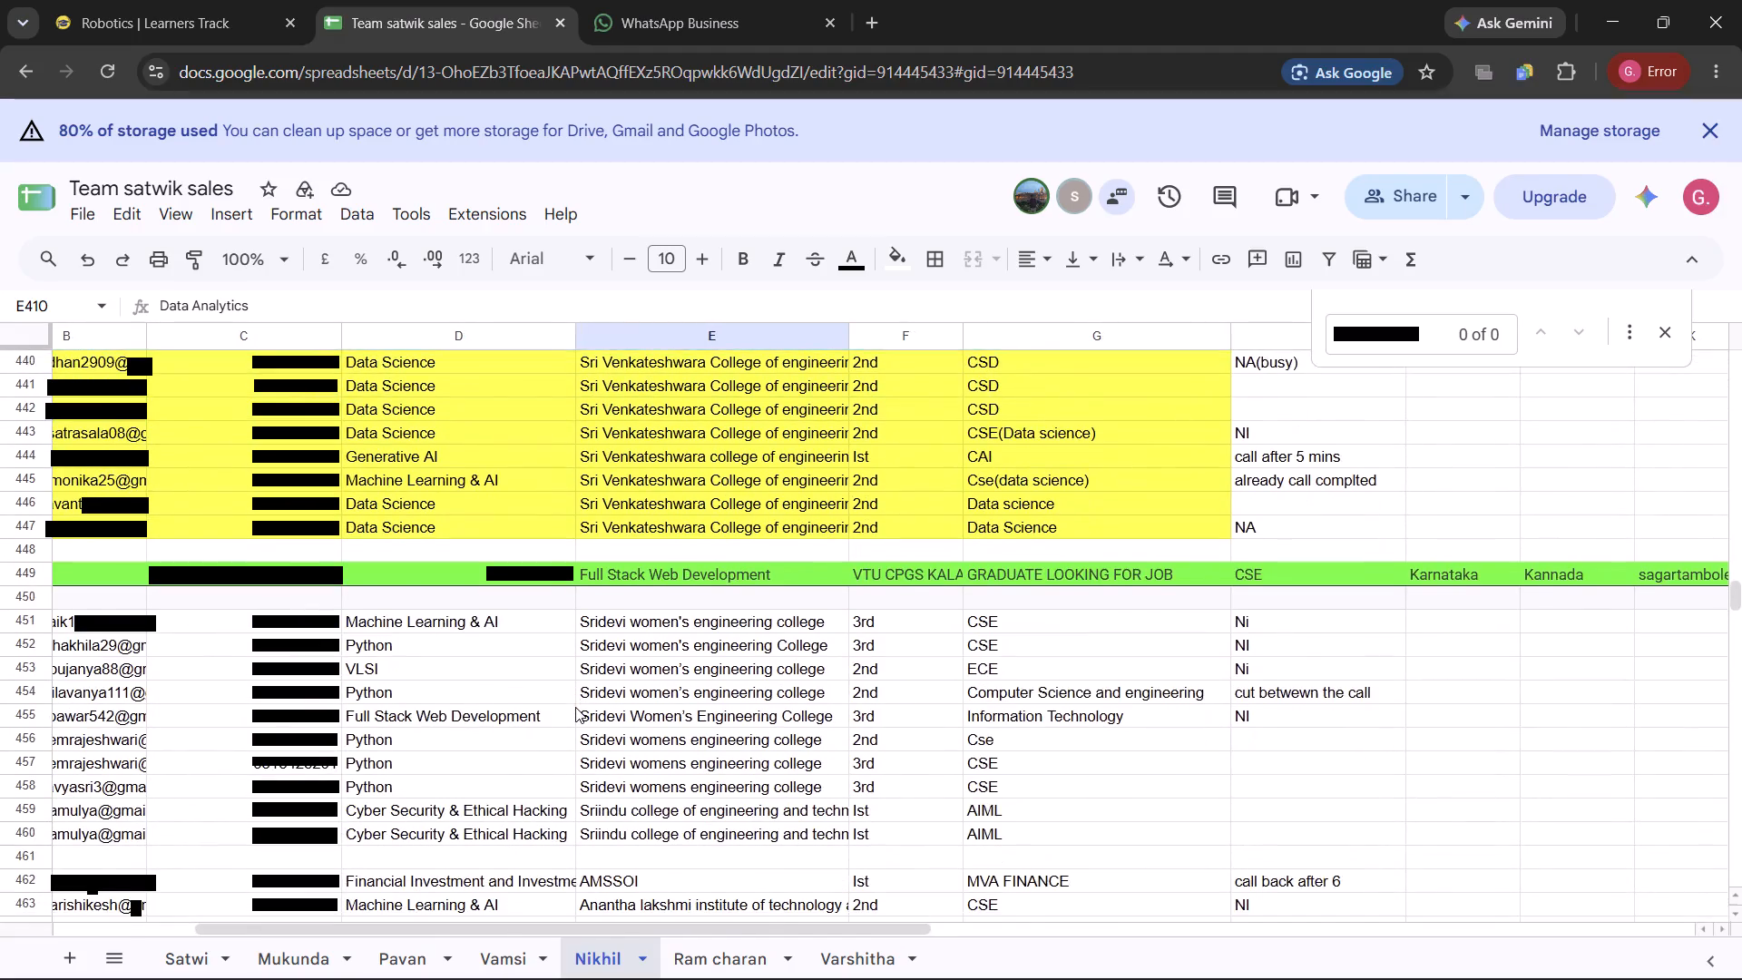
scroll(575, 707, "down", 3)
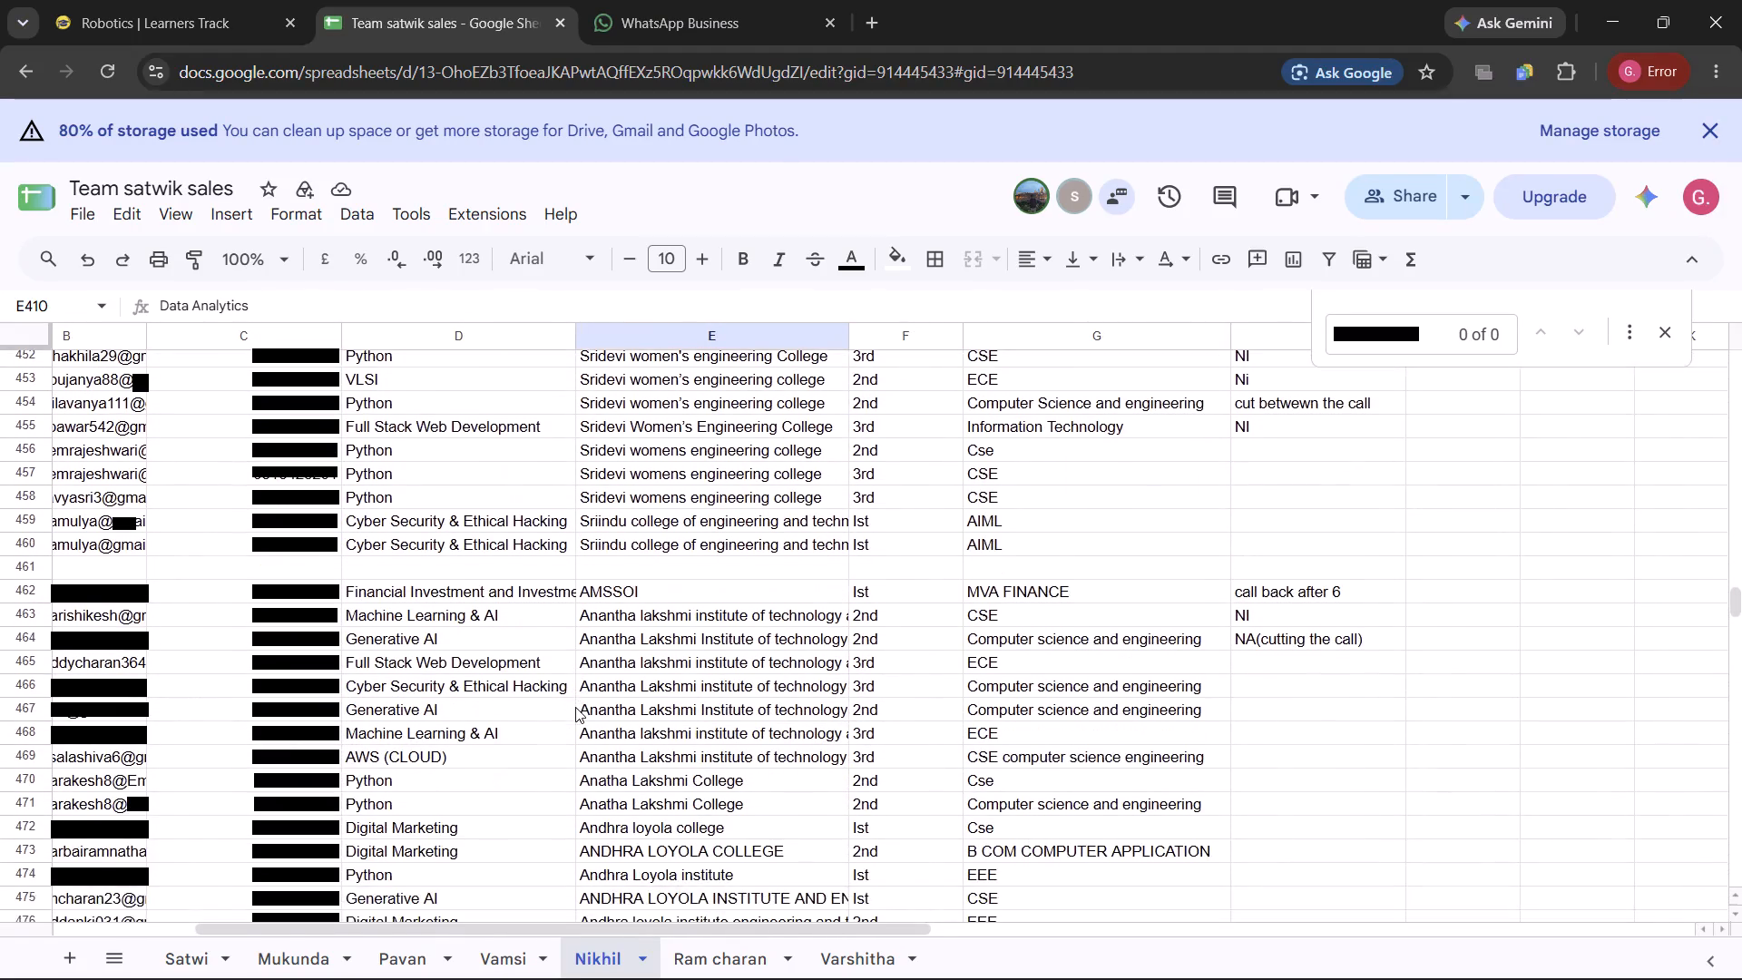
scroll(575, 688, "down", 4)
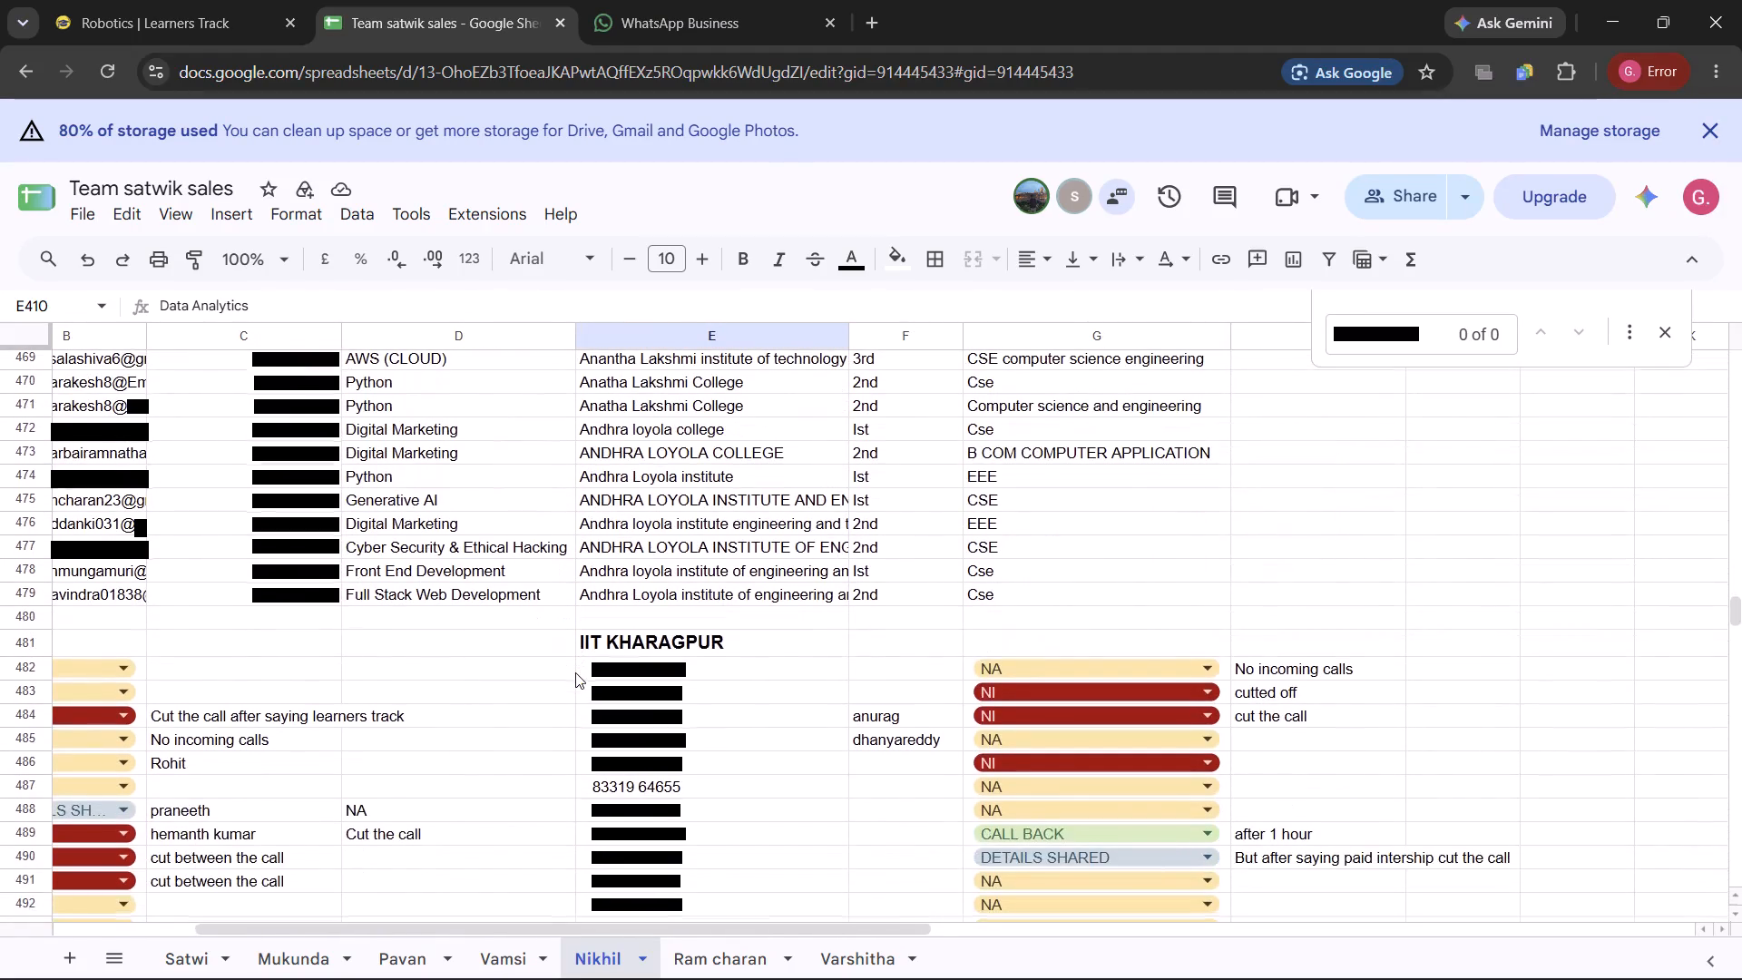
Review the call statuses and remarks in the NITW ECE-VLSI 2026-30 and IIT KHARAGPUR contact lists, down to row 605.
scroll(575, 672, "down", 1)
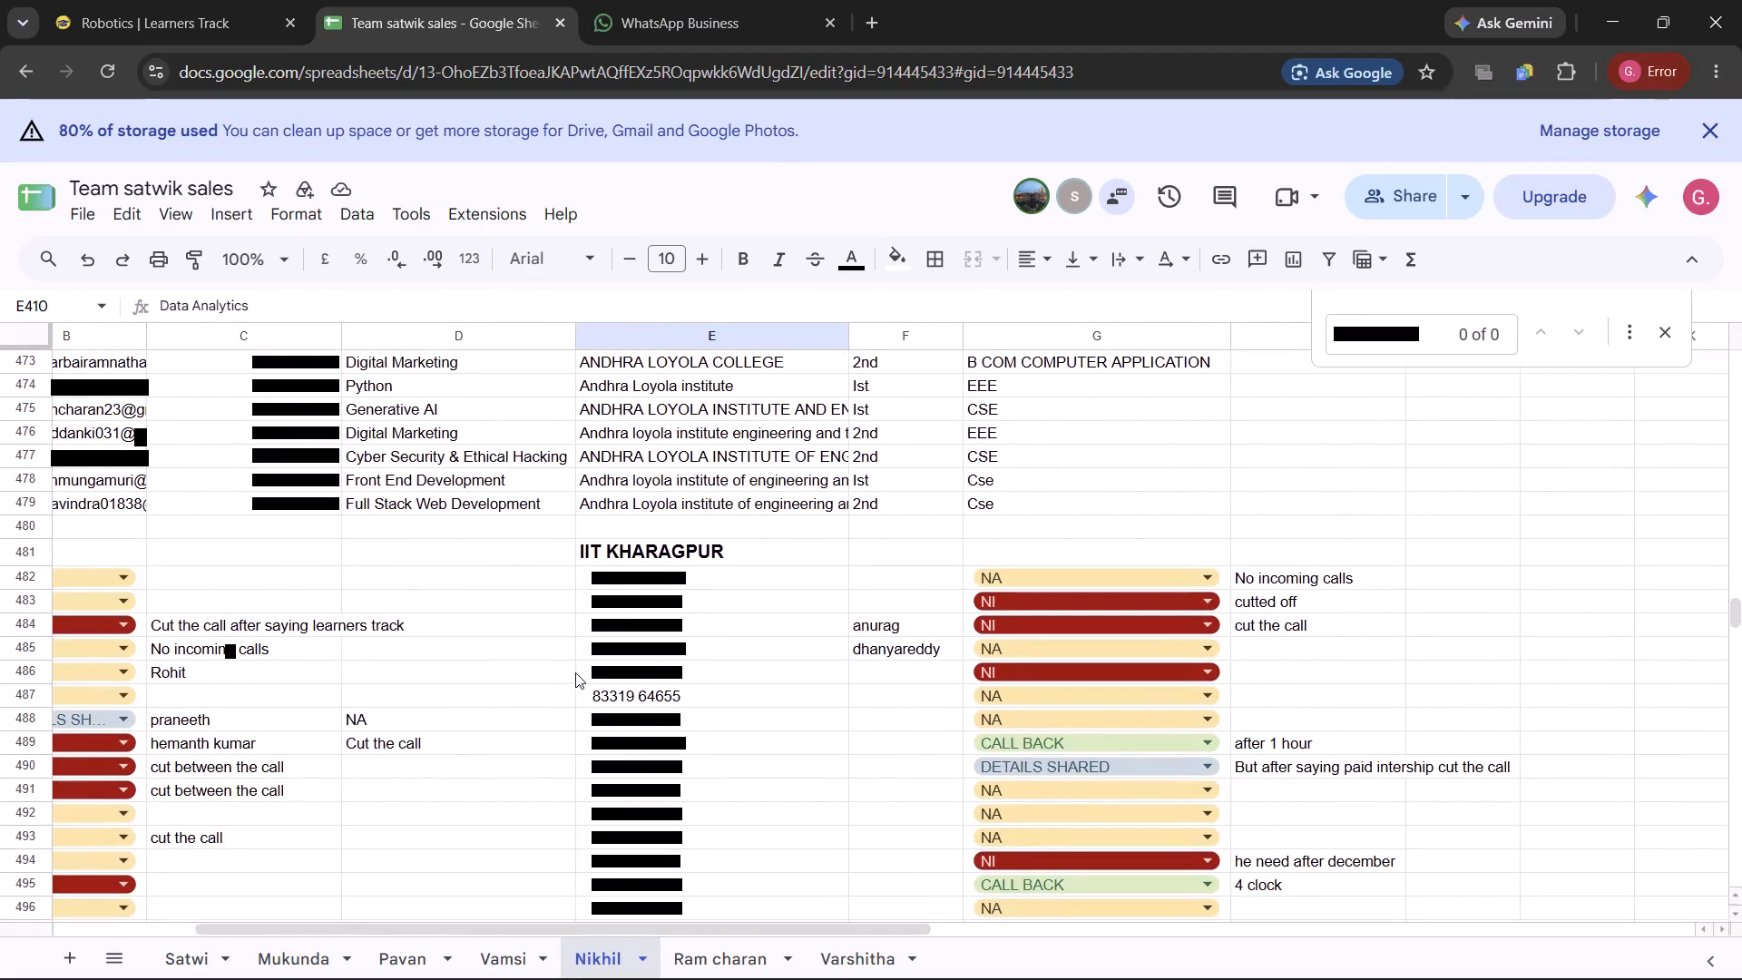
scroll(575, 672, "down", 4)
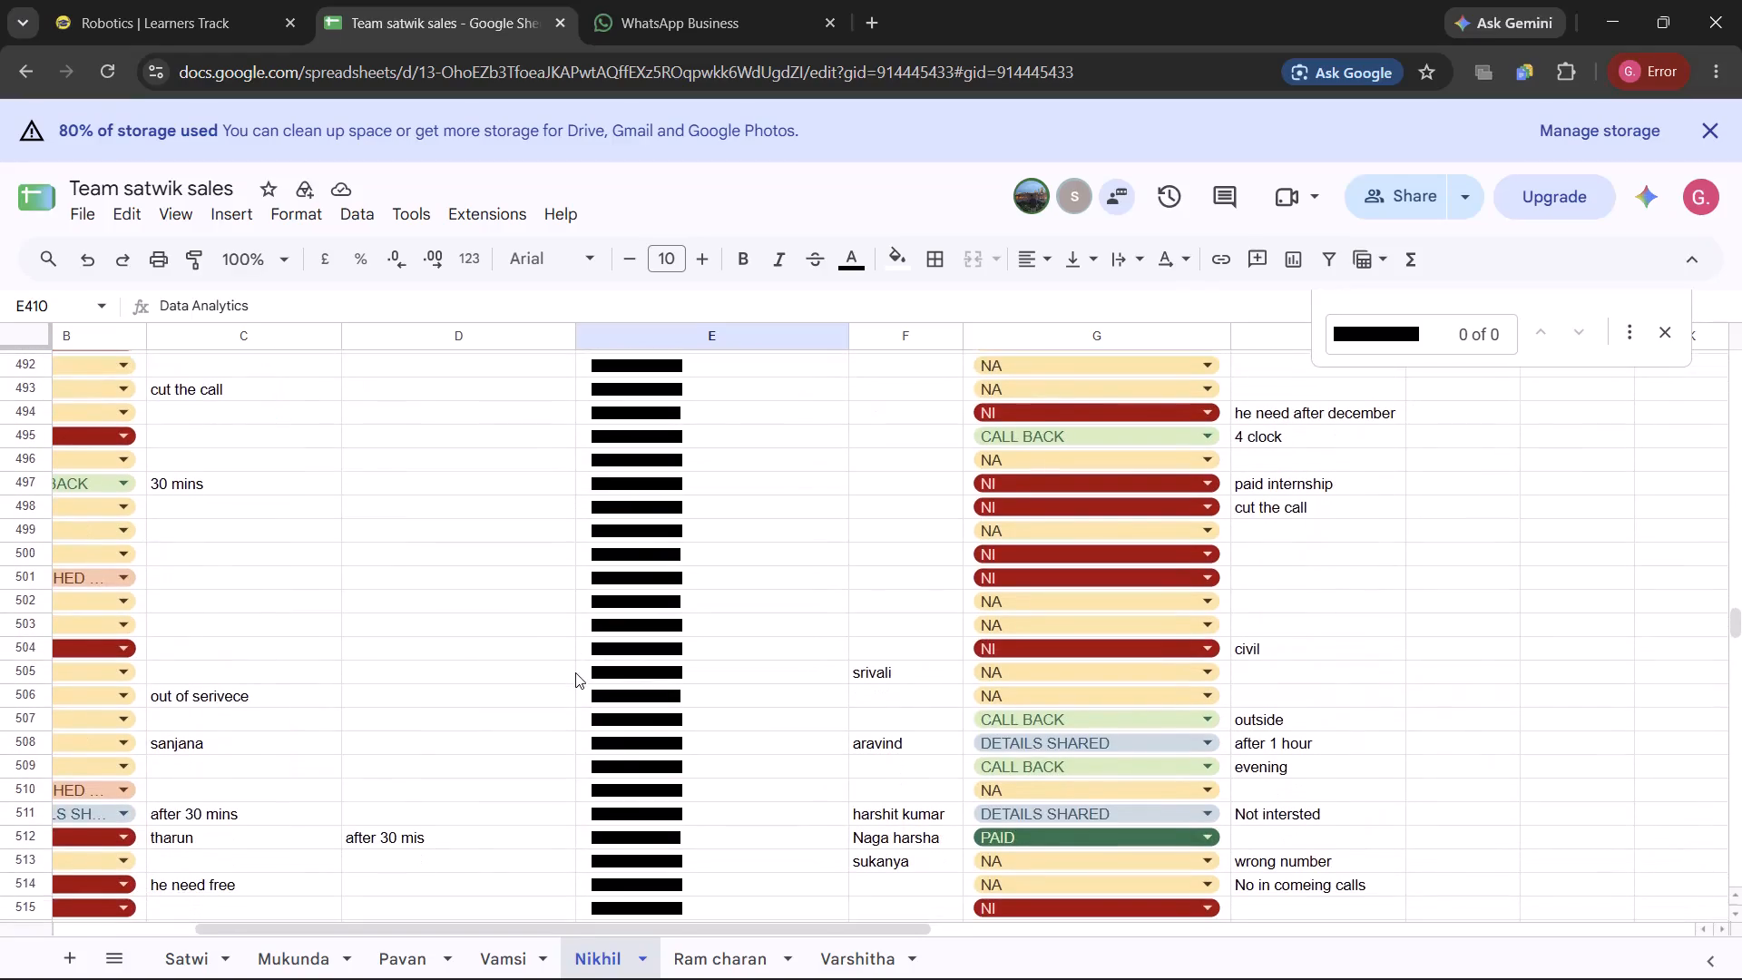
scroll(575, 672, "down", 2)
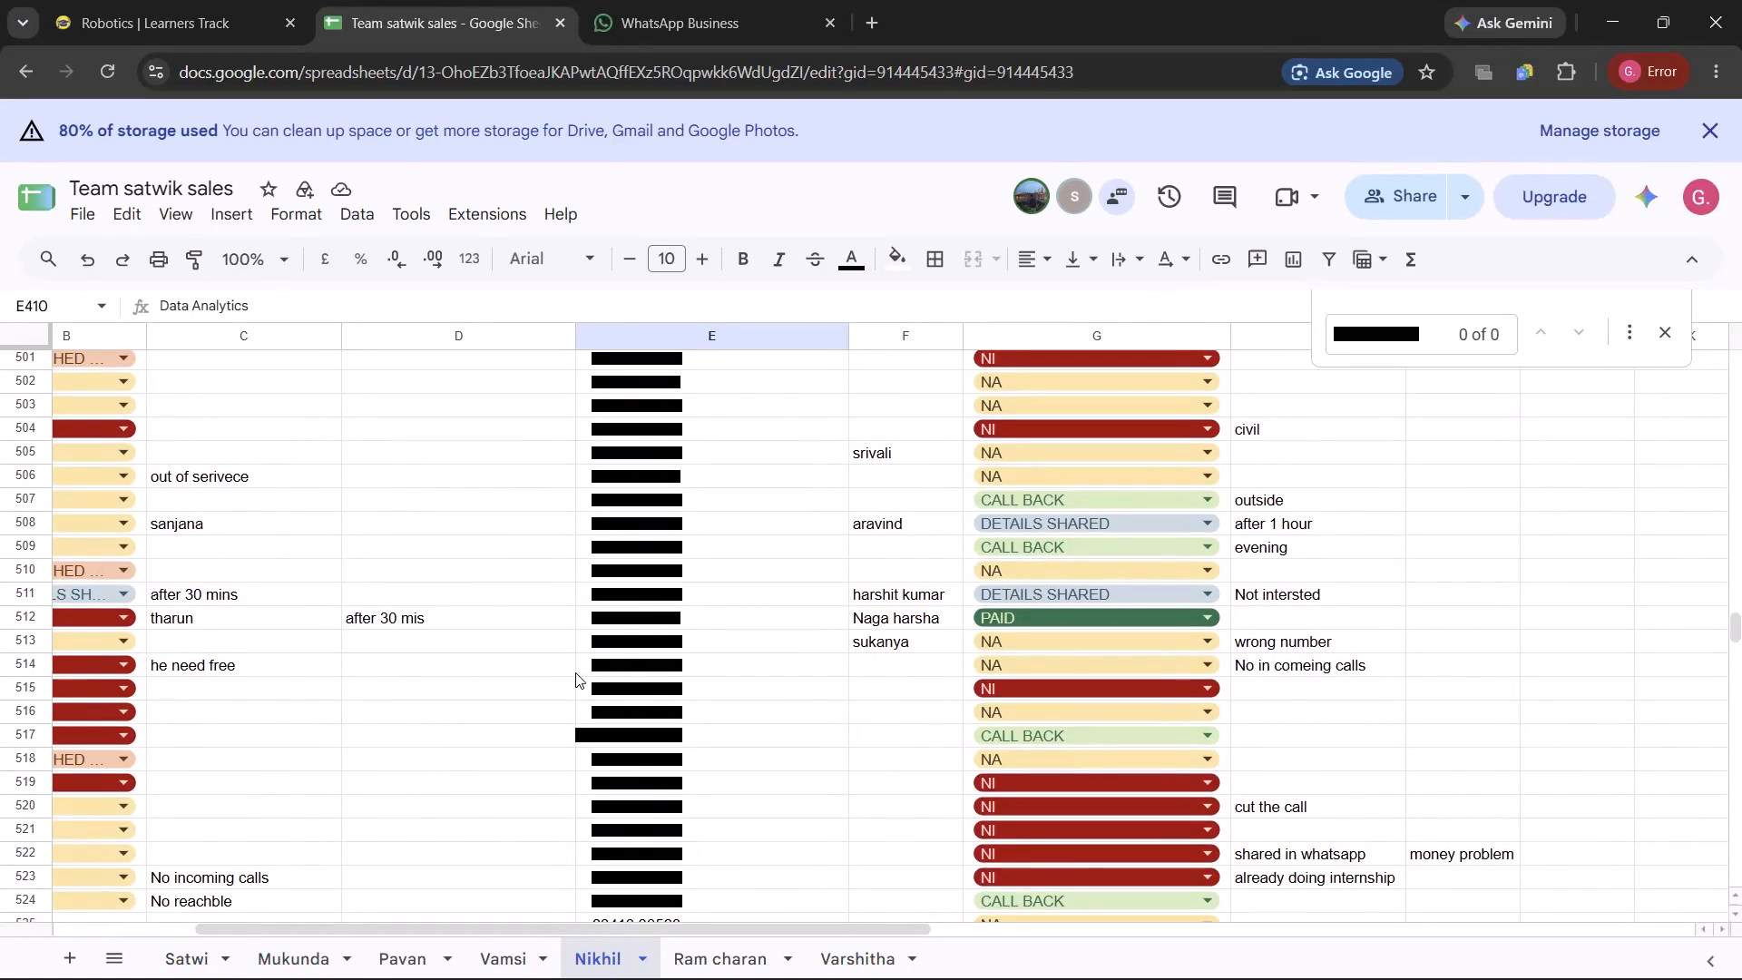
scroll(575, 672, "right", 2)
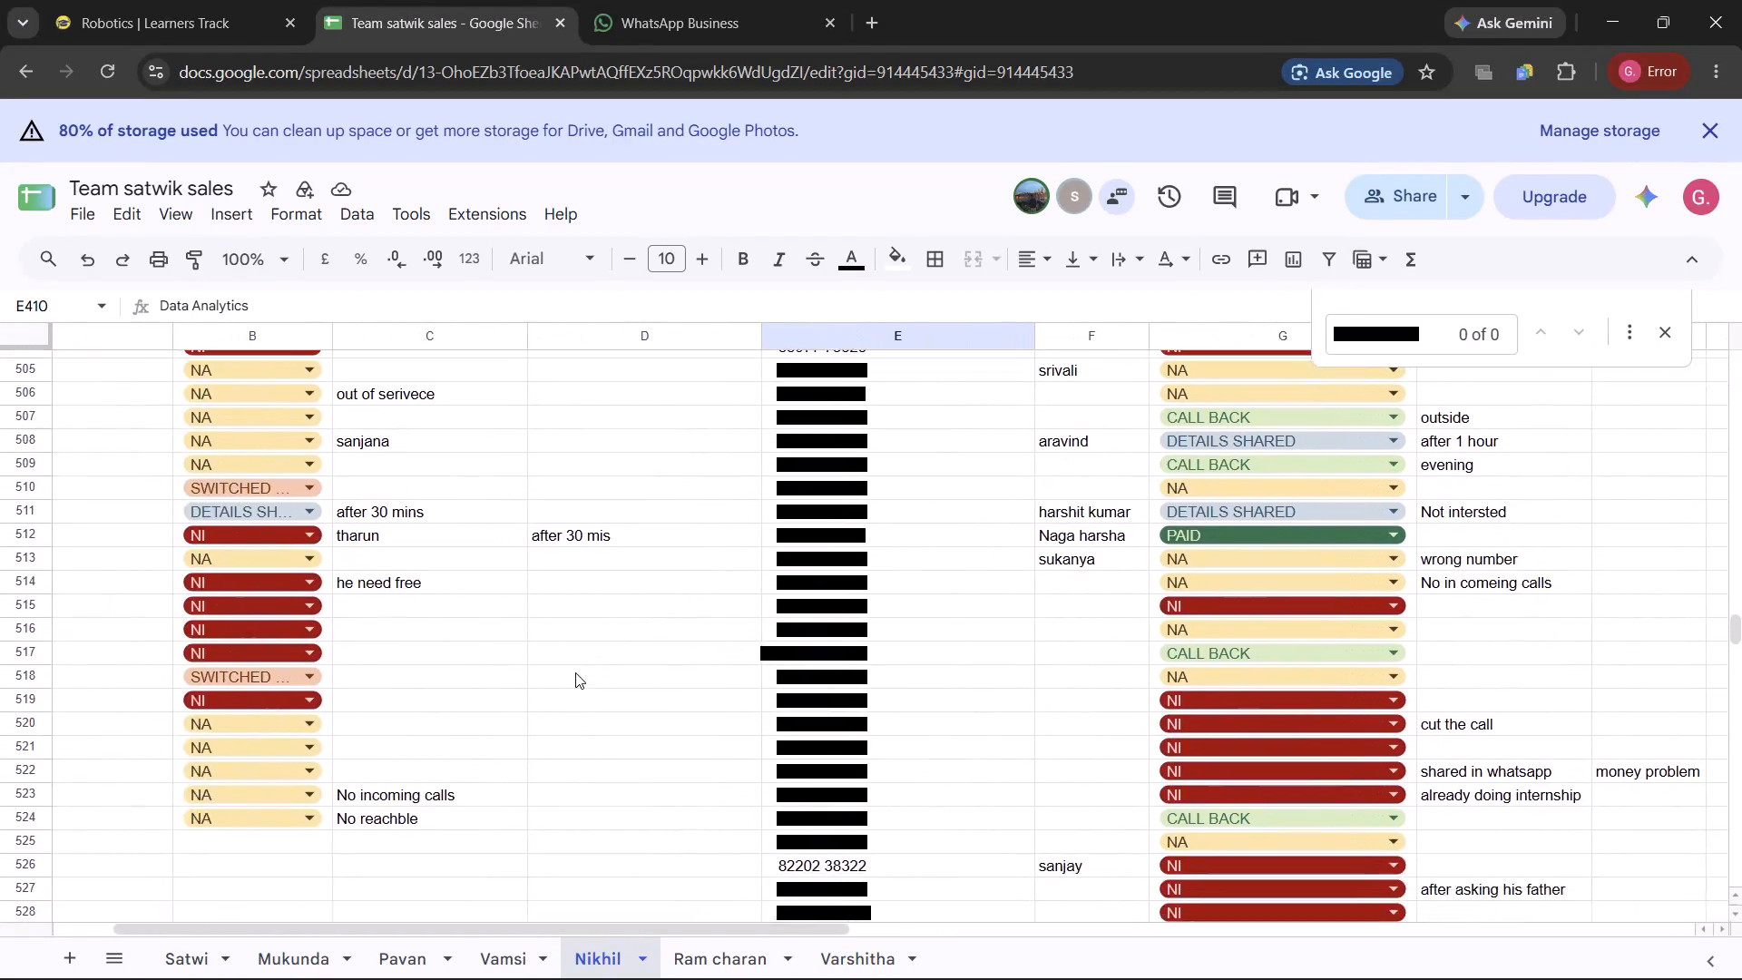
scroll(575, 672, "down", 5)
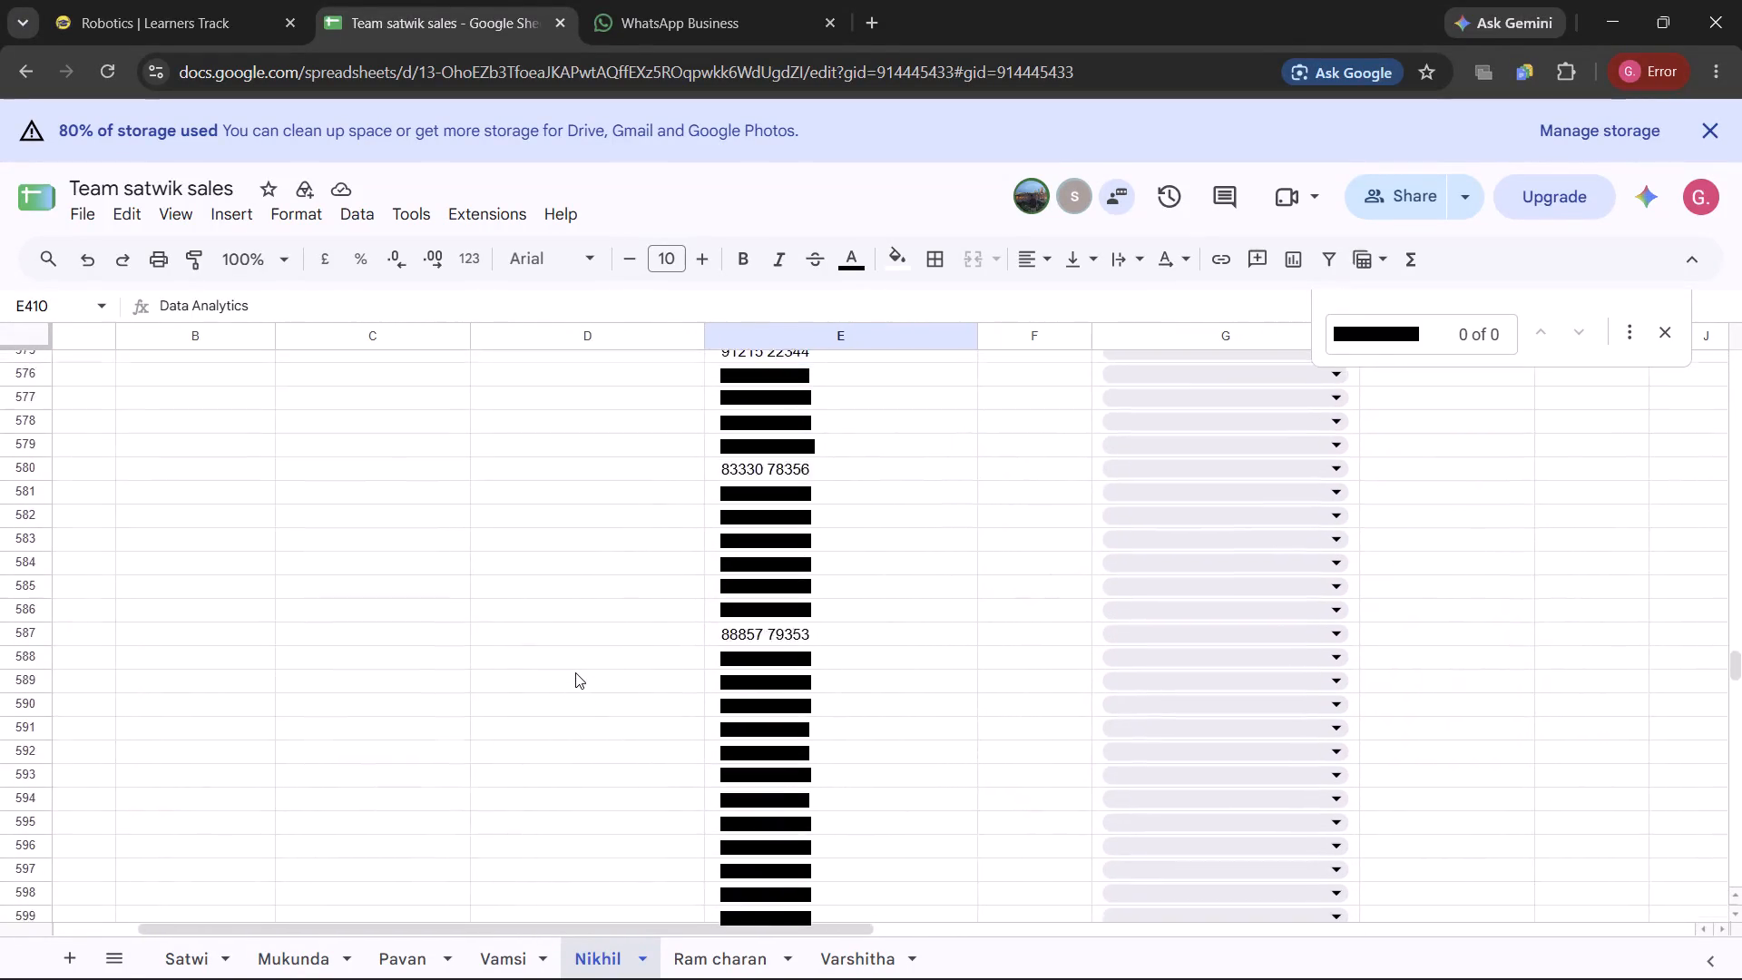
scroll(575, 672, "down", 1)
right_click(575, 672)
scroll(575, 672, "up", 2)
left_click(563, 666)
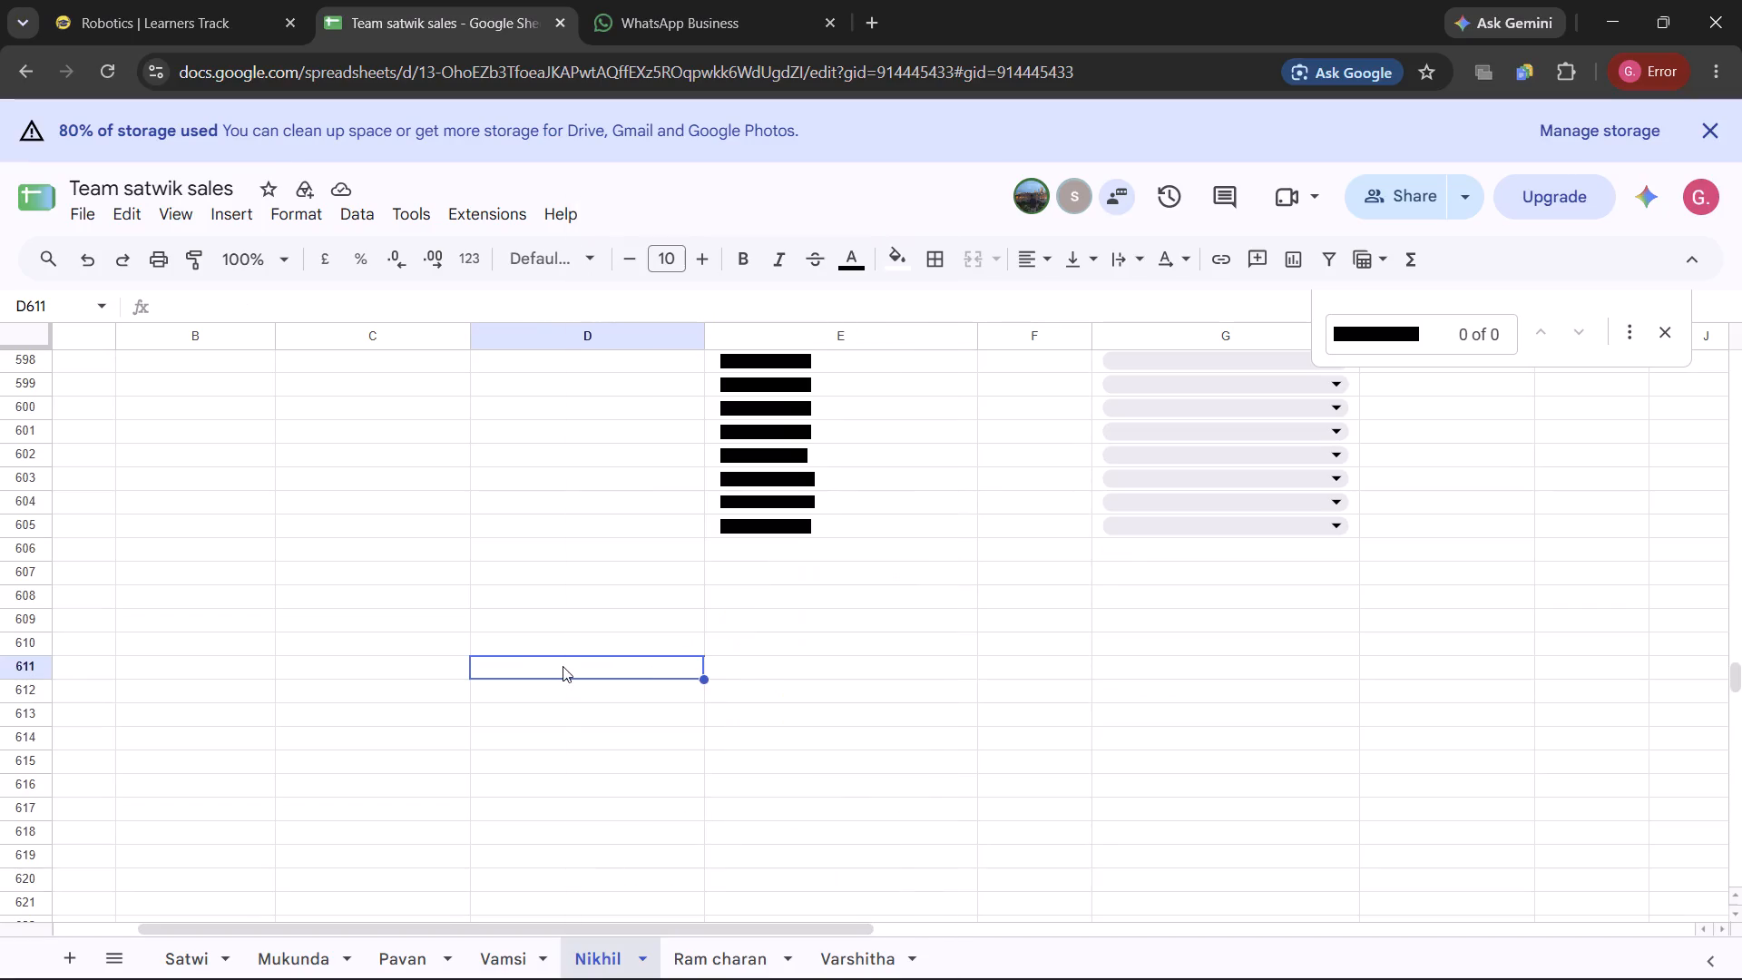
scroll(563, 666, "up", 5)
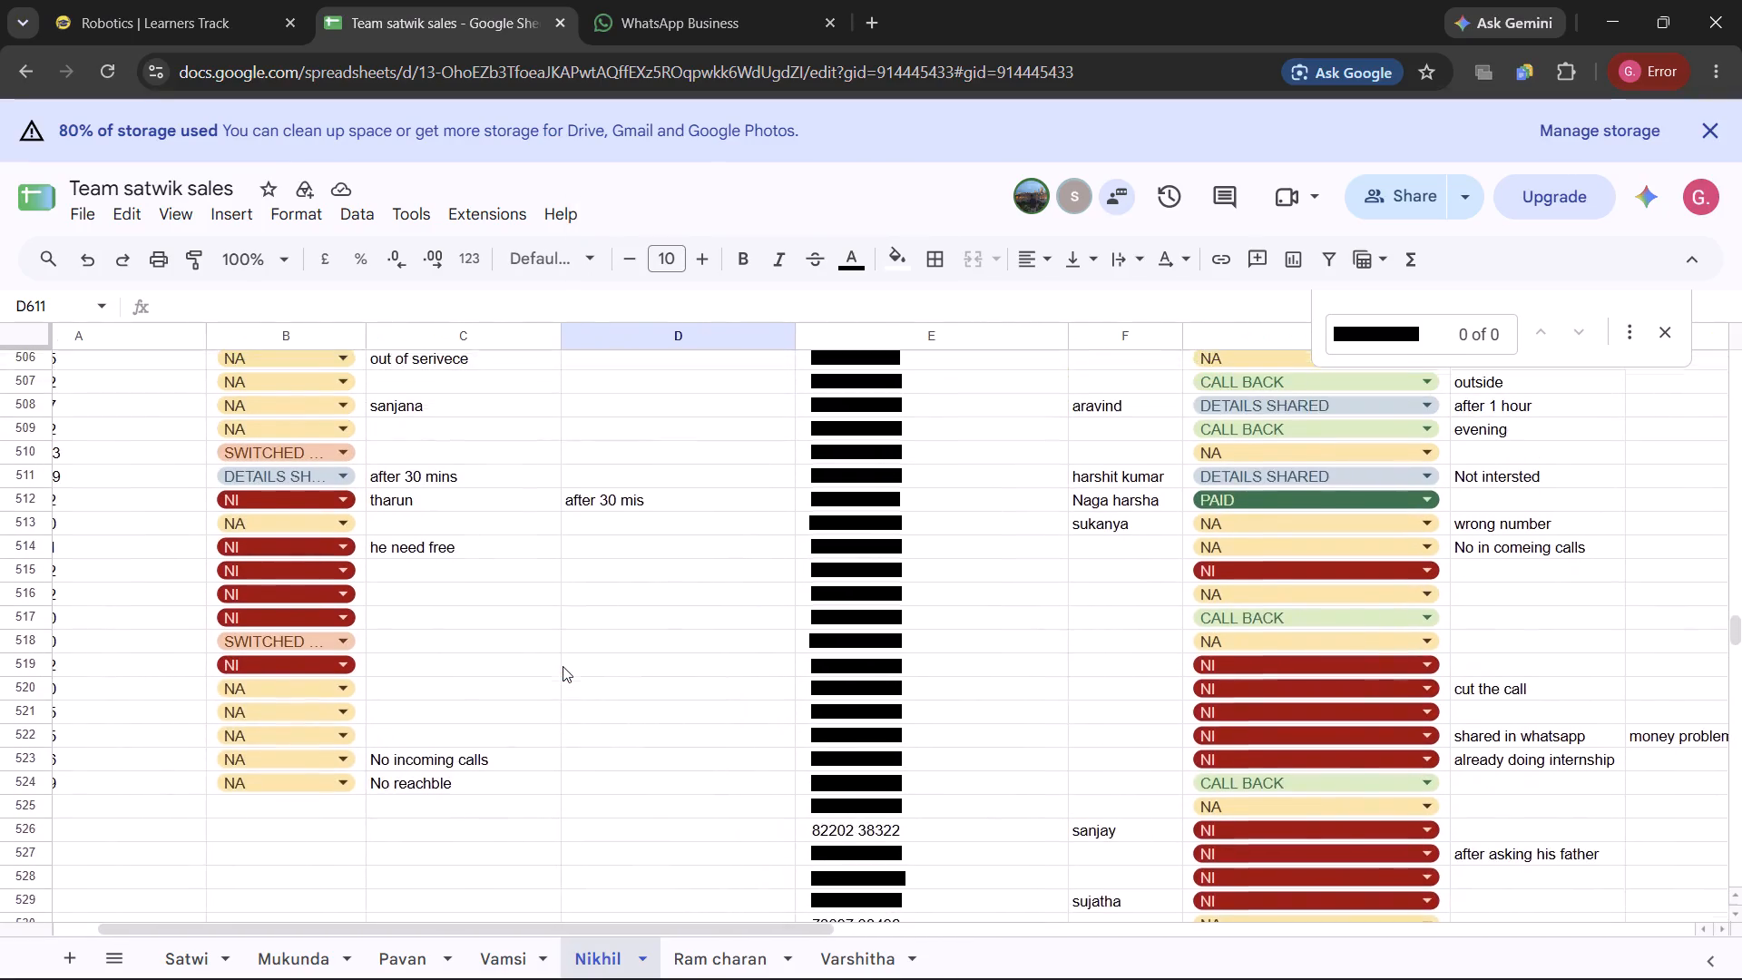
scroll(563, 666, "right", 2)
scroll(563, 666, "up", 4)
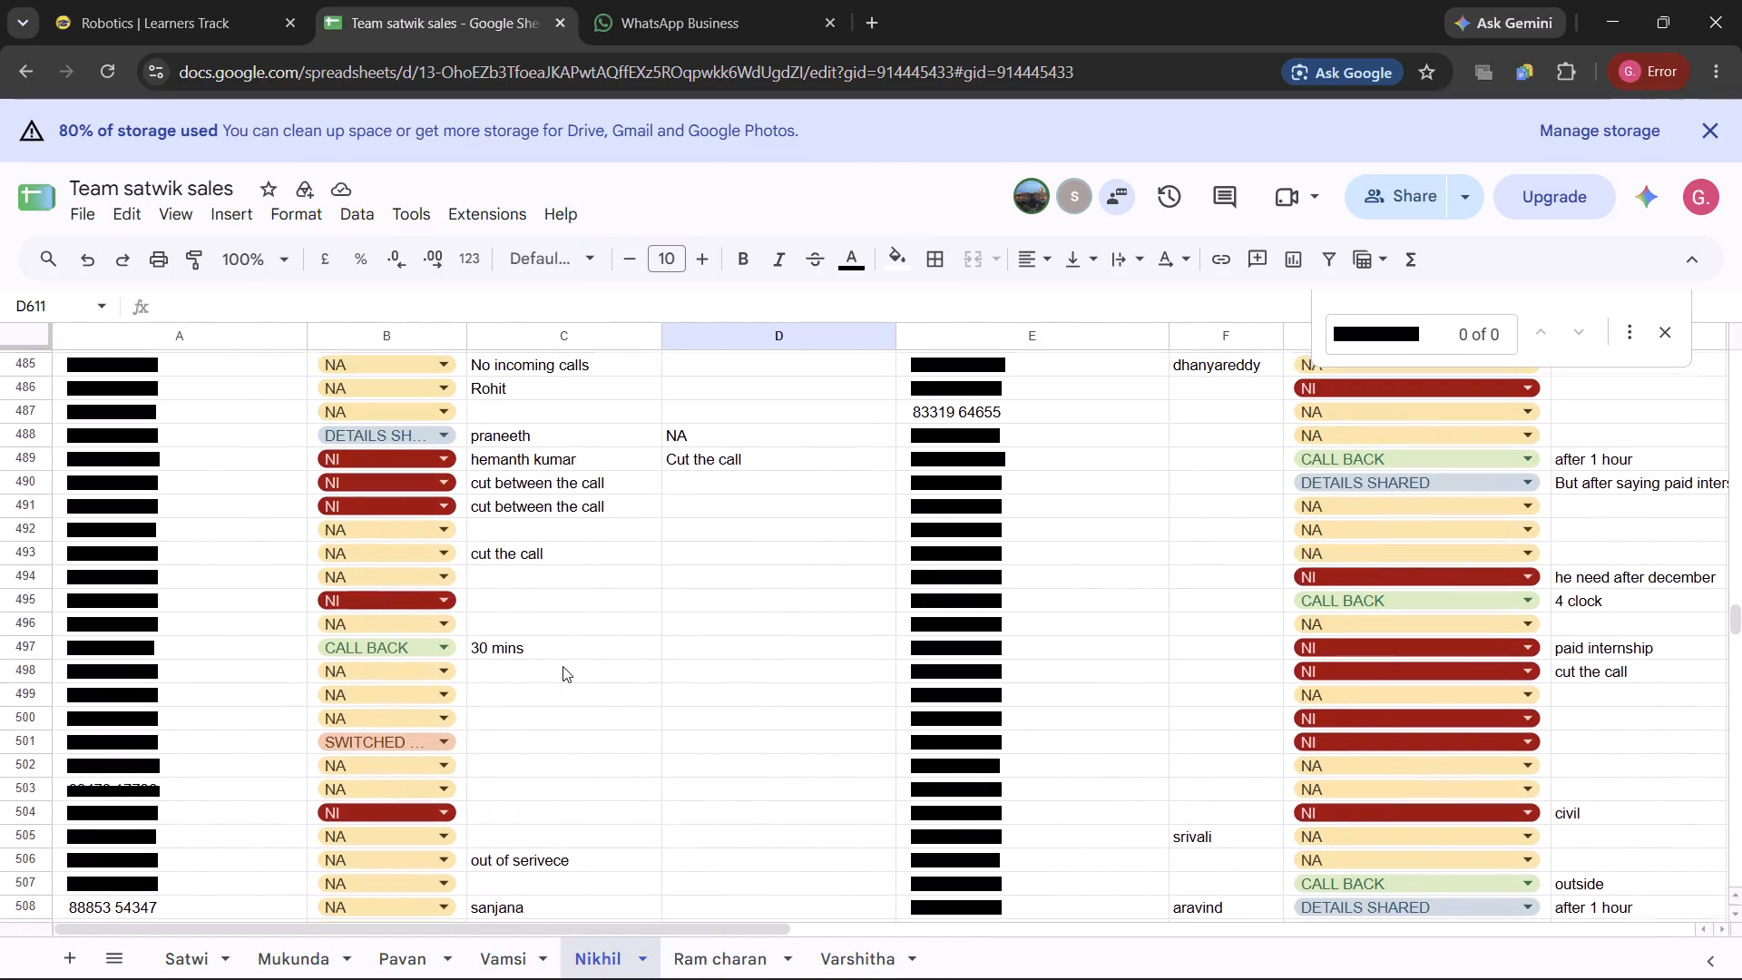
scroll(563, 666, "up", 1)
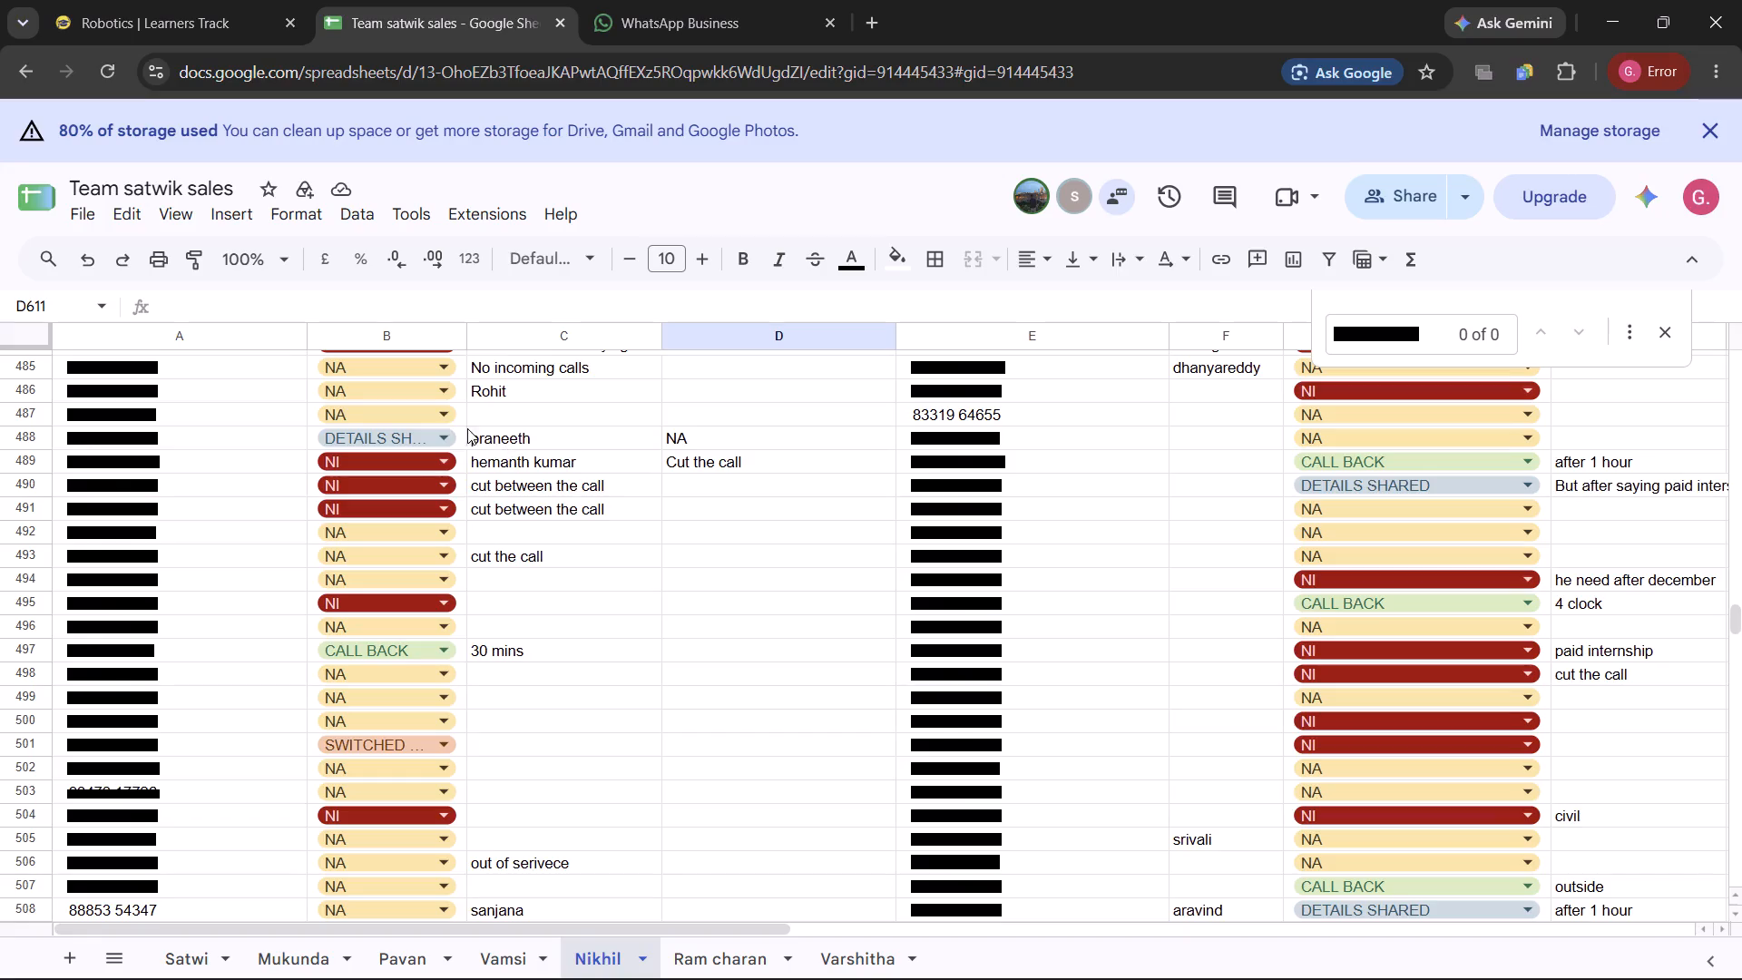
scroll(434, 423, "up", 2)
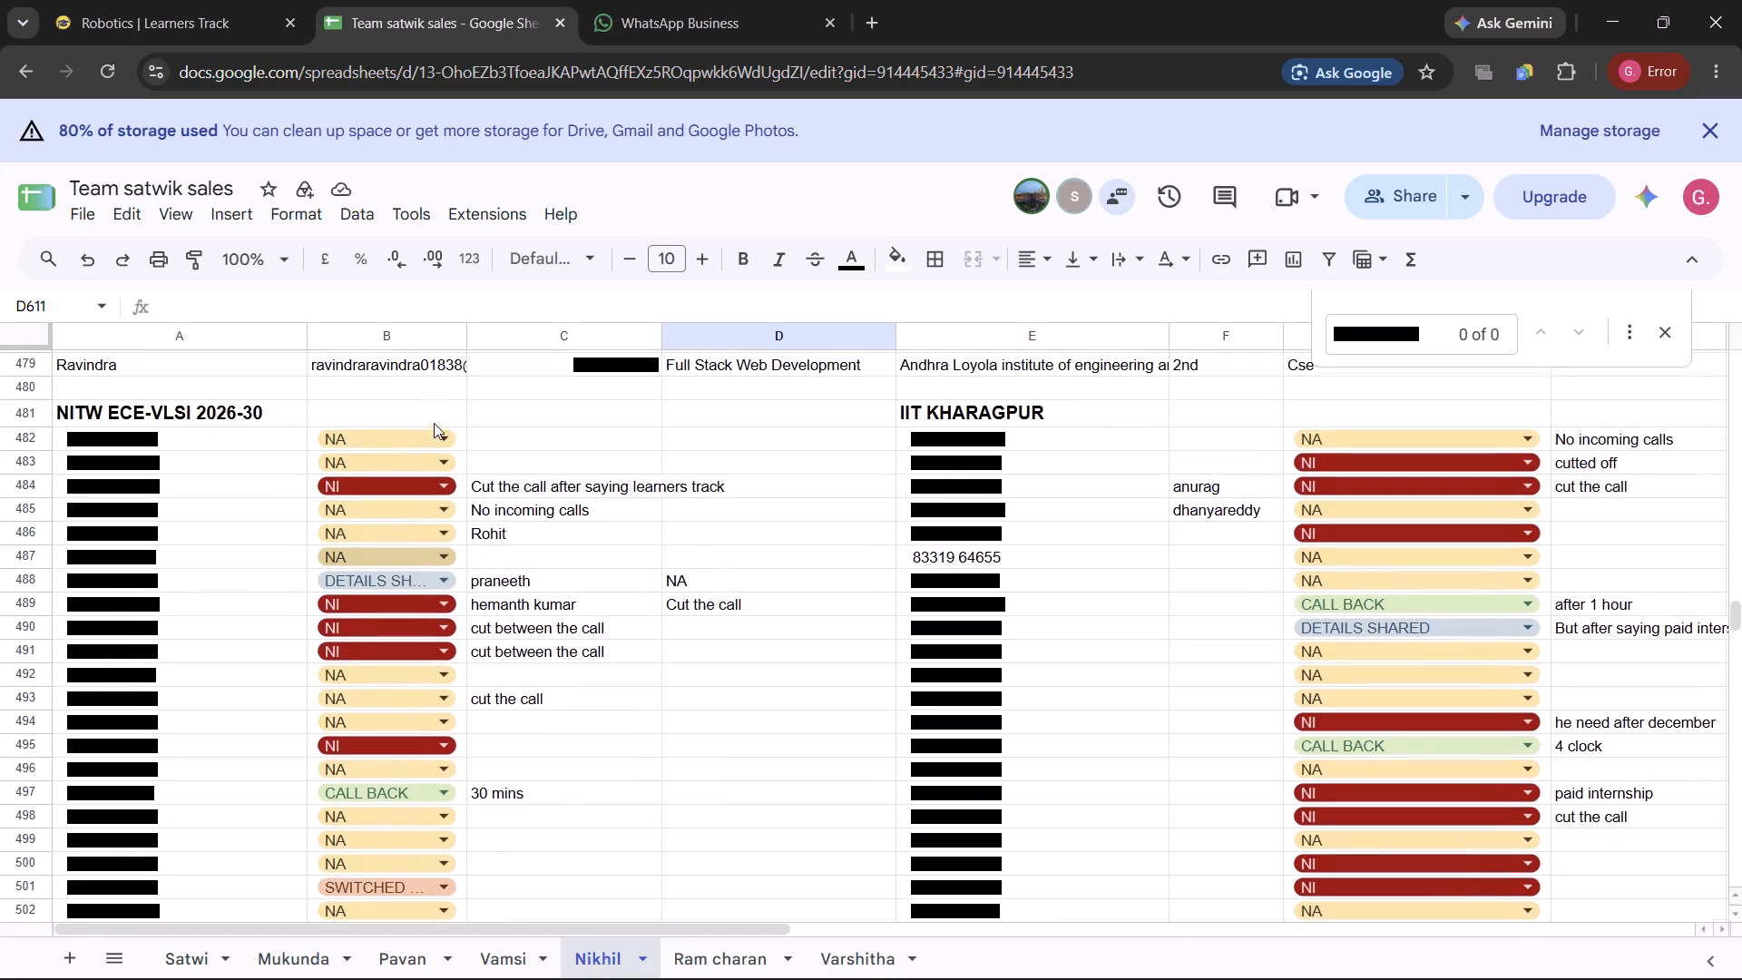
Look back through the Nikhil sheet's leads above the contact lists, as far as the graduate leads in rows 390 to 417.
scroll(434, 423, "up", 3)
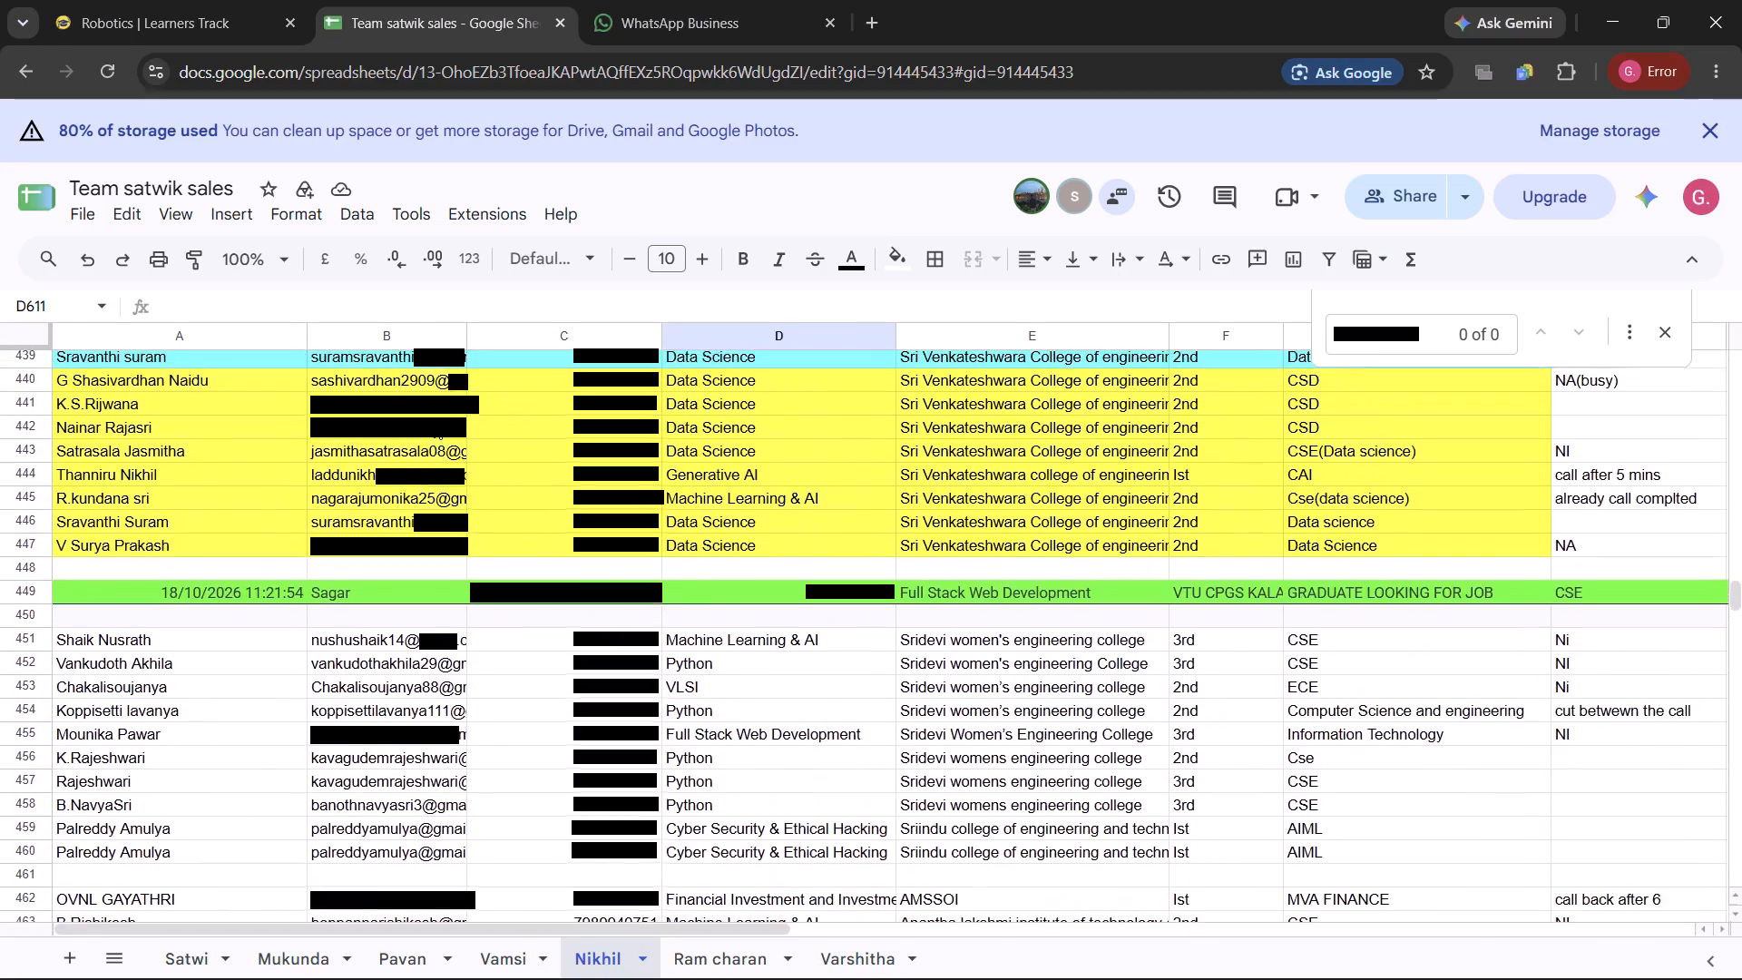
scroll(434, 423, "up", 3)
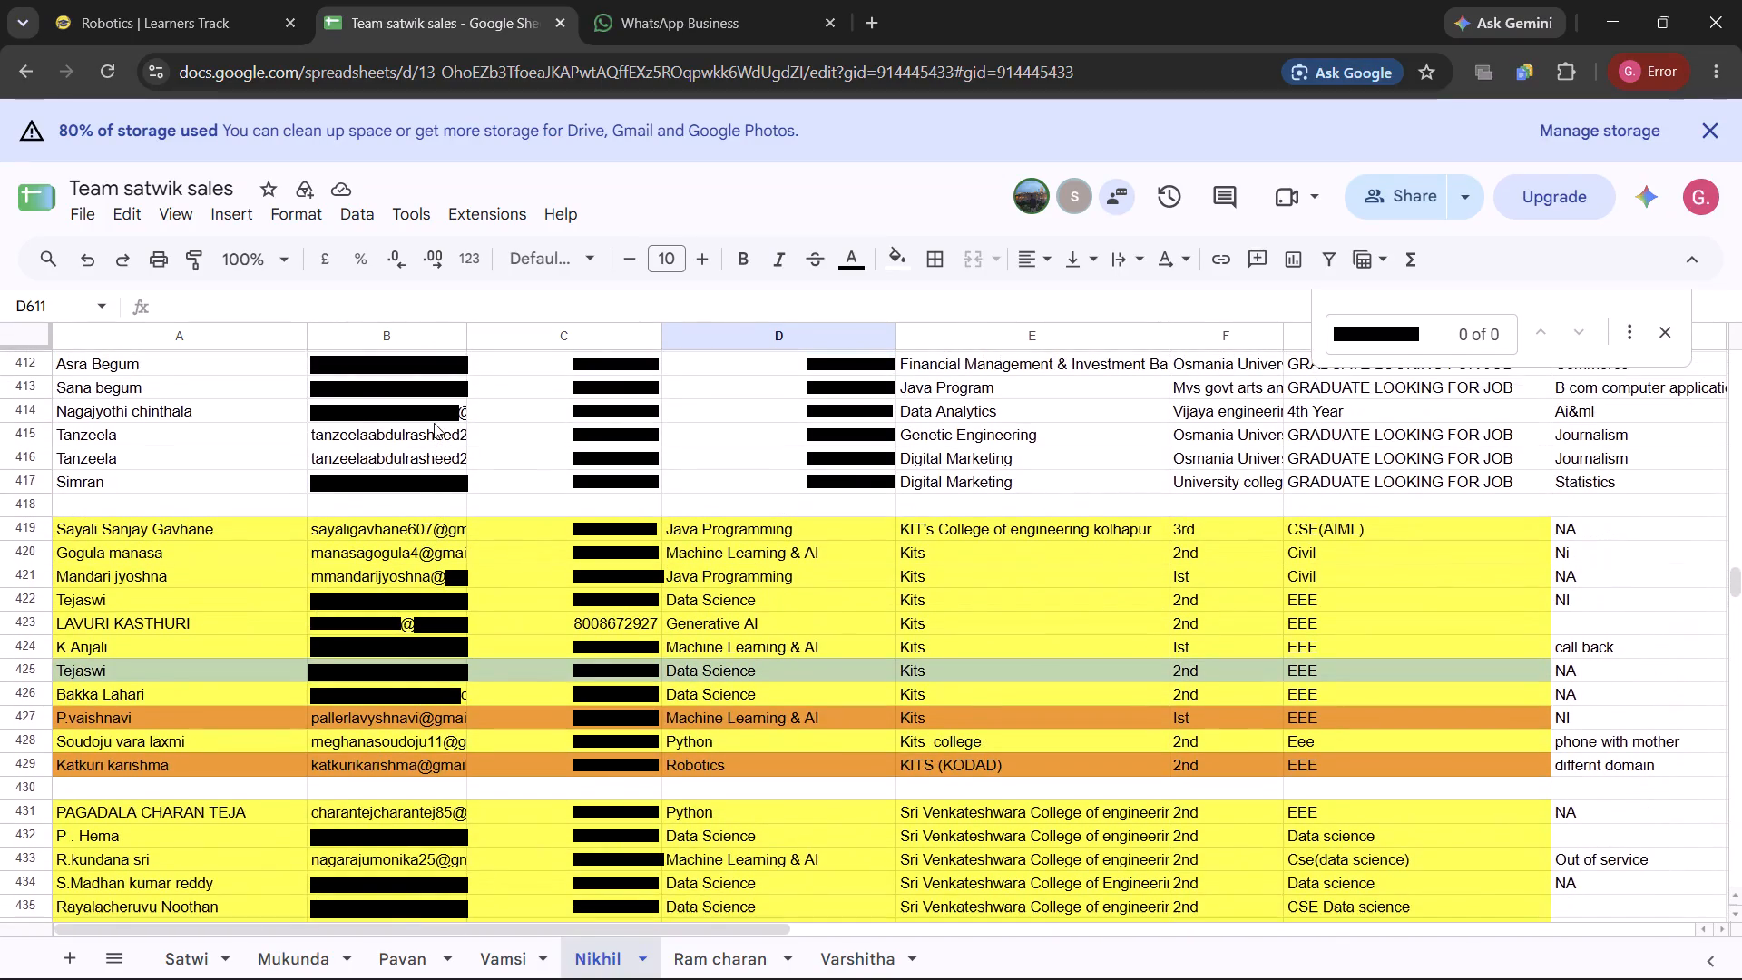
scroll(434, 423, "up", 4)
scroll(434, 423, "left", 1)
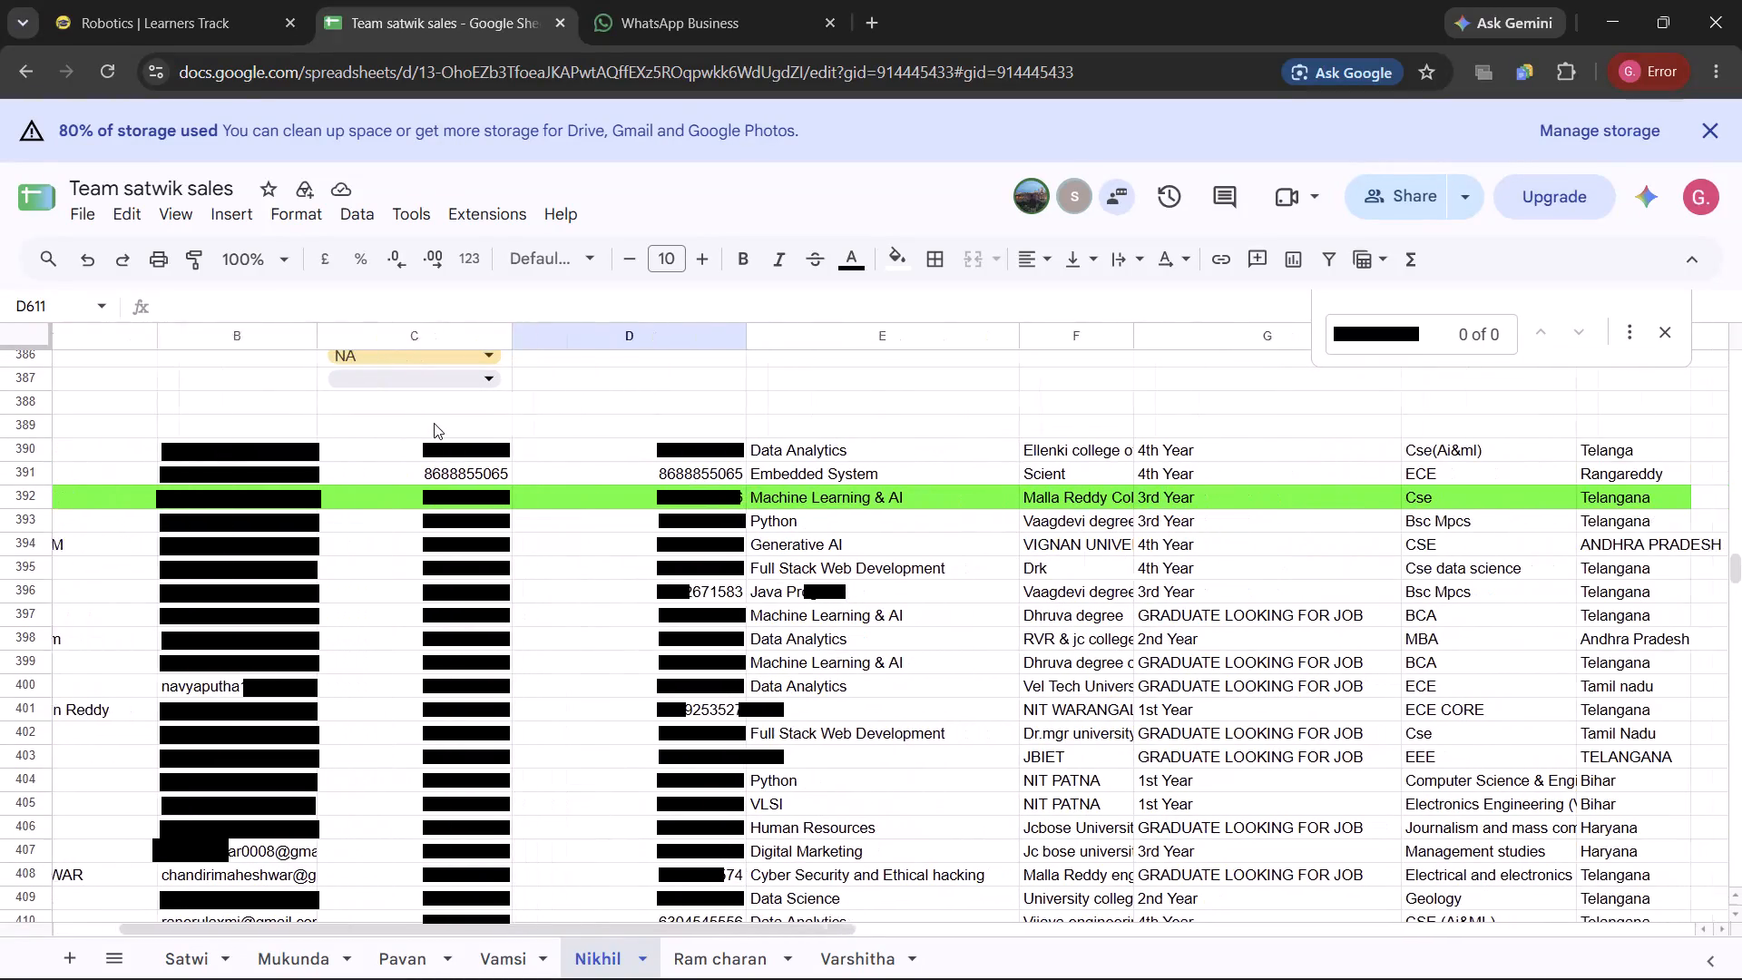
scroll(434, 423, "left", 2)
scroll(434, 423, "up", 3)
scroll(434, 423, "down", 4)
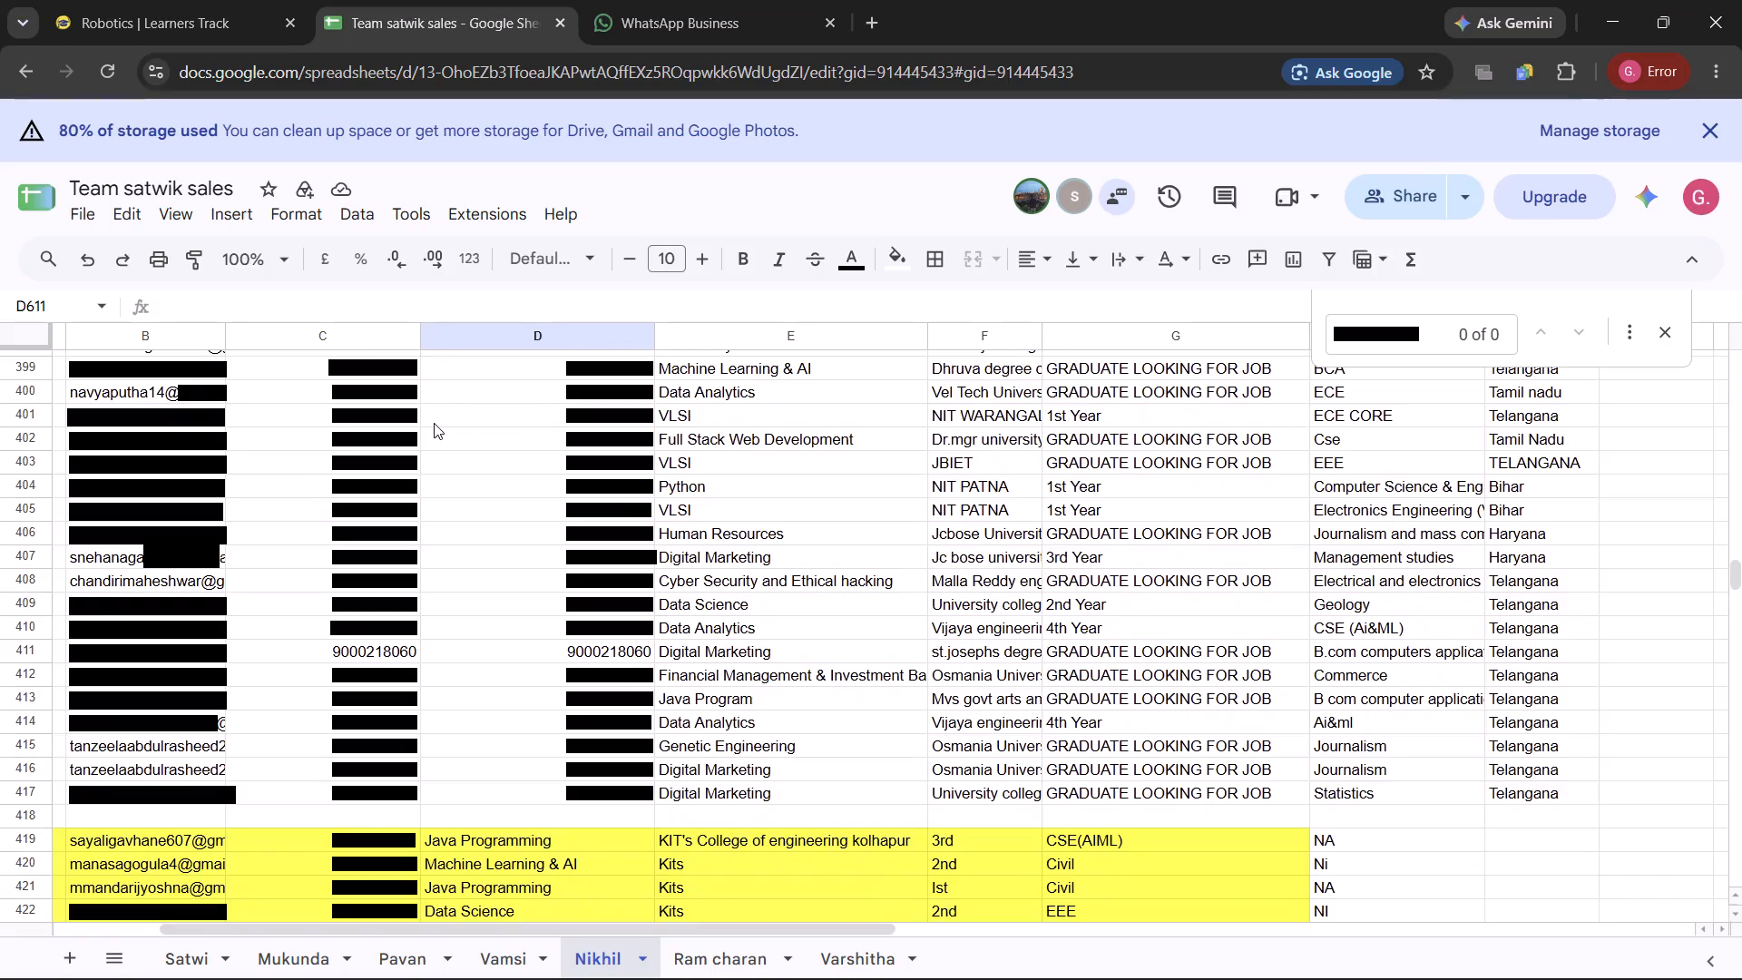
Check both contact number cells for the Digital Marketing lead in row 407 of the Nikhil sheet.
scroll(434, 423, "right", 3)
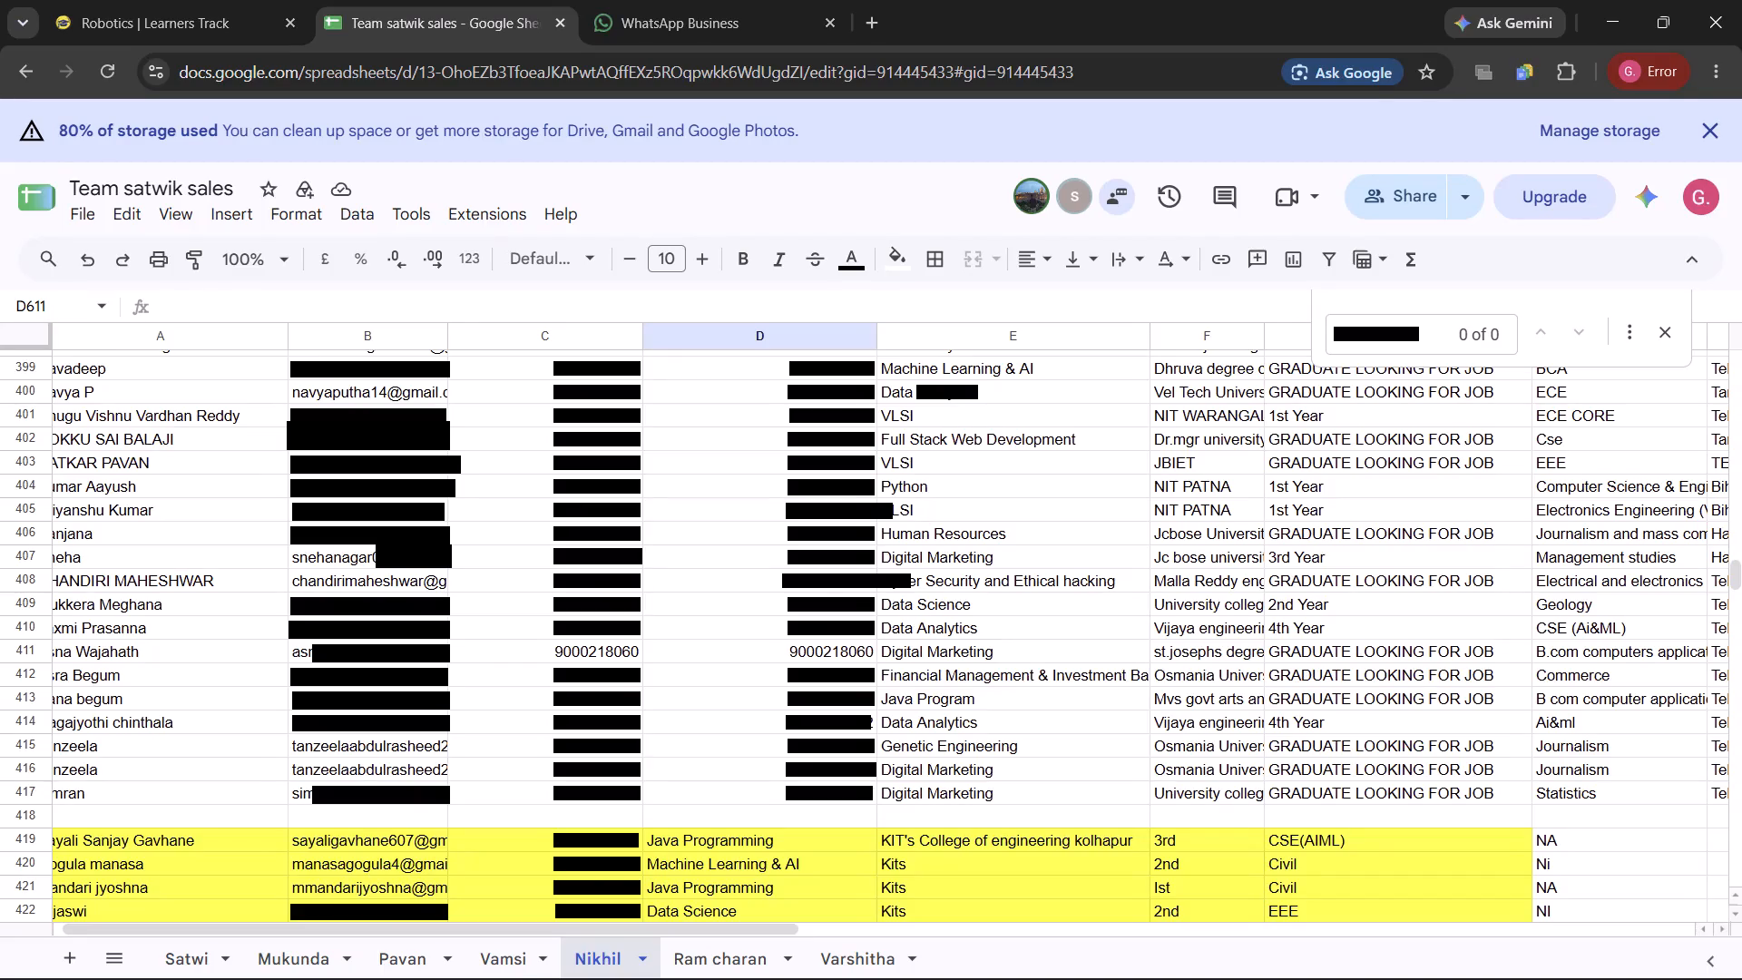
double_click(523, 569)
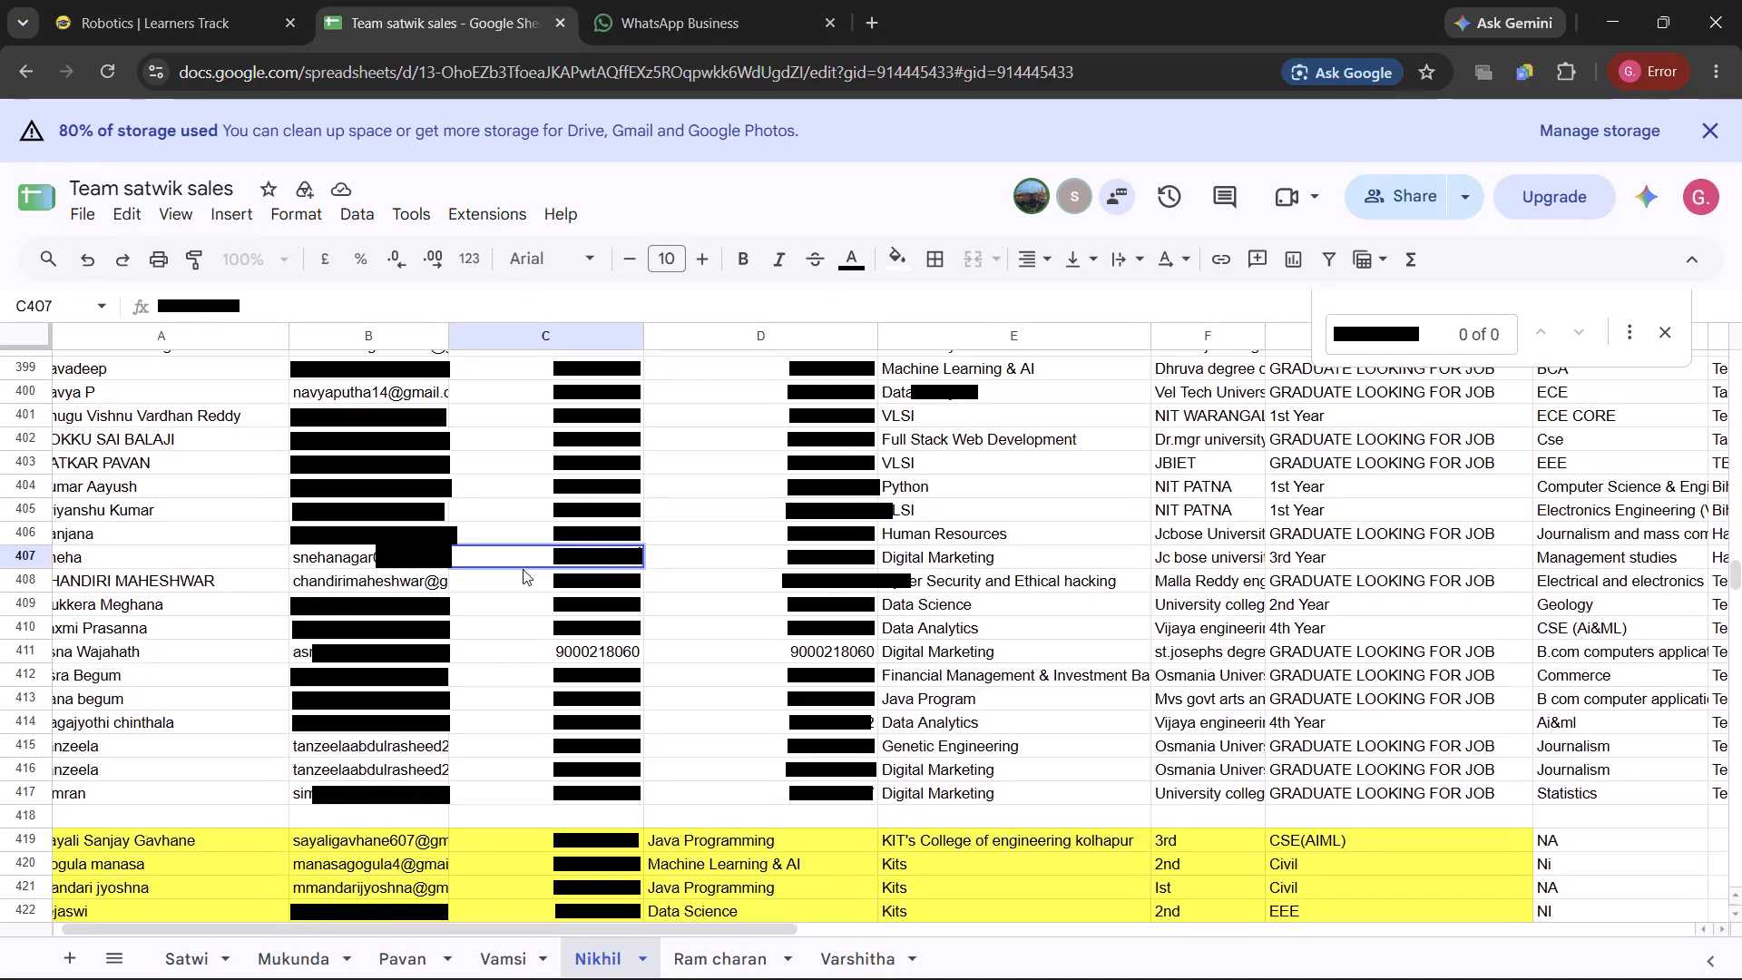
double_click(523, 569)
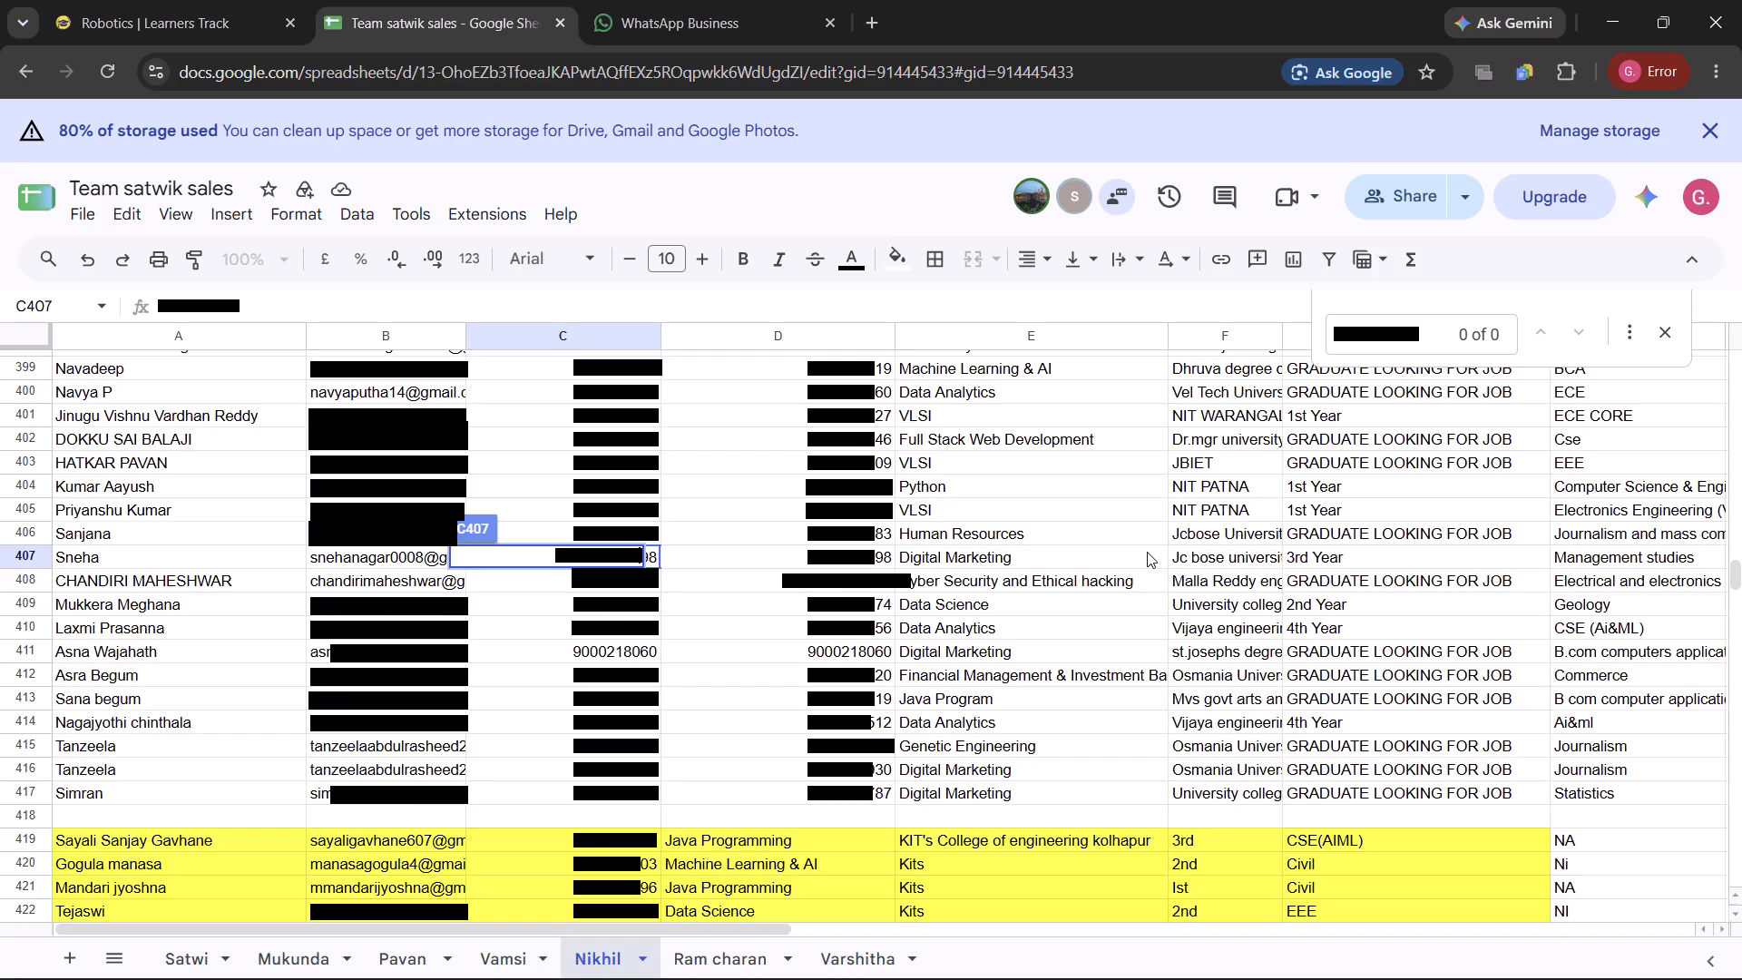
left_click(722, 554)
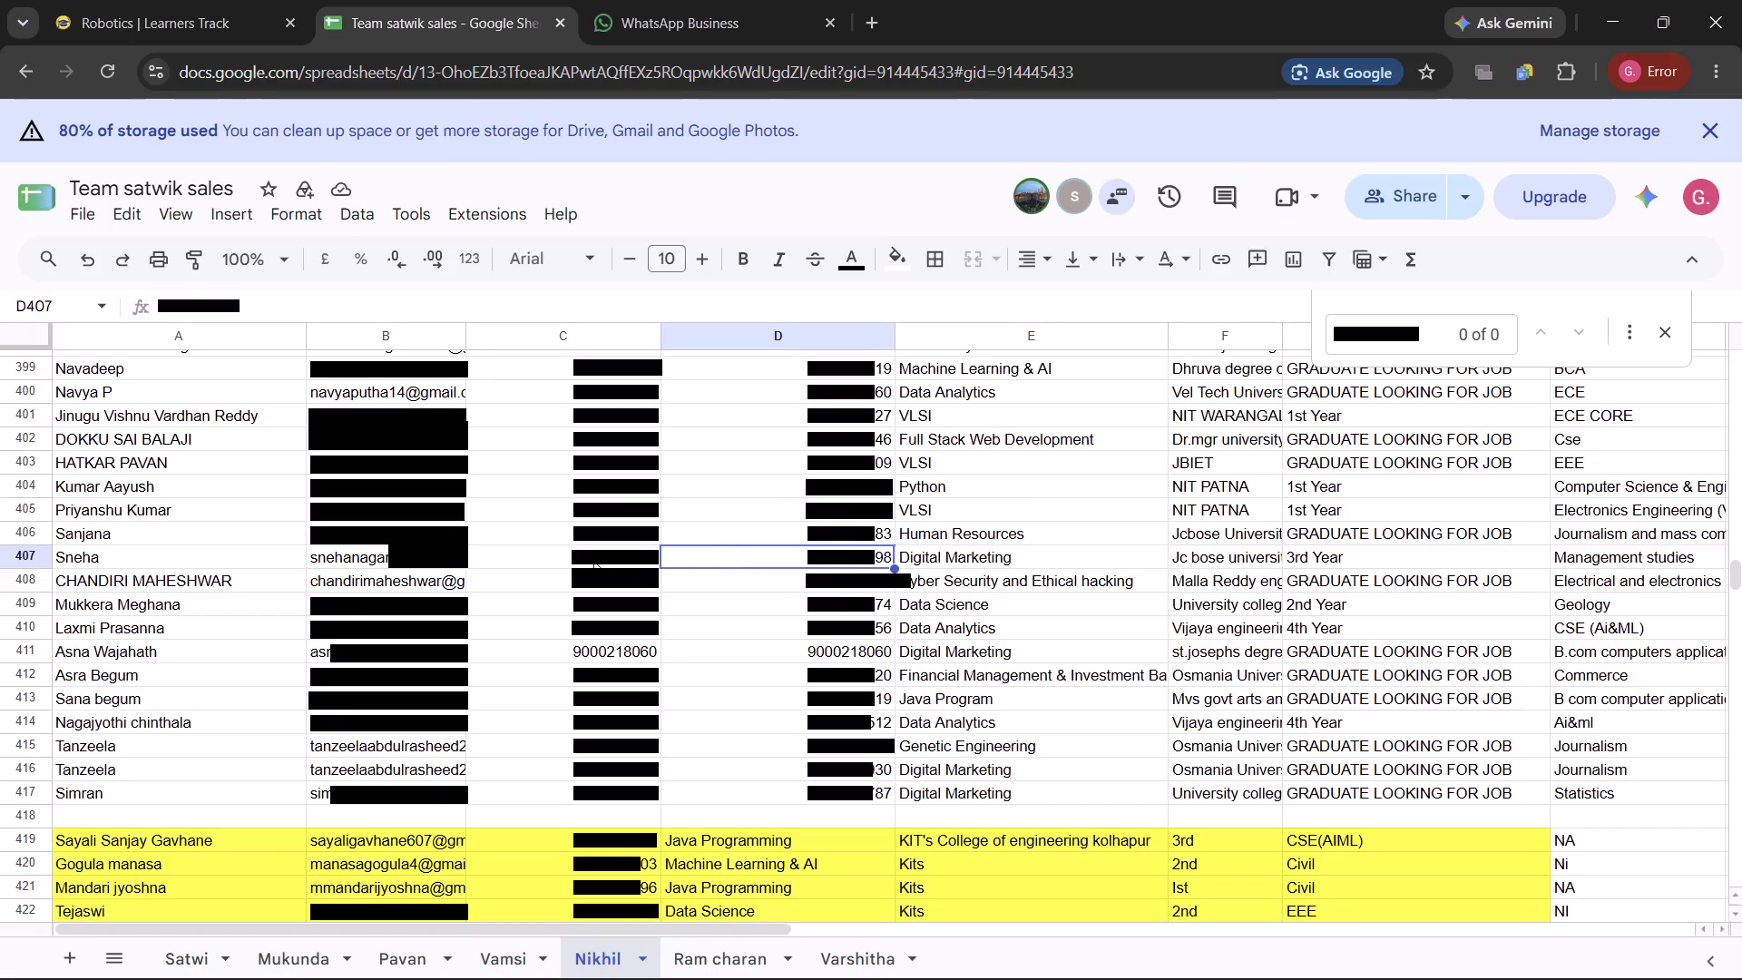
Check the contact number in column C and the course entry for the lead in row 407 of the Nikhil sheet.
left_click(595, 561)
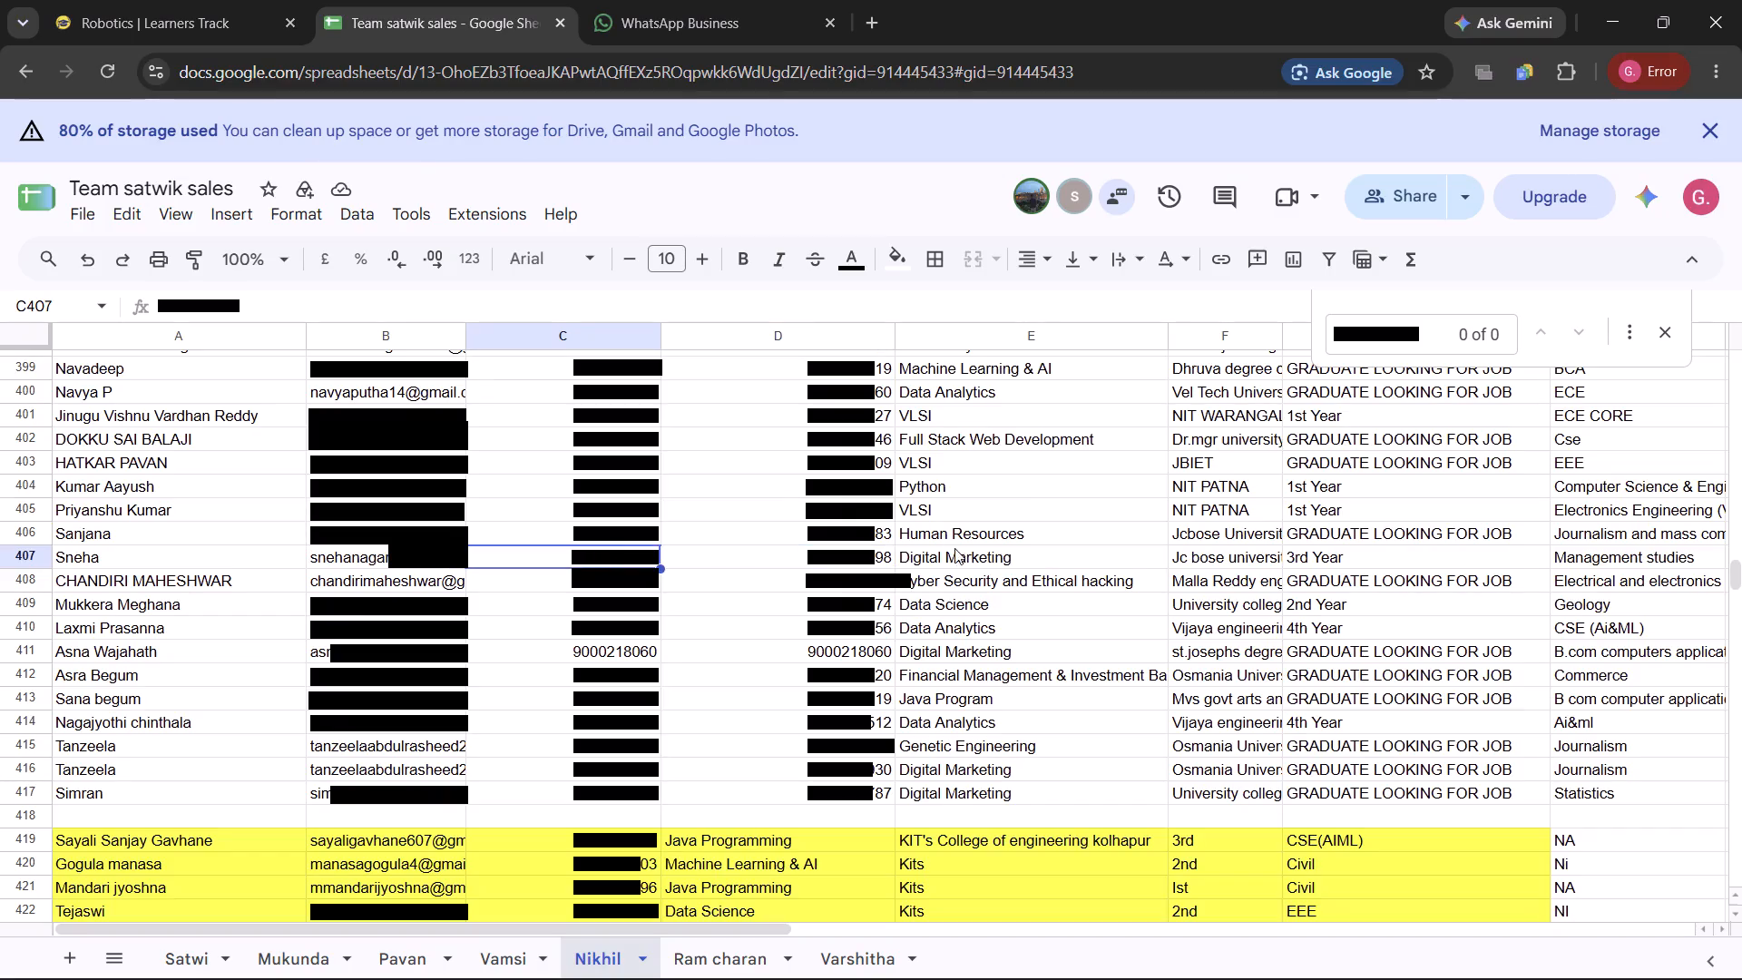
left_click(1085, 554)
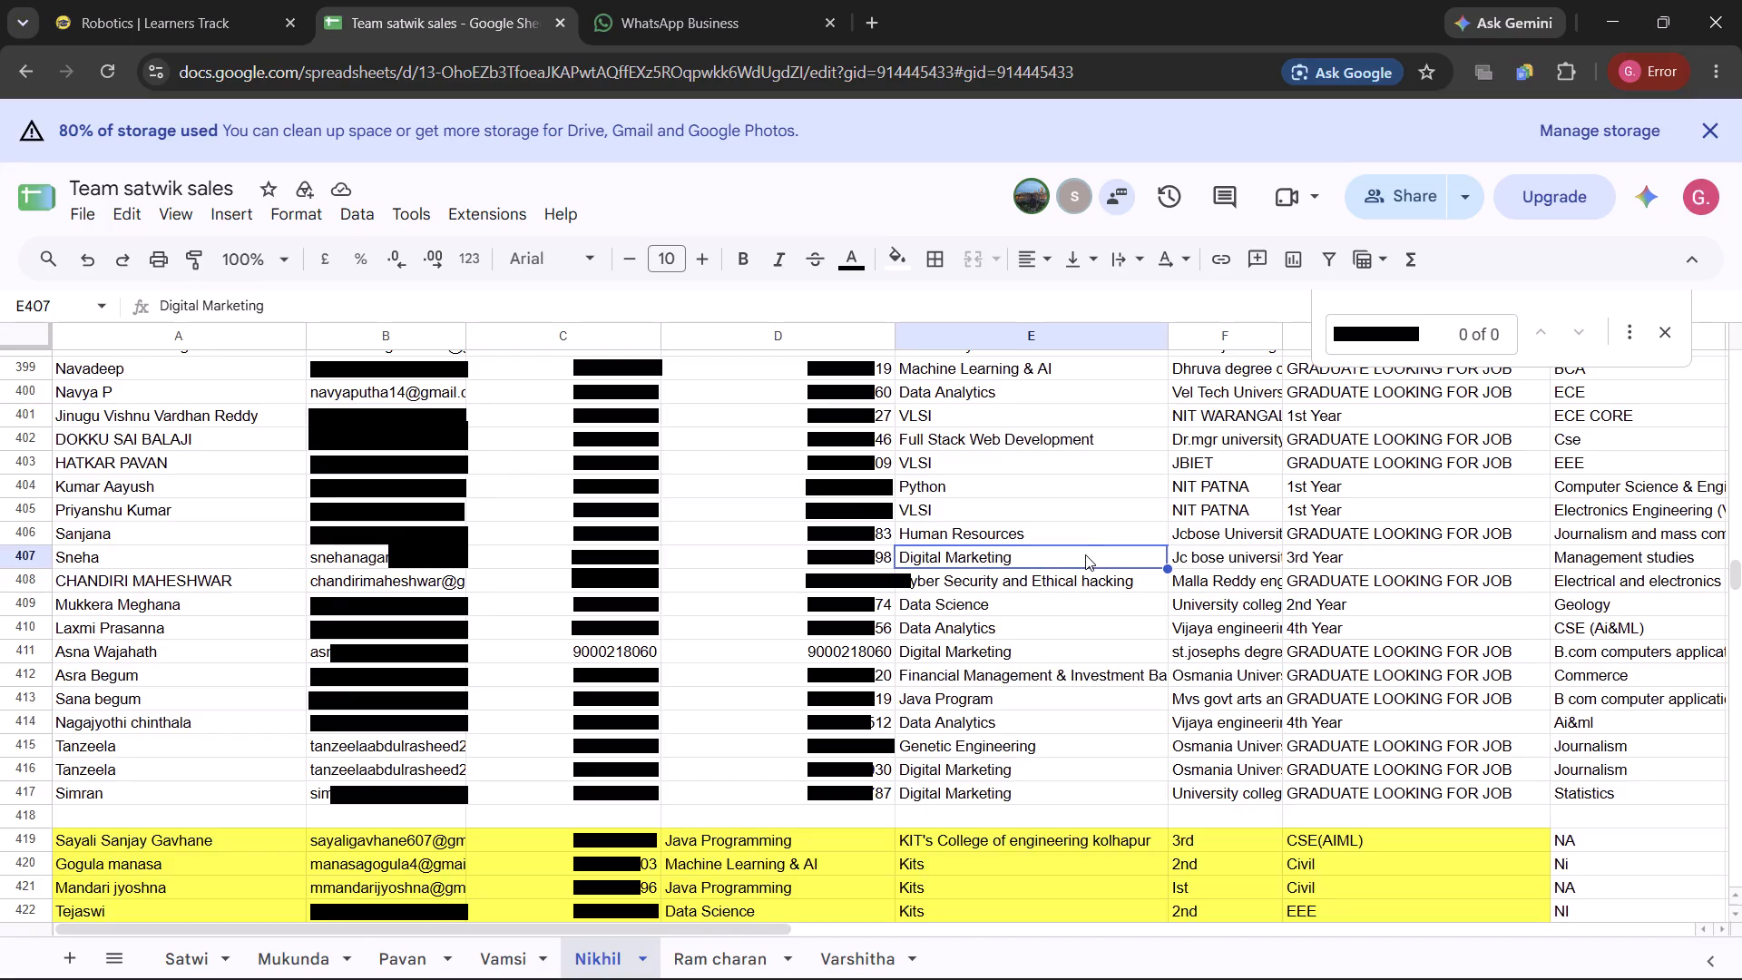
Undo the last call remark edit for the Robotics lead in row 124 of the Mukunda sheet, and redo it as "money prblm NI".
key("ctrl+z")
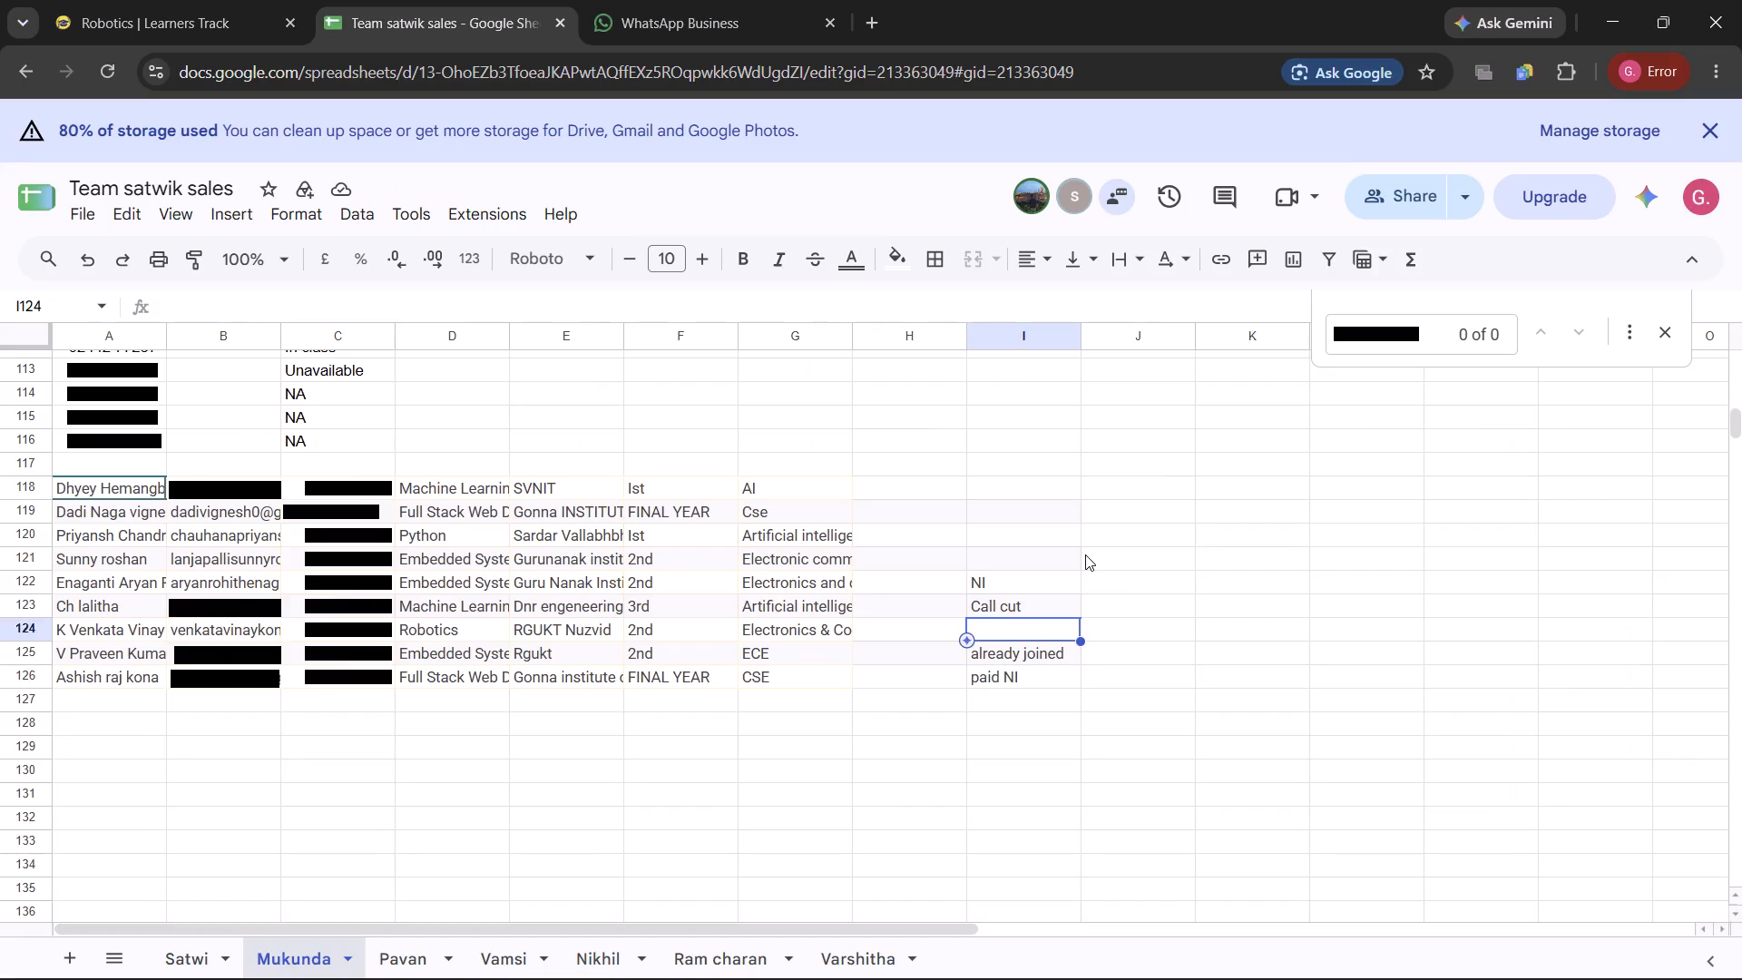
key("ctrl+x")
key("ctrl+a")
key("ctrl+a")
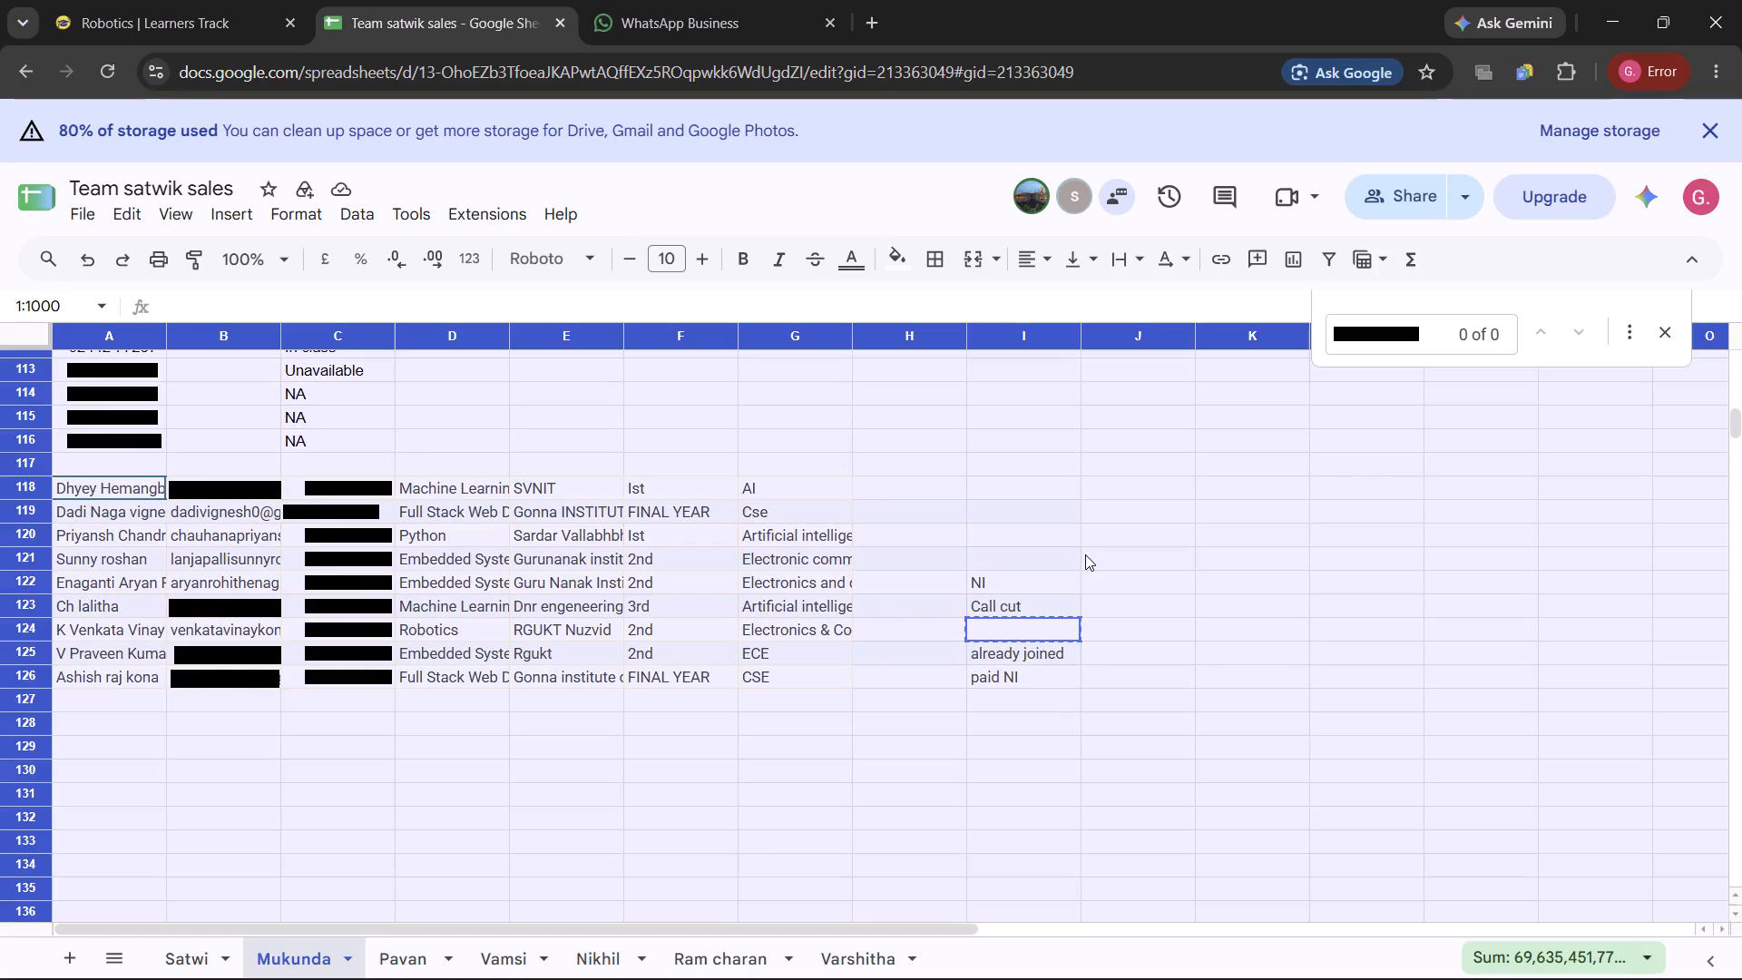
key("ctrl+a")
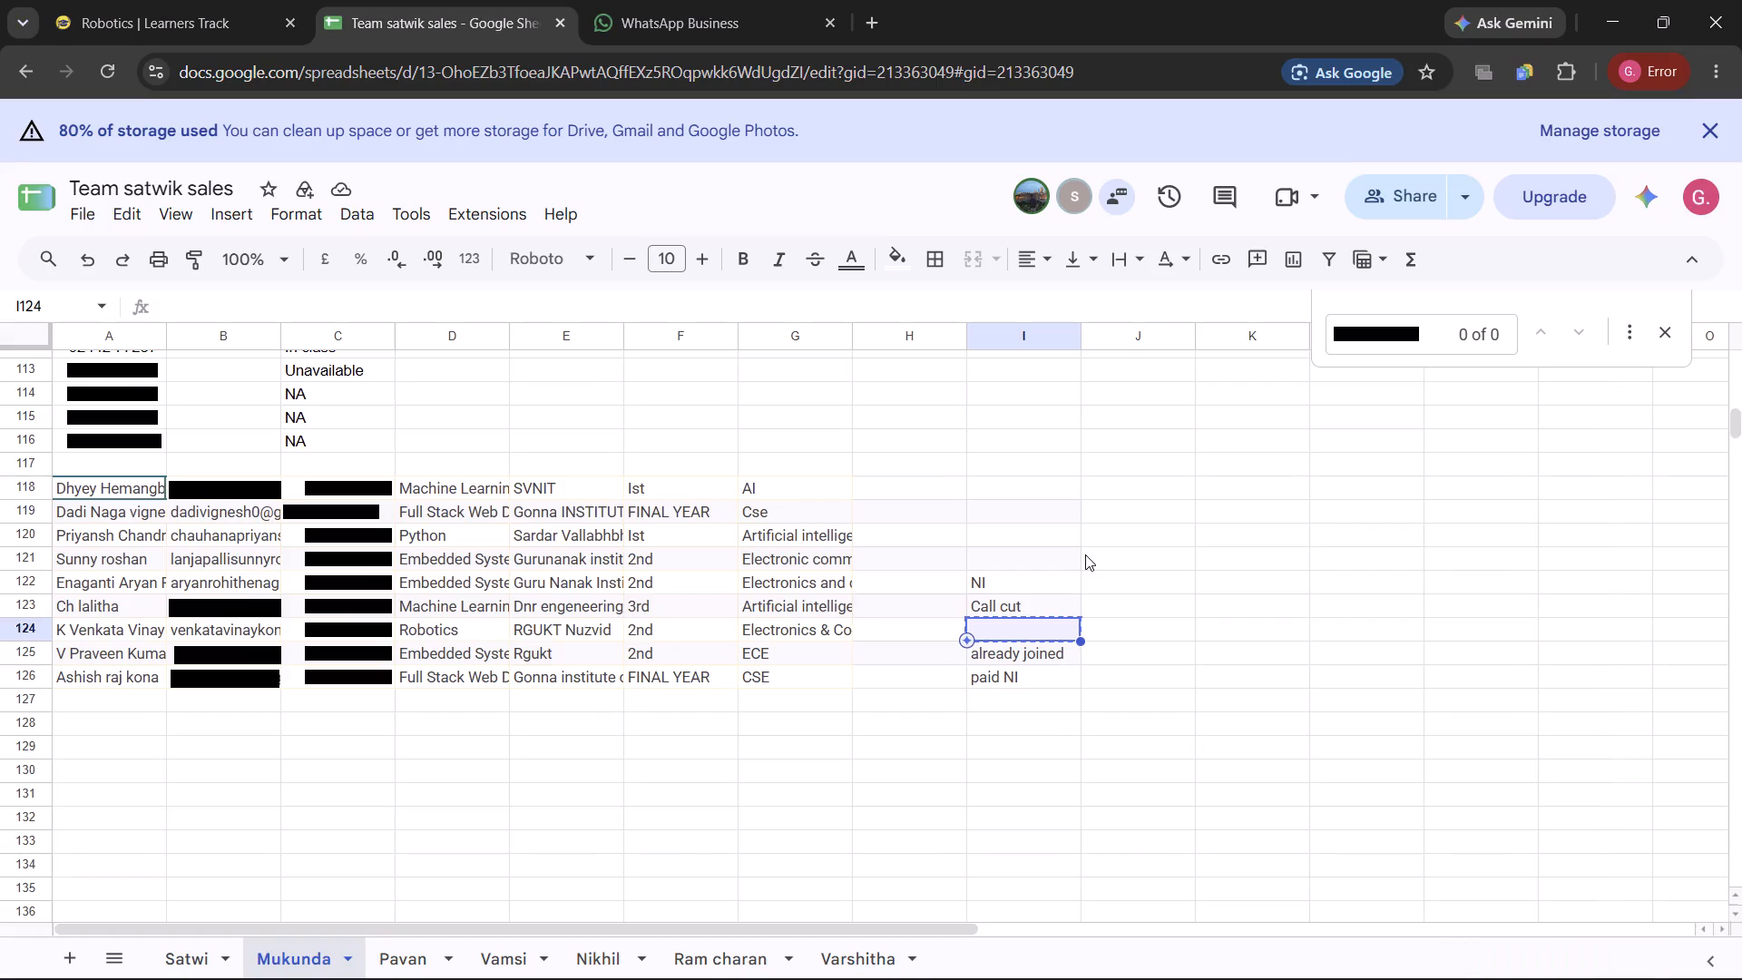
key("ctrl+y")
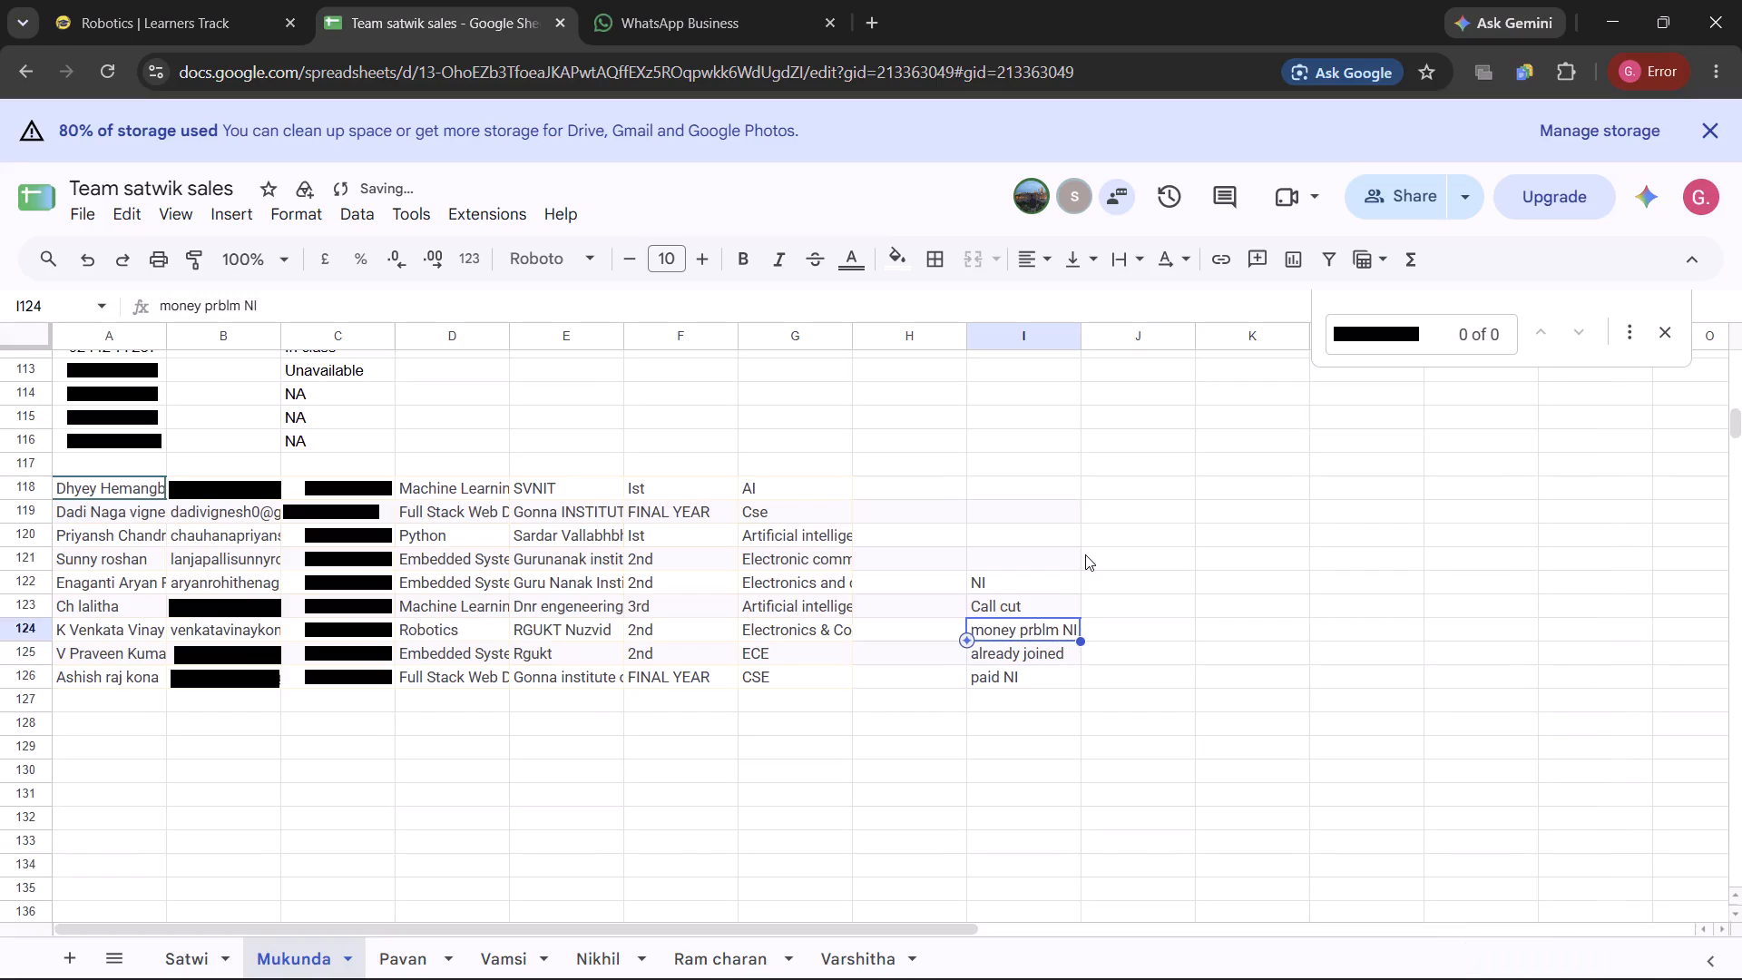